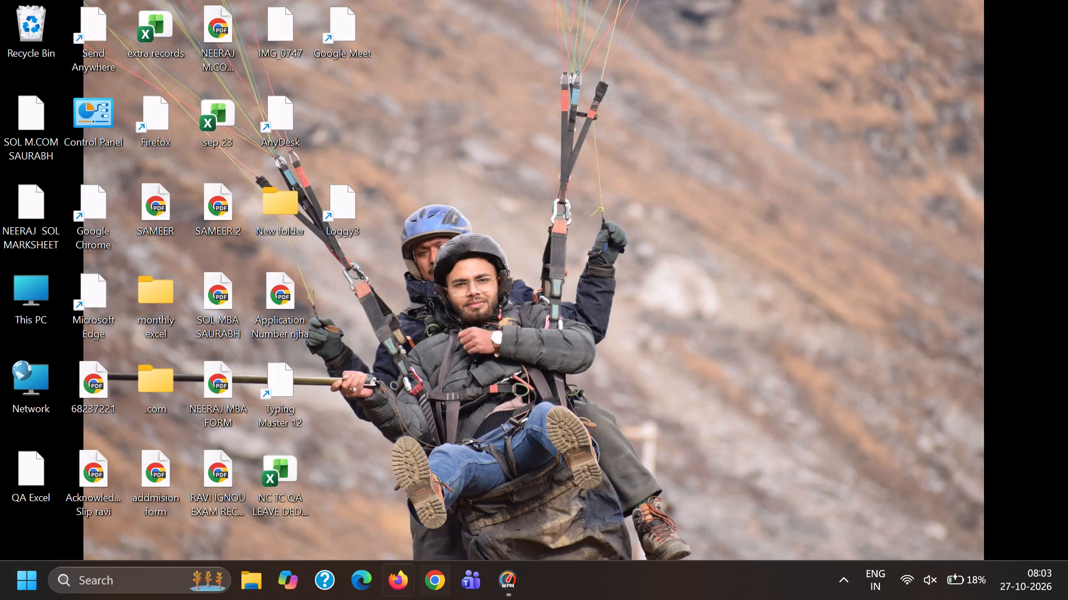
Launch the Firefox and Google Chrome browsers from the desktop.
double_click(401, 589)
double_click(429, 592)
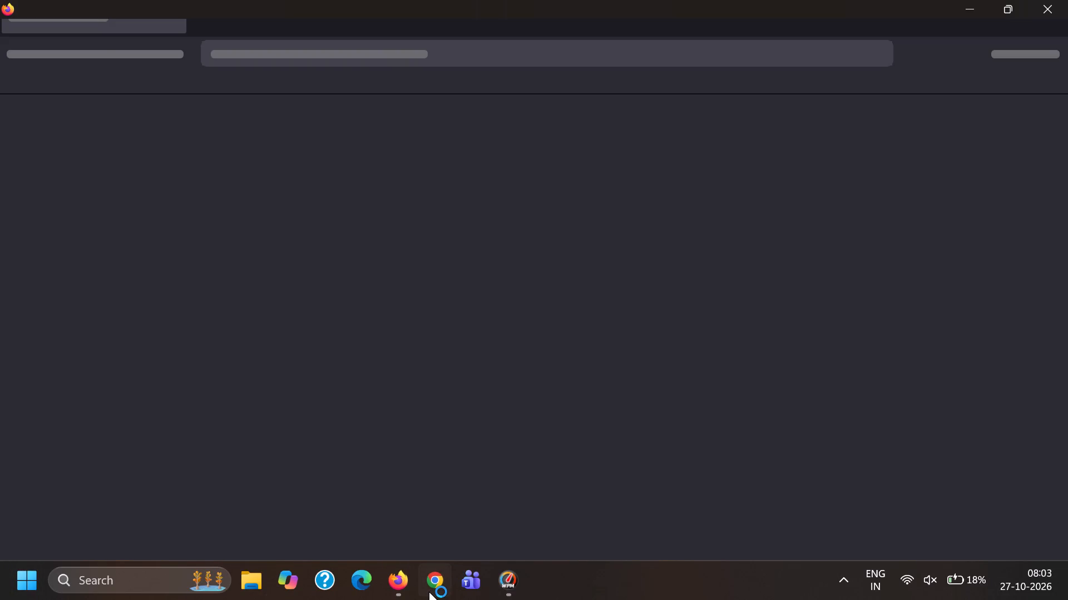
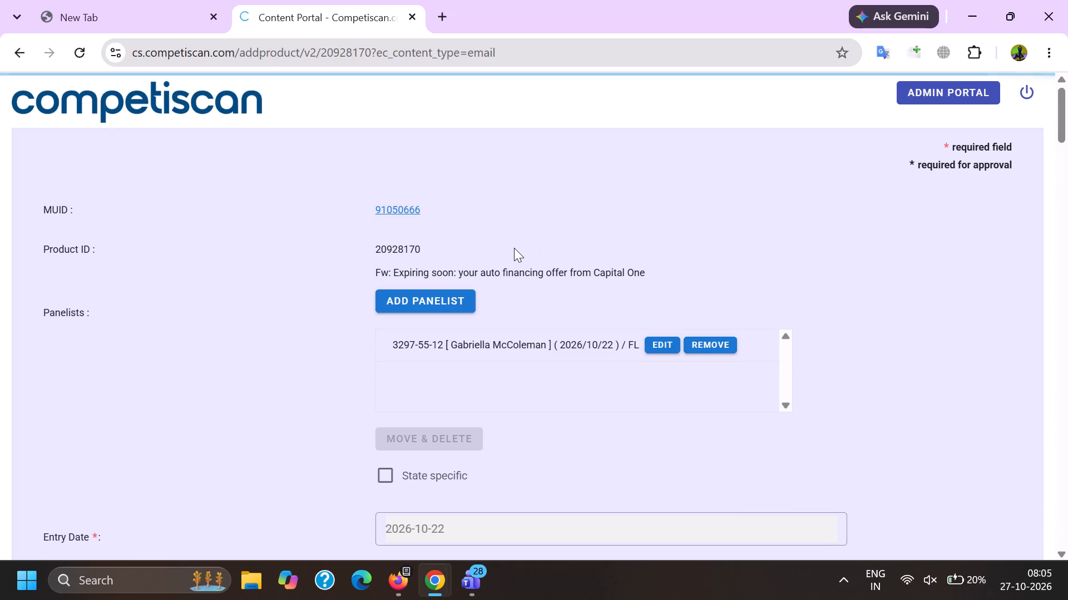
Open the current product PDF of product 20928170 and read through the Capital One auto financing email.
scroll(514, 248, down, 8)
scroll(518, 323, up, 4)
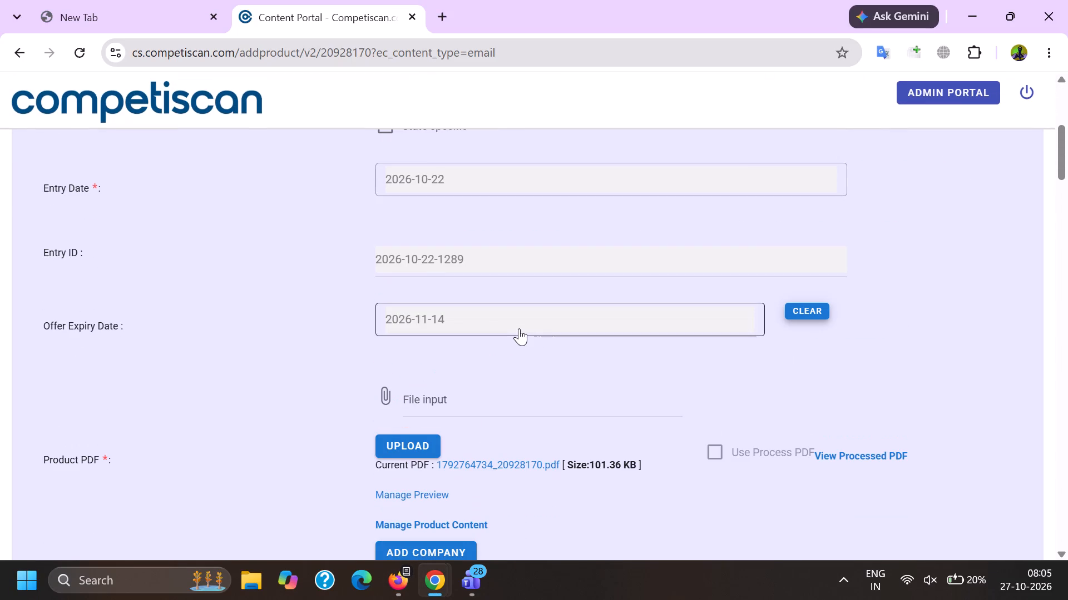
scroll(519, 328, down, 1)
ctrl+click(497, 381)
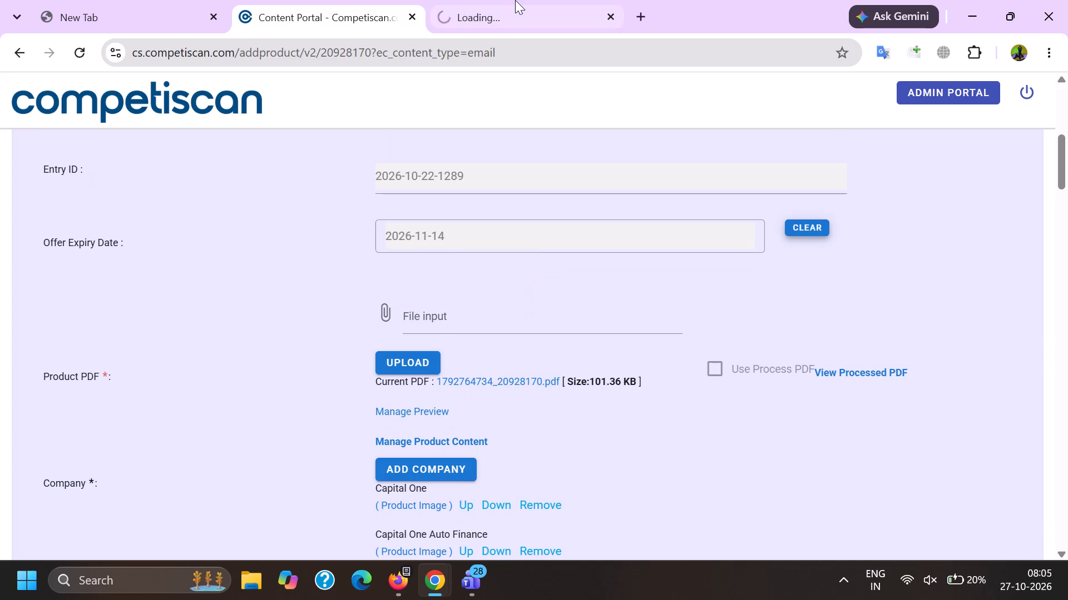
click(515, 0)
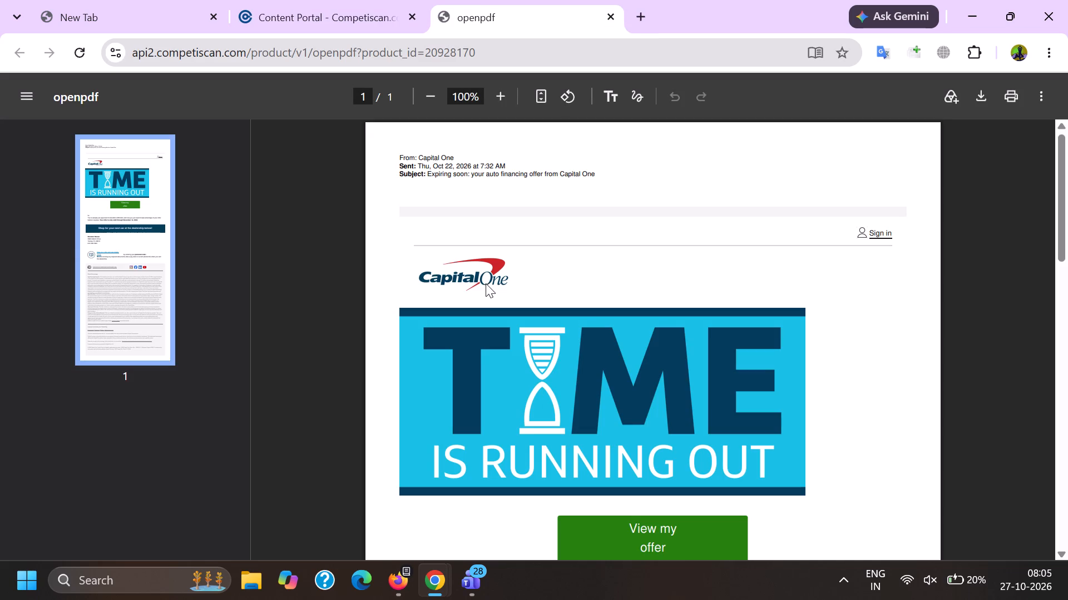
scroll(486, 283, down, 4)
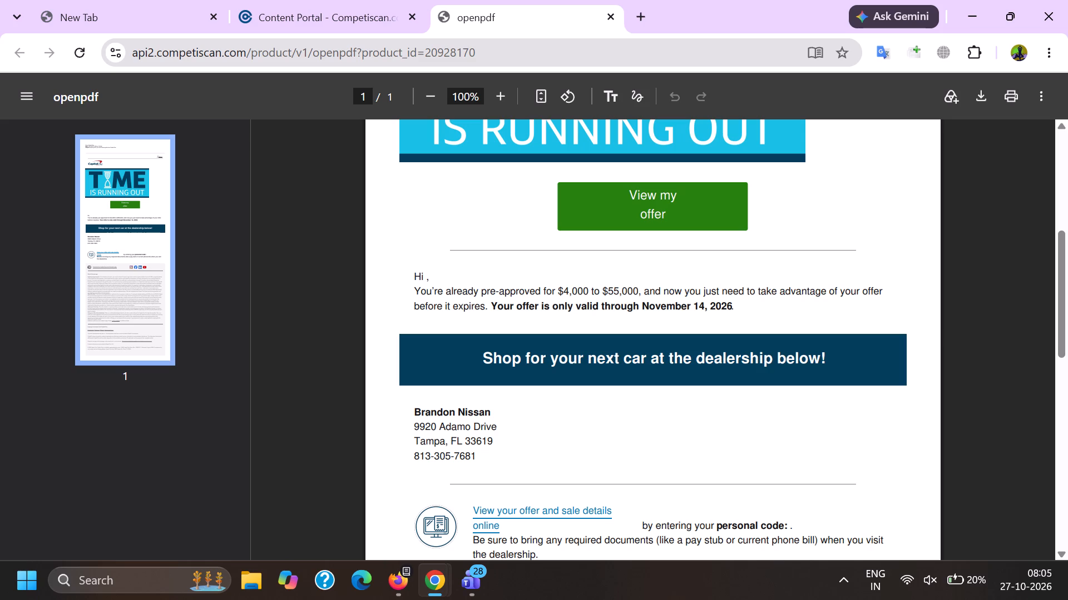
scroll(445, 315, down, 5)
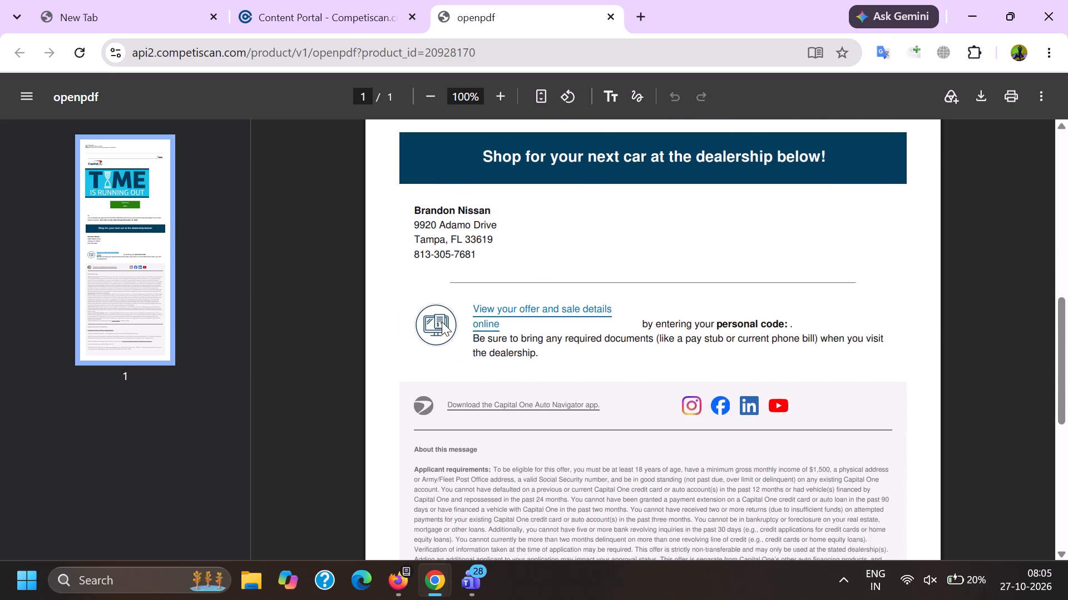
scroll(442, 322, down, 1)
Return to the product form and review its companies, product image, sector categories, product name, headline, personalization, mailing type and state fields.
click(336, 0)
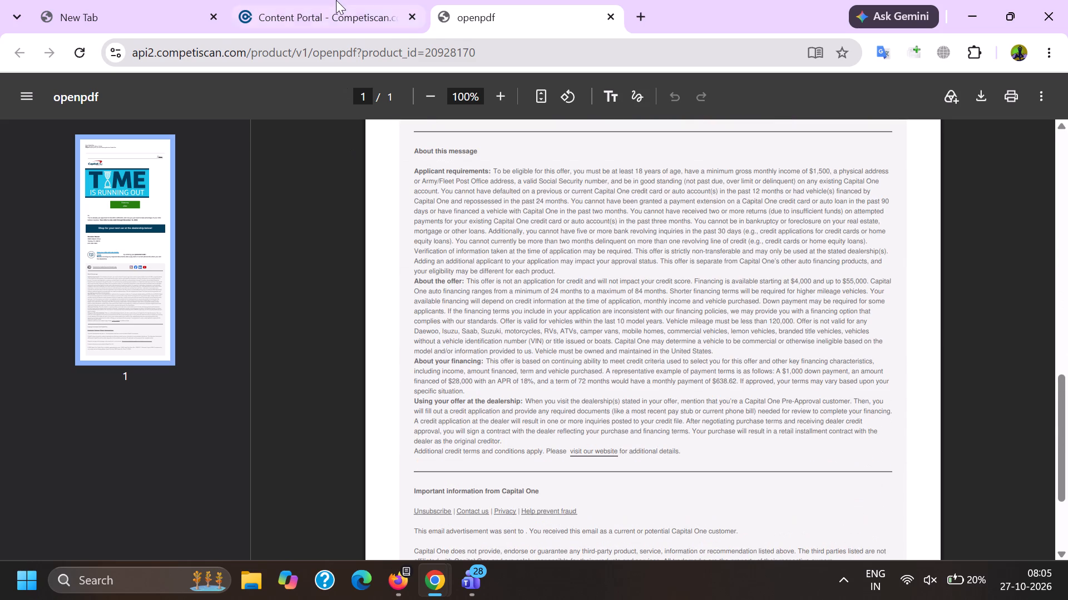
scroll(424, 243, up, 6)
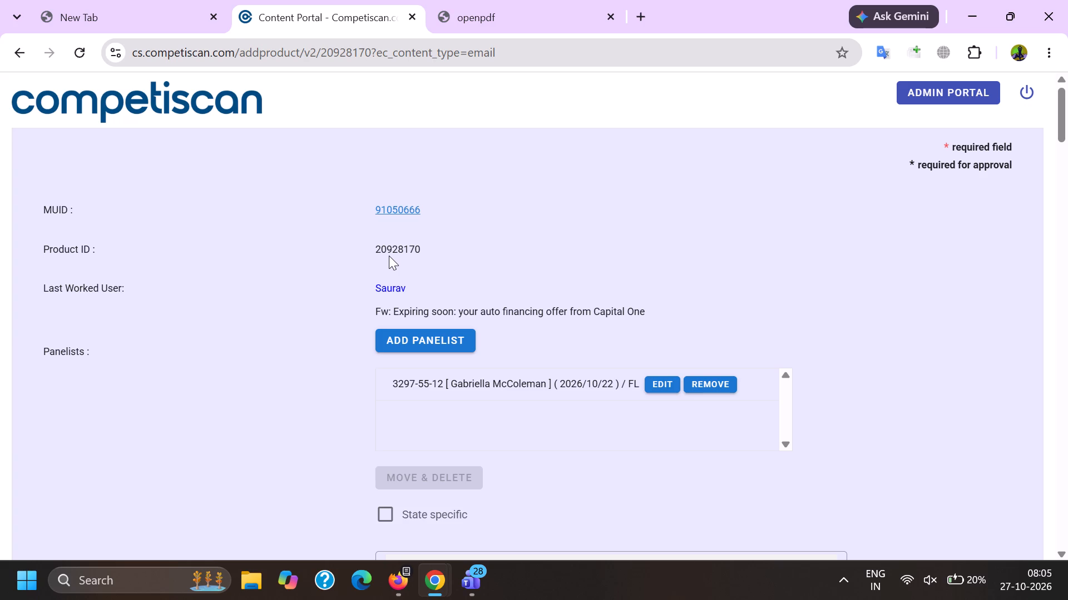
scroll(389, 256, down, 14)
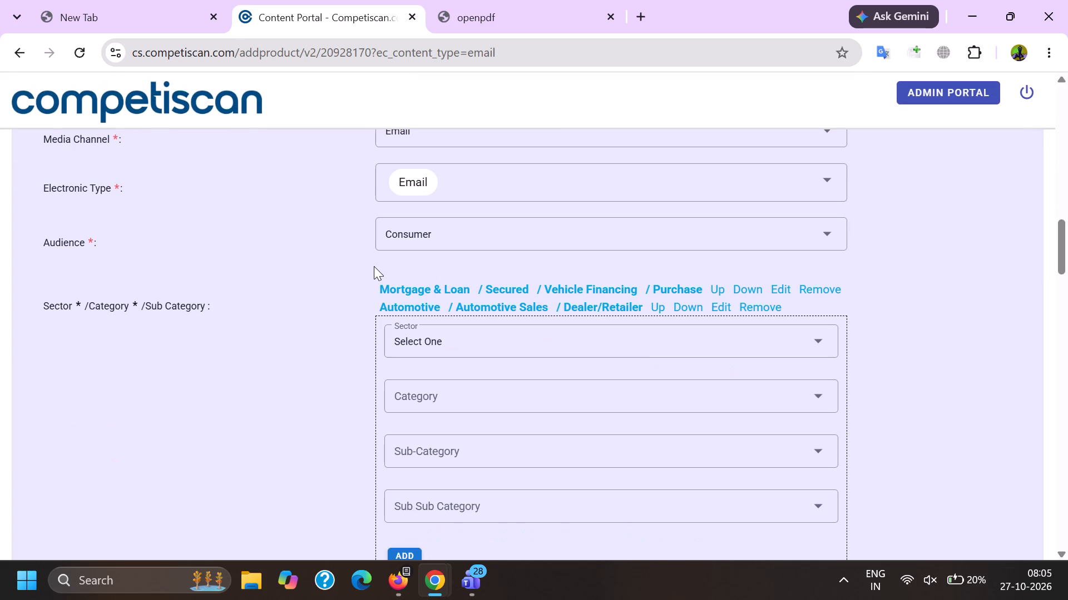
scroll(374, 266, up, 4)
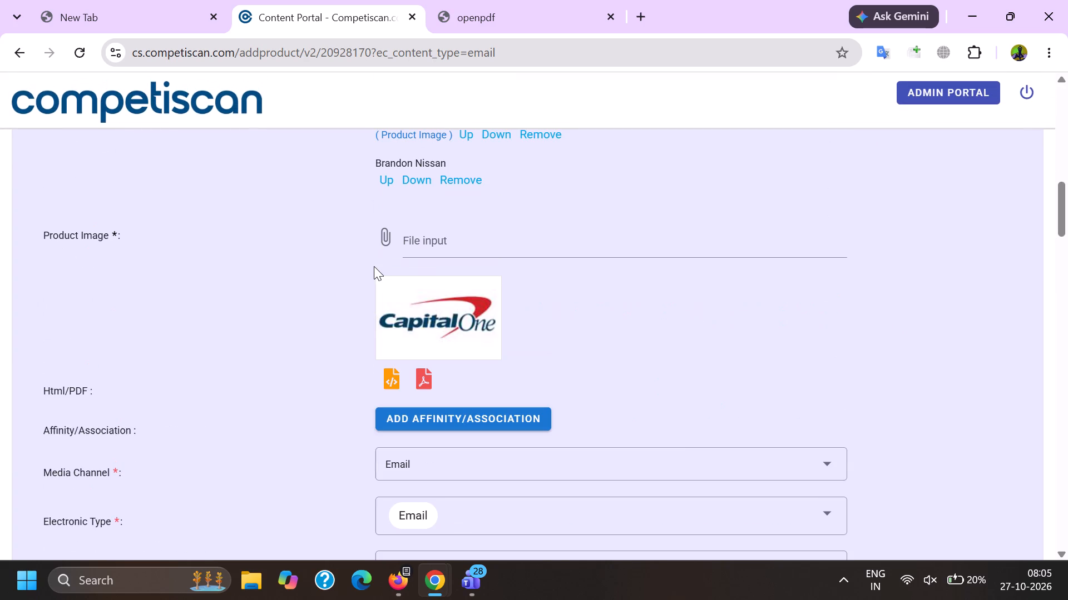
scroll(374, 266, up, 2)
scroll(369, 272, down, 8)
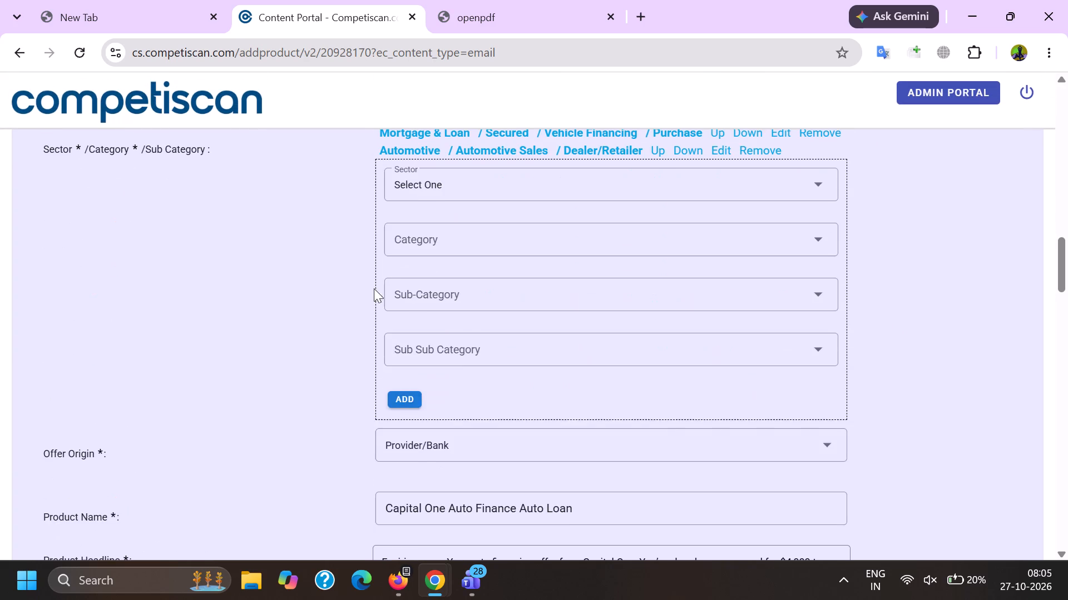
scroll(415, 252, down, 3)
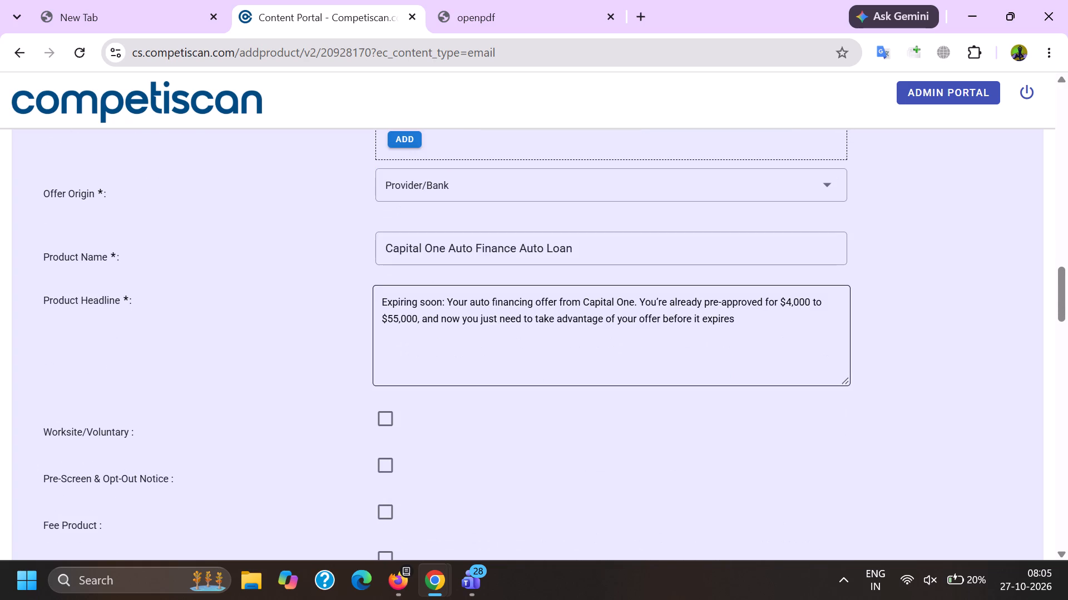
drag(775, 333, 9, 194)
scroll(378, 228, down, 7)
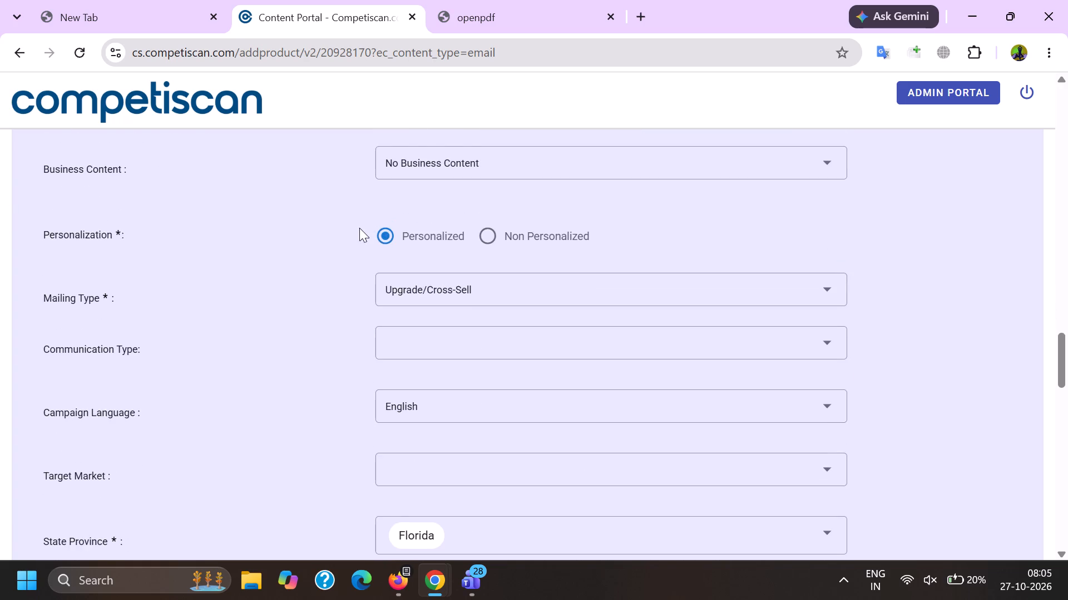
scroll(356, 227, down, 10)
View the Product Activity Log from the last worked user entry, then dismiss it.
scroll(347, 167, up, 6)
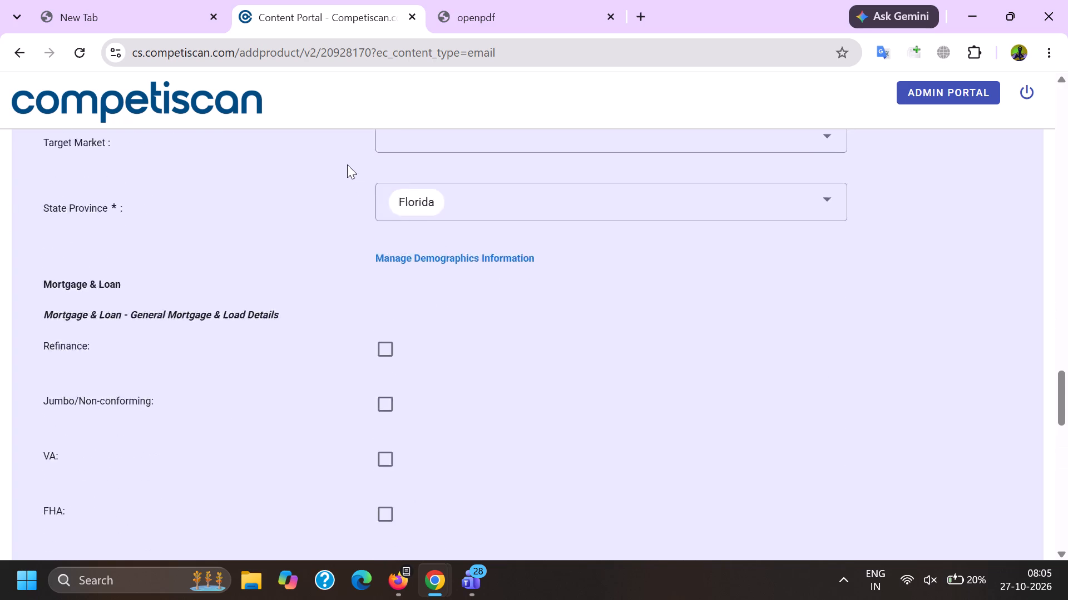
scroll(347, 164, up, 20)
scroll(347, 164, up, 10)
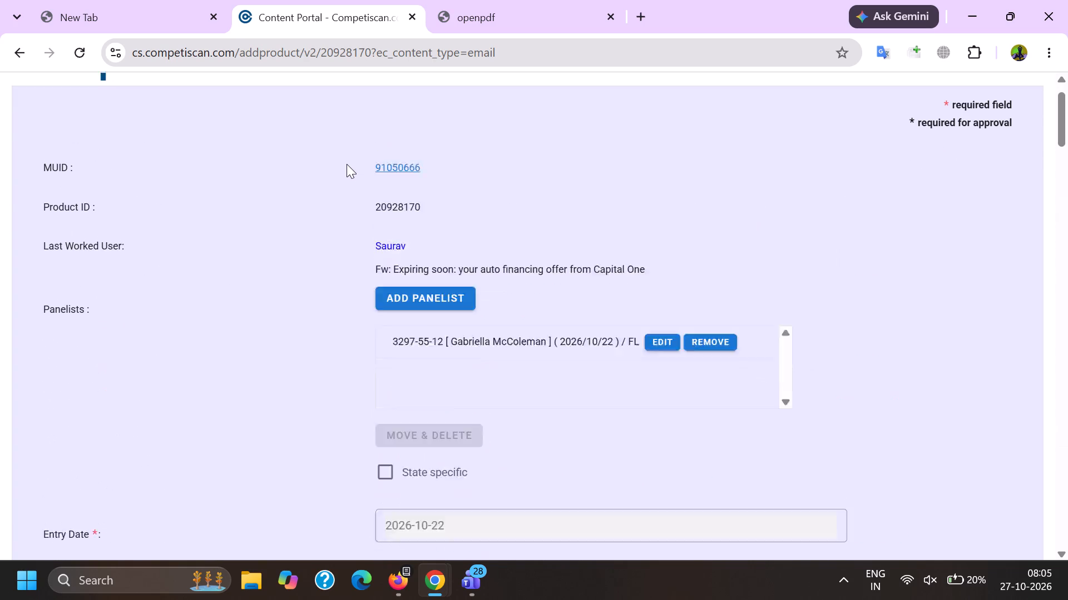
click(395, 289)
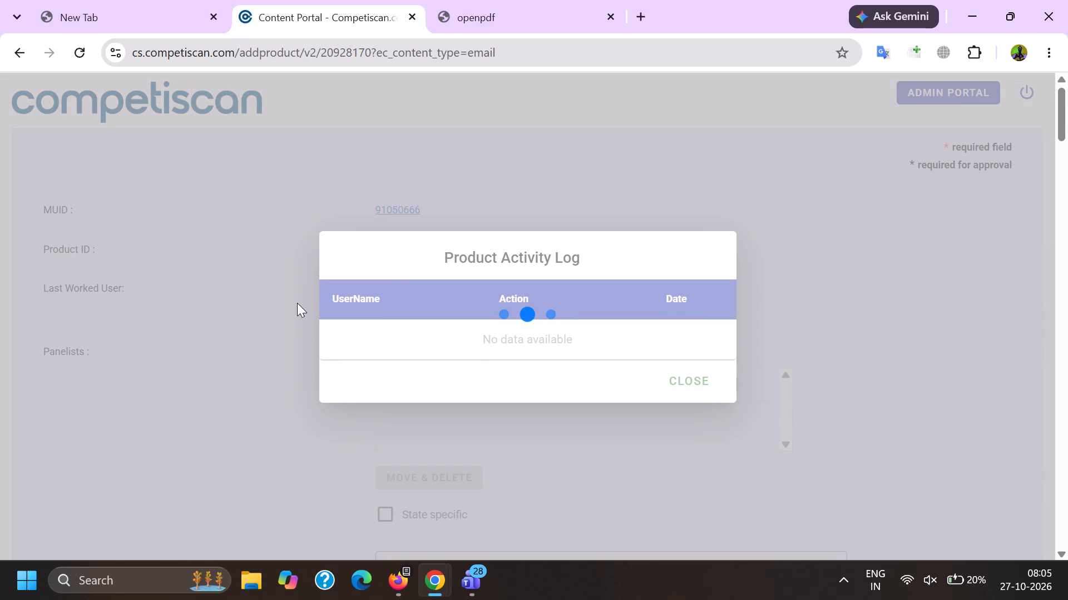
click(297, 303)
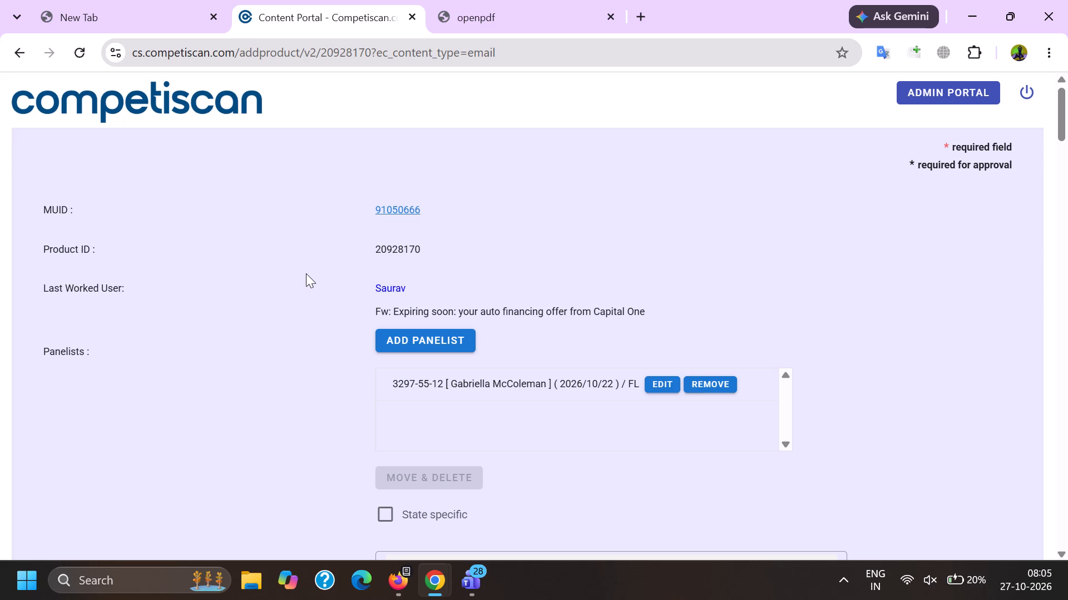
Open the preview management page for the product PDF, resample its preview images, and return to the product form.
scroll(306, 273, down, 4)
scroll(327, 316, down, 2)
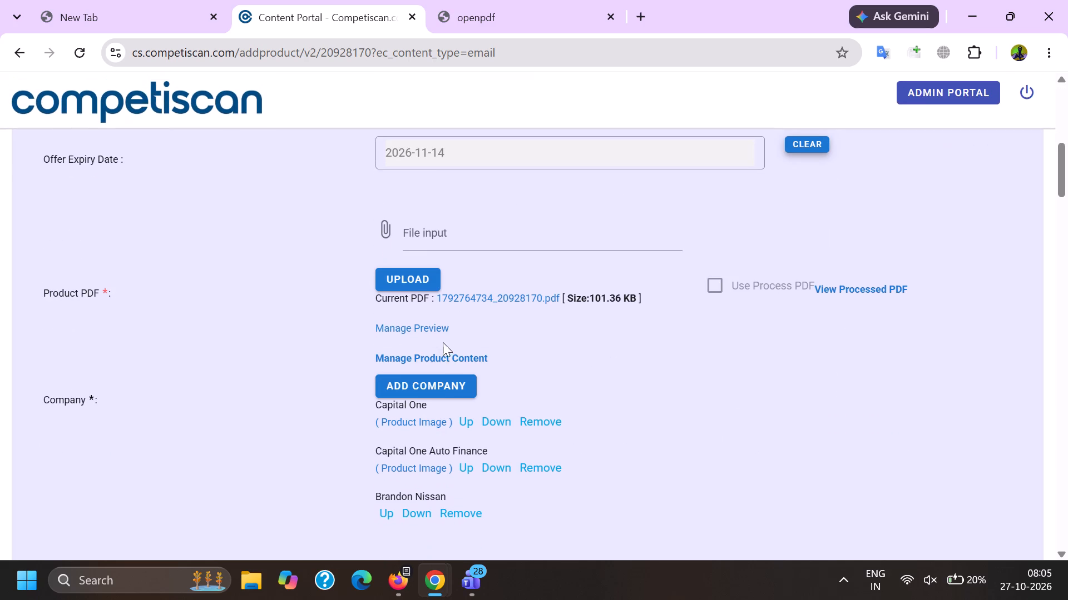
ctrl+click(409, 326)
click(706, 0)
click(543, 0)
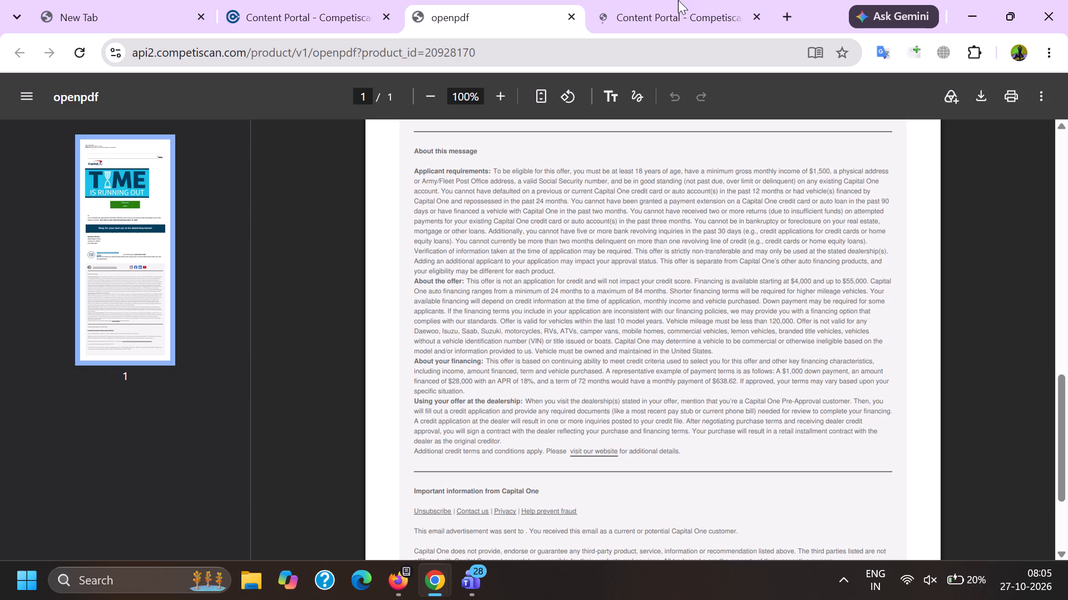
click(678, 0)
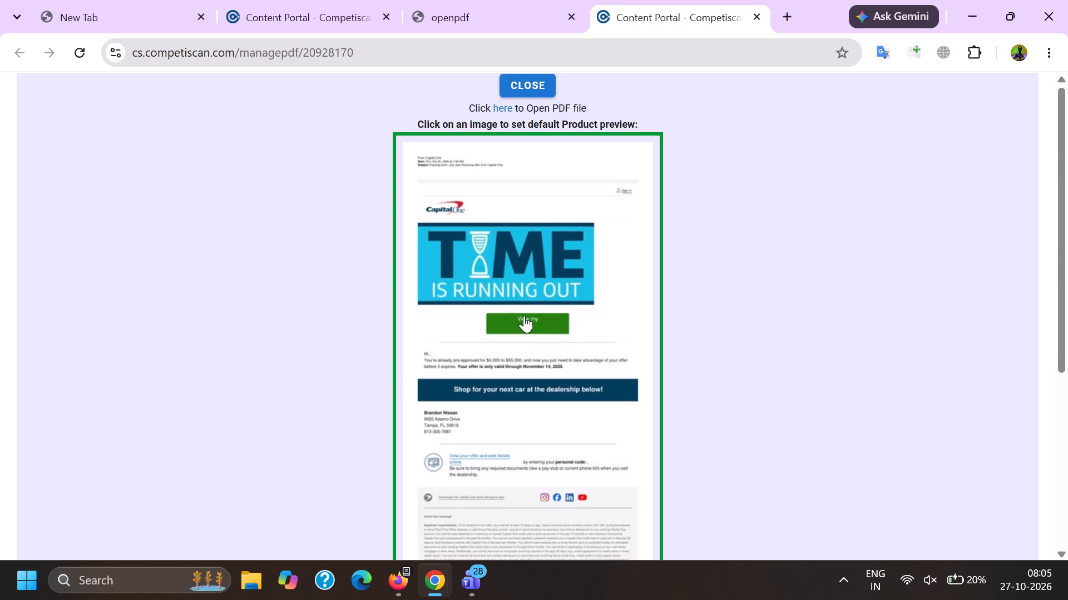
scroll(509, 446, down, 15)
click(542, 536)
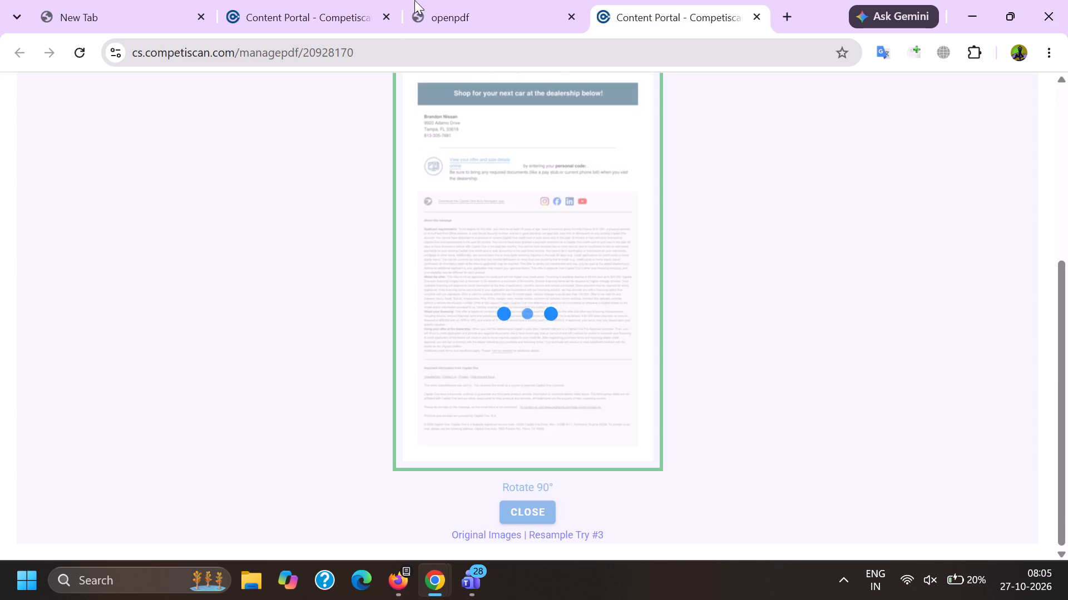
click(345, 0)
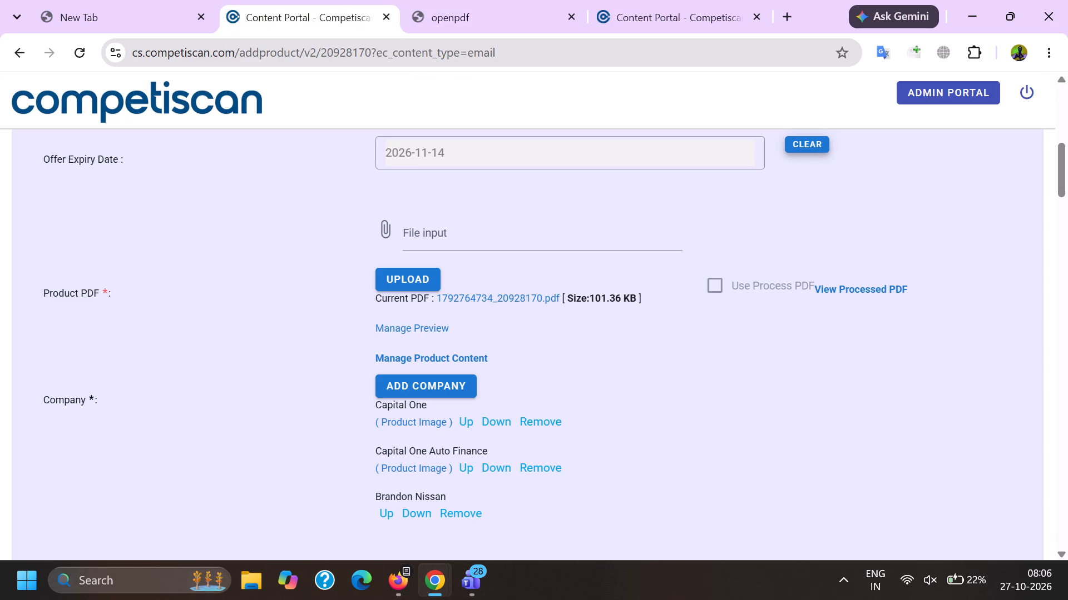
Search the computer for "excel".
click(162, 581)
text(excel)
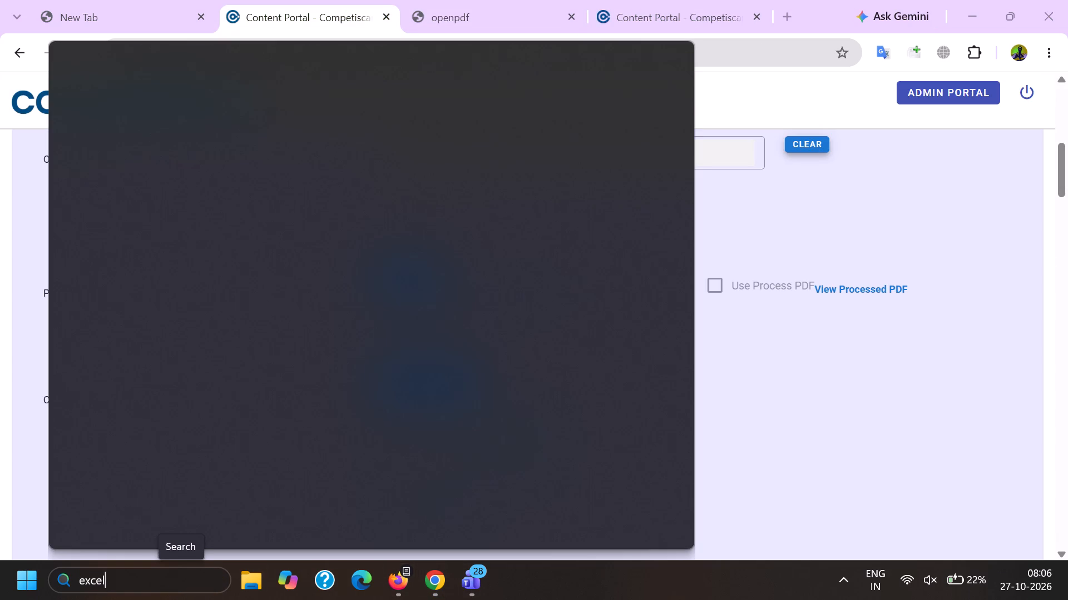
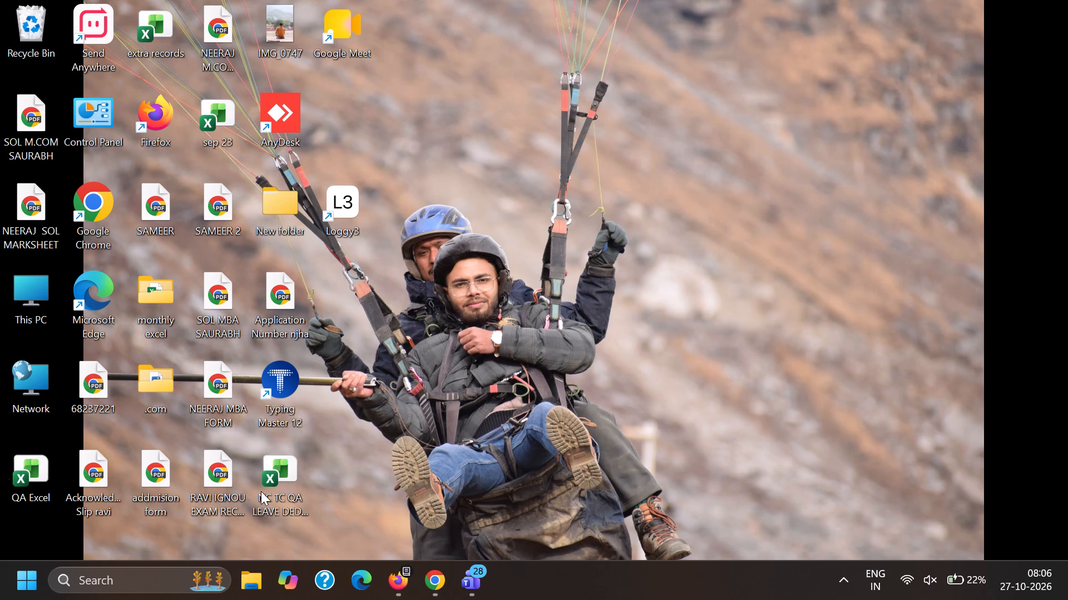
Open the QA Excel workbook from the desktop, declining the unused-printer cleanup, and minimize its window.
double_click(21, 469)
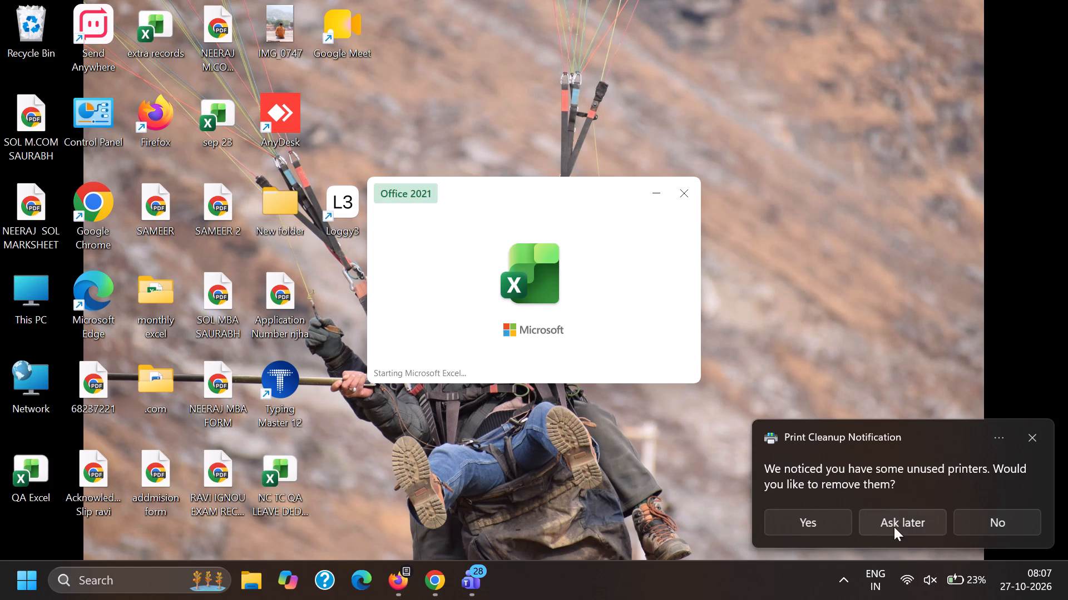
click(983, 527)
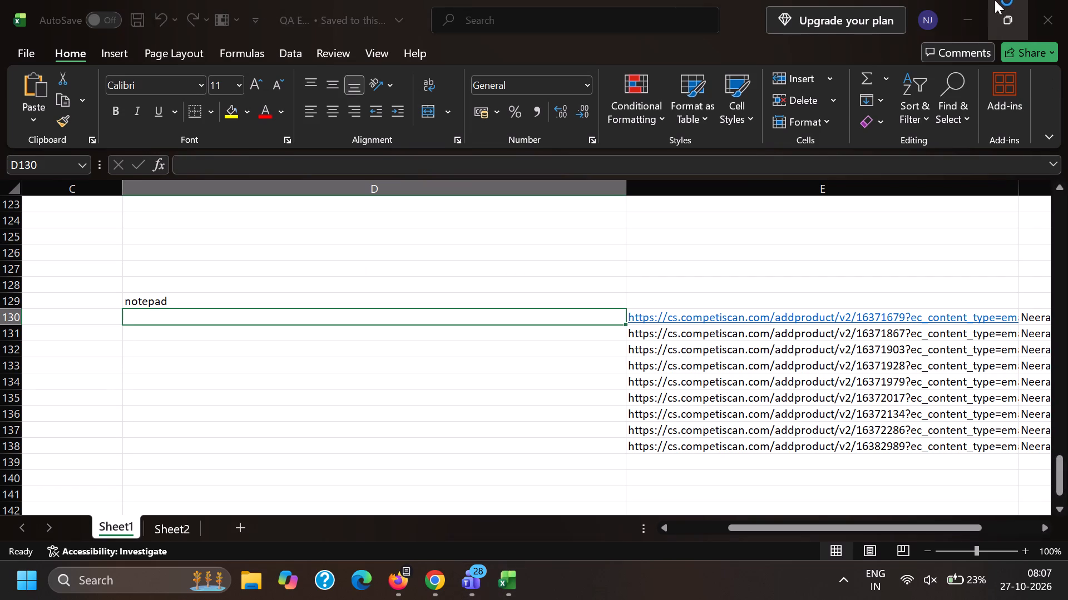
click(970, 0)
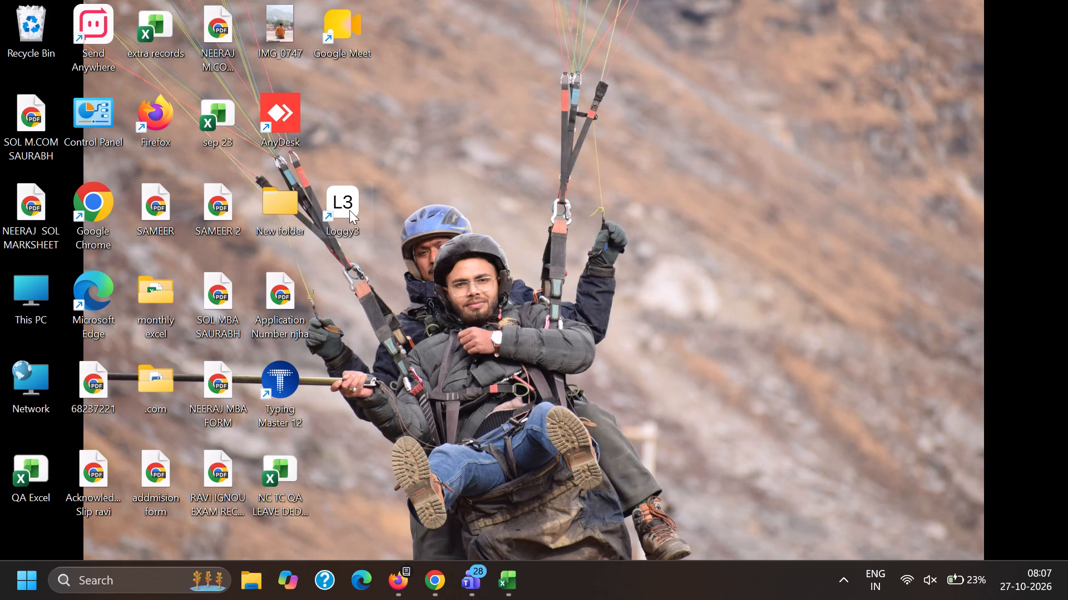
Launch Loggy3 from its desktop shortcut and minimize its window.
right_click(349, 210)
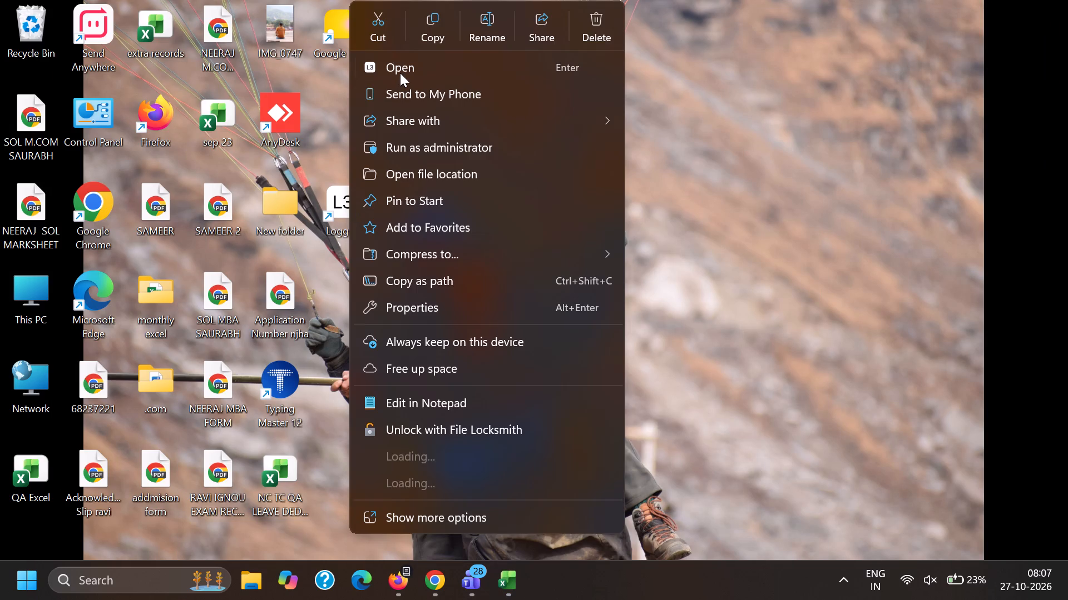
click(400, 68)
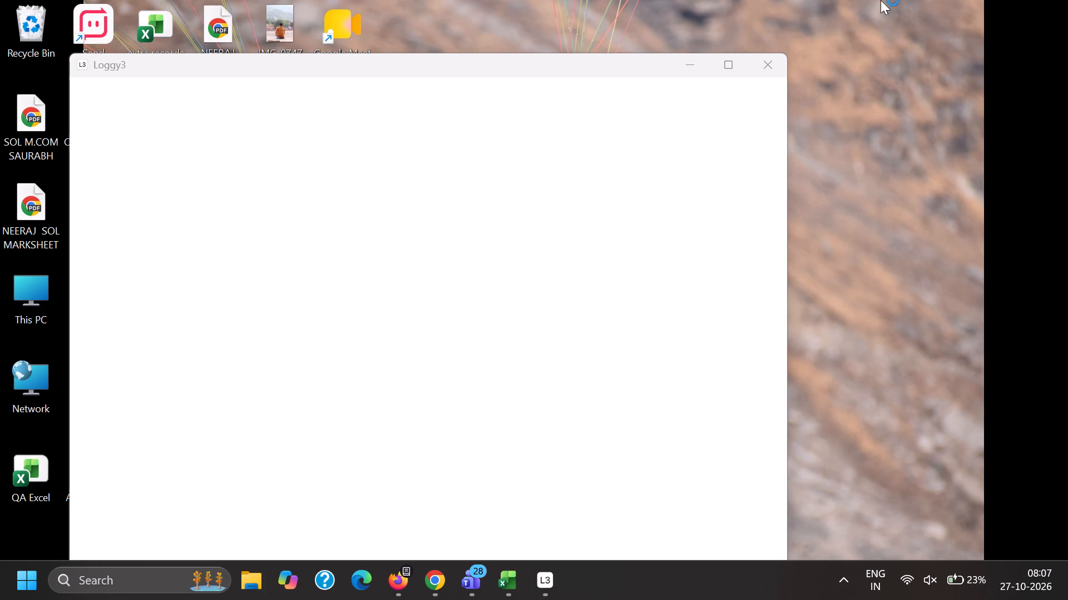
click(695, 75)
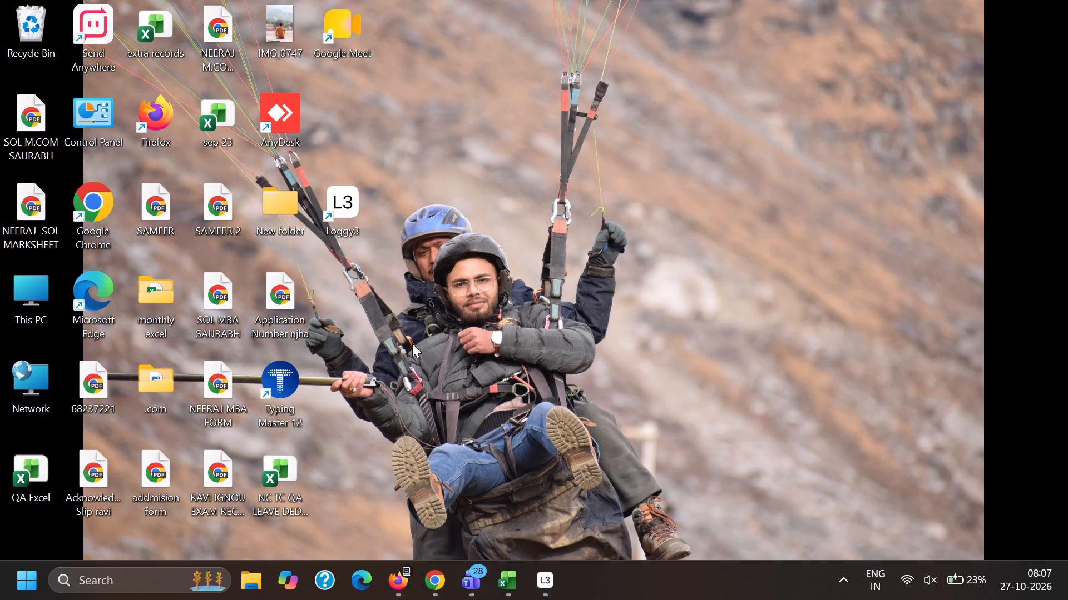
click(520, 580)
click(26, 51)
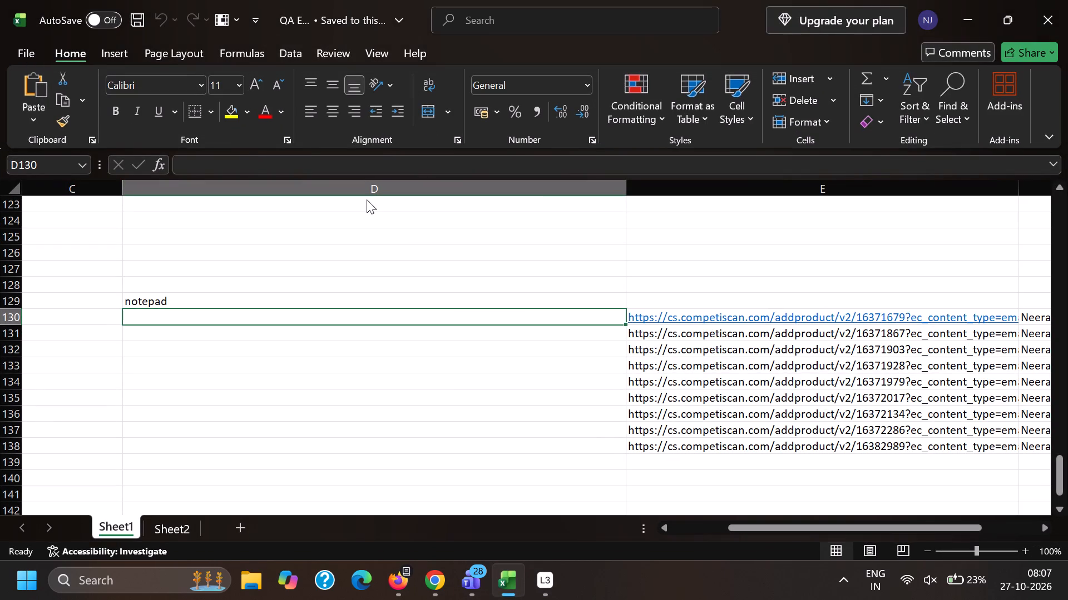
scroll(435, 334, down, 3)
click(221, 402)
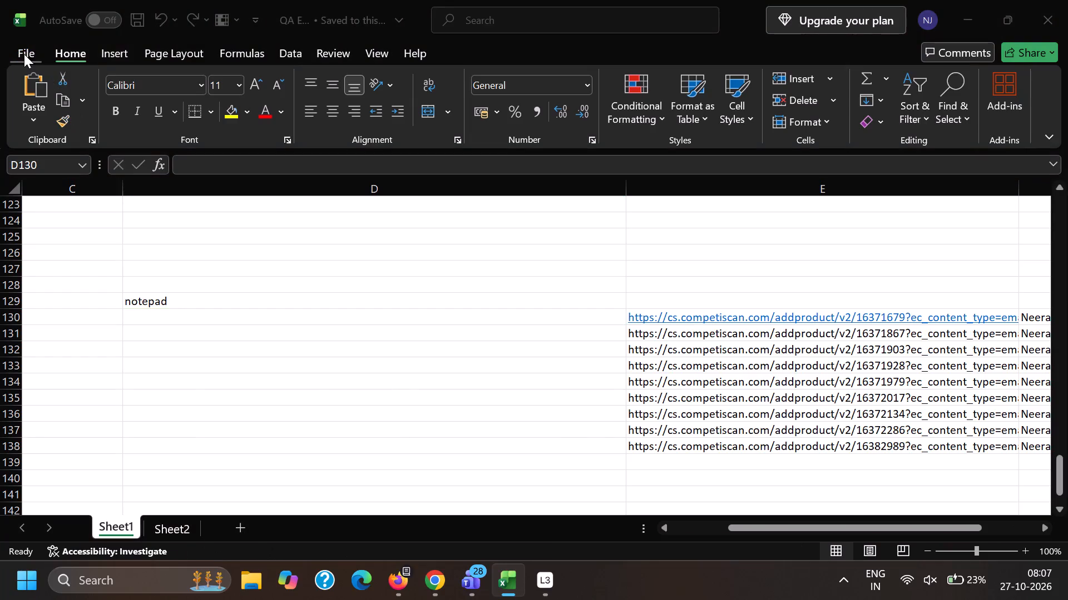
click(24, 53)
scroll(408, 359, down, 1)
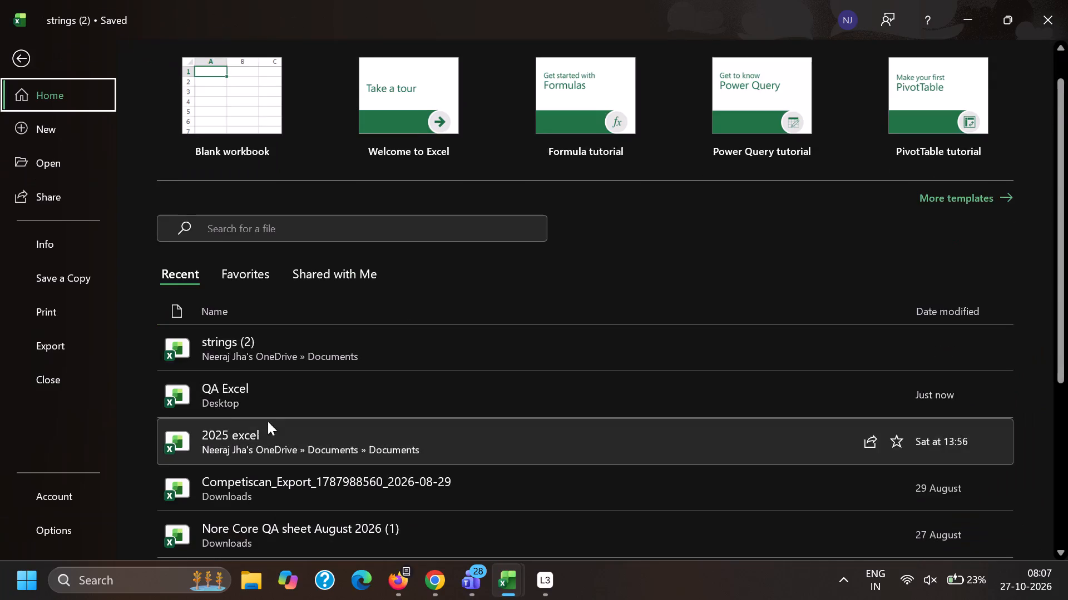
click(246, 439)
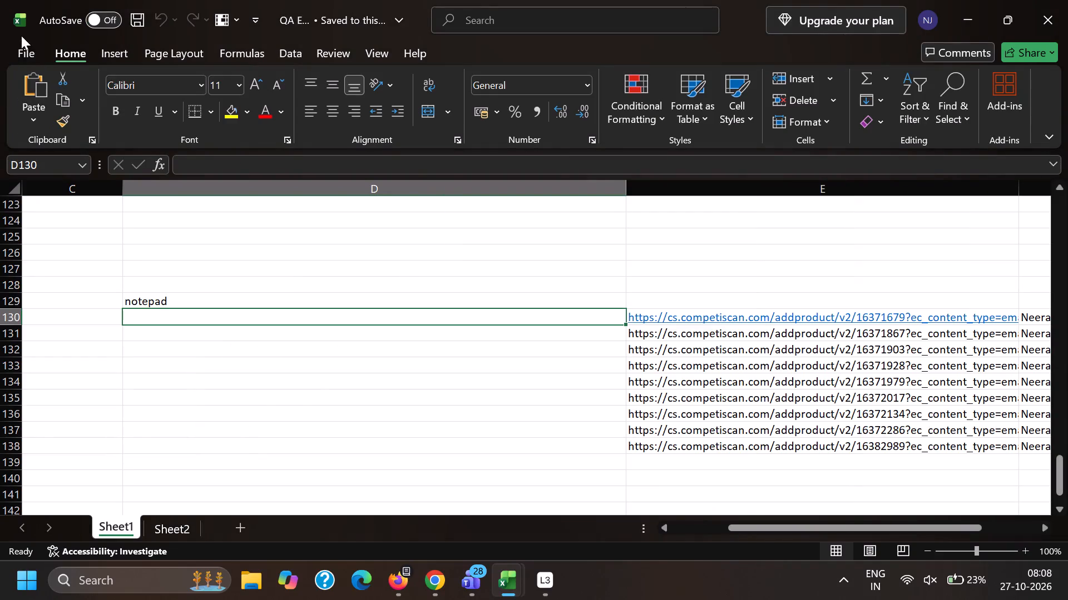
click(24, 54)
scroll(304, 450, down, 1)
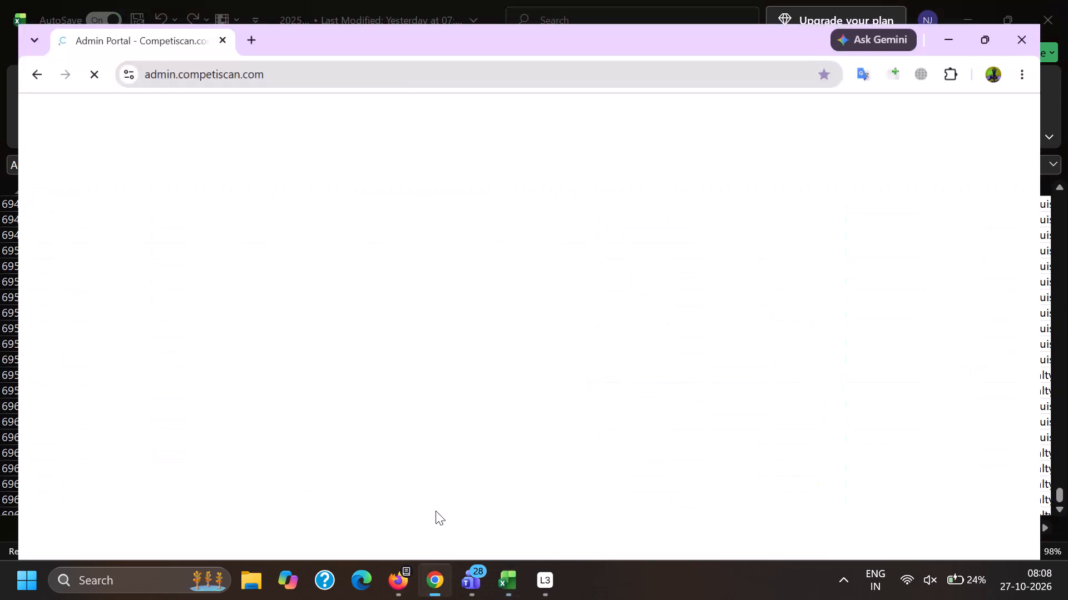
click(246, 22)
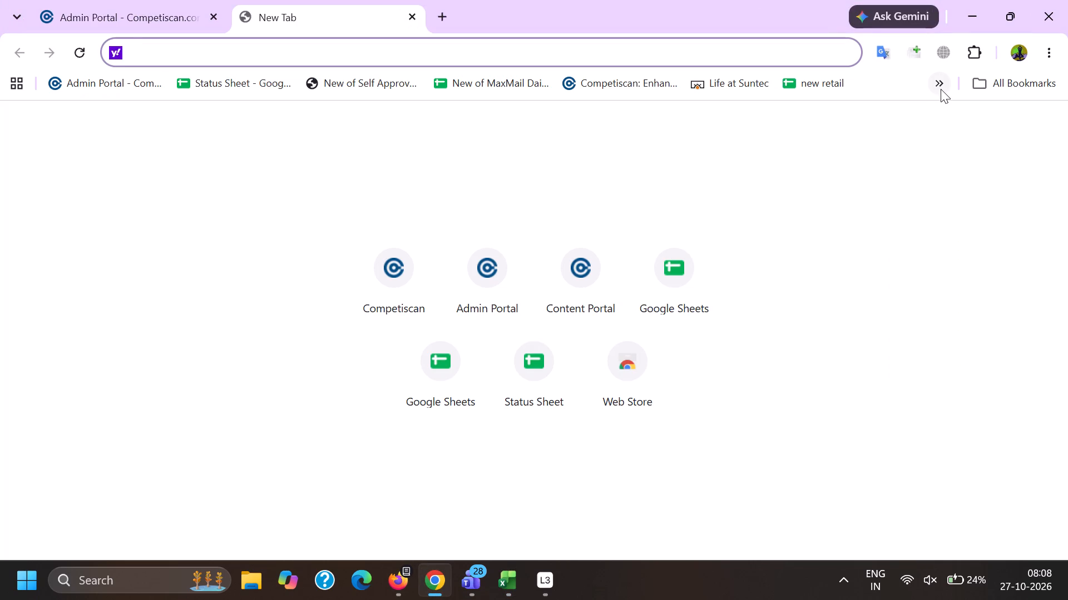
click(941, 88)
scroll(853, 342, down, 14)
scroll(772, 467, up, 1)
scroll(770, 468, down, 4)
click(714, 516)
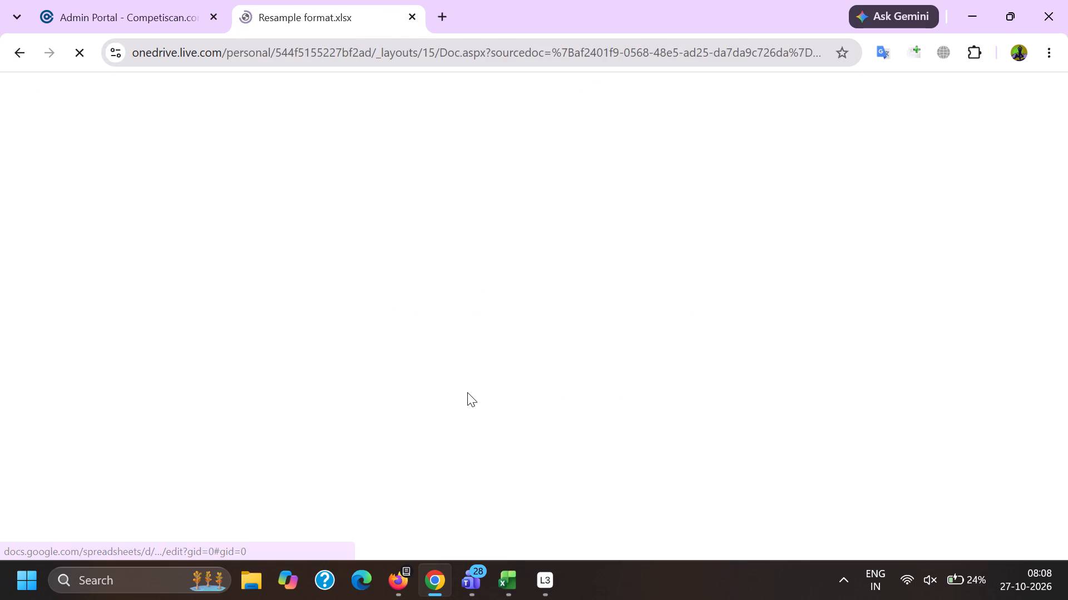
click(502, 572)
click(713, 496)
scroll(472, 377, down, 4)
scroll(462, 383, up, 6)
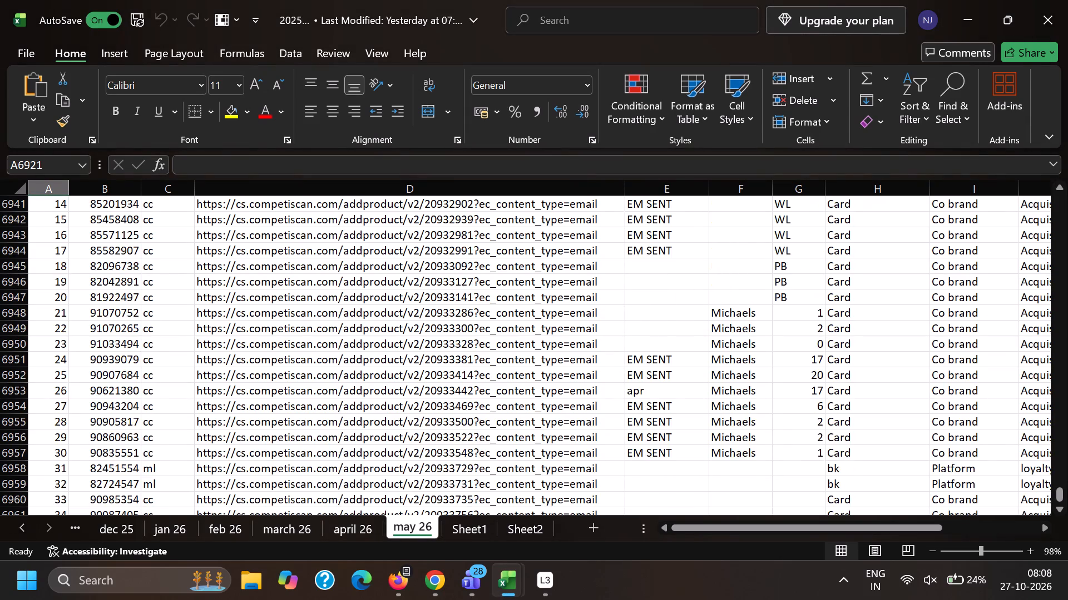
scroll(456, 383, down, 6)
click(101, 398)
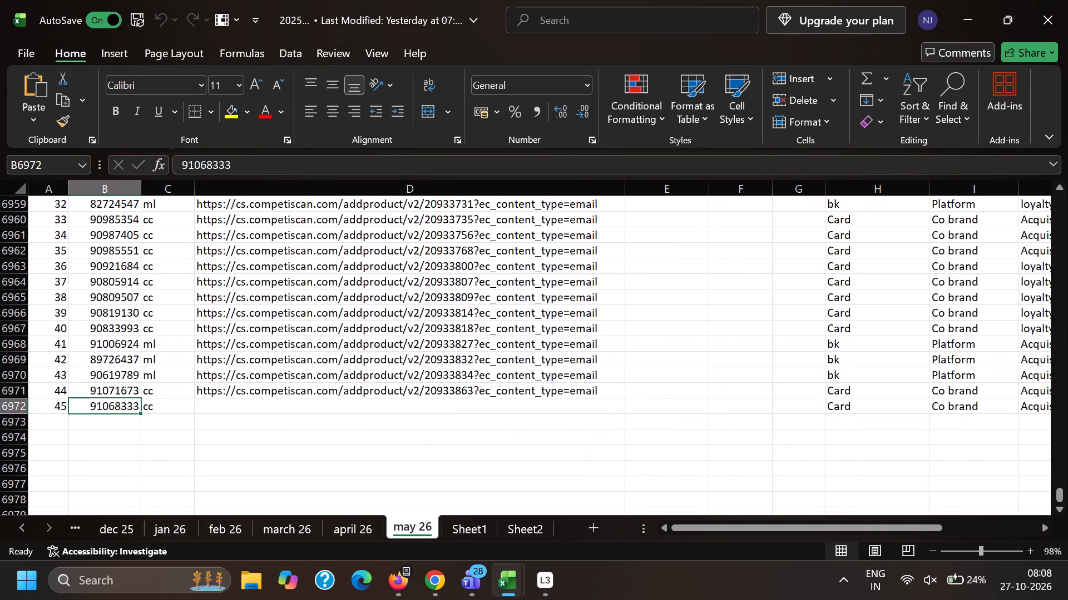
key(ctrl+c)
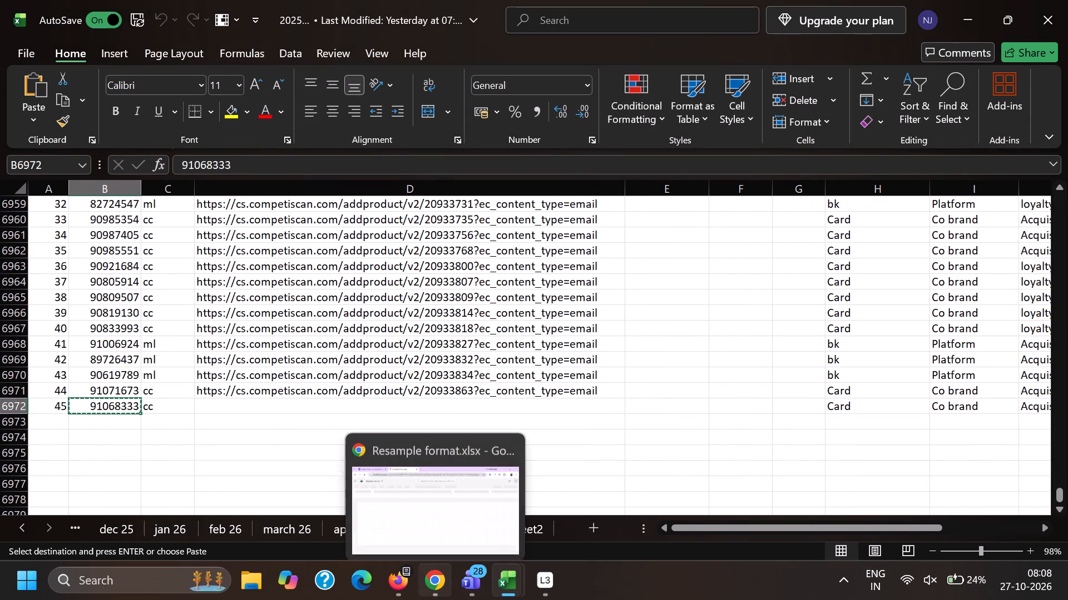
Switch to Chrome, glance over the Resample format links, and open the Unpublished Electronic Content list in the Admin Portal.
click(426, 484)
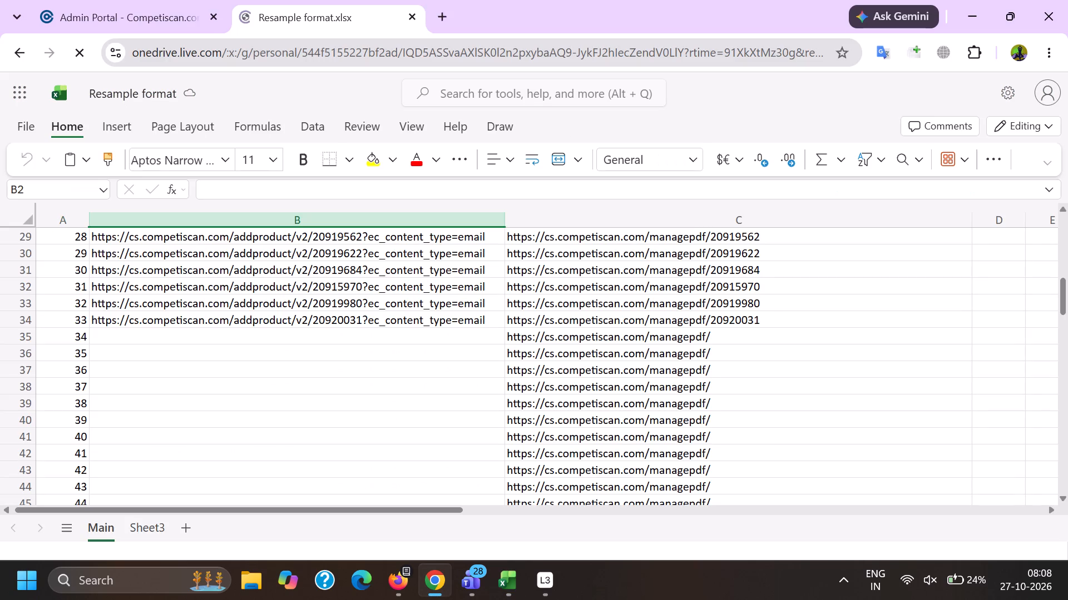
scroll(269, 422, up, 7)
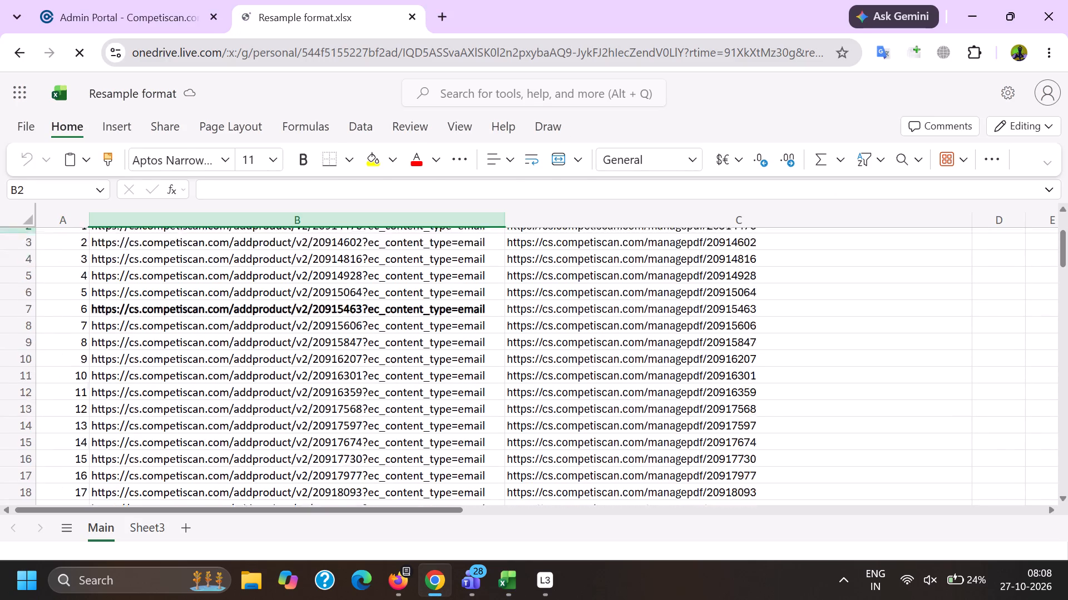
scroll(269, 422, up, 8)
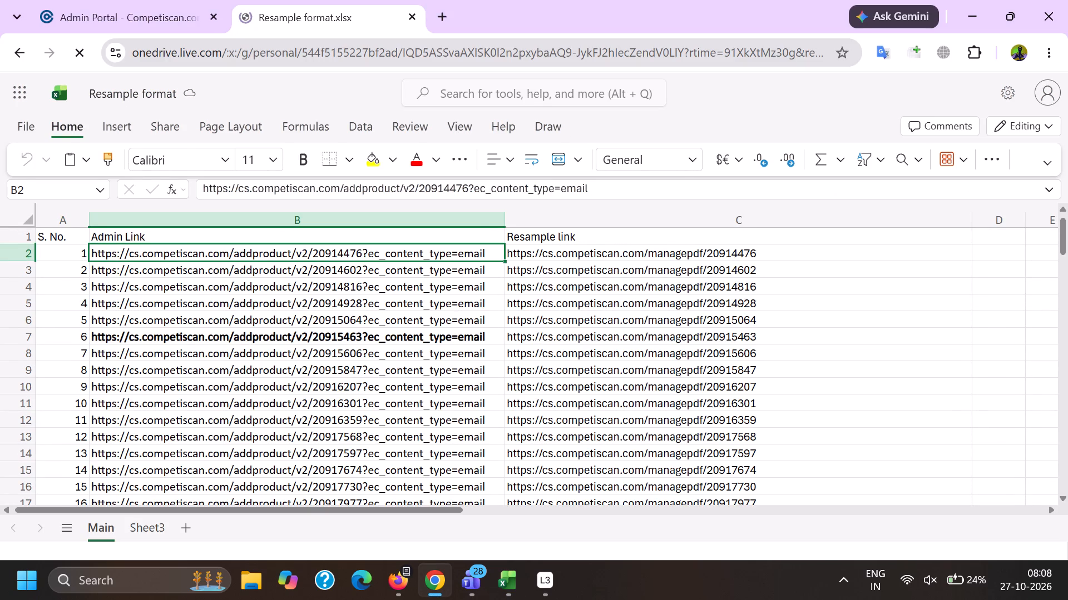
click(139, 16)
click(135, 179)
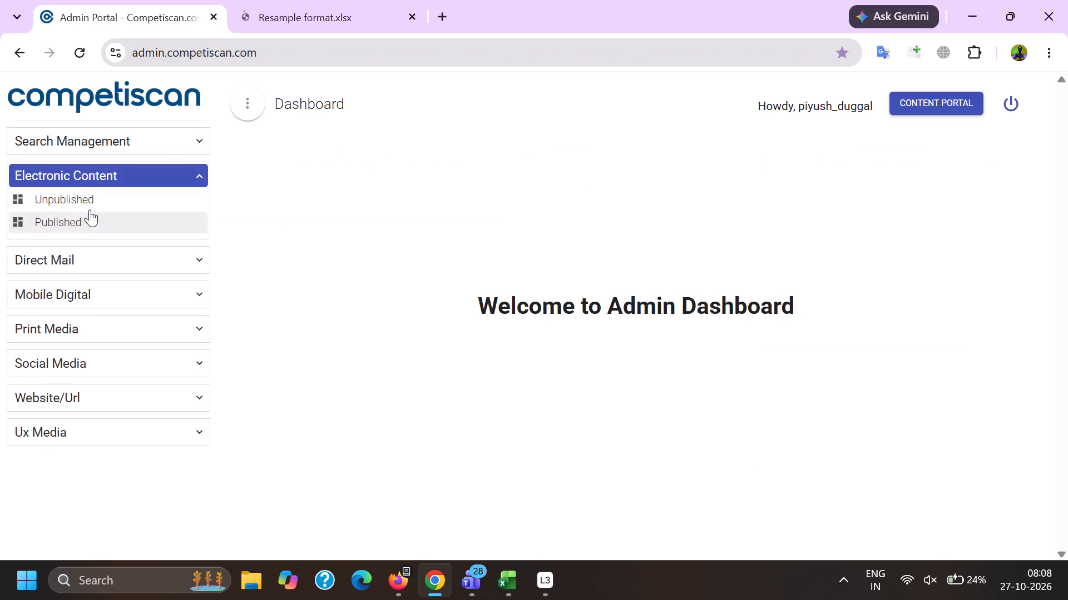
click(82, 203)
click(334, 2)
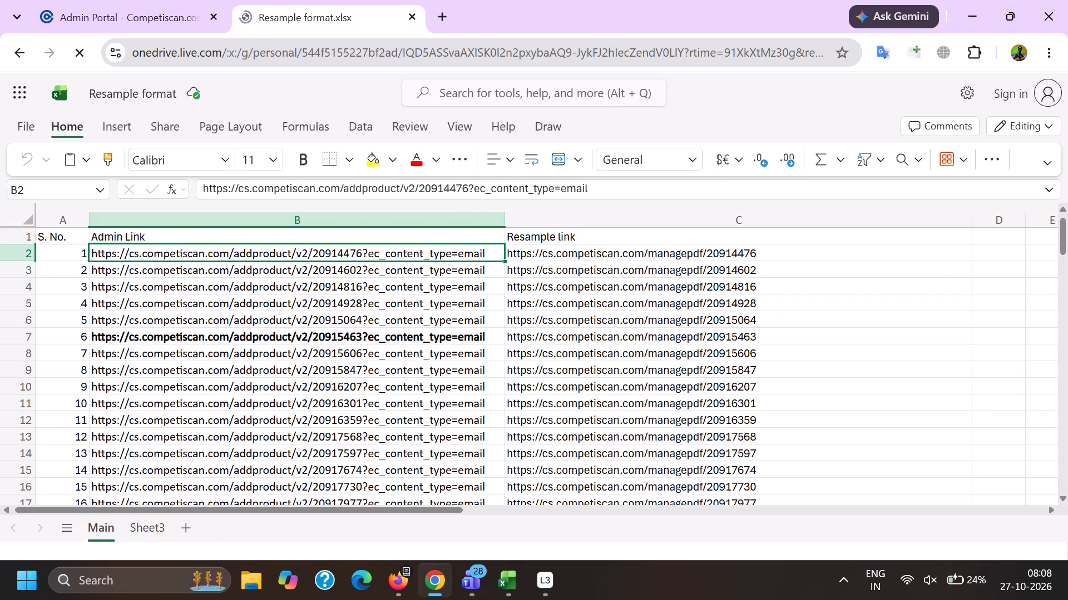
key(alt+Tab)
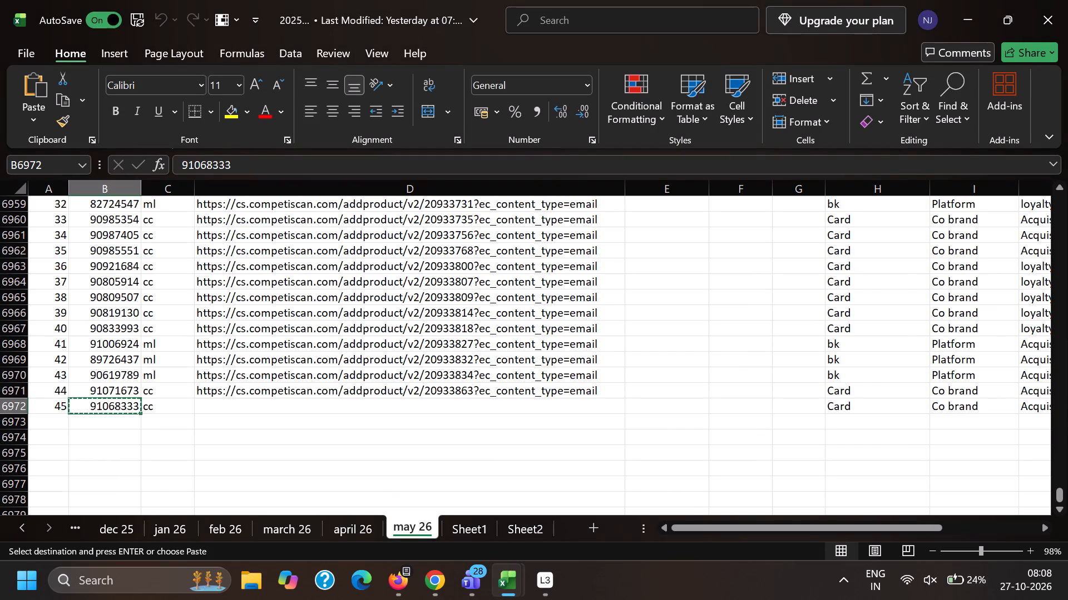
key(alt+Tab)
Search the unpublished products for MUID 91068333 and open the matching Pottery Barn product for editing.
click(106, 0)
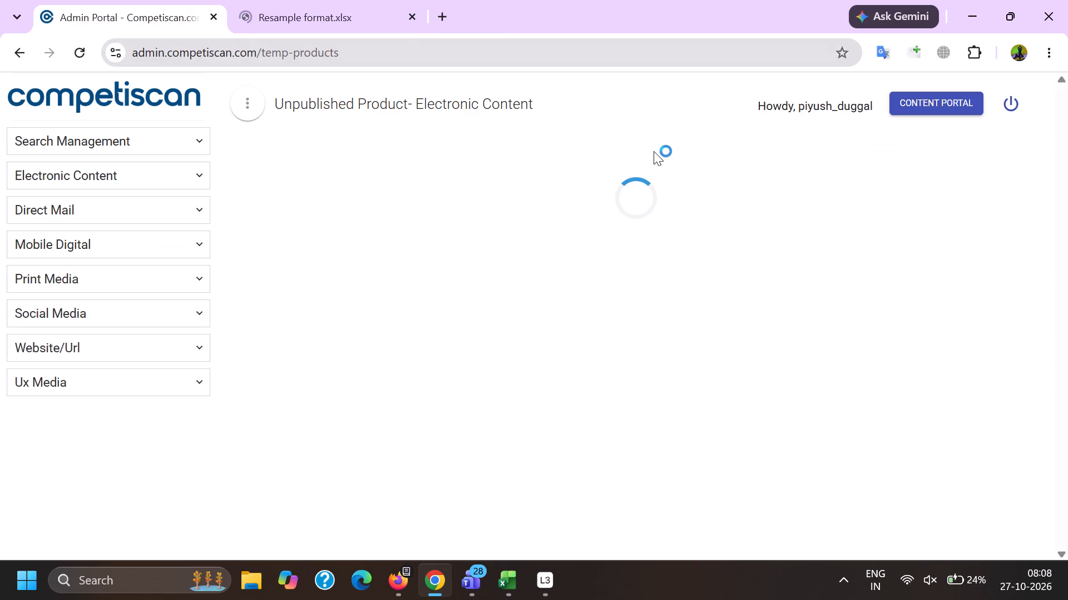
click(338, 184)
click(854, 311)
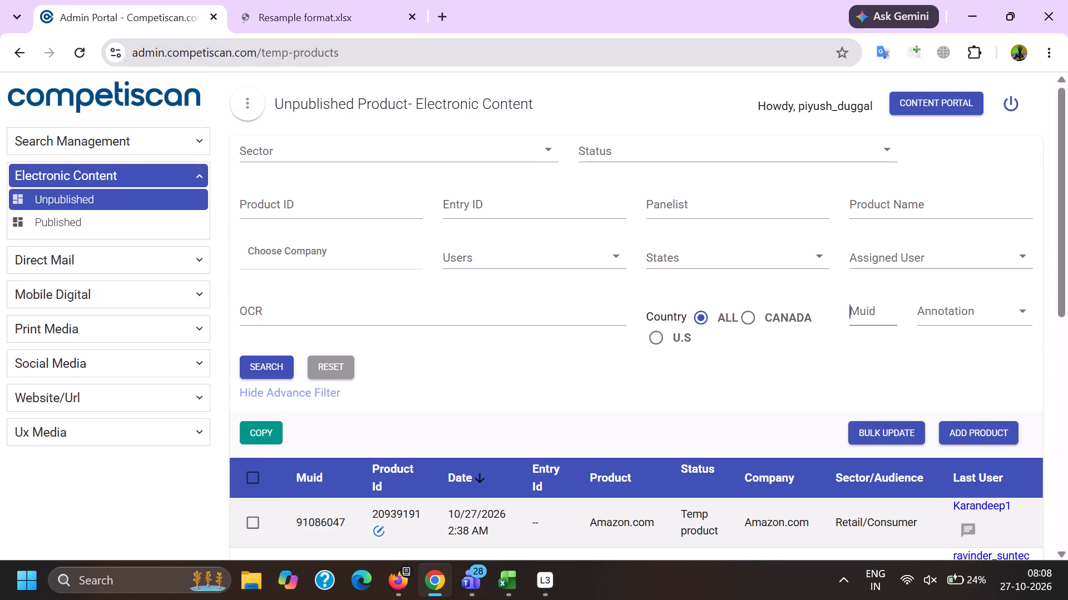
key(ctrl+v)
key(Return)
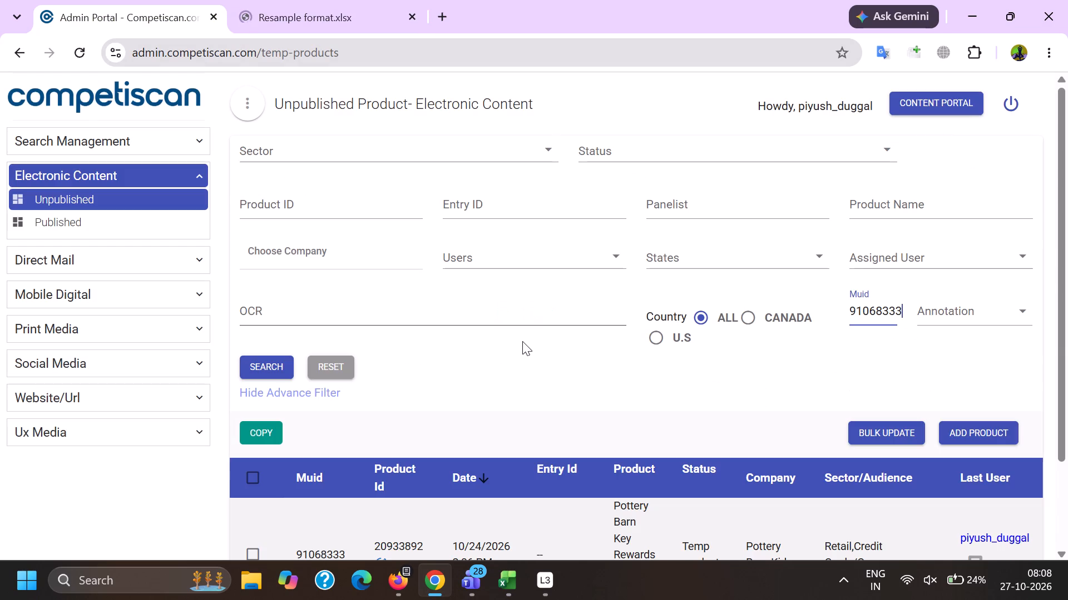
scroll(522, 343, down, 3)
ctrl+click(377, 457)
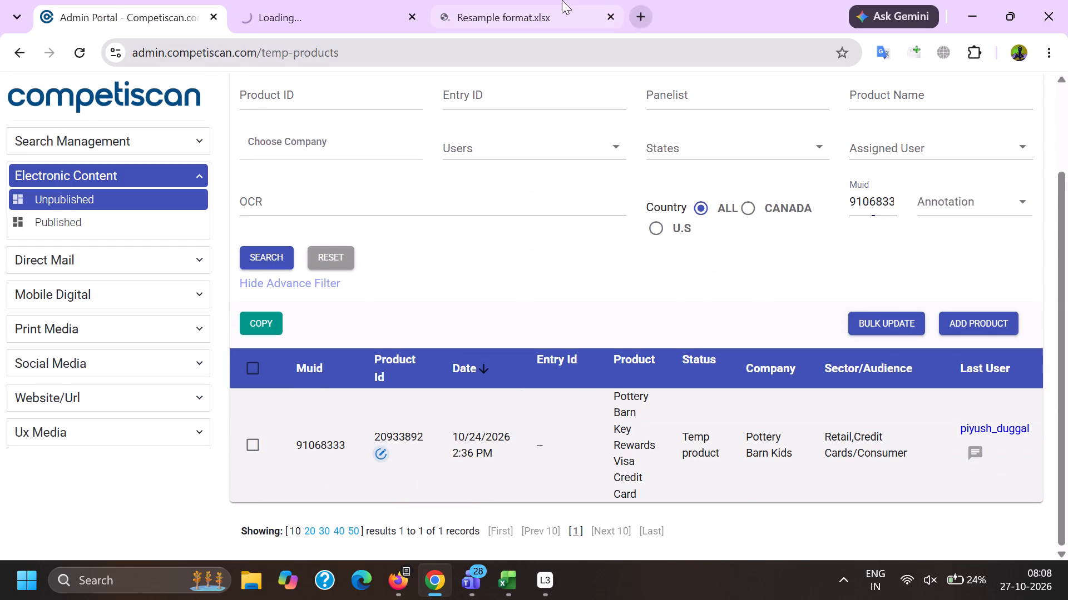
Copy the full web address of product 20933892 and paste it into cell D6972 of the may 26 sheet.
click(530, 0)
click(317, 0)
triple_click(347, 54)
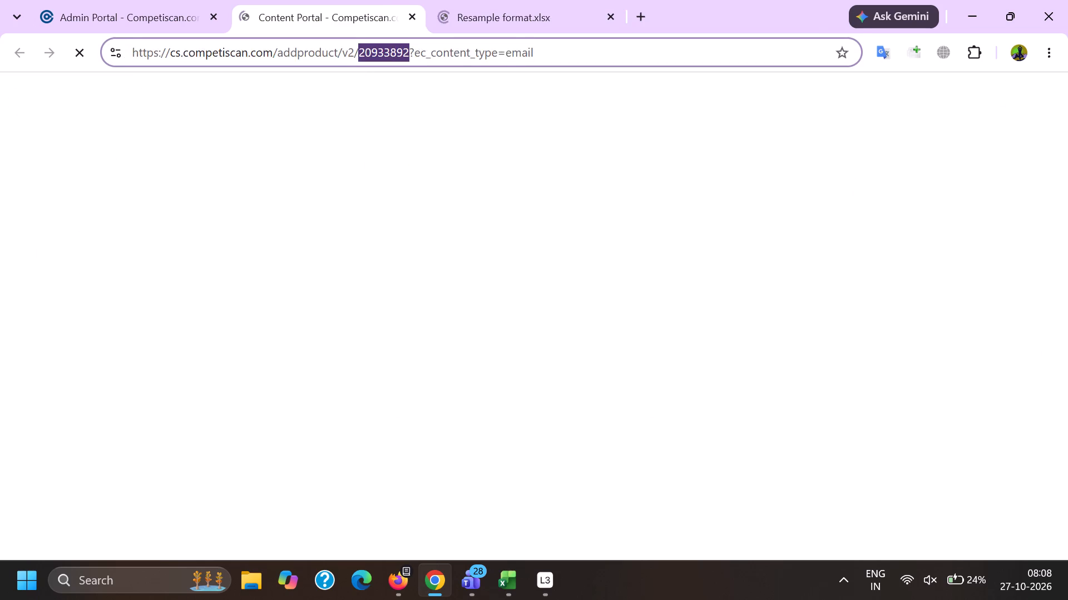
key(ctrl+c)
key(alt+Tab)
key(Tab)
key(Tab)
key(ctrl+v)
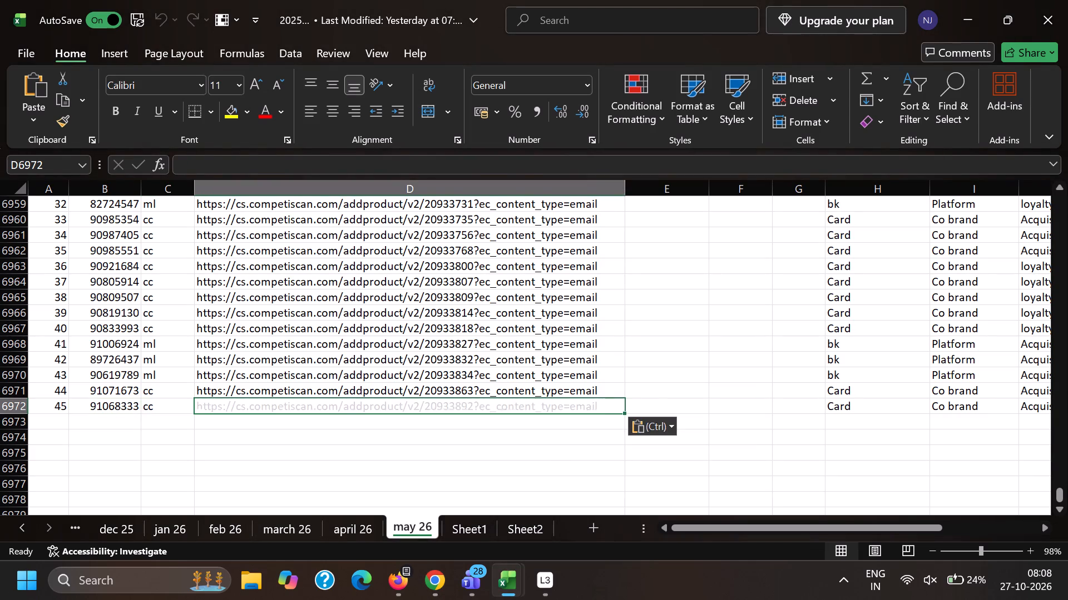
click(480, 335)
scroll(470, 341, up, 8)
Return to Chrome and open the bookmarked New of MaxMail Daily Links spreadsheet in a new tab.
click(423, 593)
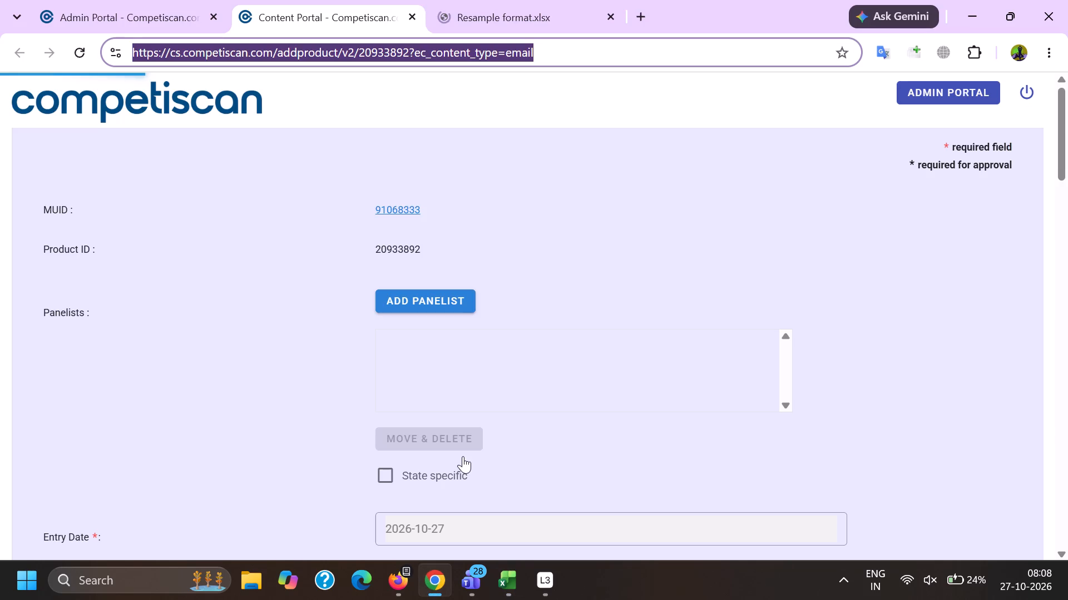
click(551, 10)
click(648, 8)
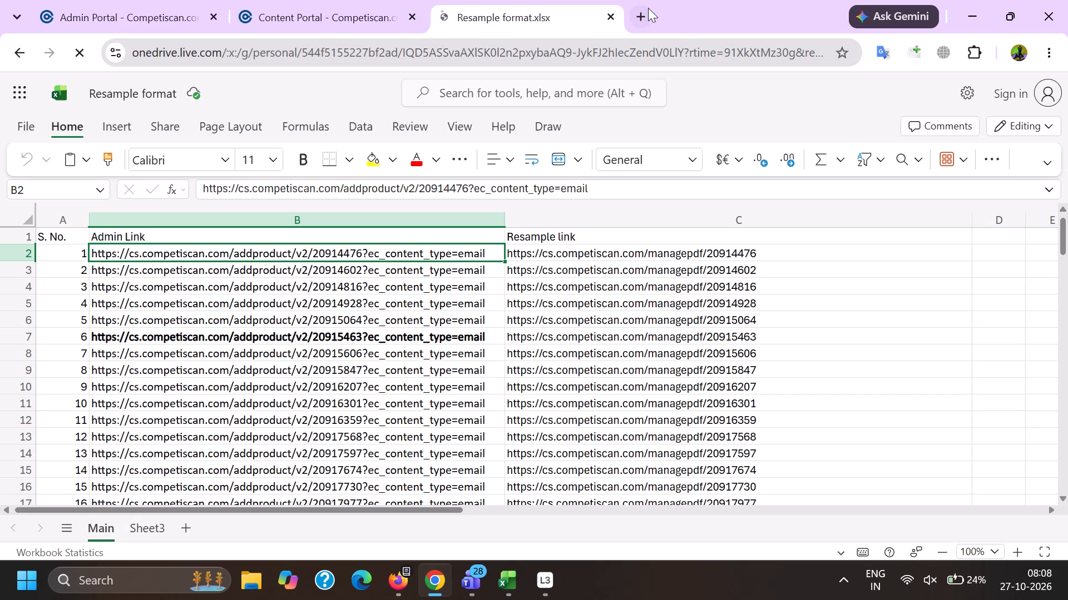
click(441, 78)
click(535, 0)
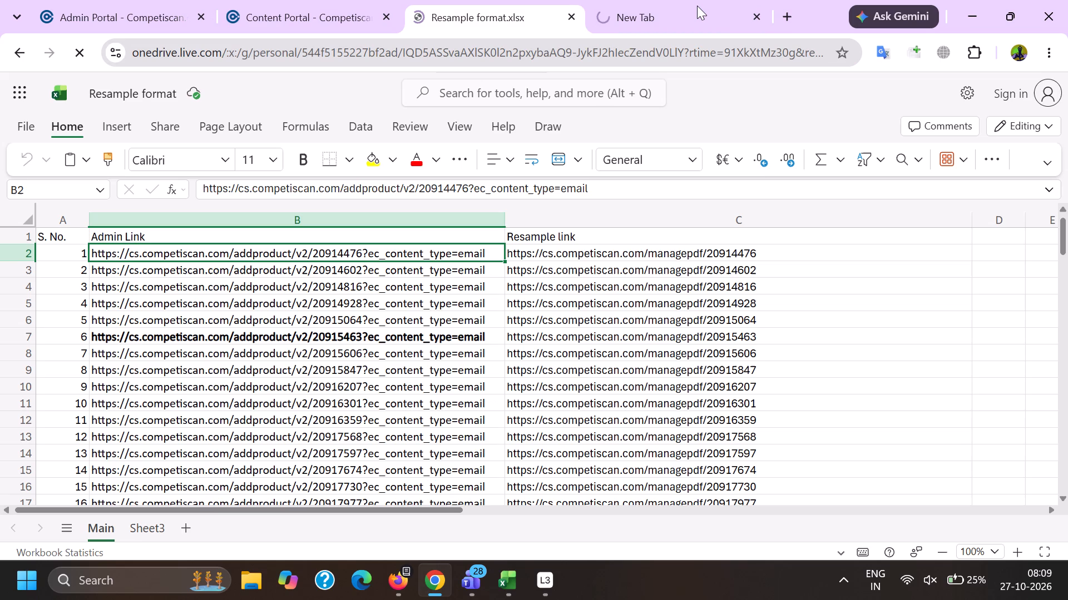
click(698, 0)
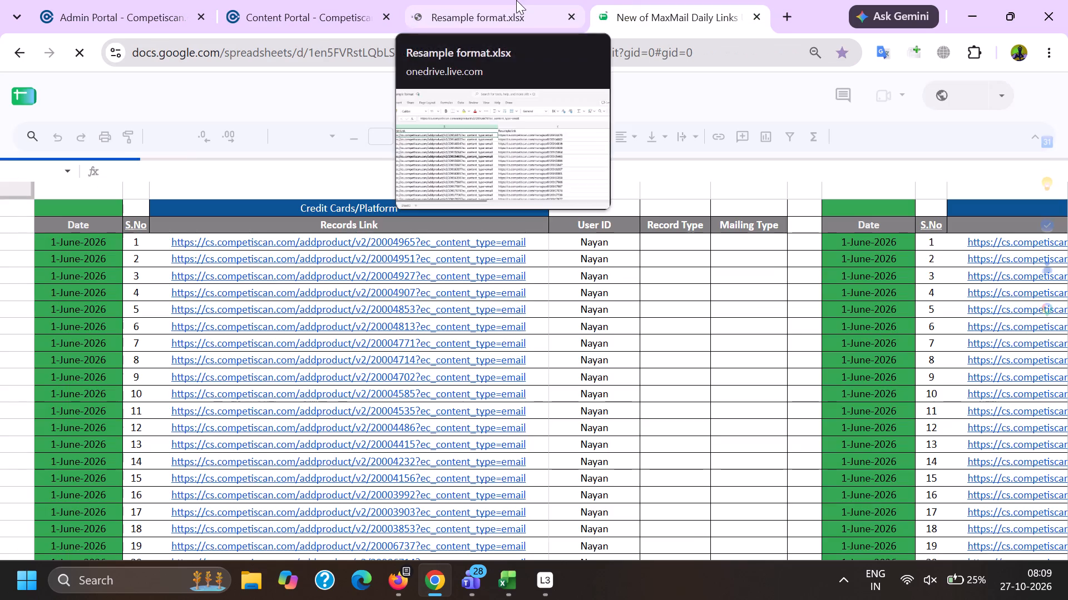
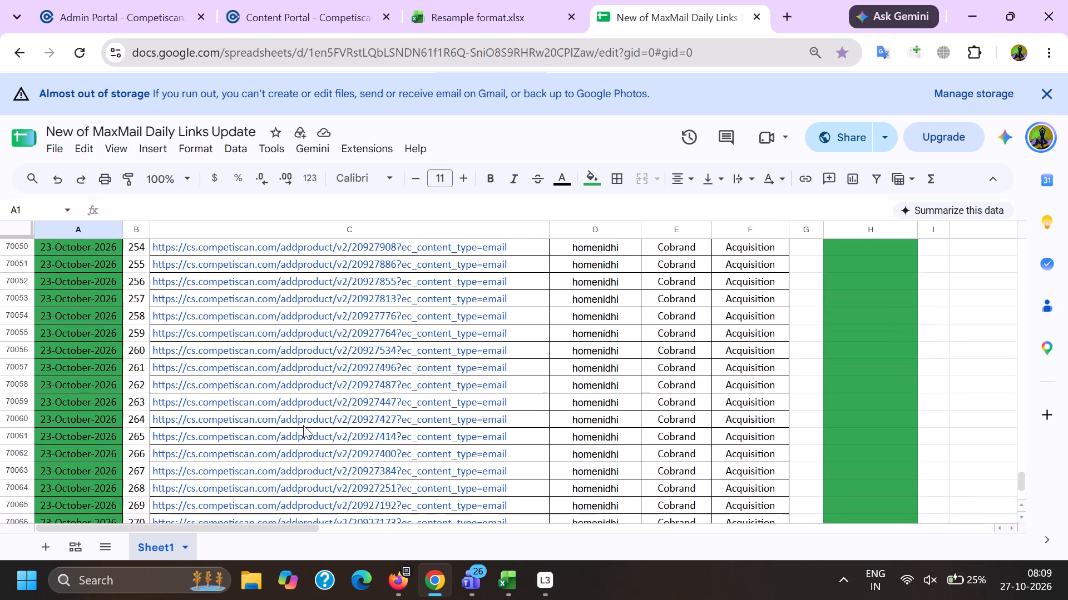
Look through the 23-October-2026 and 24-October-2026 record links and user IDs in Sheet1, down to the end of the 24-October-2026 entries.
scroll(303, 425, down, 20)
scroll(303, 425, down, 20)
scroll(303, 425, down, 16)
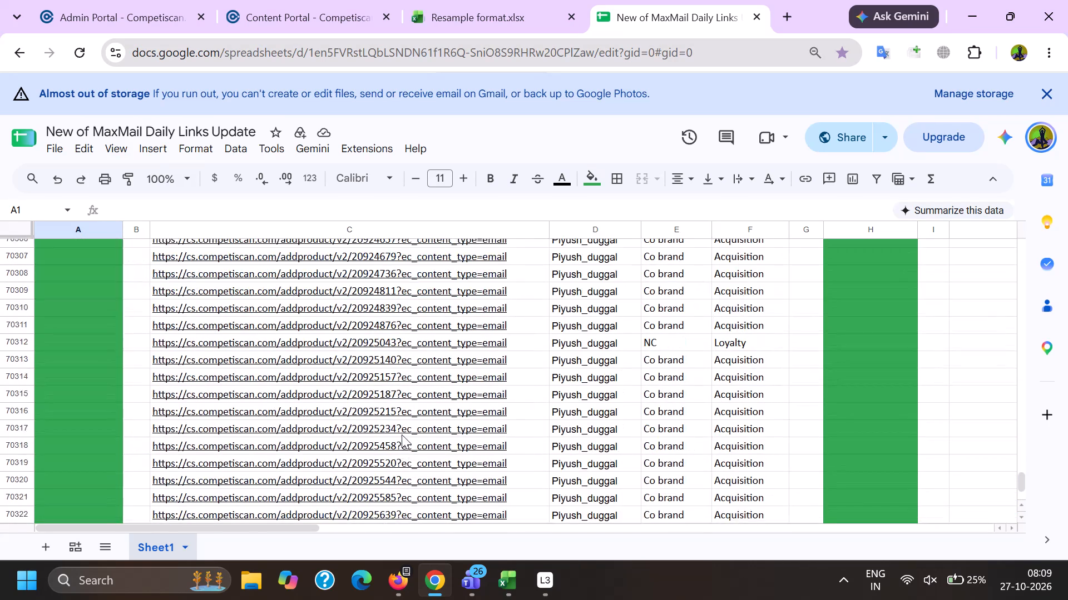
scroll(402, 434, down, 10)
scroll(402, 441, up, 1)
scroll(402, 441, down, 20)
scroll(402, 441, down, 4)
scroll(405, 447, up, 16)
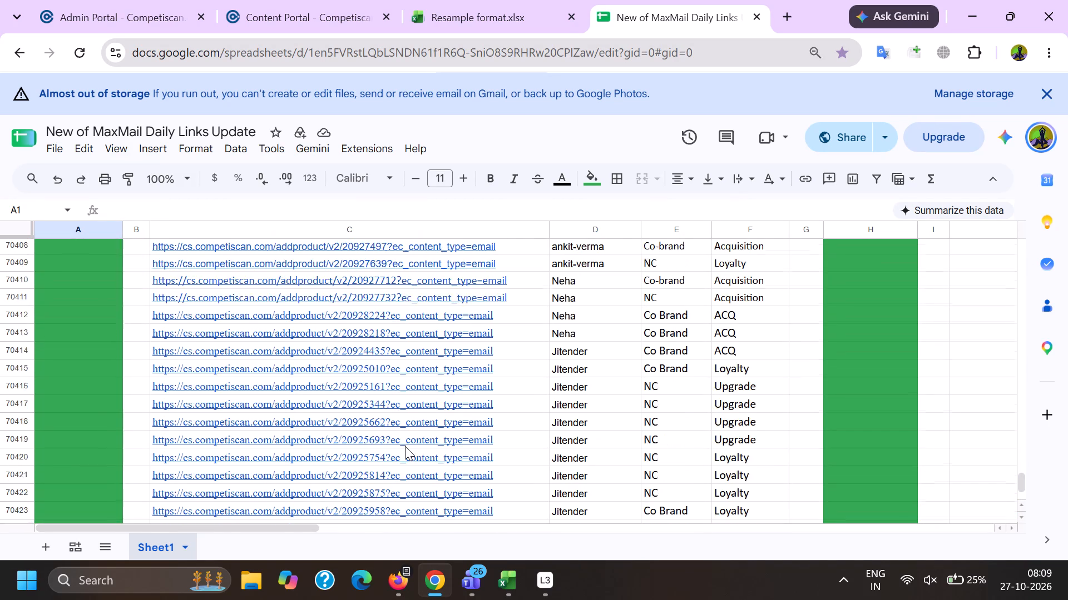
scroll(405, 446, up, 20)
scroll(405, 446, up, 10)
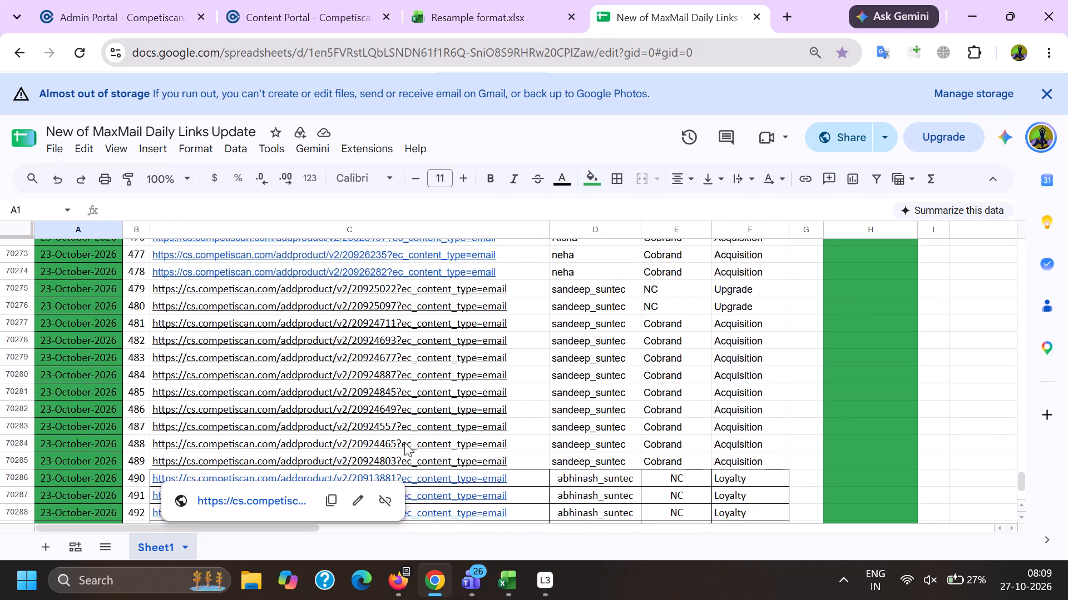
scroll(404, 442, down, 20)
scroll(404, 442, down, 20)
scroll(404, 442, down, 12)
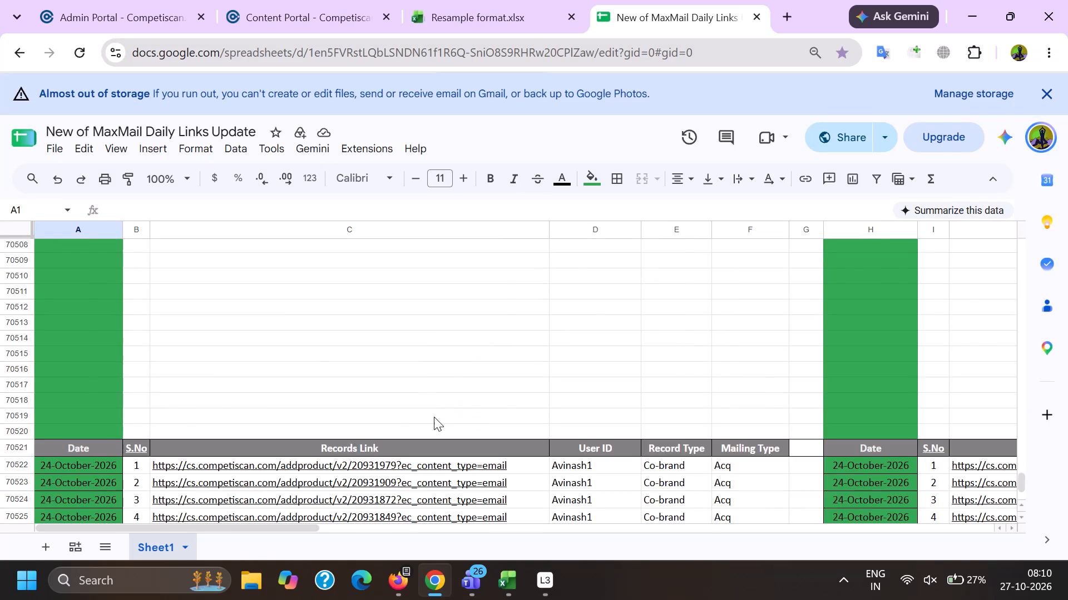
scroll(434, 417, down, 20)
scroll(434, 417, down, 20)
scroll(434, 417, down, 8)
scroll(455, 393, up, 1)
scroll(455, 393, down, 6)
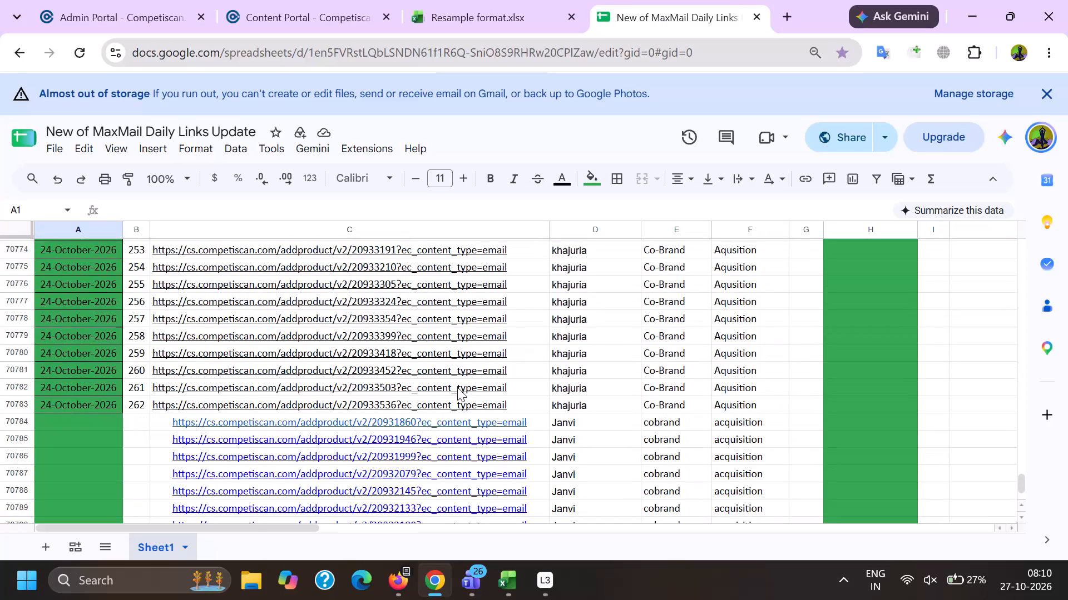
scroll(457, 387, down, 16)
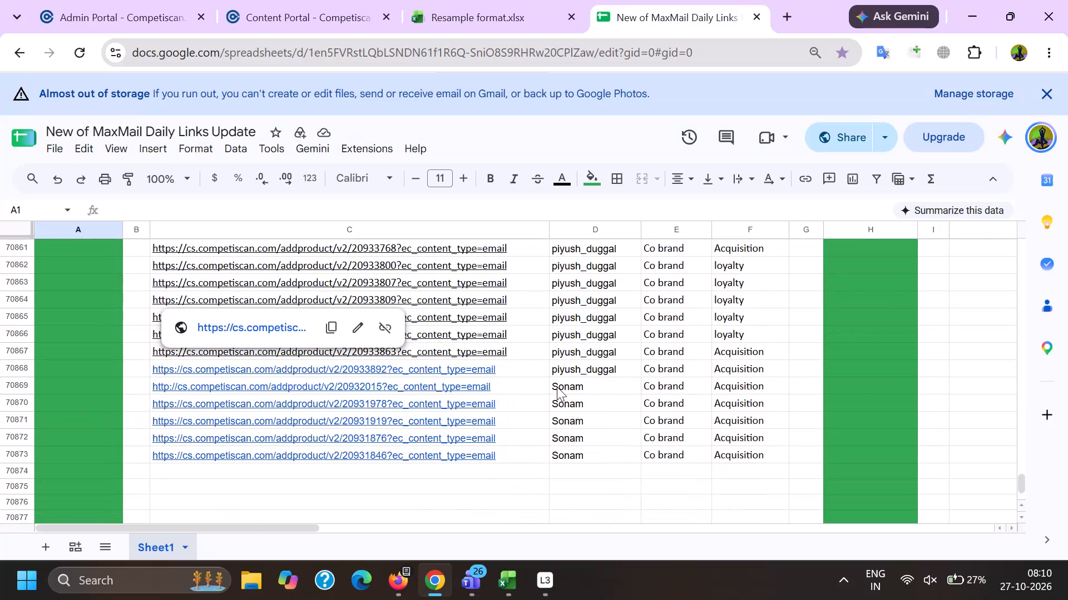
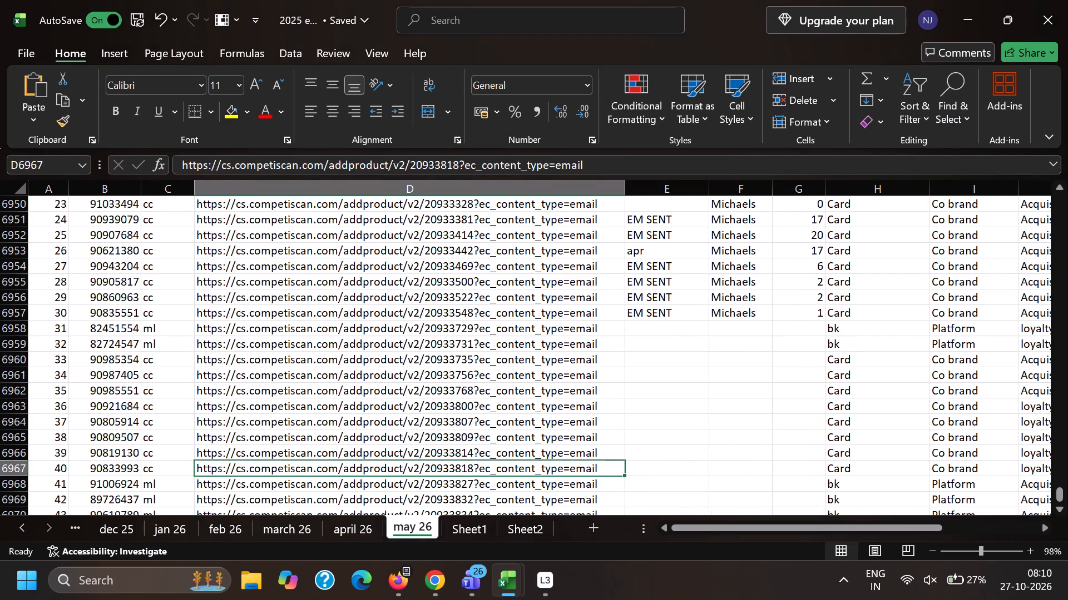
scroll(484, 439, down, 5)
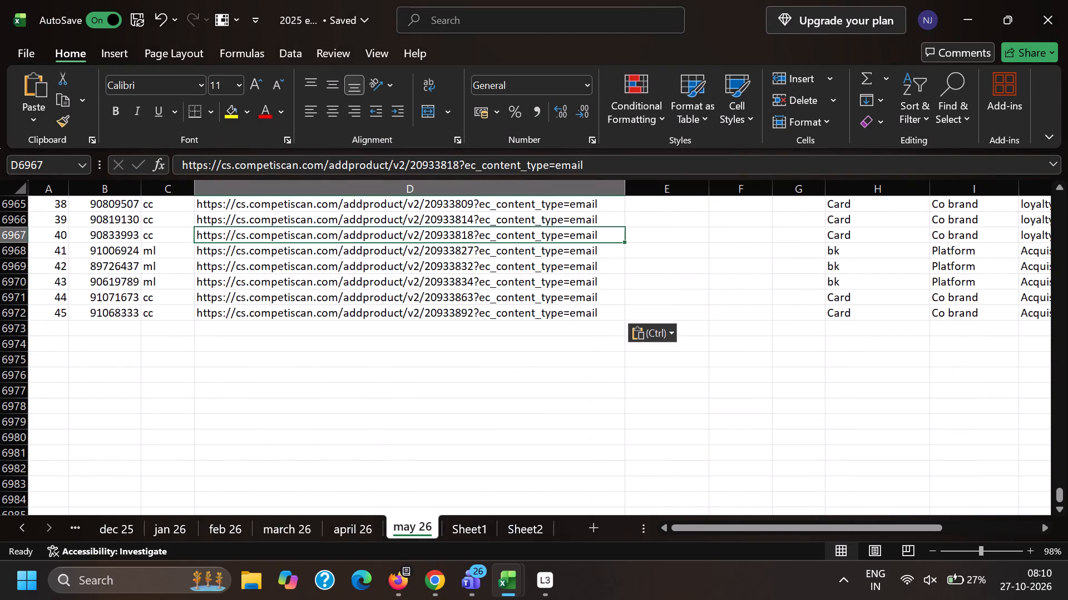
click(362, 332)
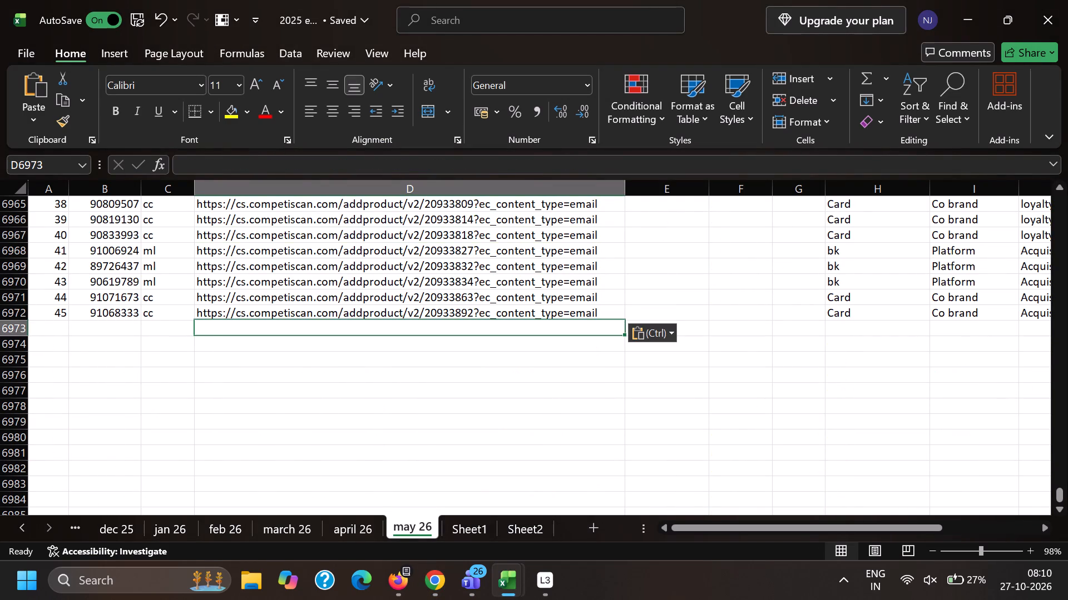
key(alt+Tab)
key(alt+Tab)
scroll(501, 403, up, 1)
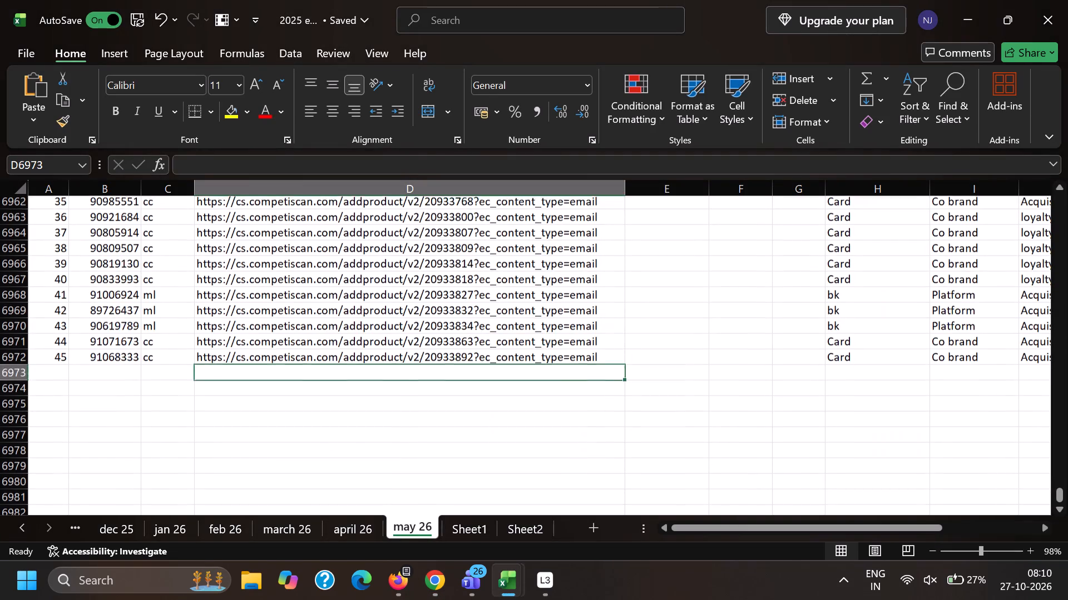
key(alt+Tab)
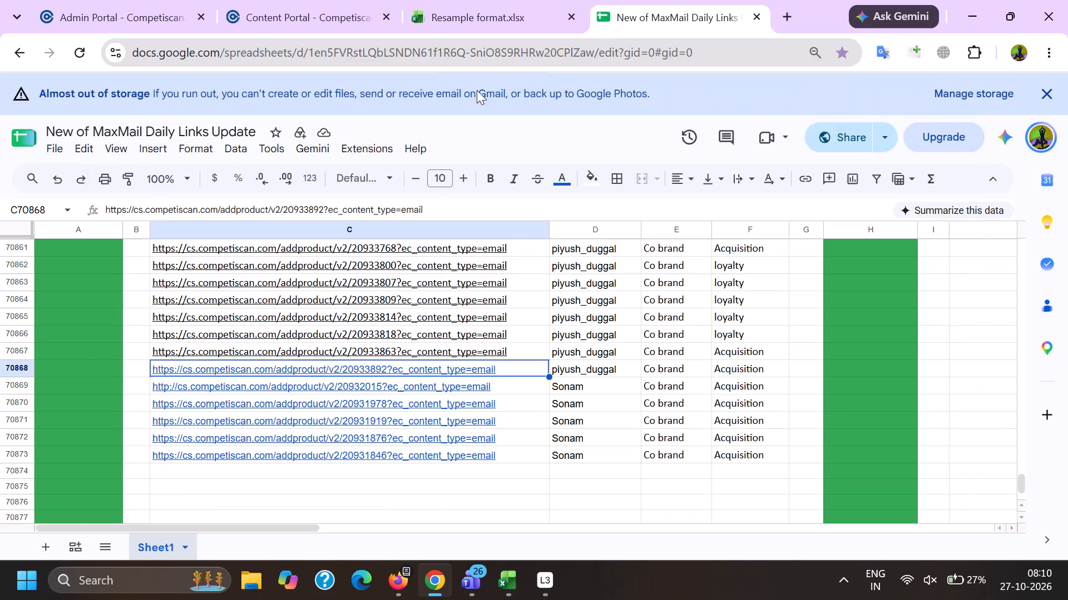
Open the processed PDF of product record 20933892 in the Content Portal.
click(332, 0)
scroll(523, 293, down, 4)
ctrl+click(868, 355)
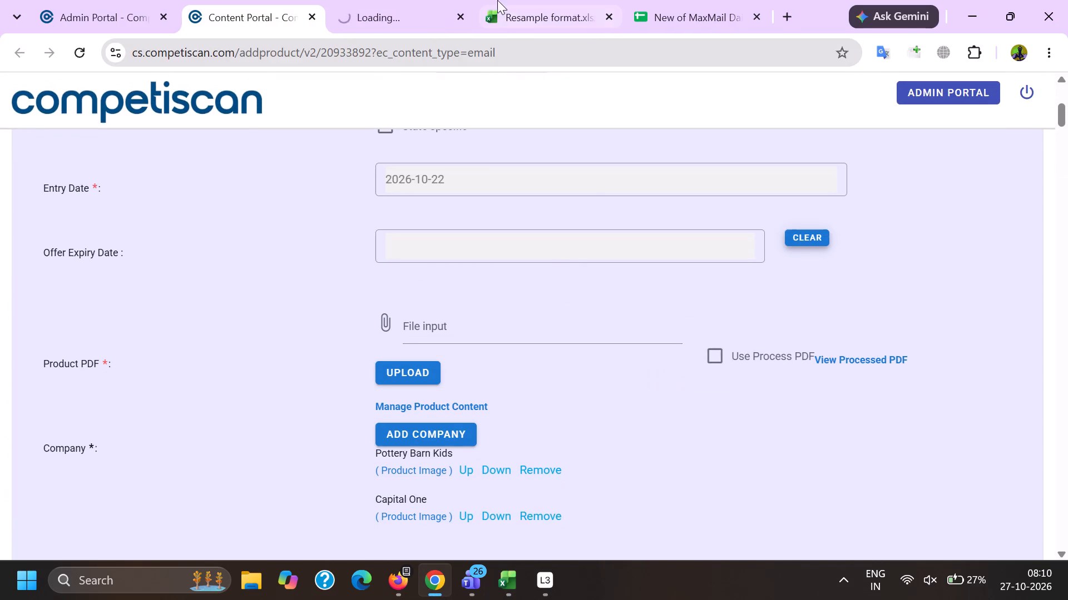
click(433, 0)
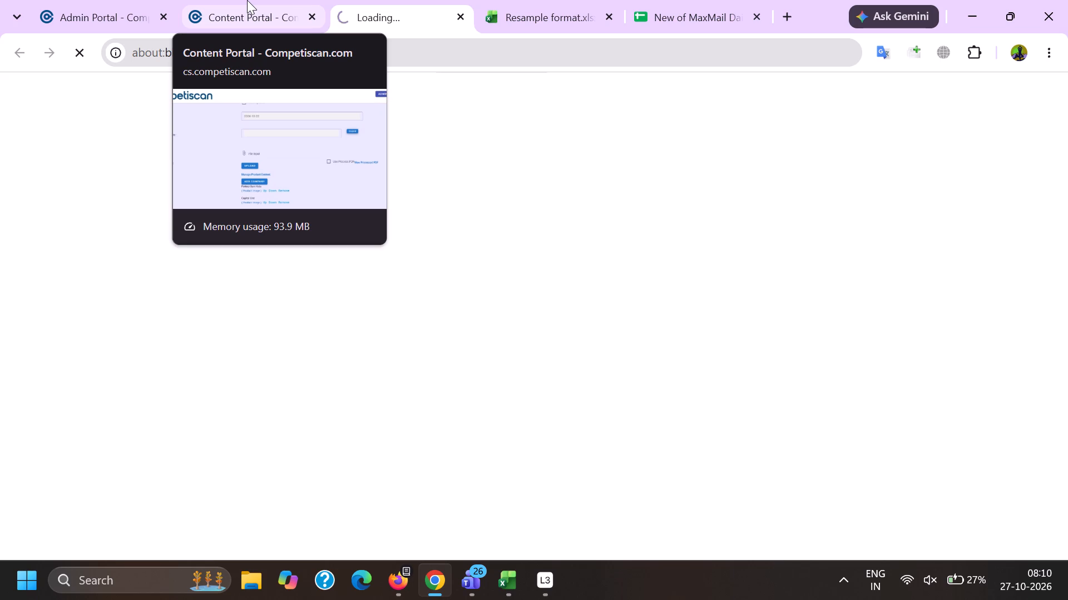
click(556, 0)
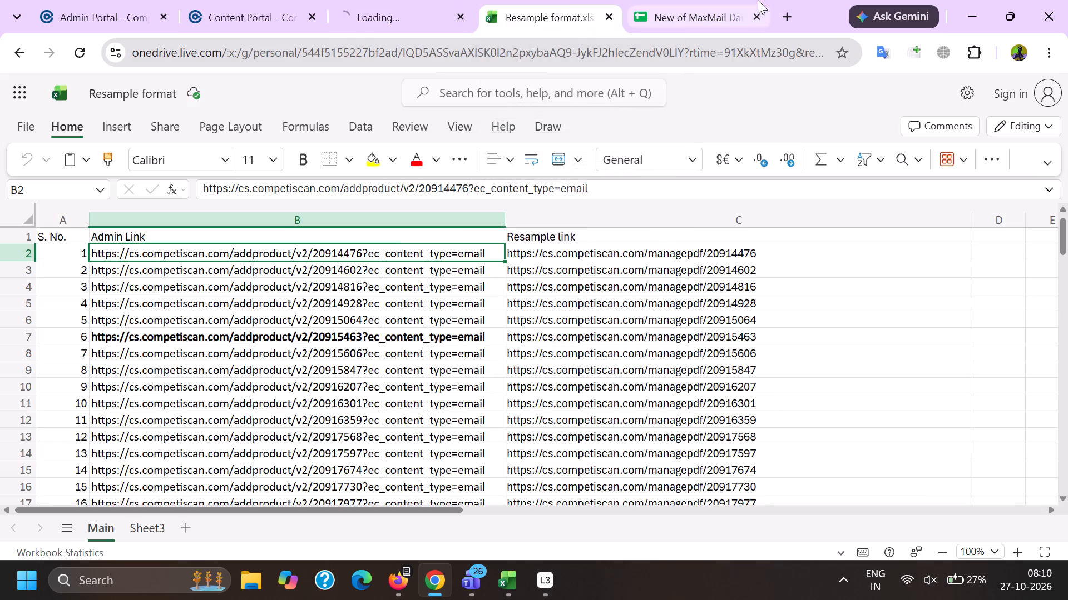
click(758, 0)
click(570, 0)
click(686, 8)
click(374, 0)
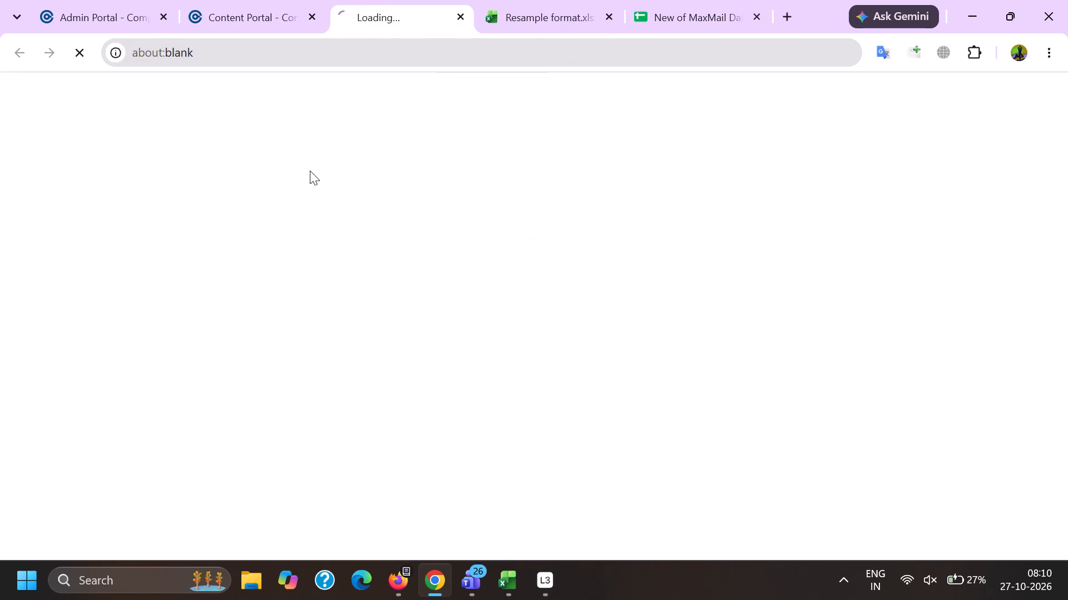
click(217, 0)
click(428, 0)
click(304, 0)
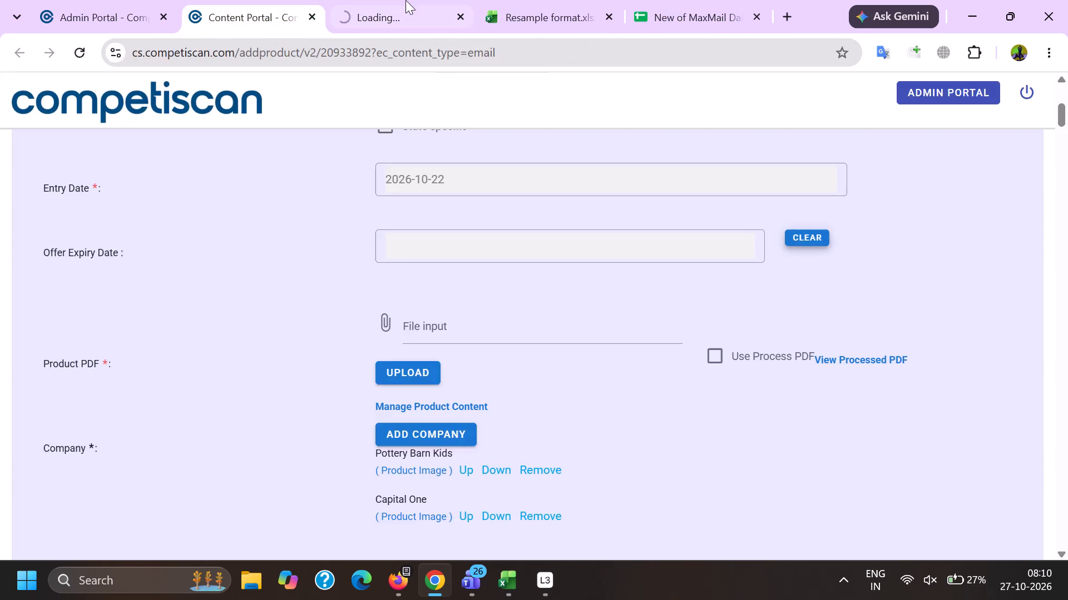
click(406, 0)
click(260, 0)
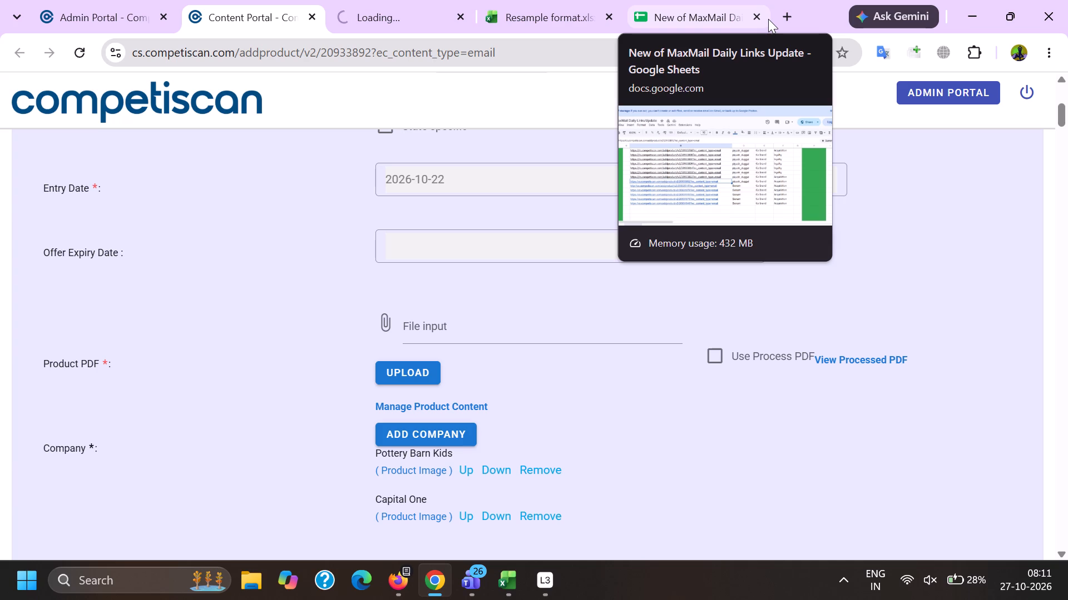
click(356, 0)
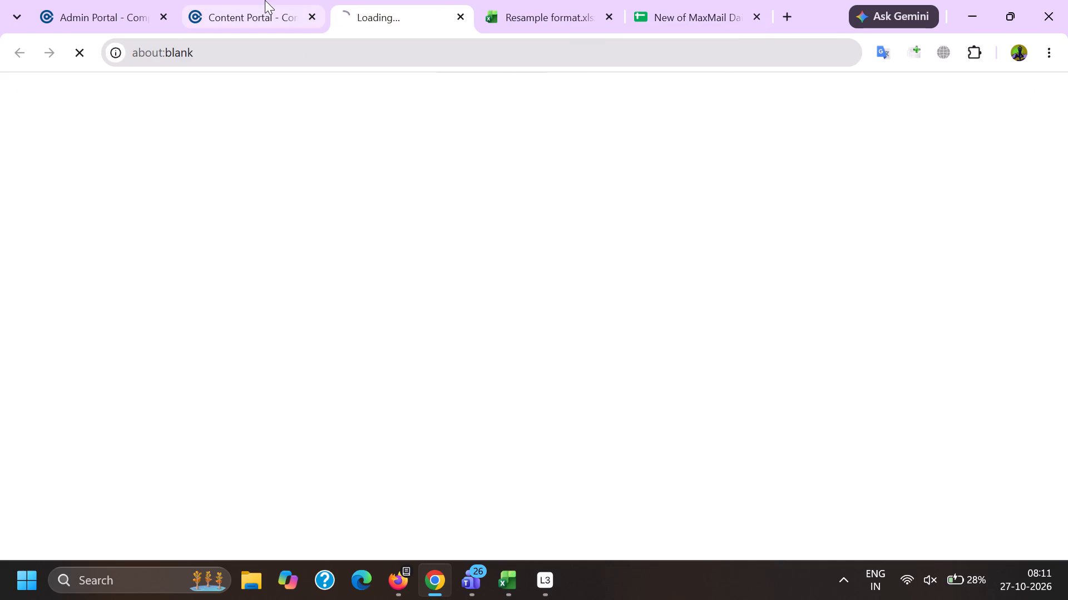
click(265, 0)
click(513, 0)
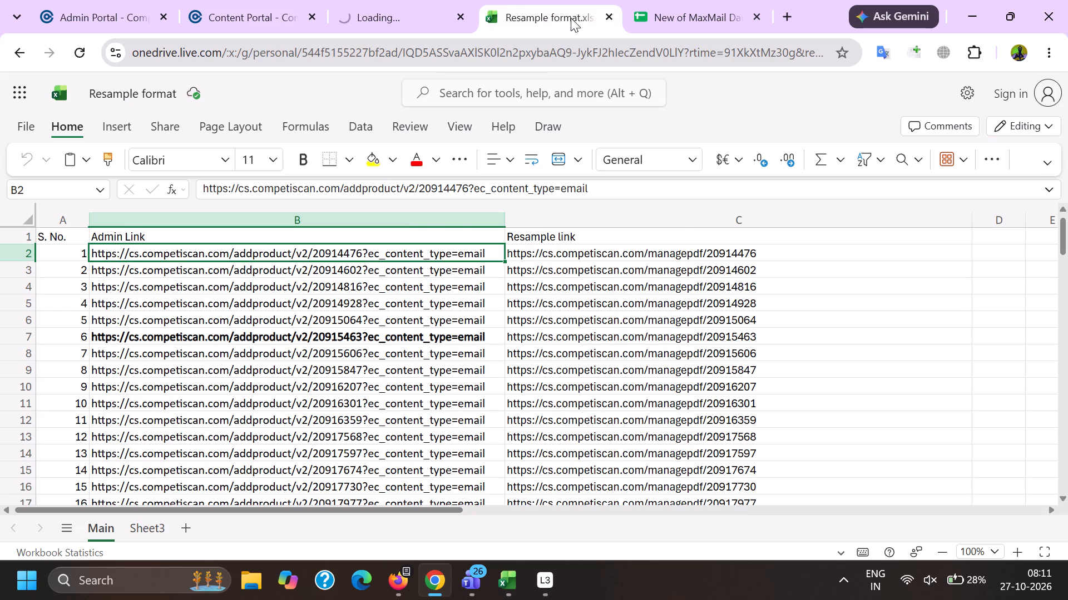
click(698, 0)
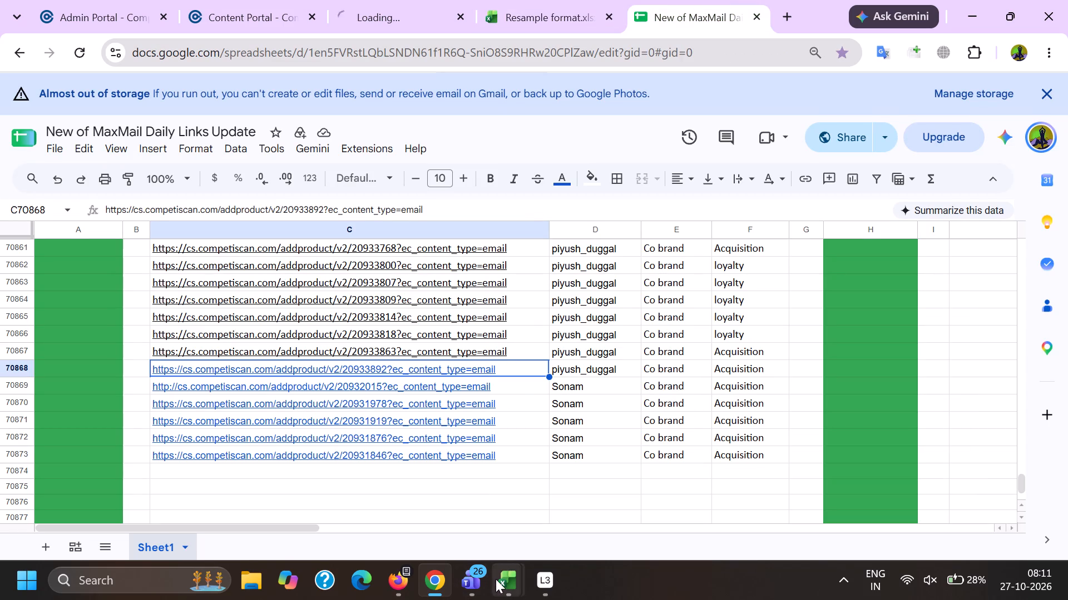
Switch to Excel and copy the 22-Nov-26 product links in the may 26 sheet, from cell D6872 down to the last entry.
click(619, 513)
scroll(303, 374, up, 19)
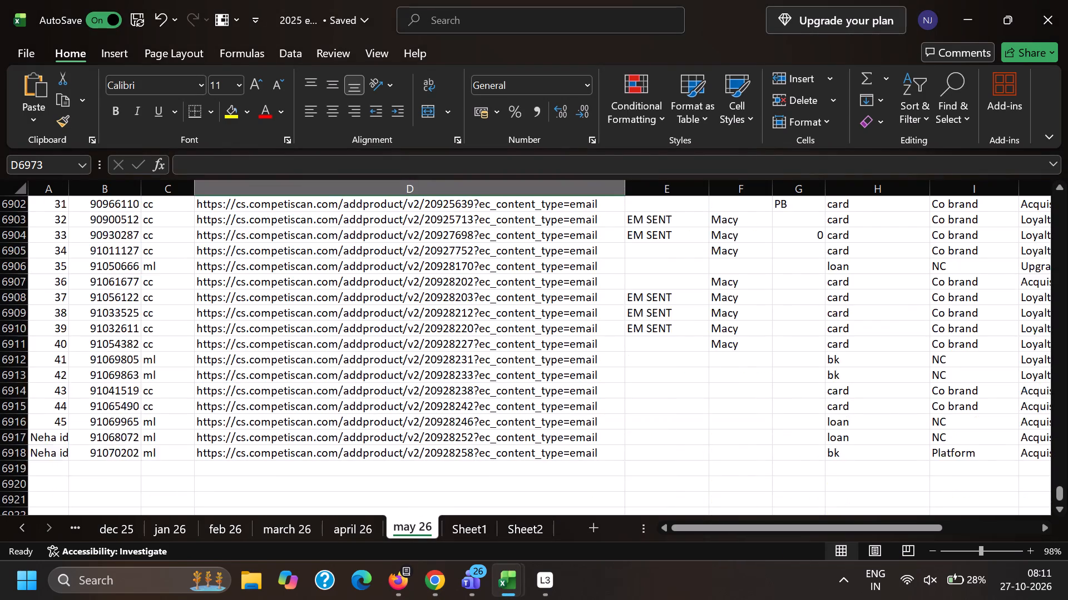
scroll(392, 418, up, 7)
scroll(468, 311, up, 3)
scroll(385, 353, up, 2)
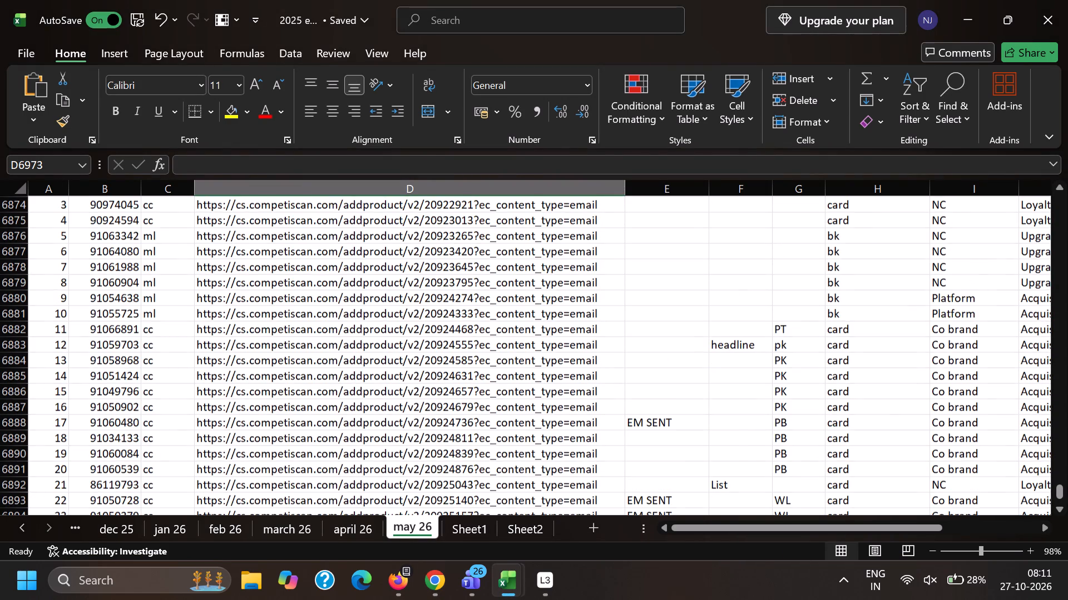
click(347, 273)
click(320, 263)
key(ctrl+shift+Down)
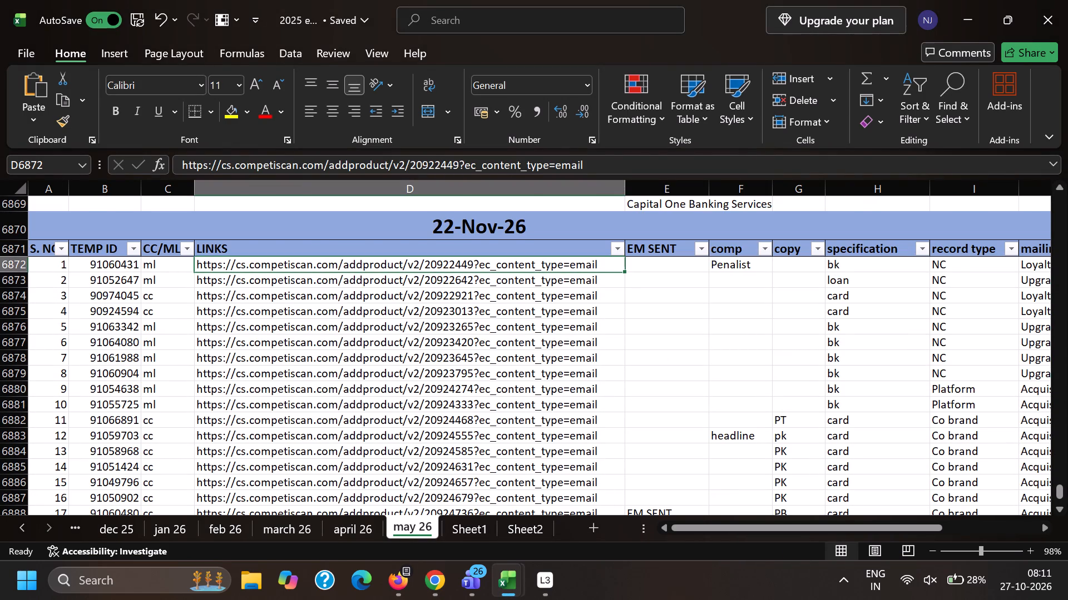
key(ctrl+c)
In the Resample format workbook, clear the existing Admin Link entries from B2 down and paste the copied 22-Nov-26 links there.
key(alt+Tab)
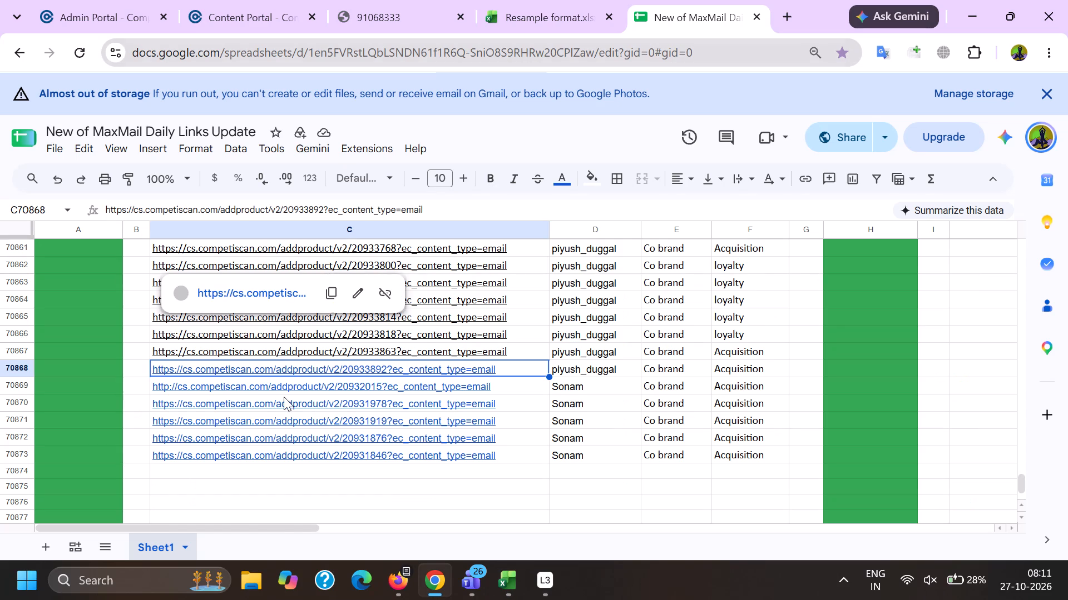
scroll(294, 396, up, 6)
click(558, 0)
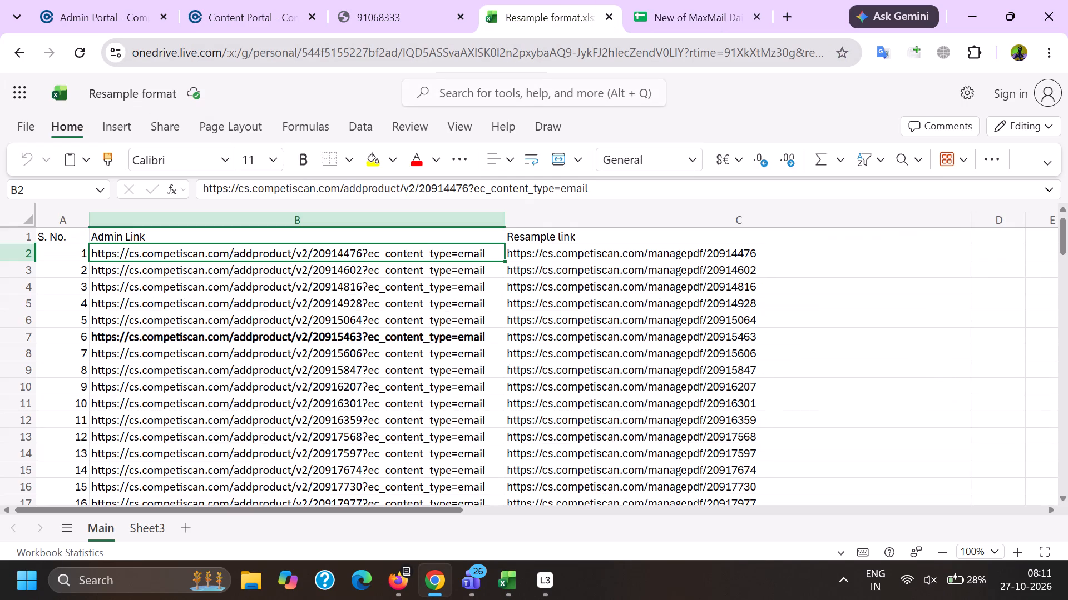
key(ctrl+v)
click(345, 289)
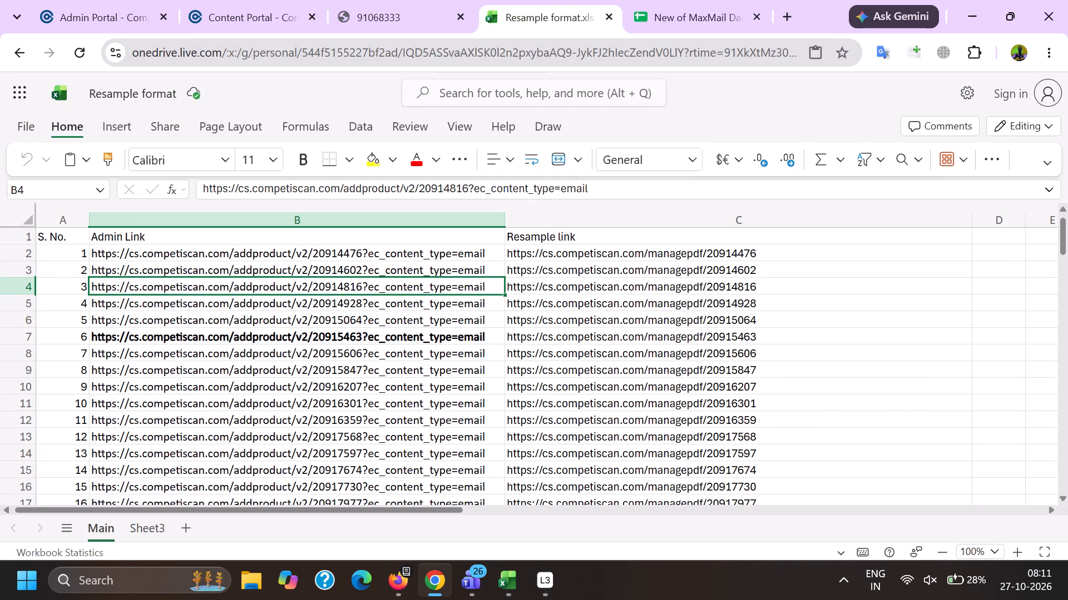
click(354, 251)
key(ctrl+shift+Down)
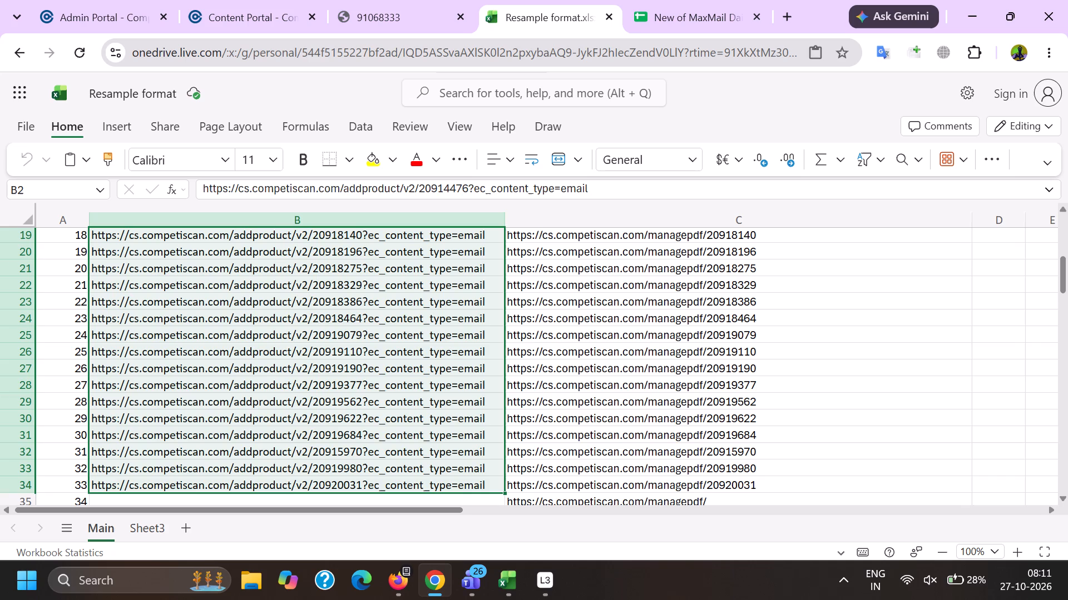
key(Delete)
key(ctrl+v)
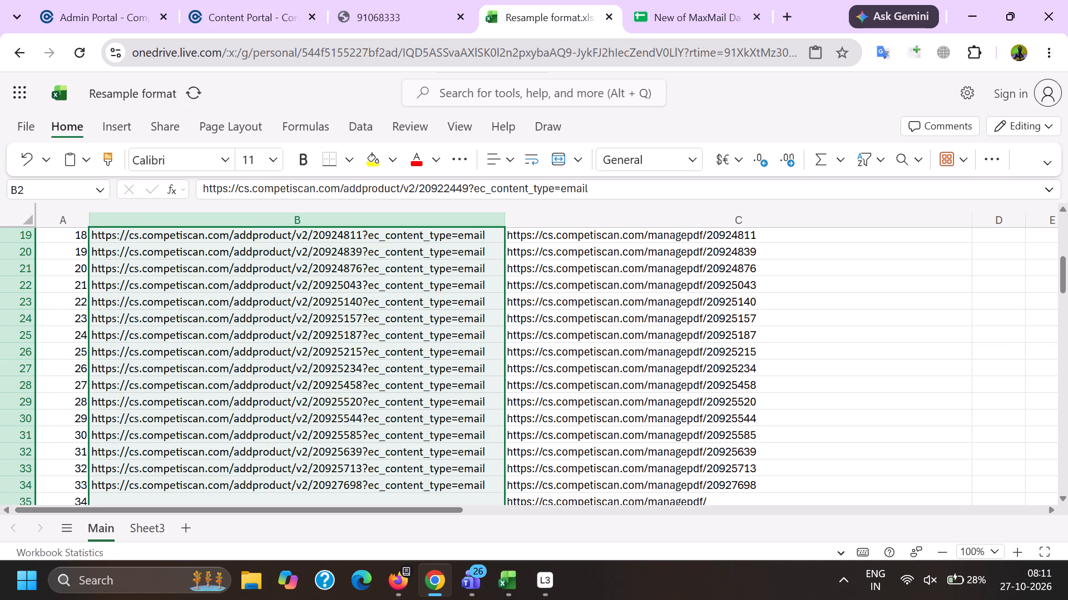
Copy the Resample links in cells C2 to C34, from 20922449 through 20927698.
click(643, 340)
scroll(652, 380, up, 4)
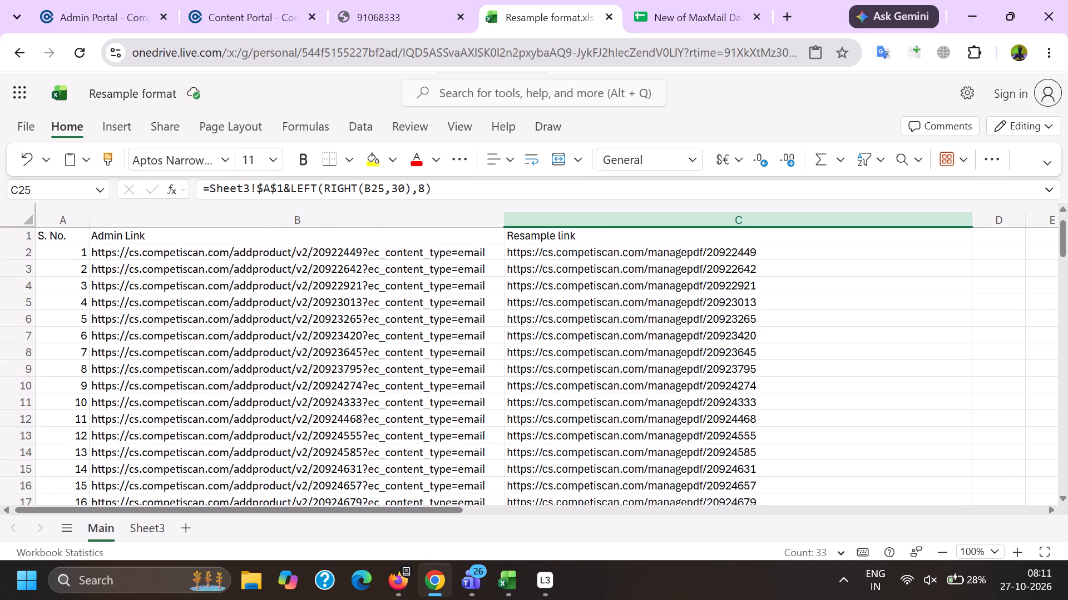
click(542, 259)
key(shift+Down)
key(shift+Down)
key(shift+Down)
key(shift+Down)
key(shift+Down)
key(shift+Down)
key(shift+Down)
key(shift+Down)
key(shift+Down)
key(shift+Down)
key(shift+Down)
key(shift+Down)
key(shift+Down)
key(shift+Down)
key(shift+Down)
key(shift+Down)
key(shift+Down)
key(shift+Down)
key(shift+Down)
key(shift+Down)
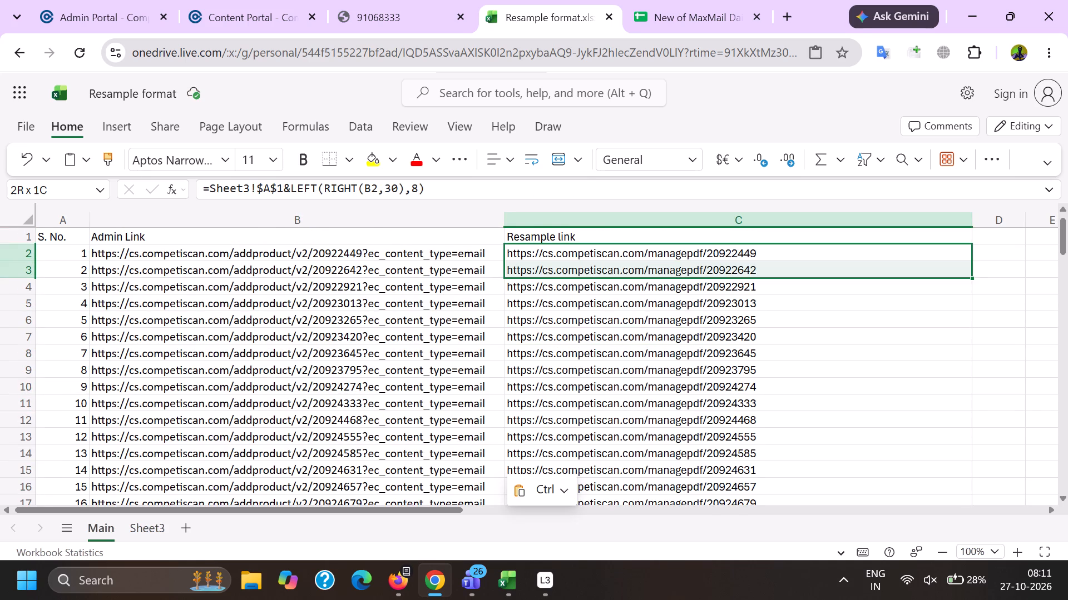
key(shift+Up)
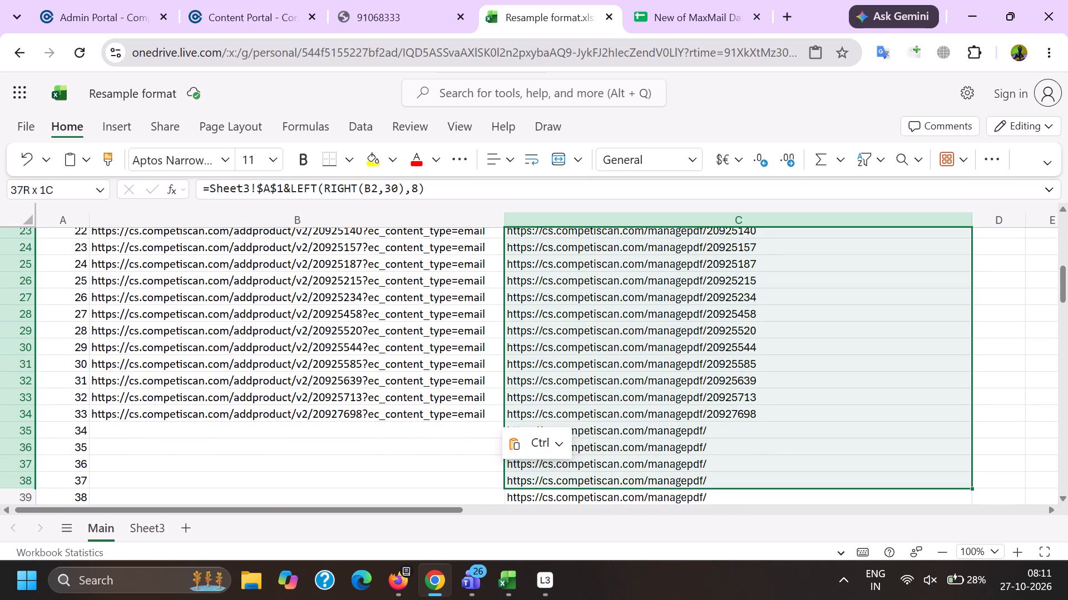
key(shift+Up)
key(shift+Up)
key(shift+Up)
key(shift+Up)
key(ctrl+c)
key(ctrl+v)
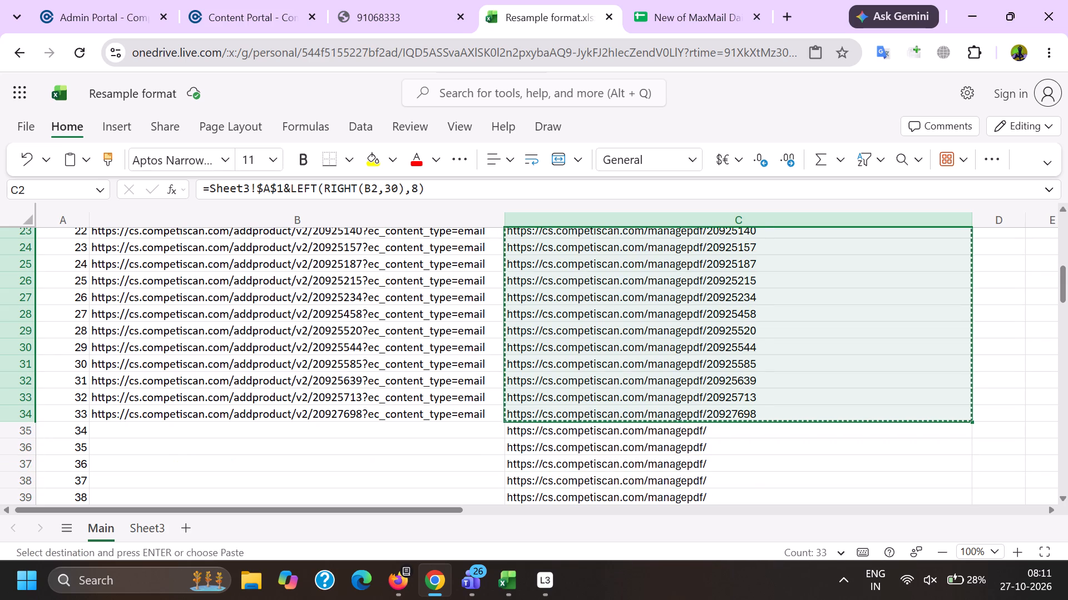
key(ctrl+c)
key(ctrl+c)
scroll(1067, 0, down, 1)
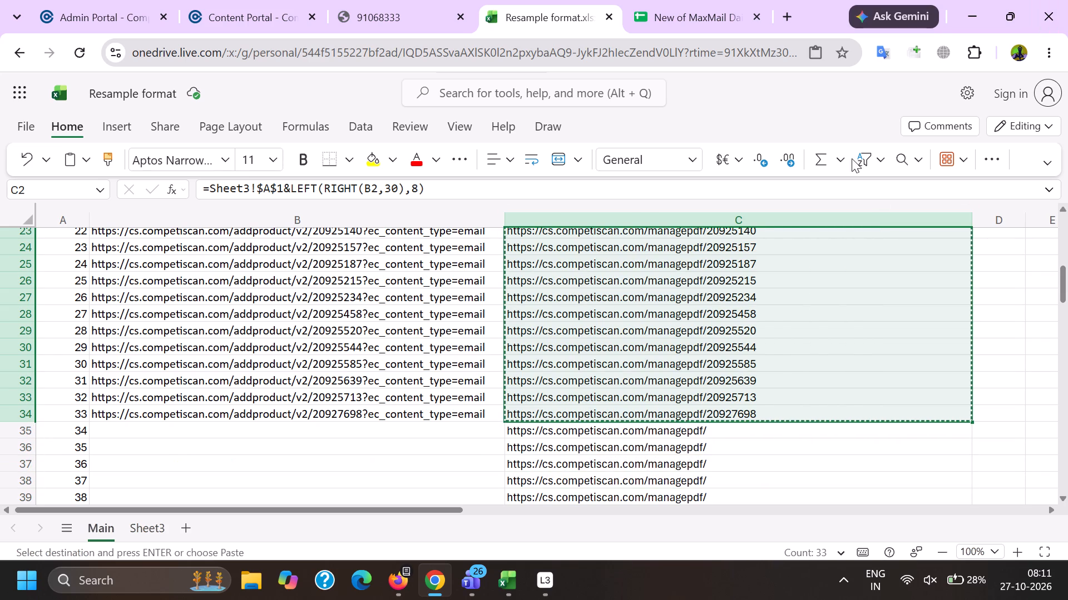
Open all the copied Resample links in separate browser tabs with the bulk URL opener extension.
click(908, 58)
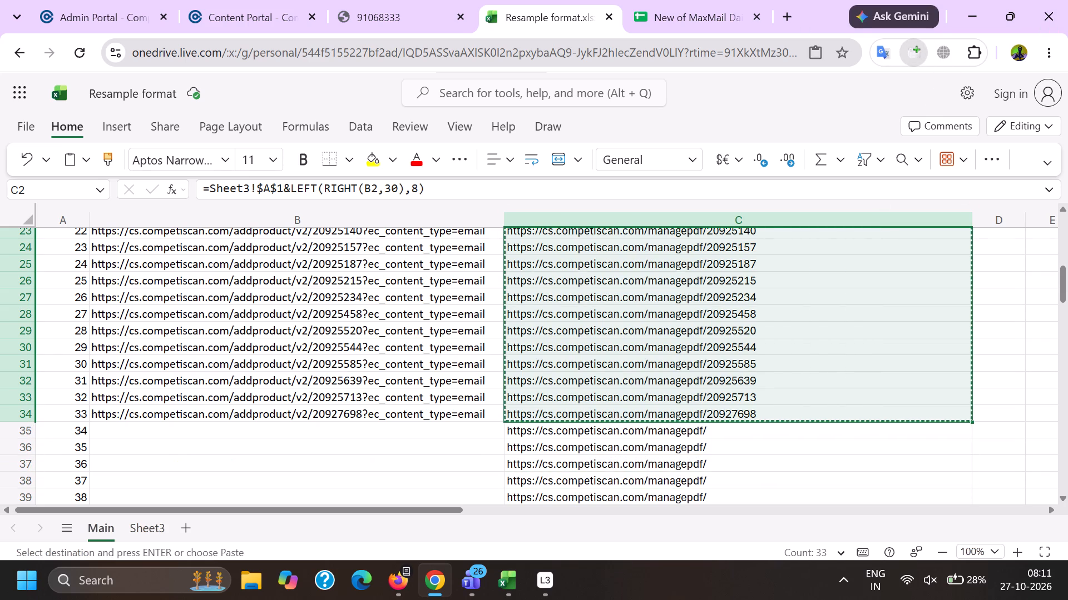
click(641, 210)
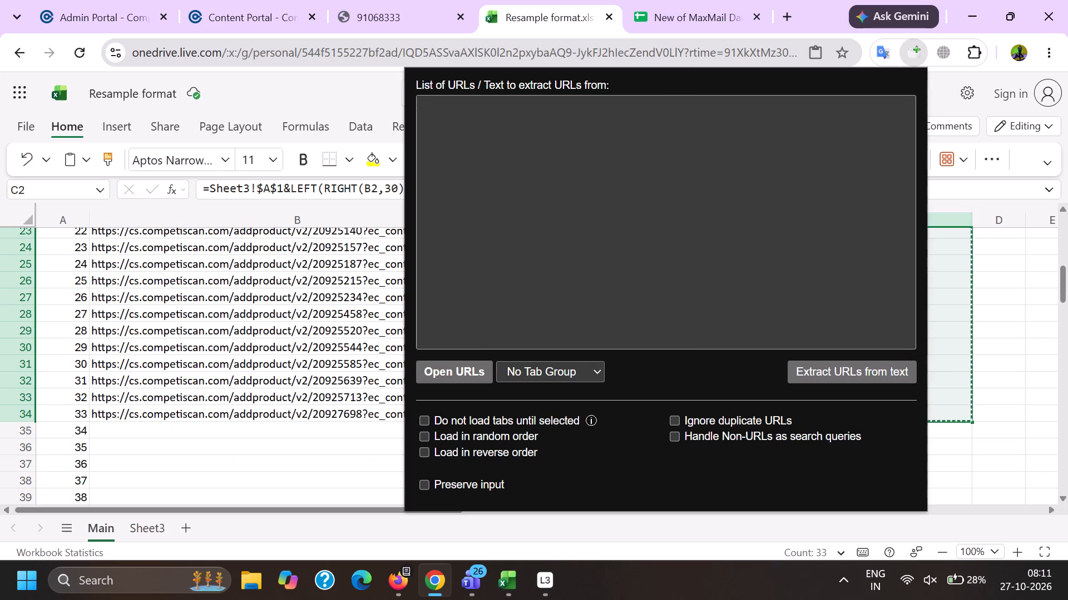
key(ctrl+v)
click(472, 366)
click(273, 434)
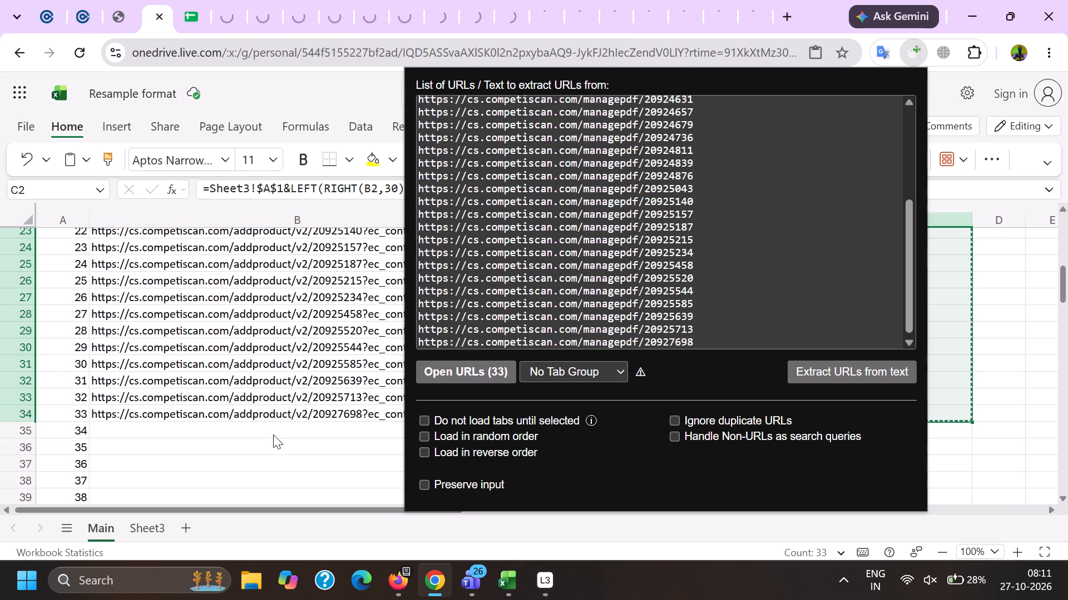
Return to product record 20933892 in the Content Portal and select its Use Process PDF option.
click(117, 0)
click(95, 0)
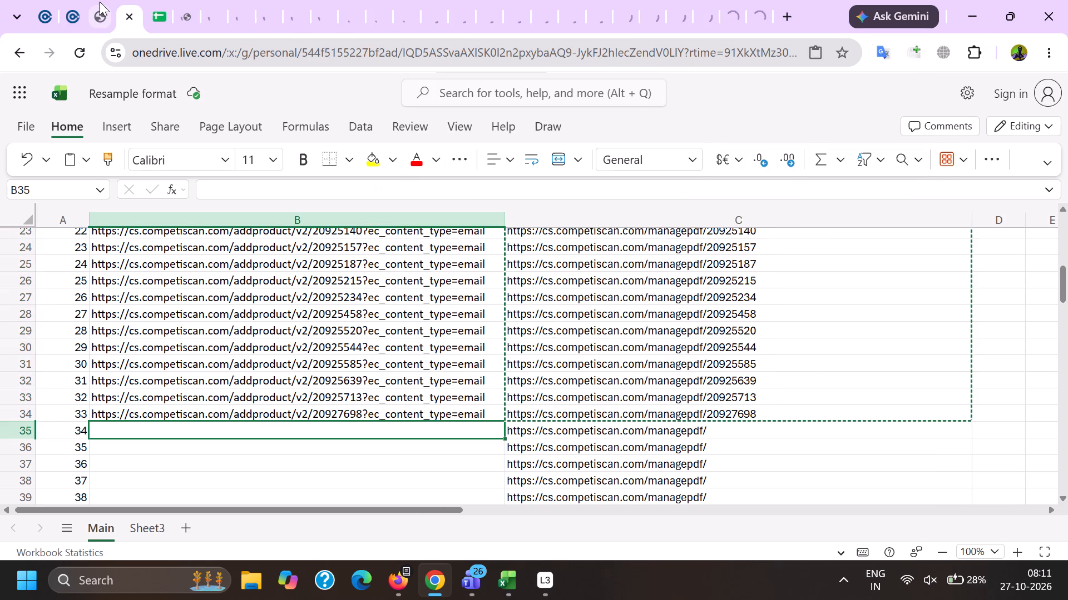
click(60, 0)
click(709, 356)
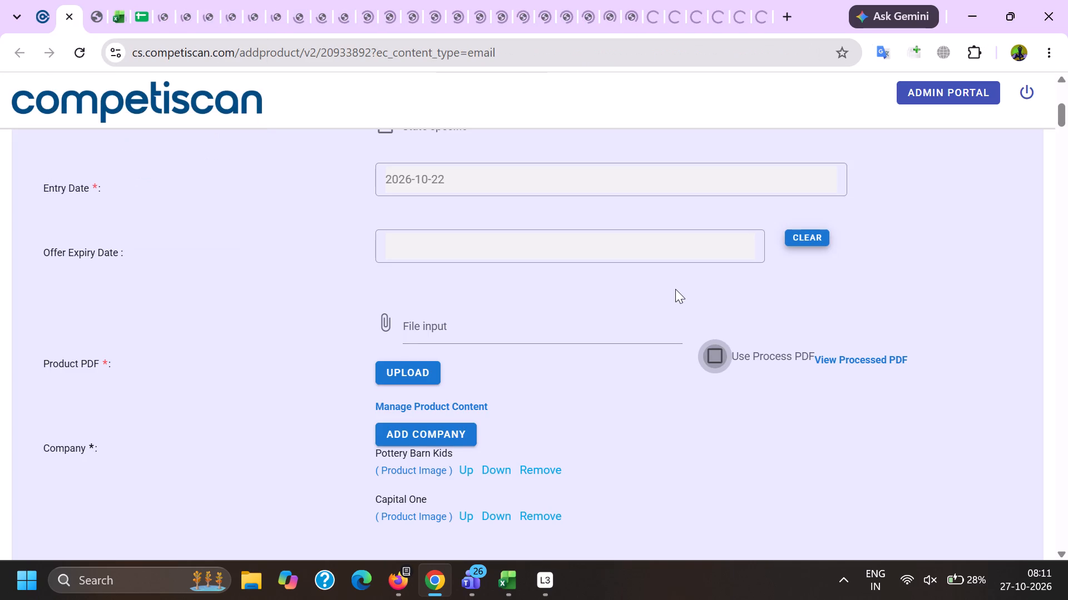
Review the field values of product record 20933892 down to its product status and approve the record.
scroll(610, 269, down, 9)
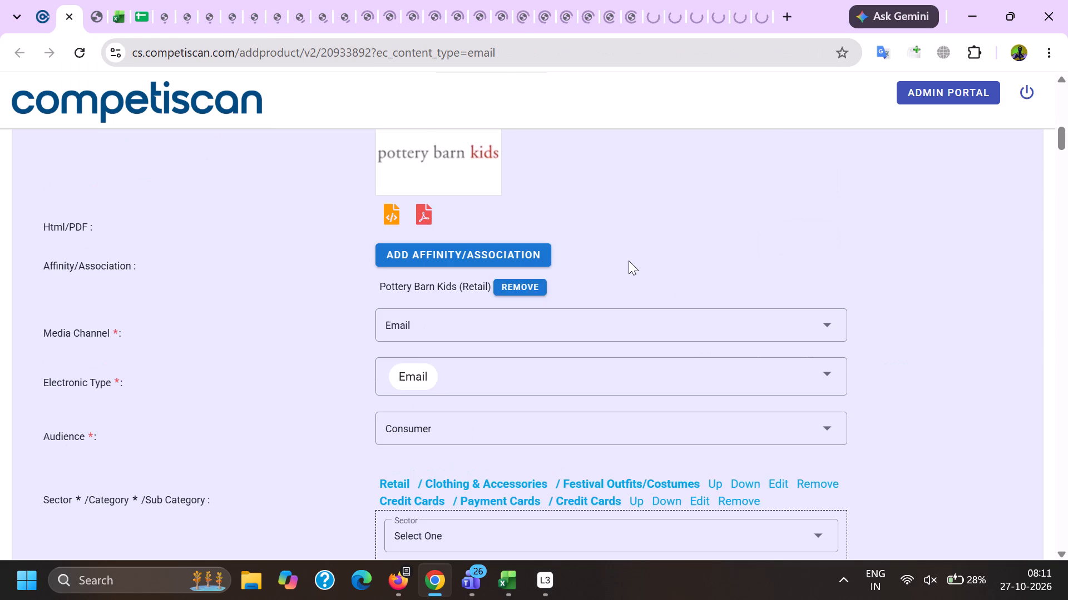
scroll(652, 242, down, 5)
drag(739, 262, 185, 196)
scroll(410, 237, down, 8)
scroll(333, 271, down, 20)
scroll(333, 271, down, 3)
scroll(402, 299, up, 1)
scroll(402, 300, down, 17)
scroll(357, 297, up, 2)
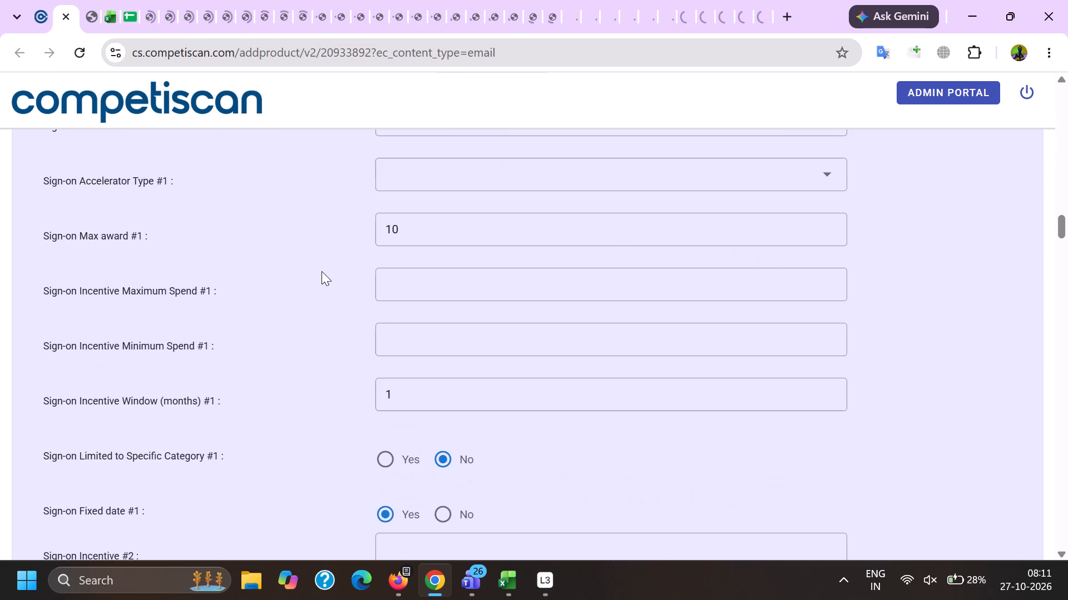
scroll(322, 271, up, 9)
click(336, 310)
key(End)
scroll(389, 336, down, 10)
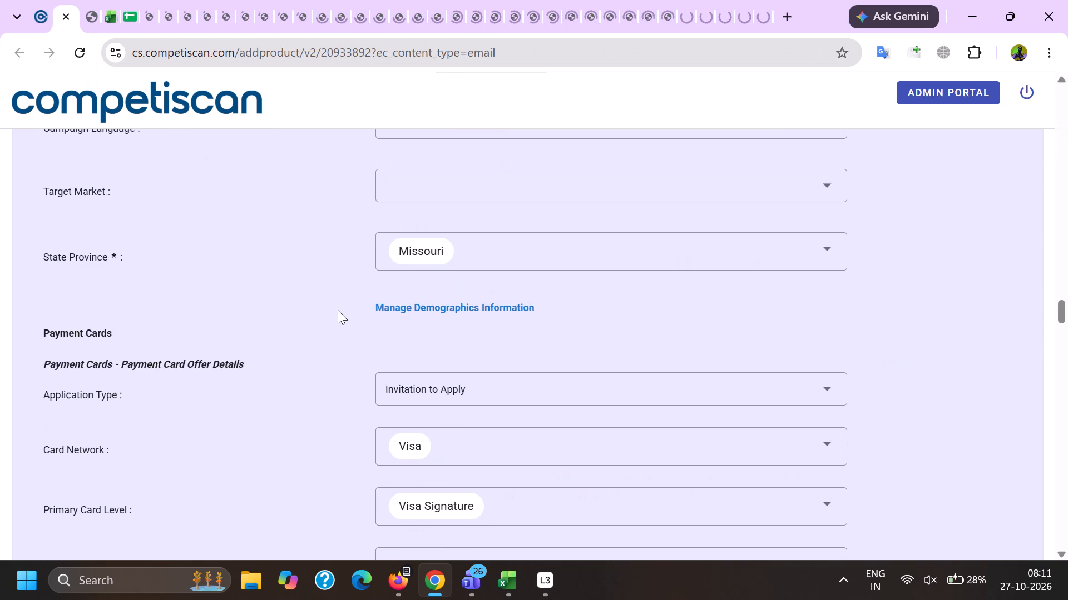
scroll(338, 310, down, 3)
click(390, 548)
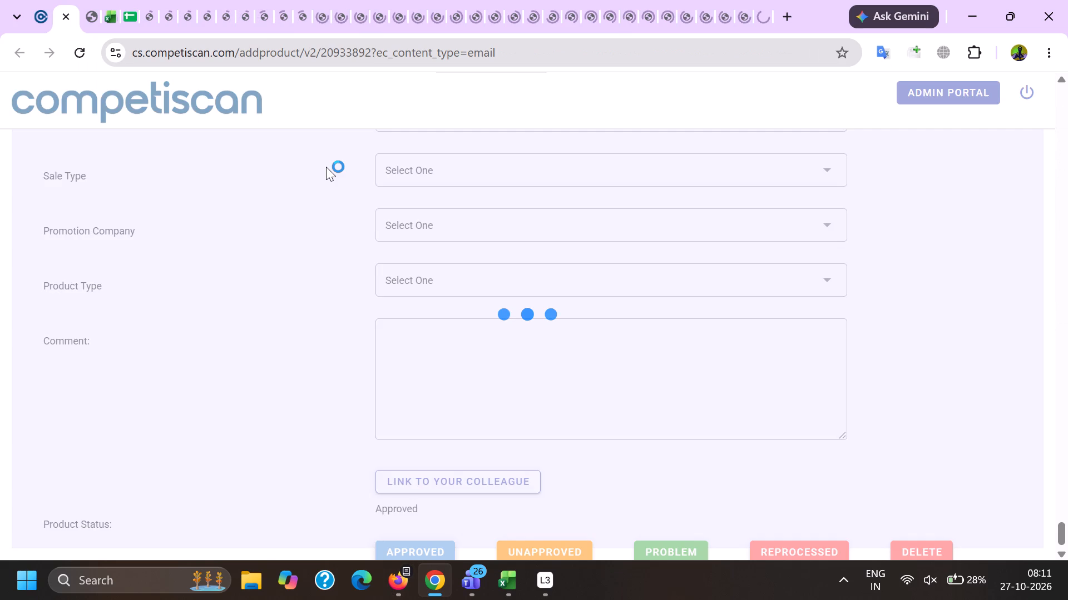
Return to the Resample format workbook.
click(129, 0)
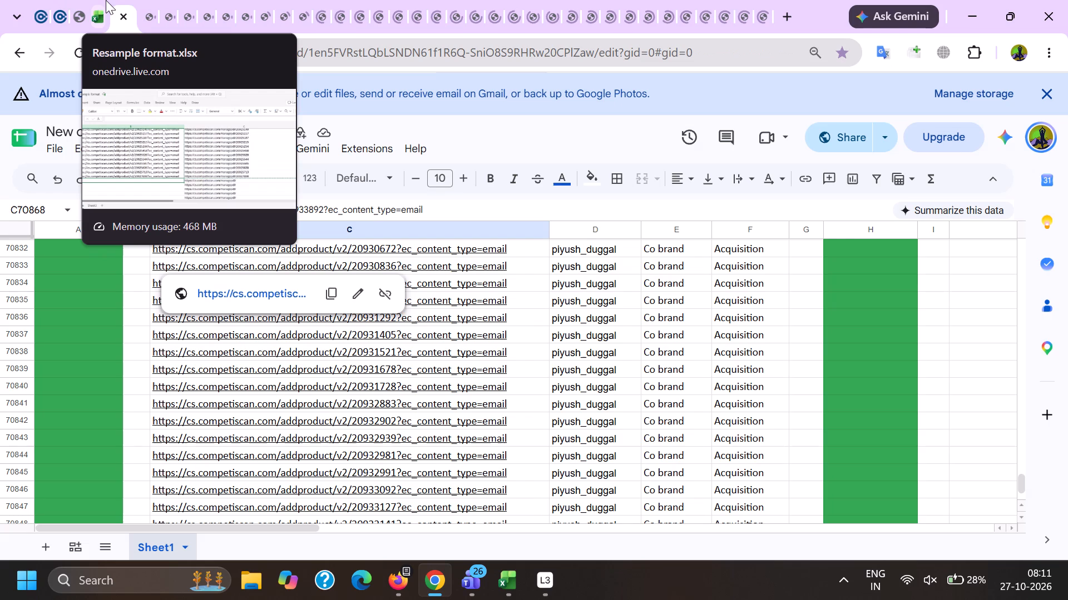
click(106, 0)
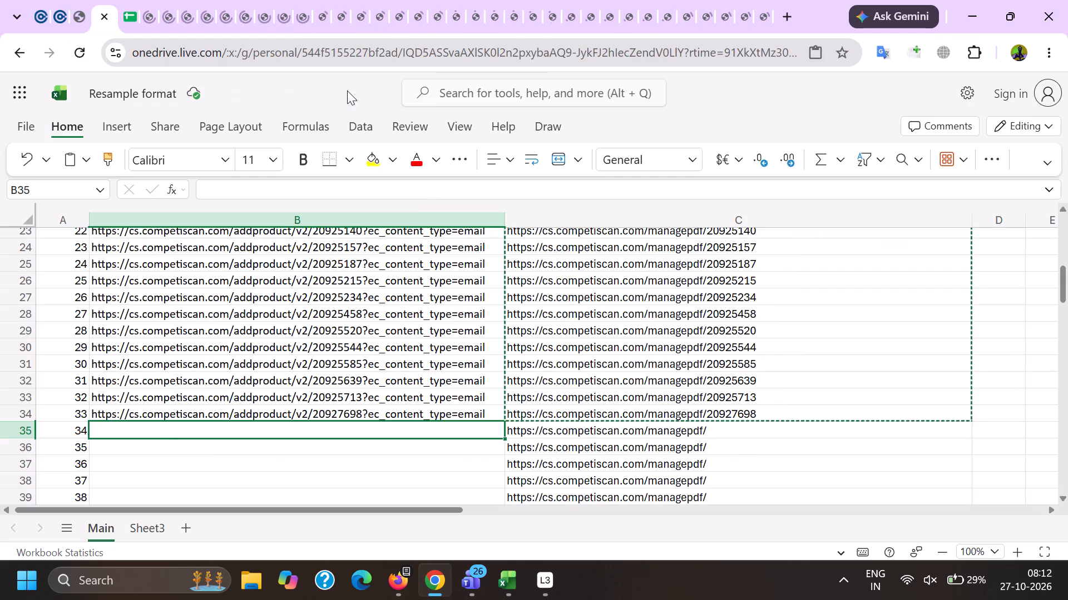
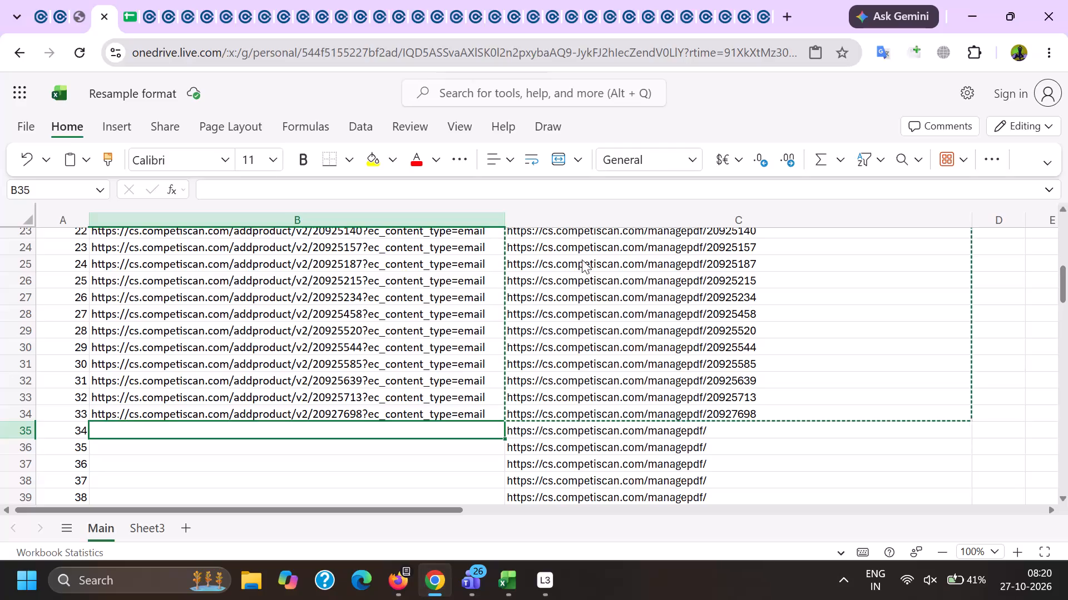
Open a new blank browser tab.
click(781, 3)
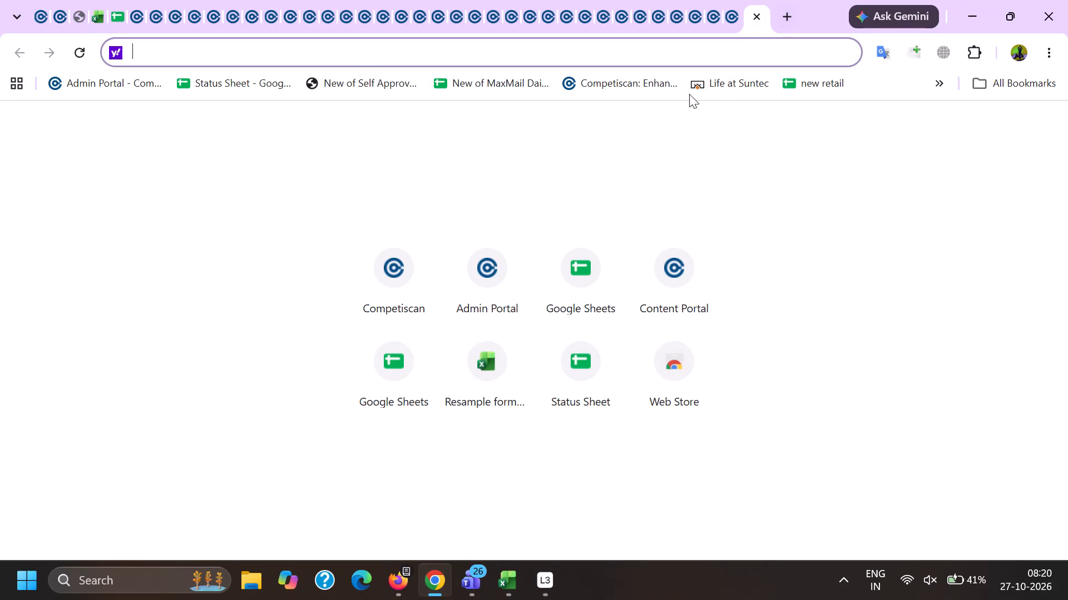
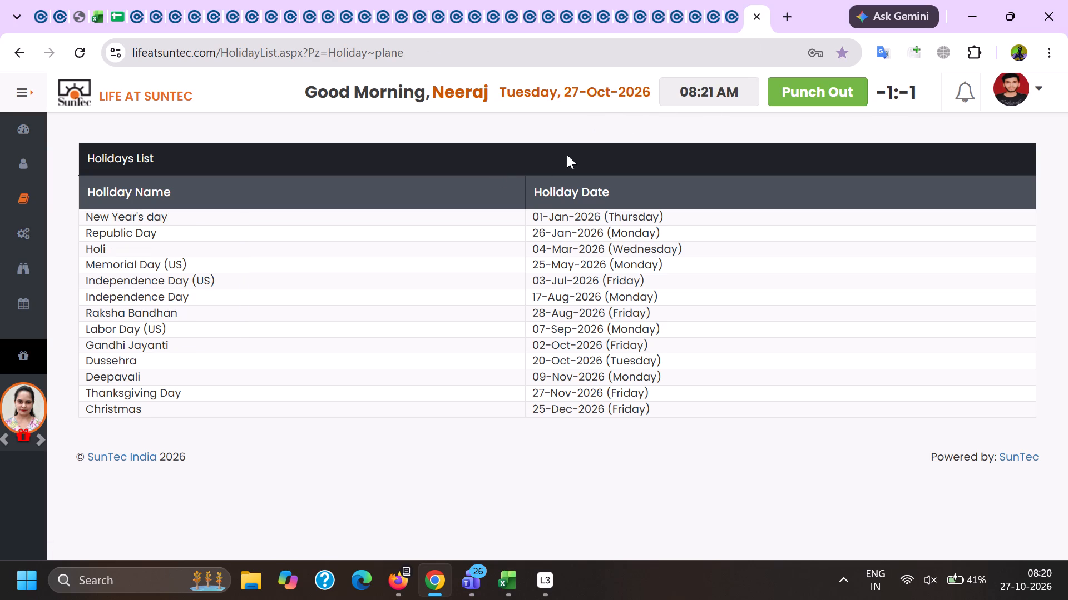
Close the Life at SunTec holiday list browser tab.
click(756, 13)
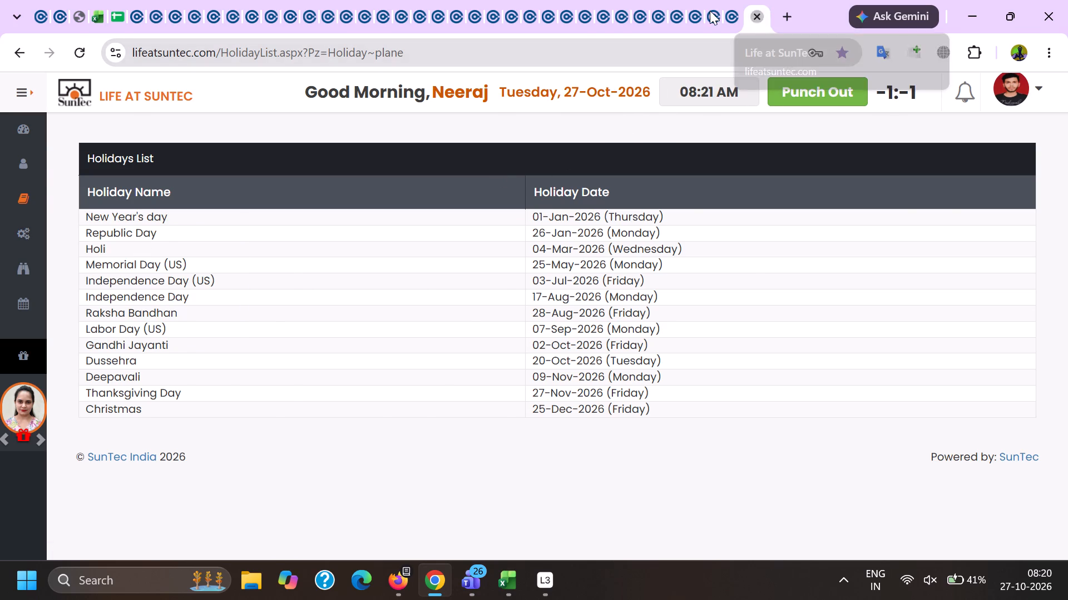
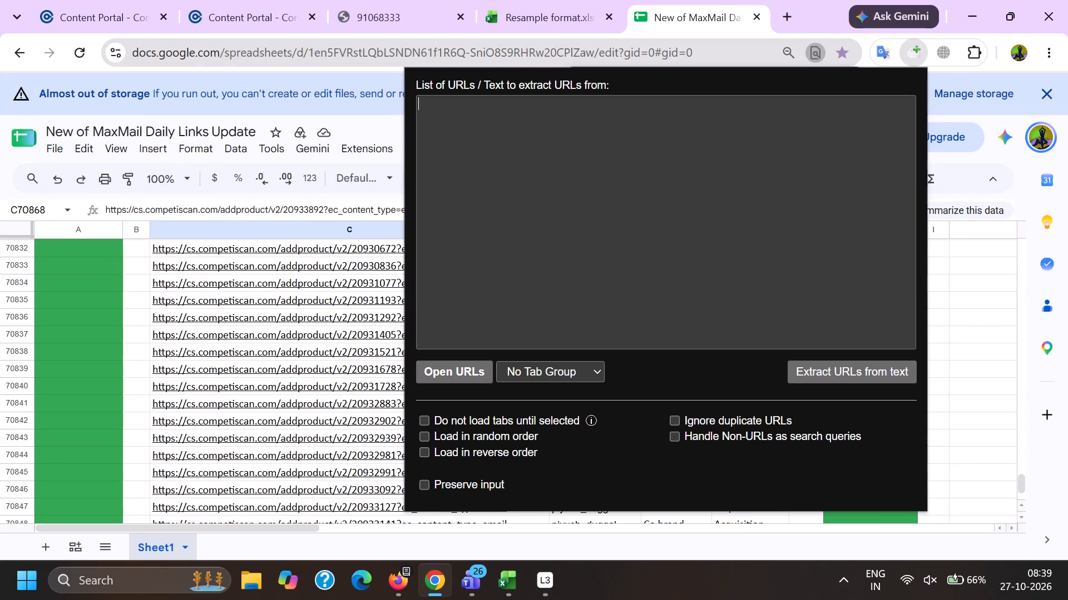
Paste the copied Competiscan managepdf links into the URL list, open them all in separate tabs without a tab group, and dismiss the URL opener.
key(ctrl+v)
click(437, 374)
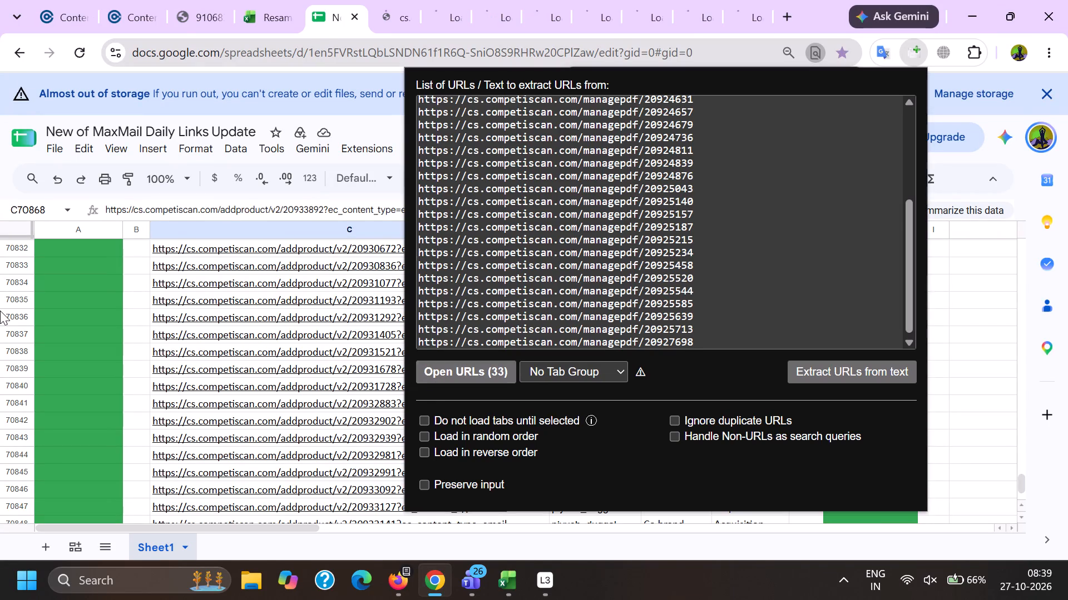
click(0, 311)
click(76, 326)
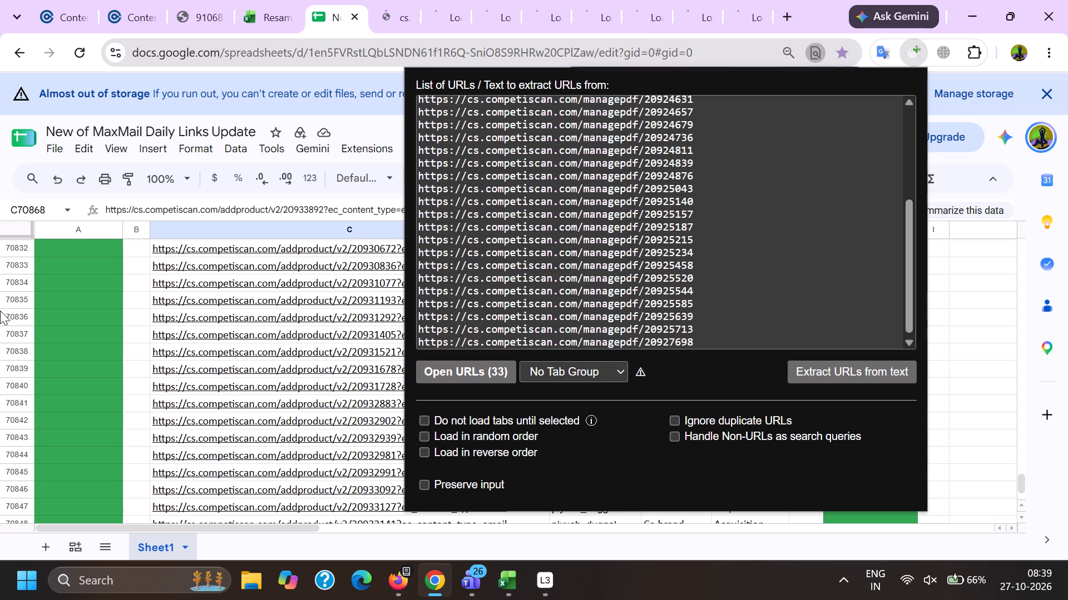
click(89, 365)
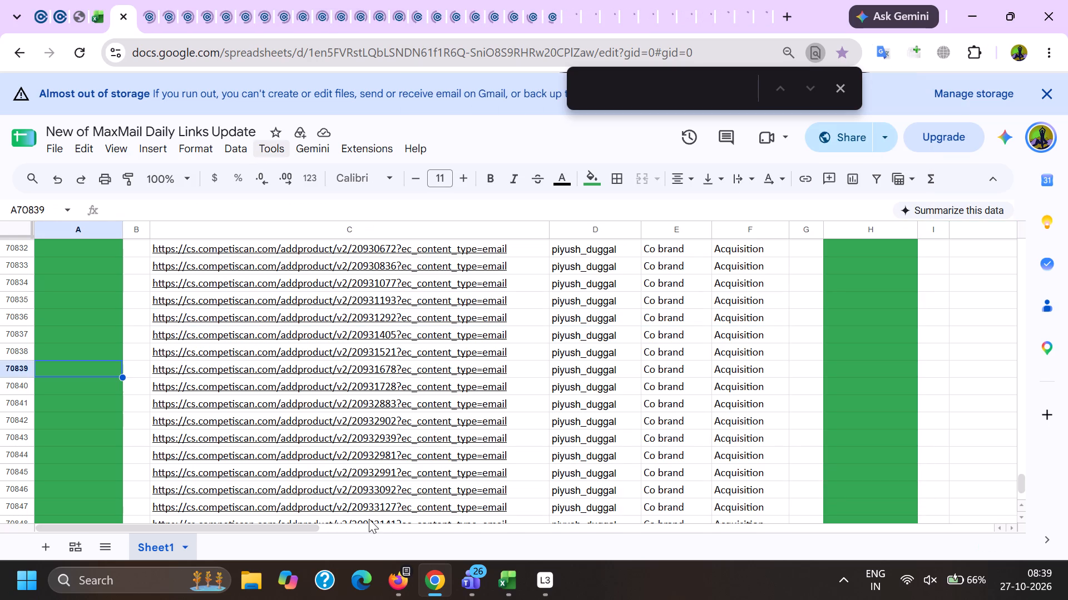
Switch to Firefox and open the bookmarked Competiscan Content Portal.
click(398, 589)
click(327, 71)
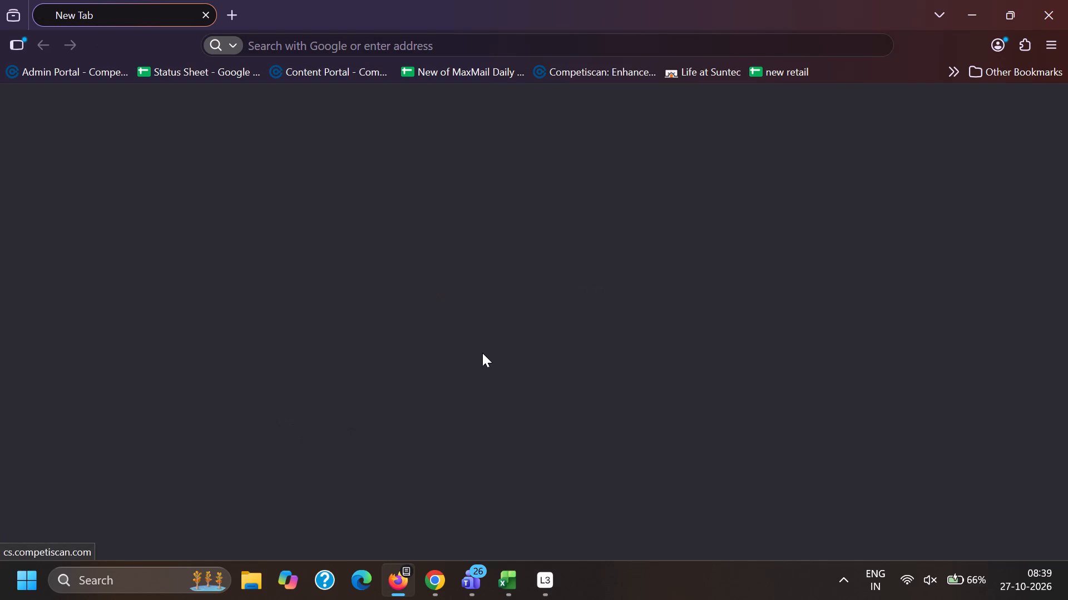
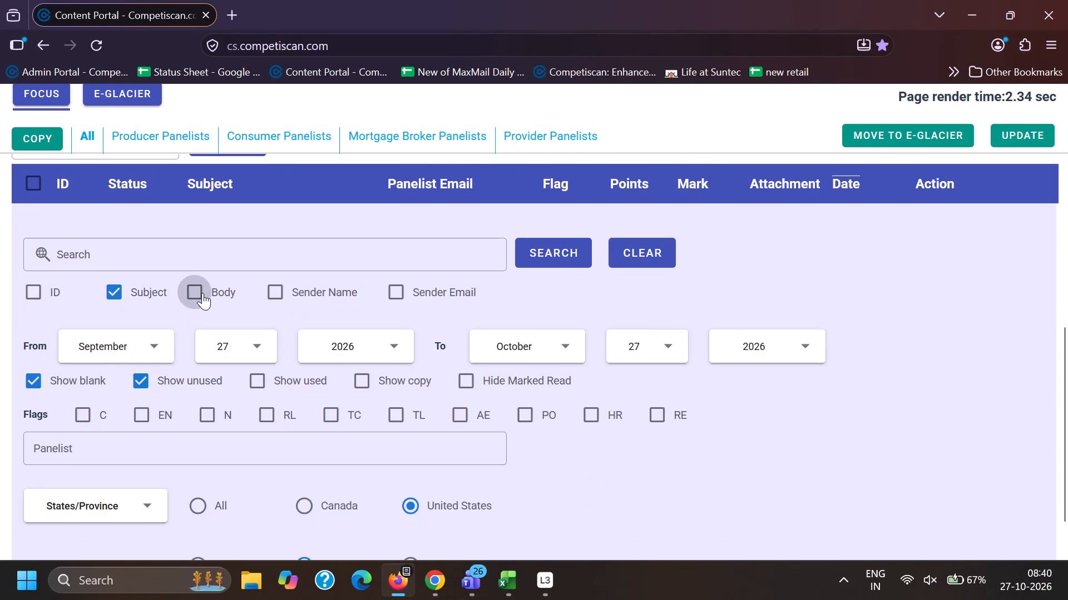
Include Body in the Content Portal search fields and set the region filter to All.
click(202, 292)
click(194, 517)
Open the bookmarked Content Portal in three additional Firefox tabs and return to the first one.
click(228, 0)
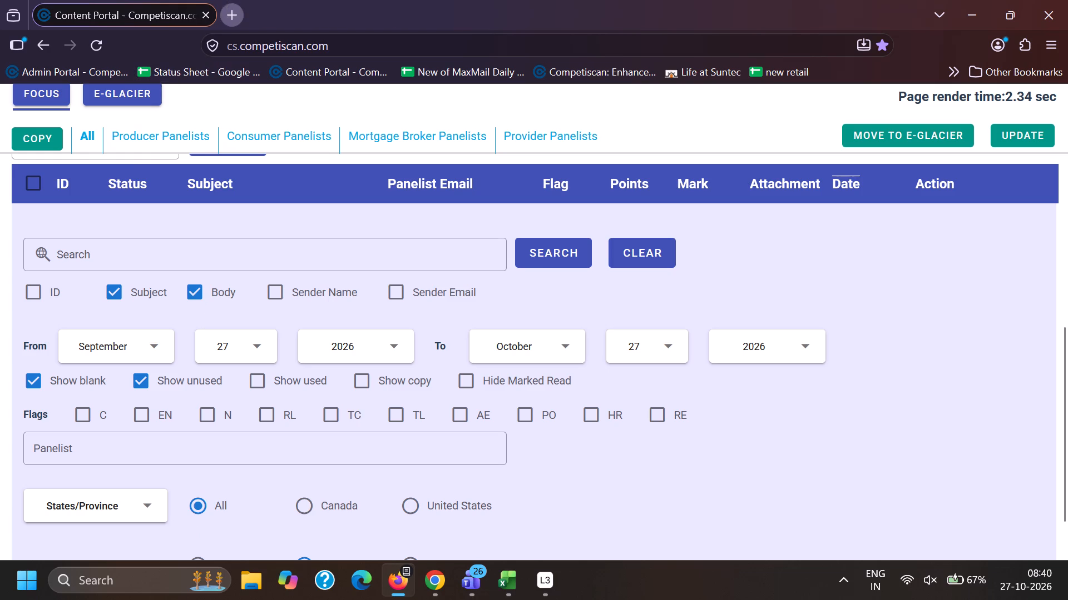
click(310, 77)
click(413, 9)
click(328, 73)
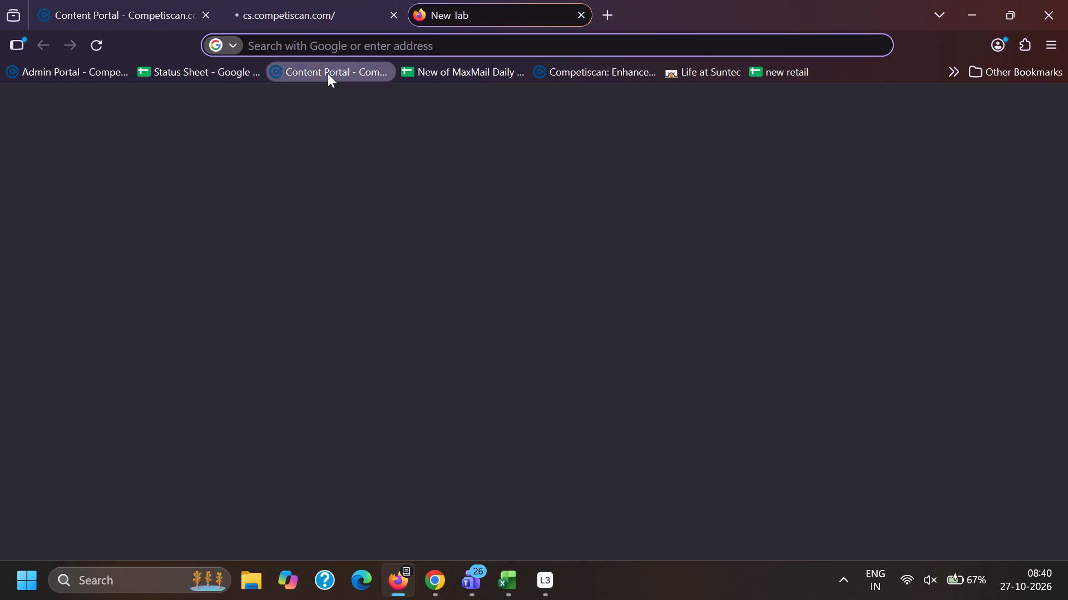
click(606, 11)
click(373, 71)
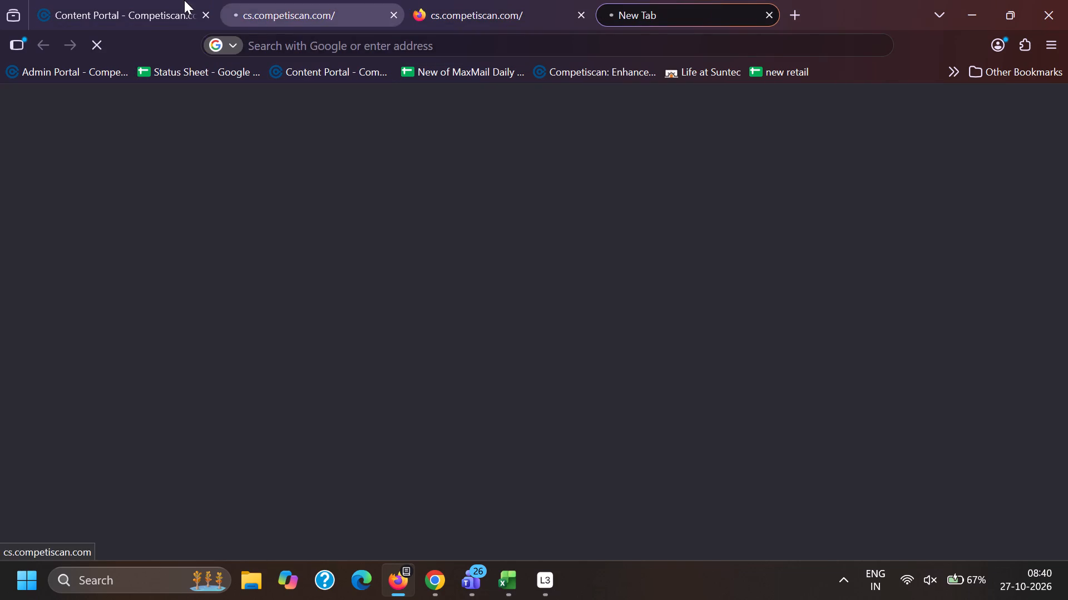
click(146, 0)
Switch to the Loggy3 window and close it.
click(551, 576)
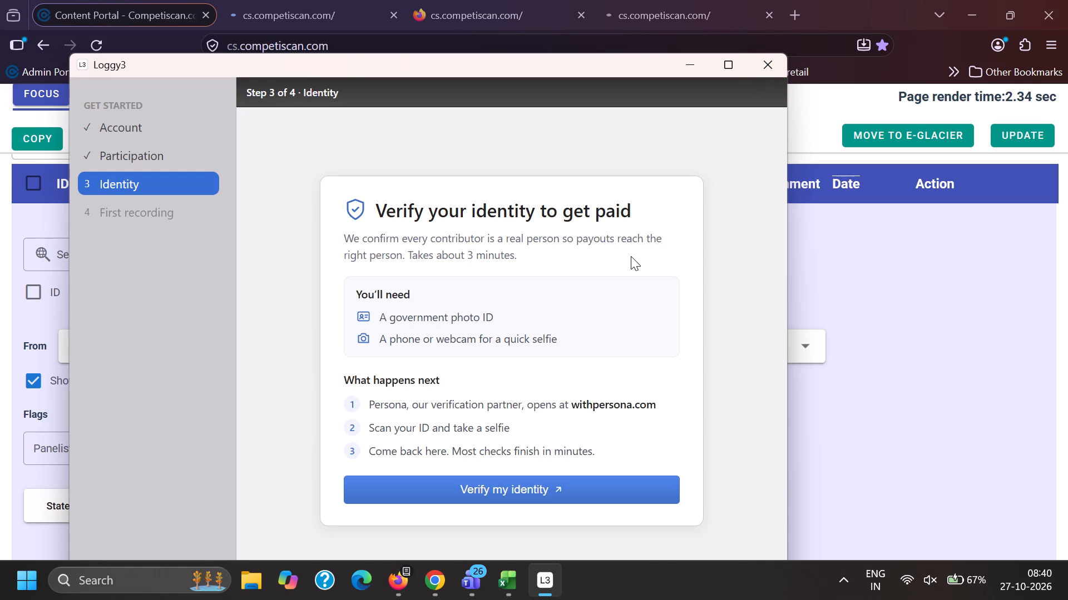
scroll(631, 256, down, 4)
click(777, 73)
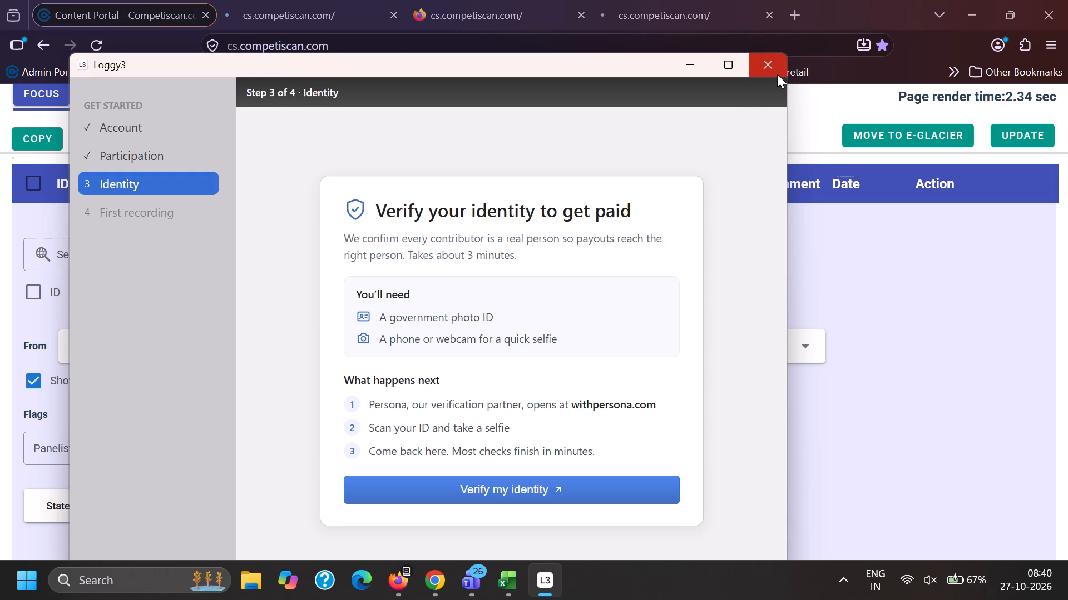
click(698, 309)
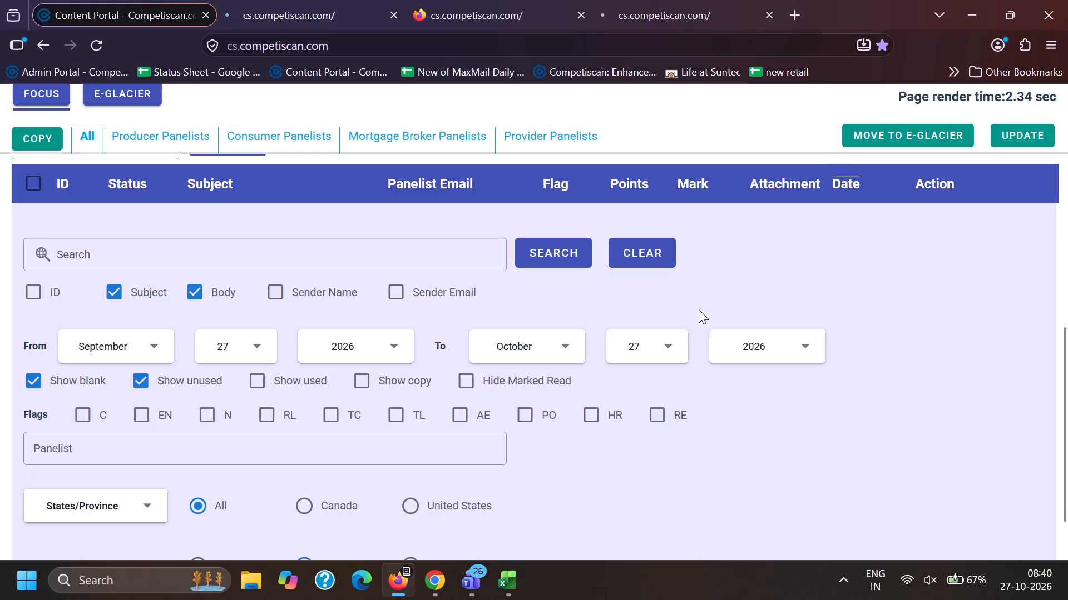
Switch to the strings (2) workbook in Excel and copy the first highlighted Chase sender address, labelled "new one", on Sheet1.
click(518, 567)
click(541, 488)
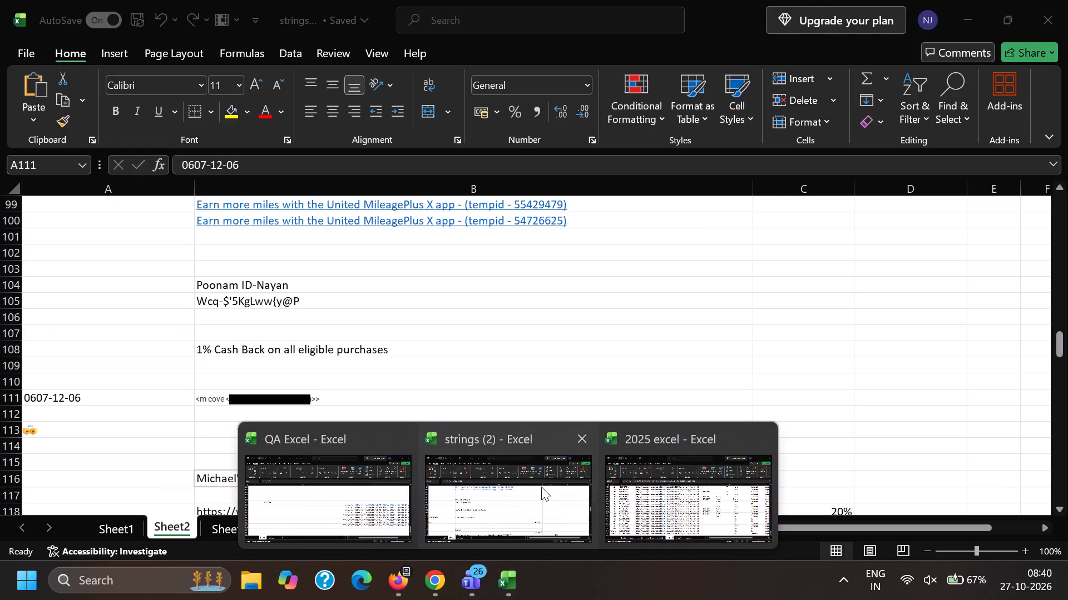
click(116, 522)
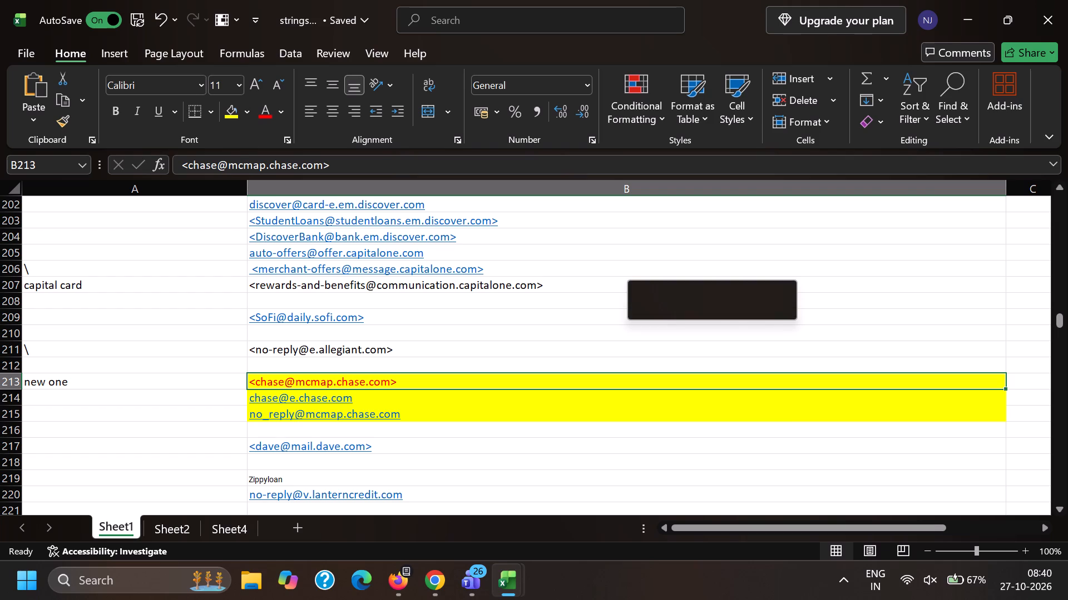
key(ctrl+c)
Return to the Content Portal in Firefox and search for the copied Chase sender address enclosed in quotation marks.
key(alt+Tab)
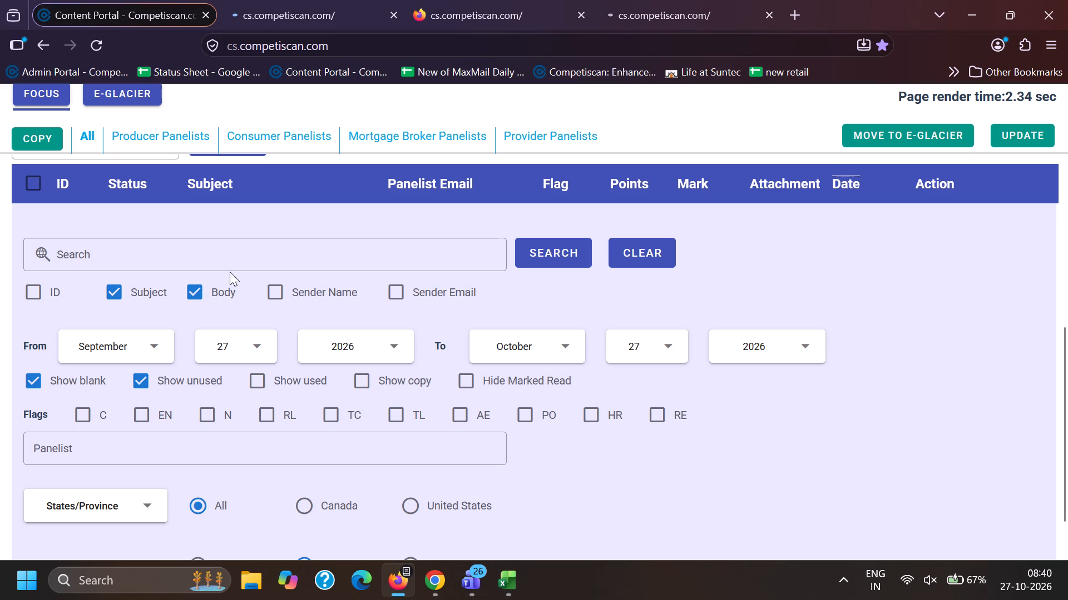
click(163, 261)
key(shift+quotedbl)
key(ctrl+v)
key(shift+quotedbl)
key(Return)
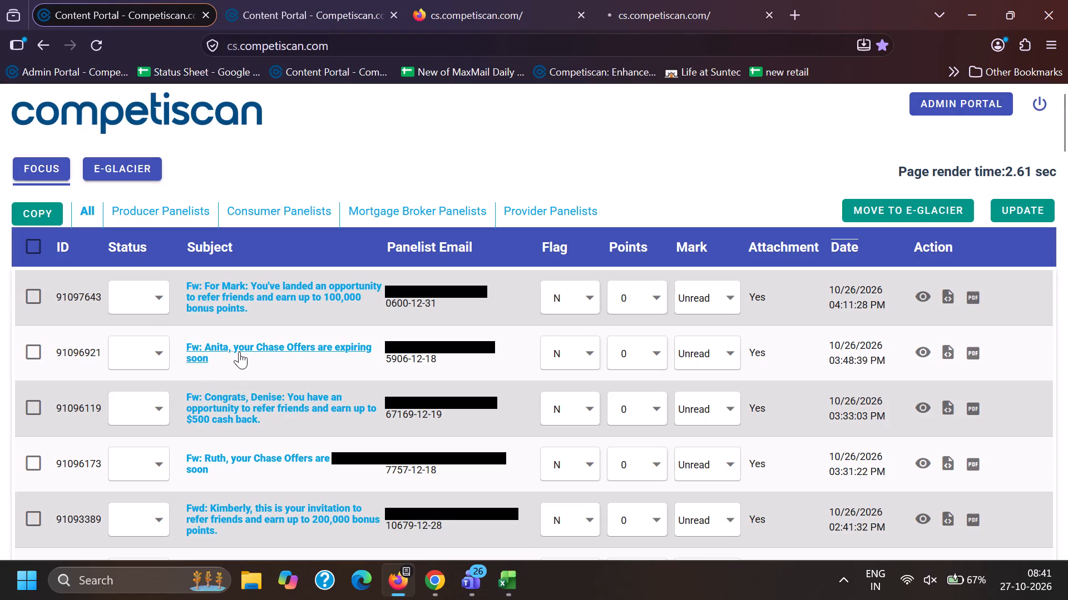
Copy the subject wording ", your Chase Offers are expiring soon" from the second search result, leaving out the recipient's name.
drag(228, 348, 274, 378)
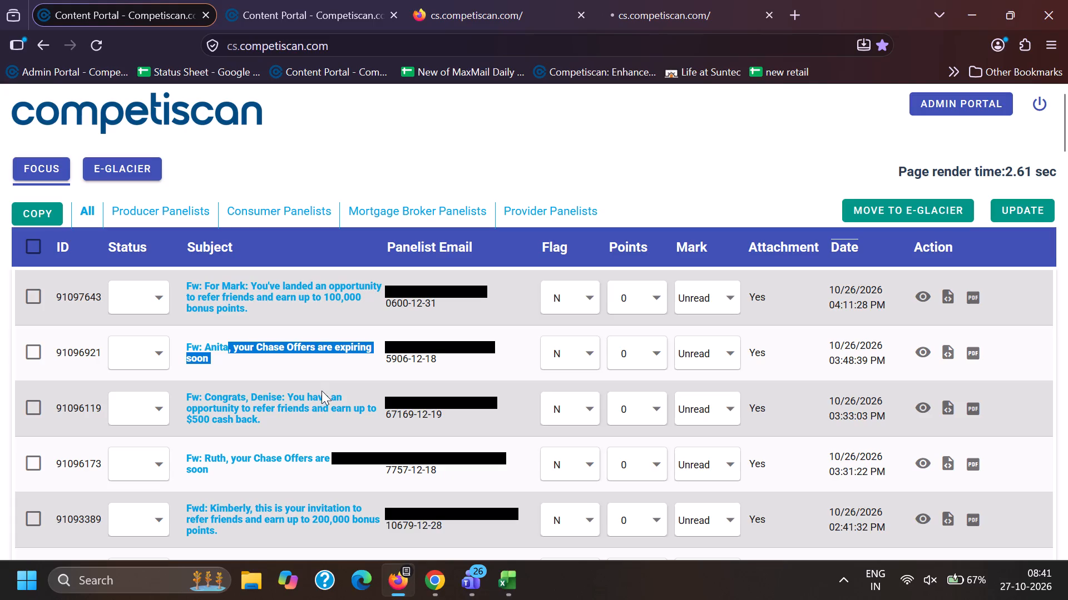
key(ctrl+c)
key(ctrl+c)
Look over the search results and open the preview of the second one, the expiring Chase Offers email.
scroll(286, 463, down, 3)
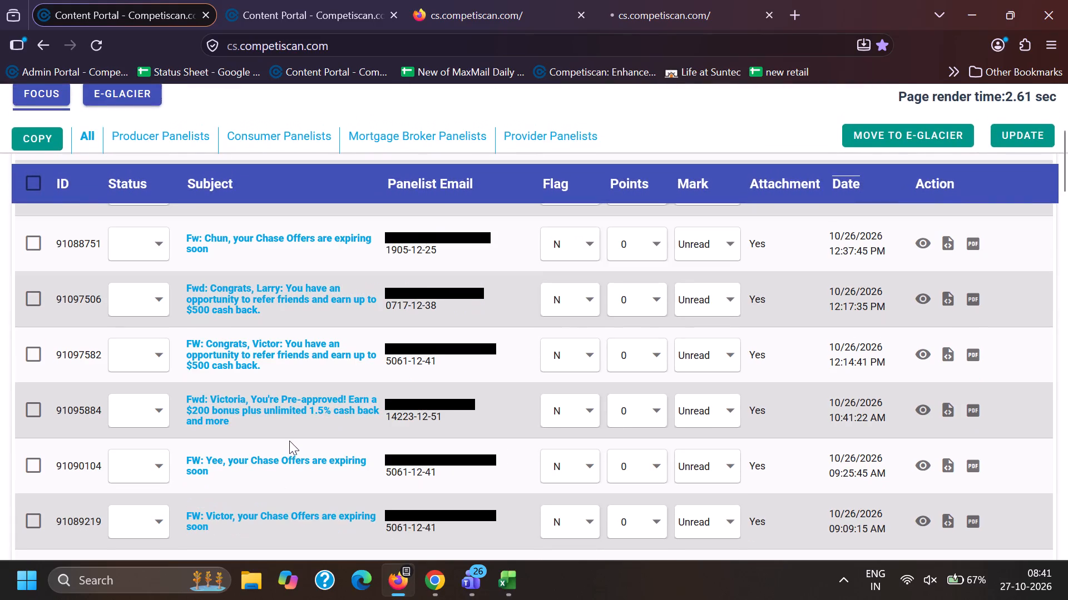
scroll(289, 441, up, 3)
click(914, 351)
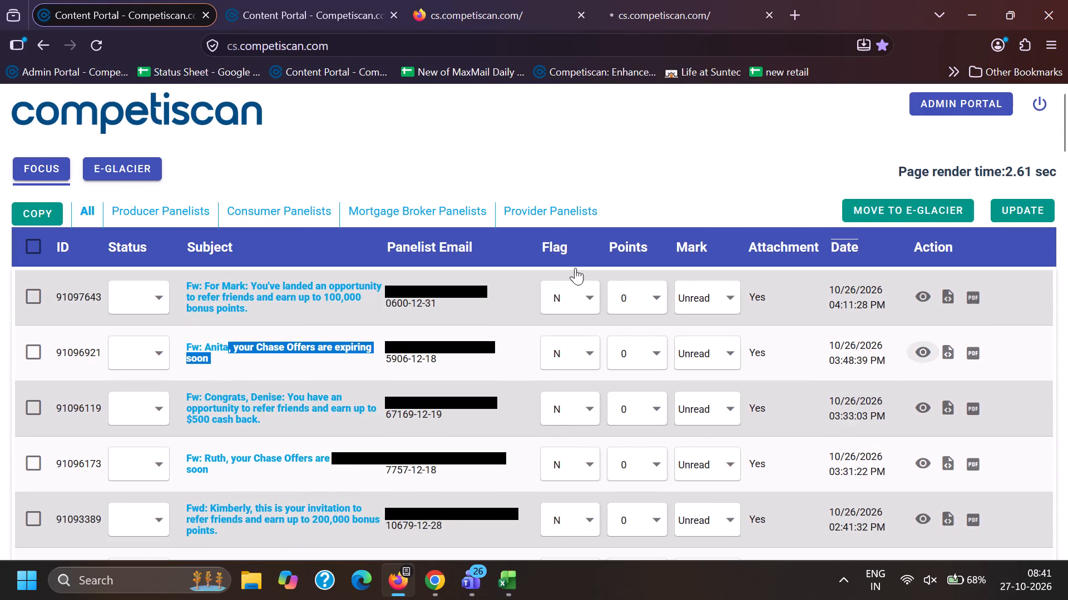
Switch to the Chrome window containing the New of MaxMail Daily Links Update spreadsheet.
click(450, 572)
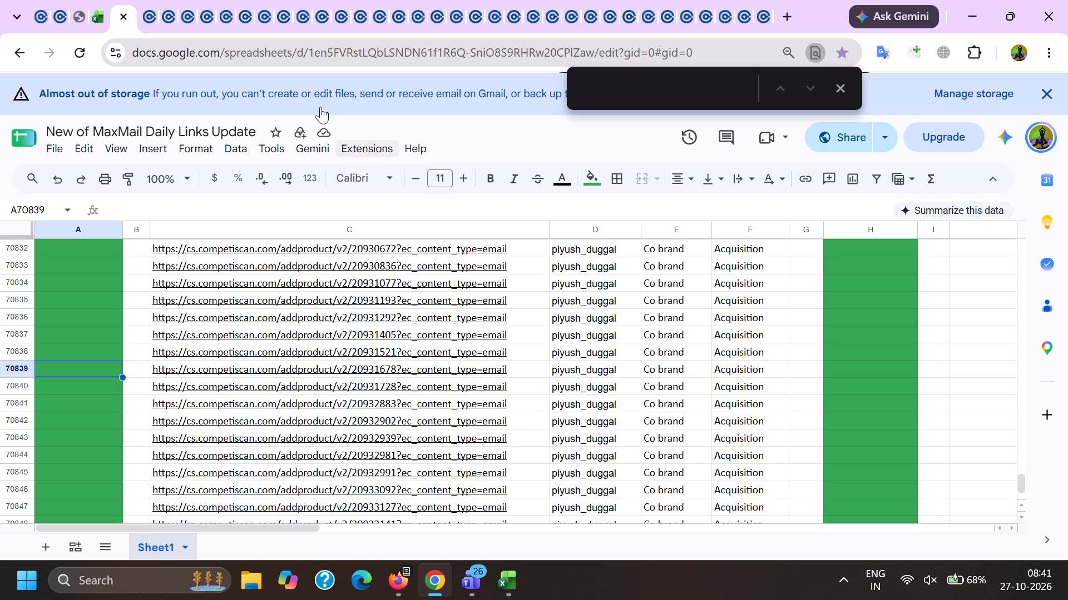
In Chrome, close the leading managepdf 20924657 tab, the Competiscan tab beside it and the 91068333 PDF tab.
click(75, 0)
click(57, 0)
click(38, 0)
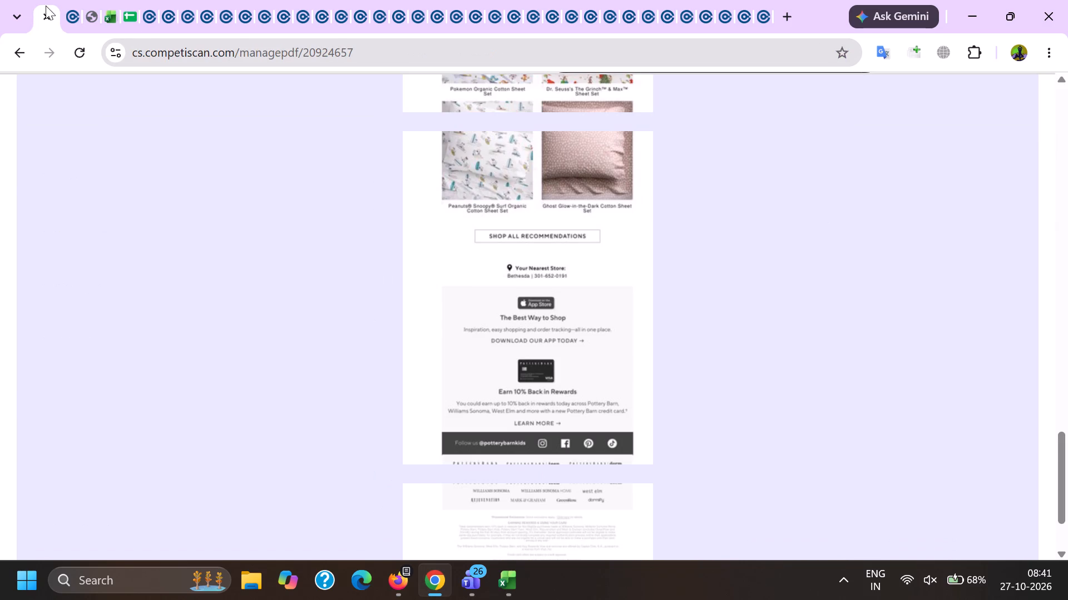
click(43, 19)
click(43, 19)
click(43, 19)
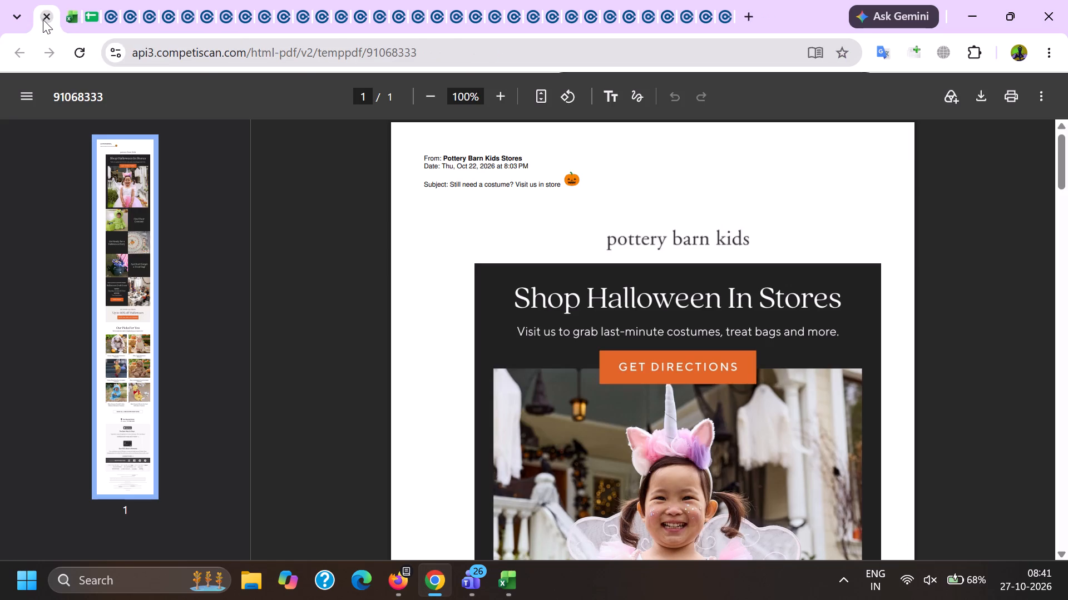
Run Resample Try #3 on managepdf records 20922449 and 20922642.
click(86, 0)
scroll(477, 253, down, 13)
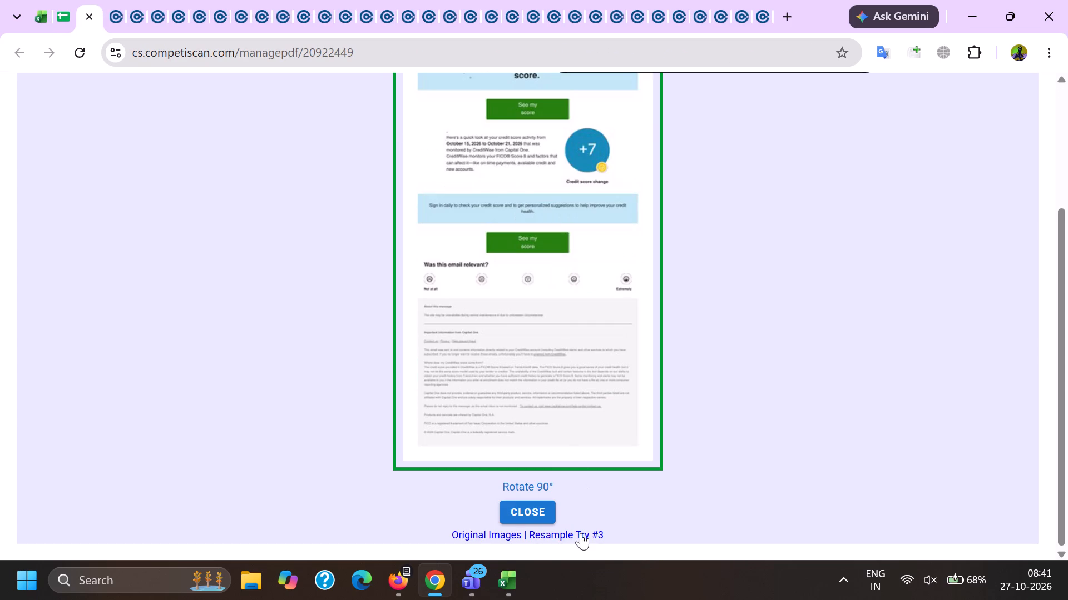
ctrl+click(580, 533)
key(ctrl+Tab)
key(ctrl+Tab)
click(103, 0)
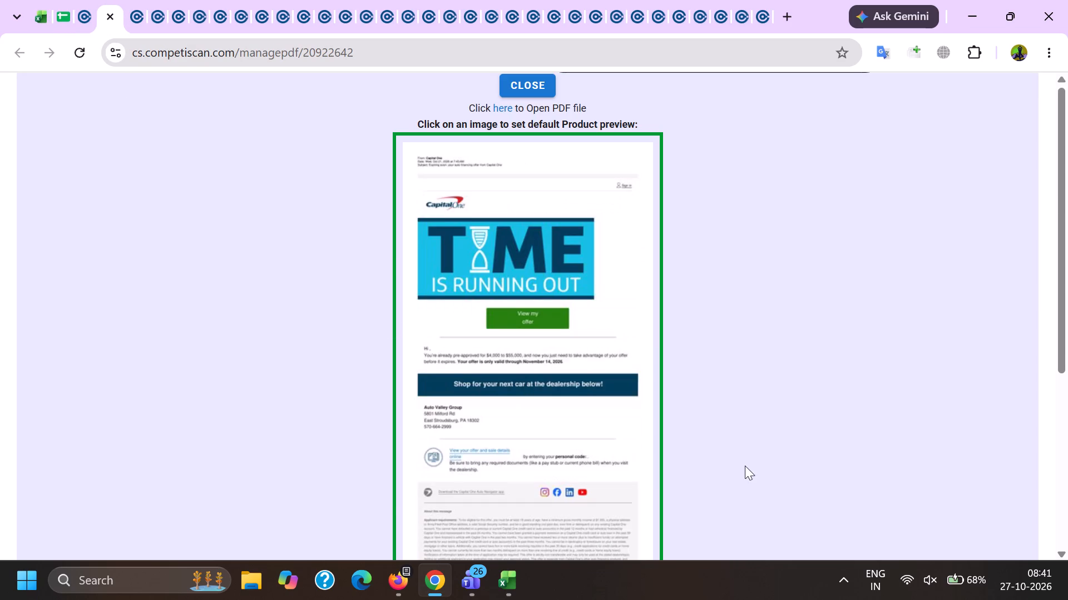
scroll(691, 473, down, 13)
click(591, 531)
Run Resample Try #3 on managepdf records 20922921 and 20923013.
key(ctrl+Tab)
scroll(591, 531, down, 15)
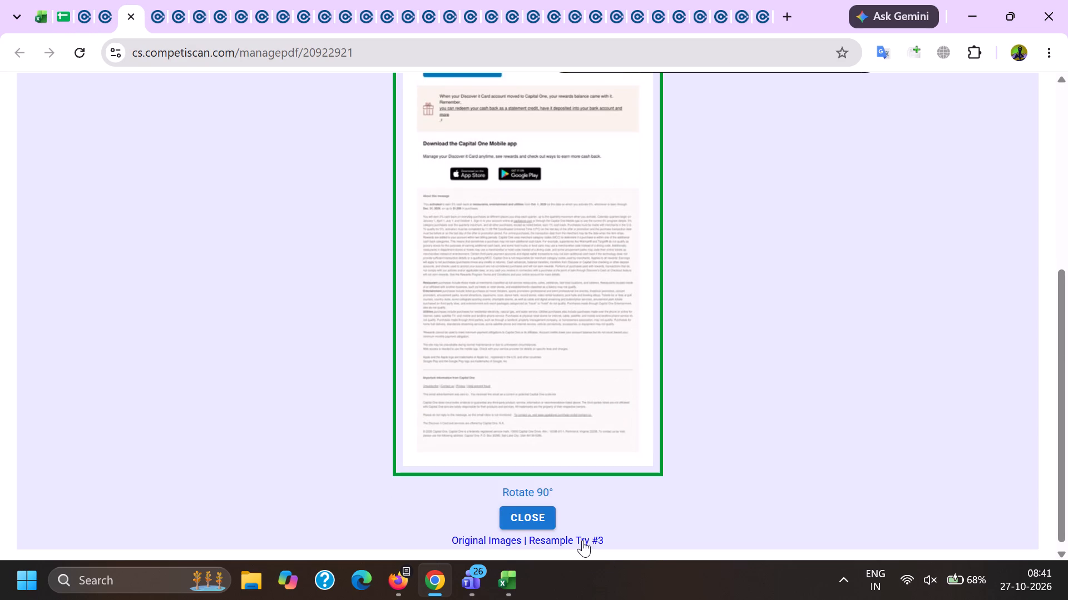
click(580, 531)
key(ctrl+Tab)
scroll(580, 531, down, 14)
click(582, 534)
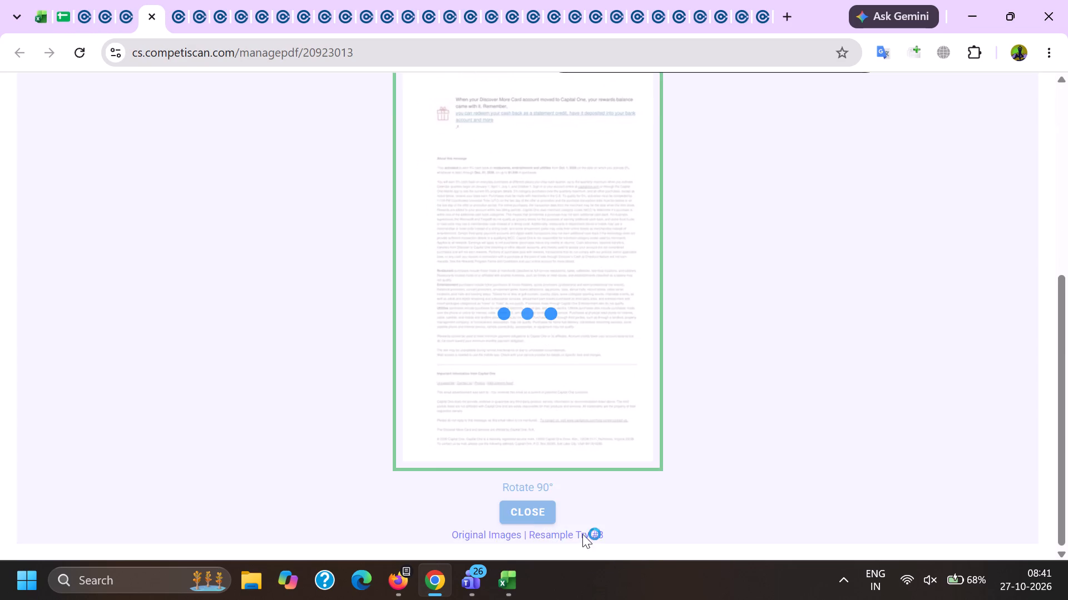
Run Resample Try #3 on the record in the tab after 20923013 and on managepdf 20923420.
key(ctrl+Tab)
scroll(582, 532, down, 4)
scroll(582, 534, up, 1)
scroll(582, 534, down, 10)
click(576, 531)
key(ctrl+Tab)
scroll(576, 531, down, 11)
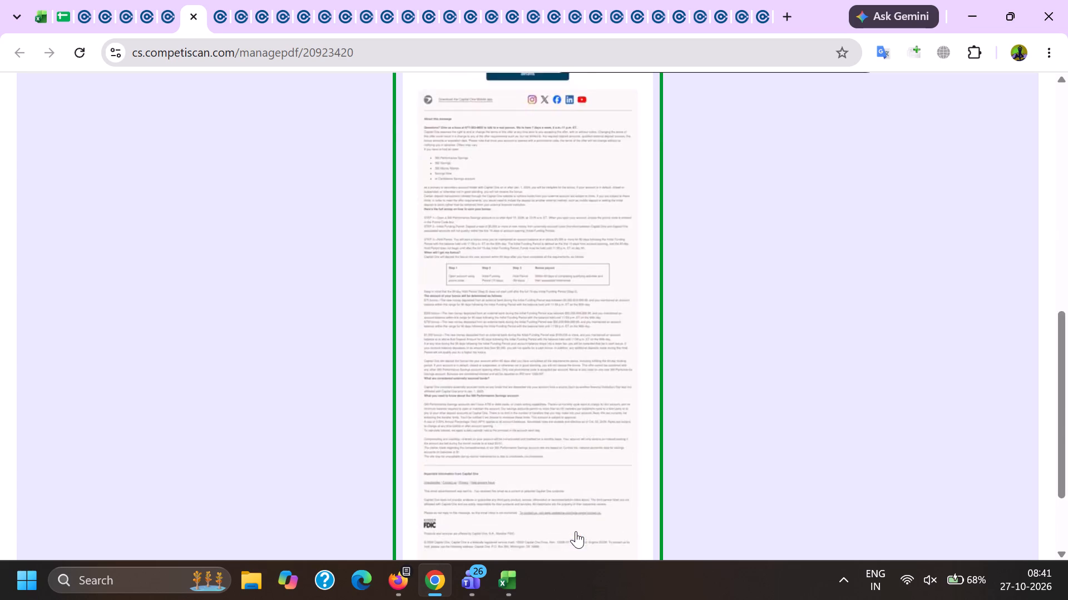
scroll(576, 531, down, 4)
click(576, 538)
Run Resample Try #3 on managepdf 20923645 and on the record in the tab after it.
key(ctrl+Tab)
scroll(576, 537, down, 15)
click(575, 538)
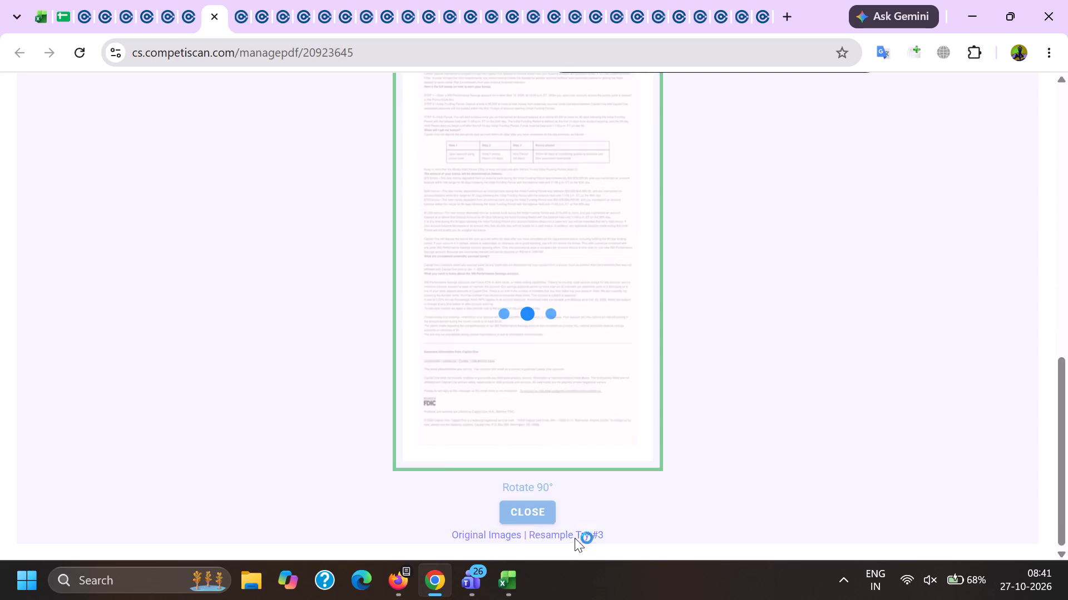
key(ctrl+Tab)
scroll(575, 537, down, 14)
click(573, 531)
Run Resample Try #3 on managepdf records 20924274 and 20924333.
key(ctrl+Tab)
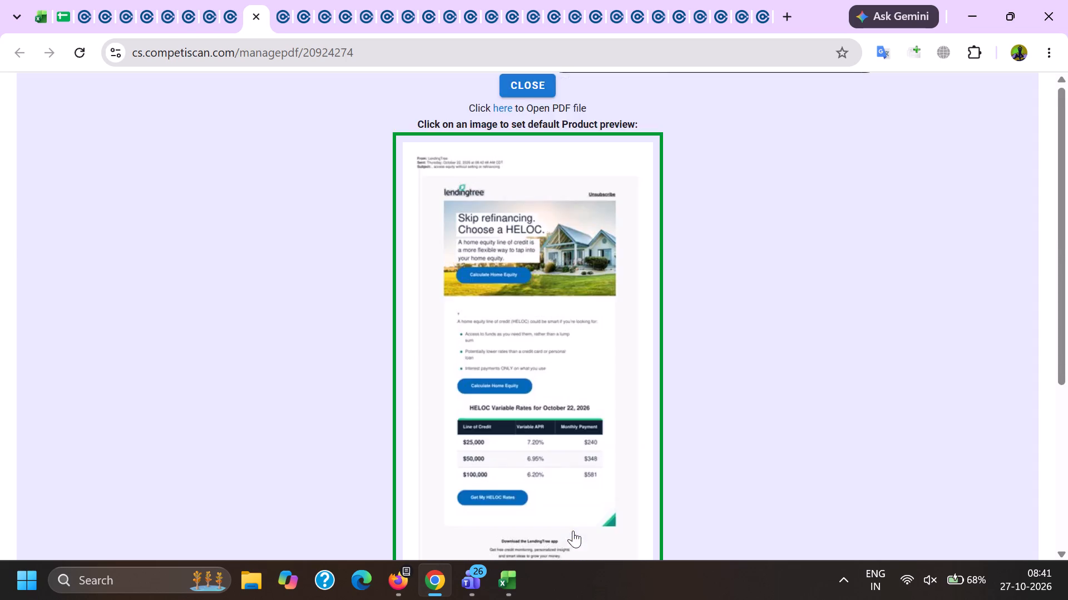
scroll(573, 531, down, 15)
click(572, 542)
click(570, 537)
key(ctrl+Tab)
scroll(570, 537, down, 8)
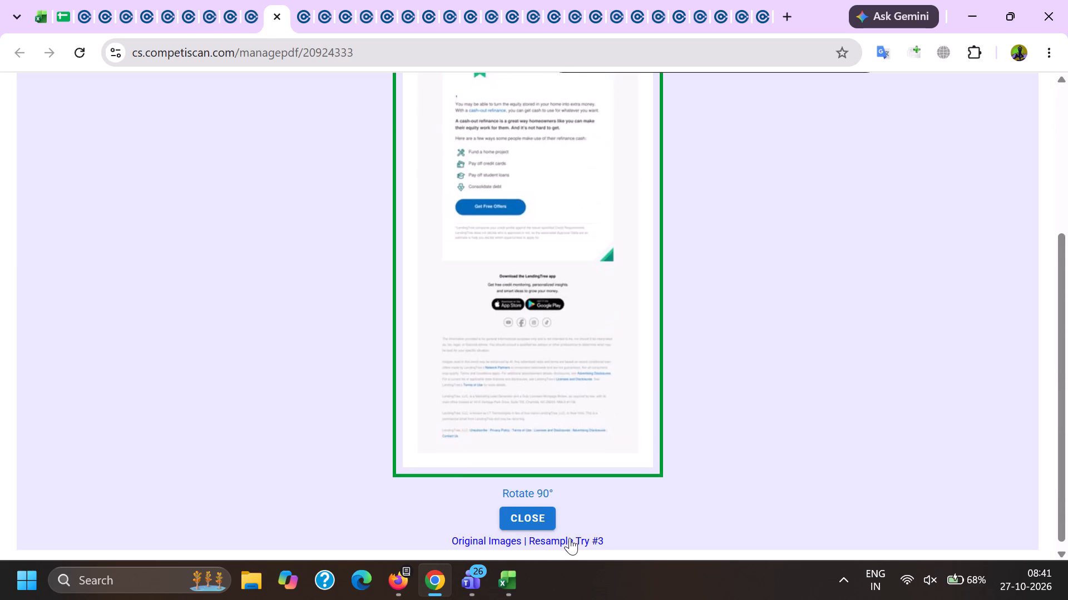
scroll(570, 538, down, 8)
click(570, 538)
Run Resample Try #3 on managepdf records 20924468 and 20924555.
key(ctrl+Tab)
scroll(570, 537, down, 18)
scroll(570, 536, up, 1)
scroll(570, 536, down, 3)
click(570, 536)
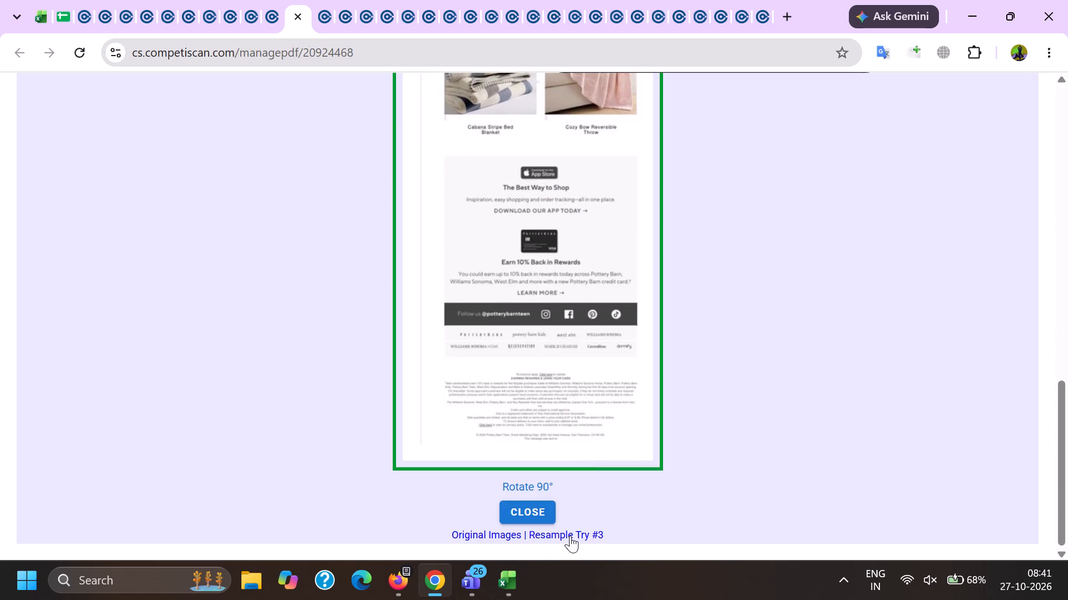
key(ctrl+Tab)
scroll(570, 535, down, 12)
scroll(570, 533, up, 2)
scroll(570, 533, down, 17)
click(572, 529)
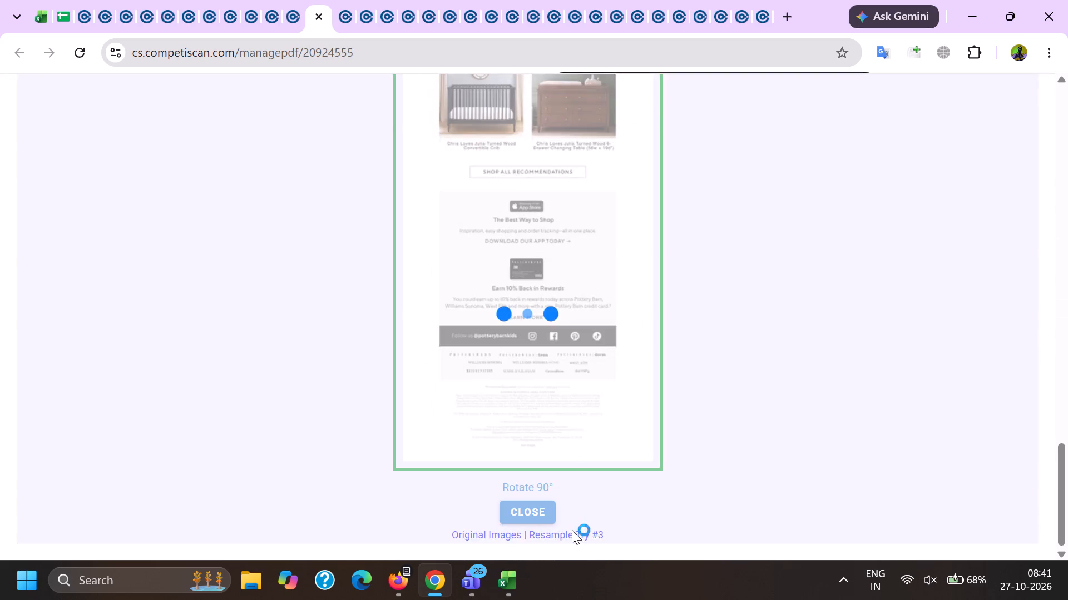
Run Resample Try #3 on managepdf records 20924585 and 20924631.
key(ctrl+Tab)
scroll(572, 530, down, 7)
scroll(572, 530, up, 1)
scroll(572, 530, down, 20)
scroll(572, 530, down, 11)
click(571, 541)
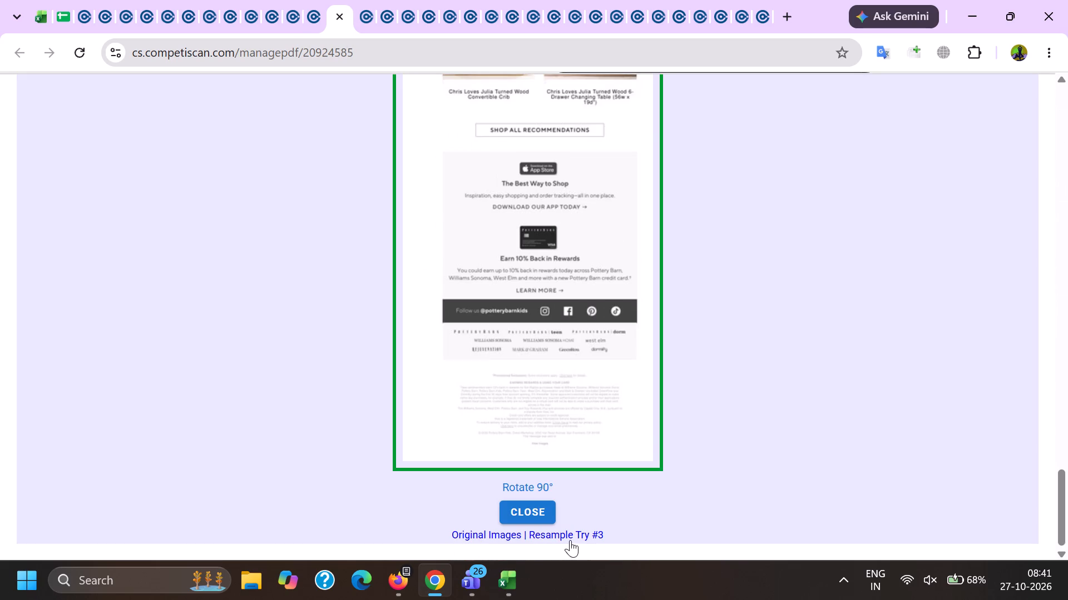
click(568, 534)
key(ctrl+Tab)
scroll(568, 534, down, 20)
scroll(568, 534, down, 11)
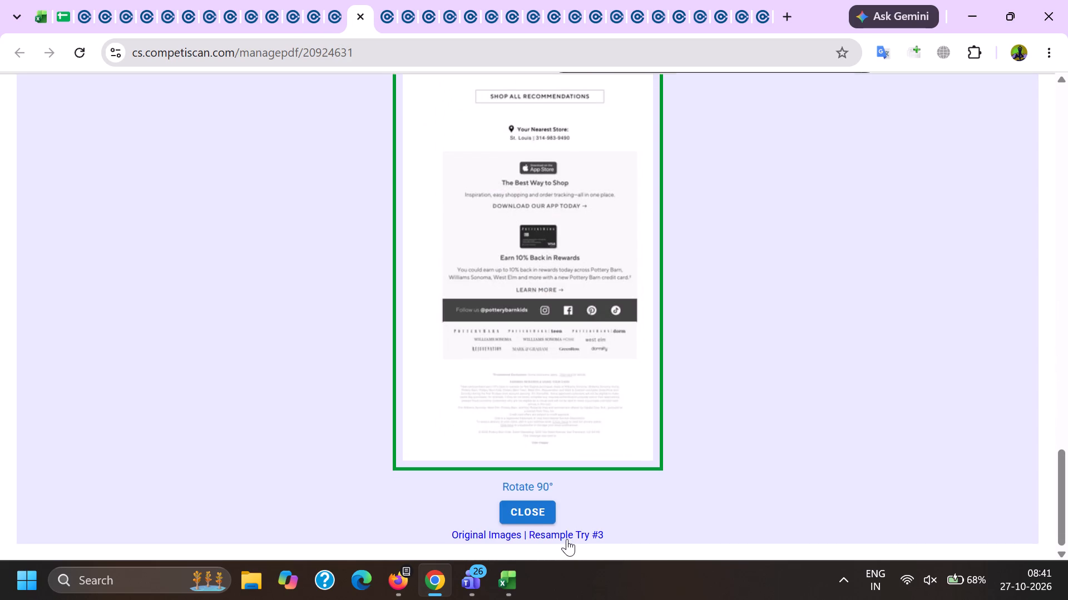
click(567, 539)
Review the record after 20924631 without resampling it, and run Resample Try #3 on managepdf 20924679.
key(ctrl+Tab)
scroll(567, 539, down, 16)
key(ctrl+Tab)
scroll(567, 539, down, 20)
scroll(567, 539, down, 10)
click(566, 530)
key(ctrl+Tab)
scroll(566, 530, down, 7)
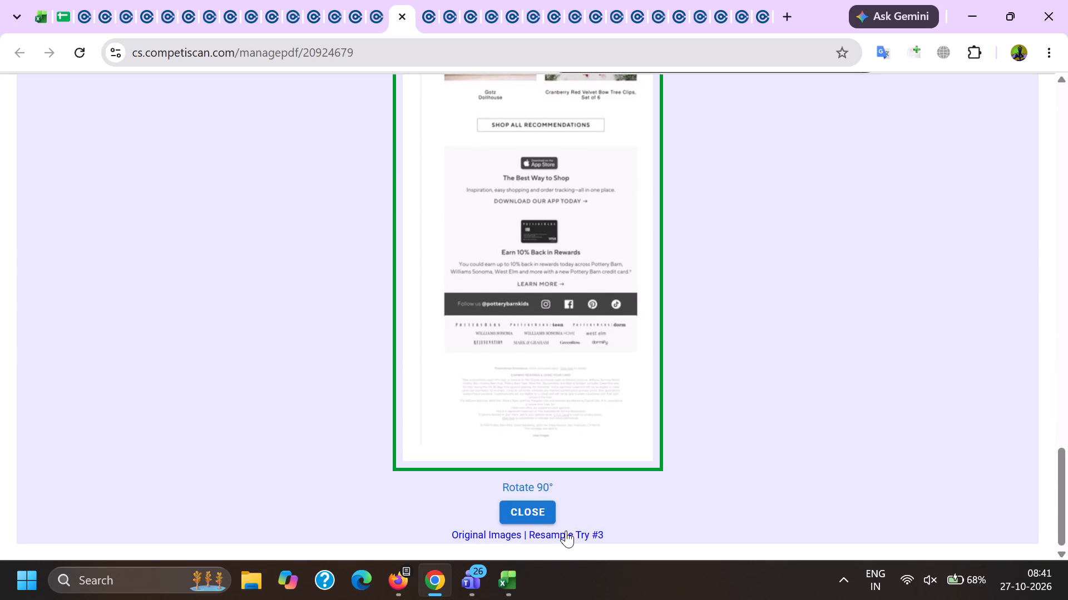
click(394, 0)
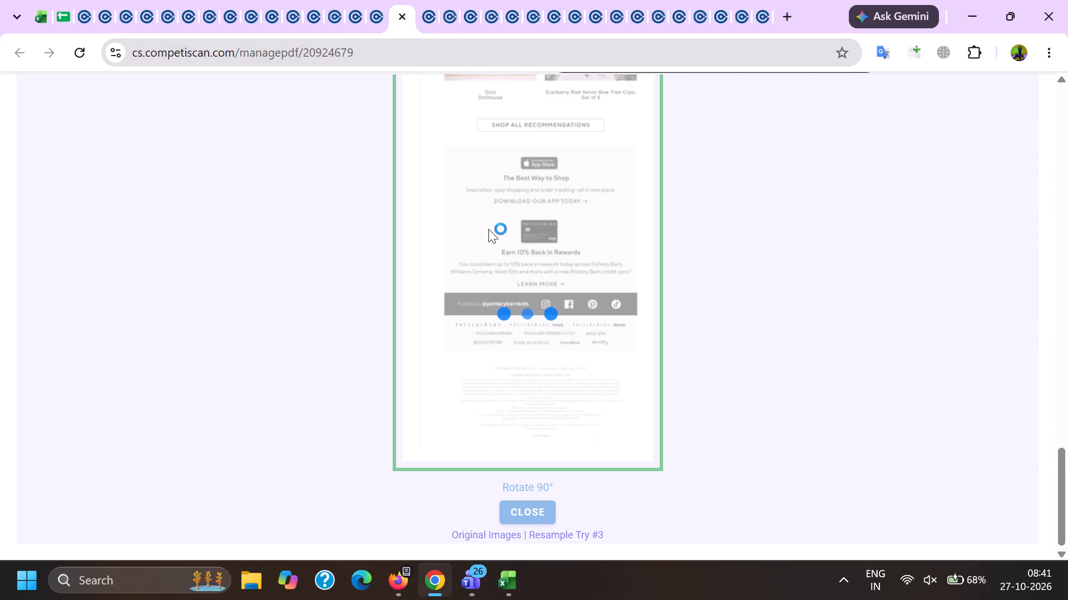
Run Resample Try #3 on managepdf records 20924811 and 20924839.
click(434, 0)
click(443, 0)
scroll(568, 353, down, 5)
scroll(567, 405, up, 1)
scroll(568, 406, down, 12)
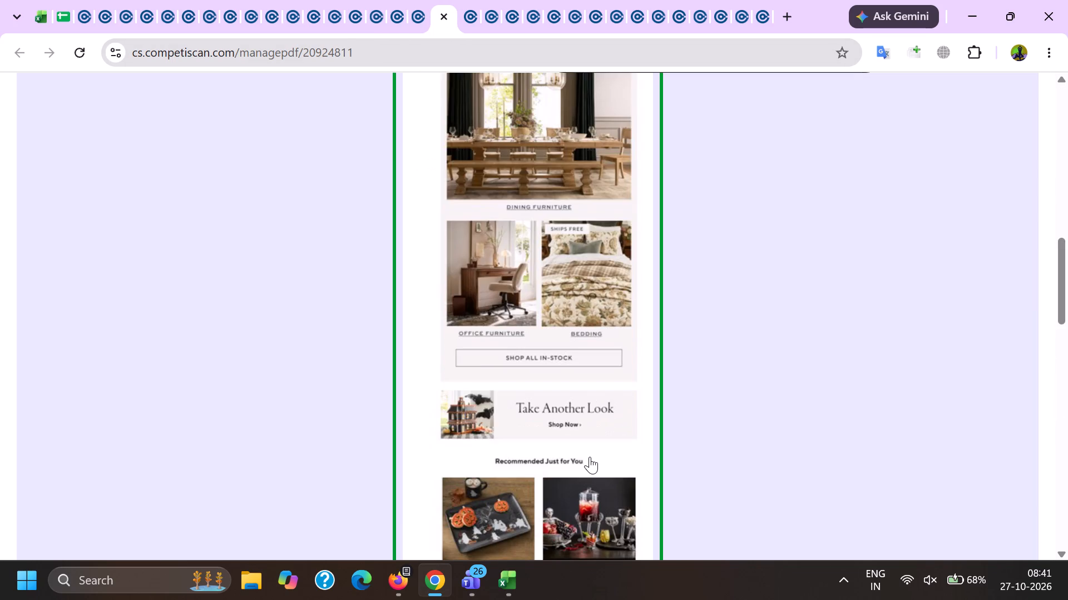
scroll(590, 457, down, 19)
click(572, 543)
click(562, 533)
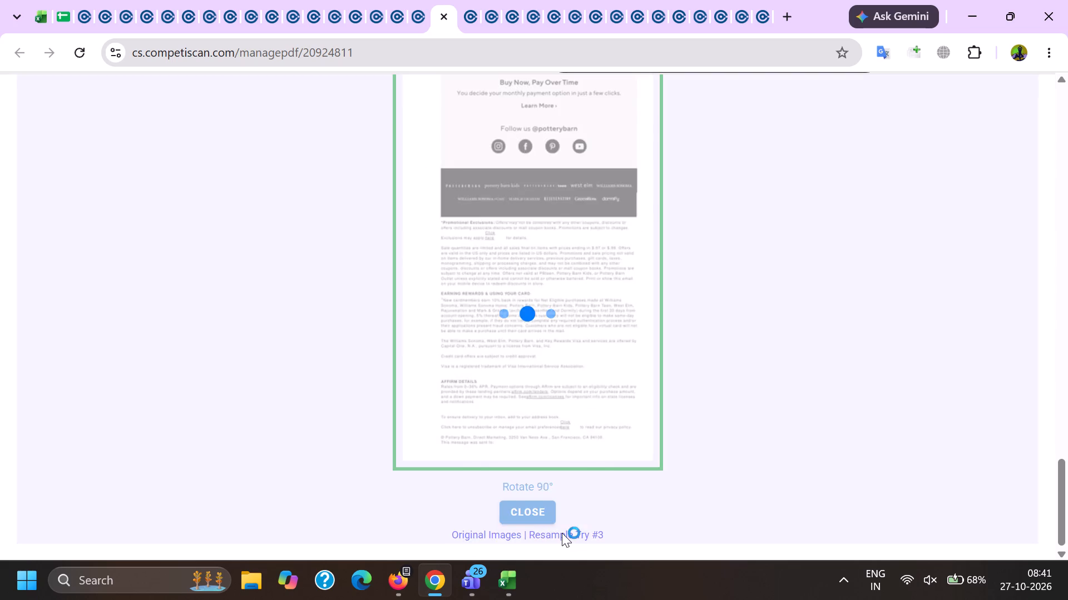
key(ctrl+Tab)
scroll(561, 533, down, 20)
scroll(561, 533, down, 10)
click(567, 536)
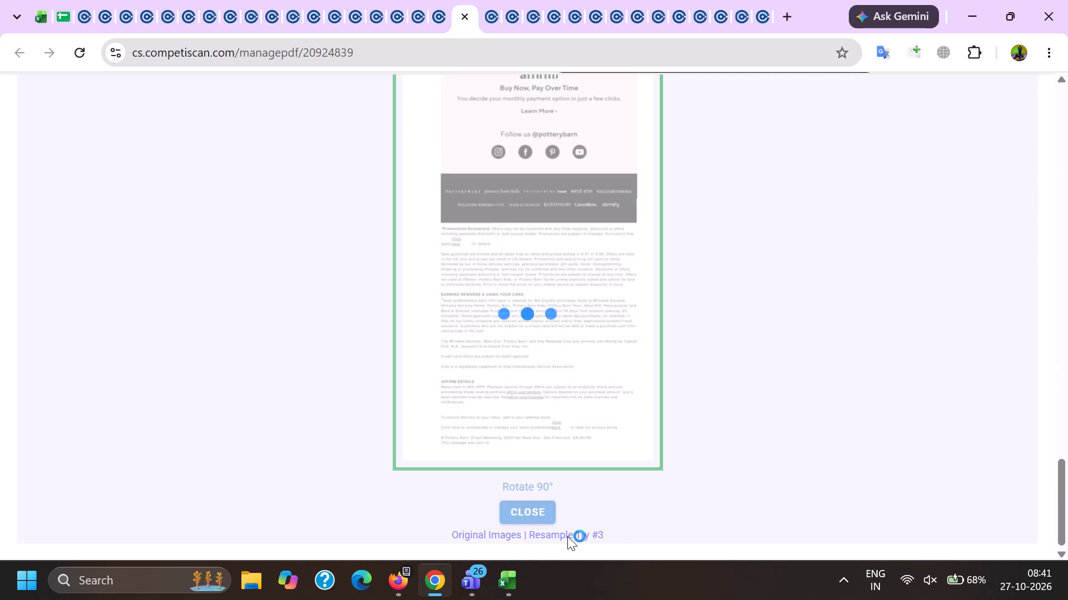
key(ctrl+Tab)
scroll(567, 536, down, 20)
scroll(567, 536, down, 4)
click(561, 535)
key(ctrl+Tab)
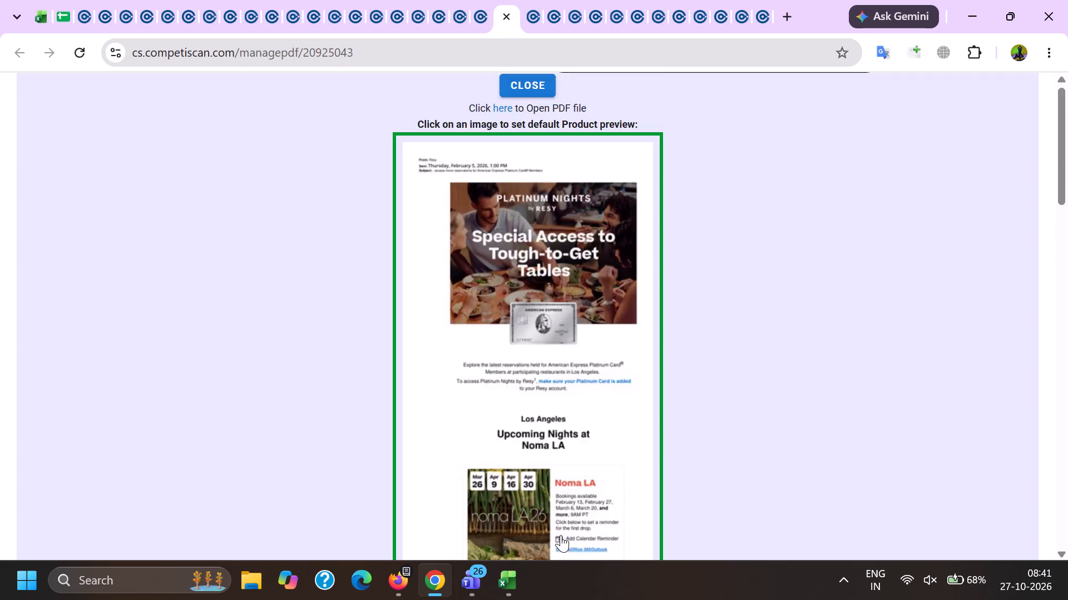
scroll(561, 535, down, 16)
scroll(560, 535, down, 8)
click(559, 536)
Review managepdf 20925140 without resampling it, and run Resample Try #3 on managepdf 20925157.
key(ctrl+Tab)
scroll(559, 536, down, 5)
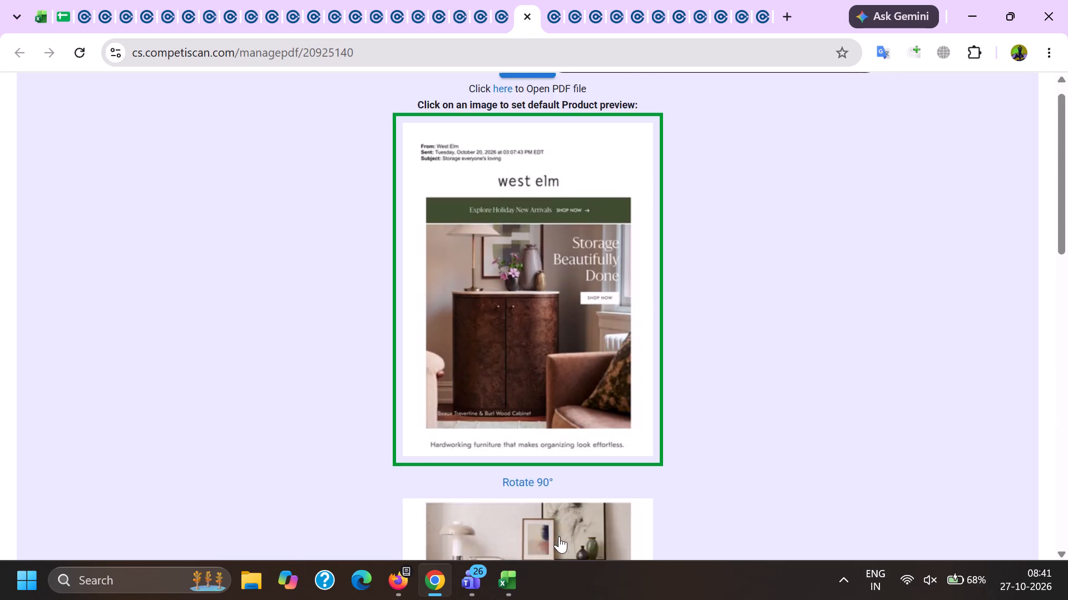
scroll(559, 536, down, 11)
key(ctrl+Tab)
scroll(557, 537, down, 17)
click(557, 539)
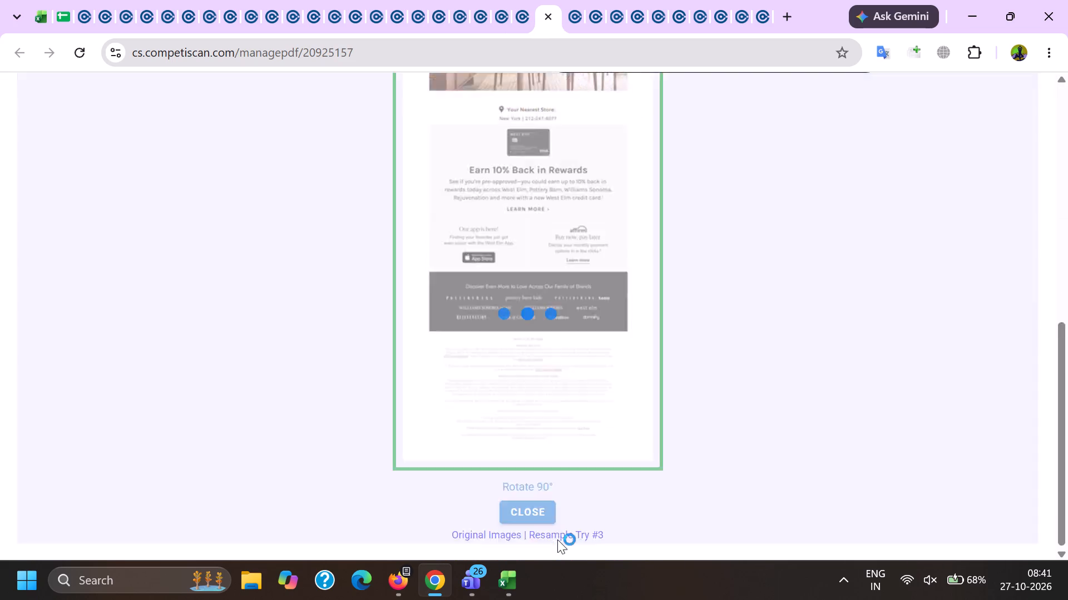
Run Resample Try #3 on managepdf 20925187 and on the record in the tab after it.
key(ctrl+Tab)
scroll(557, 539, down, 20)
scroll(557, 539, down, 1)
click(557, 539)
key(ctrl+Tab)
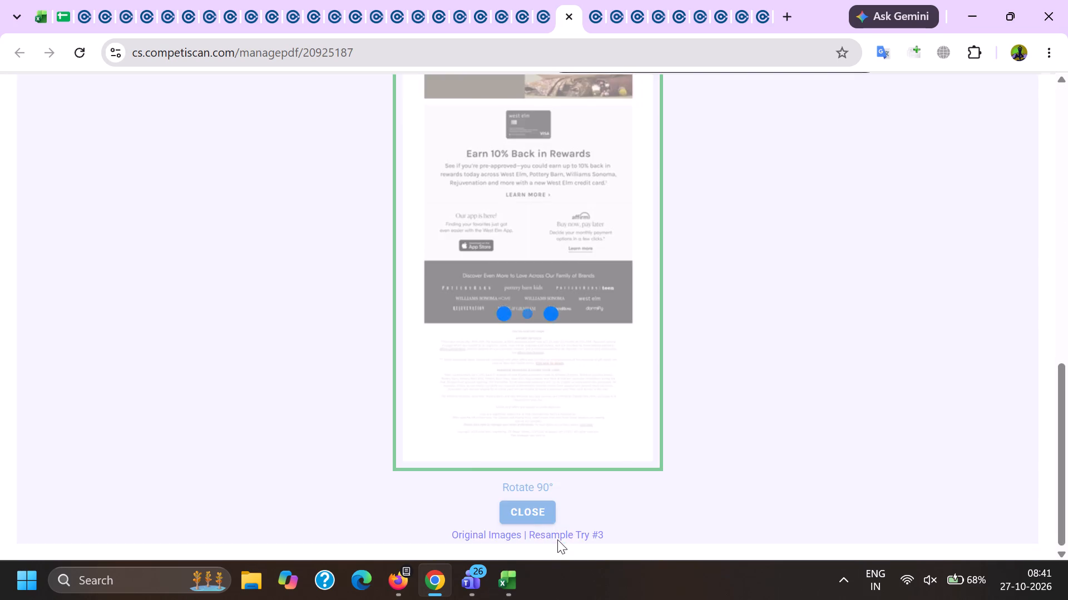
scroll(557, 539, down, 20)
scroll(557, 539, down, 5)
click(557, 539)
Review managepdf 20925234 and 20925458 without resampling them, and run Resample Try #3 on managepdf 20925520.
key(ctrl+Tab)
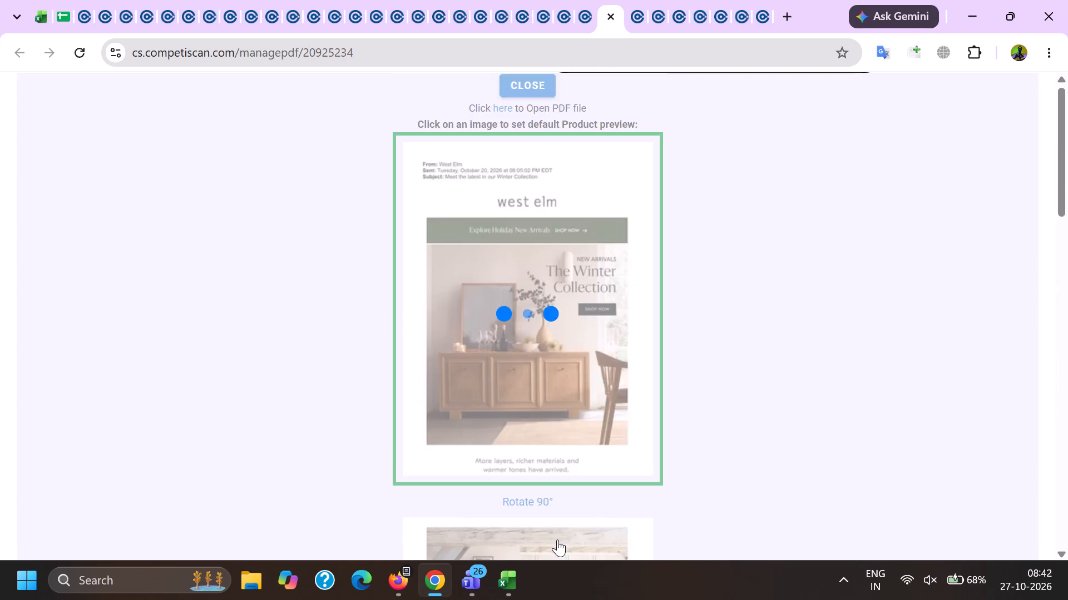
scroll(557, 539, down, 15)
key(ctrl+Tab)
scroll(557, 539, down, 15)
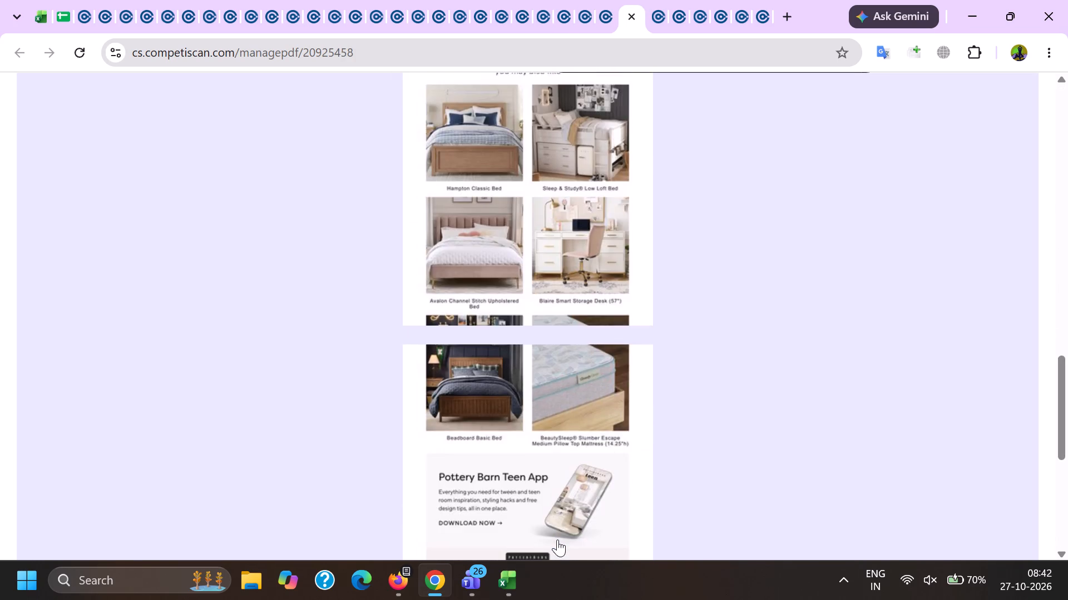
key(ctrl+Tab)
scroll(557, 539, down, 4)
scroll(557, 539, up, 1)
scroll(557, 539, down, 20)
scroll(557, 539, down, 14)
click(557, 541)
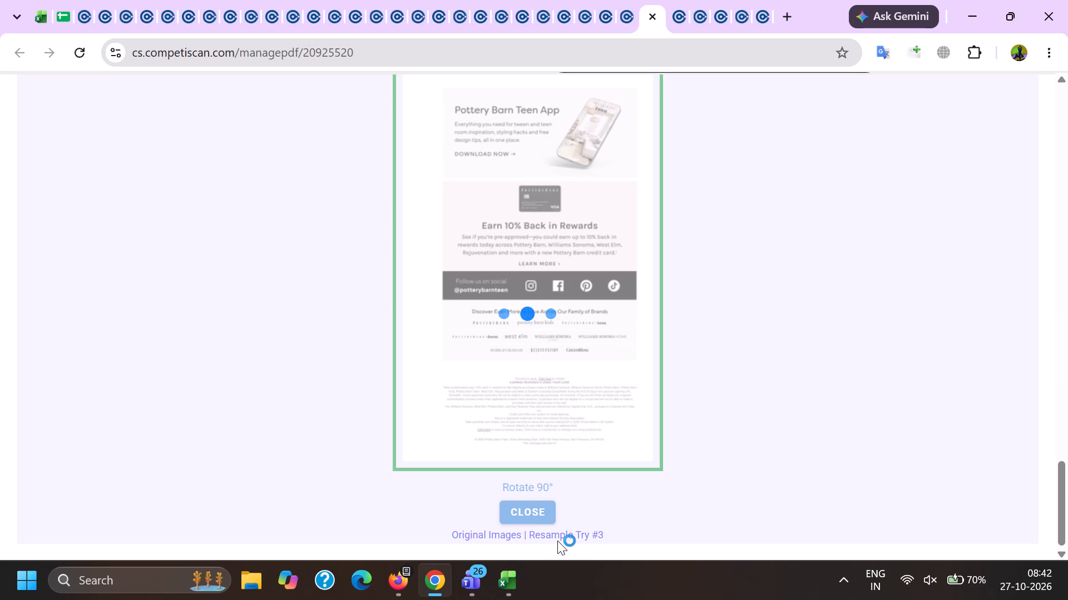
Run Resample Try #3 on managepdf record 20925544.
key(ctrl+Tab)
scroll(557, 541, down, 20)
scroll(557, 541, down, 11)
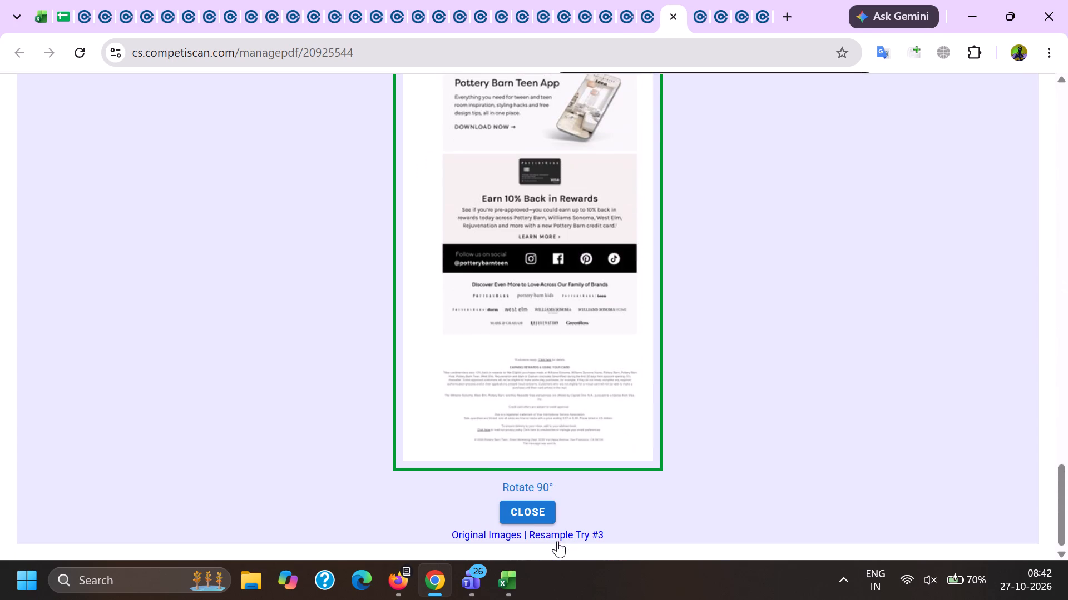
scroll(557, 541, down, 4)
click(557, 541)
Review the record after 20925544 without resampling it, and run Resample Try #3 on managepdf 20925639.
key(ctrl+Tab)
scroll(557, 541, down, 14)
key(ctrl+Tab)
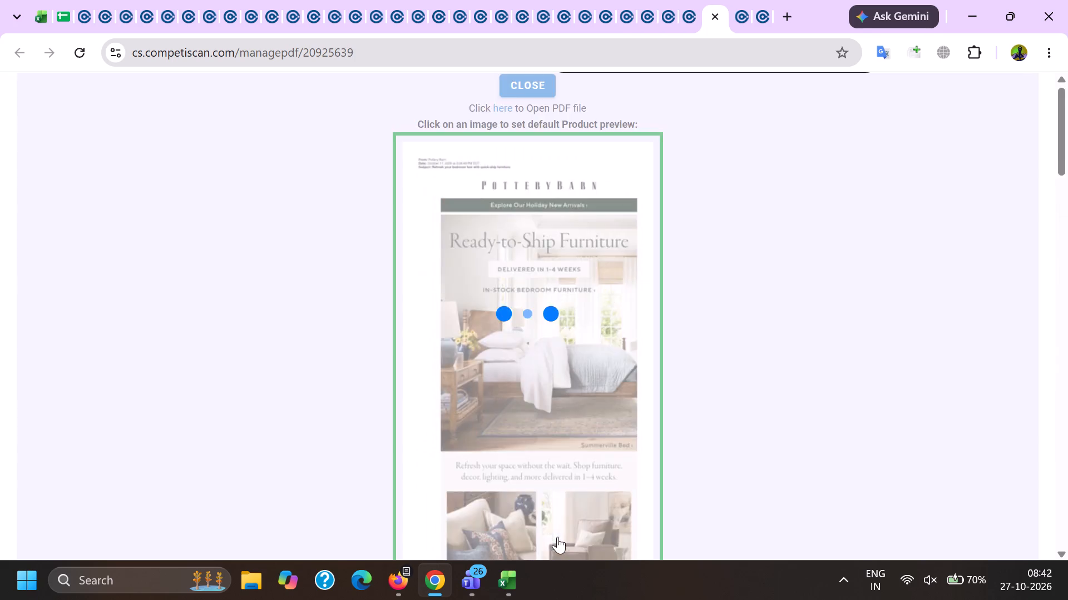
scroll(557, 537, down, 20)
scroll(557, 537, down, 9)
click(558, 532)
key(ctrl+Tab)
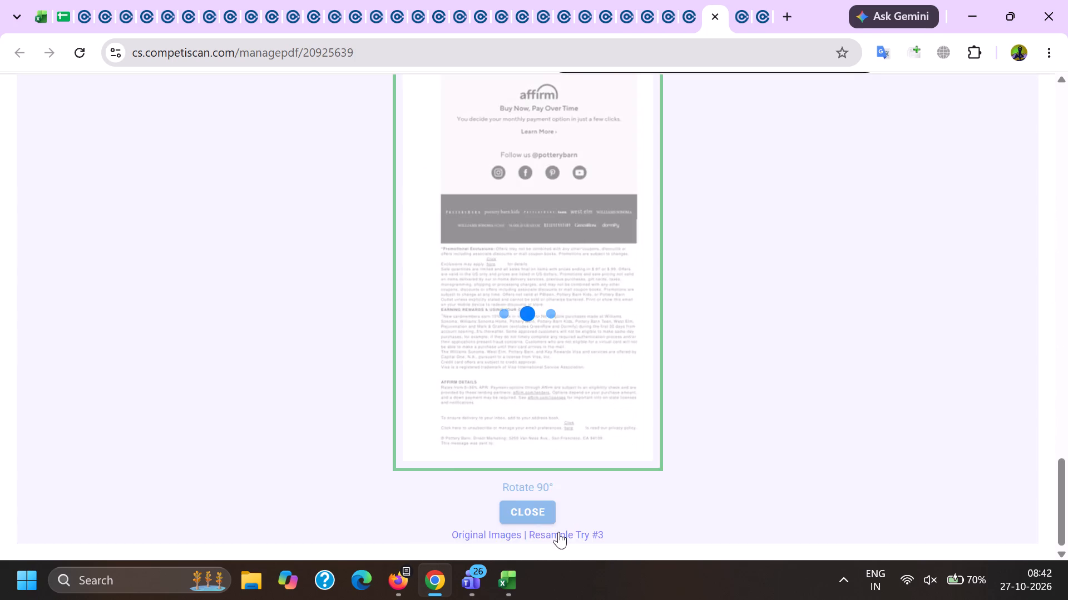
Review the remaining managepdf records through 20927698 without resampling them.
scroll(558, 532, down, 16)
key(ctrl+Tab)
scroll(558, 532, down, 16)
key(ctrl+Tab)
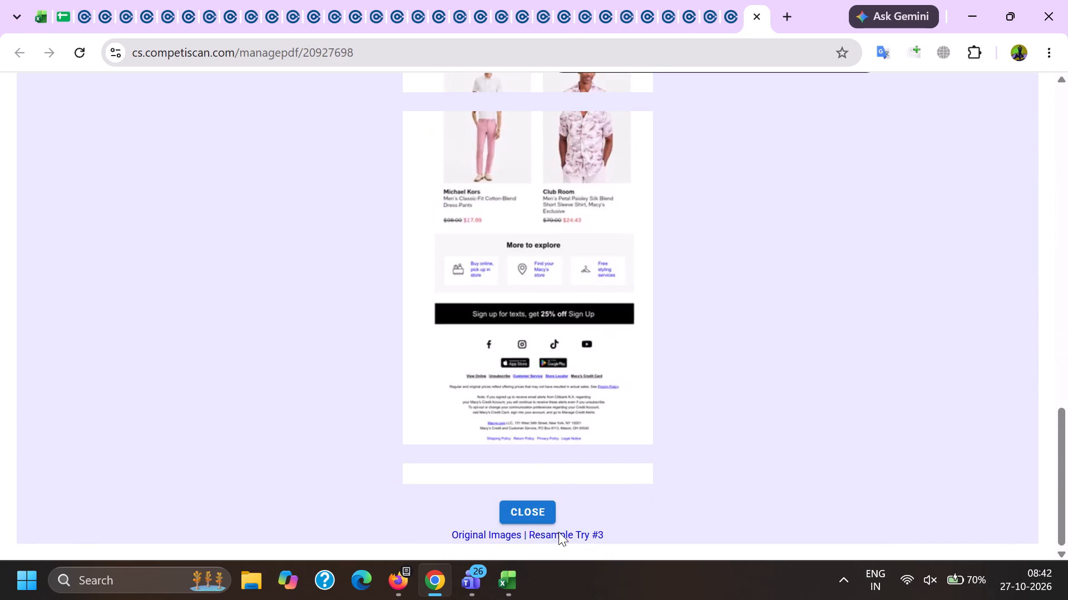
key(ctrl+Tab)
key(ctrl+Tab)
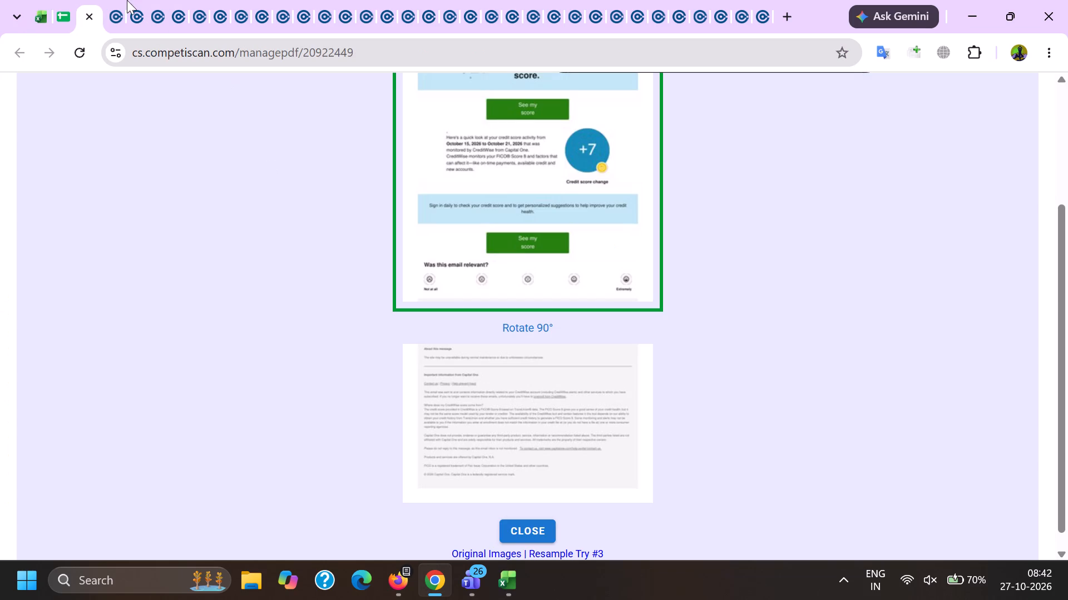
Close all the open managepdf record tabs, starting from 20922449.
triple_click(91, 17)
triple_click(91, 17)
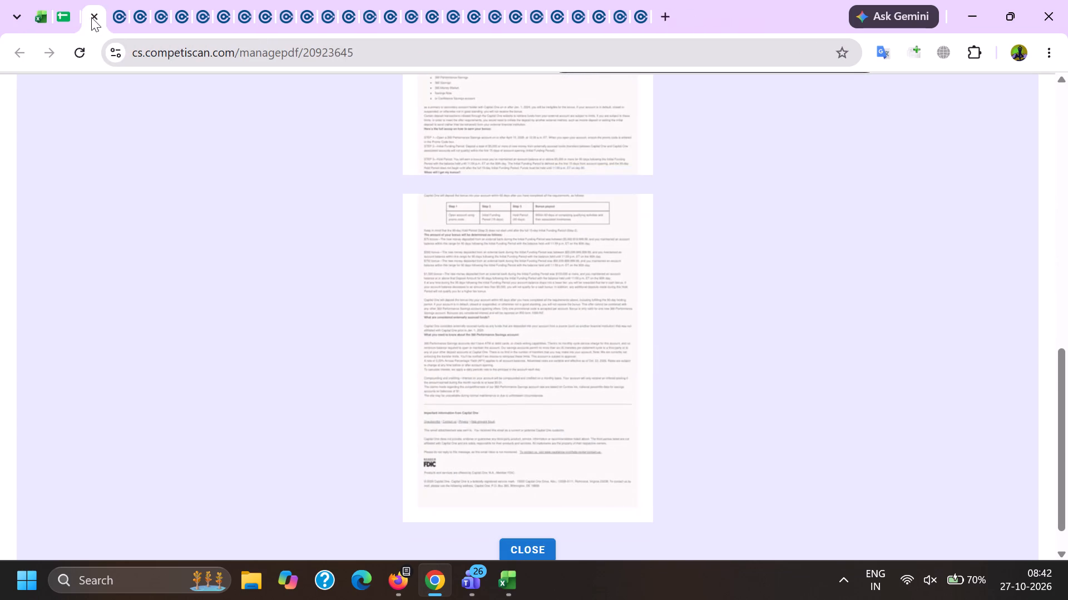
triple_click(91, 17)
triple_click(91, 17)
triple_click(91, 16)
triple_click(91, 14)
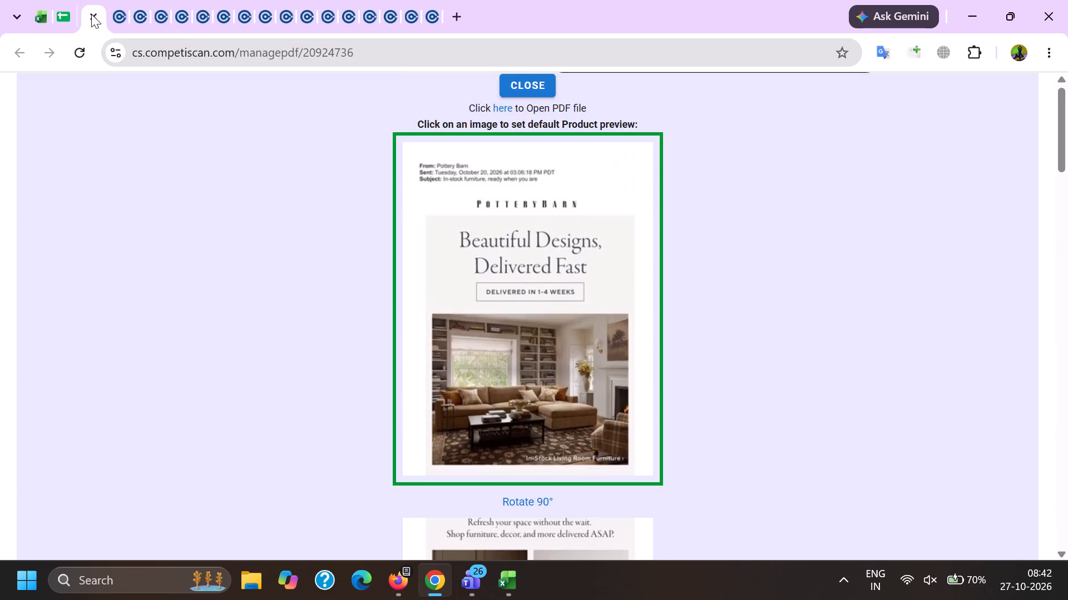
triple_click(91, 13)
triple_click(91, 12)
triple_click(91, 11)
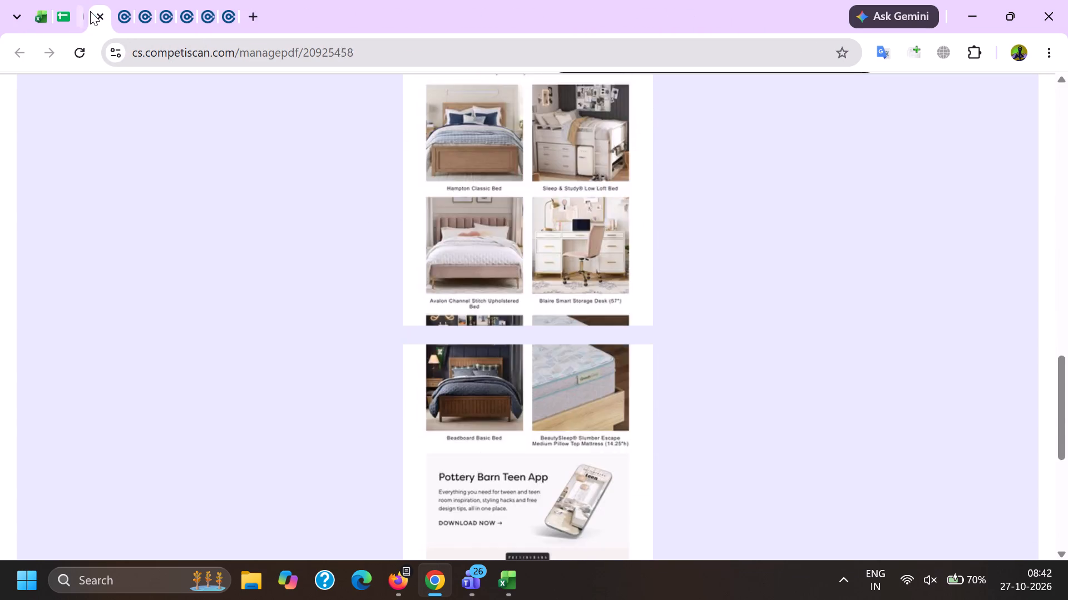
click(90, 13)
triple_click(89, 19)
click(88, 20)
click(88, 20)
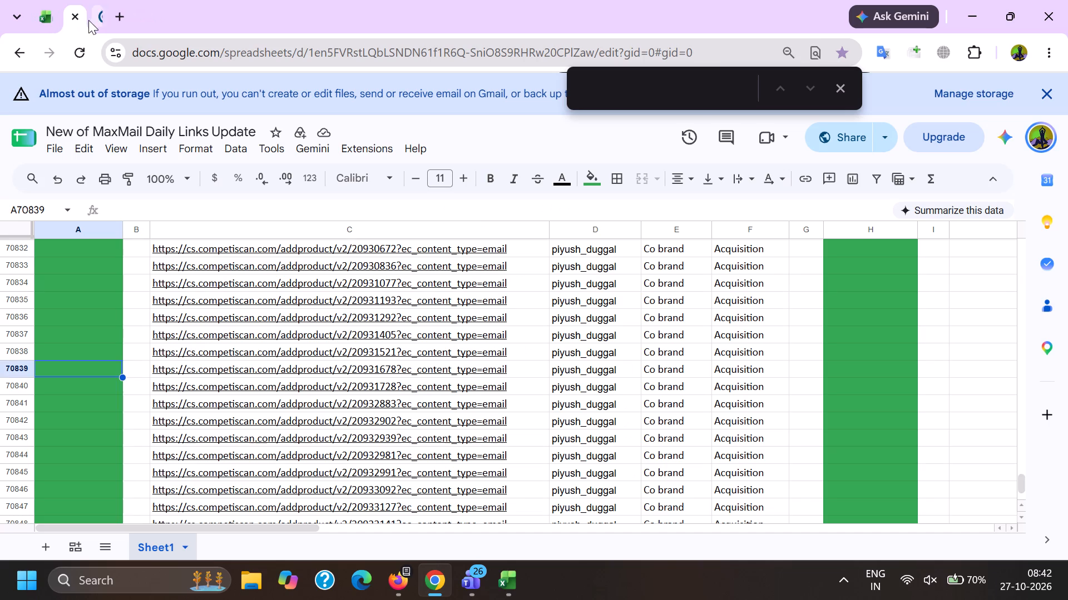
Open the Admin Portal in a new tab and close the Resample format and MaxMail Daily Links tabs.
click(125, 12)
click(133, 81)
click(187, 0)
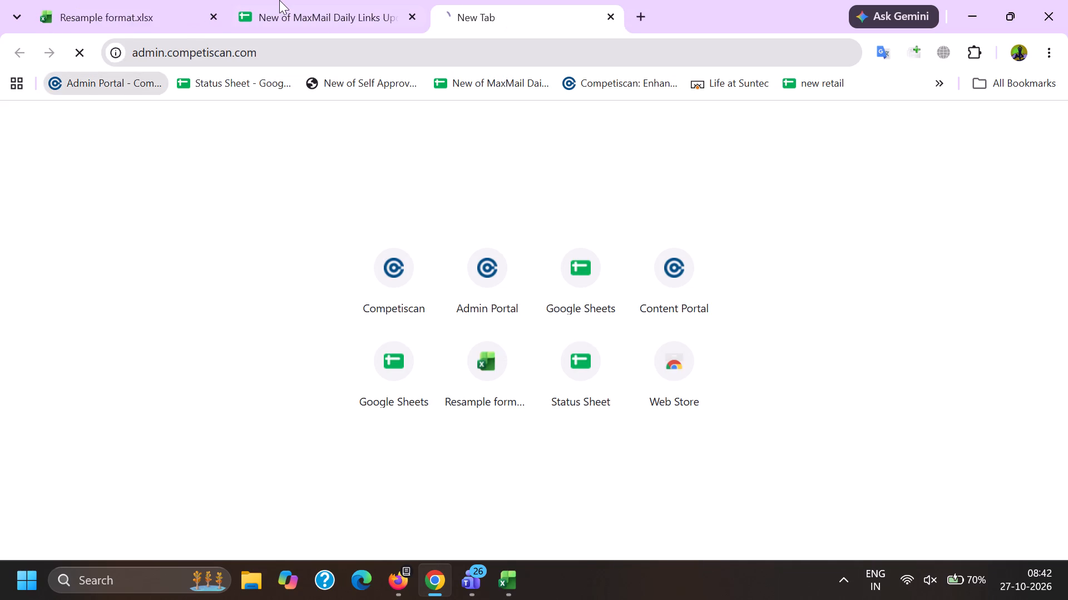
click(217, 16)
click(186, 0)
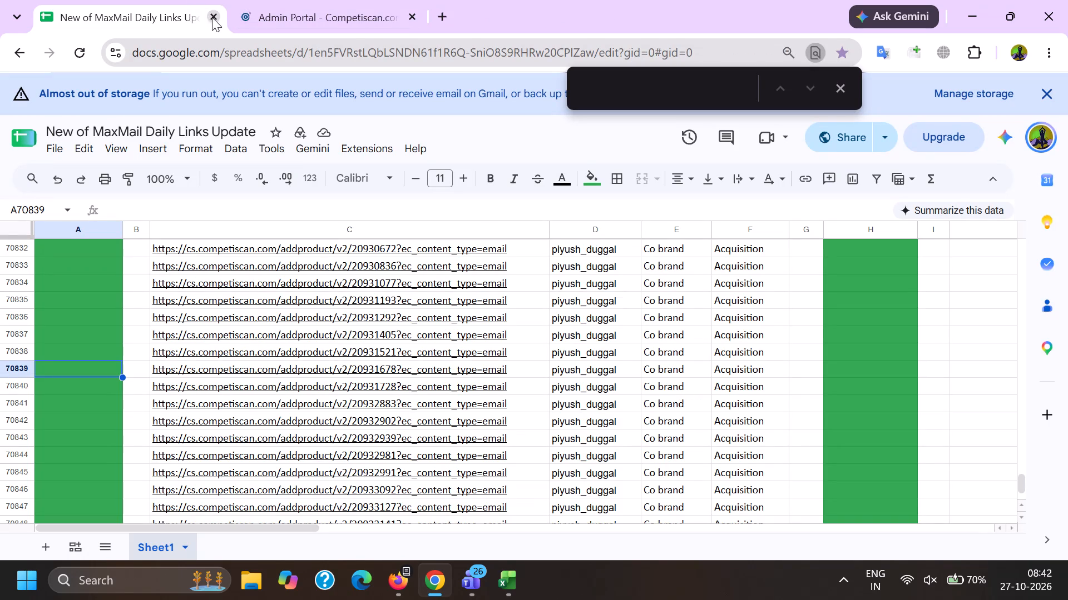
click(217, 21)
Open the Competiscan site in a new tab, and open the Content Portal from the Admin Portal.
click(246, 0)
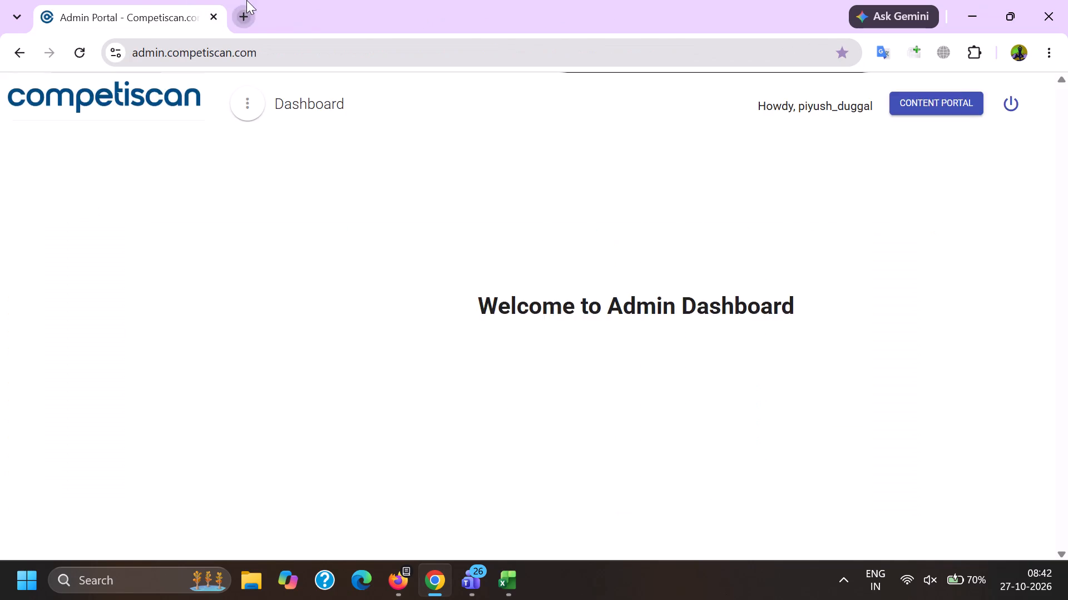
click(635, 93)
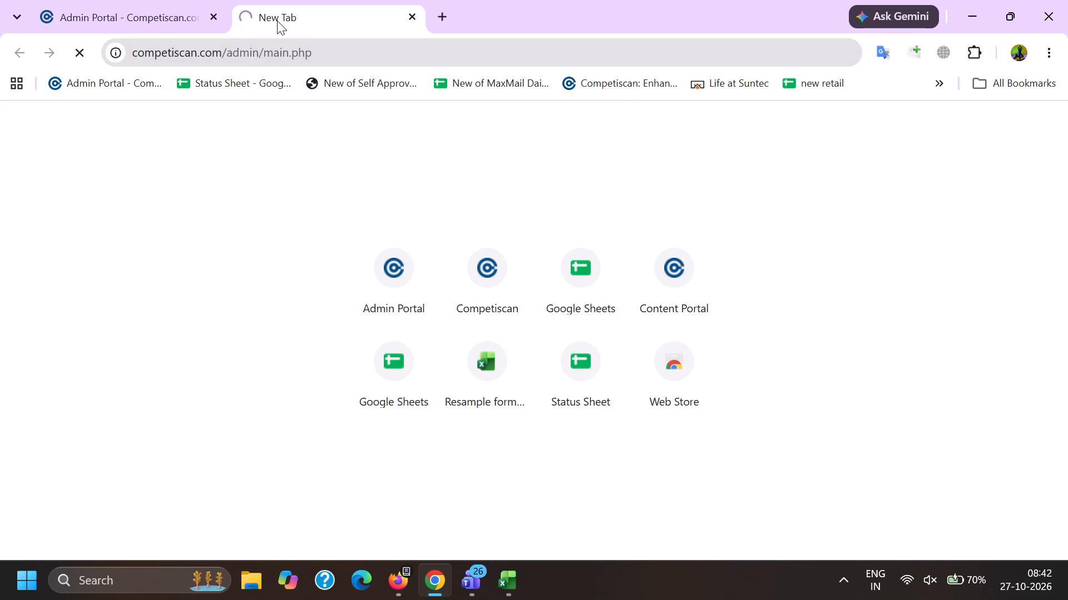
click(165, 0)
ctrl+click(918, 102)
click(348, 0)
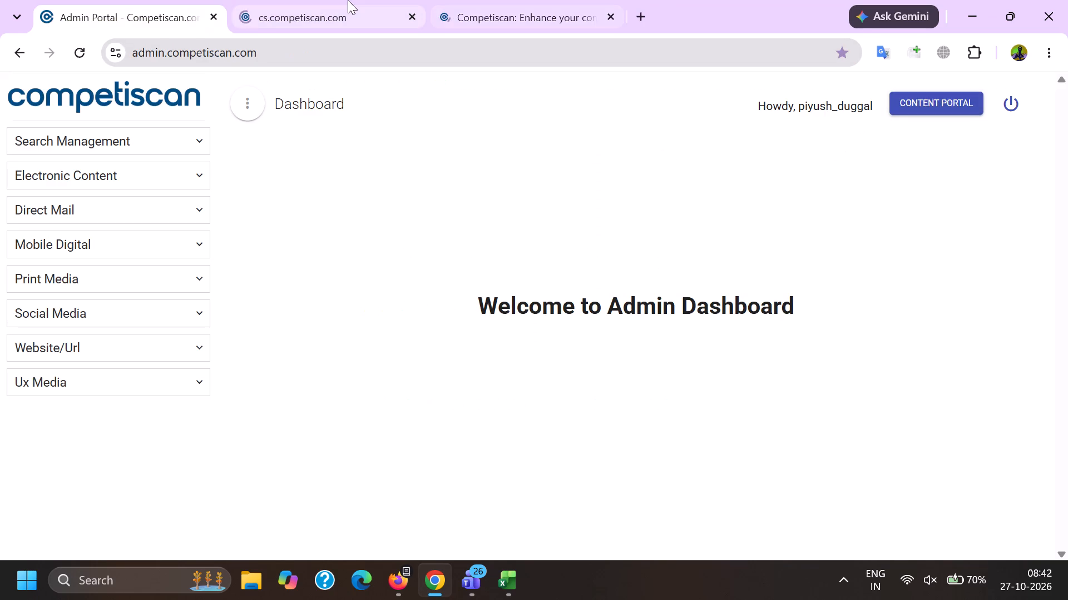
In Excel's may 26 sheet, copy the first 15 links of the 24-Nov-26 section, from record 20930259 to 20932939.
click(502, 593)
click(690, 509)
scroll(360, 412, up, 4)
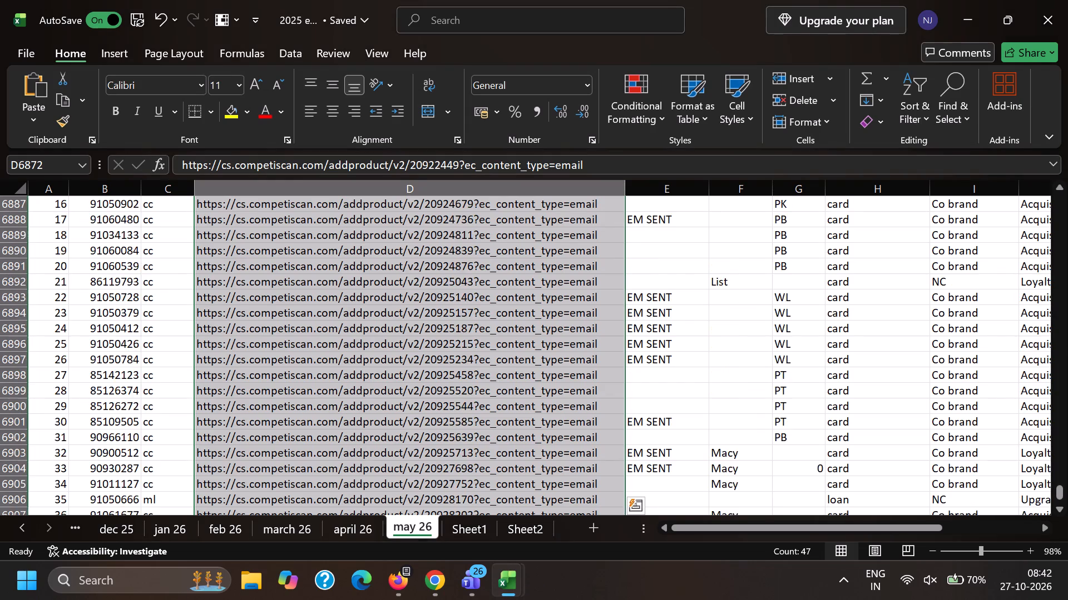
scroll(359, 417, up, 10)
scroll(324, 419, down, 6)
scroll(324, 420, up, 1)
scroll(324, 420, down, 5)
scroll(322, 419, up, 1)
scroll(322, 419, down, 10)
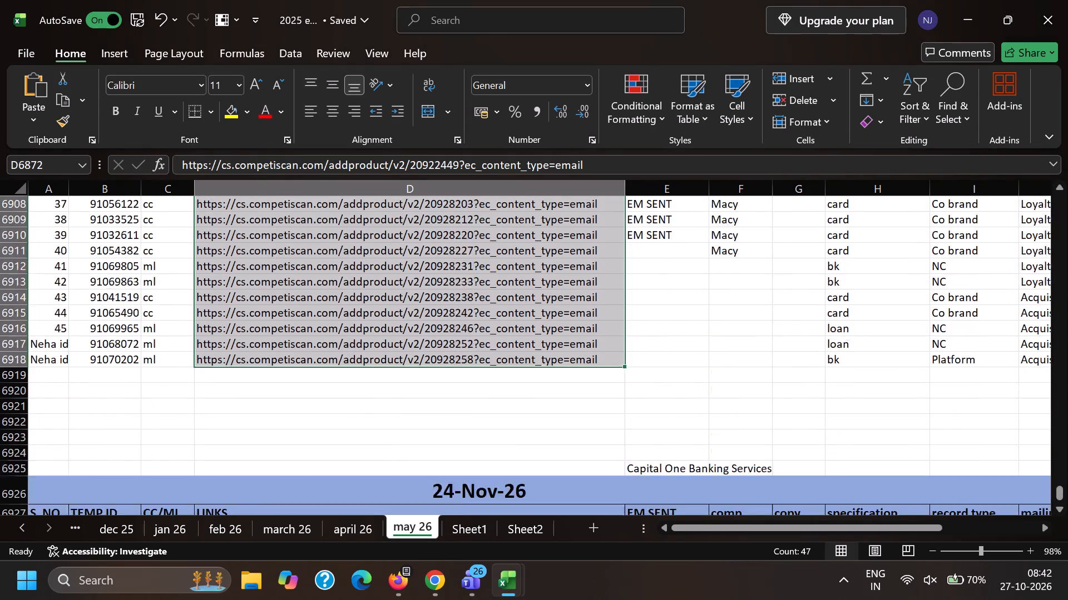
scroll(321, 422, down, 16)
scroll(322, 421, up, 11)
scroll(333, 337, up, 2)
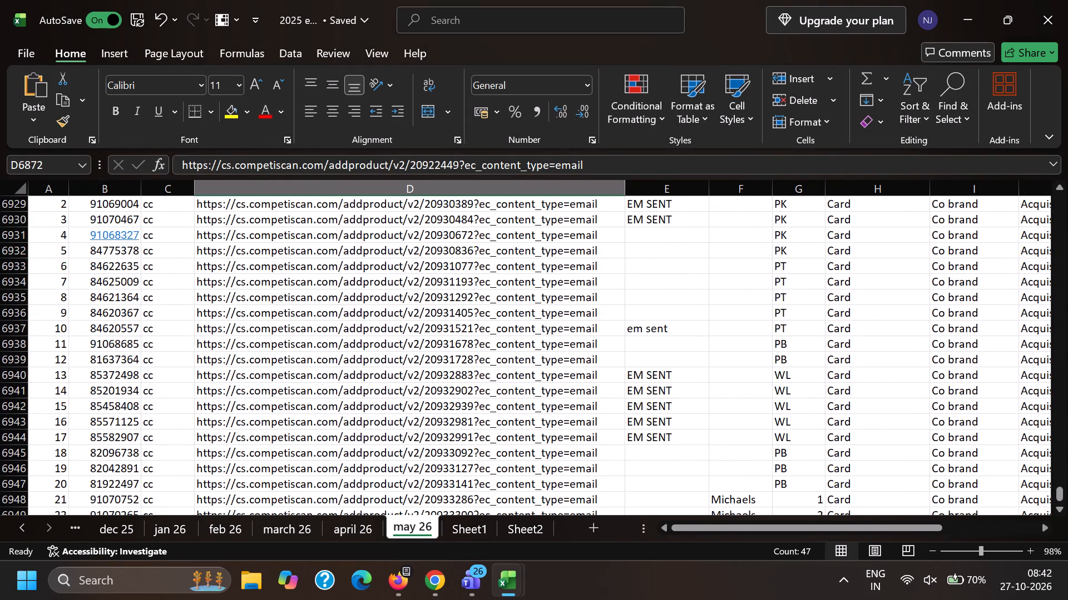
scroll(317, 352, up, 1)
click(228, 341)
key(shift+Down)
key(shift+Down)
key(shift+Down)
key(shift+Down)
key(shift+Down)
key(shift+Down)
key(shift+Down)
key(shift+Down)
key(shift+Down)
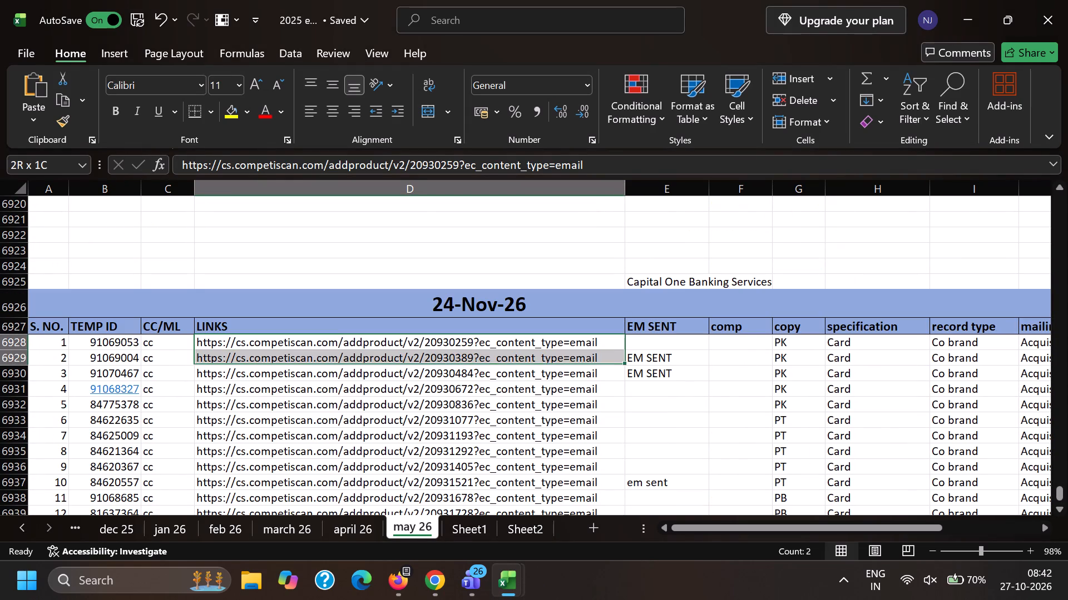
key(shift+Down)
key(shift+Down)
key(shift+Down)
key(shift+Down)
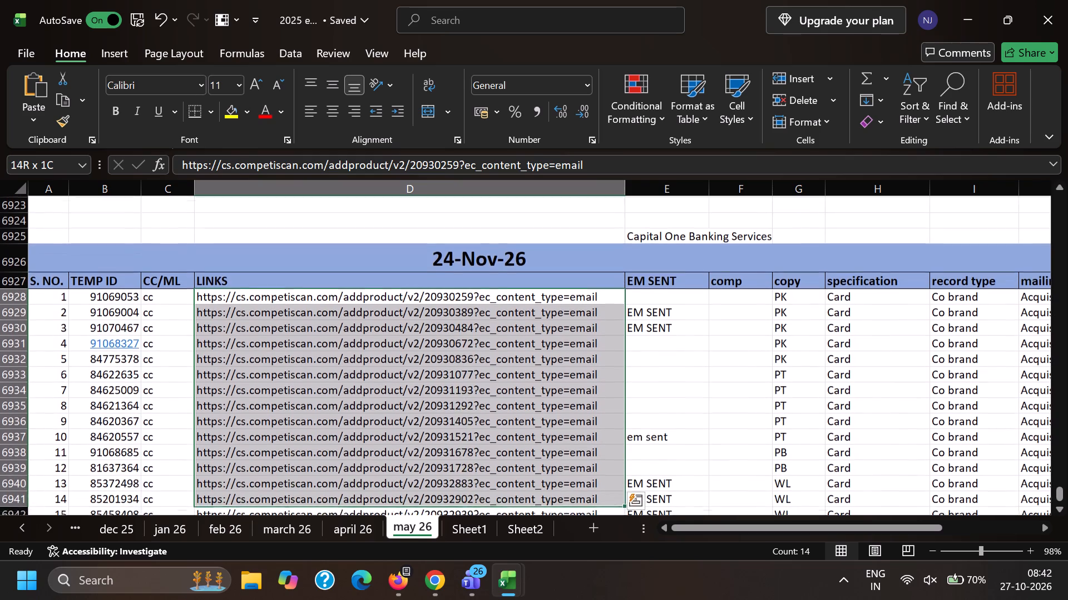
key(shift+Down)
key(ctrl+c)
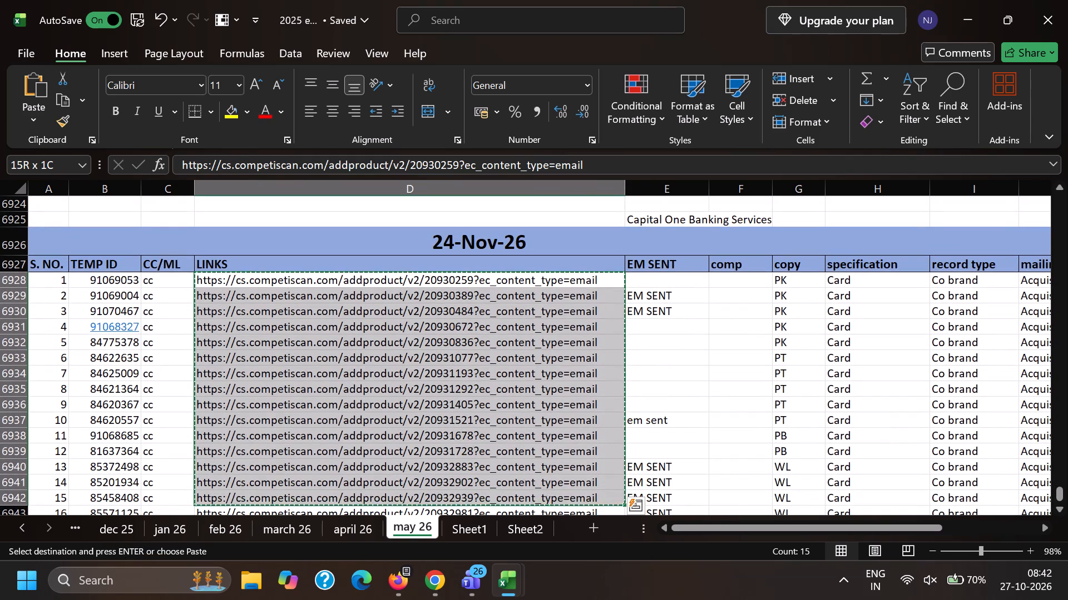
Switch to Chrome and bulk-open the 15 copied links with the URL opener extension.
key(super+Tab)
key(alt+Tab)
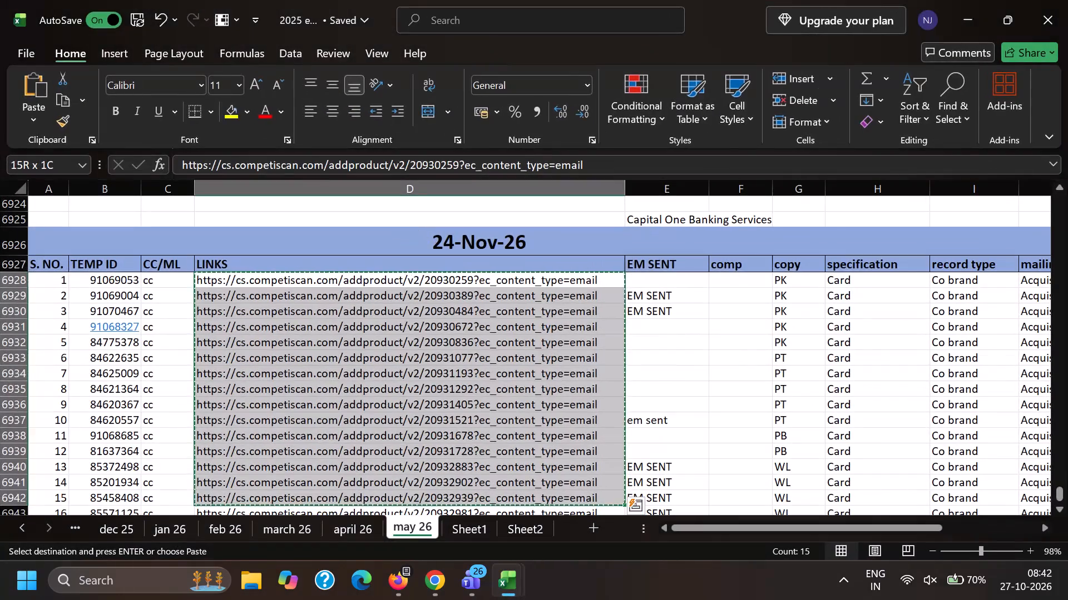
key(alt+Tab)
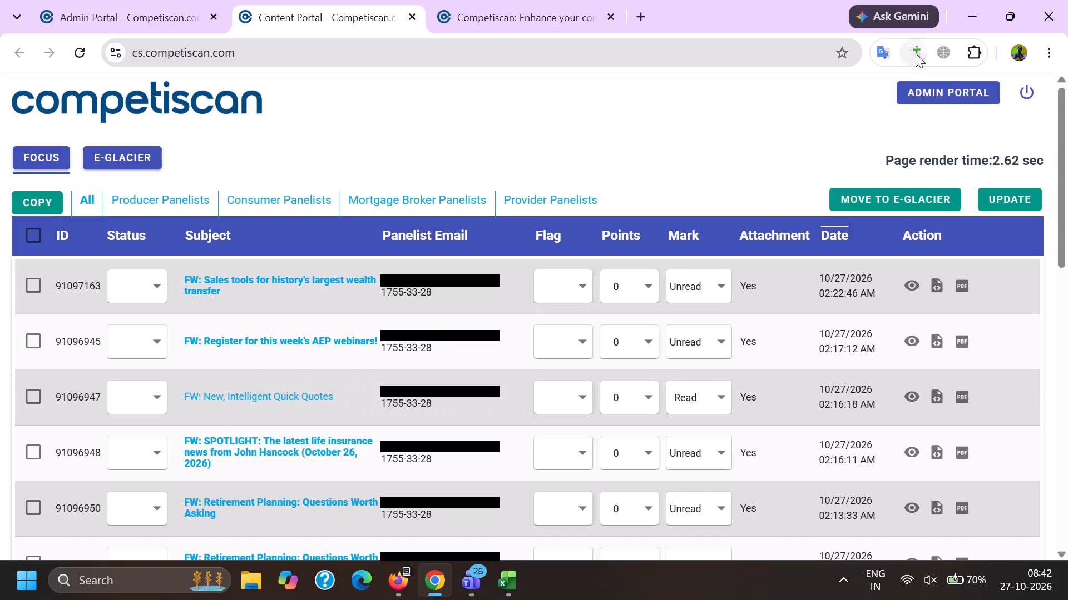
click(916, 54)
click(611, 235)
key(ctrl+v)
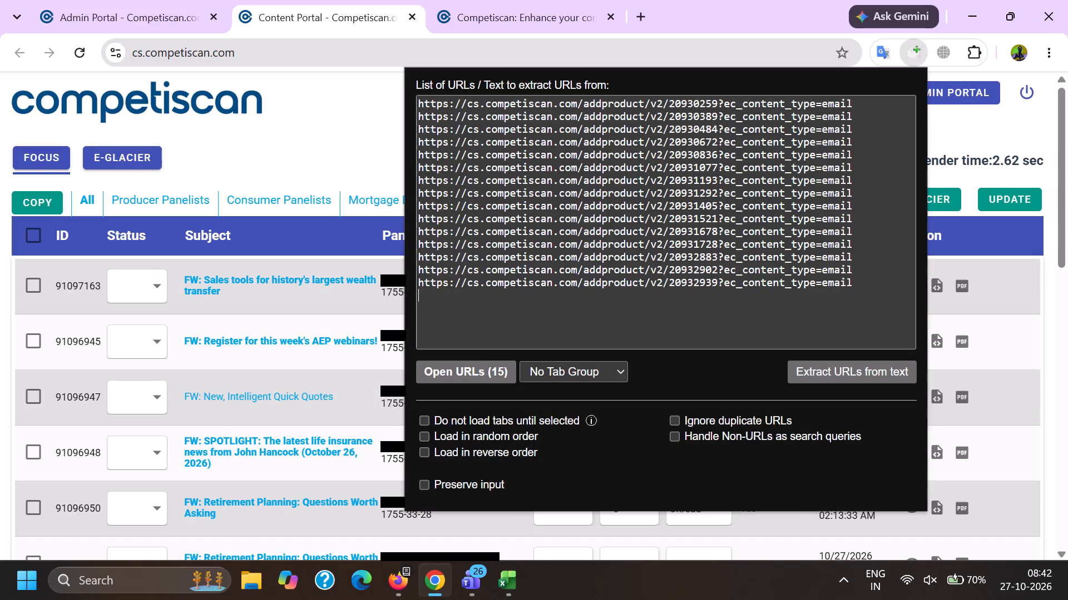
click(509, 371)
click(347, 163)
Clear the month, day and year of both the From and To dates in the Content Portal search filters.
scroll(258, 413, down, 3)
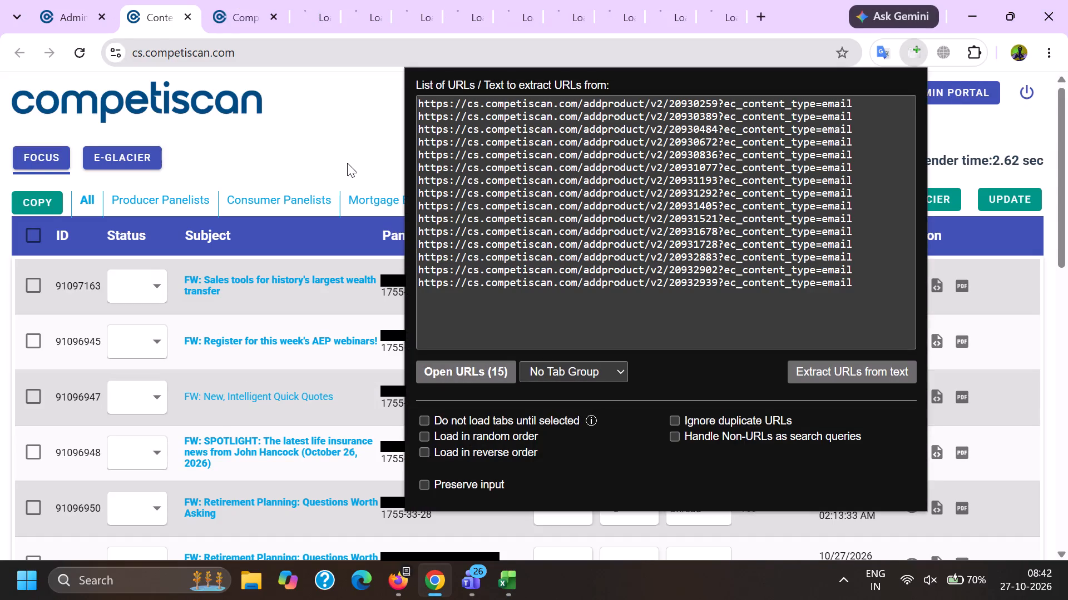
scroll(347, 163, down, 9)
click(136, 279)
click(136, 287)
click(210, 286)
click(233, 281)
double_click(345, 289)
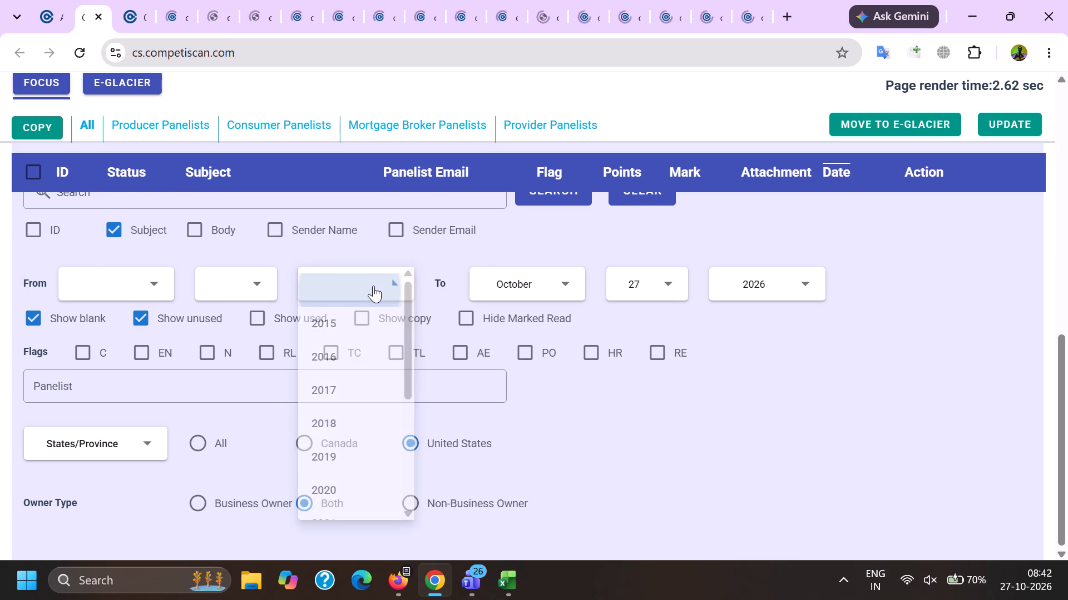
double_click(486, 271)
scroll(532, 293, up, 7)
click(530, 291)
double_click(619, 287)
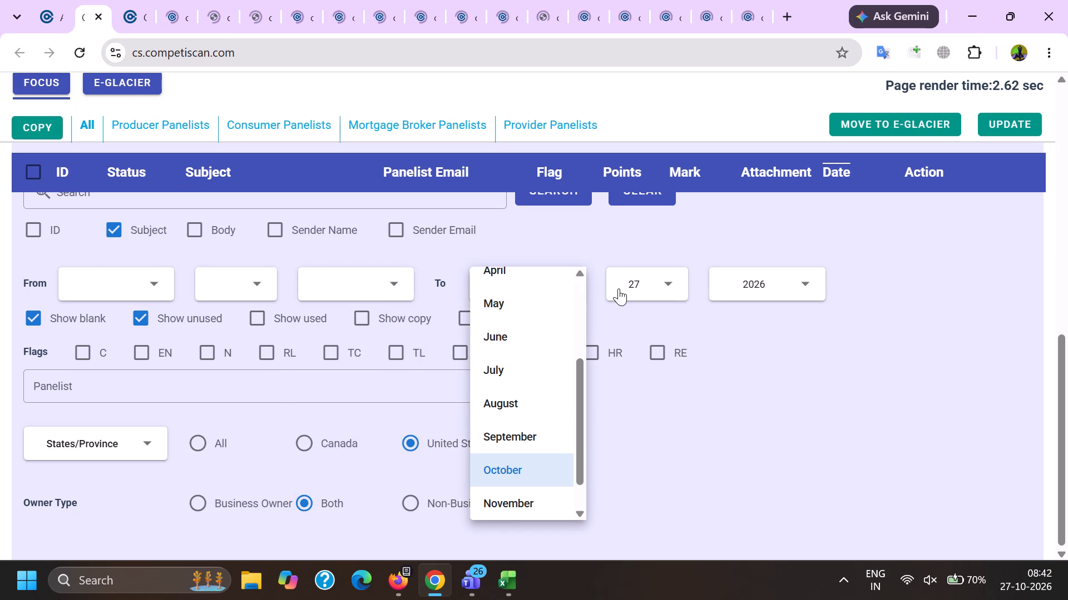
click(649, 288)
click(734, 274)
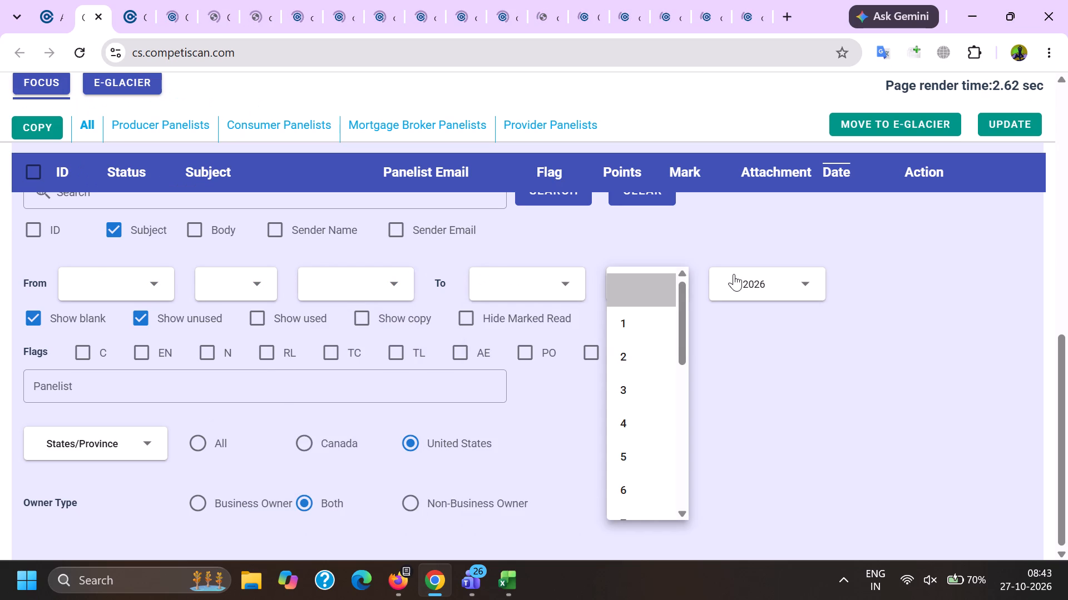
click(736, 284)
click(736, 284)
scroll(736, 284, up, 4)
scroll(735, 284, down, 4)
click(731, 298)
Set the States/Province filter to All and include used records in the search.
click(212, 451)
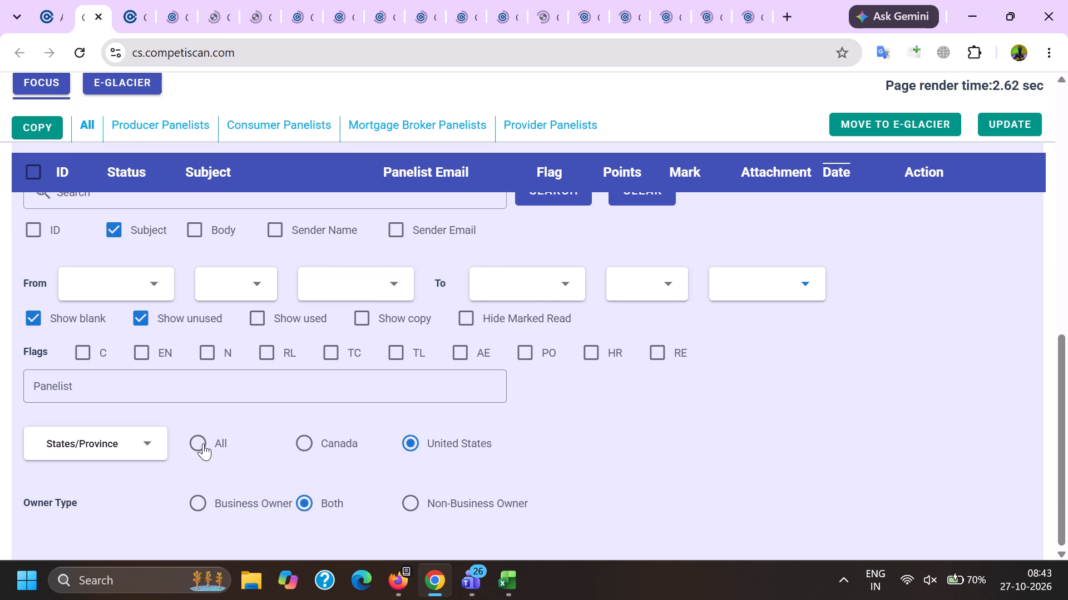
click(203, 443)
click(265, 315)
Copy the subject text ", your Chase Offers are expiring soon" from Firefox's Content Portal and search for it in quotes in Chrome.
click(400, 587)
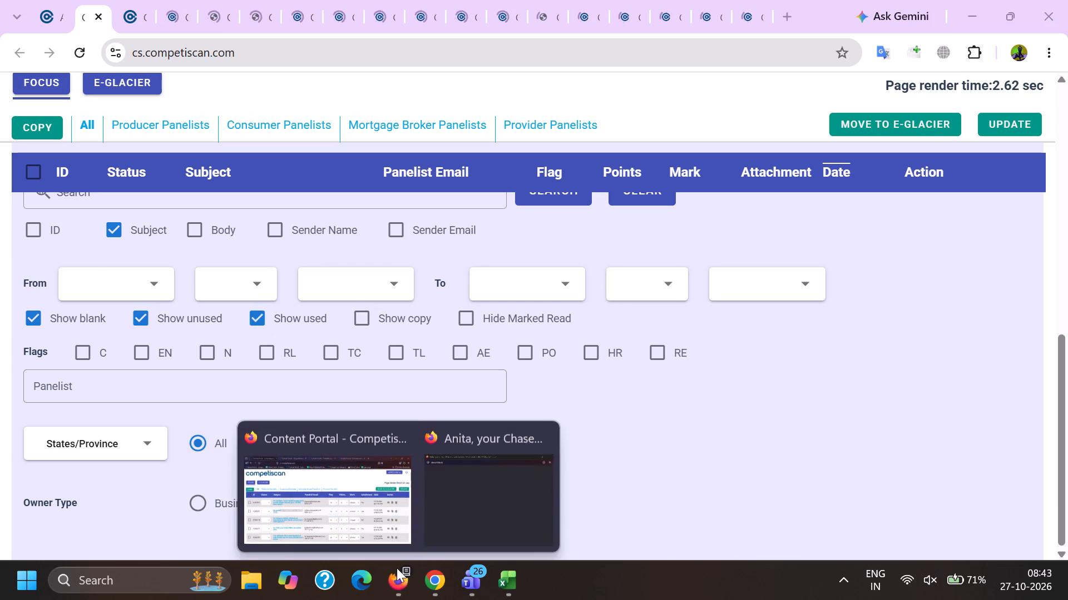
click(344, 508)
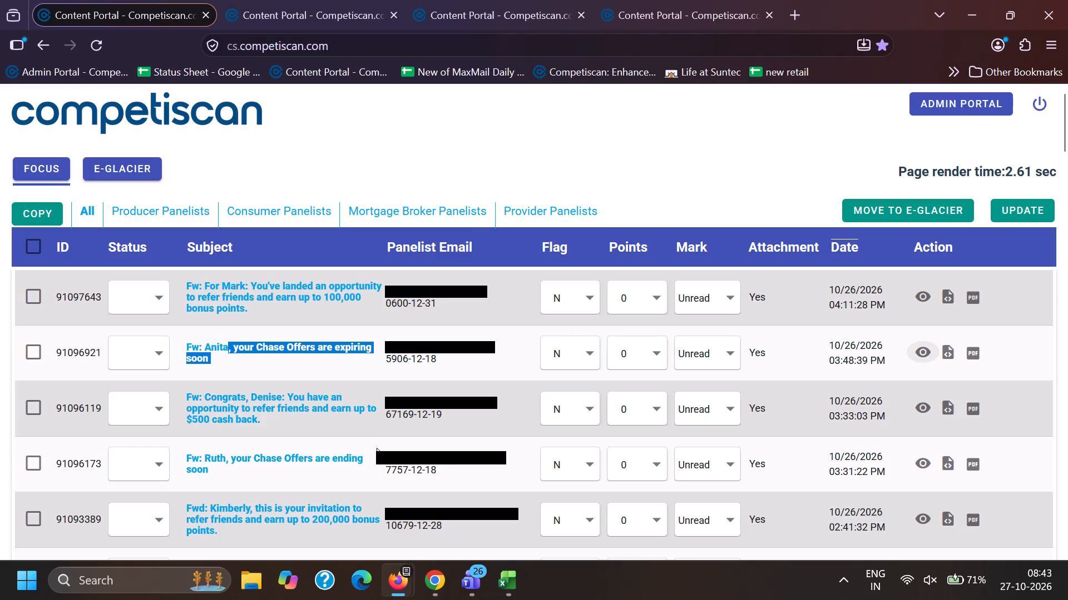
key(ctrl+c)
key(ctrl+c)
key(alt+Tab)
scroll(200, 306, down, 1)
scroll(185, 393, up, 1)
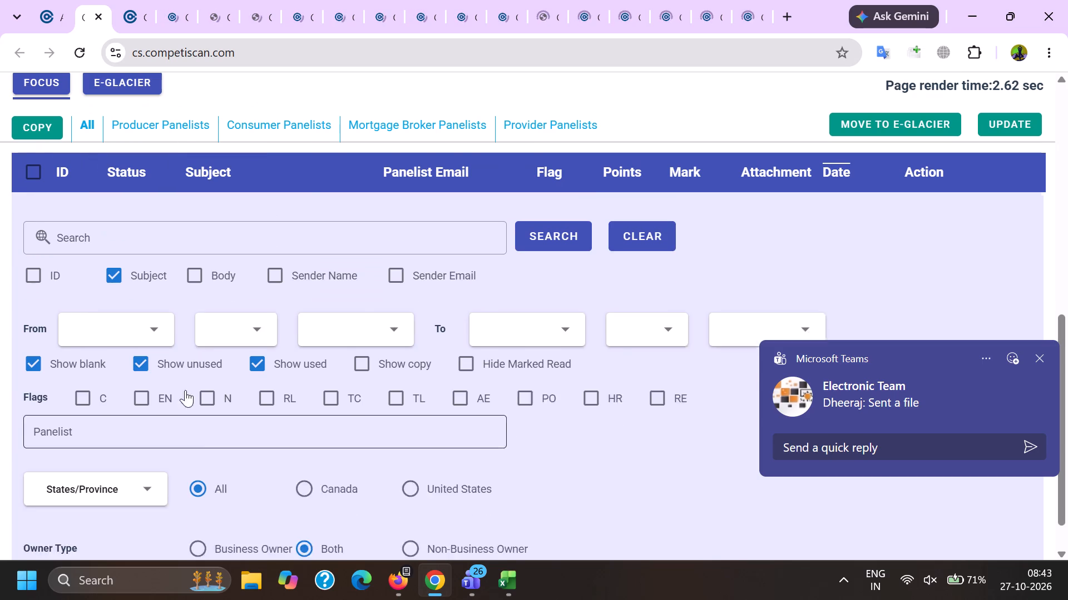
click(162, 266)
key(shift+quotedbl)
key(ctrl+v)
key(shift+quotedbl)
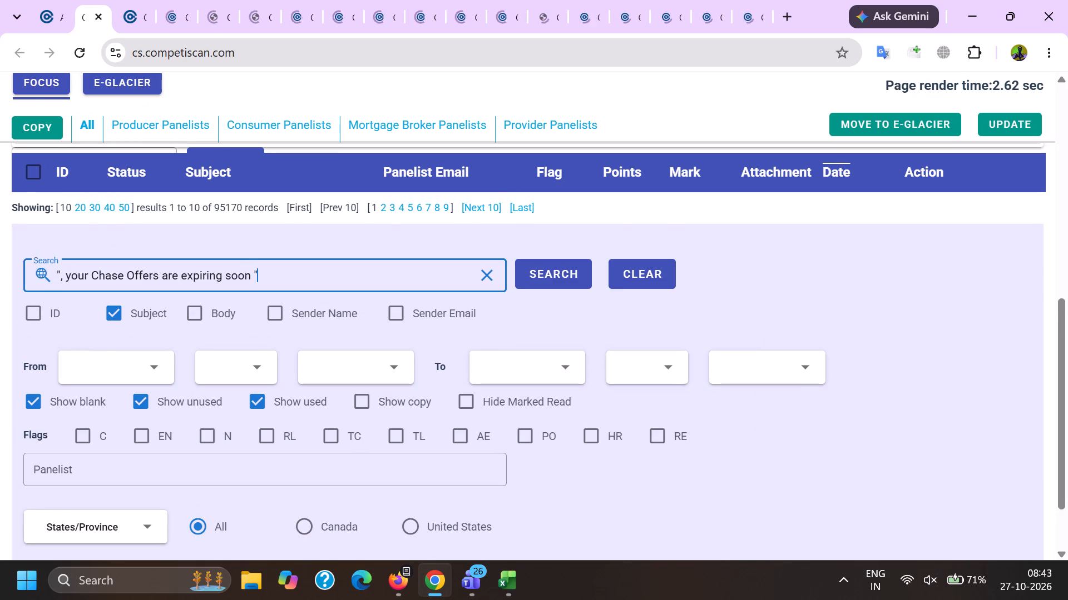
key(Return)
In Firefox's second Content Portal tab, search subject and body for "Capital one" with the region filter set to All.
key(alt+Tab)
click(299, 0)
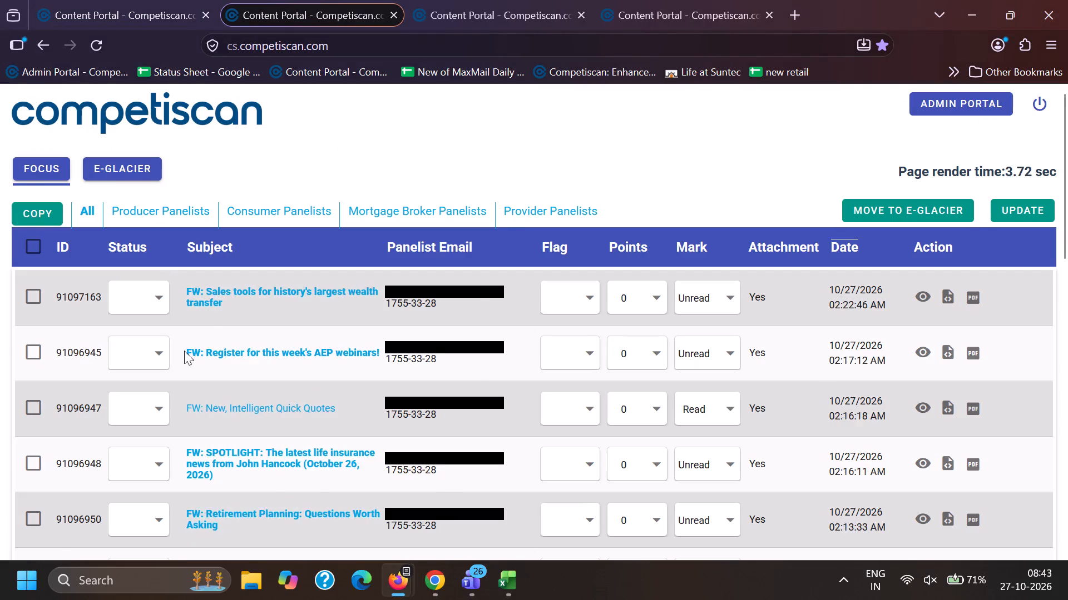
scroll(184, 351, down, 6)
click(196, 294)
click(200, 502)
click(189, 259)
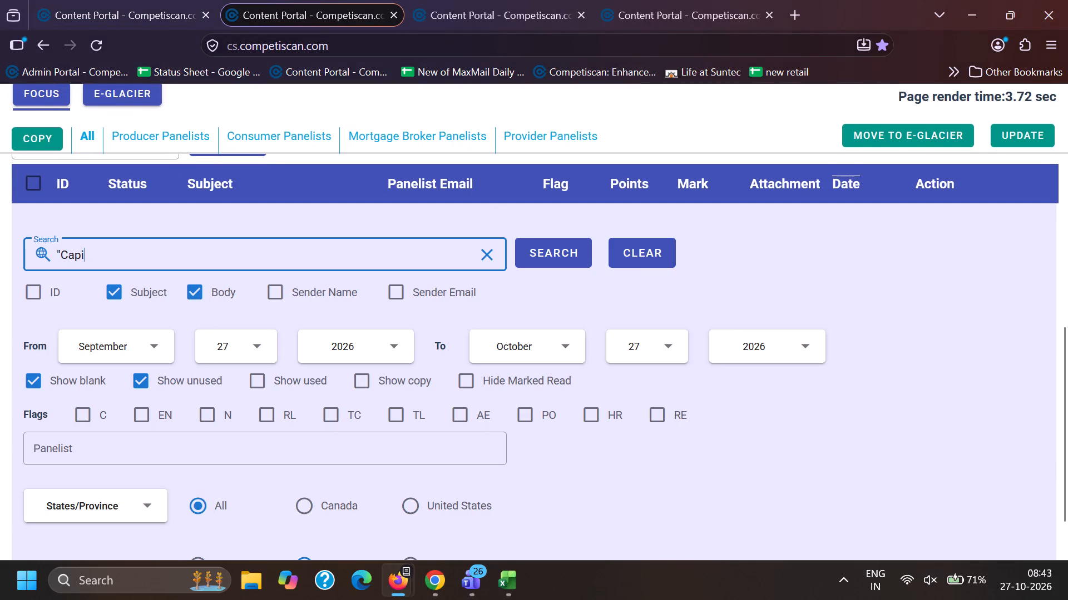
key(Return)
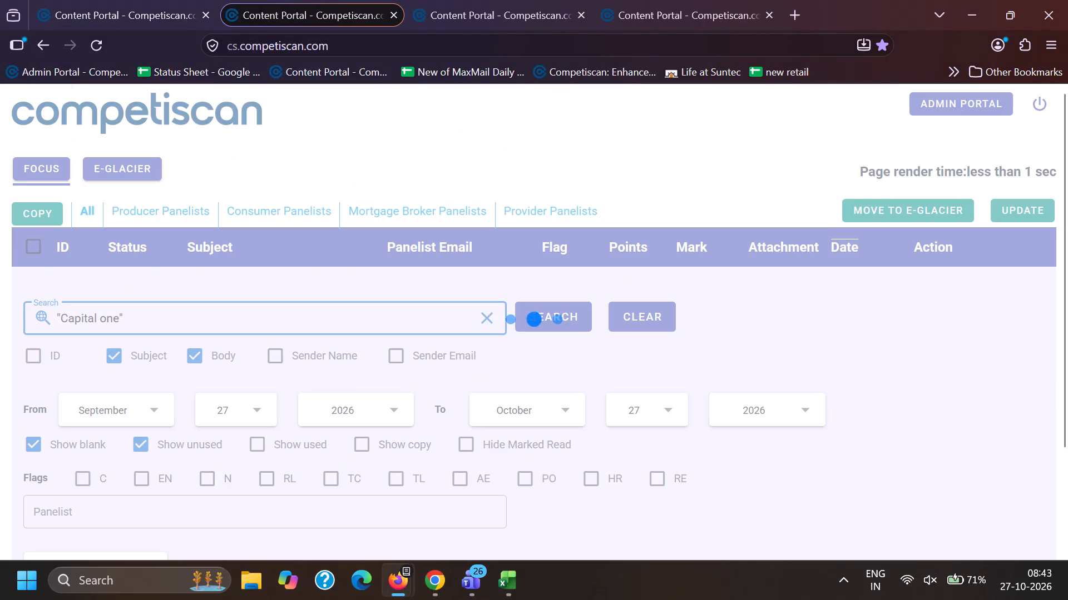
In Chrome's Chase Offers search results, open the email preview of record 91089219 and examine its offers and layout.
click(184, 0)
key(alt+Tab)
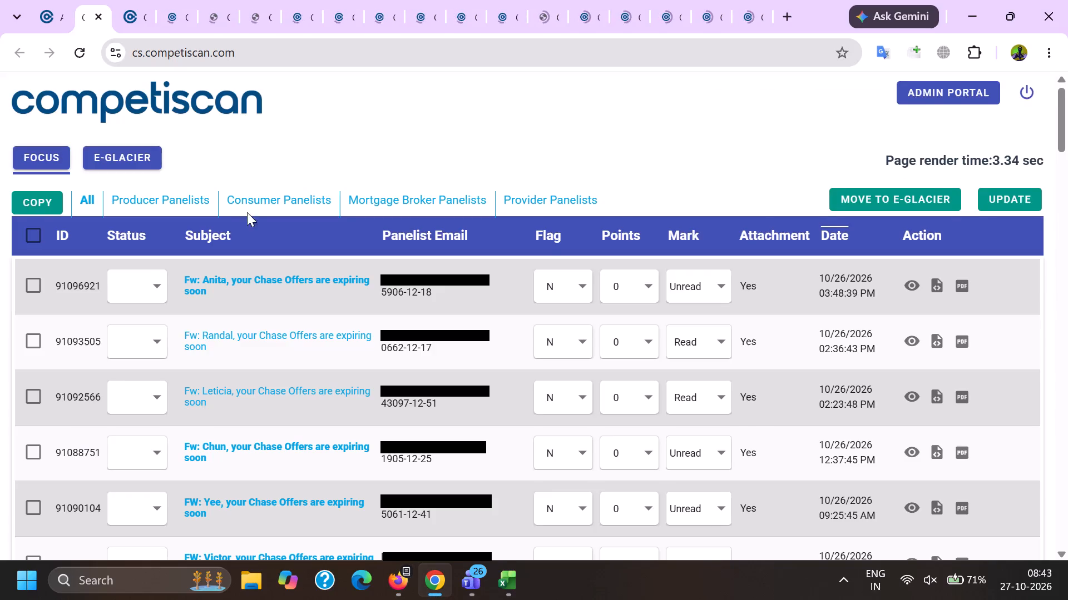
scroll(258, 255, down, 3)
scroll(272, 338, down, 1)
scroll(273, 338, up, 4)
scroll(331, 418, down, 2)
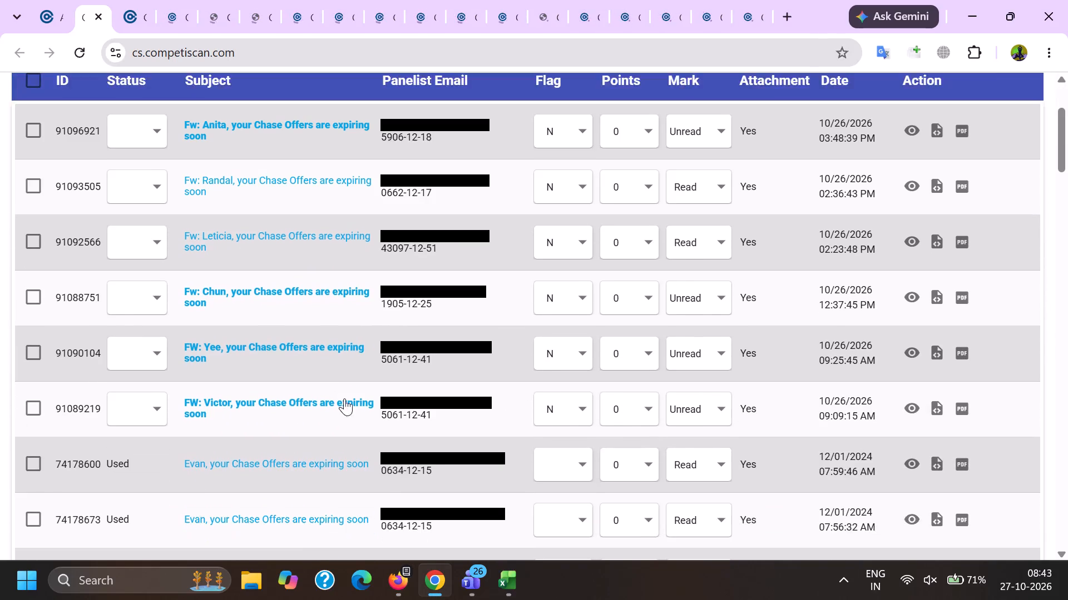
click(899, 395)
click(910, 398)
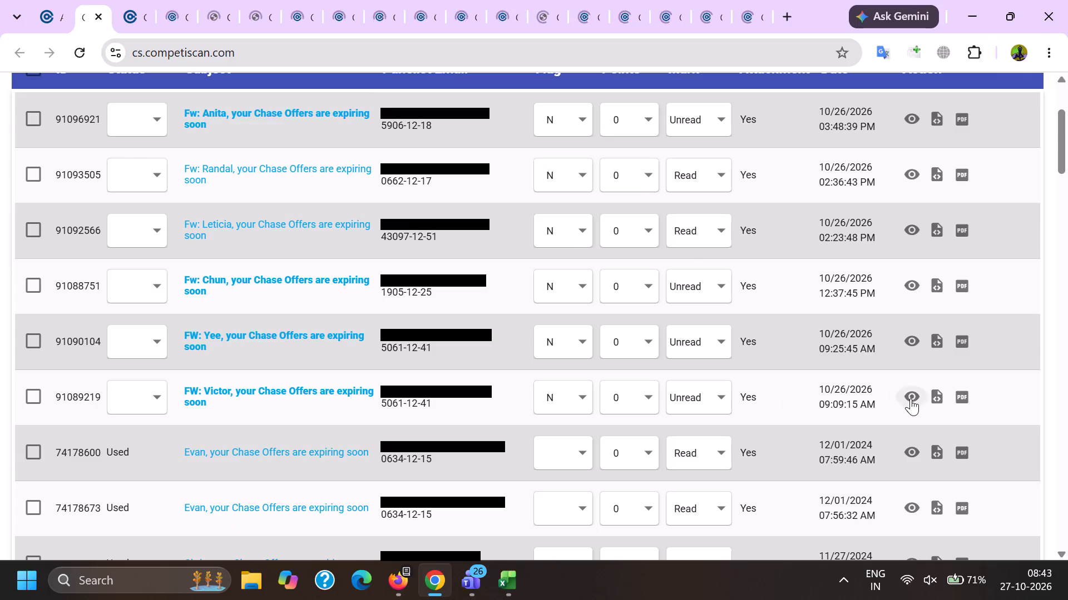
scroll(561, 219, down, 5)
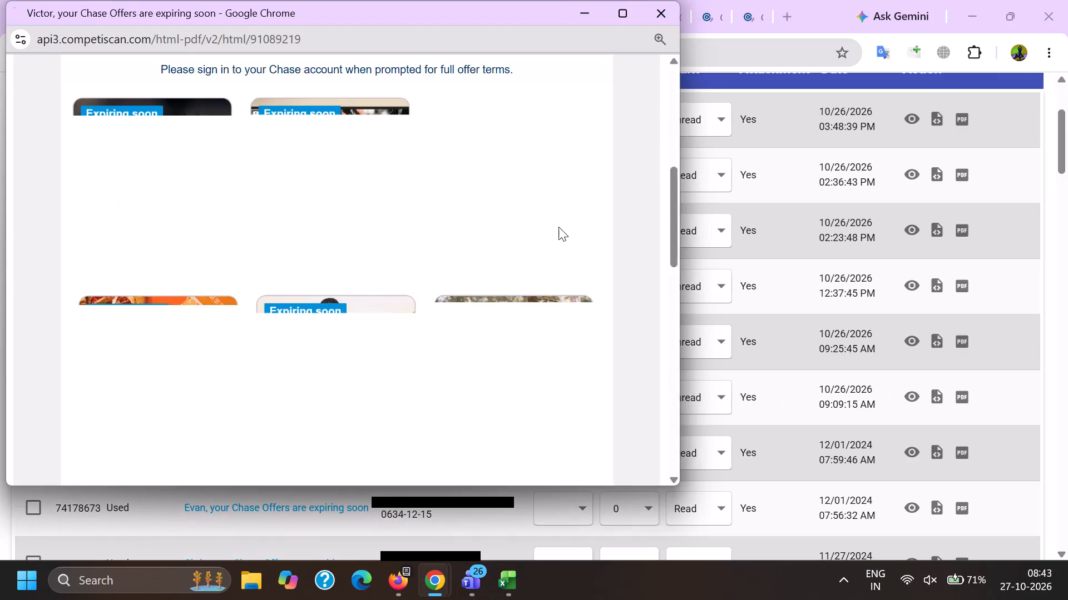
scroll(558, 228, down, 4)
scroll(557, 234, up, 5)
scroll(557, 234, down, 4)
scroll(556, 242, up, 1)
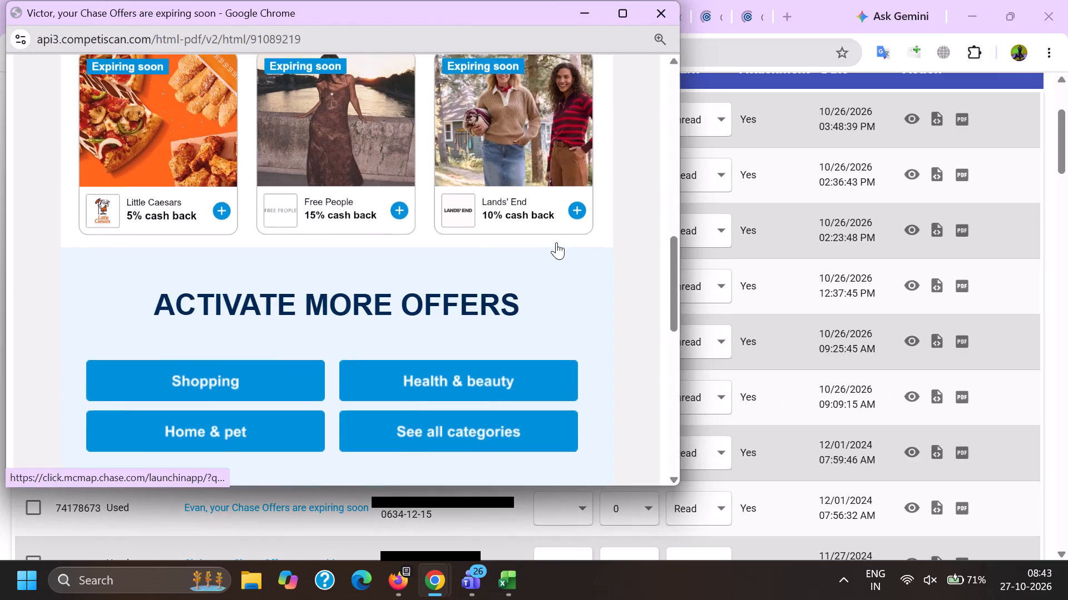
scroll(556, 242, up, 6)
key(alt+Tab)
Preview the Chase Offers emails of records 91090104 and 91088751 and examine the offers each one contains.
click(910, 342)
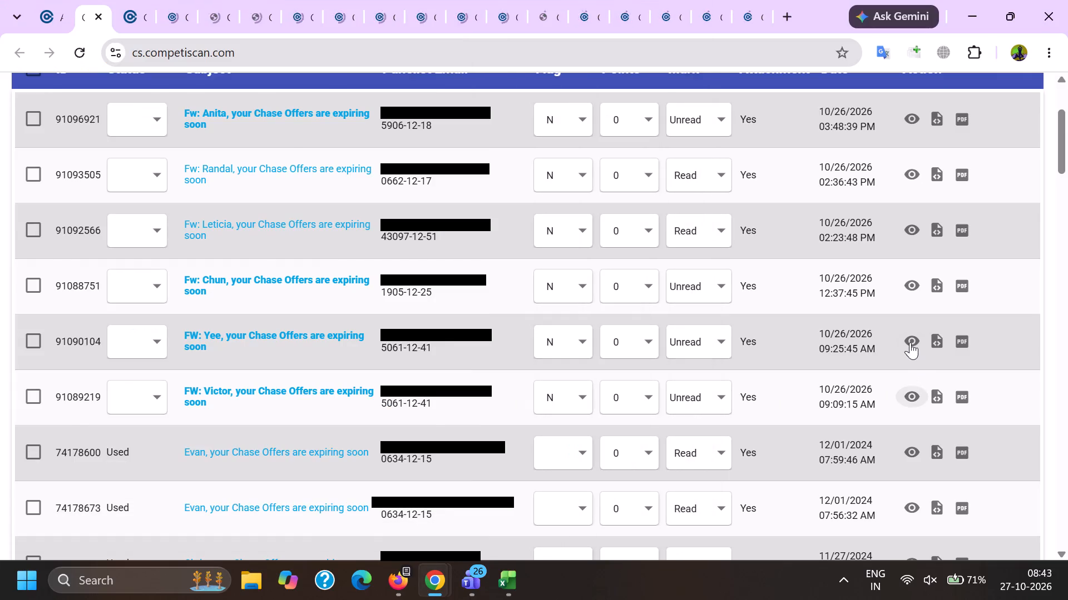
scroll(372, 232, down, 4)
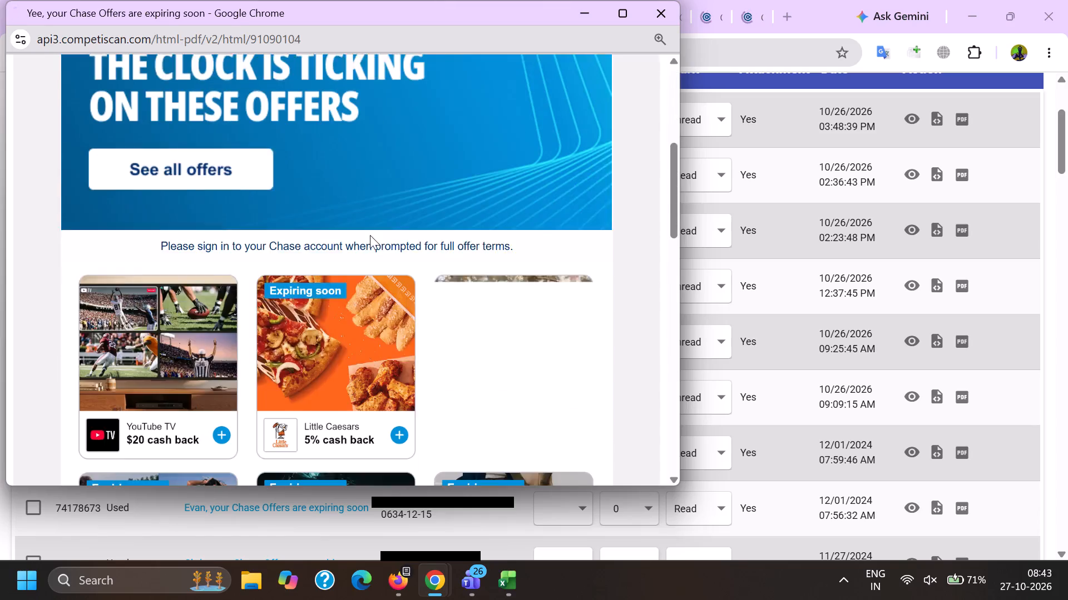
scroll(370, 236, down, 3)
scroll(370, 236, up, 3)
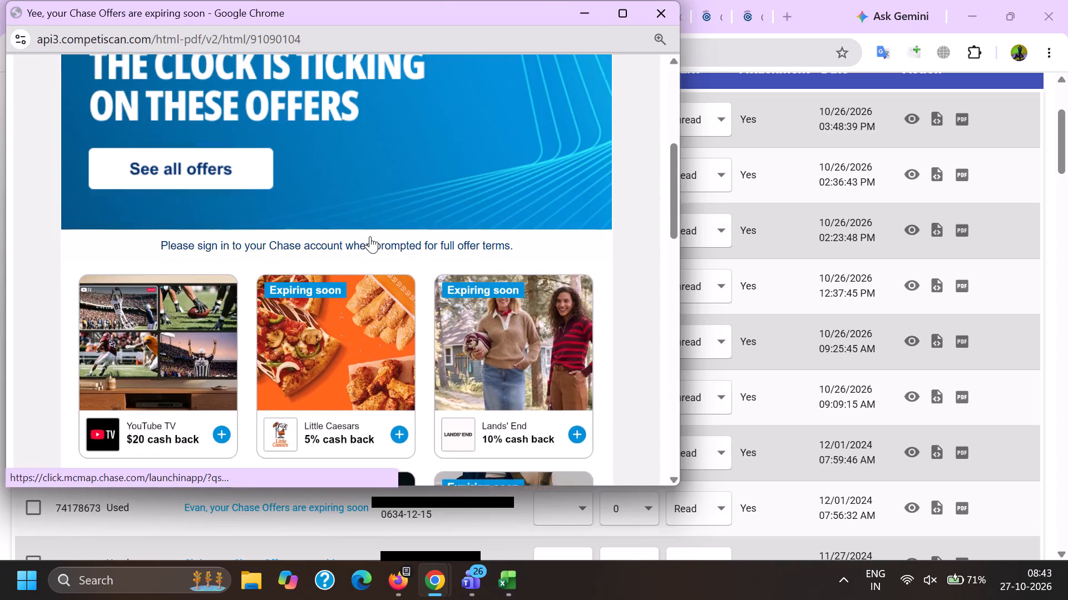
scroll(370, 236, down, 5)
key(alt+Tab)
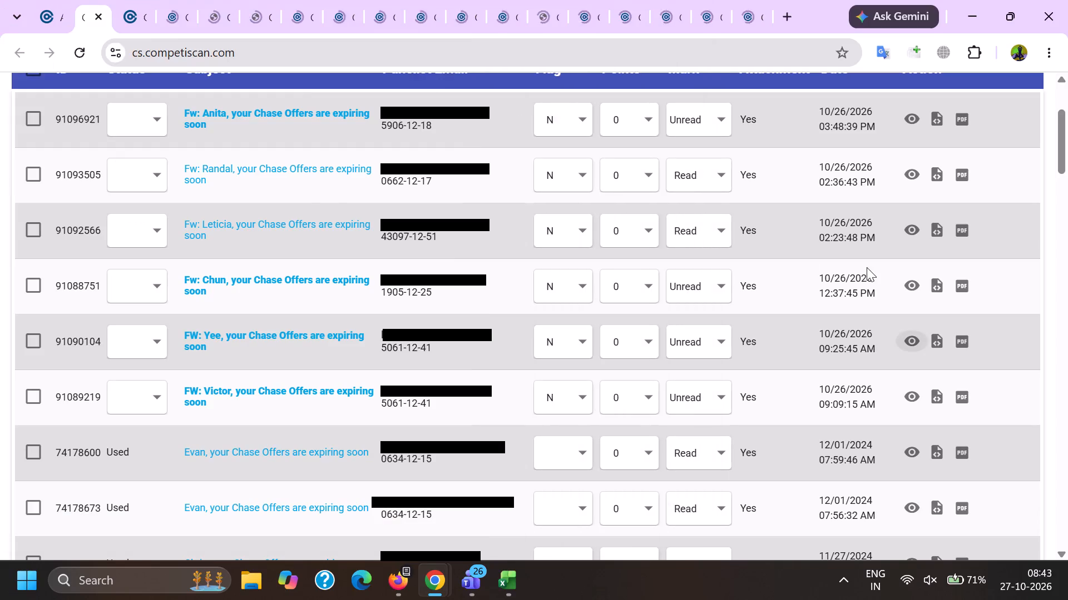
click(913, 283)
scroll(452, 229, down, 2)
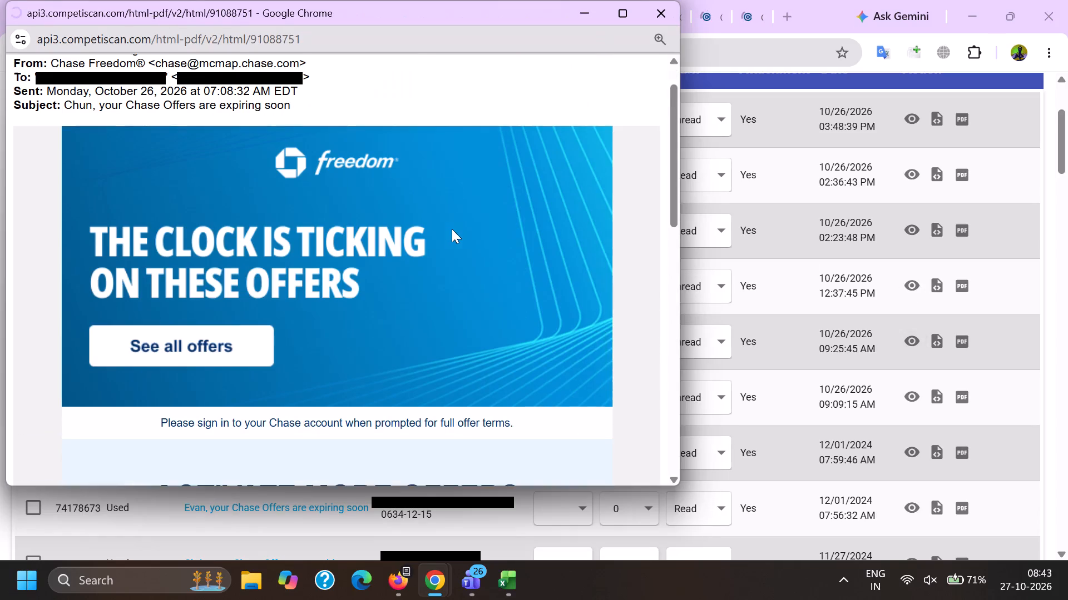
scroll(452, 229, down, 7)
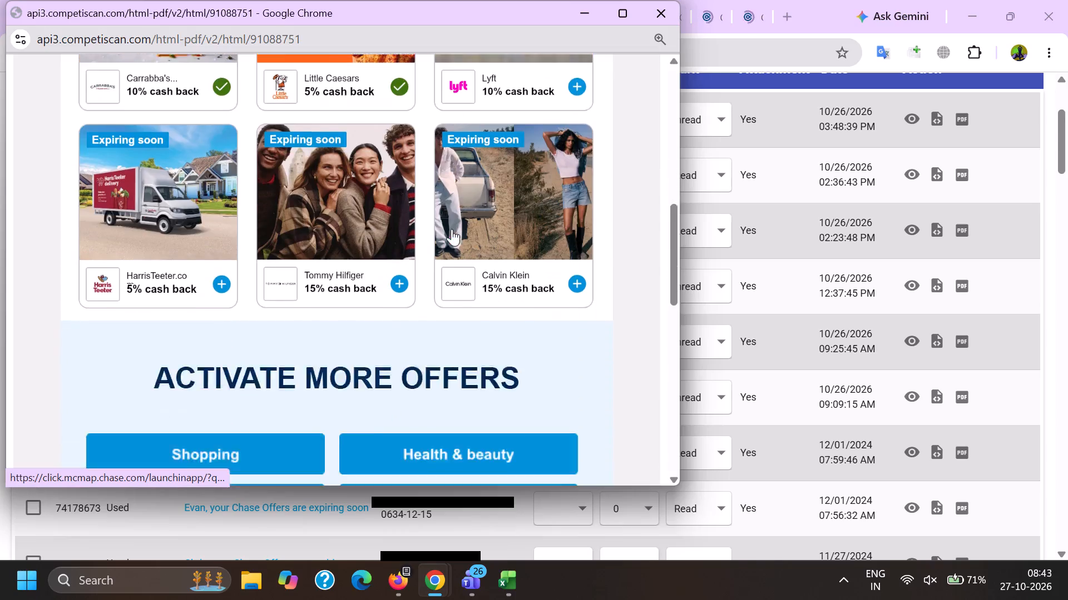
key(alt+Tab)
Preview the Chase Offers emails of records 91092566, 91093505 and 91096921 and examine the content of each.
click(922, 226)
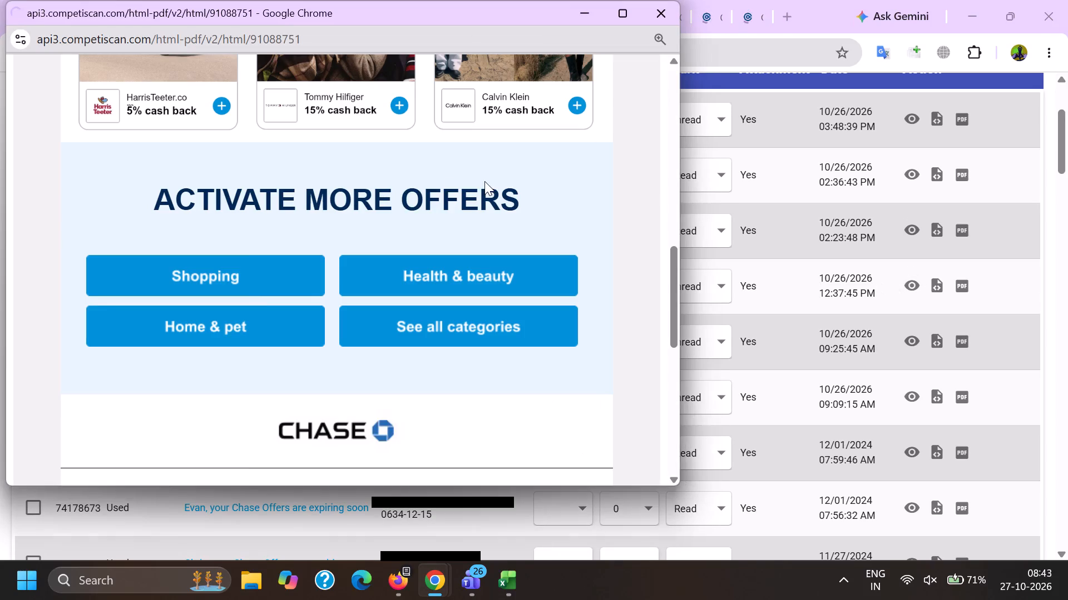
scroll(288, 182, down, 4)
scroll(277, 189, up, 5)
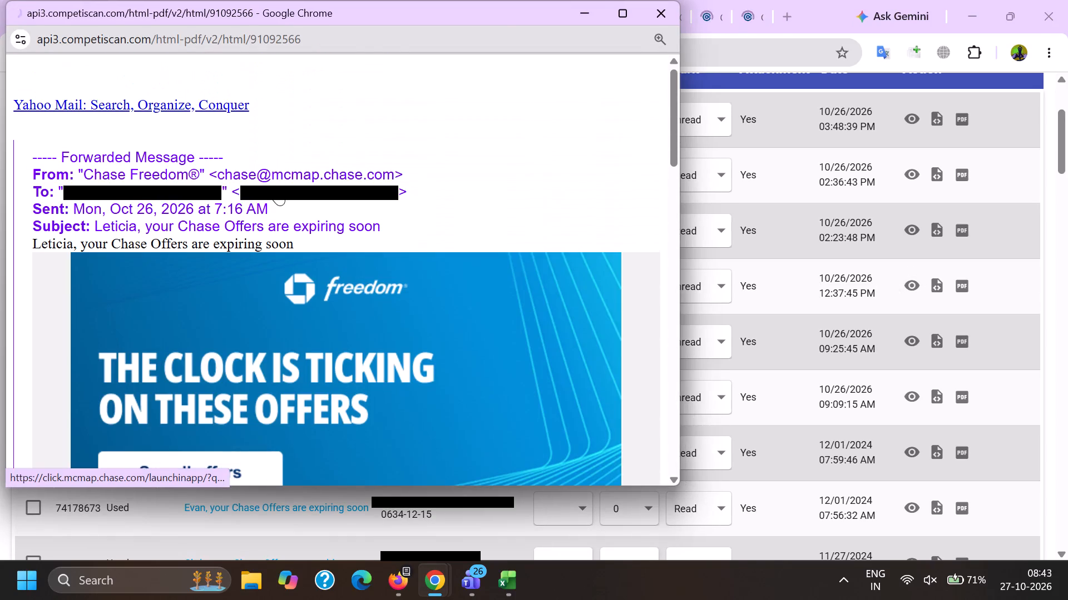
scroll(277, 188, down, 12)
key(alt+Tab)
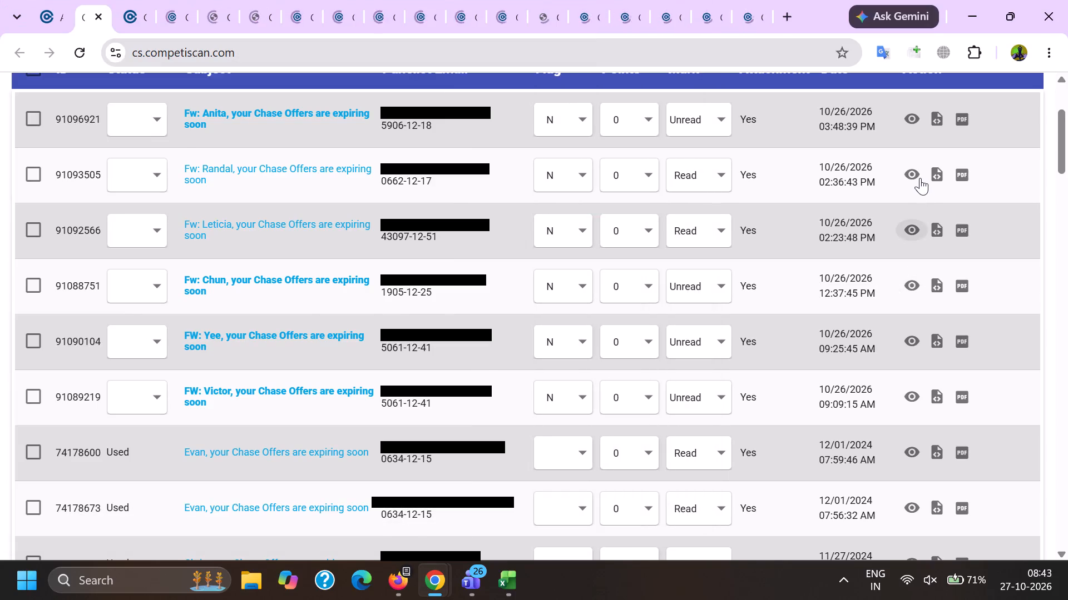
click(918, 177)
scroll(448, 172, down, 8)
scroll(447, 189, up, 4)
scroll(447, 189, down, 4)
key(alt+Tab)
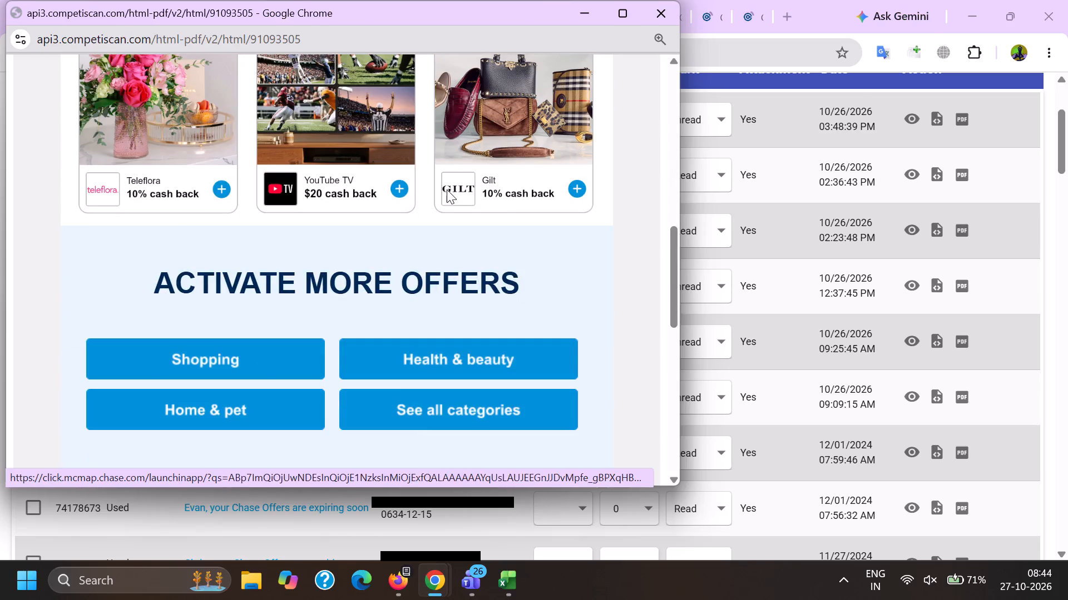
click(906, 116)
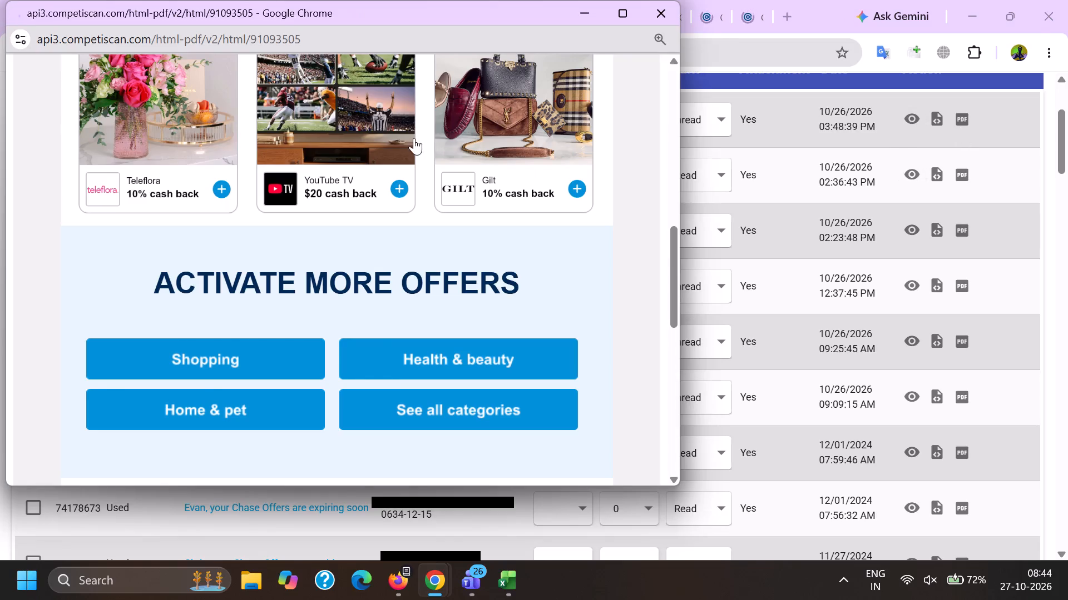
scroll(402, 139, down, 13)
scroll(378, 177, up, 16)
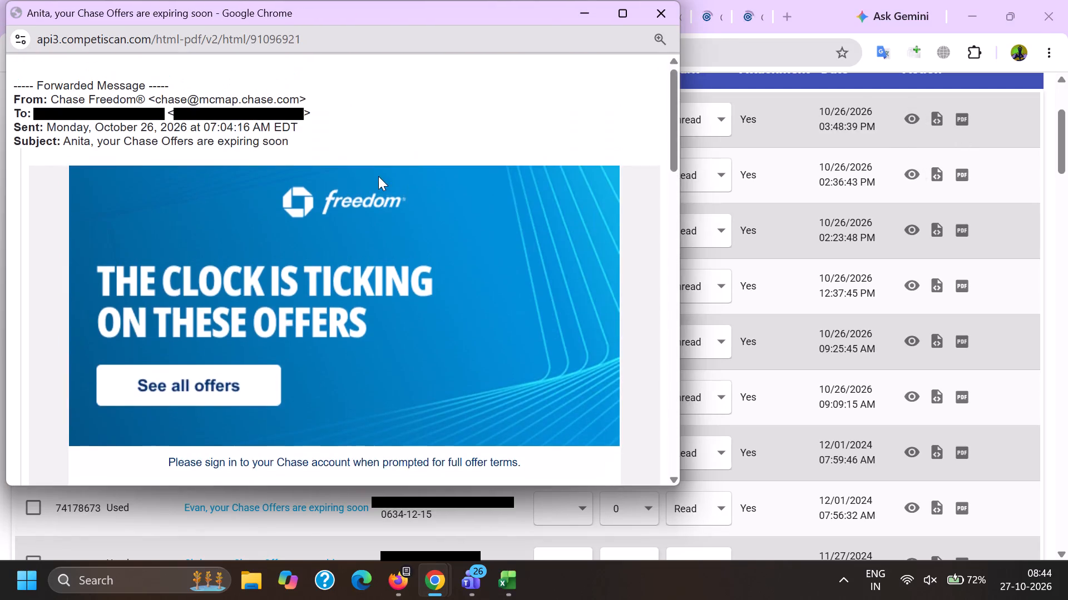
key(alt+Tab)
scroll(354, 371, up, 1)
Switch to Firefox's Content Portal and look through the "Capital one" search results for relevant Capital One email subjects.
click(394, 586)
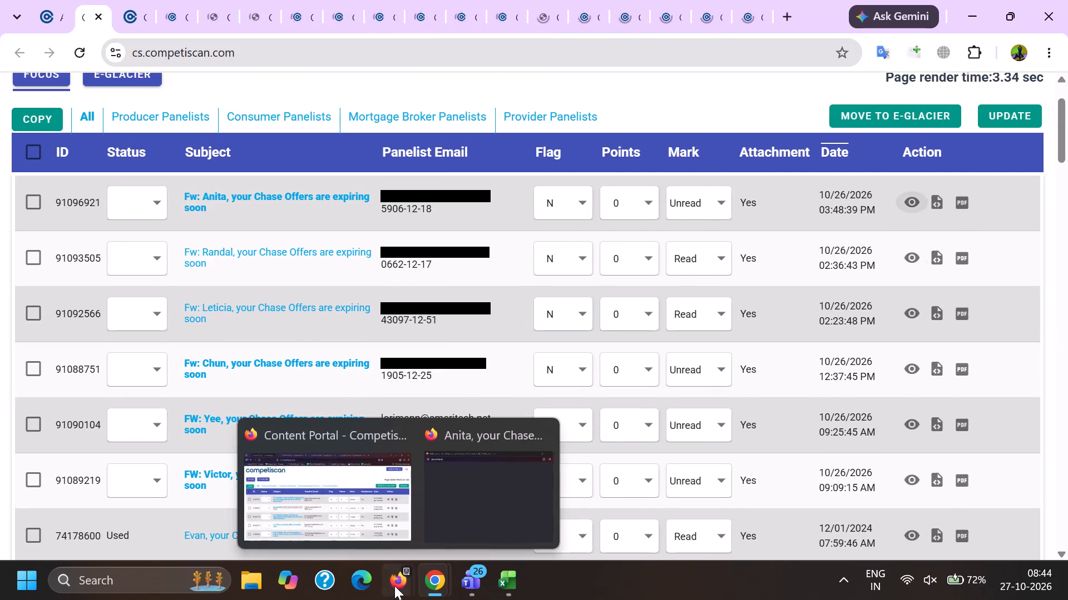
click(345, 506)
click(297, 0)
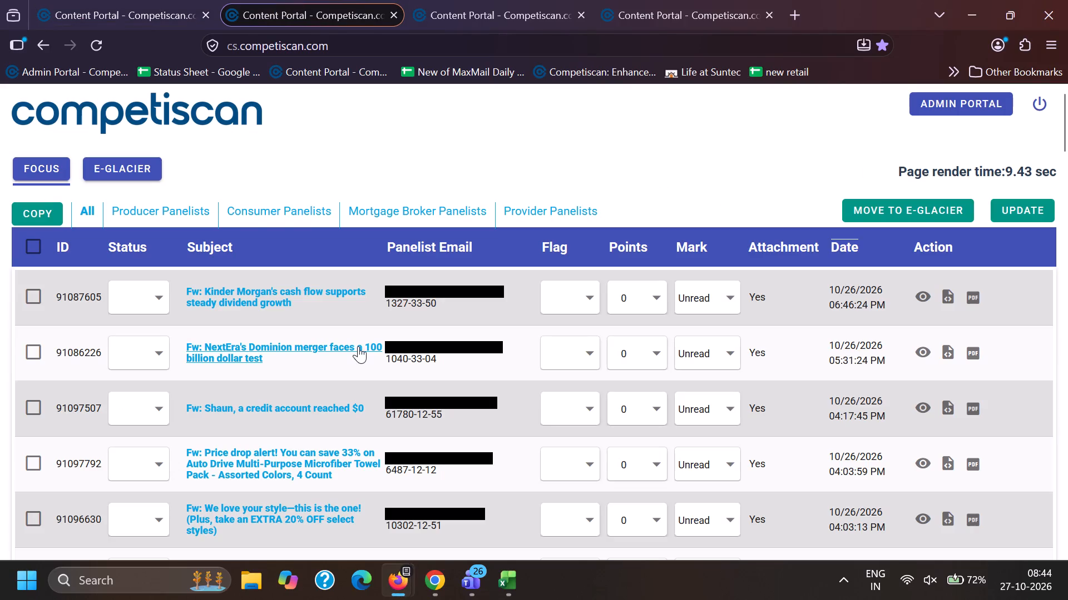
scroll(358, 357, down, 5)
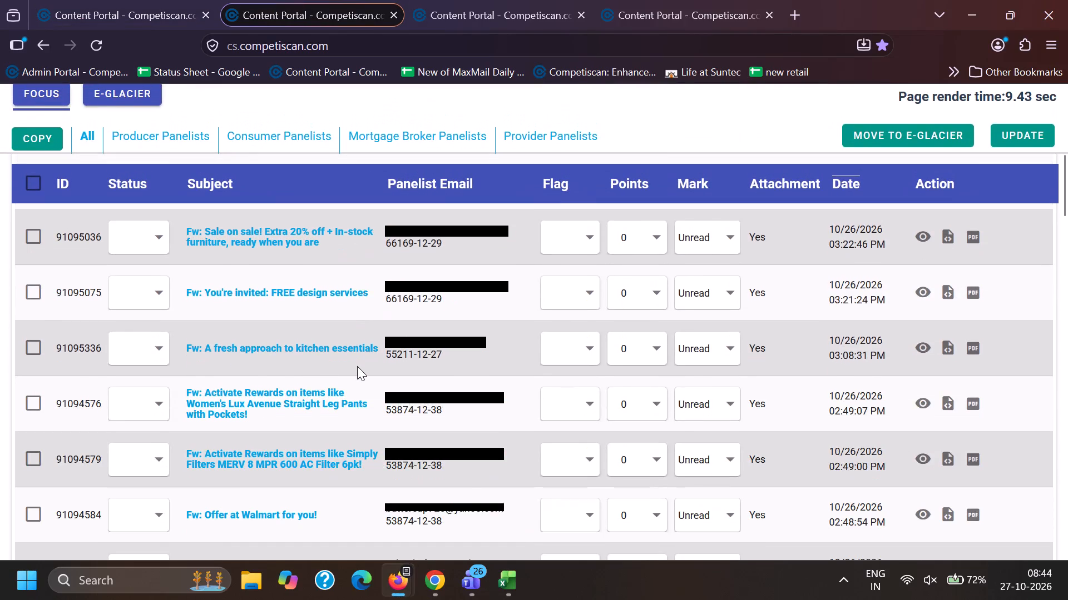
scroll(357, 366, down, 6)
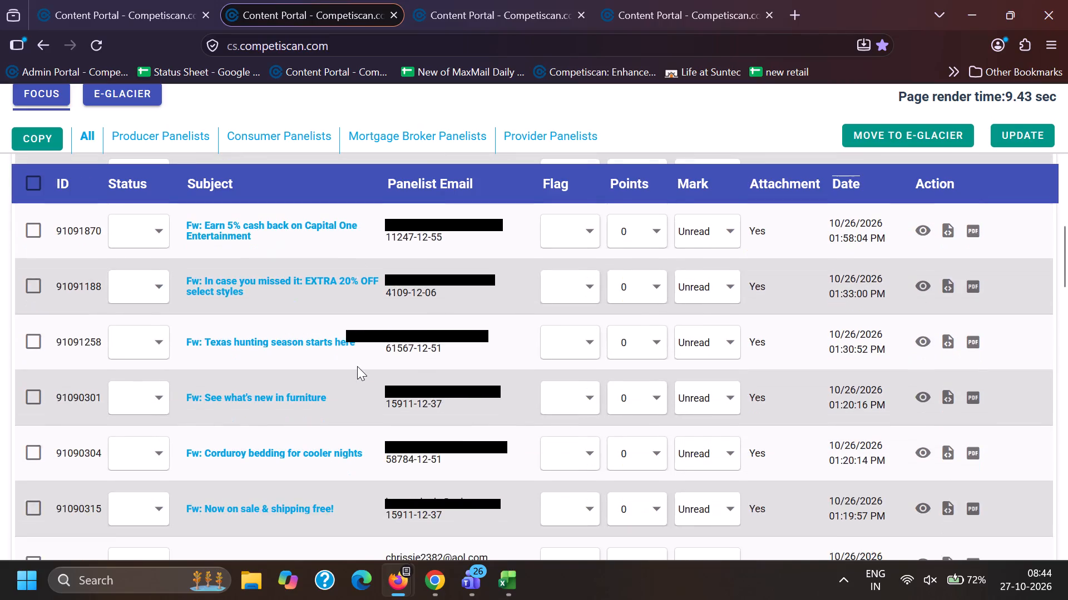
Look through the remaining email subjects in the "Capital one" search results and open the second results page.
scroll(357, 366, down, 2)
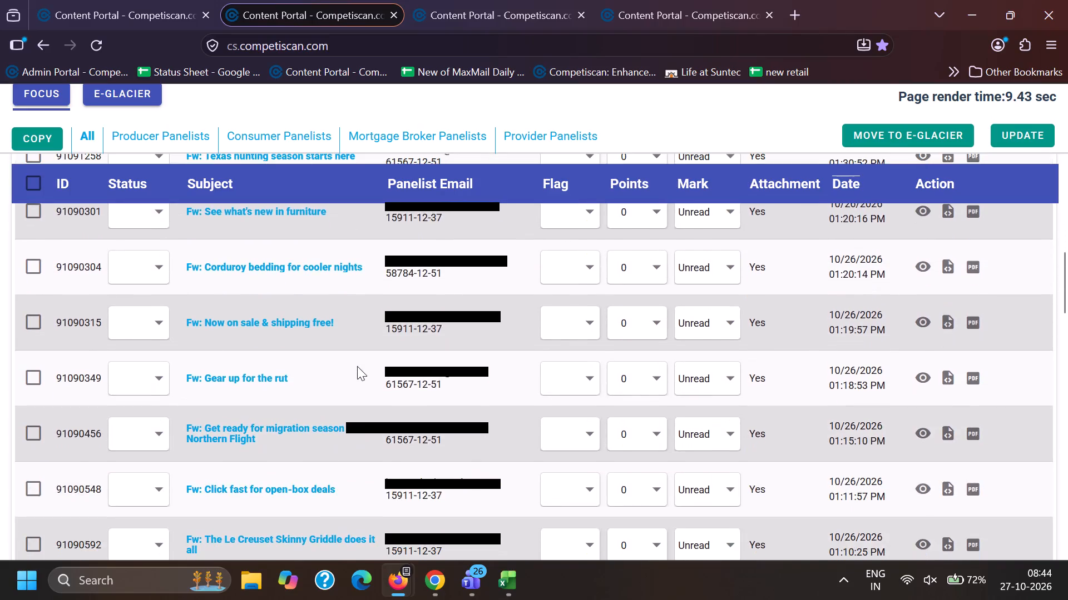
scroll(354, 366, down, 7)
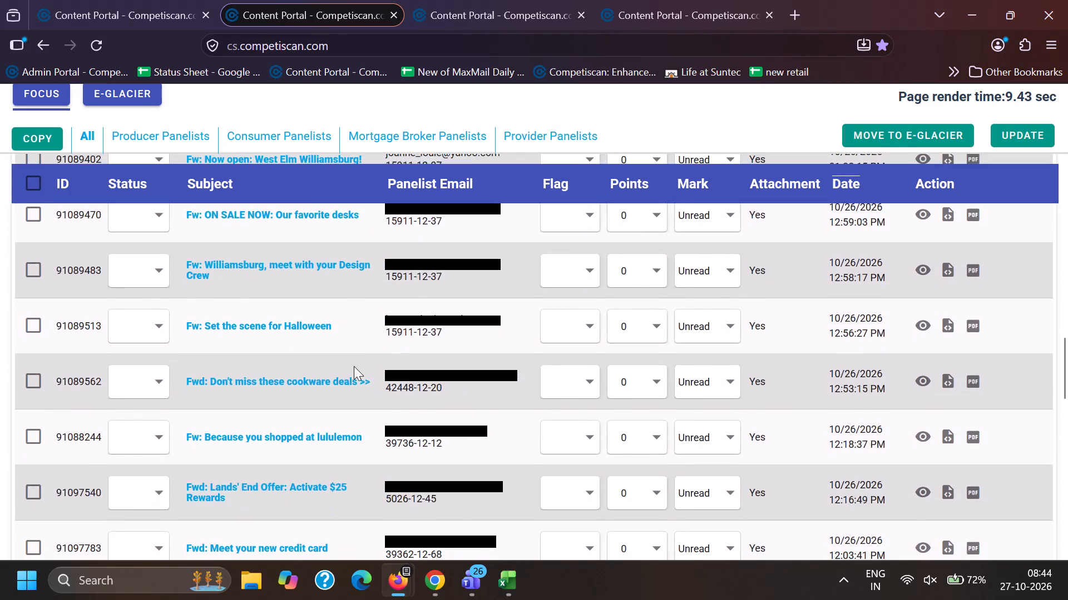
scroll(354, 366, down, 6)
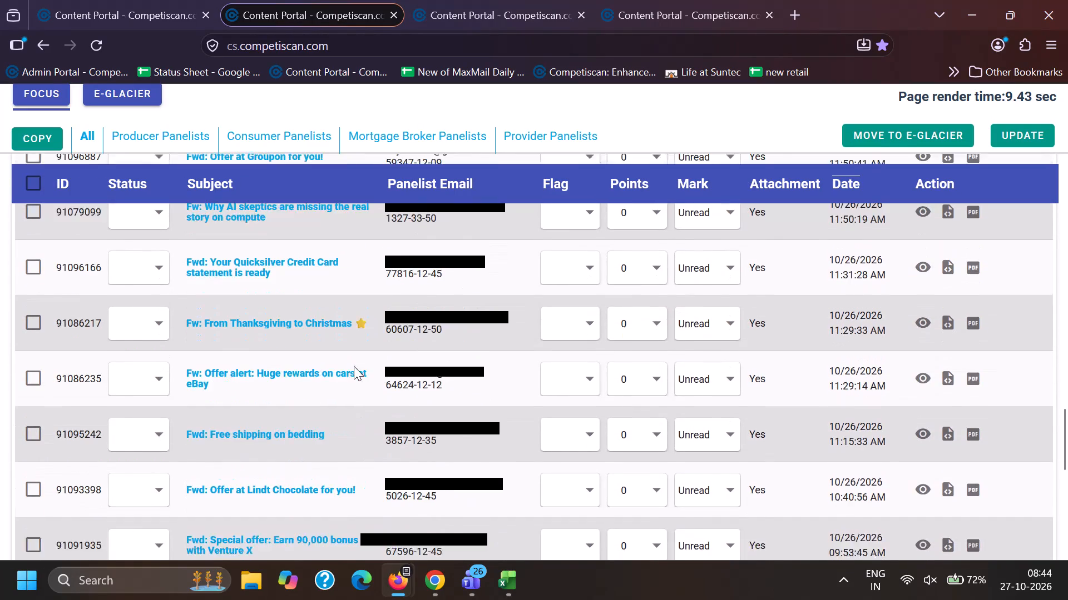
scroll(354, 366, down, 3)
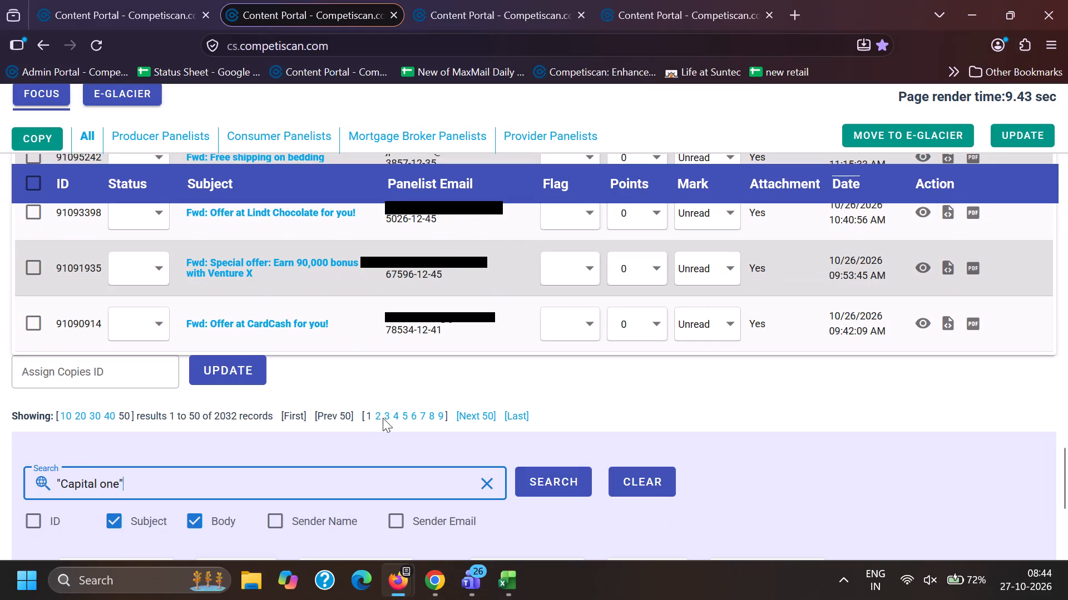
click(378, 416)
Switch to Excel and copy the Discover card sender address (card-e.em.discover.com) from cell B202 of Sheet1.
click(439, 0)
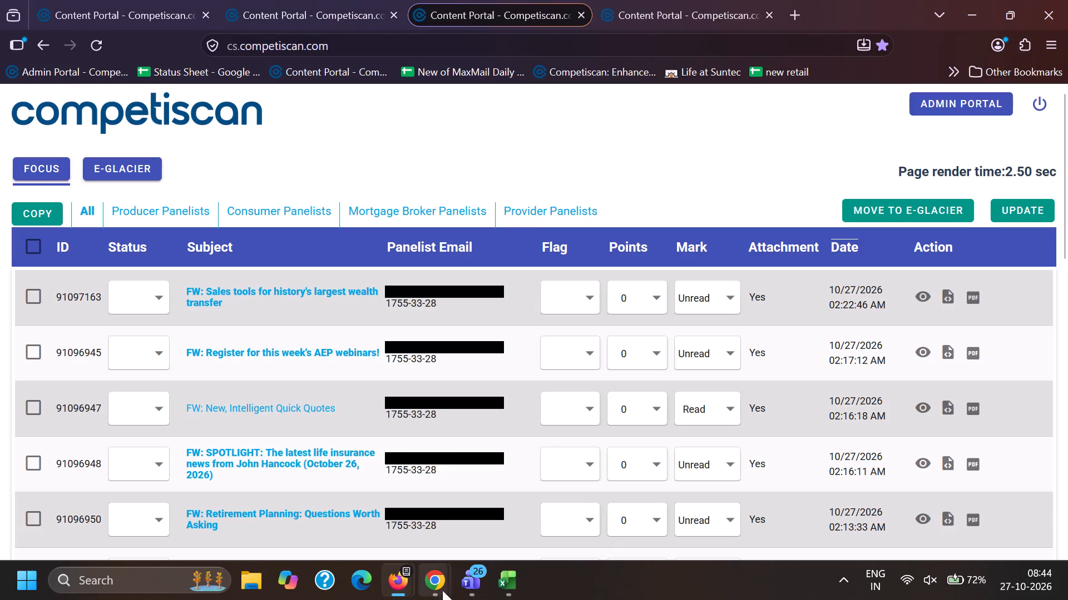
click(503, 583)
click(522, 516)
scroll(413, 379, up, 2)
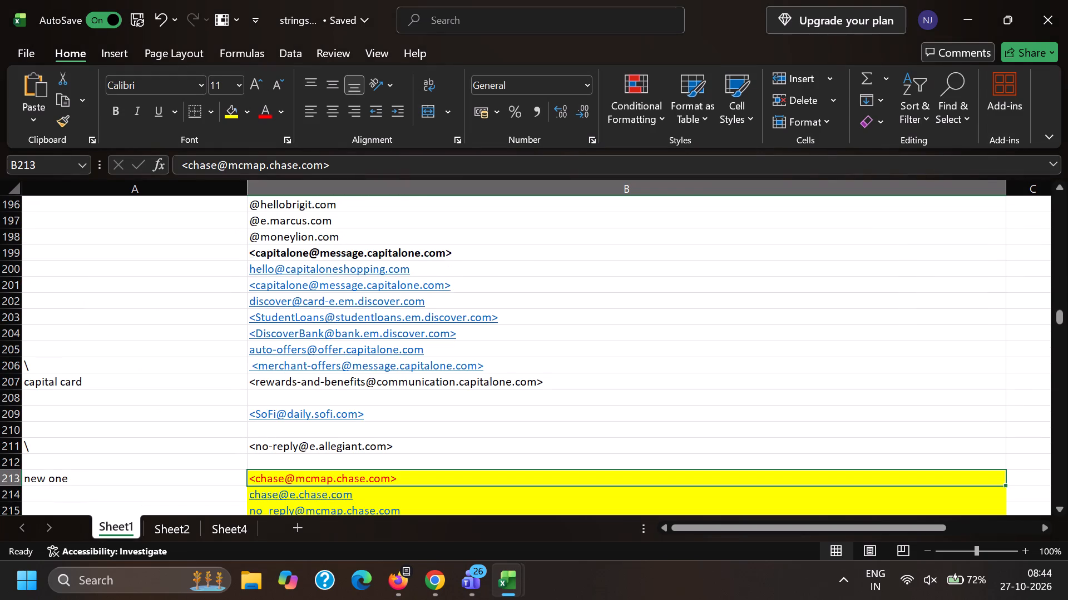
click(464, 305)
key(ctrl+c)
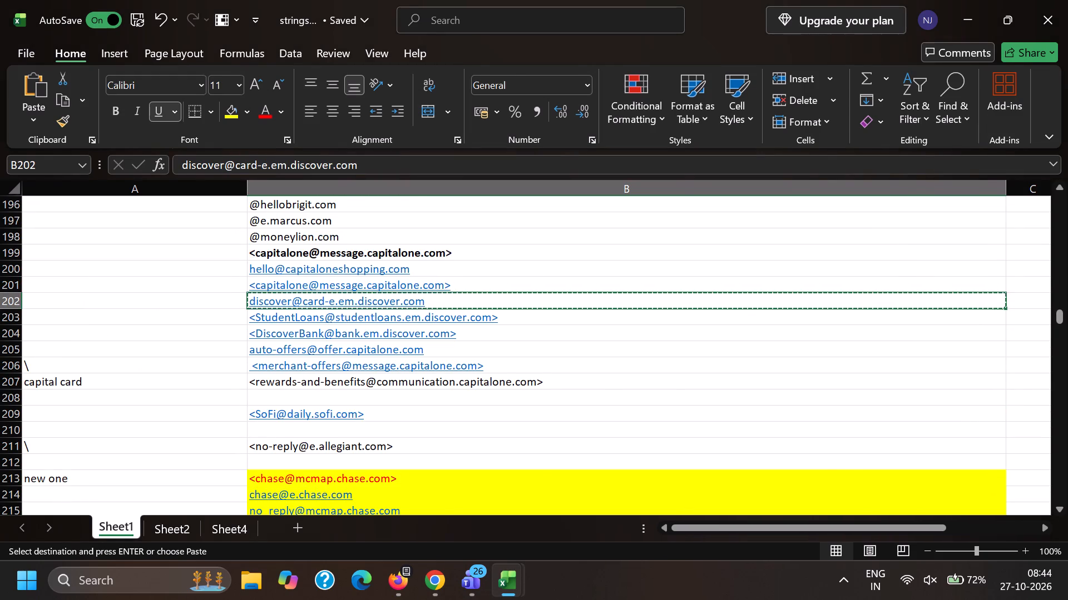
In Firefox's third Content Portal page, set the region filter to All and search for the copied Discover card address in quotation marks.
key(alt+Tab)
scroll(293, 329, down, 6)
click(207, 284)
click(202, 501)
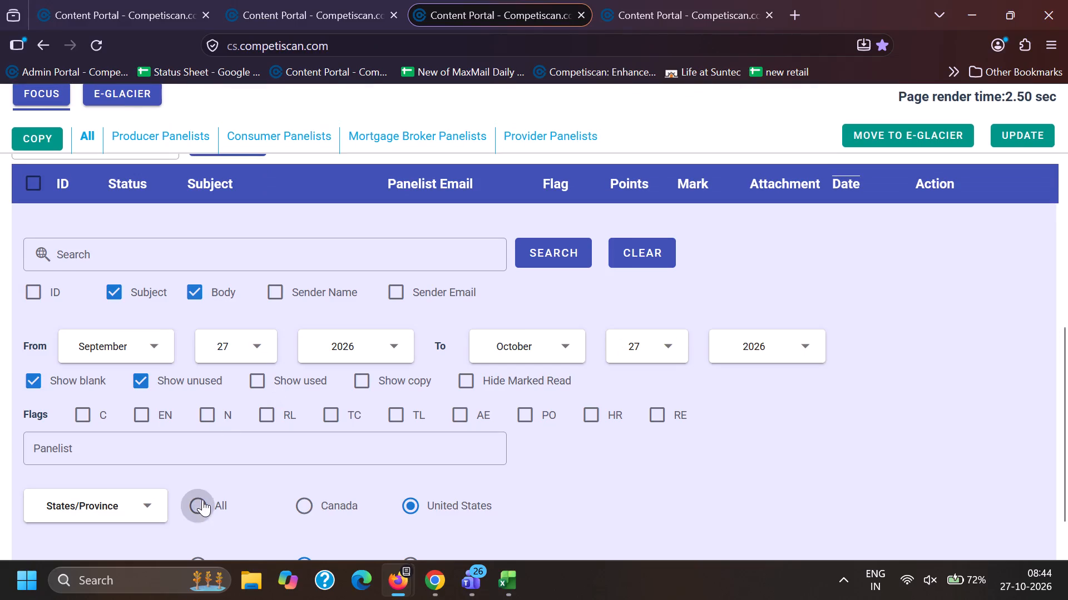
click(219, 247)
key(shift+quotedbl)
key(ctrl+v)
key(shift+quotedbl)
key(Return)
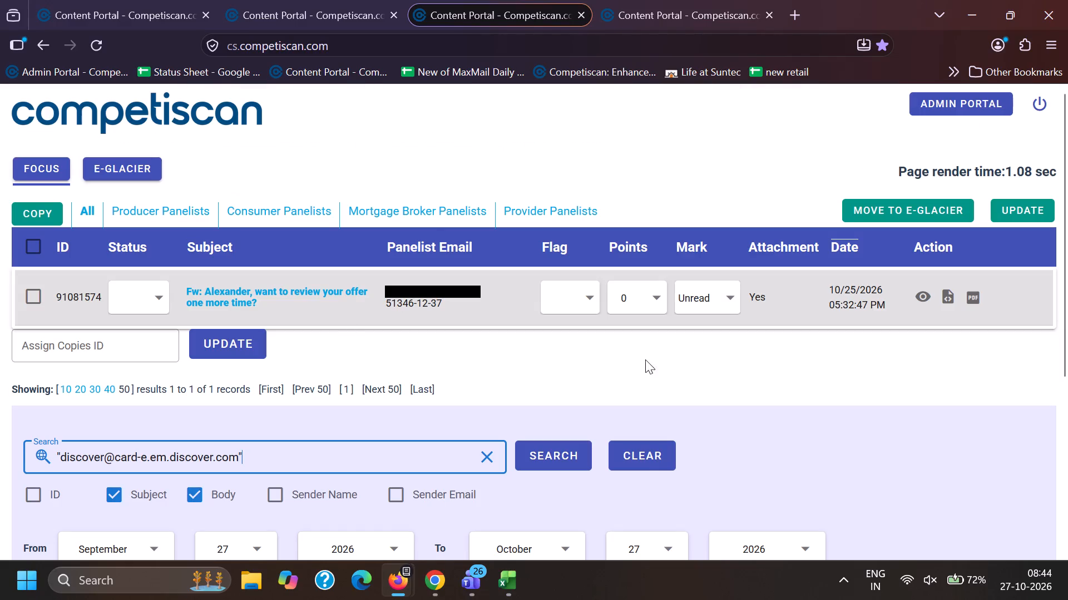
click(923, 298)
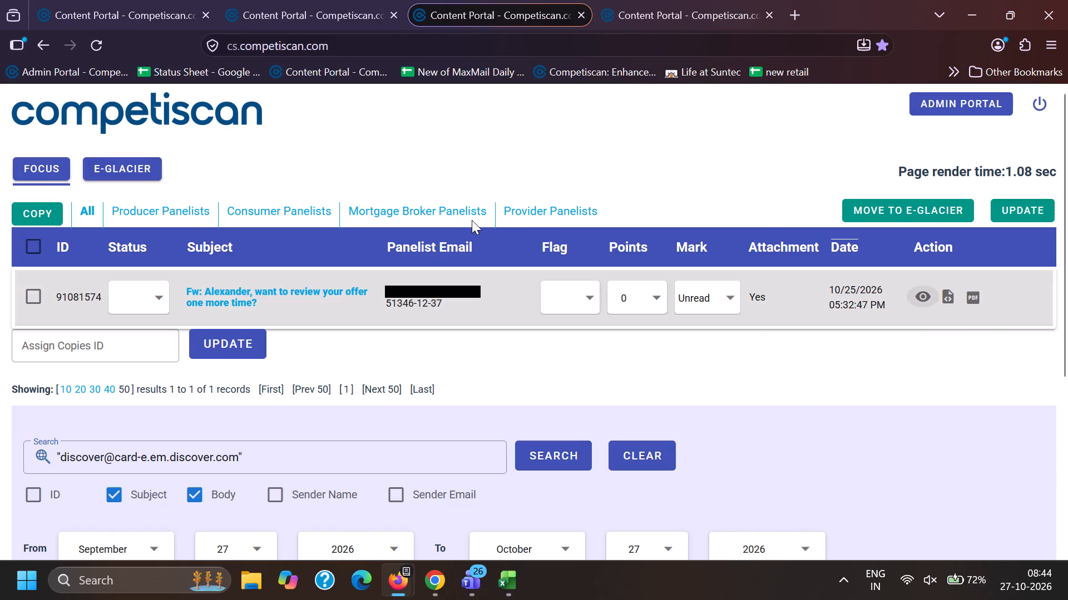
scroll(431, 217, down, 6)
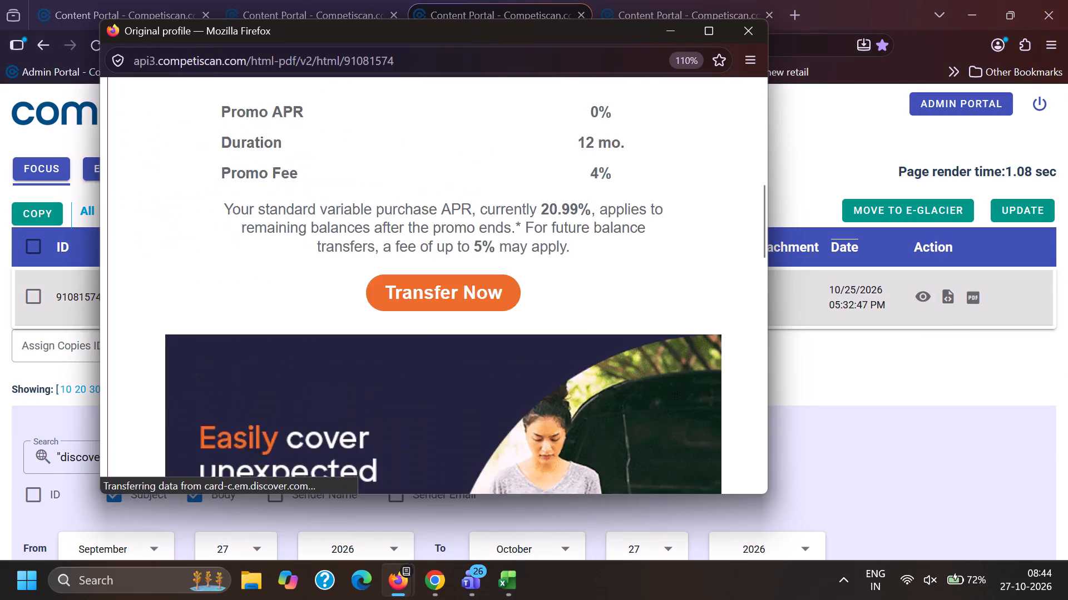
scroll(431, 217, down, 4)
key(alt+Tab)
key(alt+Tab)
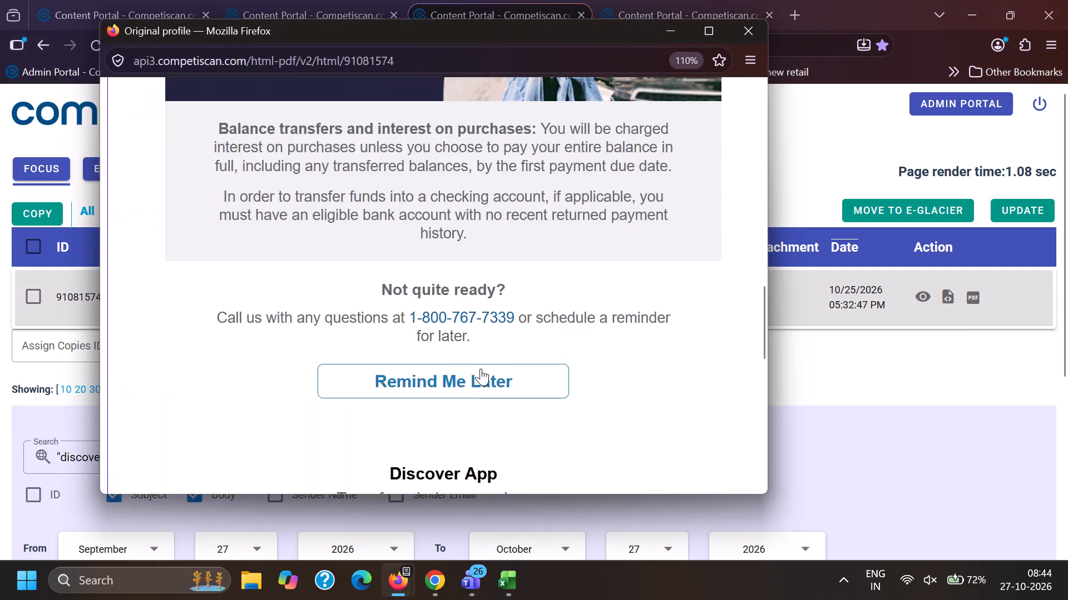
Copy the Capital One auto-offers sender address from Excel cell B205 and return to Firefox.
key(alt+Tab)
key(alt+Tab)
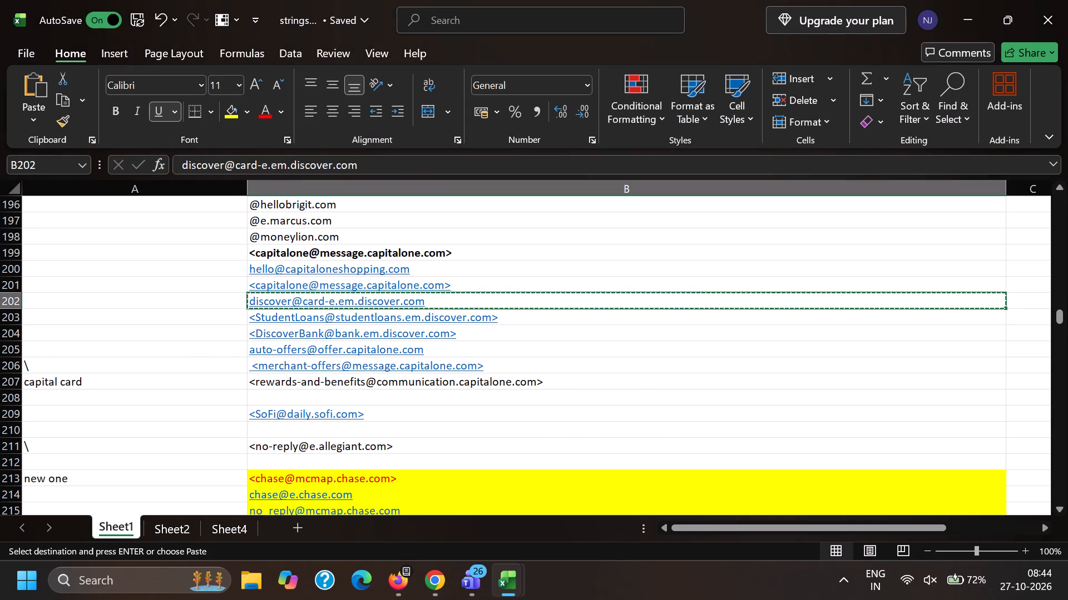
click(457, 349)
key(ctrl+c)
key(alt+Tab)
key(alt+Tab)
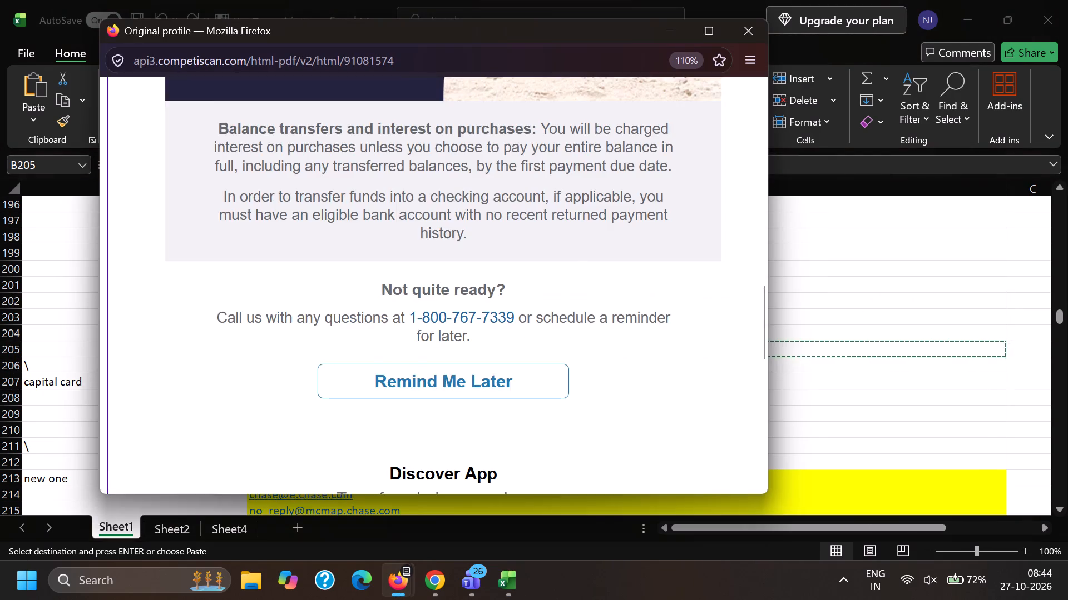
key(alt+Tab)
In the fourth Content Portal page, set the region filter to All and search for the Capital One auto-offers address in quotation marks.
click(636, 0)
scroll(298, 352, down, 7)
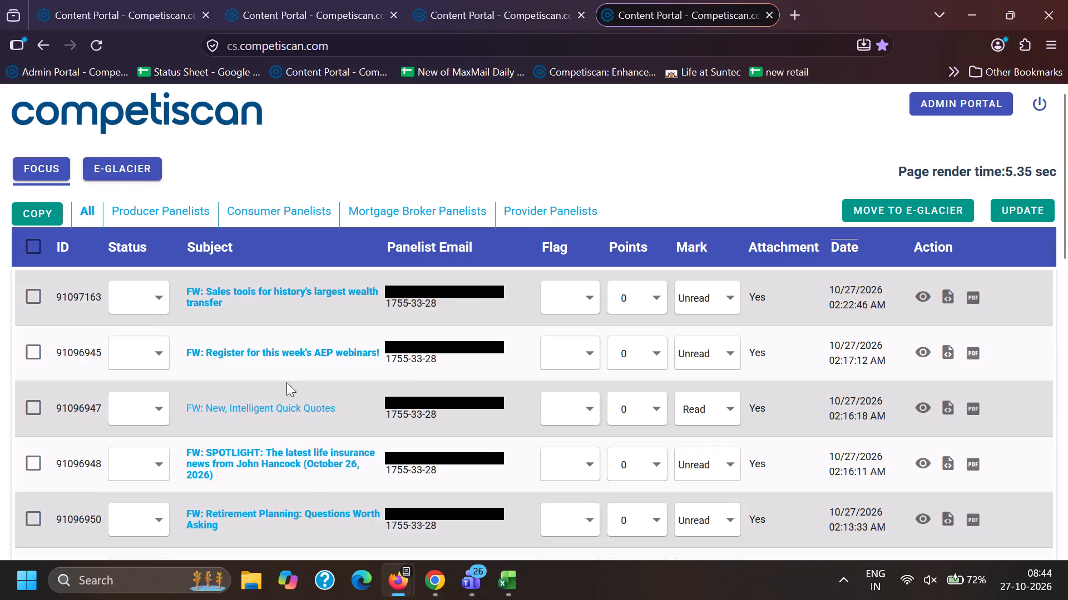
click(186, 226)
click(200, 443)
scroll(213, 444, up, 2)
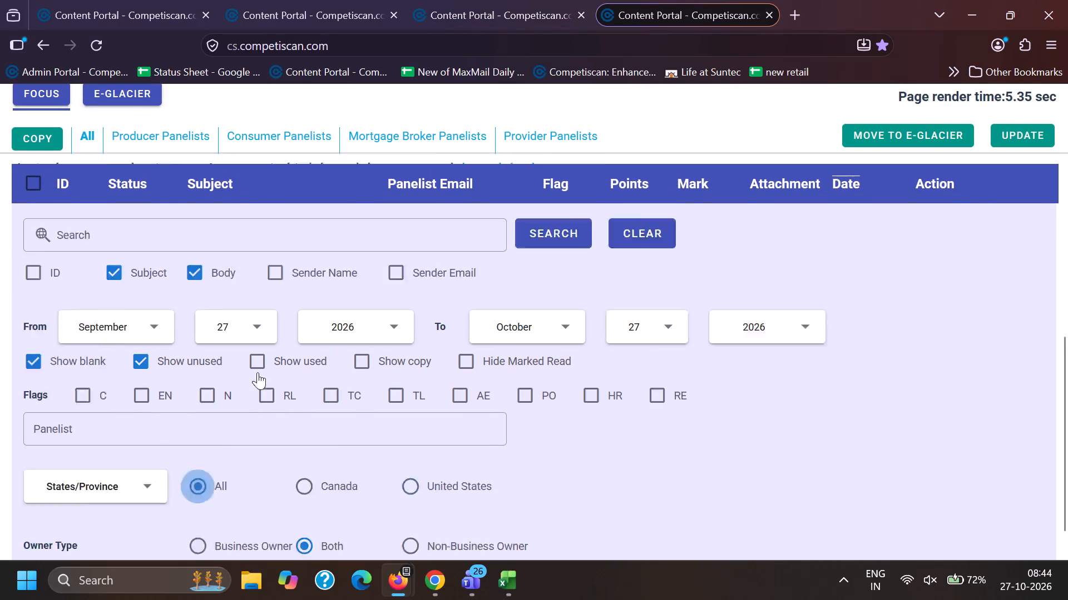
click(239, 372)
key(shift+quotedbl)
key(ctrl+v)
key(shift+quotedbl)
key(Return)
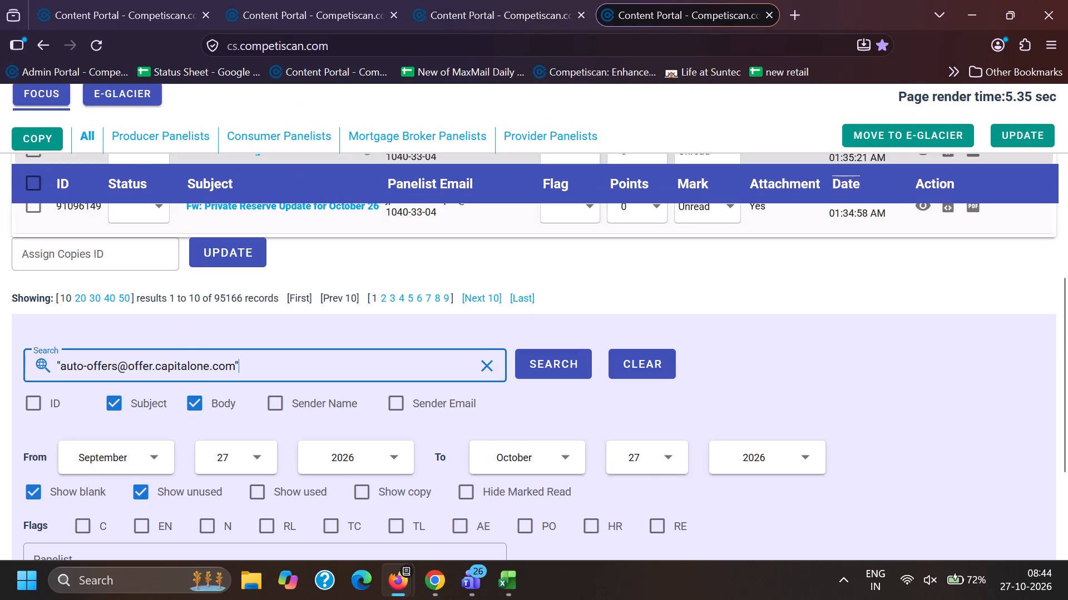
Copy the Capital One Shopping sender address from Excel cell B200 and return to Firefox's auto-offers results.
key(alt+Tab)
key(alt+Tab)
key(alt+Tab)
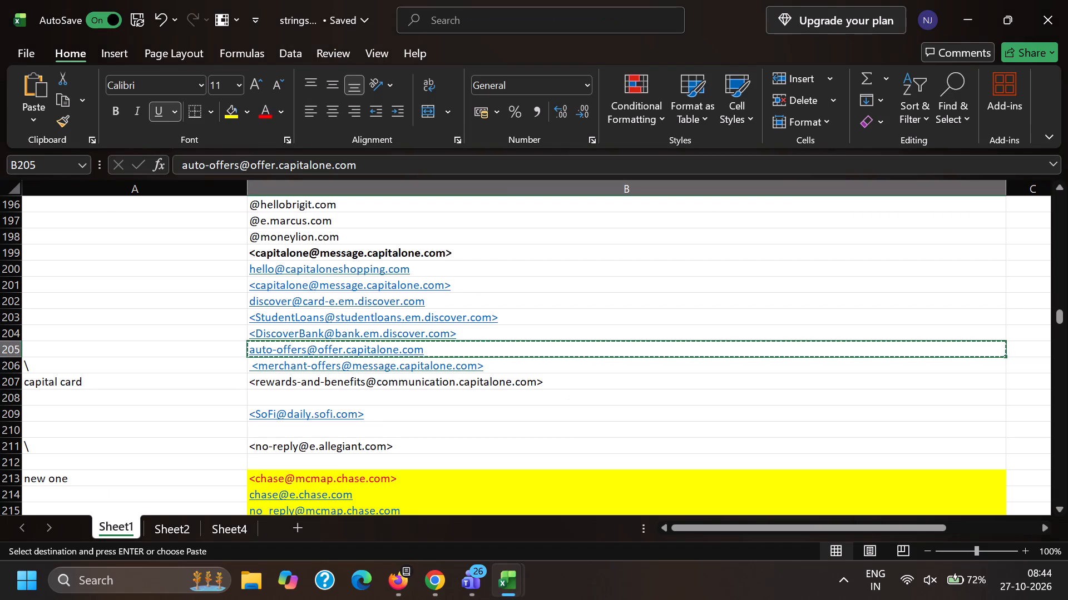
click(425, 270)
key(ctrl+c)
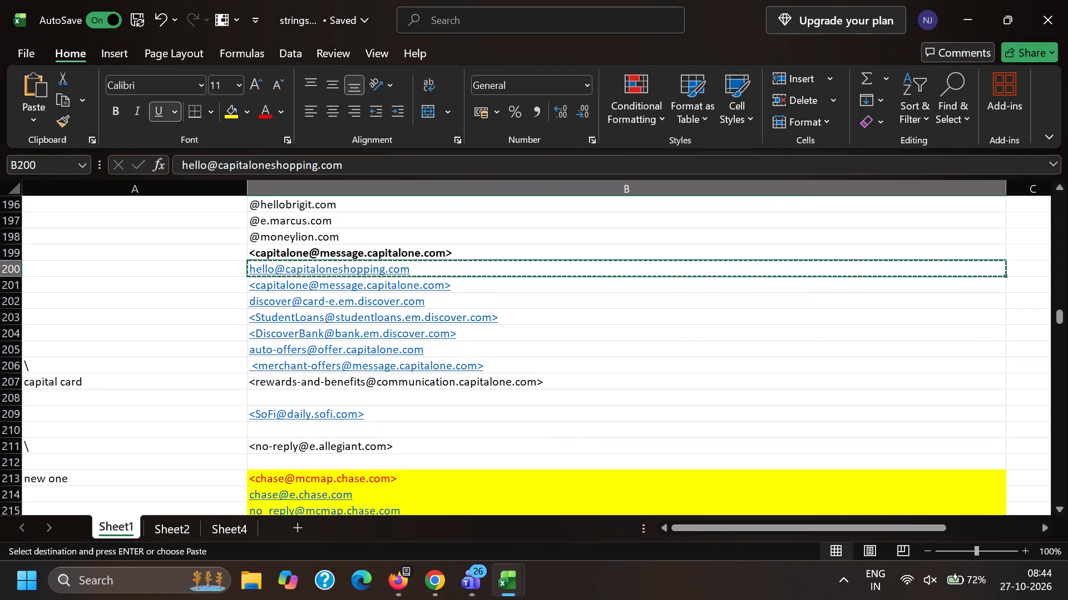
key(alt+Tab)
key(alt+Tab)
key(alt+Tab)
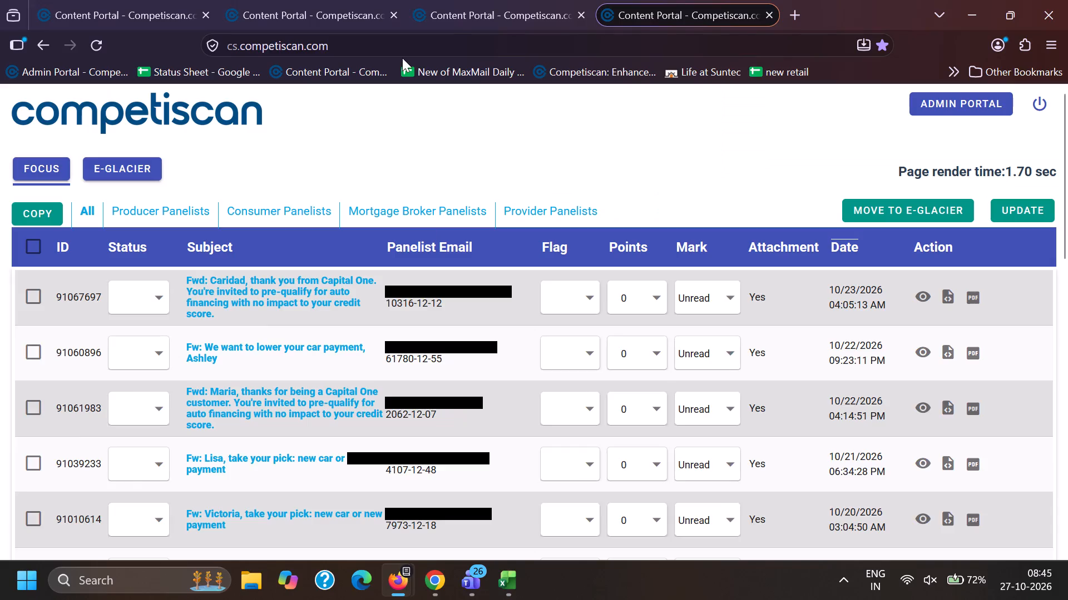
Replace the auto-offers search text with the quoted Capital One Shopping sender address and run the search.
click(456, 0)
click(362, 0)
click(649, 0)
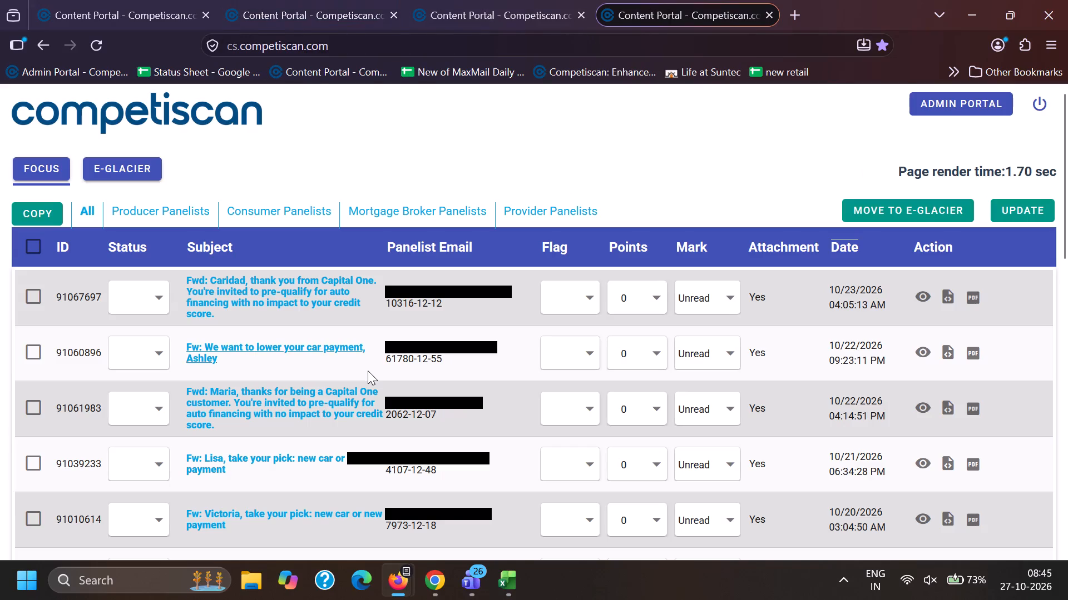
scroll(335, 400, down, 6)
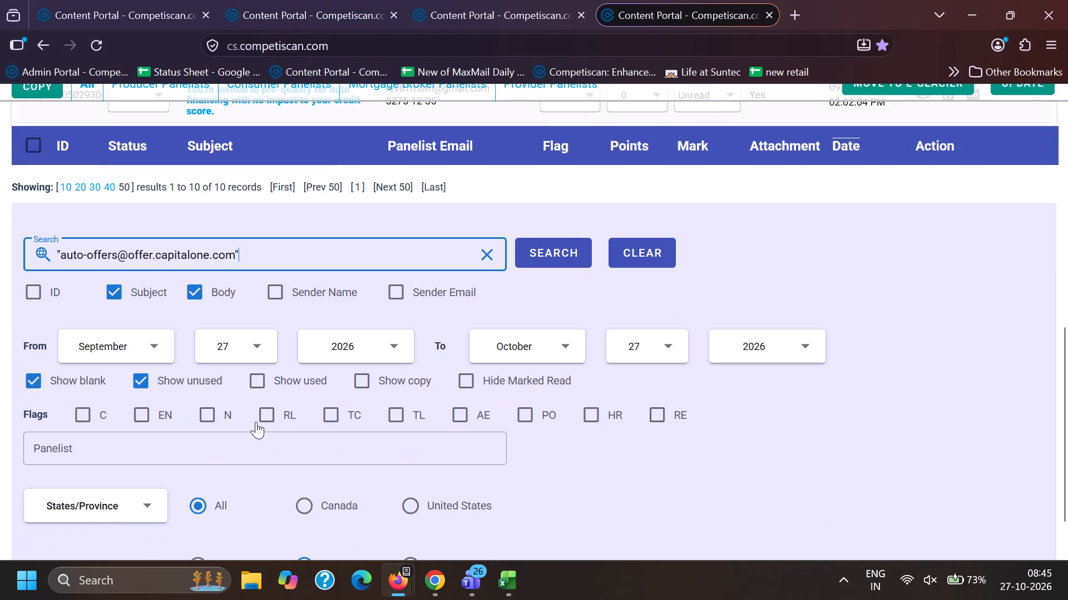
drag(256, 253, 0, 233)
key(BackSpace)
key(shift+quotedbl)
key(ctrl+v)
key(ctrl+shift+apostrophe)
key(Return)
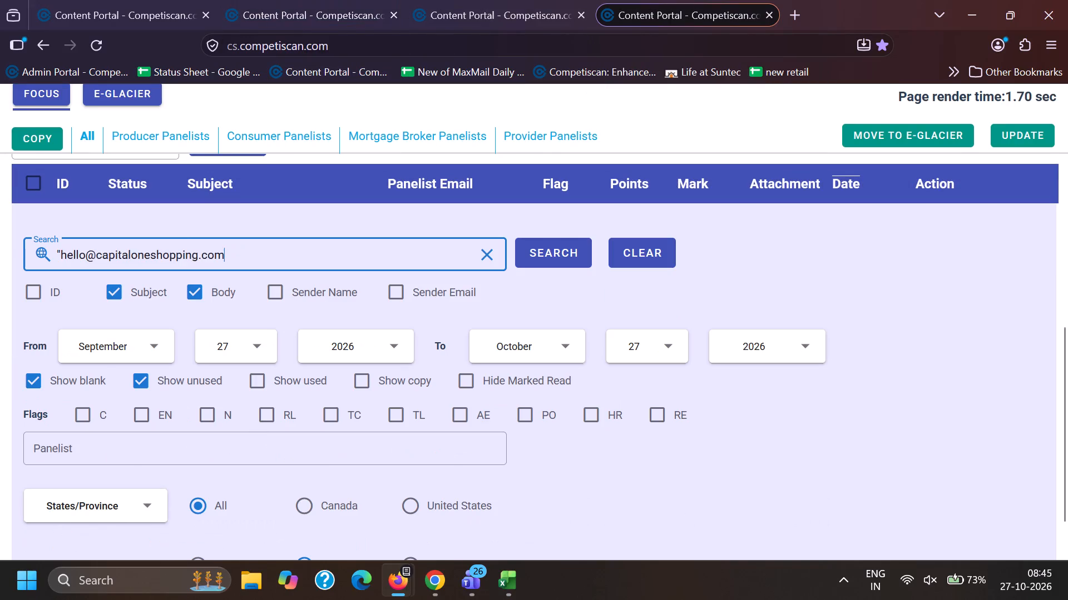
key(alt+Tab)
key(alt+Tab)
key(shift+quotedbl)
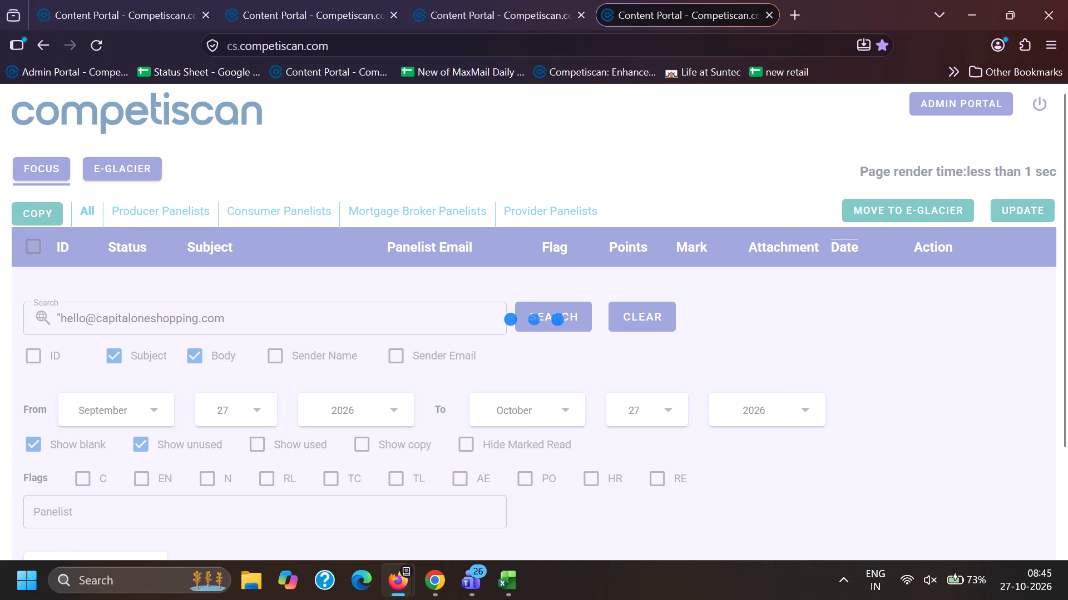
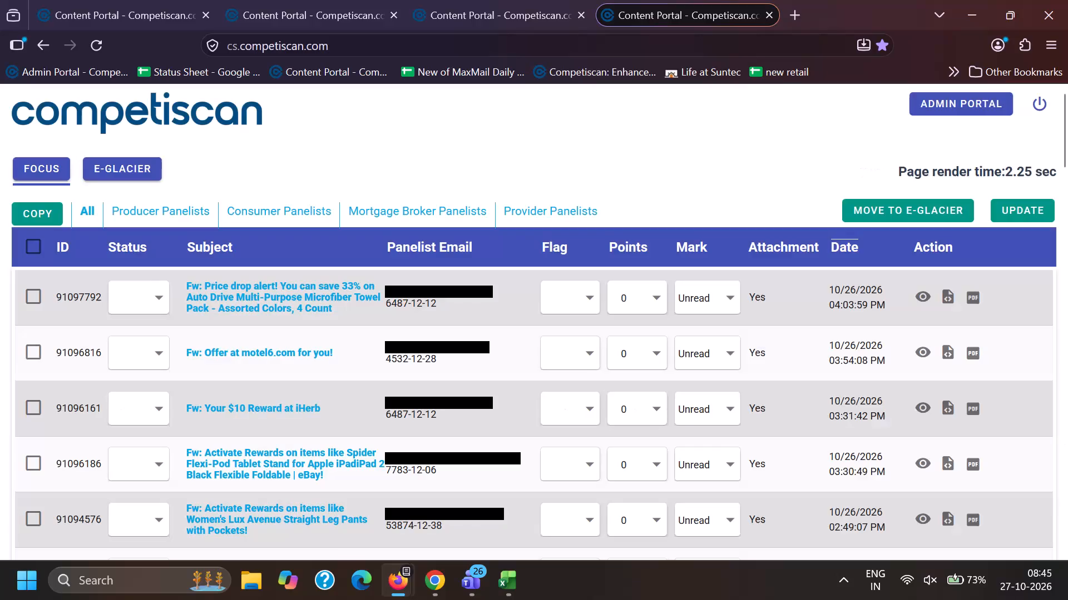
Search the Content Portal's fourth tab for Capital One Shopping's "hello" sender address, enclosed in quotation marks as an exact phrase.
key(shift+quotedbl)
key(Return)
scroll(0, 233, down, 5)
scroll(22, 232, down, 19)
scroll(196, 356, up, 2)
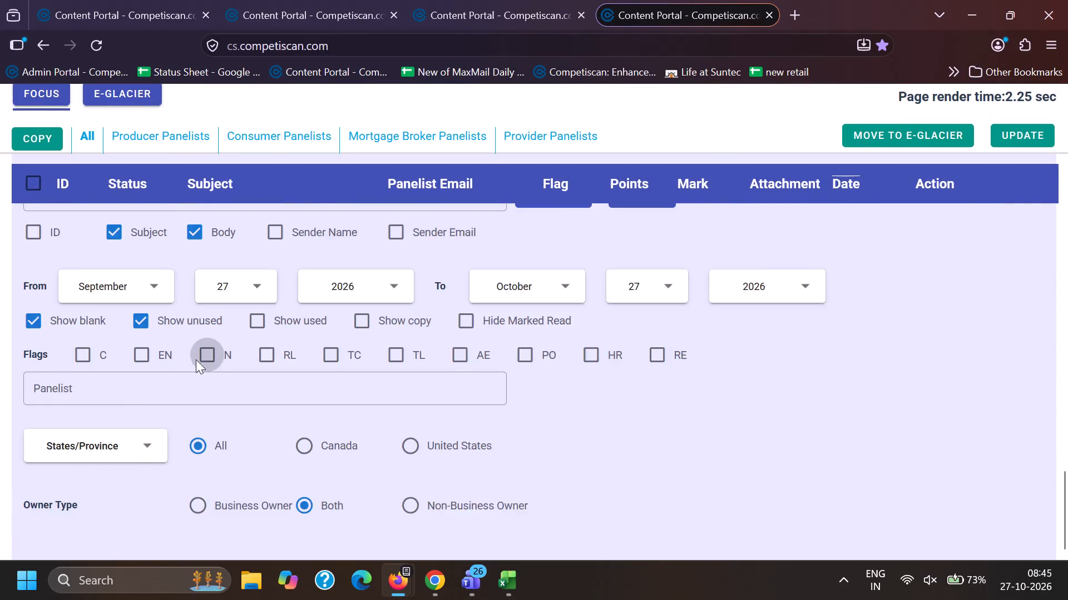
scroll(196, 359, up, 1)
click(248, 469)
click(244, 455)
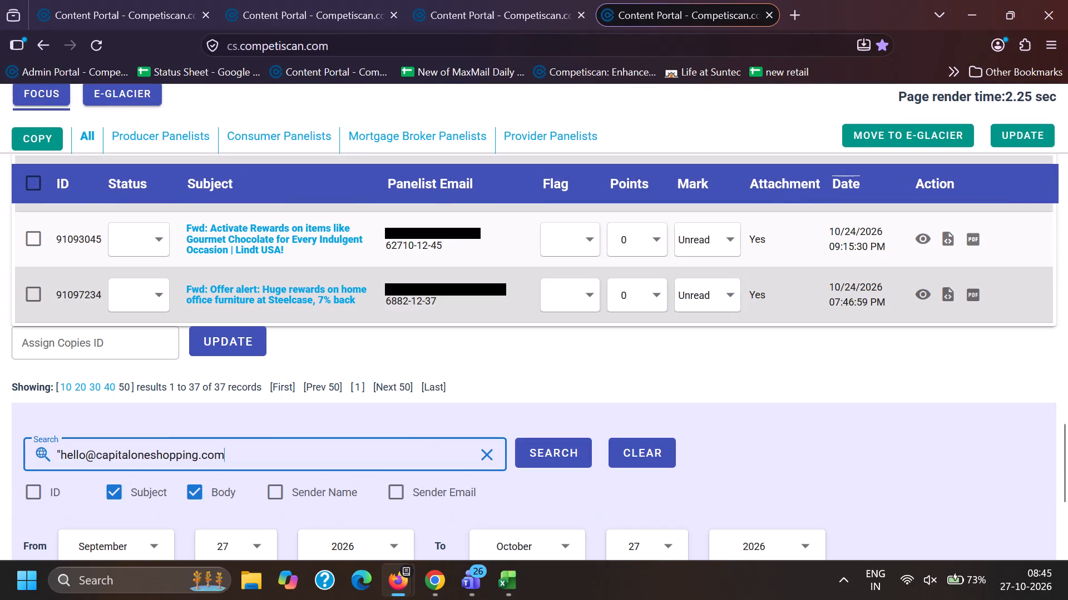
key(shift+quotedbl)
key(Return)
Switch to the strings workbook in Excel and copy the Capital One merchant-offers sender address from cell B206.
key(alt+Tab)
key(alt+Tab)
key(alt+Tab)
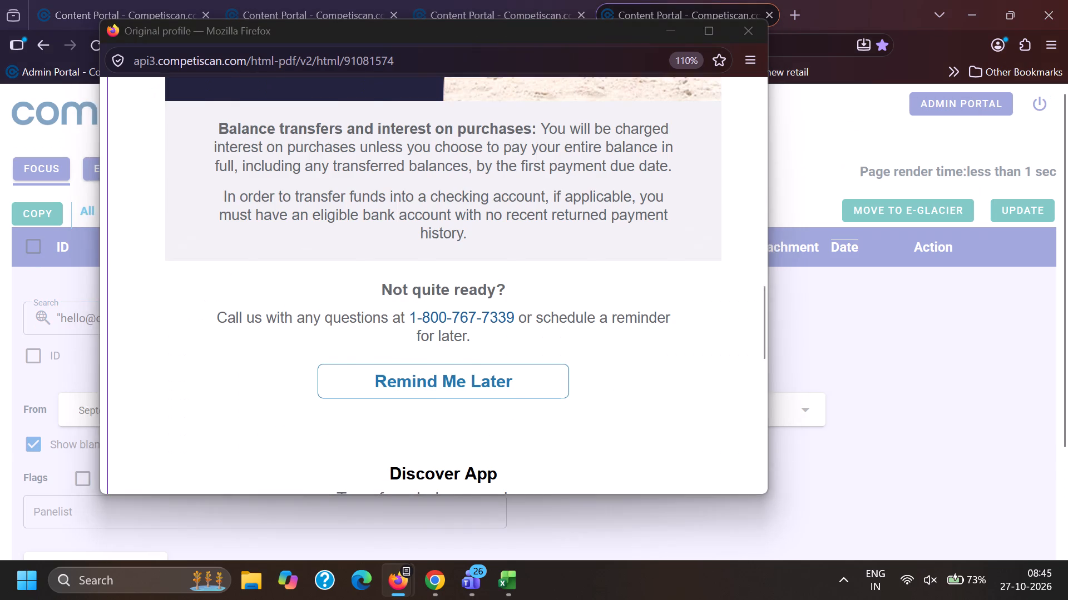
click(491, 369)
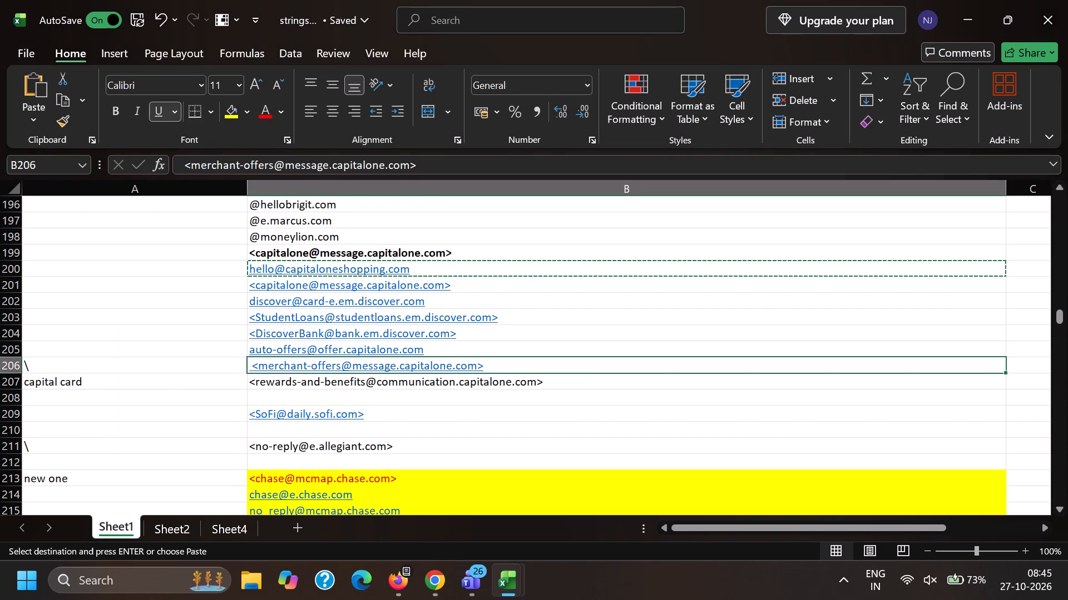
key(ctrl+c)
Look over the Capital One Shopping results in Firefox, and search for the copied merchant-offers address in quotation marks in the third portal tab.
key(alt+Tab)
key(alt+Tab)
key(alt+Tab)
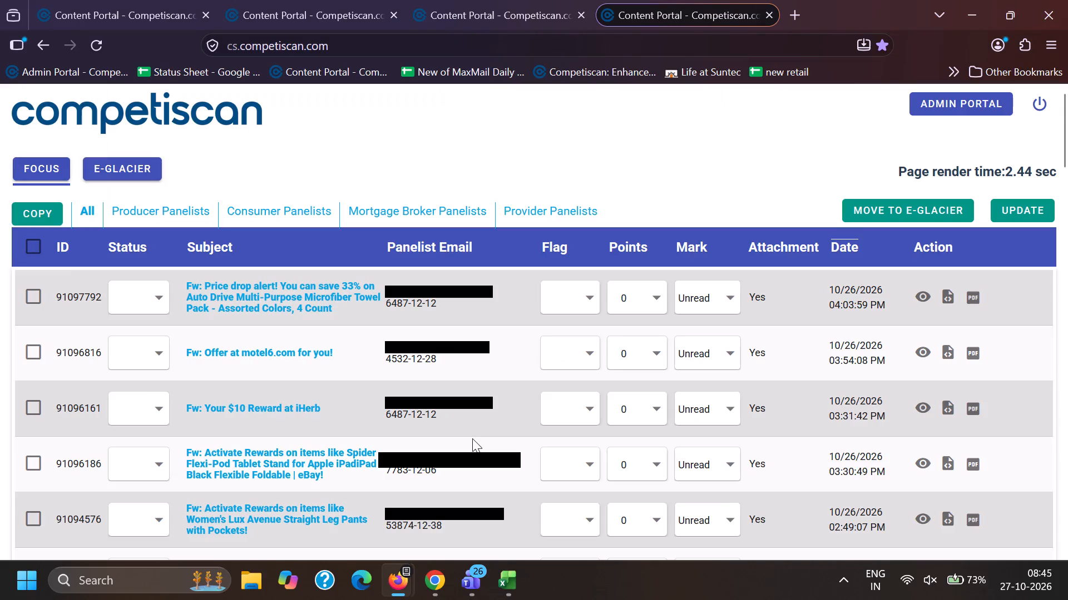
scroll(440, 438, down, 20)
scroll(440, 438, down, 10)
scroll(260, 382, up, 5)
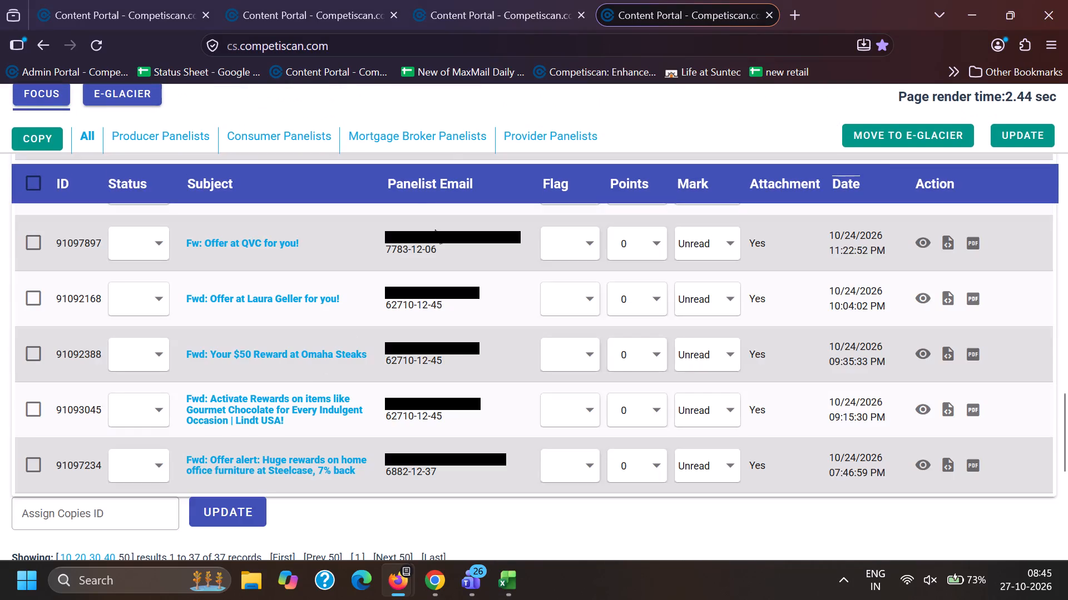
scroll(421, 198, down, 2)
click(443, 0)
drag(274, 457, 3, 453)
key(BackSpace)
key(shift+quotedbl)
key(ctrl+v)
key(shift+quotedbl)
key(Return)
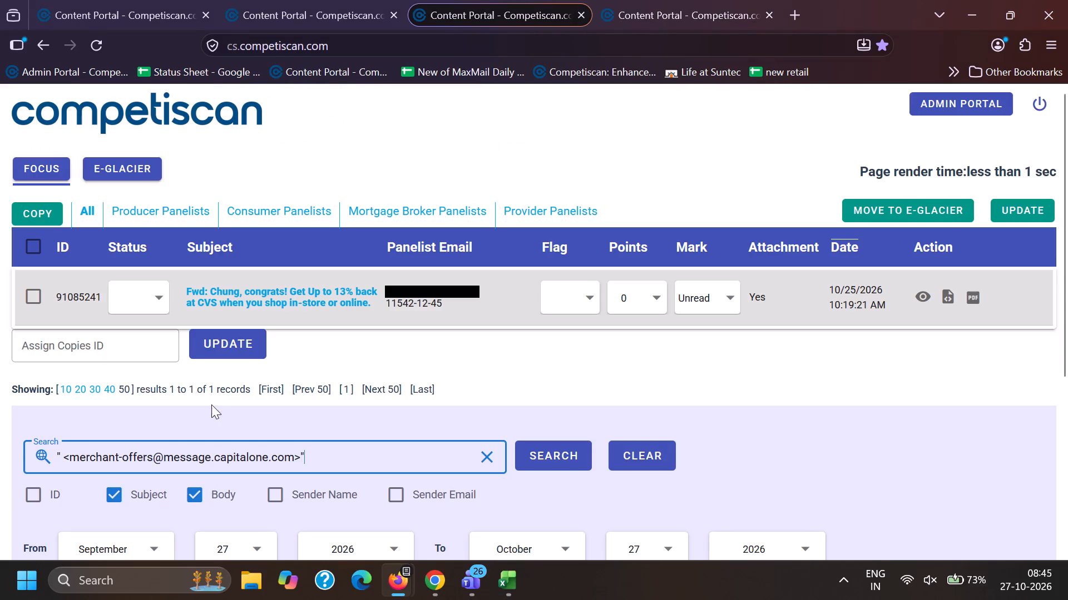
Check the sender addresses in the strings workbook, and look through the Chase email subjects in Firefox's first Content Portal tab.
key(alt+Tab)
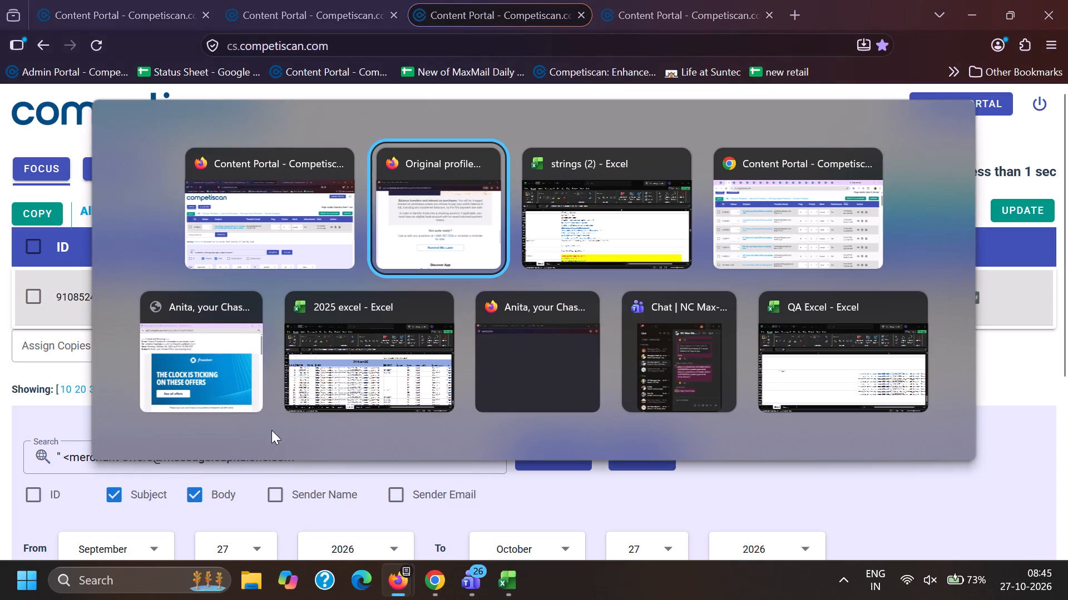
click(427, 247)
key(alt+Tab)
key(alt+Tab)
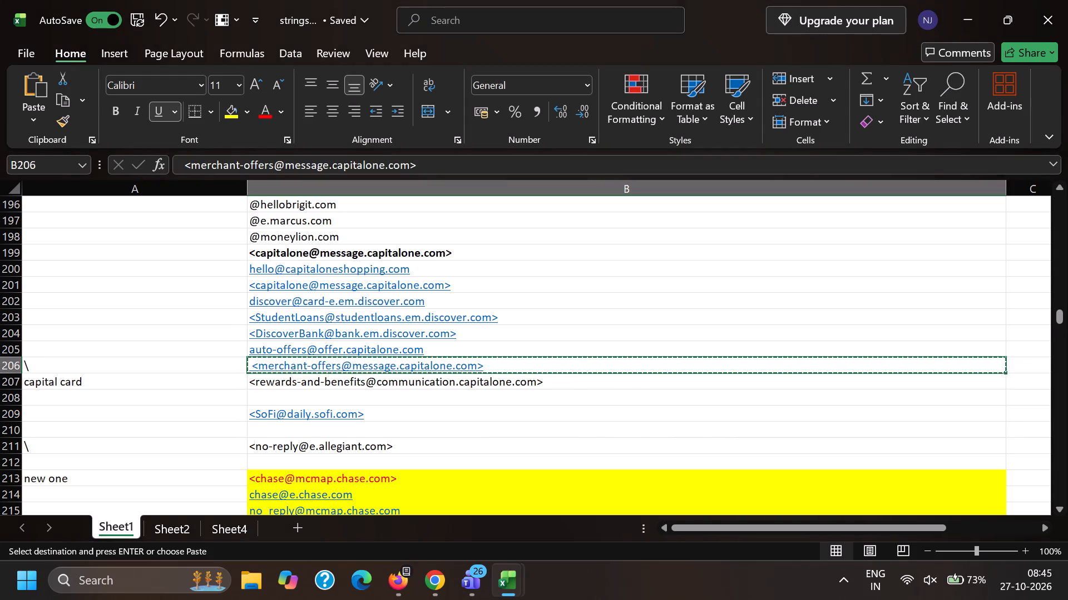
scroll(404, 403, down, 2)
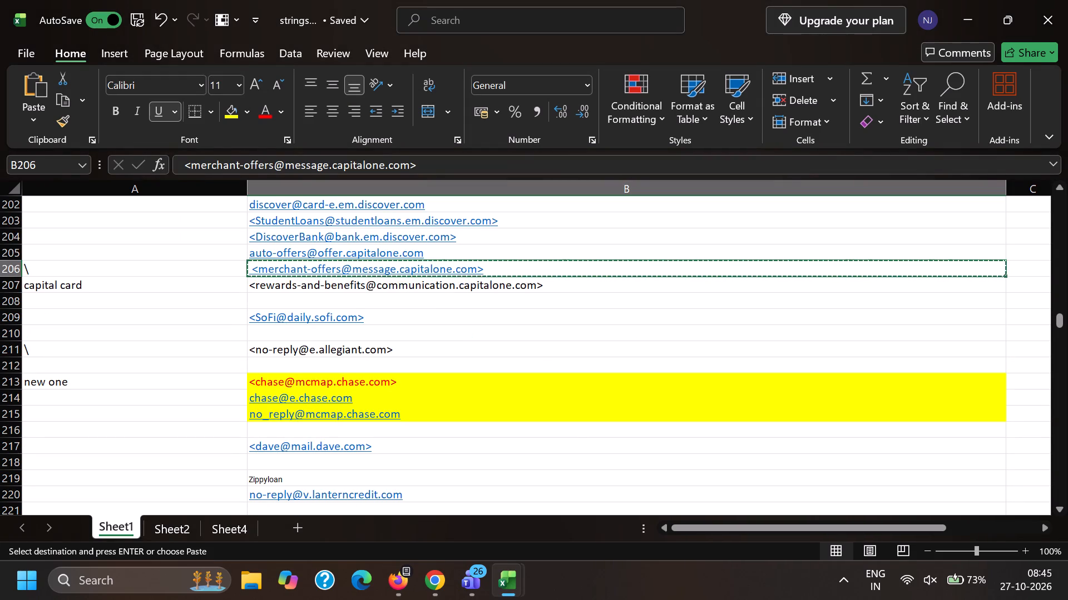
click(387, 584)
click(227, 478)
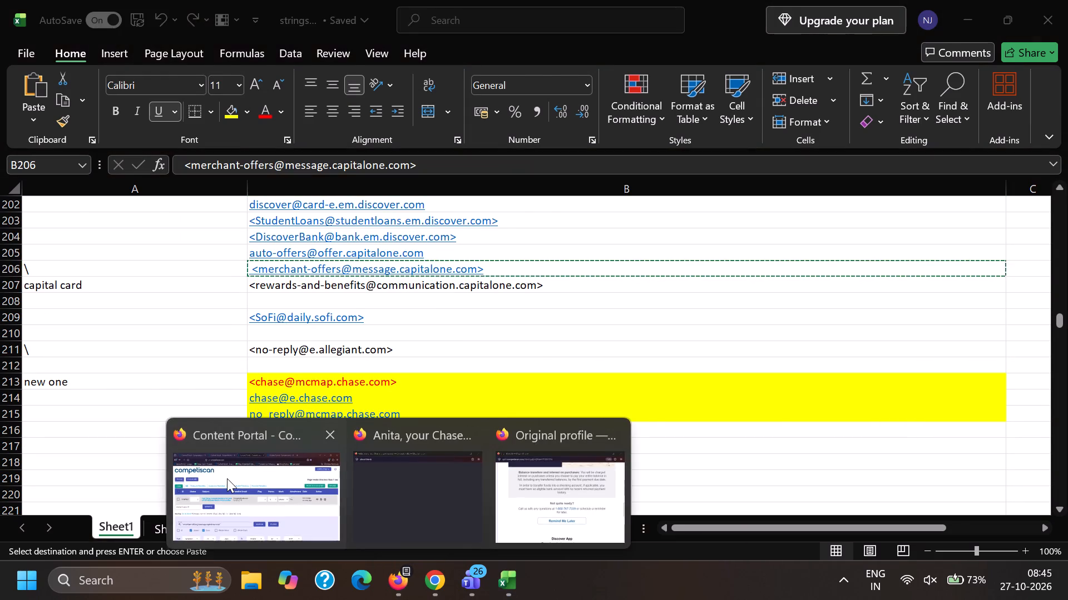
click(132, 0)
scroll(219, 376, down, 2)
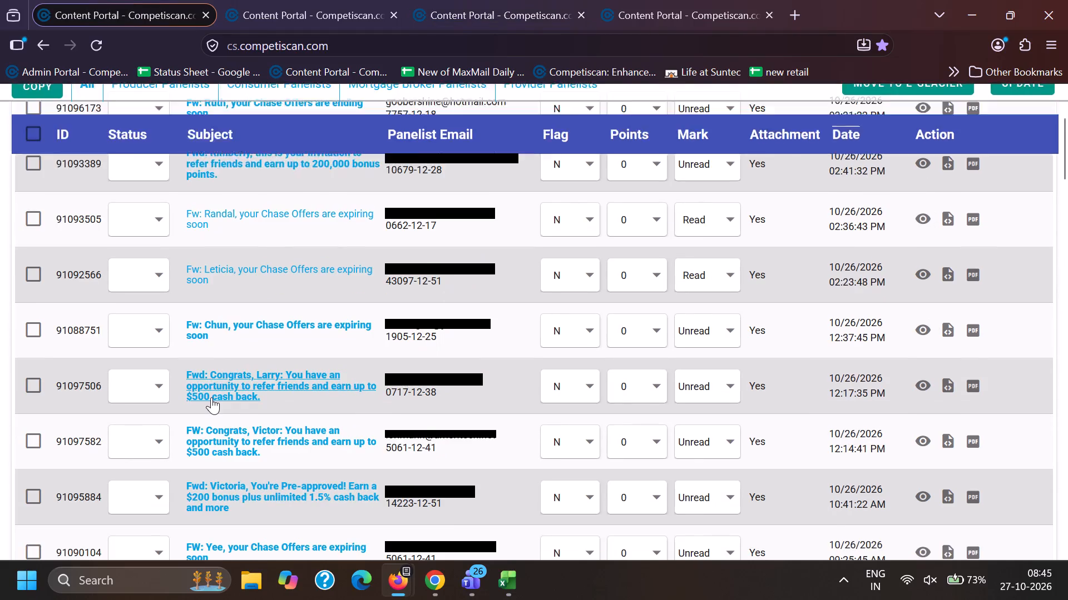
scroll(211, 398, down, 6)
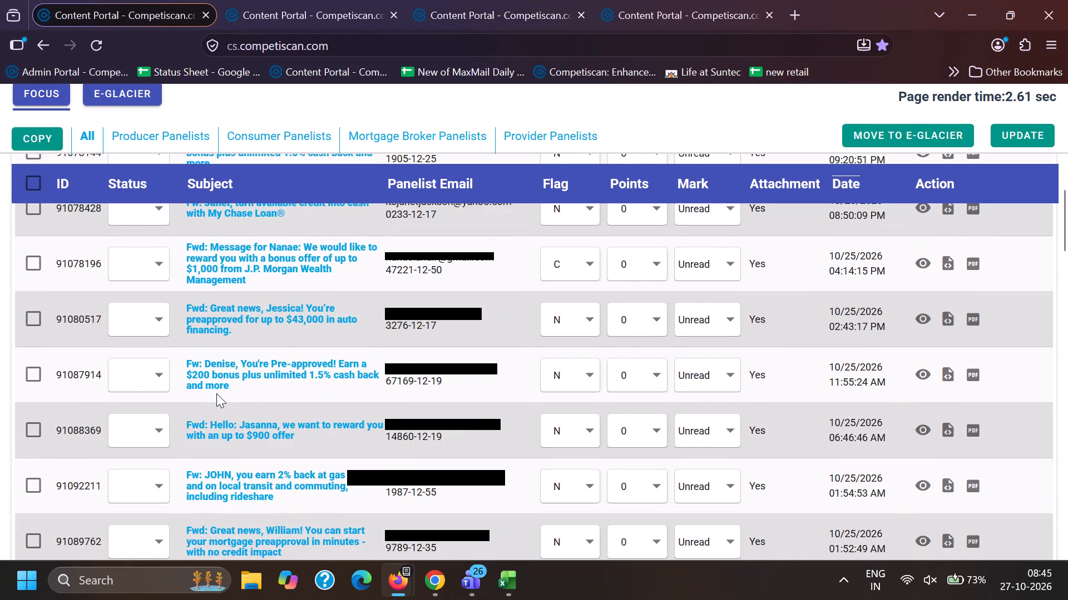
scroll(216, 393, down, 3)
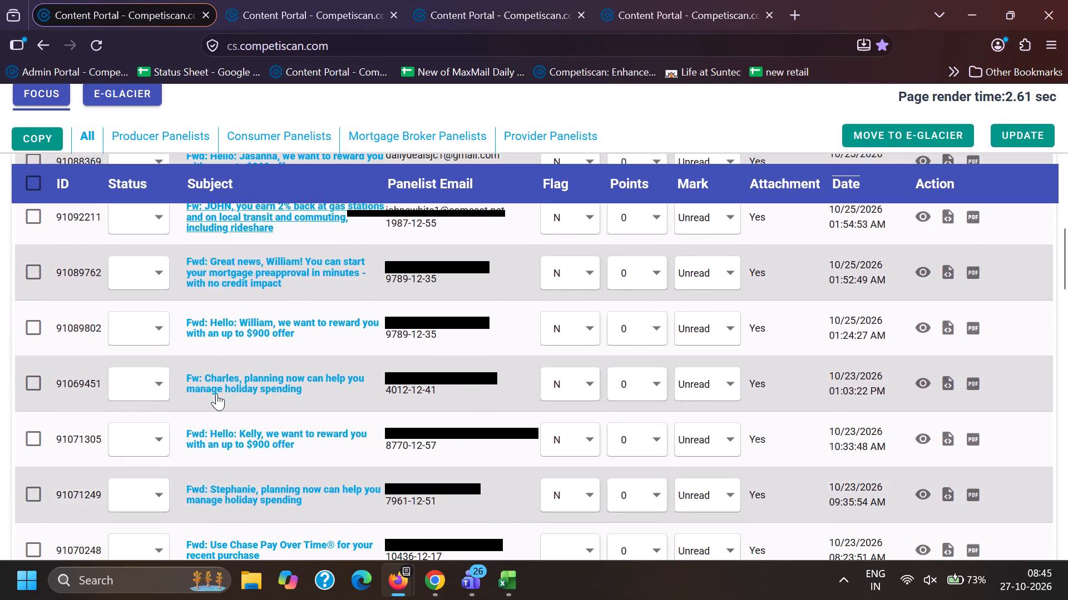
scroll(216, 393, down, 7)
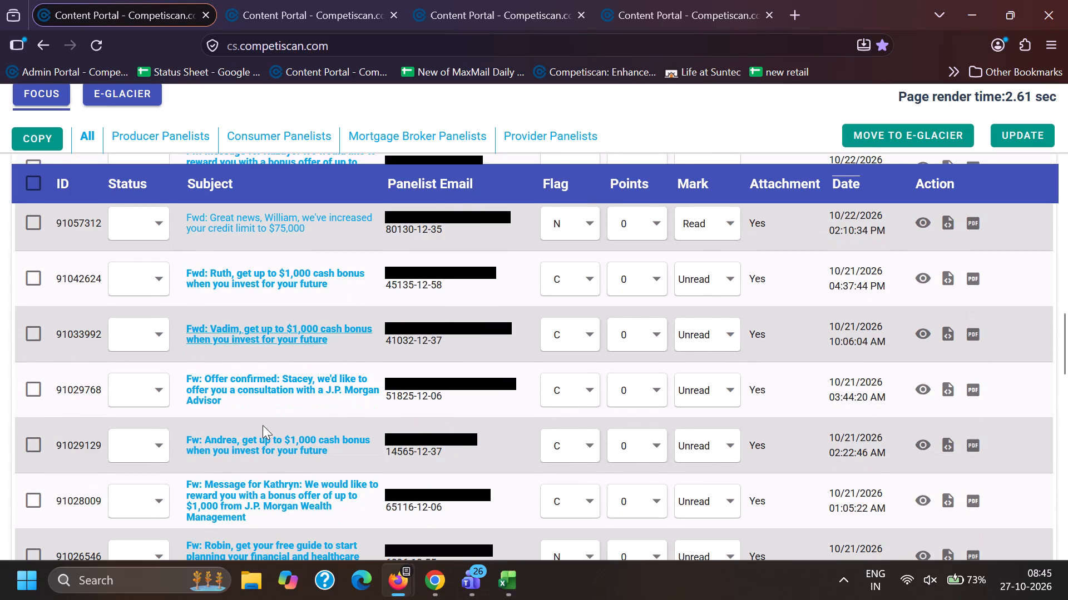
scroll(266, 438, down, 5)
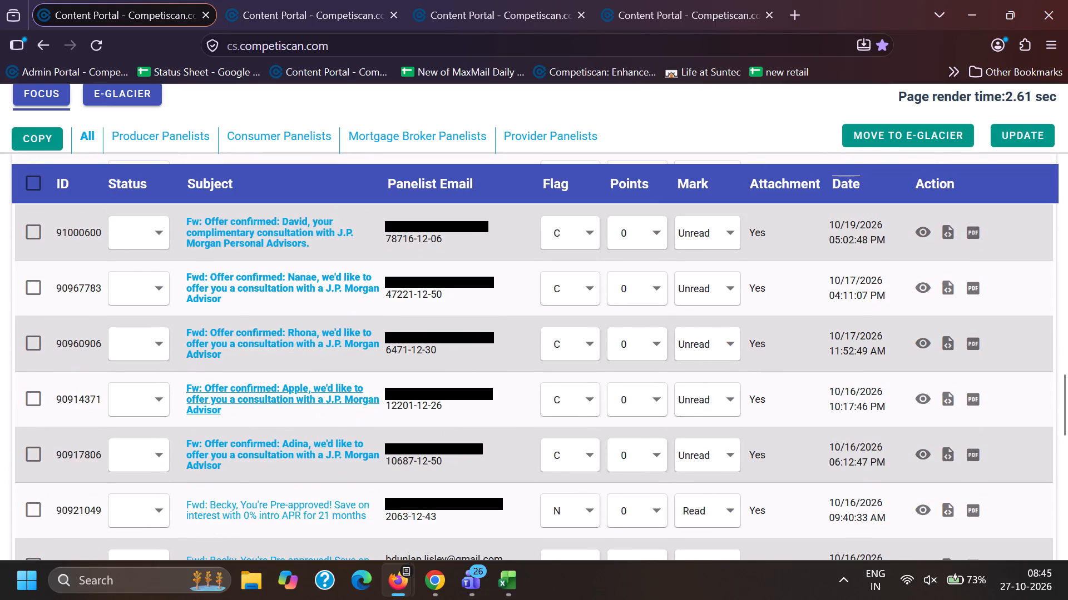
Replace the merchant-offers search in the third Content Portal tab with a search for "Credit karma".
click(524, 0)
drag(344, 450, 0, 448)
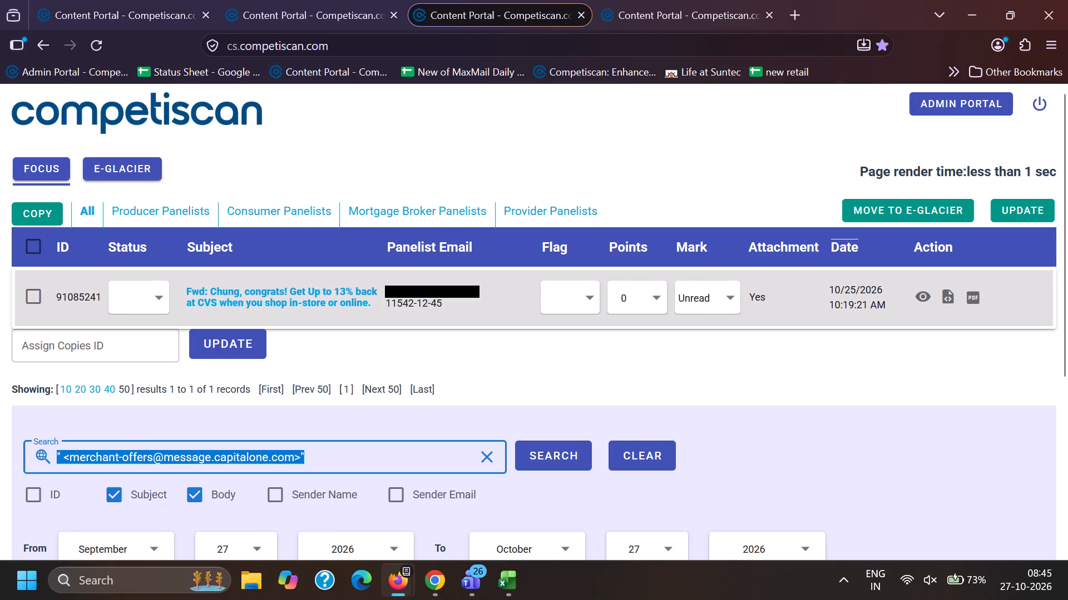
drag(0, 448, 0, 449)
key(BackSpace)
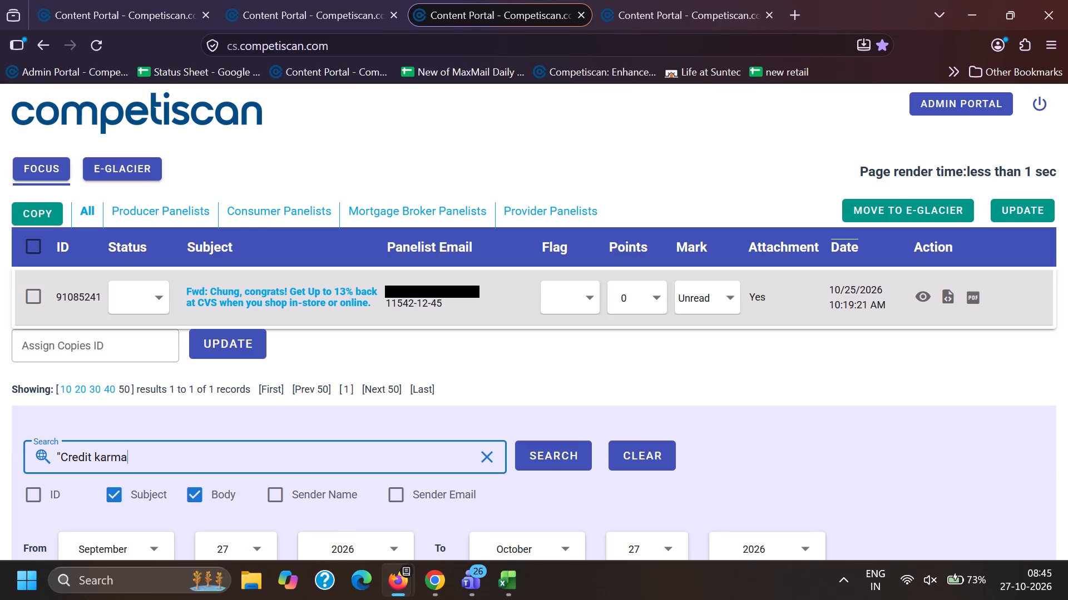
key(Return)
Switch to the strings workbook, find "equifax" in Sheet1, and copy the Equifax info sender address from cell B475.
key(alt+Tab)
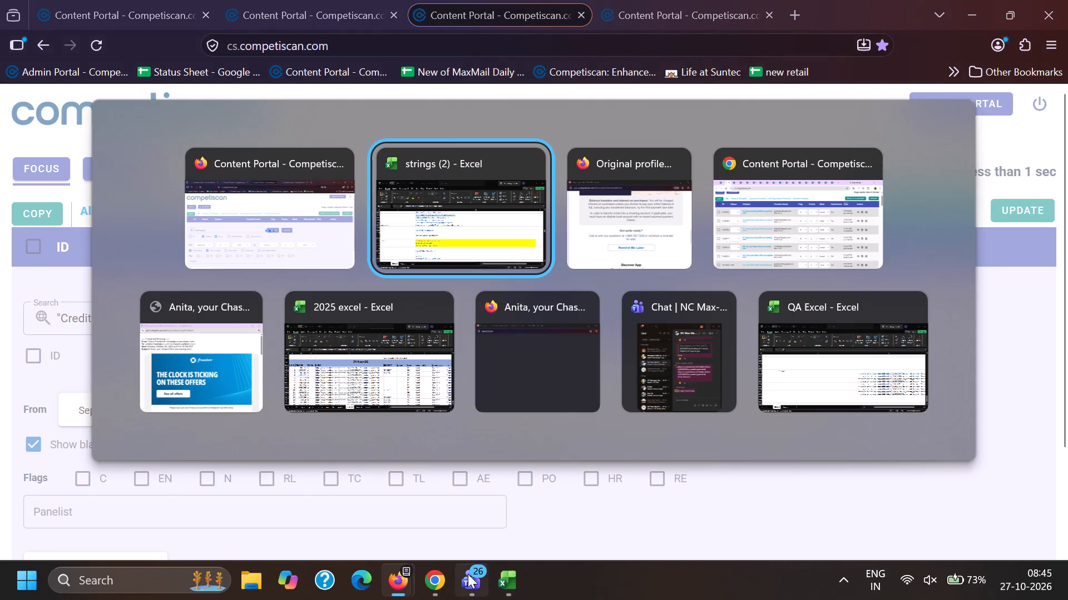
click(497, 572)
click(518, 594)
click(499, 503)
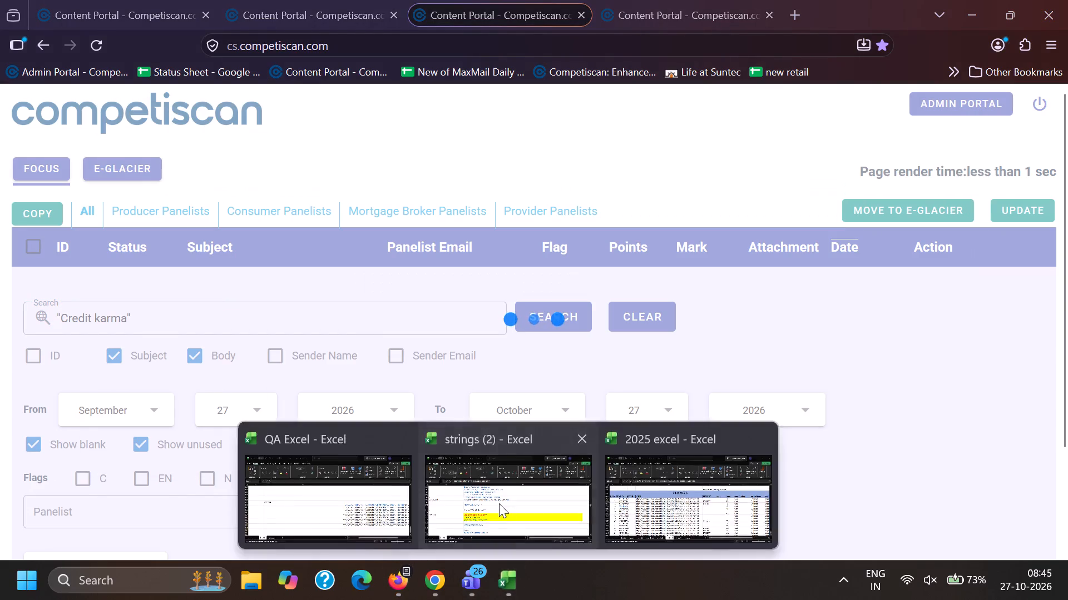
key(ctrl+f)
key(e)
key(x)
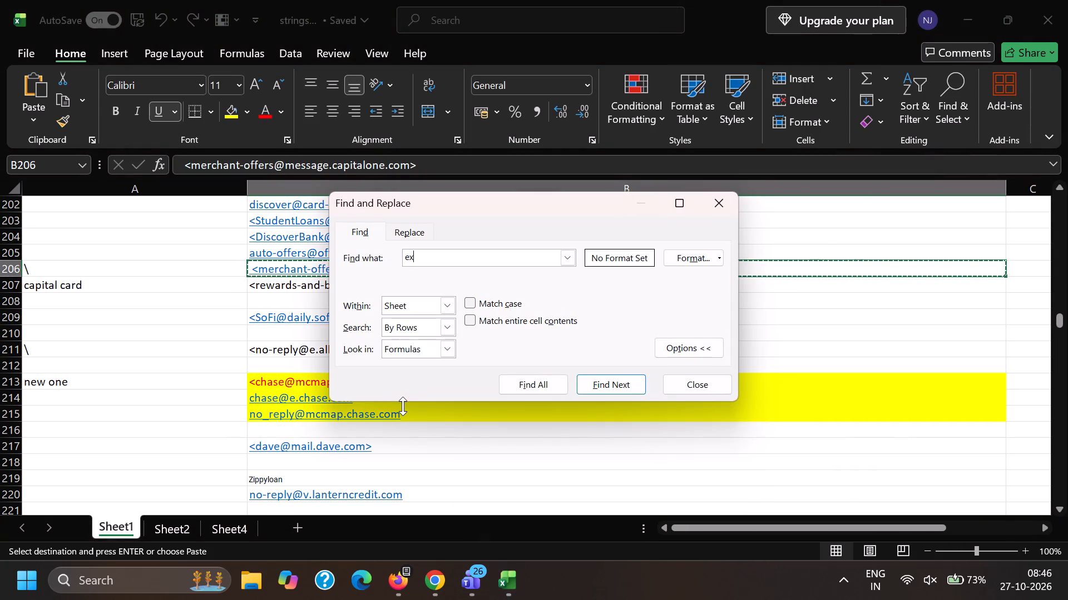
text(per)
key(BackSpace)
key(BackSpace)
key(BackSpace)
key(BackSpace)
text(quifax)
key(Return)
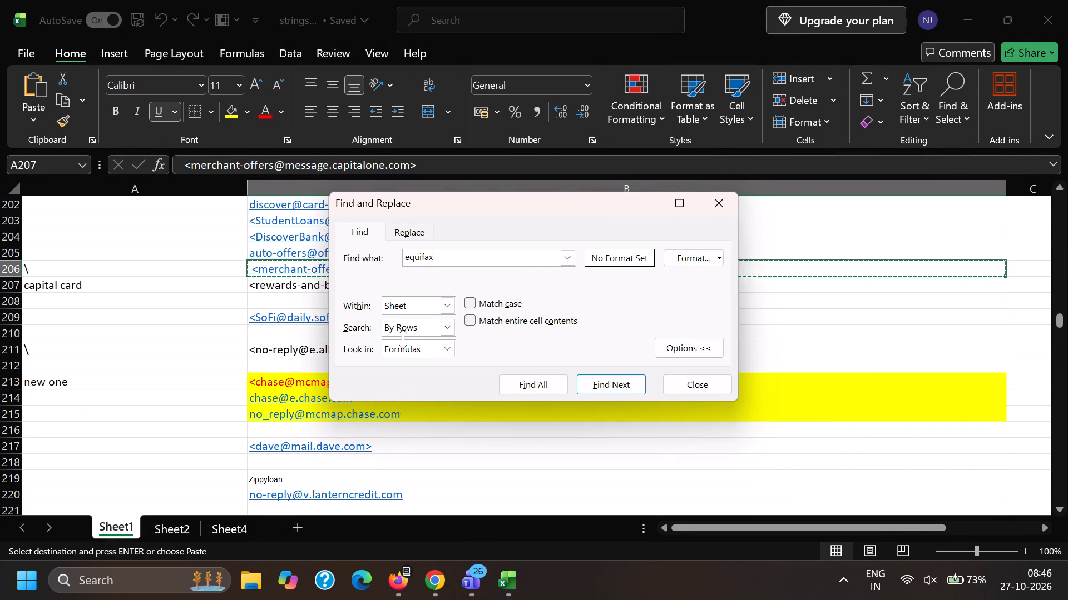
click(682, 327)
click(411, 370)
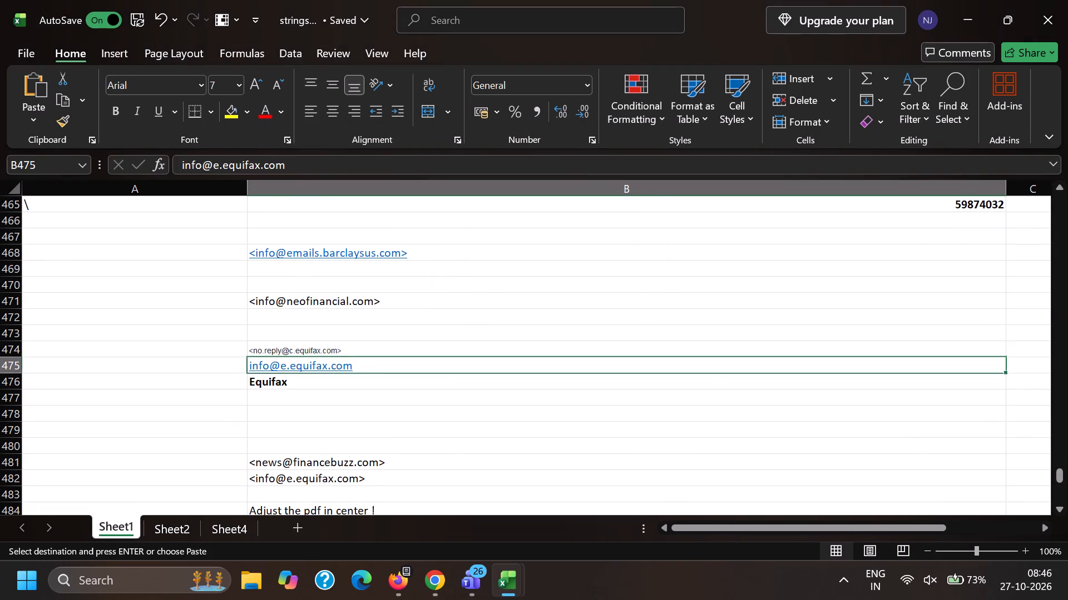
key(ctrl+c)
Switch to Firefox and replace the fourth portal tab's Capital One Shopping search with the copied Equifax address in quotation marks.
key(alt+Tab)
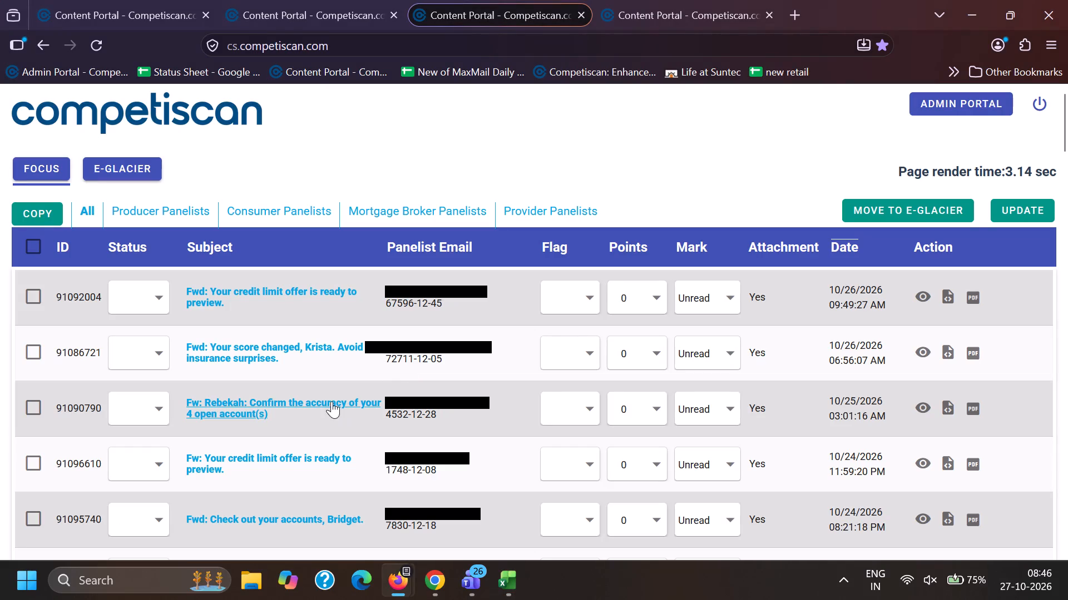
click(152, 163)
click(709, 0)
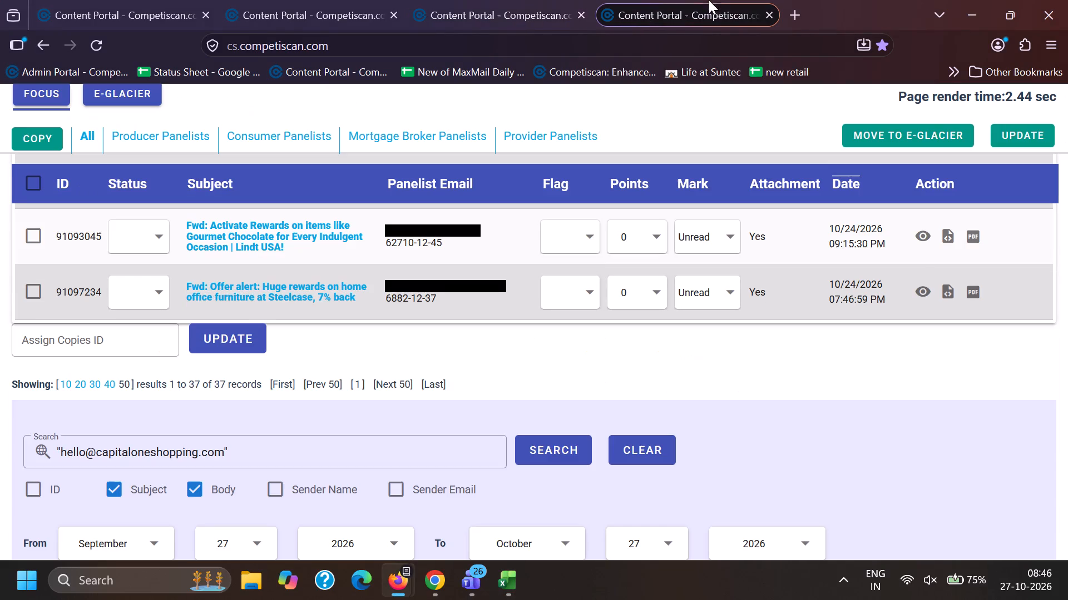
drag(310, 434, 9, 429)
drag(336, 446, 0, 441)
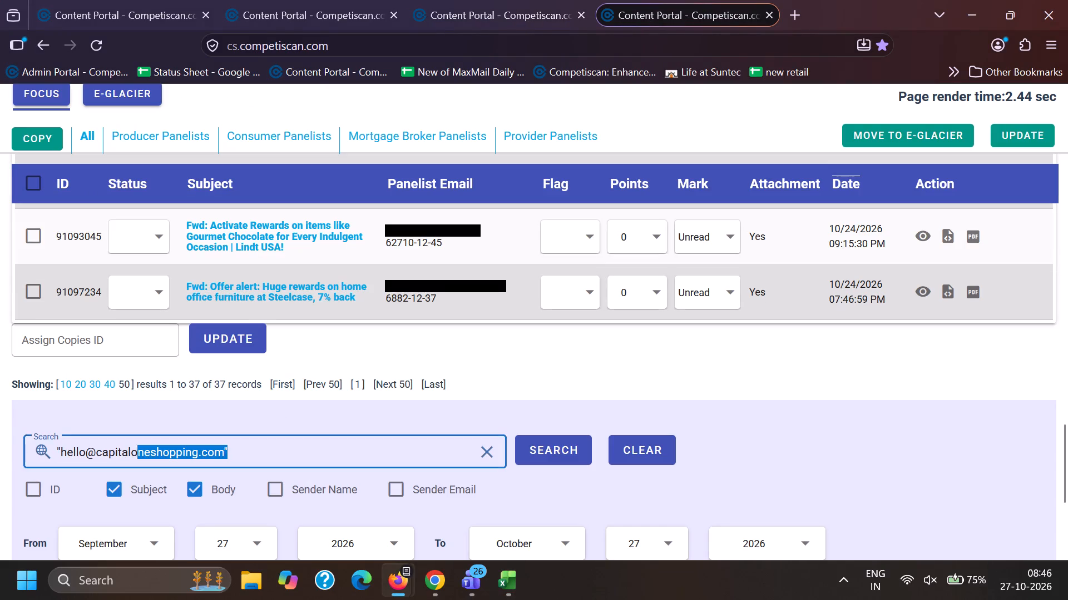
drag(0, 441, 2, 447)
click(331, 0)
click(777, 0)
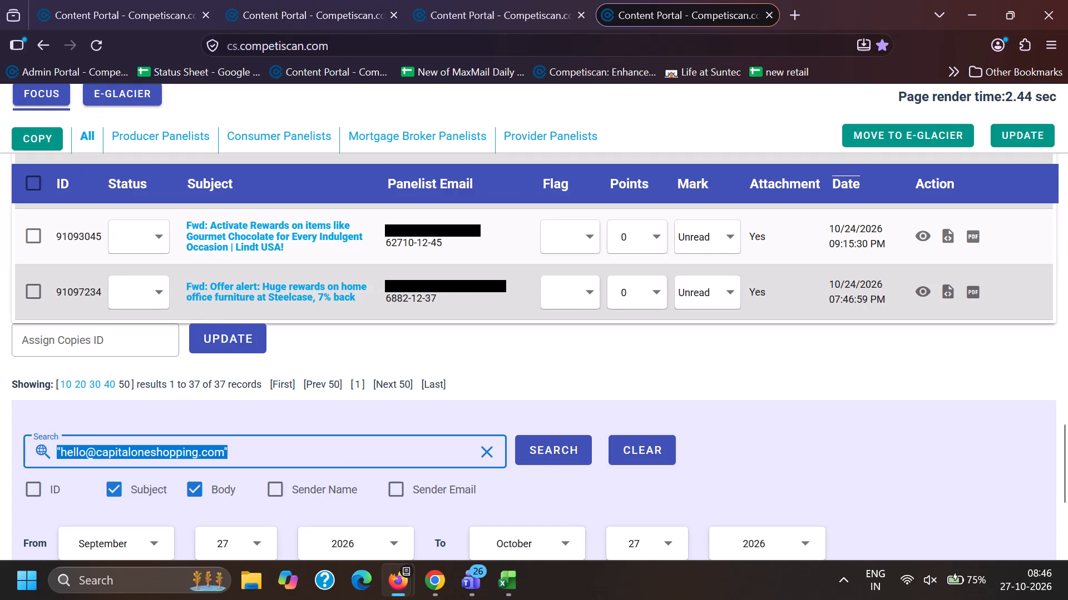
key(BackSpace)
key(shift+quotedbl)
key(ctrl+v)
key(shift+quotedbl)
key(Return)
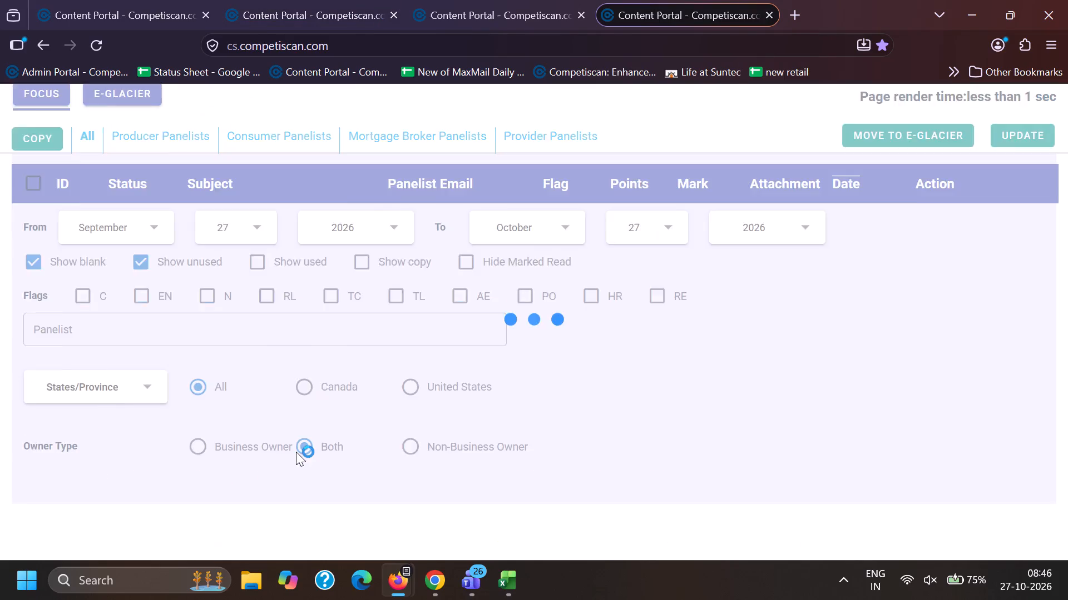
In the second Content Portal tab, preview the "Up to 40% Off Le Creuset" email of record 91088583 and check its sender.
click(310, 6)
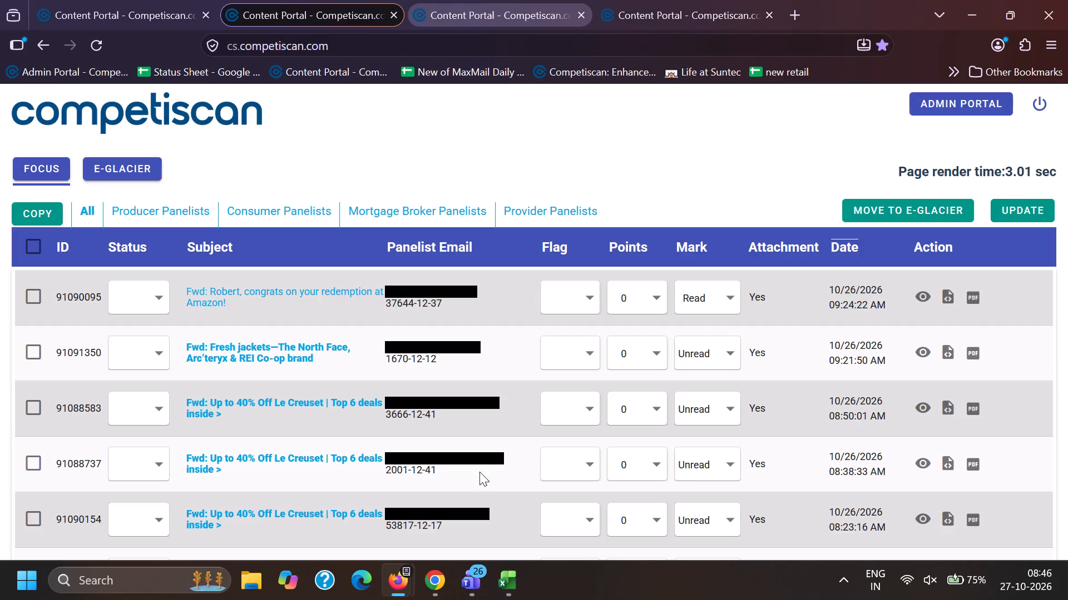
click(924, 404)
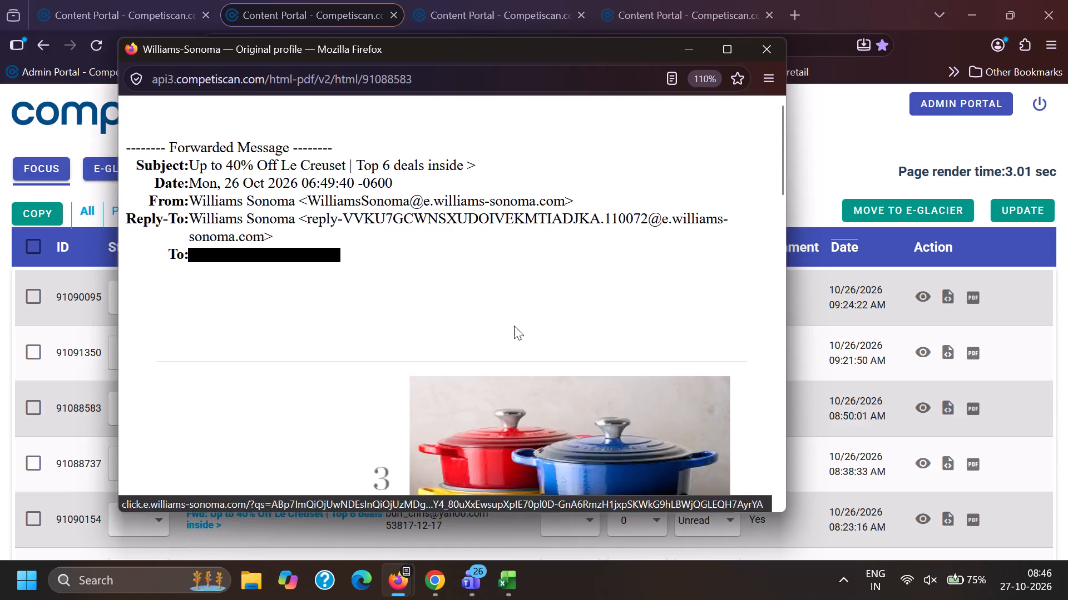
key(alt+Tab)
click(698, 0)
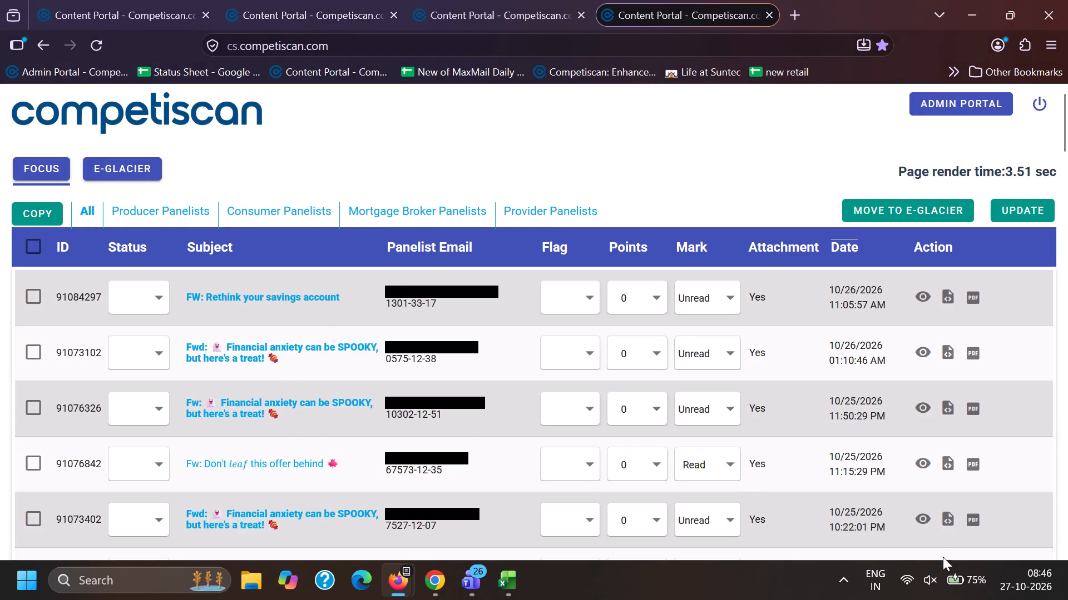
click(923, 522)
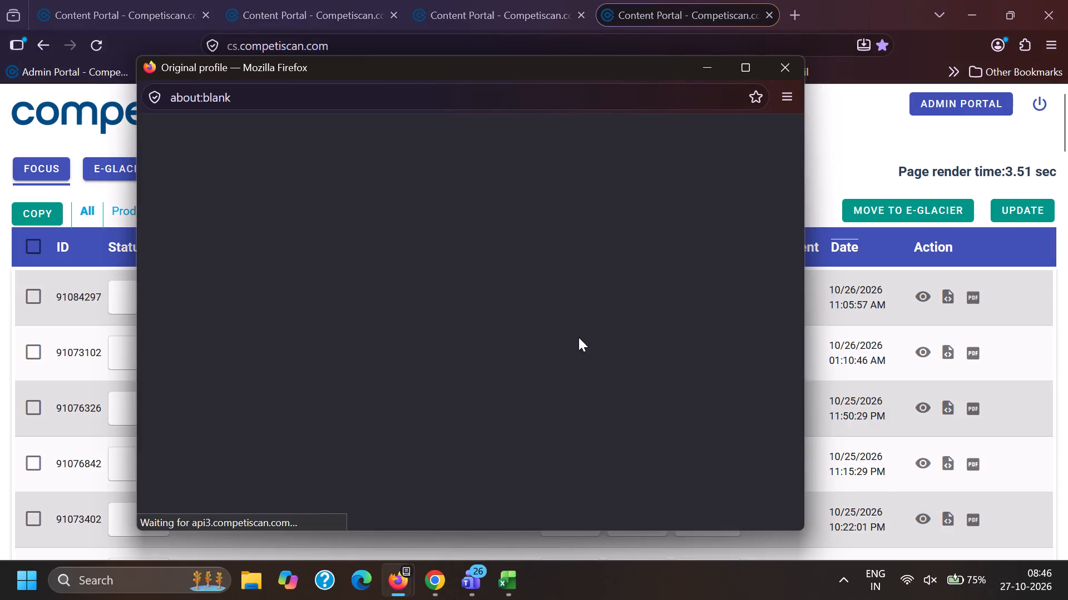
scroll(591, 332, down, 2)
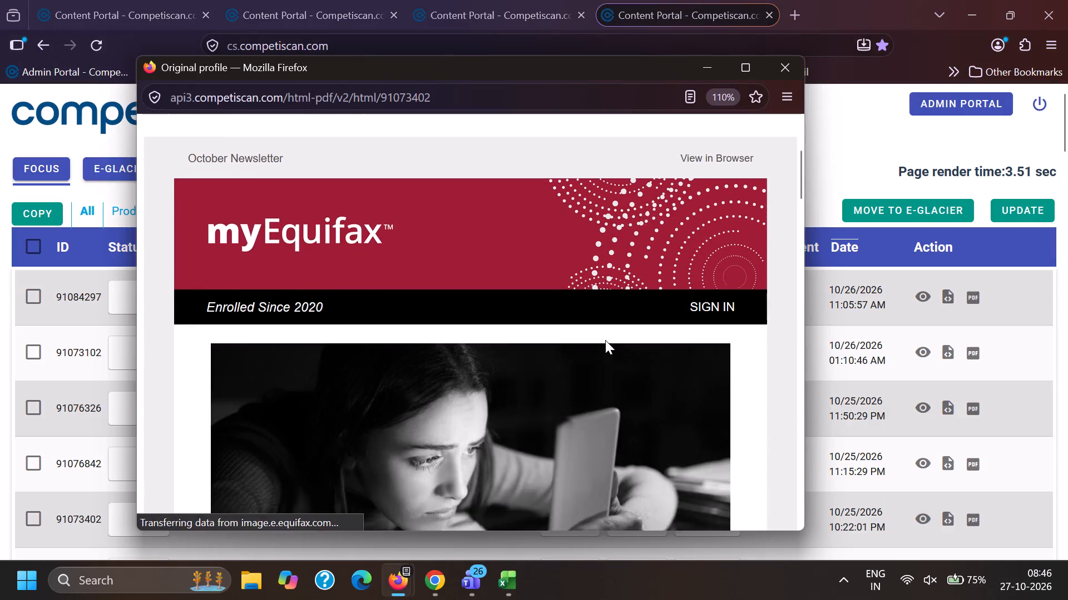
scroll(606, 349, down, 11)
key(alt+Tab)
Open the preview of the "Don't leaf this offer behind" email, record 91077600, in the Equifax results.
scroll(512, 411, down, 1)
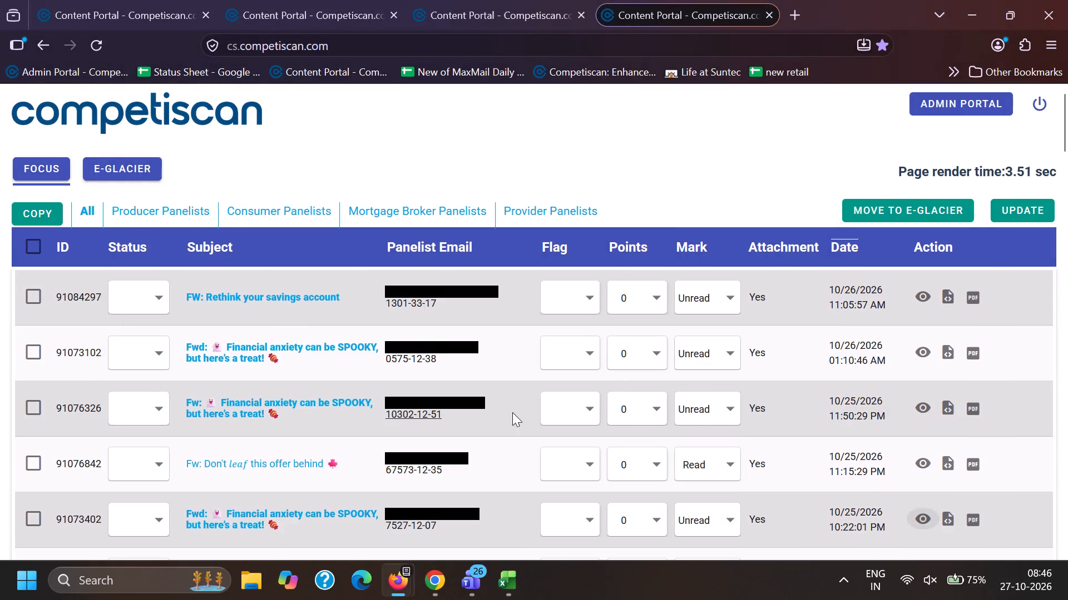
scroll(512, 417, down, 1)
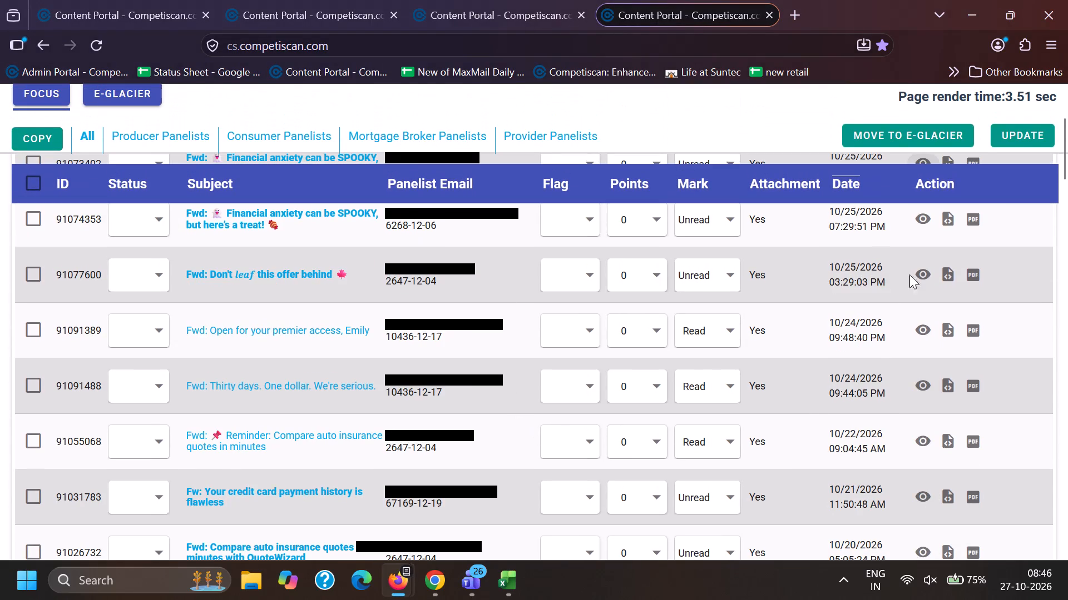
click(918, 266)
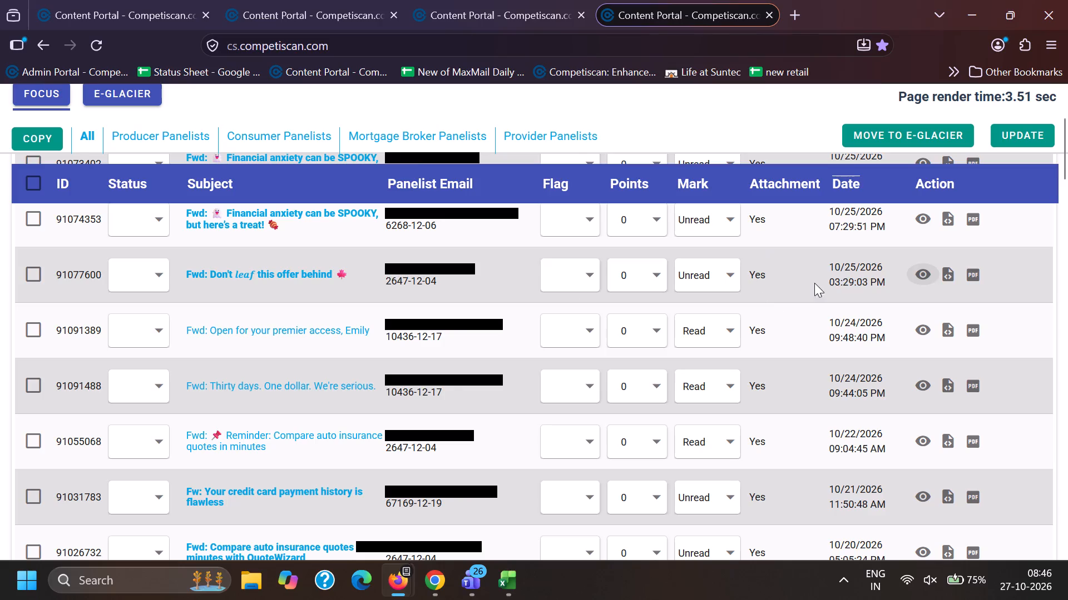
click(917, 274)
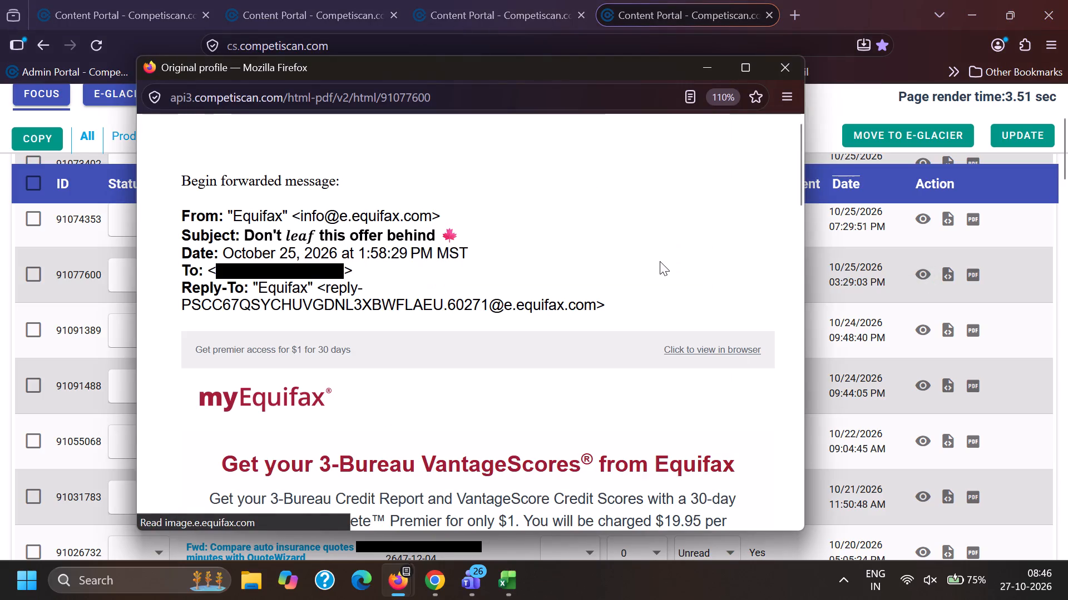
Copy the subject of Equifax email 91077600 and search Chrome's Content Portal for the exact phrase "Don't leaf this offer behind" with its leaf emoji.
drag(244, 237, 465, 234)
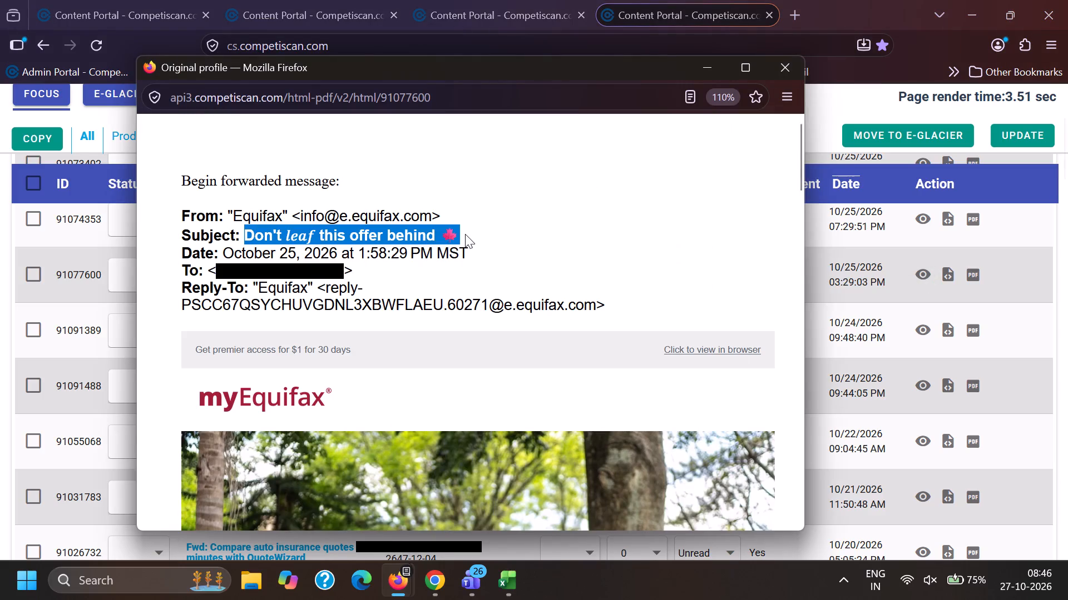
drag(465, 234, 465, 234)
key(ctrl+c)
key(ctrl+c)
scroll(419, 377, down, 12)
click(433, 594)
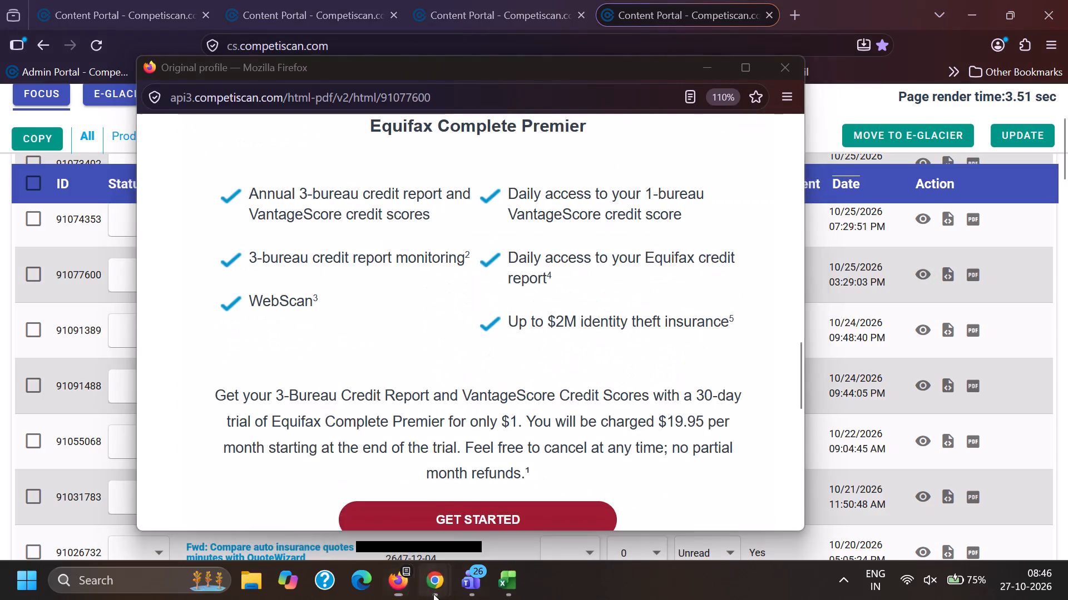
click(358, 513)
scroll(339, 380, down, 20)
scroll(339, 380, down, 10)
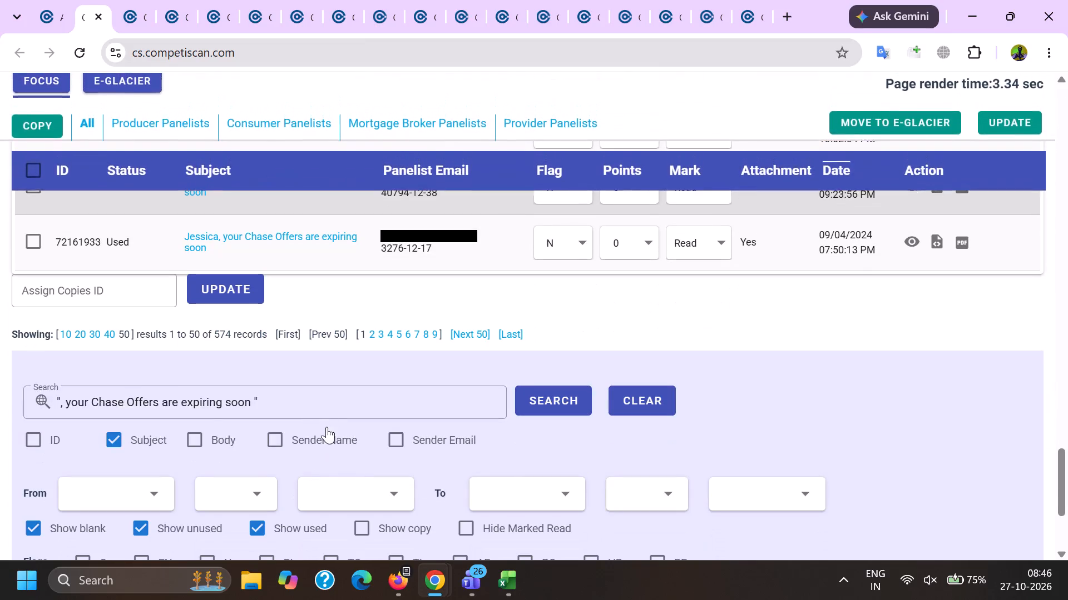
drag(342, 402, 1, 417)
key(BackSpace)
key(shift+quotedbl)
key(ctrl+v)
key(shift+quotedbl)
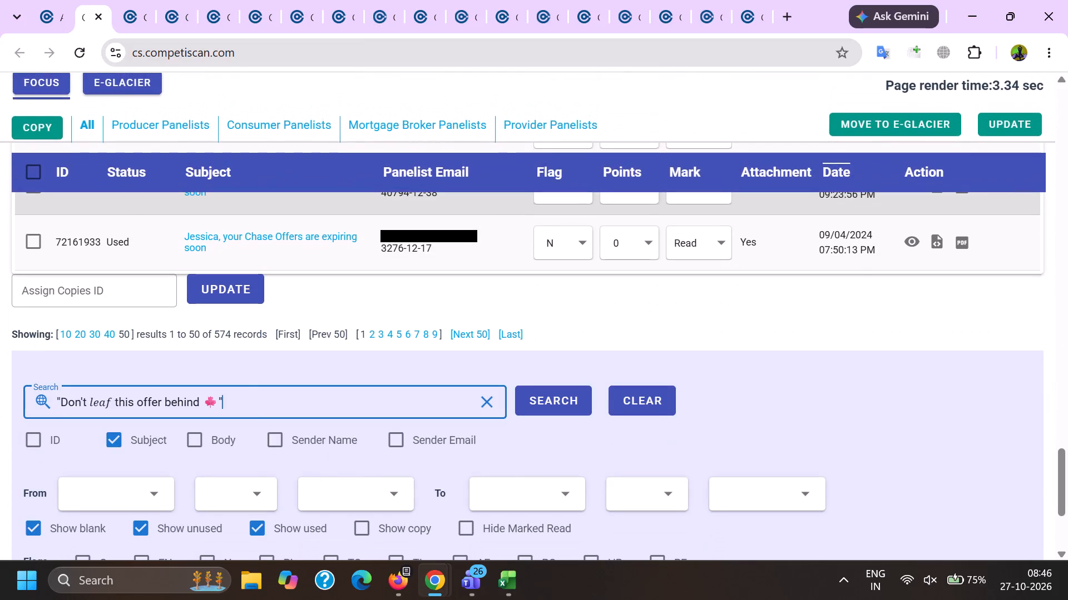
key(Return)
Go to the open Competiscan admin login page and log in with the prefilled credentials.
click(207, 0)
click(185, 0)
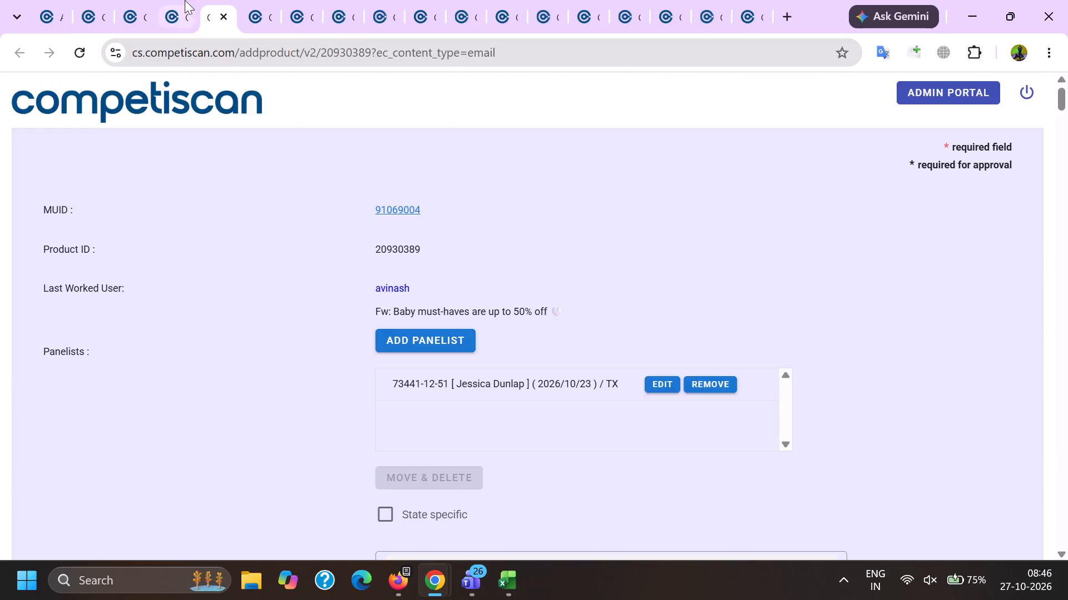
click(120, 0)
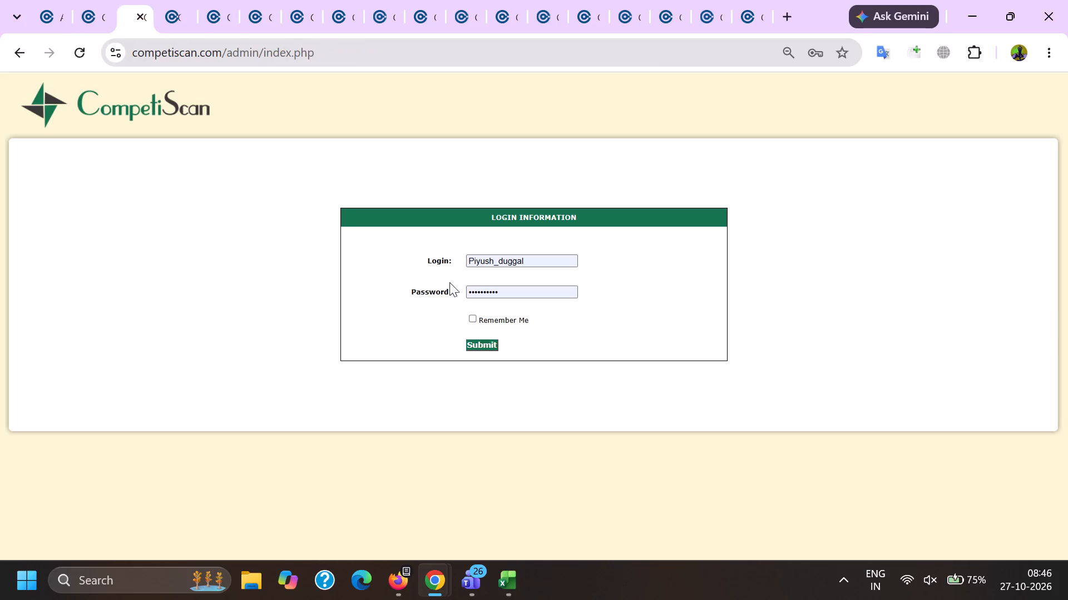
scroll(449, 285, down, 5)
scroll(367, 283, up, 2)
click(482, 338)
click(483, 345)
click(99, 0)
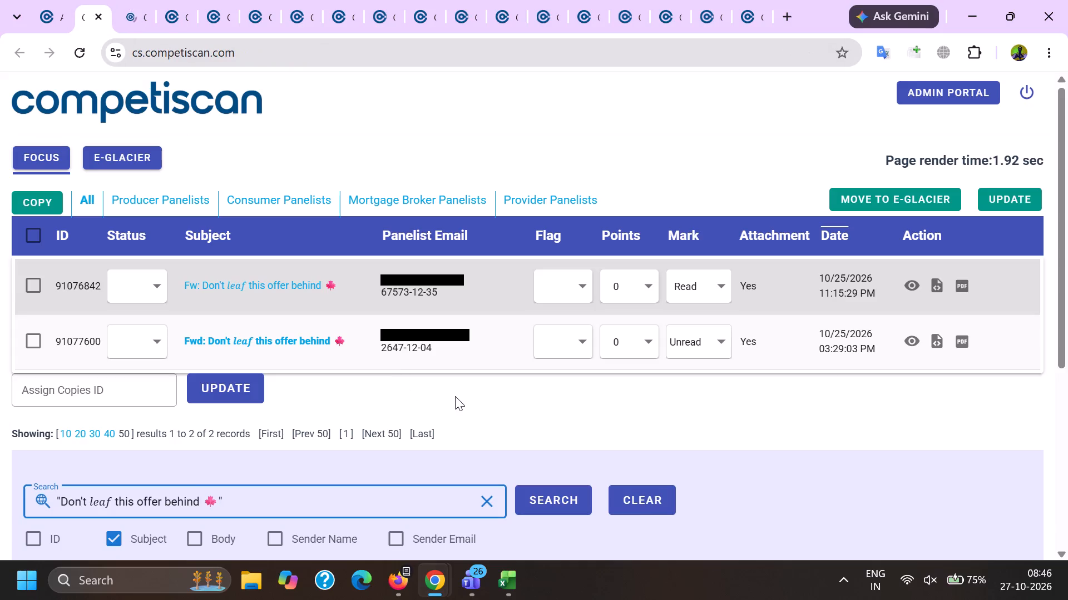
click(908, 342)
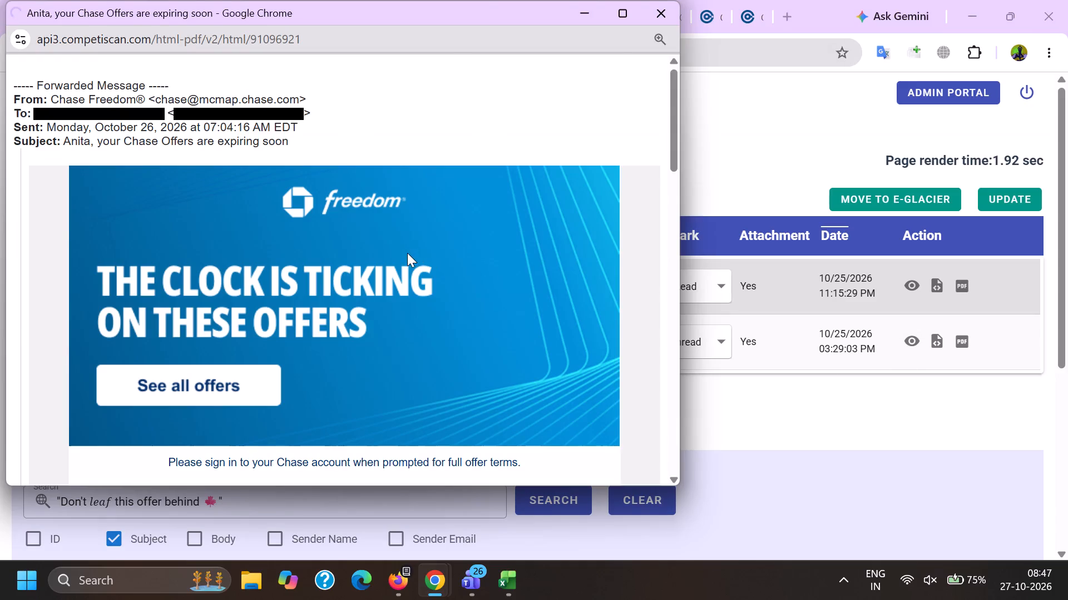
scroll(407, 253, down, 16)
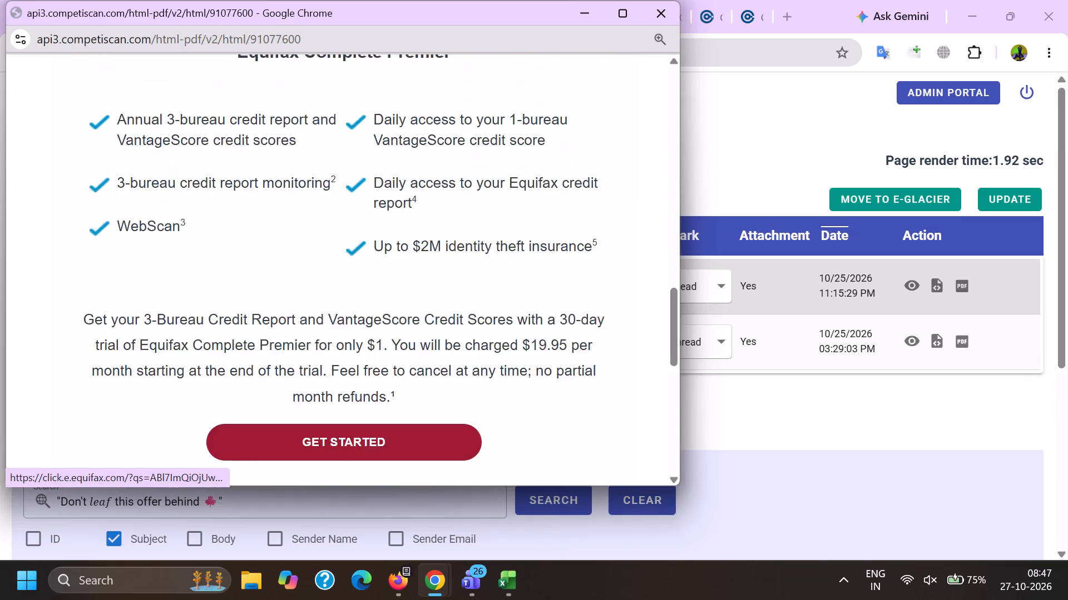
scroll(409, 299, down, 5)
scroll(421, 326, up, 20)
key(alt+Tab)
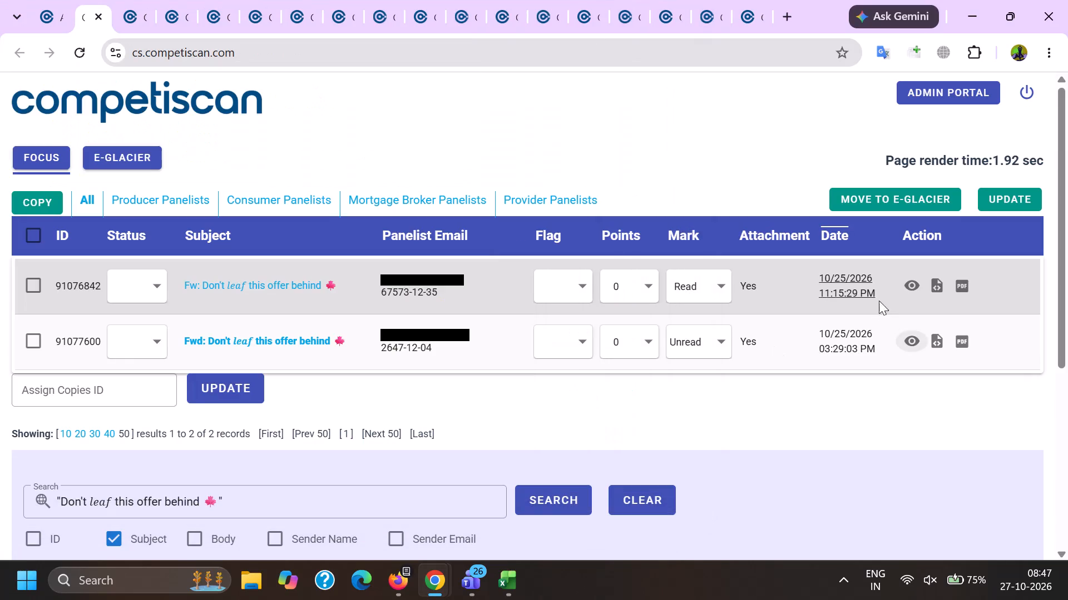
click(913, 279)
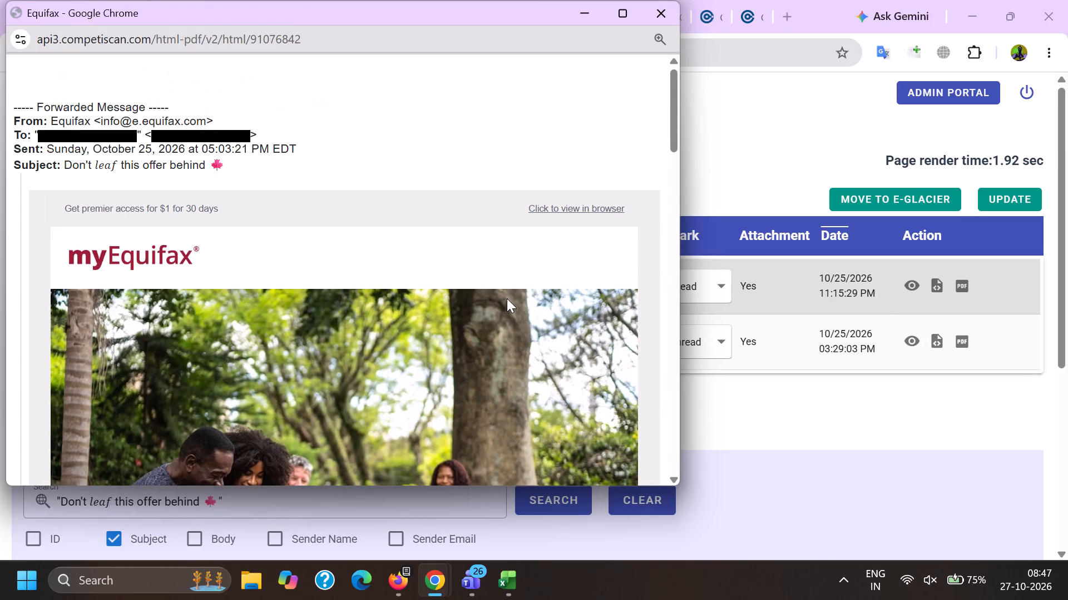
scroll(507, 314, down, 14)
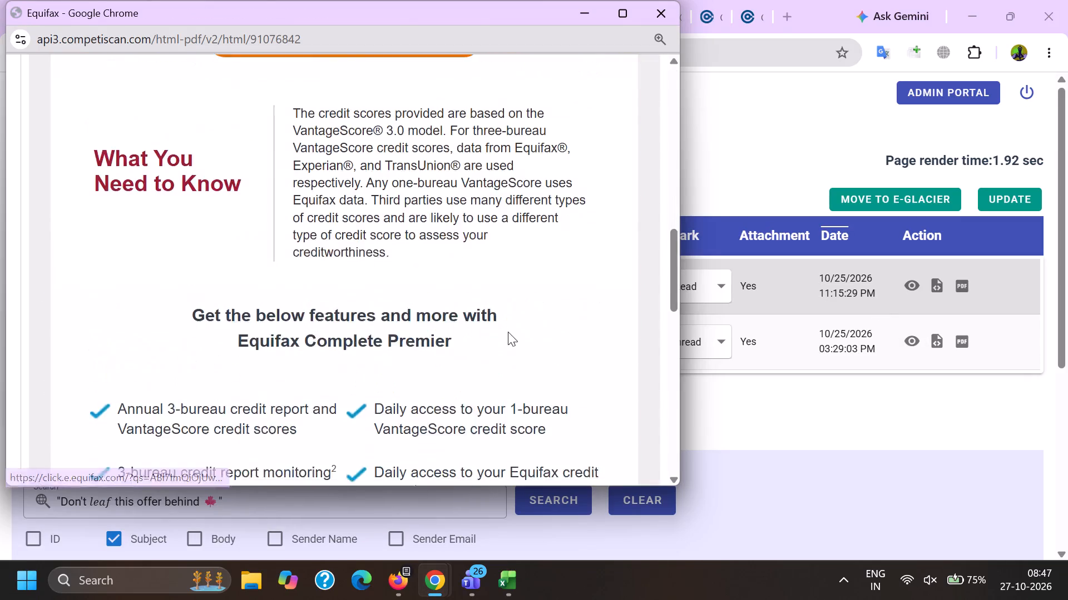
scroll(508, 332, down, 9)
key(alt+Tab)
Open record 91076842, "Fw: Don't leaf this offer behind", from the search results.
ctrl+click(275, 286)
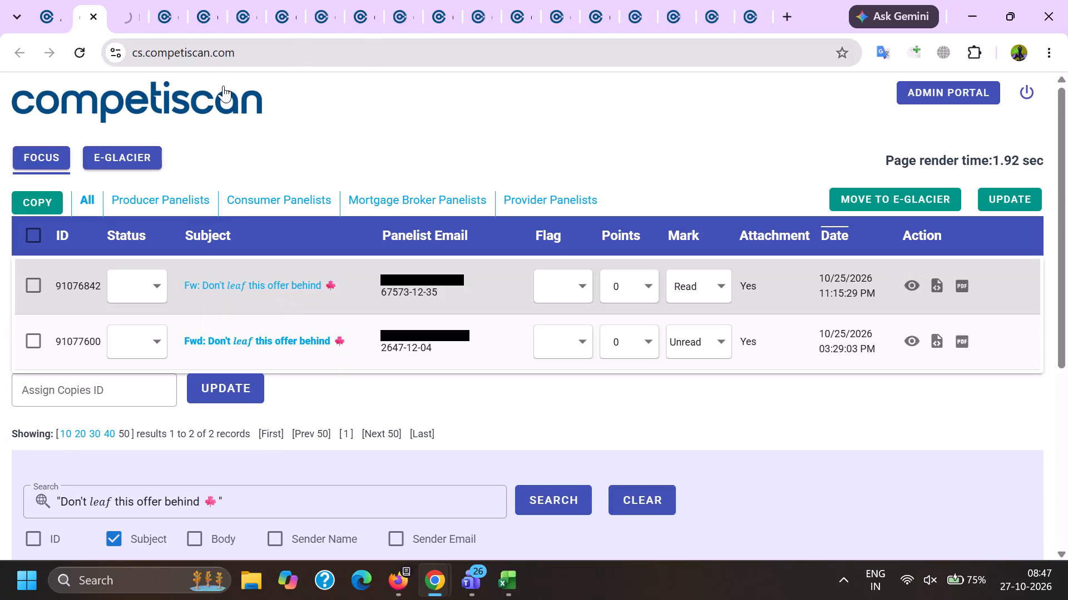
Open the current product PDFs of the already open product records 20930259, 20930389 and 20930484.
click(161, 0)
click(202, 0)
scroll(453, 328, down, 7)
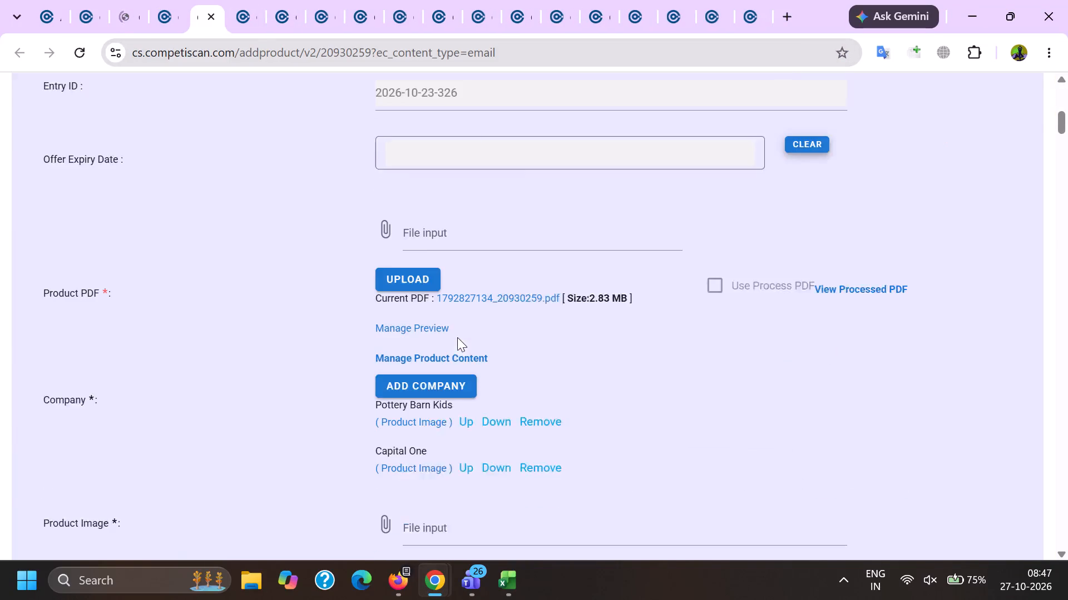
scroll(457, 337, down, 3)
scroll(488, 364, up, 6)
scroll(533, 362, down, 2)
ctrl+click(493, 292)
key(ctrl+Tab)
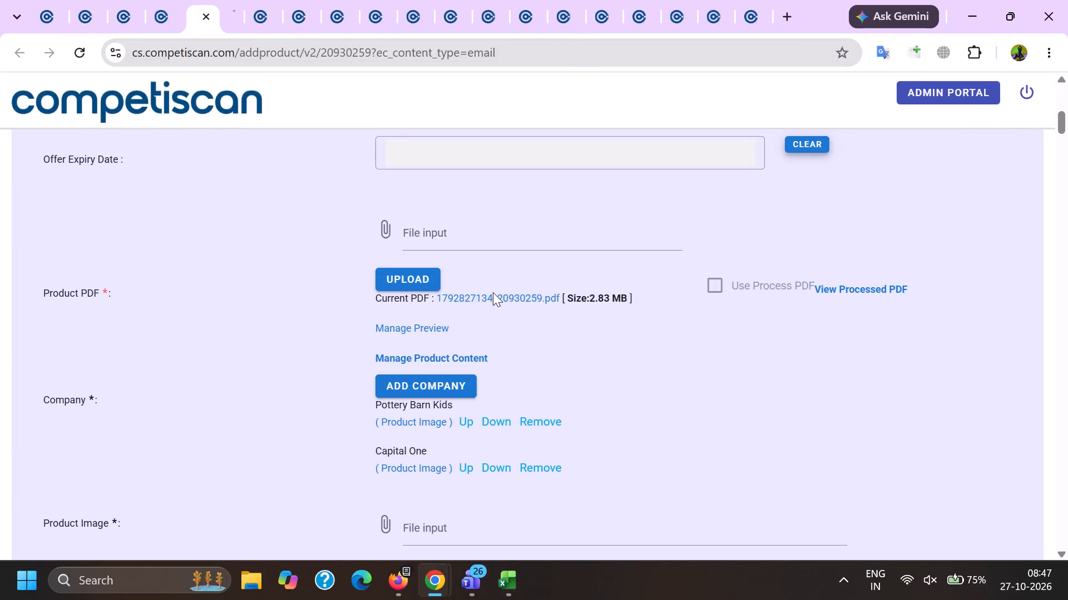
key(ctrl+Tab)
scroll(493, 296, down, 6)
ctrl+click(491, 297)
key(ctrl+Tab)
key(ctrl+Tab)
scroll(491, 296, down, 6)
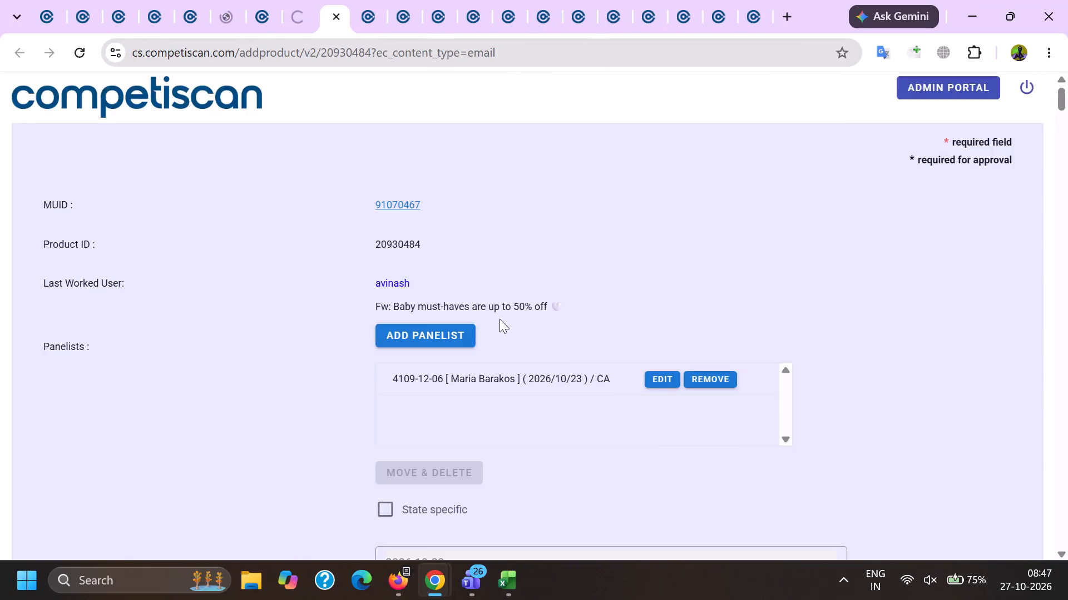
ctrl+click(499, 298)
Open the current product PDFs of product records 20930672, 20930836 and 20931077.
key(ctrl+Tab)
key(ctrl+Tab)
scroll(499, 295, down, 7)
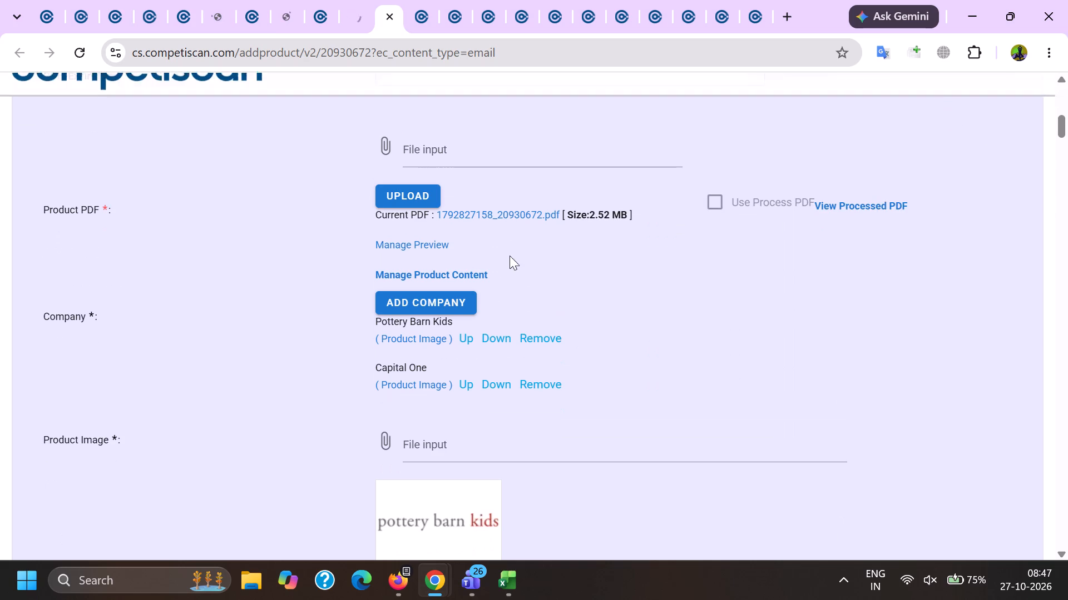
ctrl+click(497, 217)
key(ctrl+Tab)
key(ctrl+Tab)
scroll(497, 217, down, 7)
ctrl+click(488, 214)
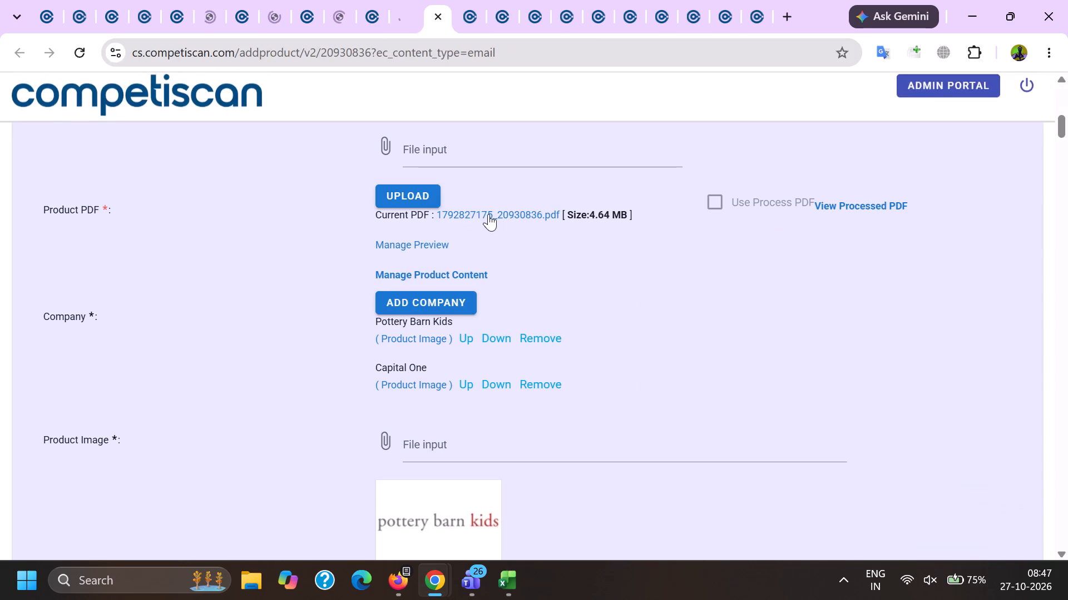
key(ctrl+Tab)
key(ctrl+Tab)
scroll(484, 212, down, 6)
ctrl+click(501, 301)
Open the current product PDFs of the next three product records, ending with 20931292 and 20931405.
key(ctrl+Tab)
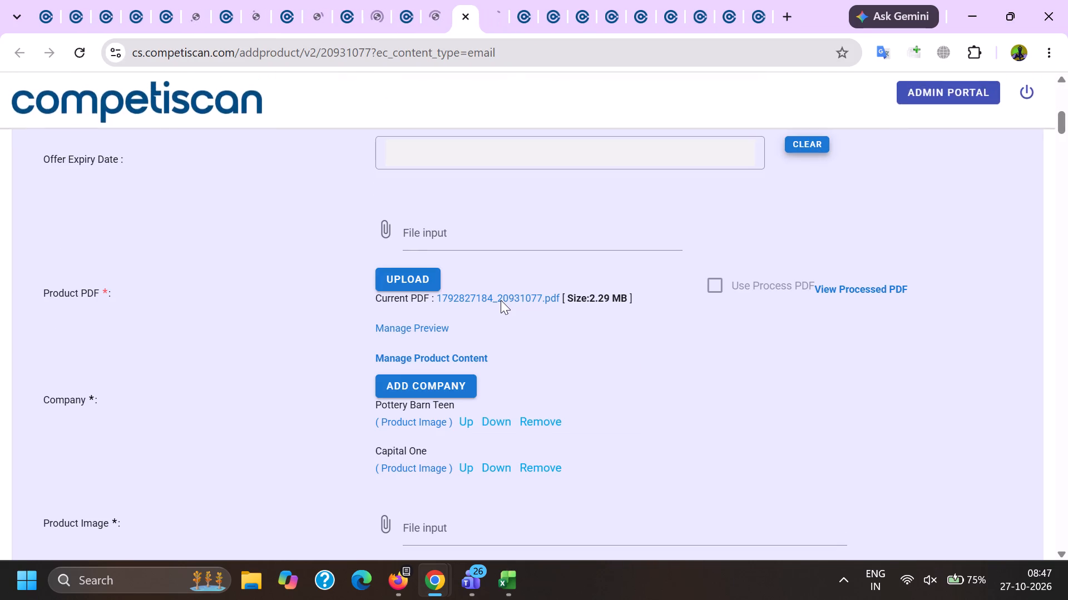
key(ctrl+Tab)
scroll(501, 300, down, 7)
ctrl+click(489, 218)
key(ctrl+Tab)
key(ctrl+Tab)
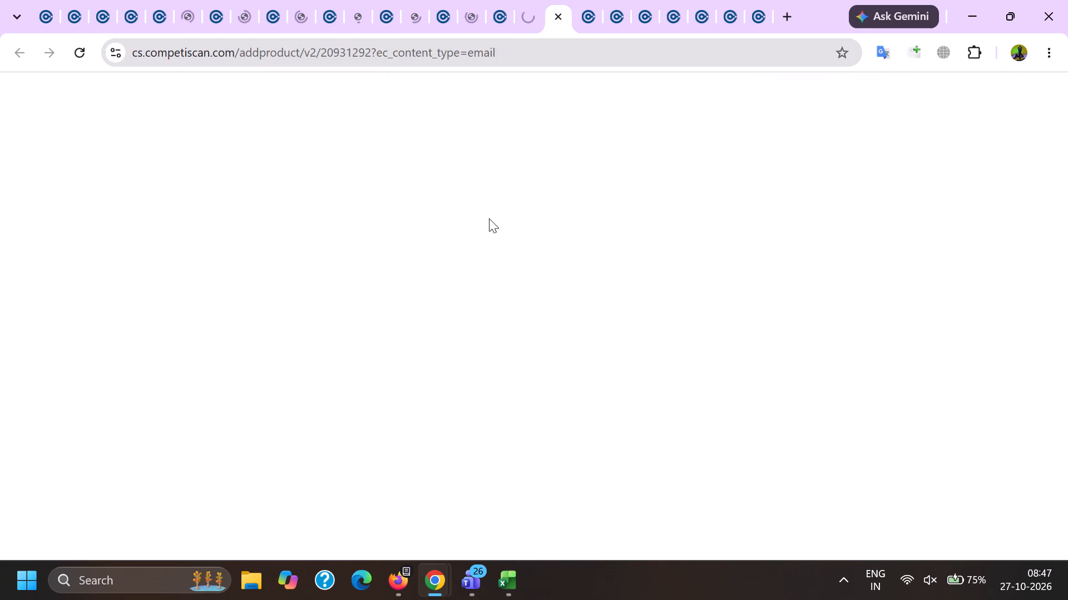
scroll(489, 218, down, 7)
ctrl+click(483, 208)
key(ctrl+Tab)
key(ctrl+Tab)
scroll(499, 209, down, 3)
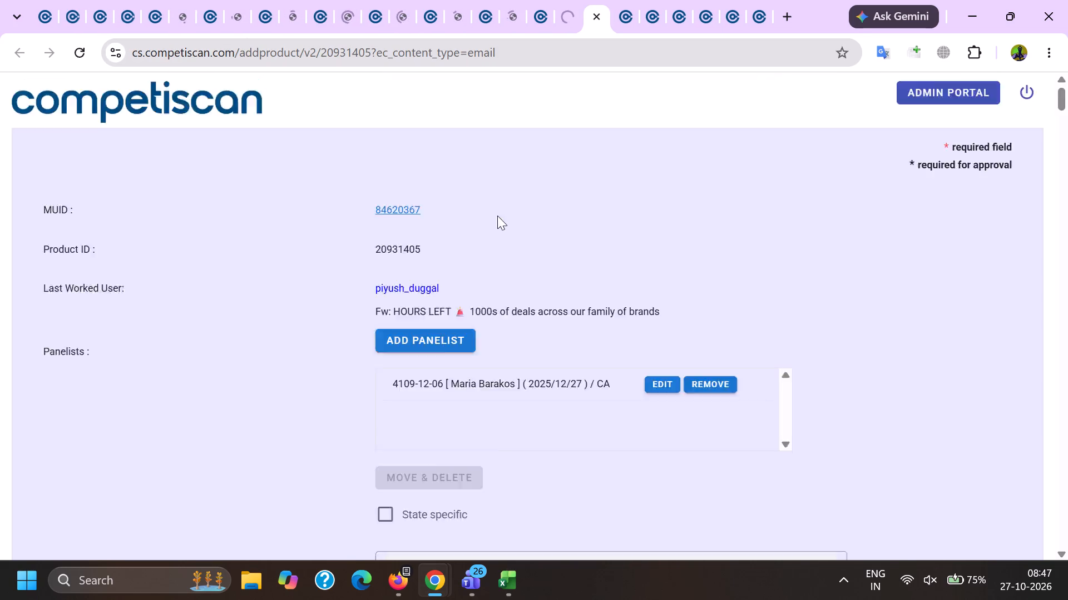
scroll(497, 216, down, 3)
ctrl+click(507, 294)
Open the current product PDFs of product records 20931521, 20931678 and 20931728.
key(ctrl+Tab)
key(ctrl+Tab)
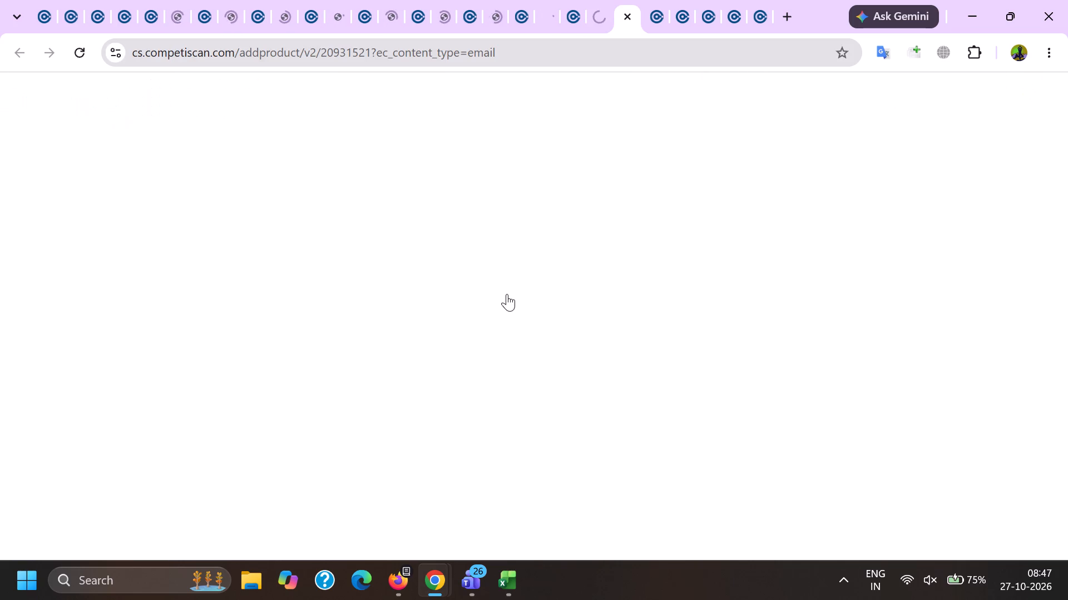
scroll(505, 293, down, 6)
ctrl+click(504, 294)
key(ctrl+Tab)
key(ctrl+Tab)
scroll(503, 294, down, 6)
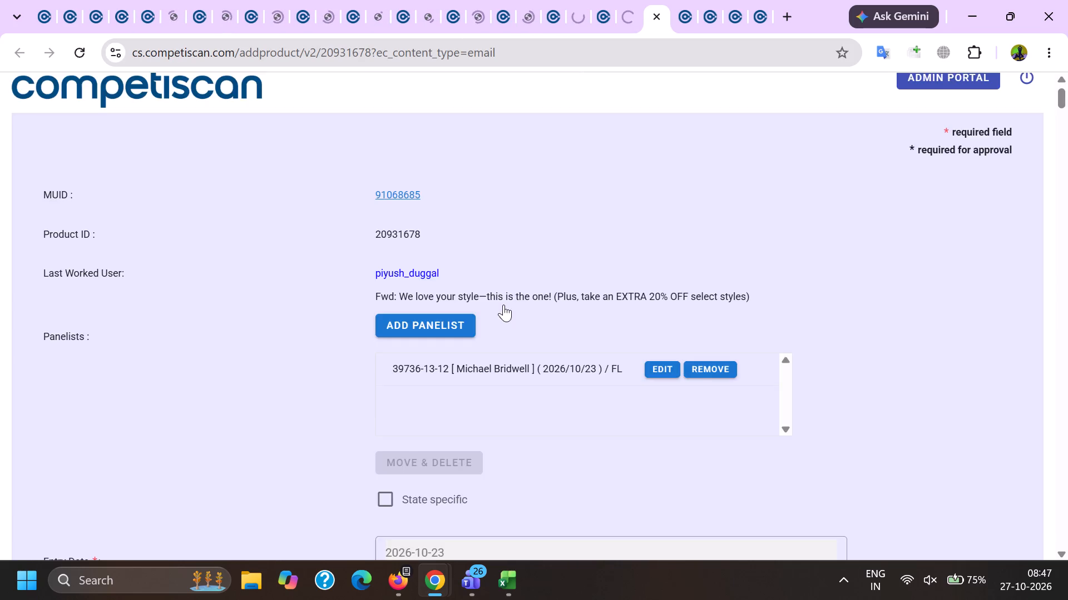
ctrl+click(487, 299)
key(ctrl+Tab)
key(ctrl+Tab)
scroll(487, 299, down, 7)
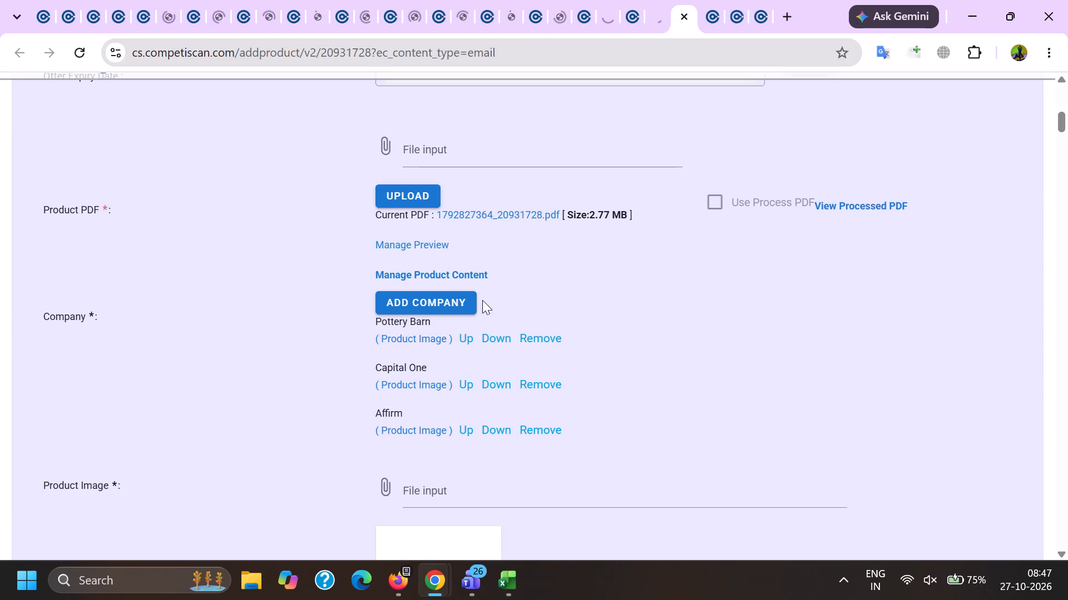
ctrl+click(481, 213)
Open the current product PDFs of the west elm product records 20932883, 20932902 and 20932939.
key(ctrl+Tab)
key(ctrl+Tab)
scroll(474, 217, down, 7)
ctrl+click(477, 209)
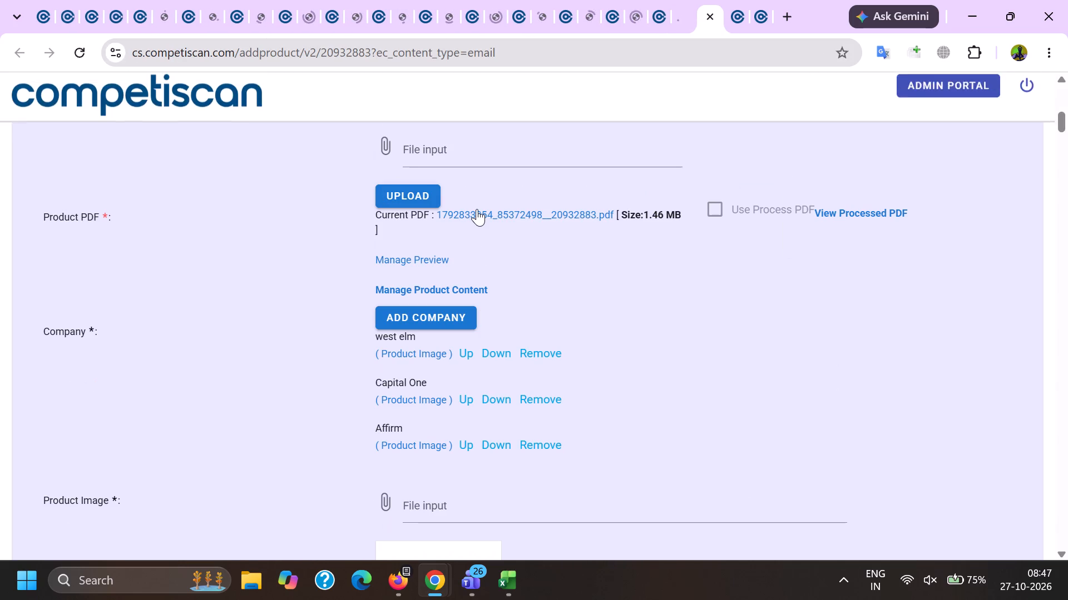
key(ctrl+Tab)
key(ctrl+Tab)
scroll(469, 227, down, 6)
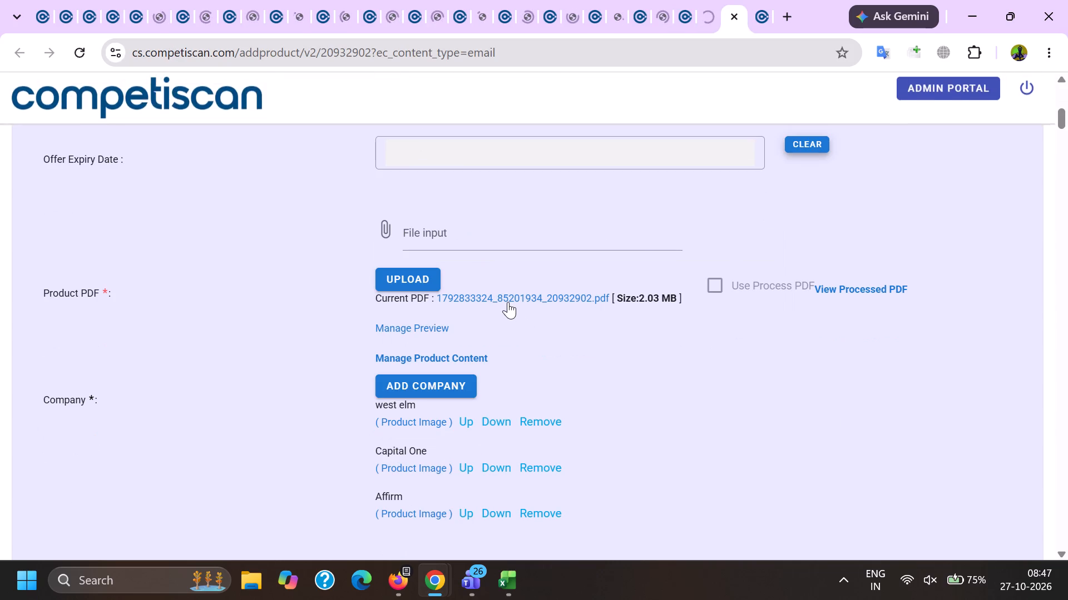
ctrl+click(508, 302)
key(ctrl+Tab)
key(ctrl+Tab)
scroll(506, 302, down, 12)
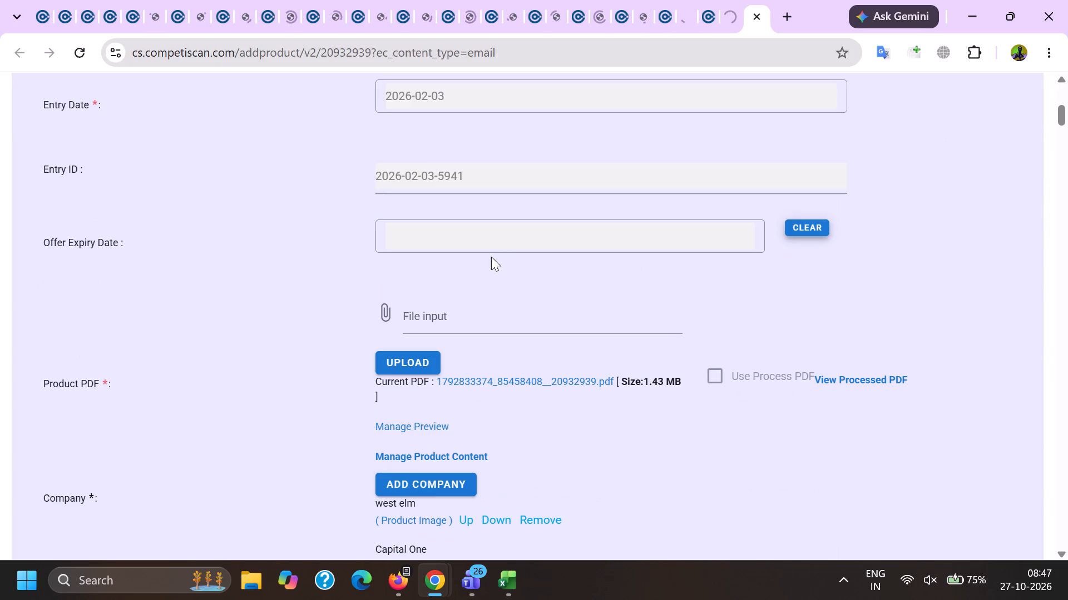
ctrl+click(498, 379)
Examine the Pottery Barn Kids PDF of product 20930259 down to the card rewards fine print at its end.
click(142, 0)
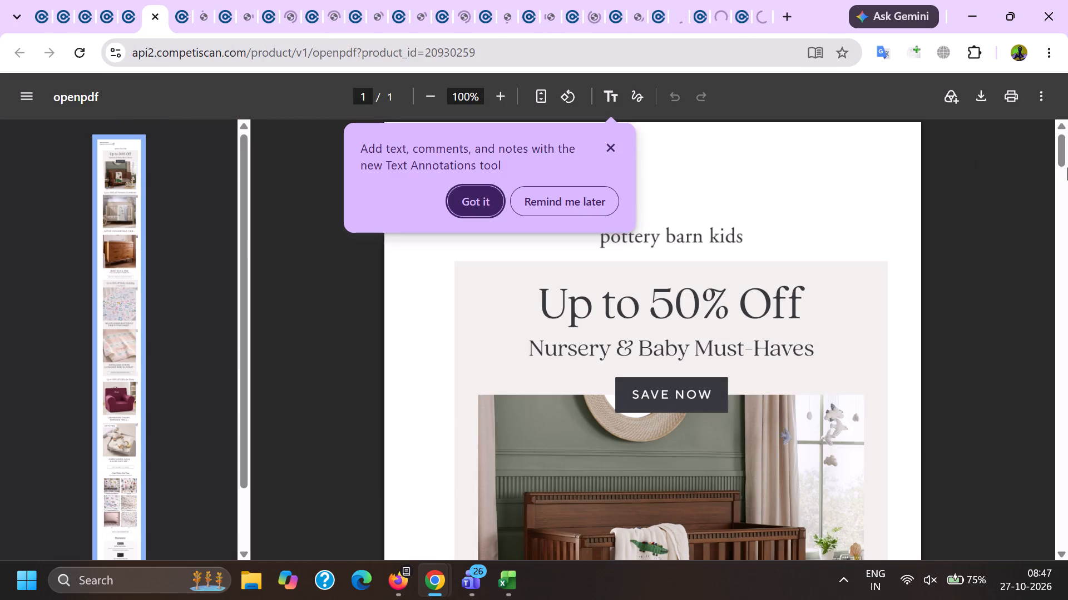
drag(1067, 153, 1067, 599)
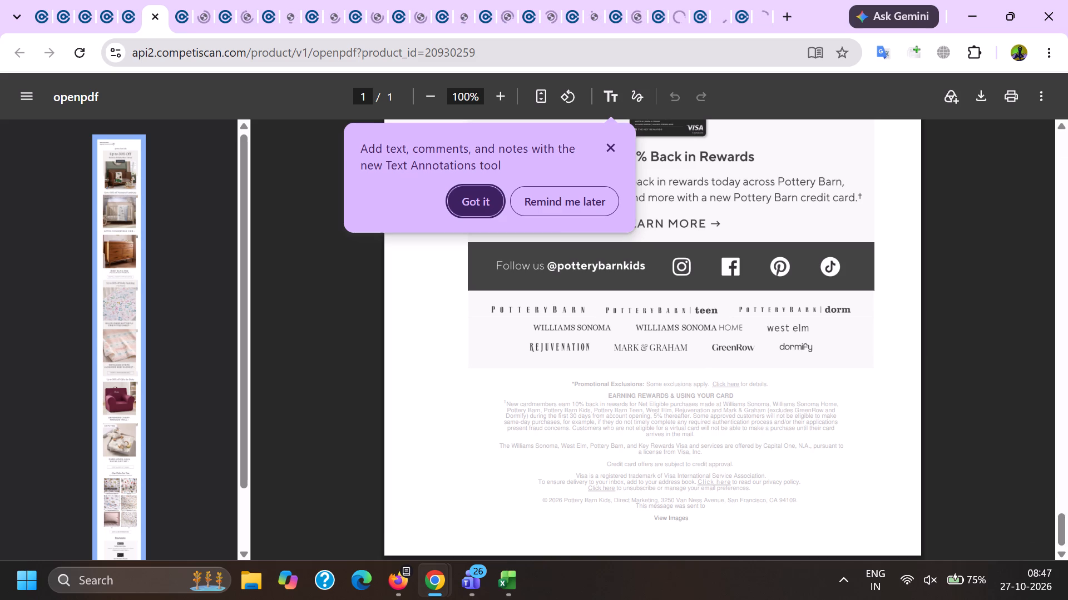
drag(543, 486, 809, 562)
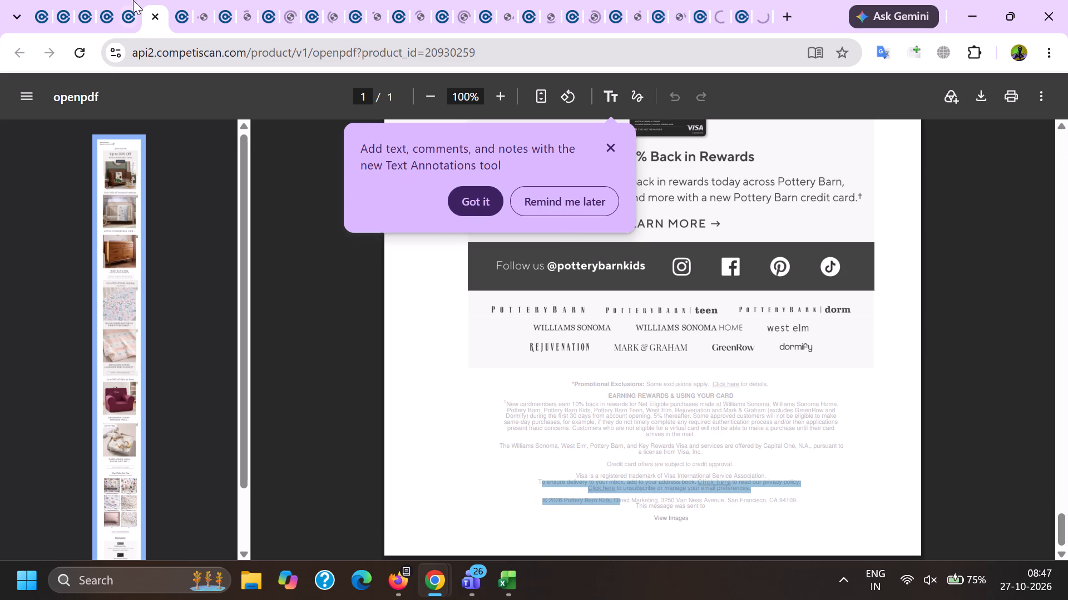
Review product record 20930259's sector and category, incentive, card network, reward program and payment card pricing fields.
click(133, 0)
scroll(464, 190, down, 7)
scroll(503, 246, down, 5)
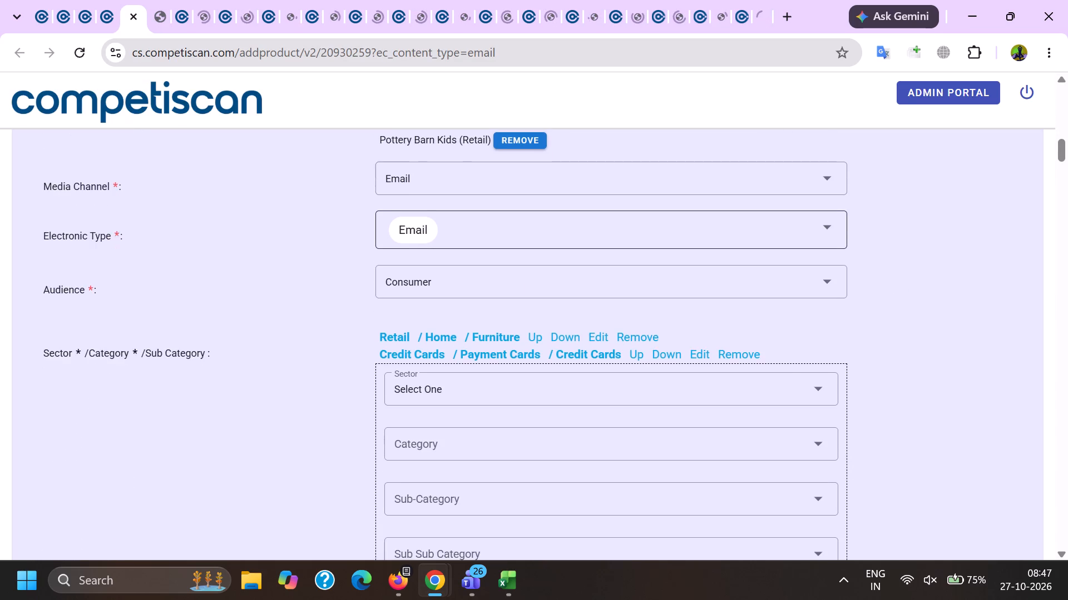
scroll(506, 250, down, 1)
drag(755, 277, 97, 239)
scroll(275, 269, down, 10)
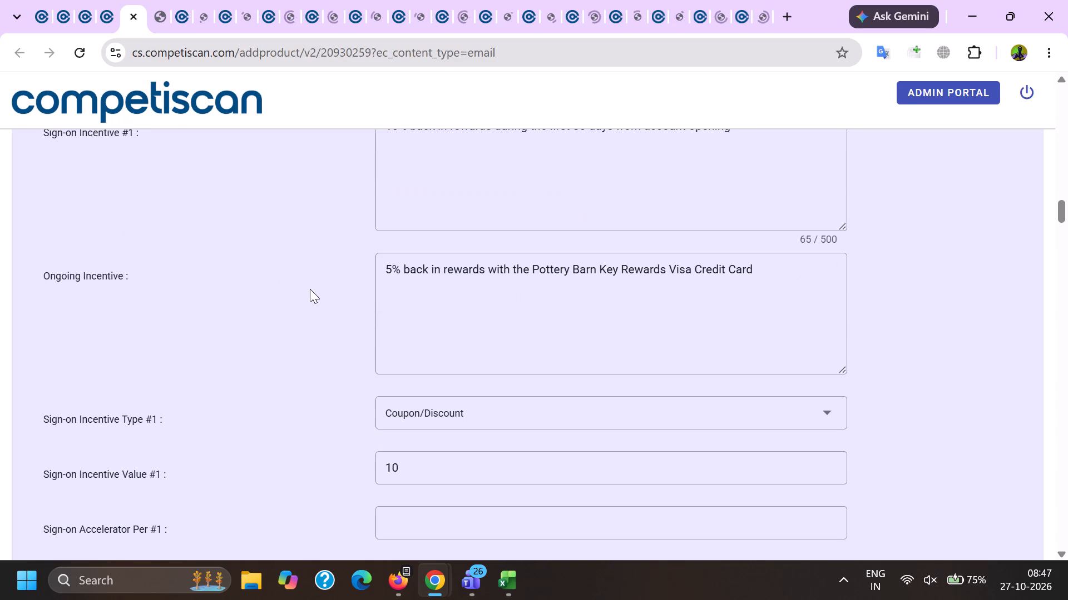
scroll(310, 289, down, 20)
scroll(310, 289, down, 11)
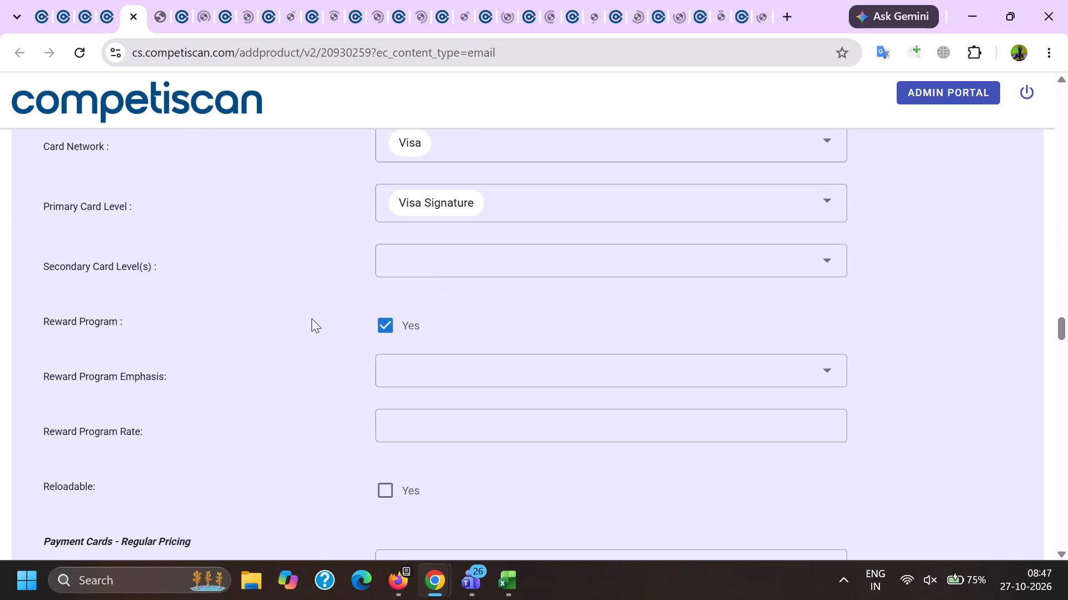
scroll(296, 326, up, 3)
click(247, 366)
key(End)
scroll(250, 366, up, 7)
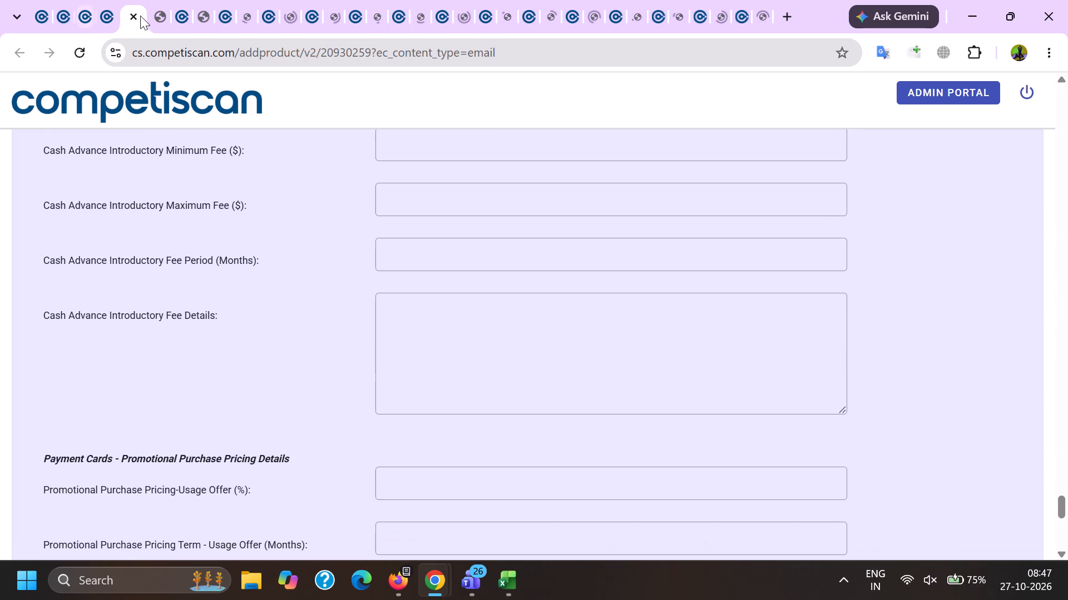
Close product record 20930259 and its PDF.
double_click(136, 17)
Check product record 20930389's category, incentive, card network and payment card pricing fields against its Pottery Barn Kids PDF, and close both.
click(169, 0)
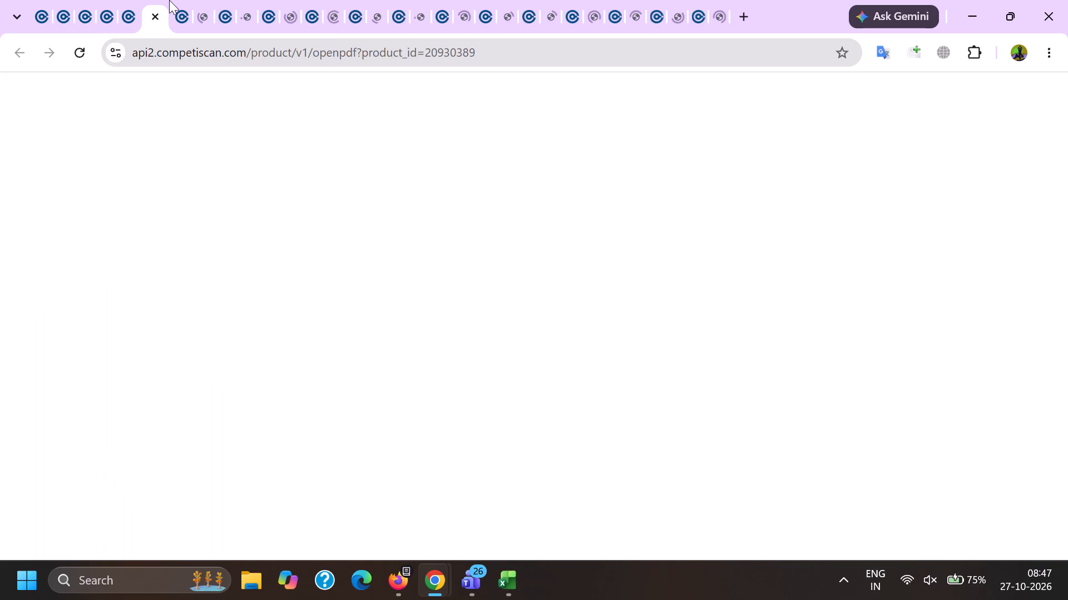
drag(1067, 148, 1067, 599)
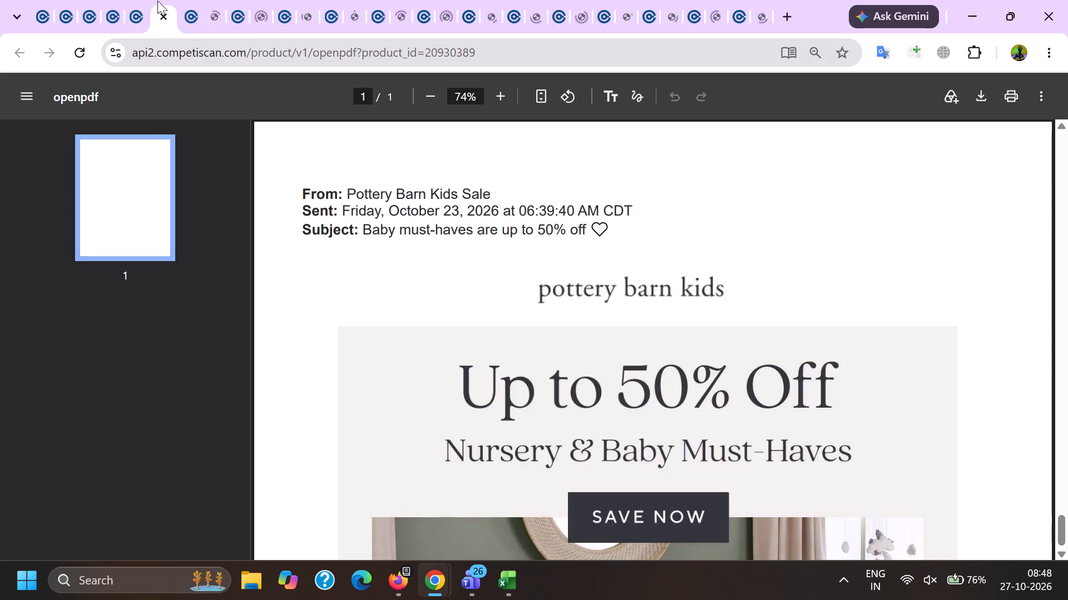
click(135, 0)
scroll(492, 288, down, 12)
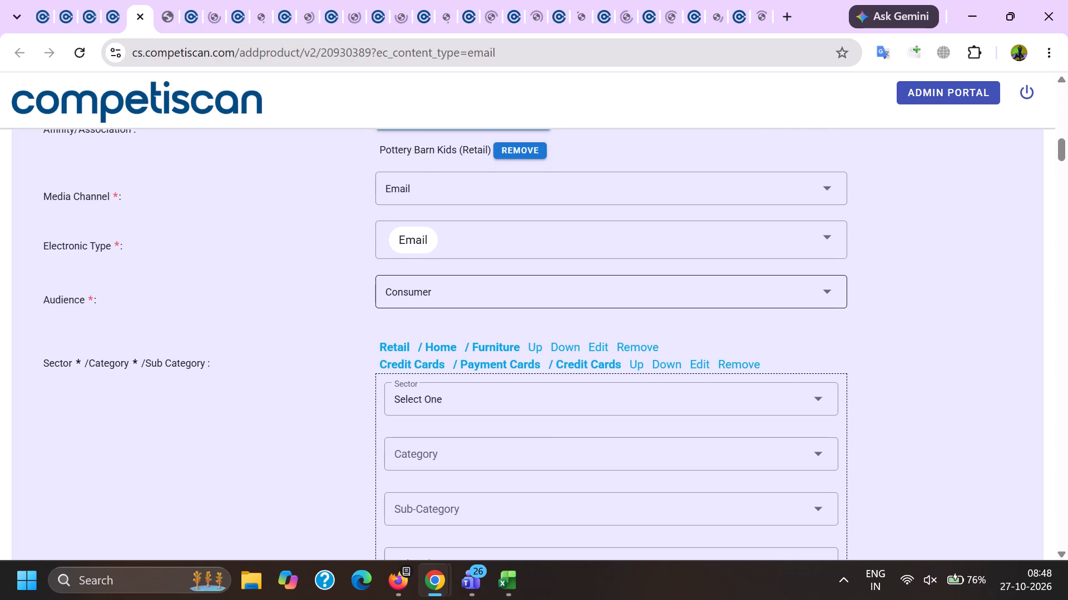
scroll(489, 298, down, 1)
drag(739, 300, 100, 219)
scroll(201, 277, down, 16)
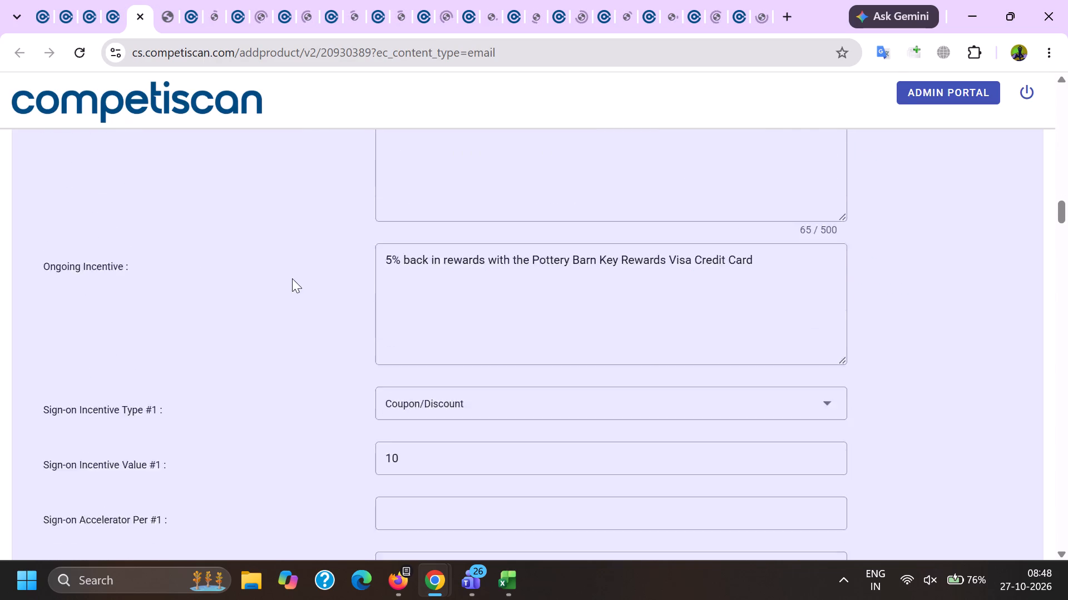
scroll(292, 278, down, 8)
scroll(308, 282, up, 1)
scroll(309, 282, down, 2)
scroll(326, 294, up, 18)
scroll(332, 293, down, 11)
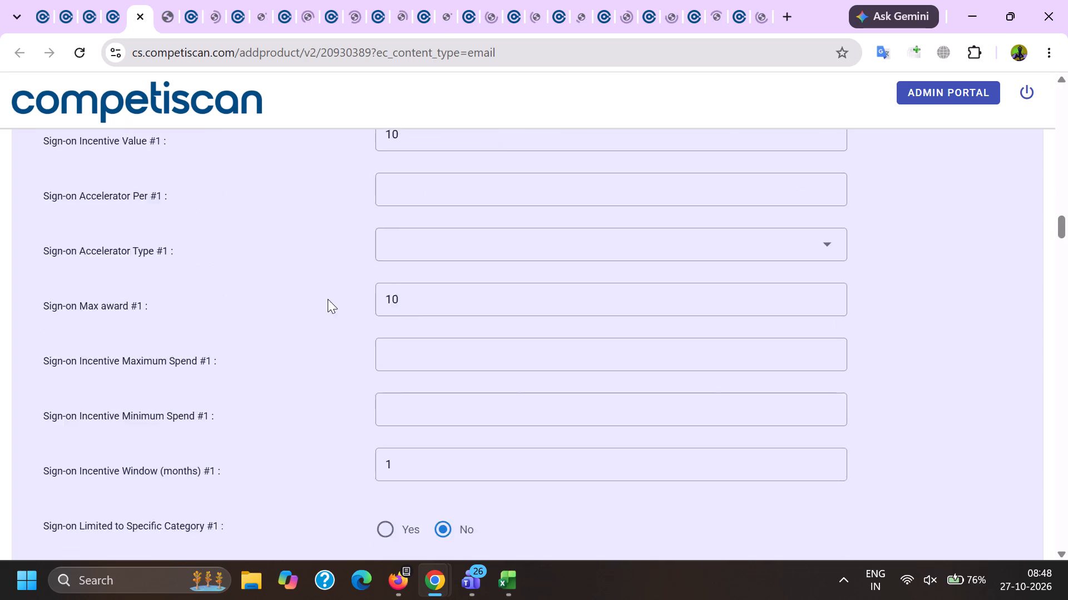
scroll(328, 299, down, 20)
scroll(328, 299, down, 4)
scroll(288, 349, up, 4)
click(276, 357)
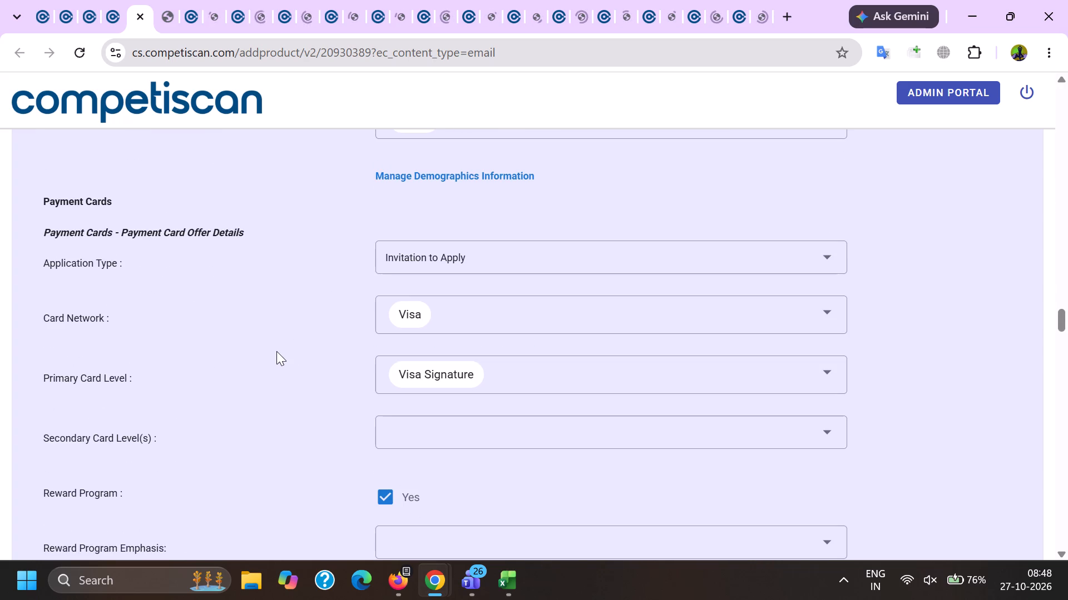
key(End)
scroll(284, 338, up, 8)
double_click(141, 17)
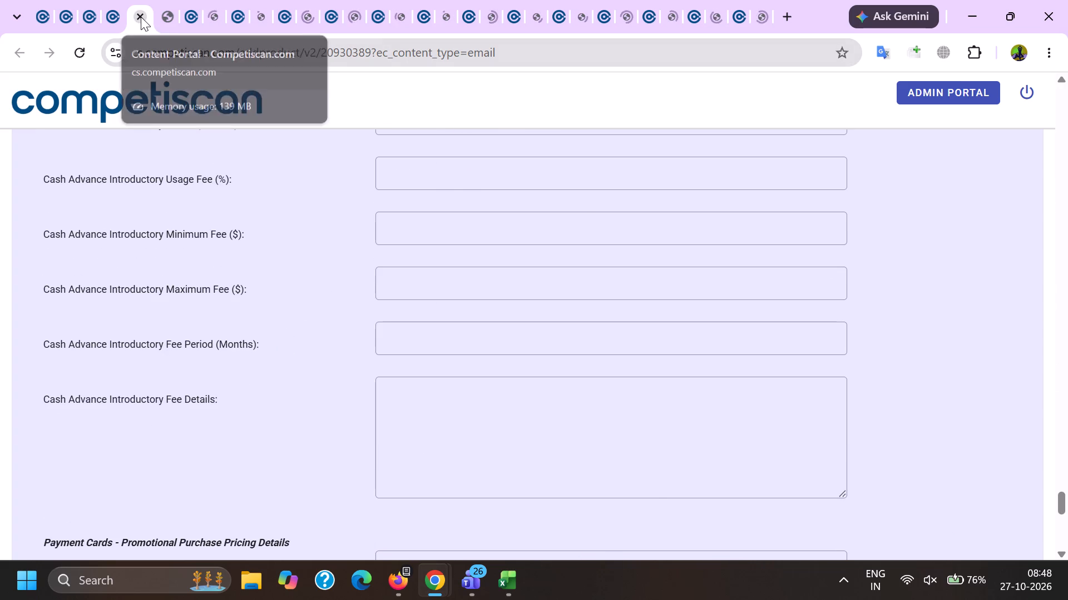
Compare product record 20930484's sign-on incentive, card network and pricing fields with its PDF's card rewards fine print, and close both.
click(160, 0)
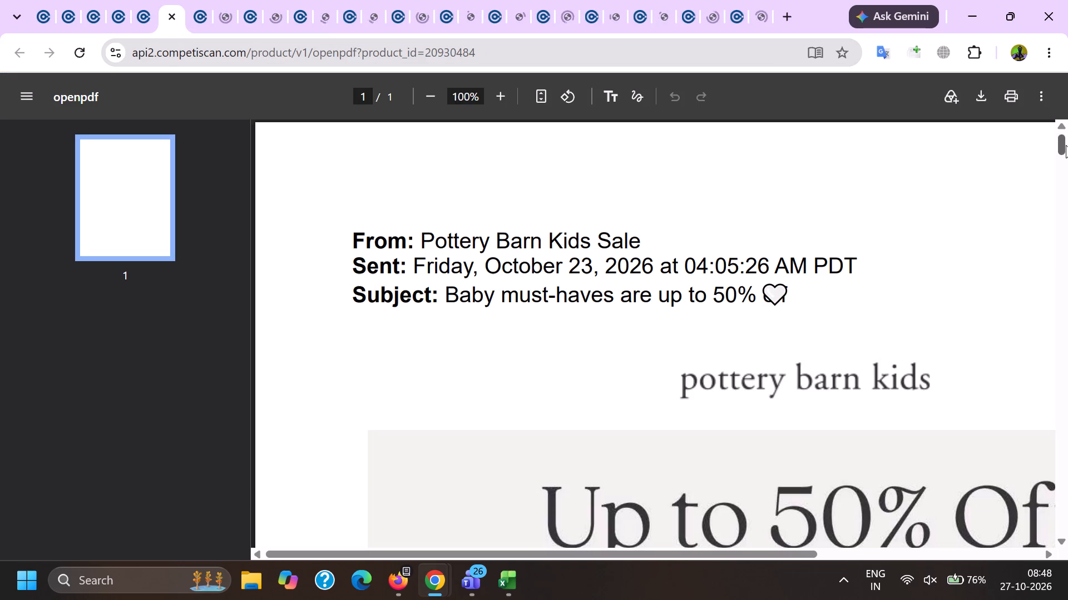
drag(1066, 142, 1067, 599)
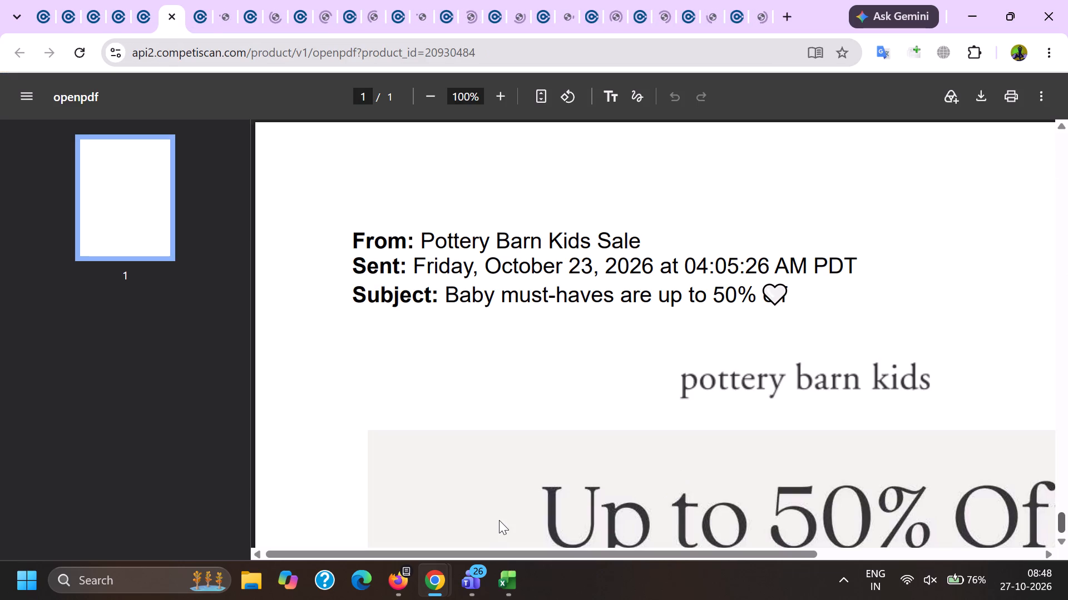
drag(446, 550, 446, 549)
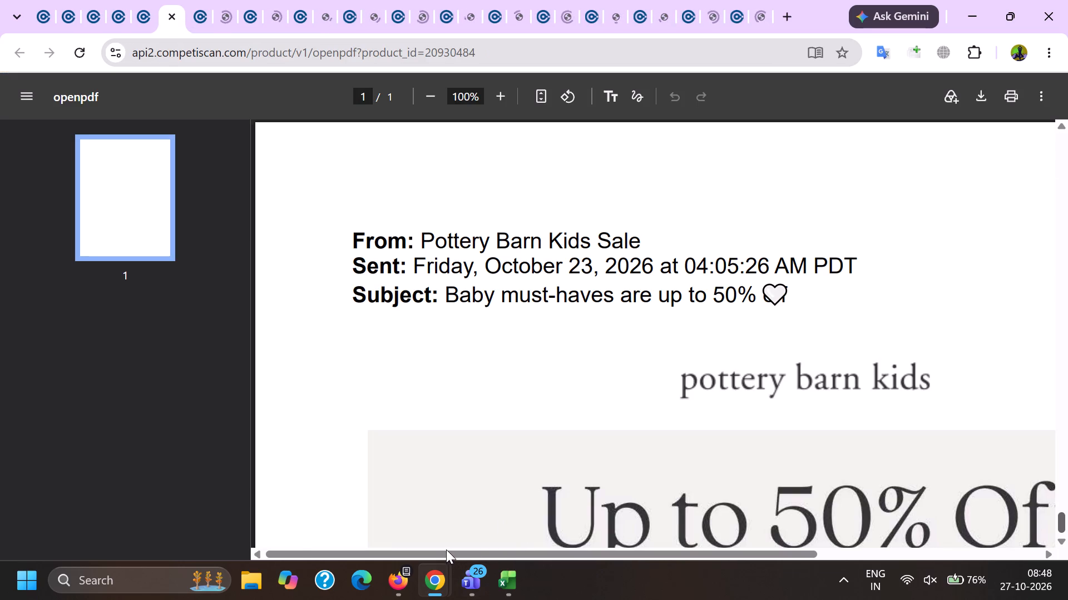
drag(446, 549, 1067, 560)
scroll(641, 369, down, 6)
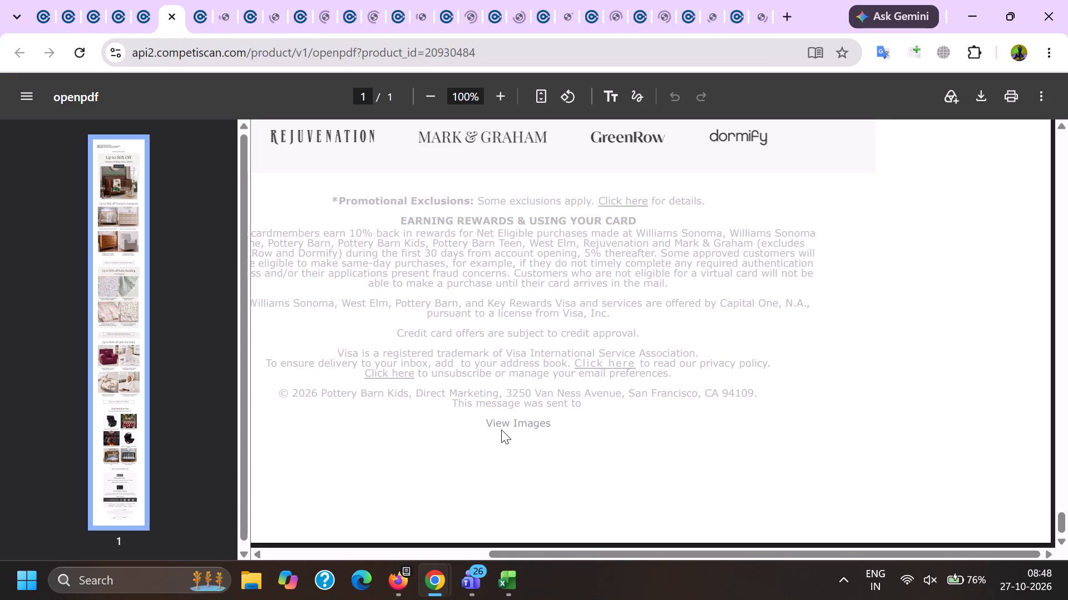
click(149, 0)
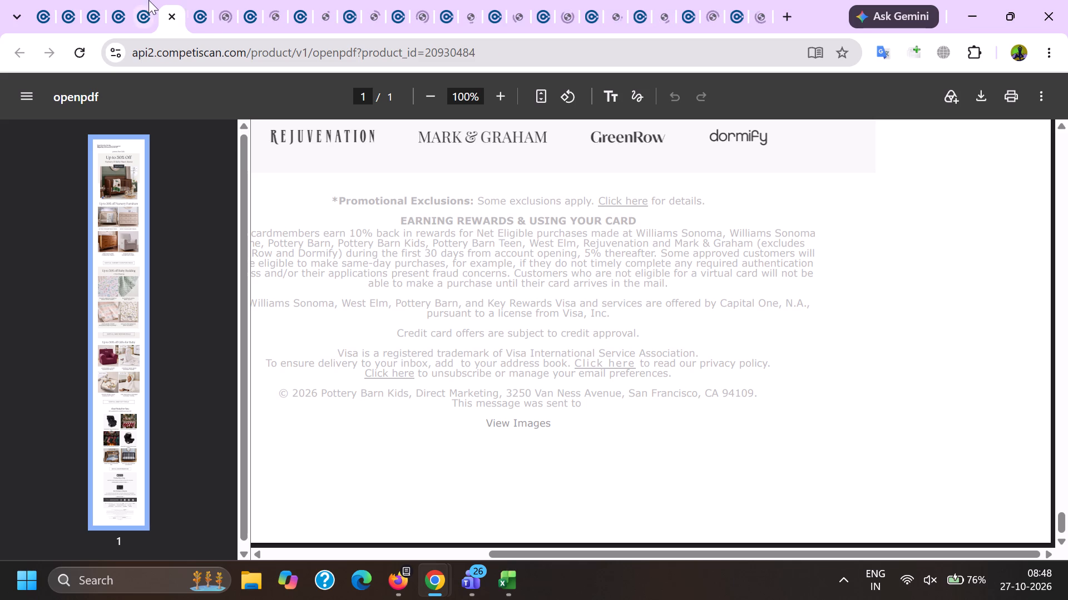
scroll(505, 289, down, 7)
scroll(567, 289, down, 5)
drag(703, 372, 130, 267)
scroll(314, 302, down, 9)
scroll(332, 309, down, 13)
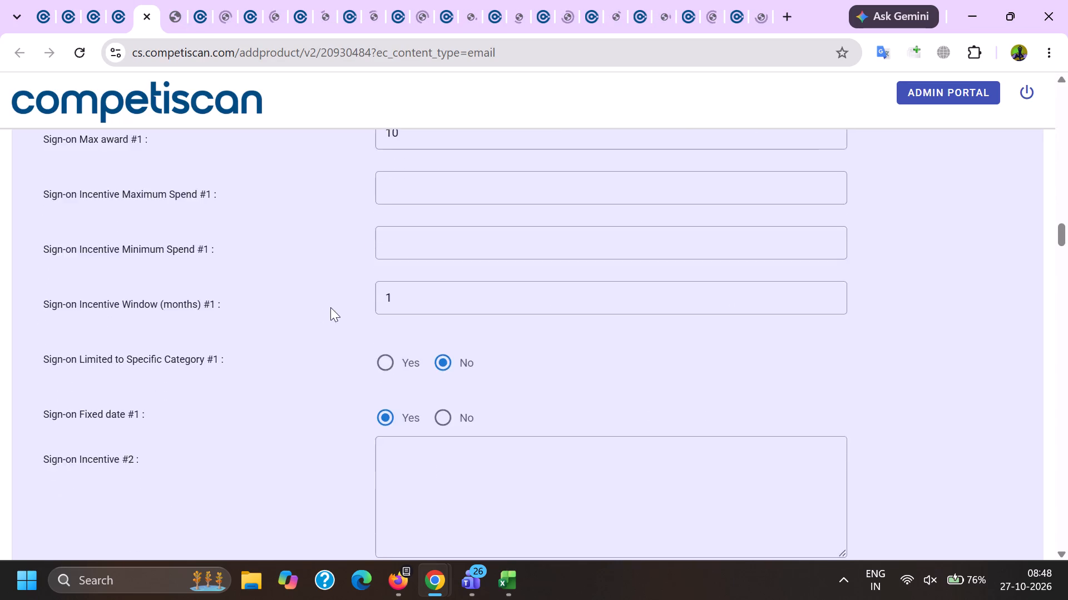
scroll(330, 307, down, 20)
scroll(330, 307, down, 2)
scroll(338, 326, up, 5)
click(320, 384)
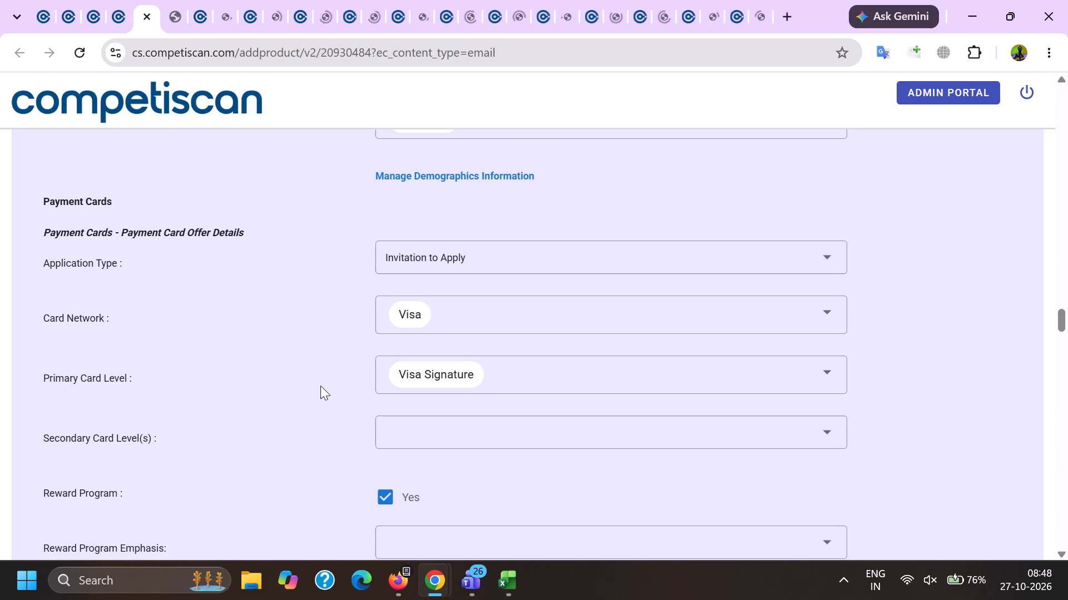
key(End)
scroll(322, 386, up, 7)
click(152, 13)
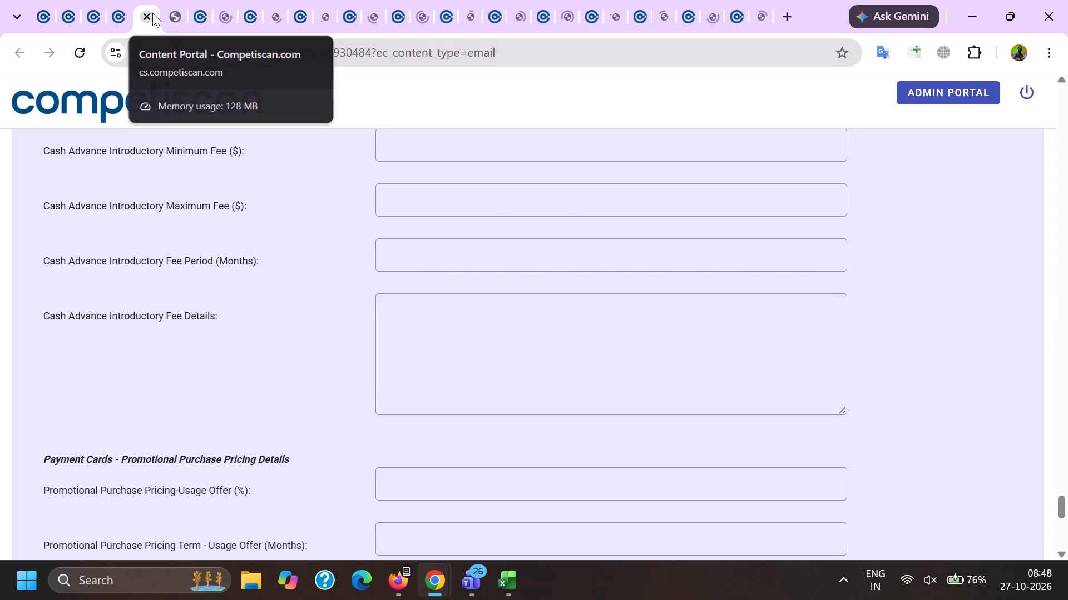
click(152, 13)
Check product record 20930672's companies, product headline, sign-on incentive and pricing fields against its Pottery Barn Kids PDF, and close both.
click(165, 0)
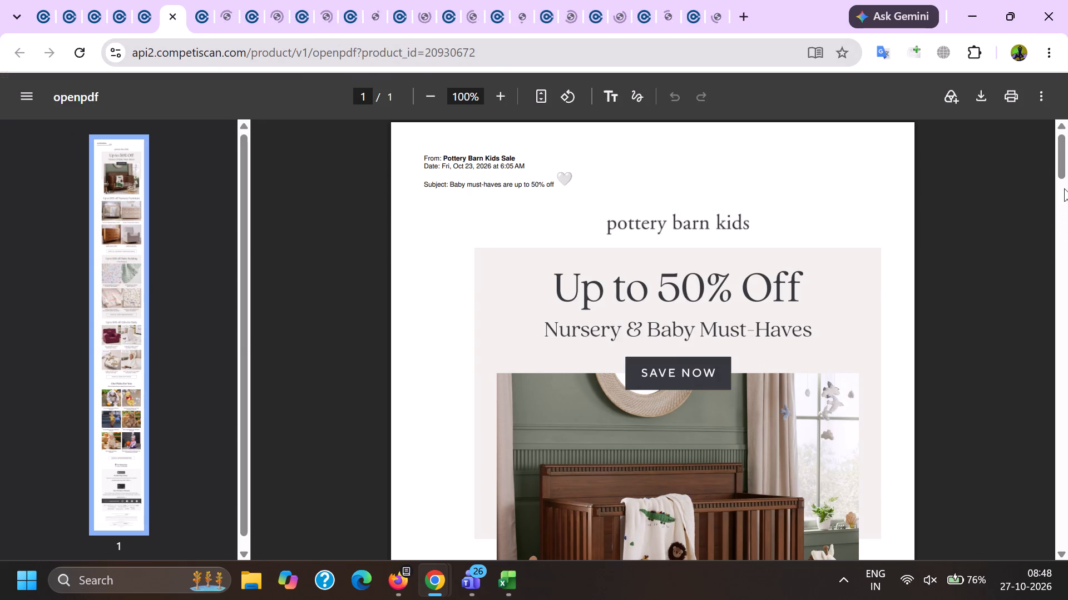
drag(1064, 161, 1067, 597)
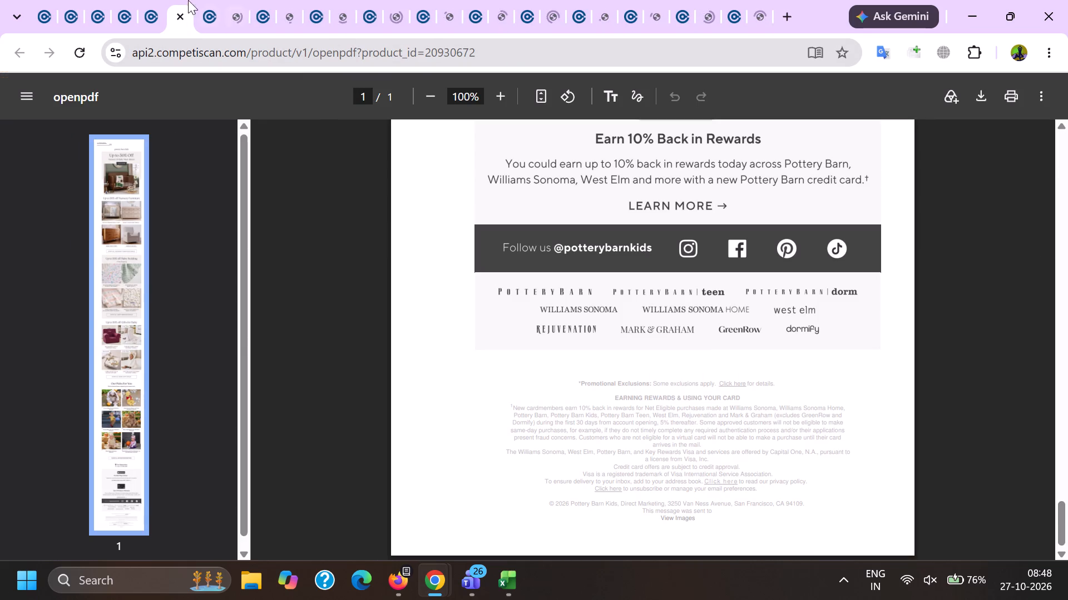
click(169, 0)
click(165, 0)
click(160, 0)
scroll(387, 276, down, 2)
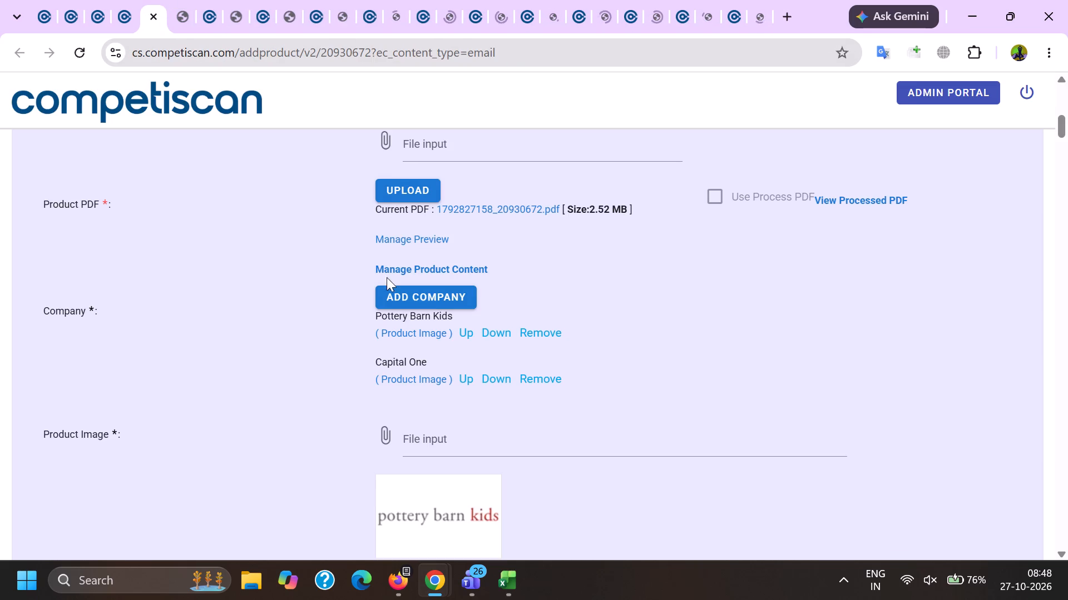
scroll(387, 277, down, 5)
scroll(578, 248, down, 5)
drag(739, 320, 255, 283)
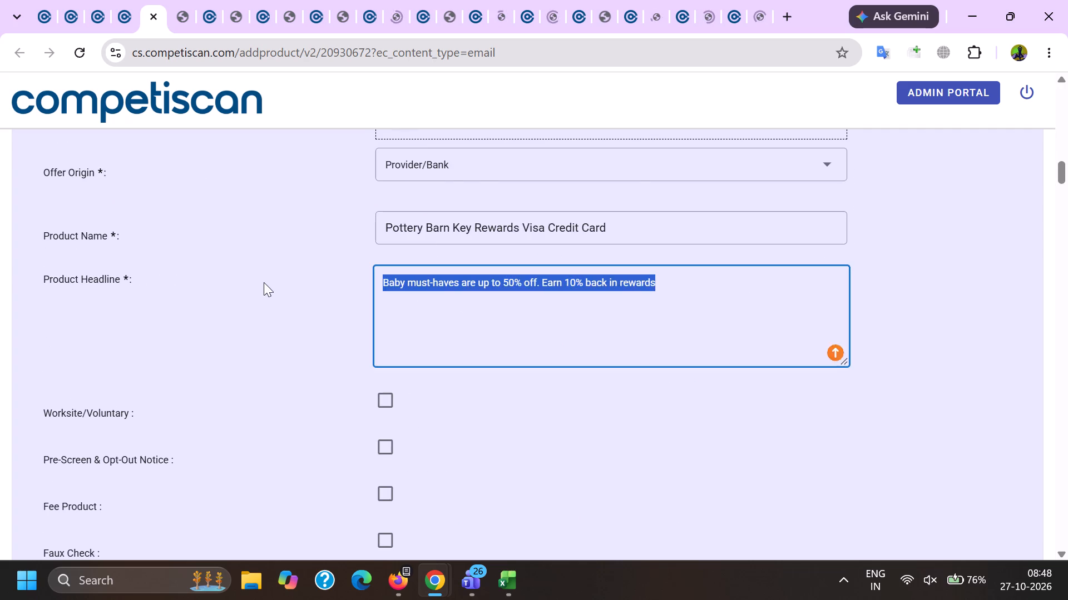
scroll(264, 282, down, 7)
scroll(279, 280, down, 20)
scroll(279, 280, down, 3)
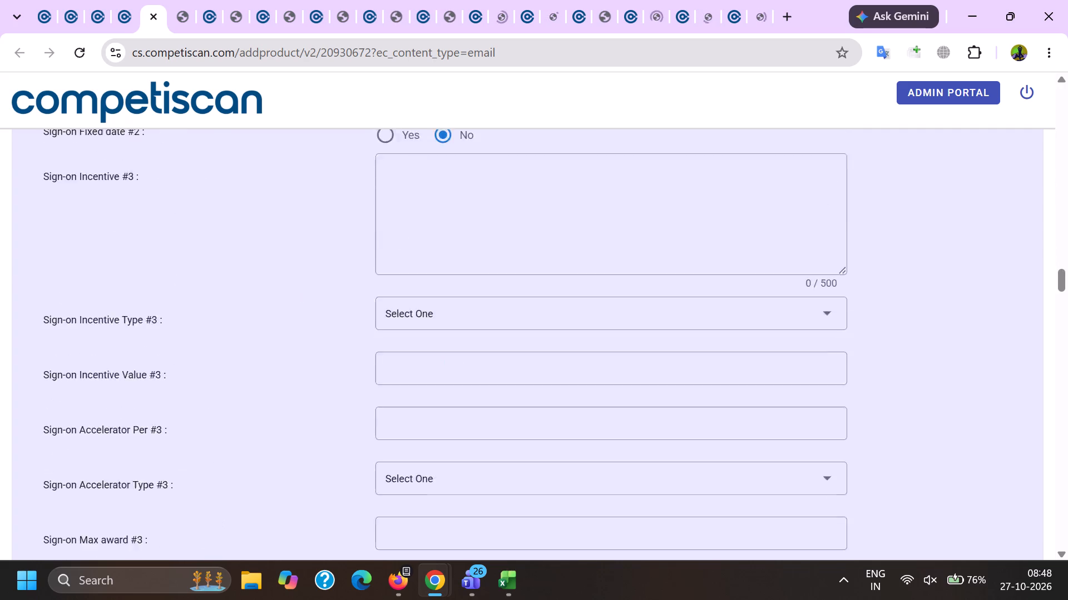
scroll(391, 257, down, 9)
scroll(359, 332, down, 4)
click(354, 332)
key(End)
scroll(354, 333, up, 7)
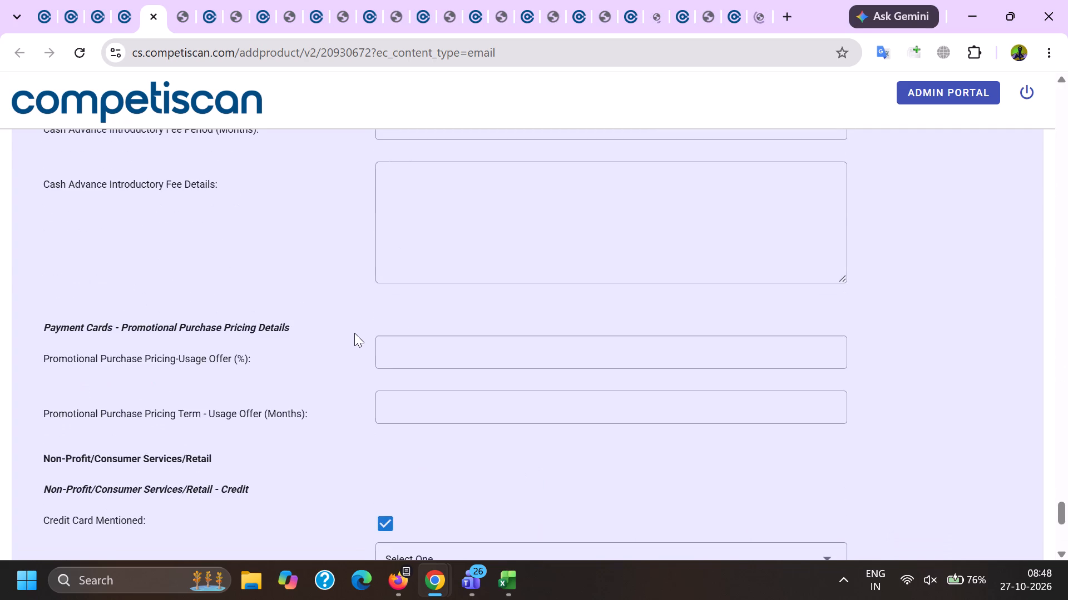
double_click(156, 11)
Check product record 20930836's headline, sign-on incentive, card network and pricing fields against its PDF's card rewards terms, and close both.
click(182, 0)
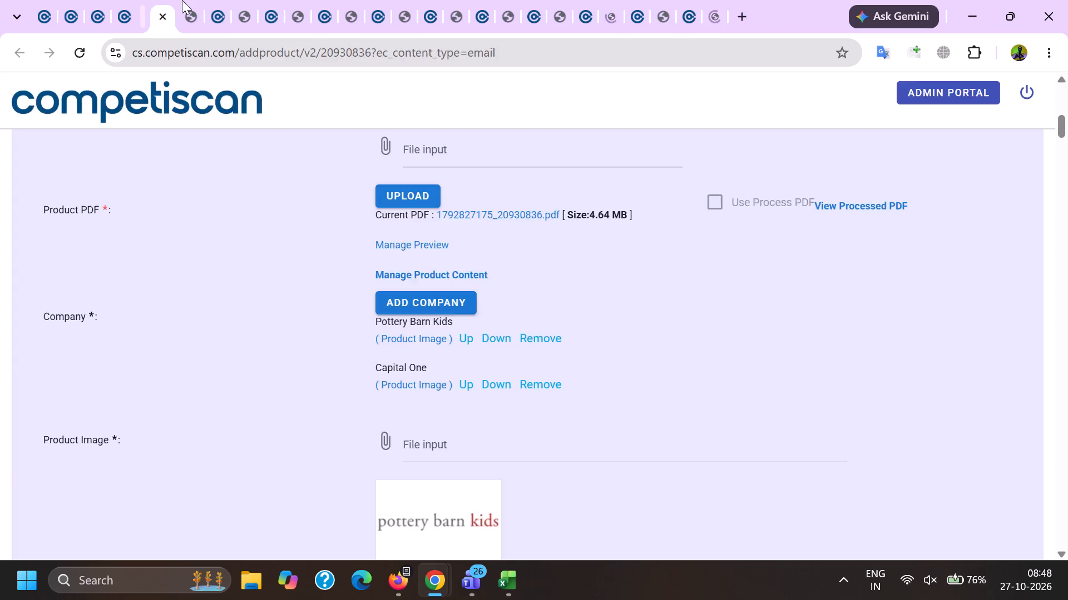
drag(1067, 144, 1067, 599)
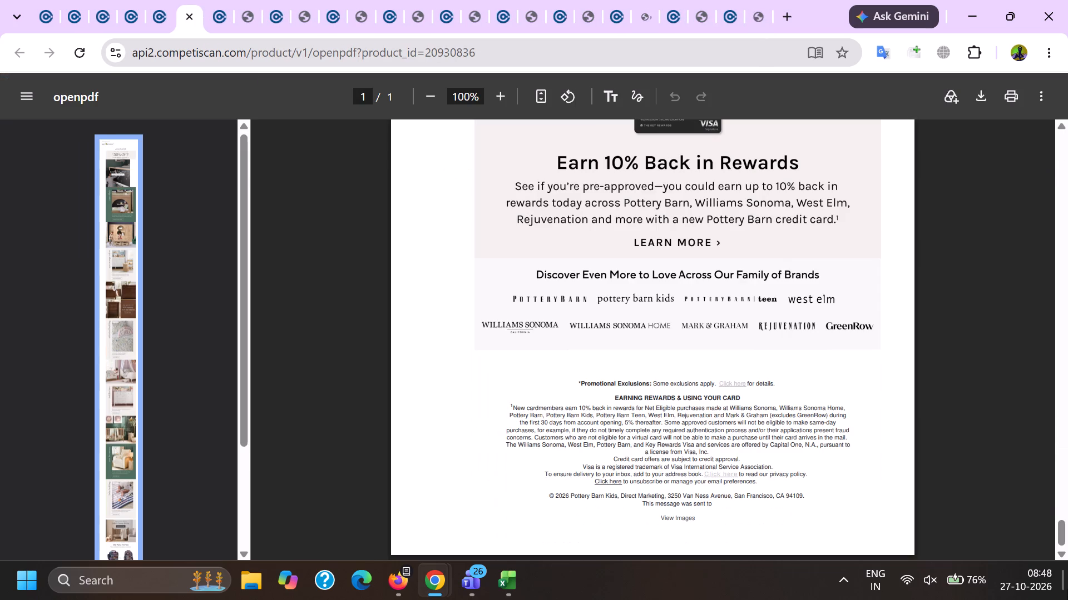
click(153, 0)
scroll(390, 273, down, 6)
scroll(602, 301, down, 5)
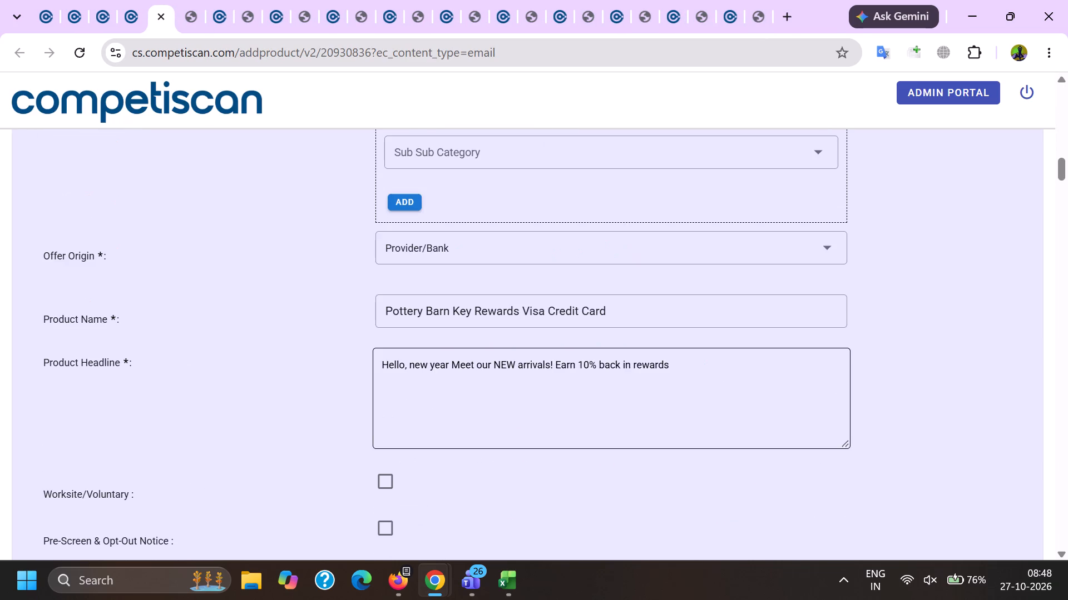
drag(716, 378, 102, 353)
scroll(204, 348, down, 7)
scroll(243, 351, down, 15)
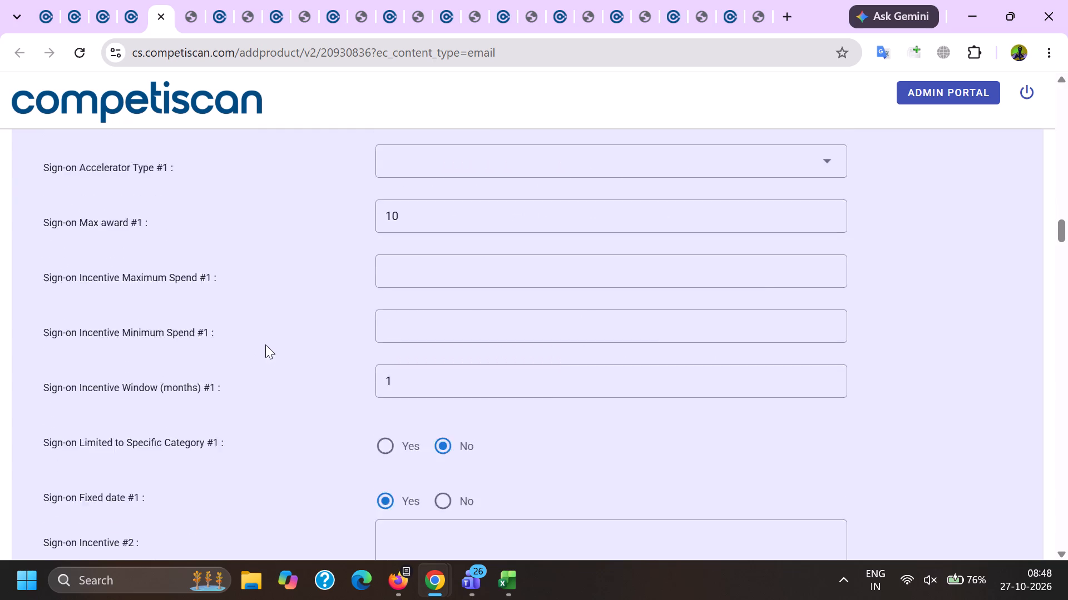
scroll(265, 344, down, 20)
scroll(265, 344, down, 1)
scroll(310, 374, up, 4)
click(286, 398)
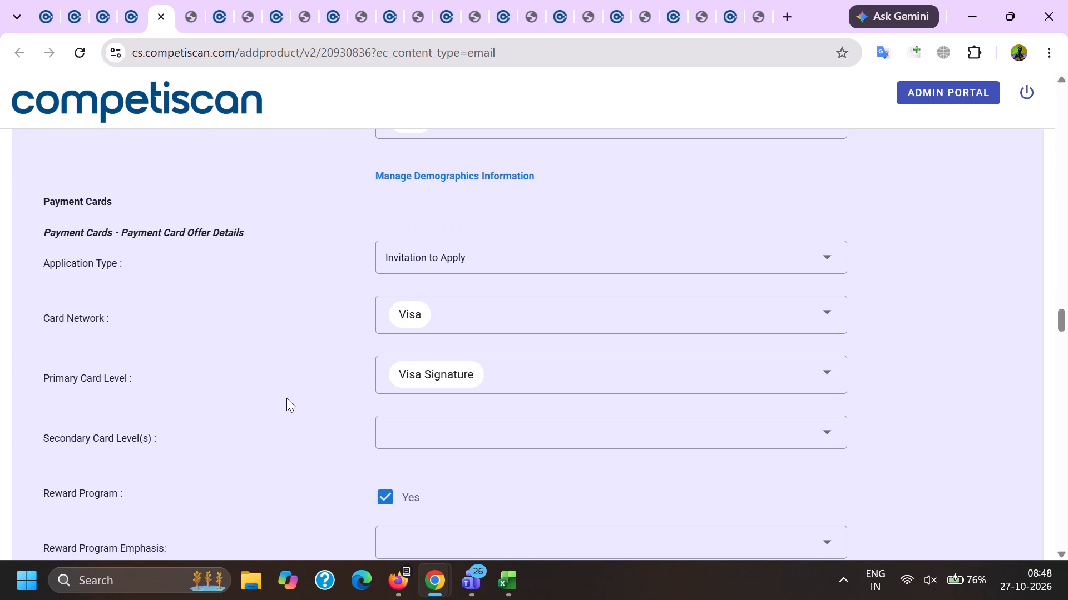
key(End)
scroll(288, 398, up, 7)
double_click(165, 13)
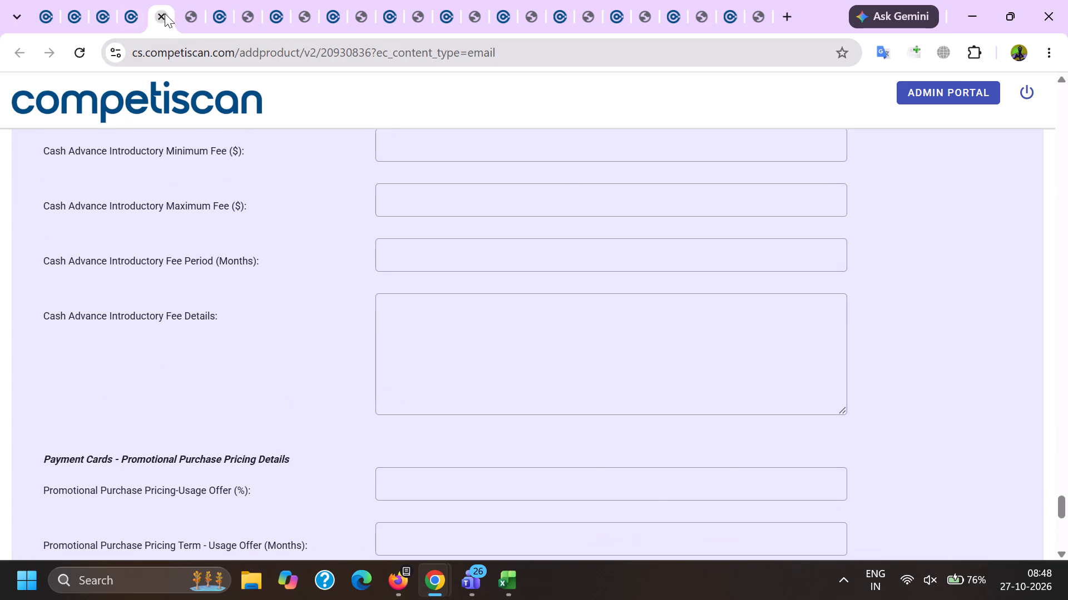
Check product record 20931077's affinity, category, sign-on incentive and closing fields against its Pottery Barn Teen PDF, and close both.
click(189, 0)
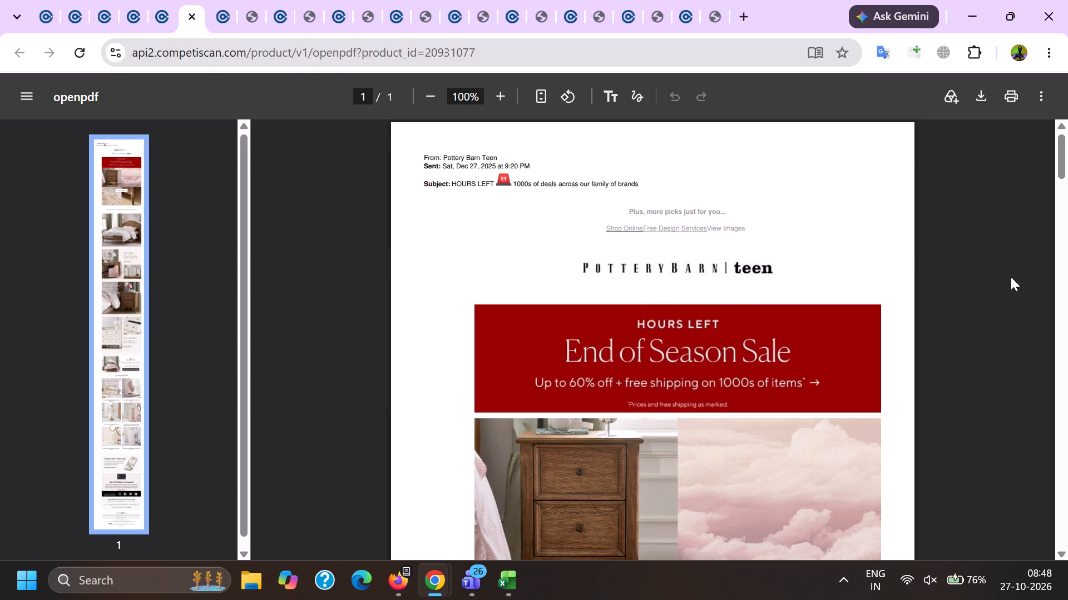
drag(1060, 161, 1067, 599)
scroll(763, 451, down, 12)
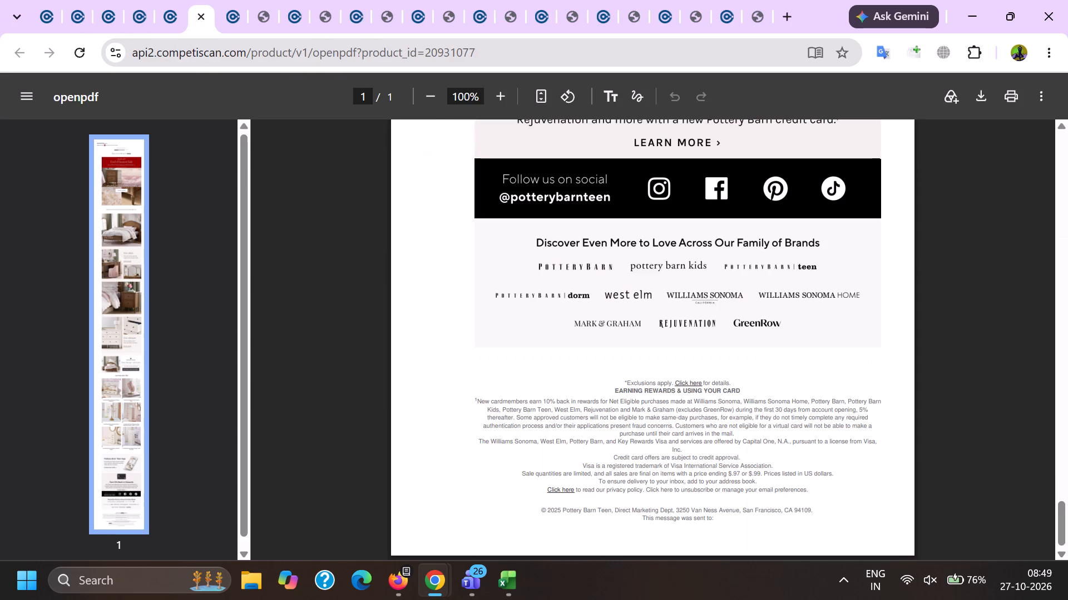
scroll(543, 404, down, 6)
click(171, 0)
scroll(385, 178, down, 7)
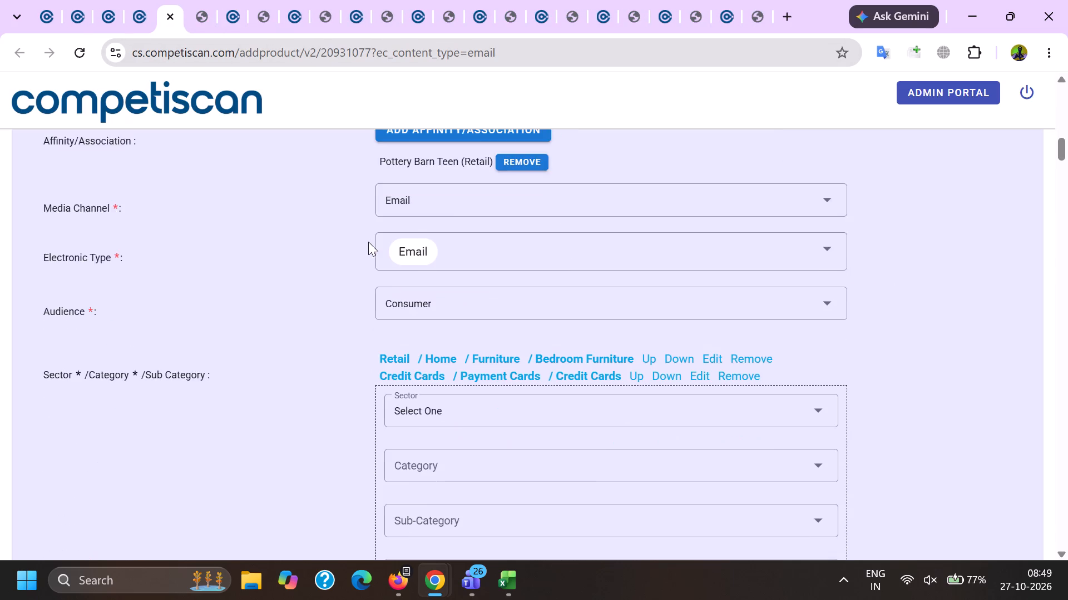
scroll(363, 242, down, 2)
scroll(411, 236, down, 3)
drag(788, 384, 276, 352)
scroll(302, 357, down, 20)
scroll(302, 357, down, 10)
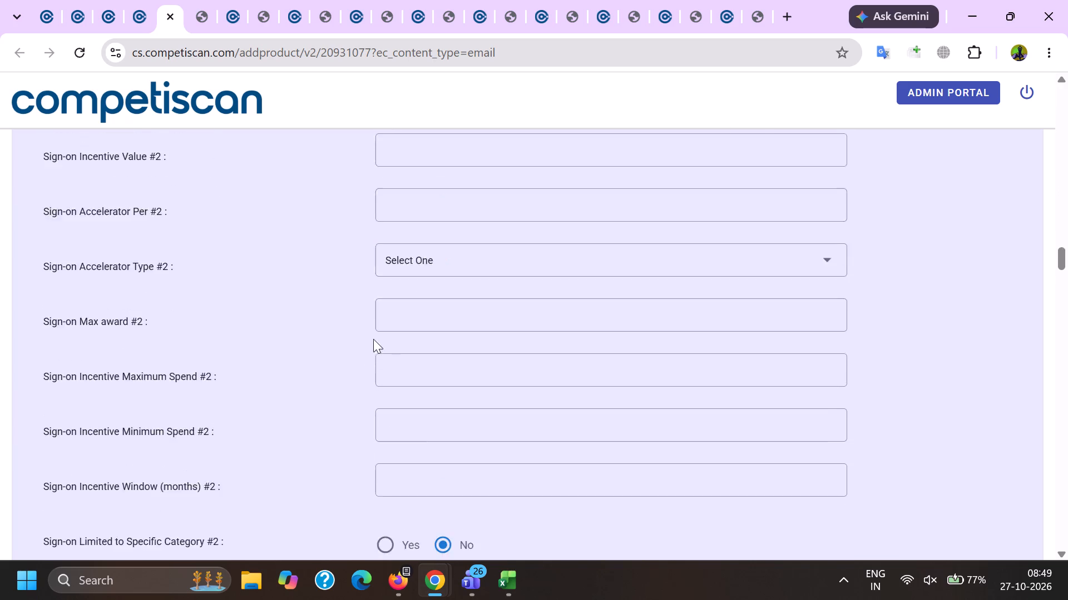
scroll(373, 339, down, 13)
click(239, 386)
key(End)
scroll(239, 385, up, 3)
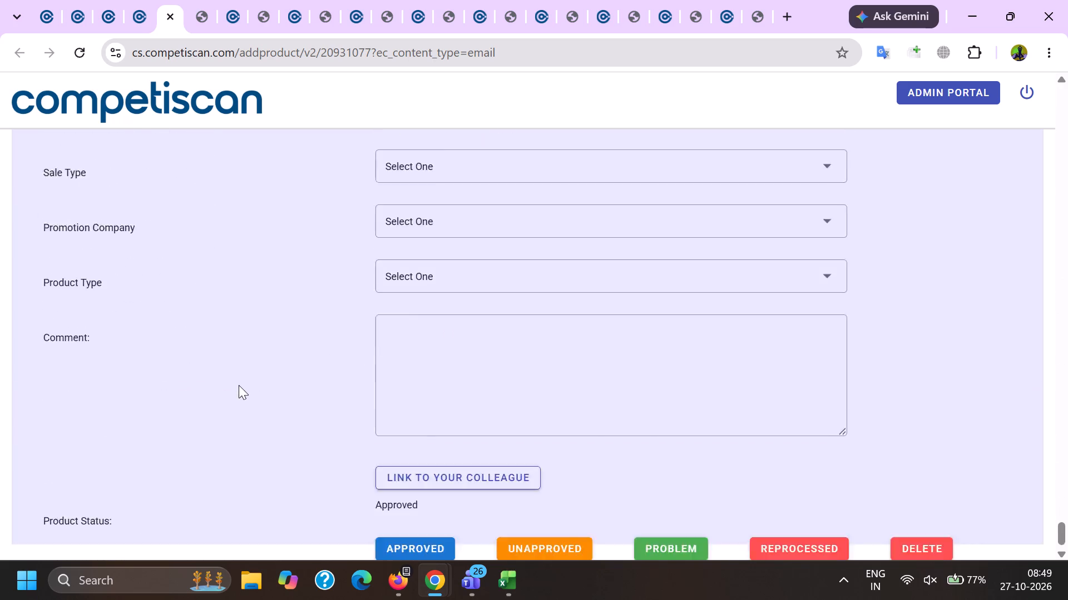
scroll(239, 385, up, 3)
click(175, 16)
click(175, 16)
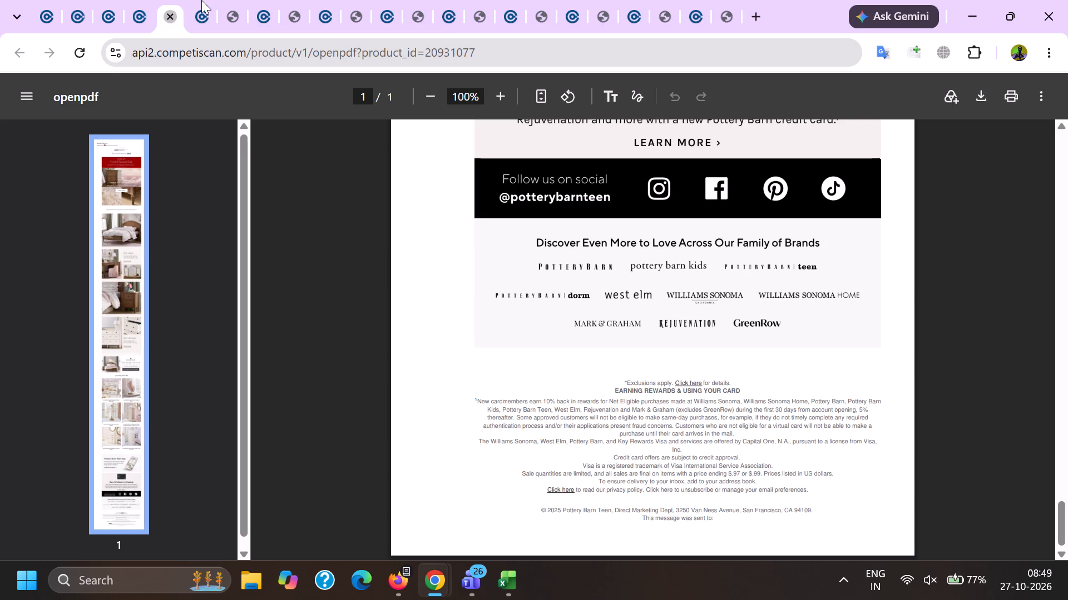
Check product record 20931193's category, sign-on incentive, card network and closing fields against its Pottery Barn Teen PDF's card terms, and close both.
click(201, 0)
drag(1067, 183, 1067, 599)
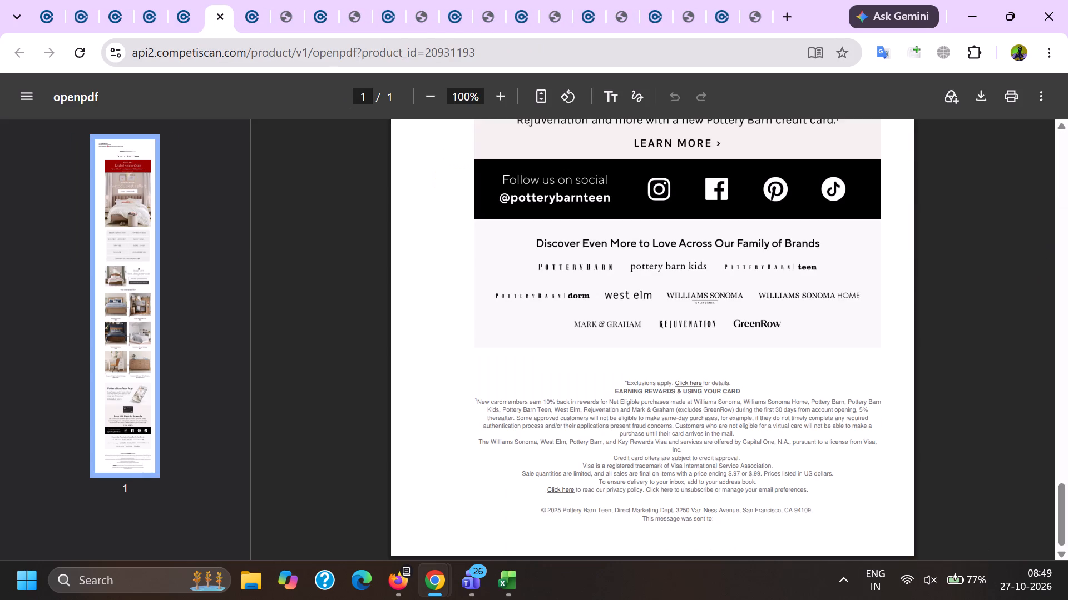
click(192, 0)
scroll(450, 282, down, 7)
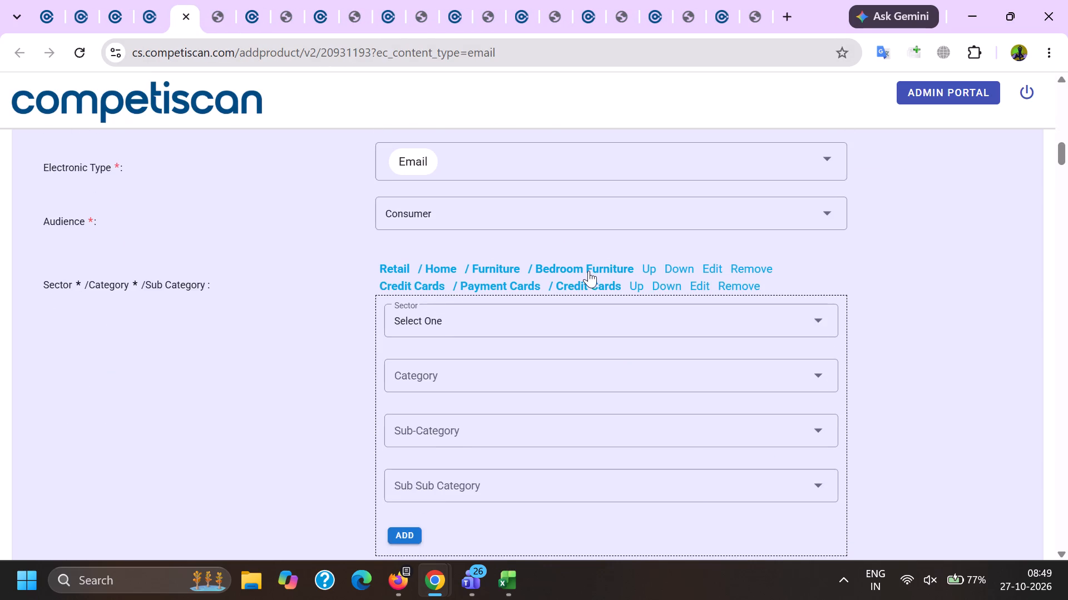
scroll(589, 271, down, 5)
drag(802, 325, 154, 293)
scroll(354, 297, down, 13)
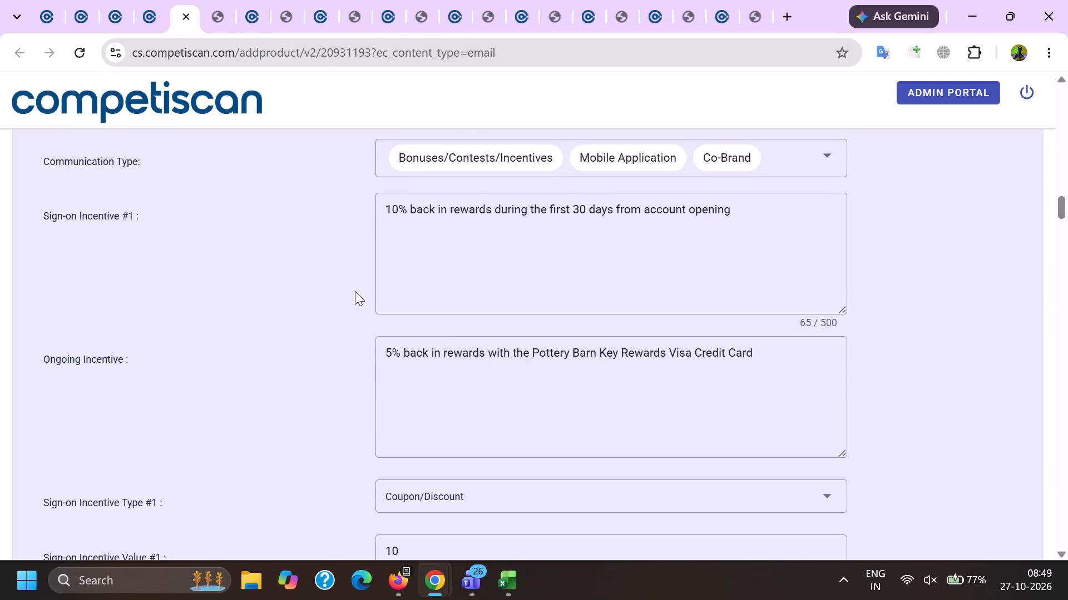
scroll(355, 291, down, 20)
scroll(355, 291, down, 4)
click(290, 348)
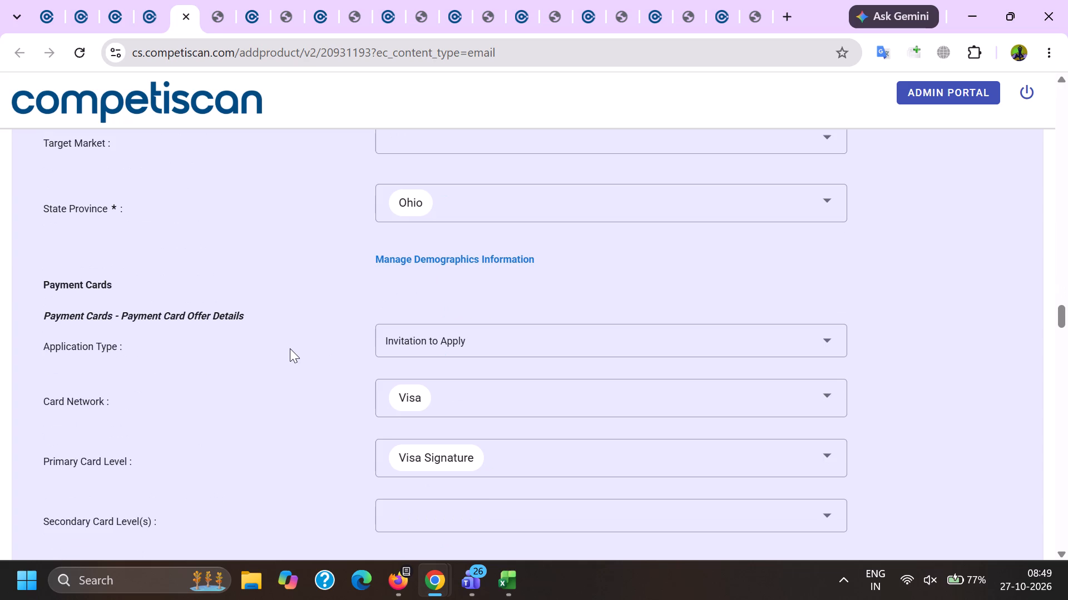
scroll(285, 361, down, 2)
click(285, 361)
key(Delete)
key(End)
scroll(285, 364, up, 6)
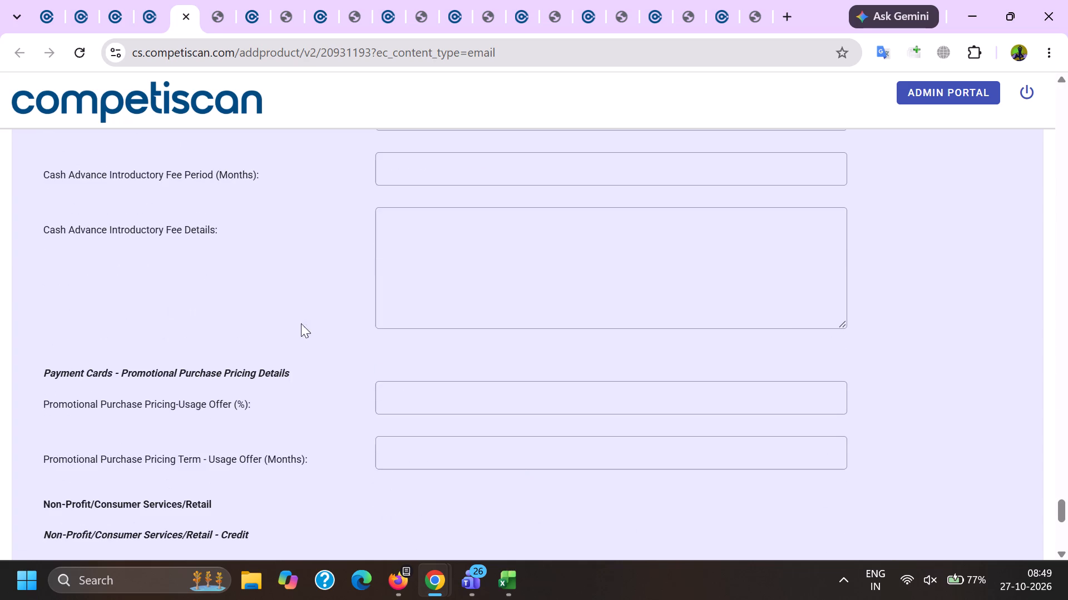
double_click(191, 18)
Check product record 20931292's affinity, category, sign-on incentive and pricing fields against its Pottery Barn Teen PDF, and close both.
click(223, 4)
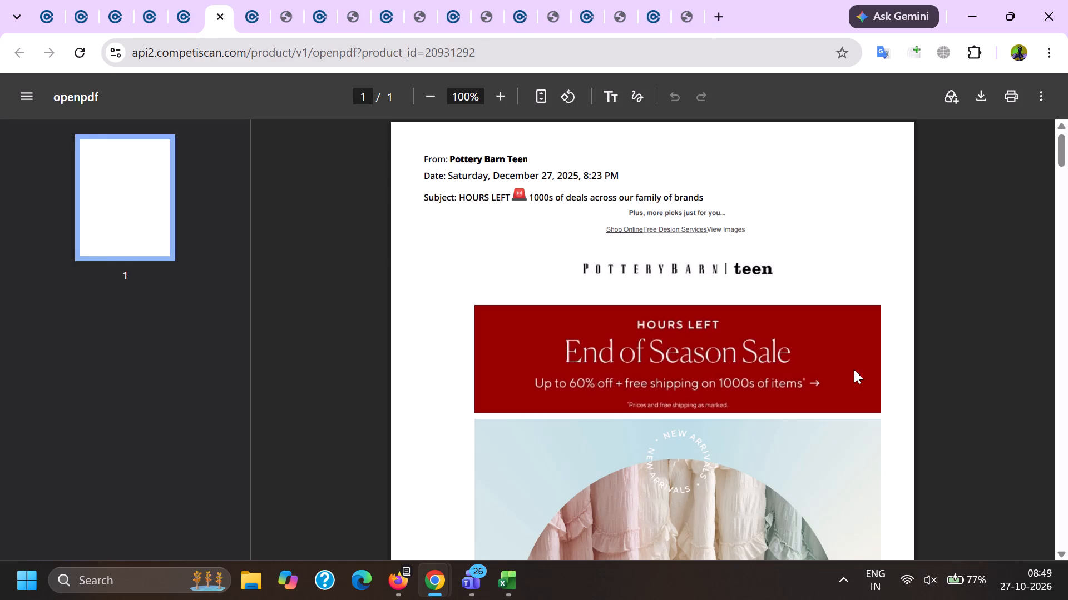
drag(1067, 139, 1067, 599)
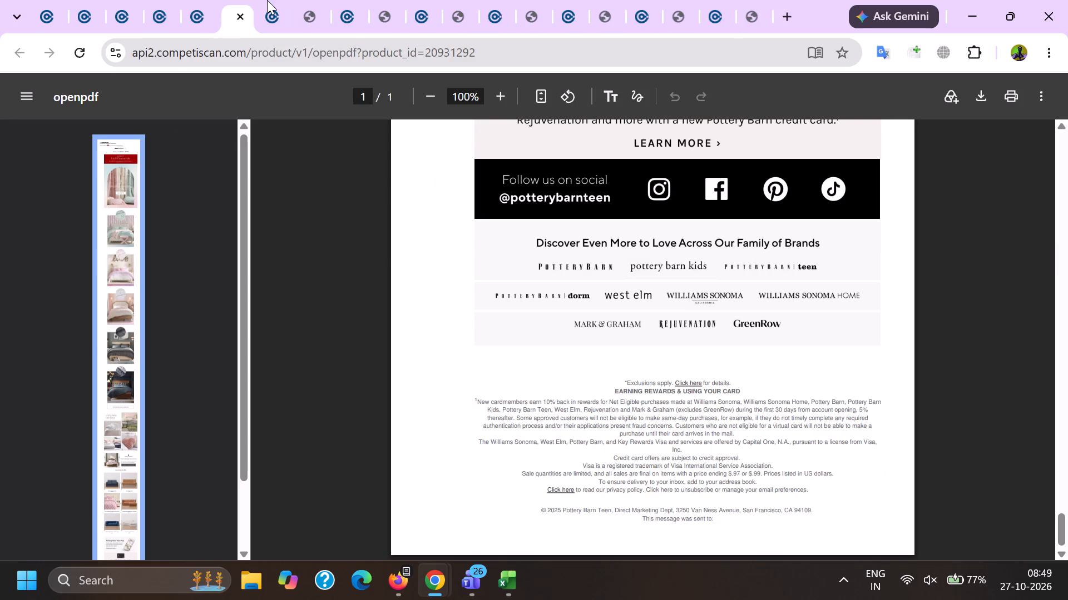
click(220, 0)
click(197, 0)
scroll(462, 168, down, 6)
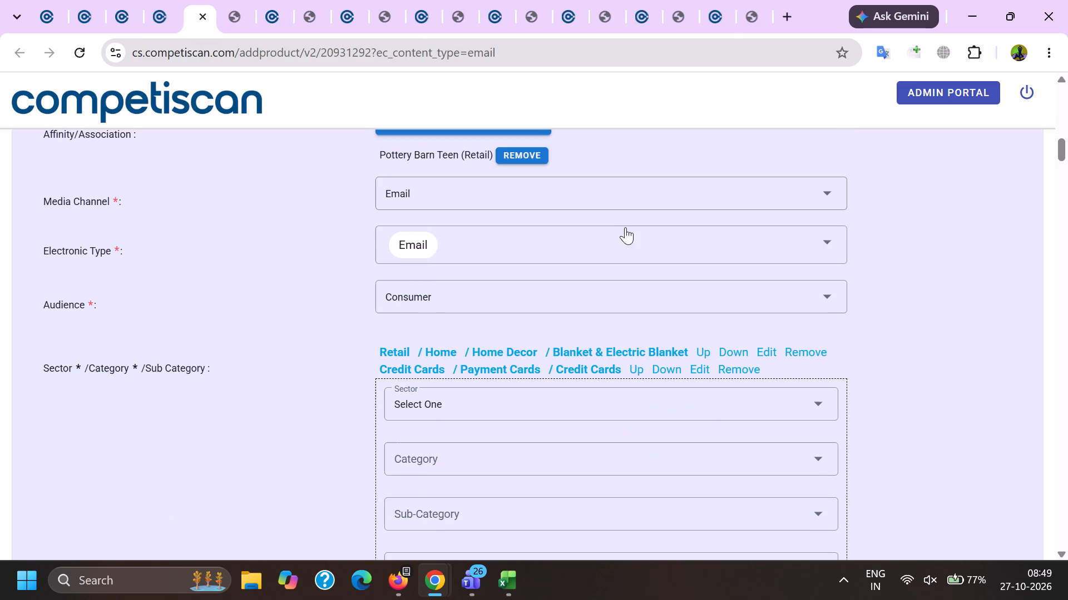
scroll(630, 229, down, 4)
drag(775, 448, 4, 424)
scroll(249, 387, down, 13)
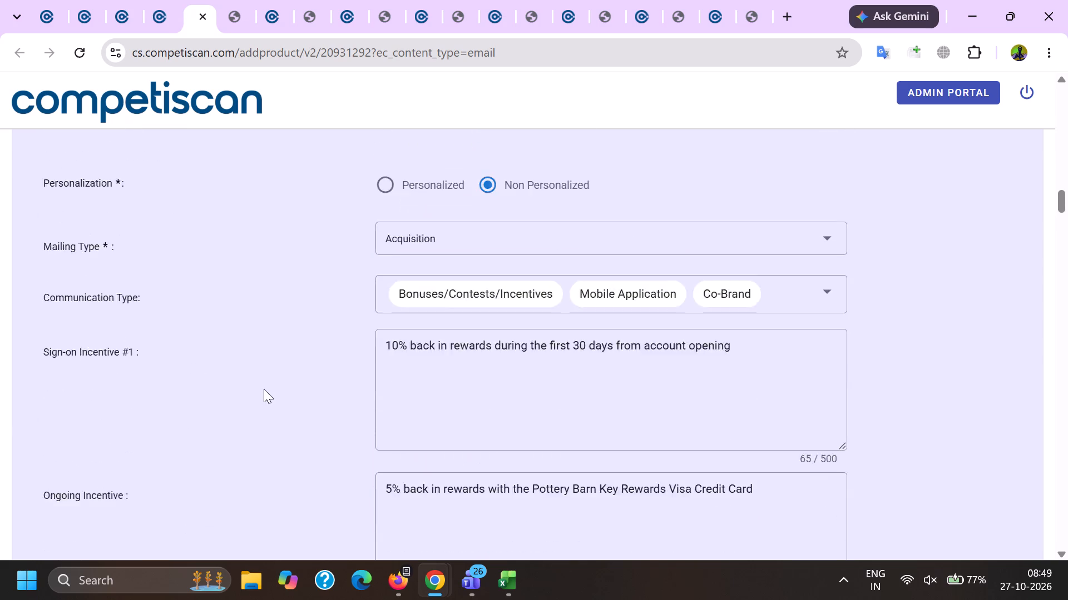
scroll(264, 389, down, 20)
scroll(264, 389, down, 13)
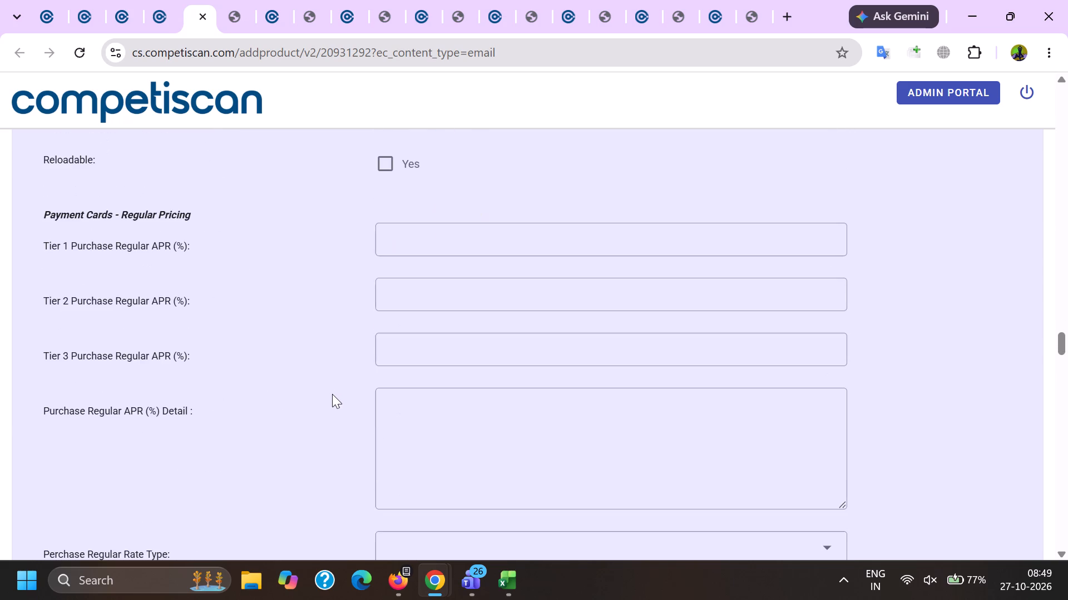
click(332, 393)
key(End)
scroll(332, 392, up, 7)
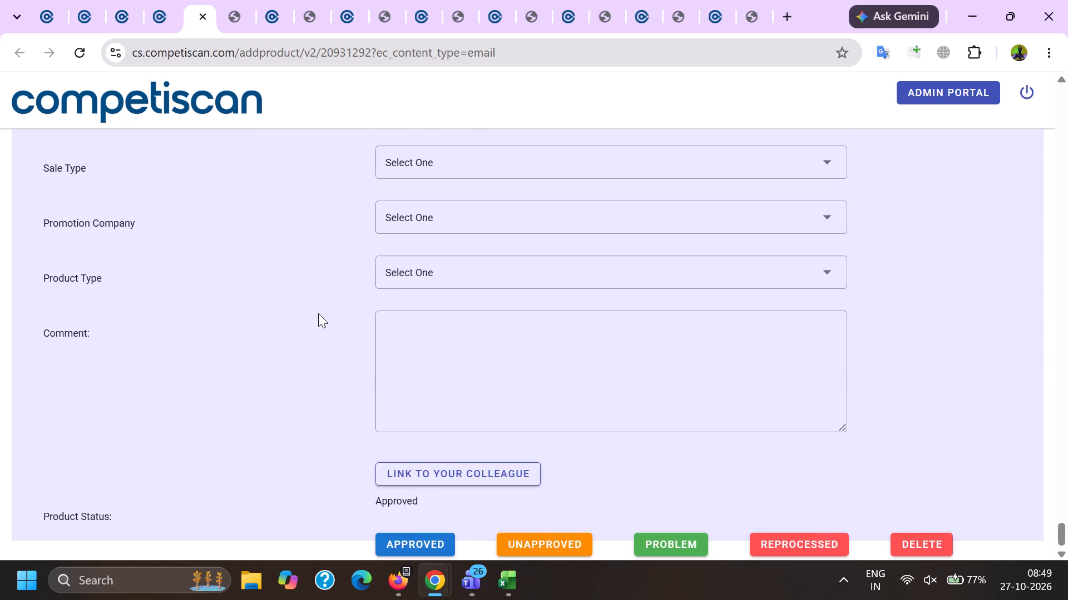
scroll(317, 307, up, 5)
click(206, 18)
click(206, 18)
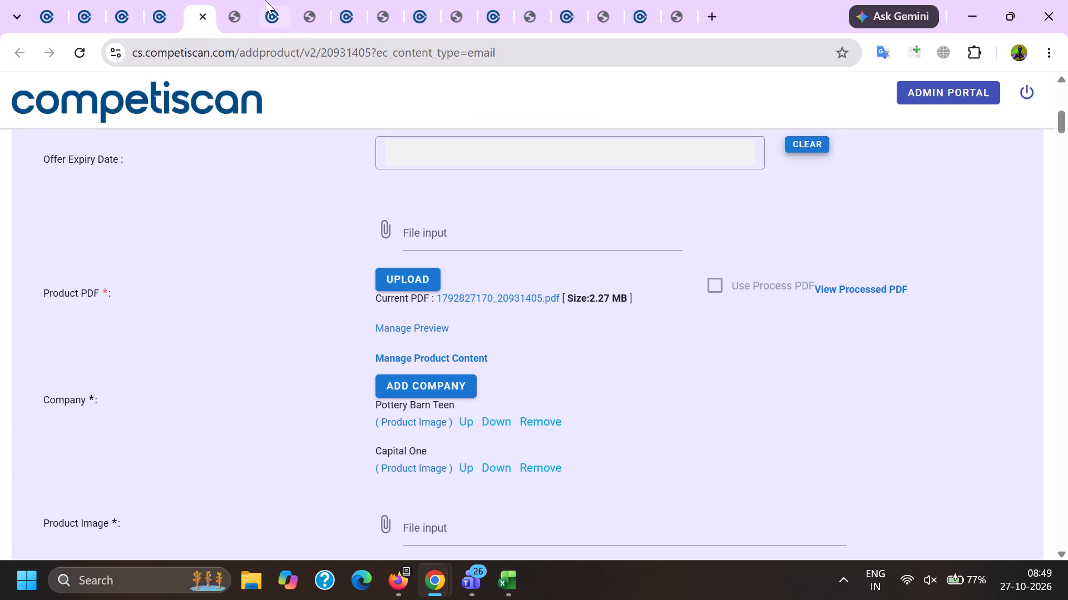
Check product record 20931405's product name, headline, sign-on incentive and reward program fields against its PDF's card rewards terms, and close both.
click(240, 0)
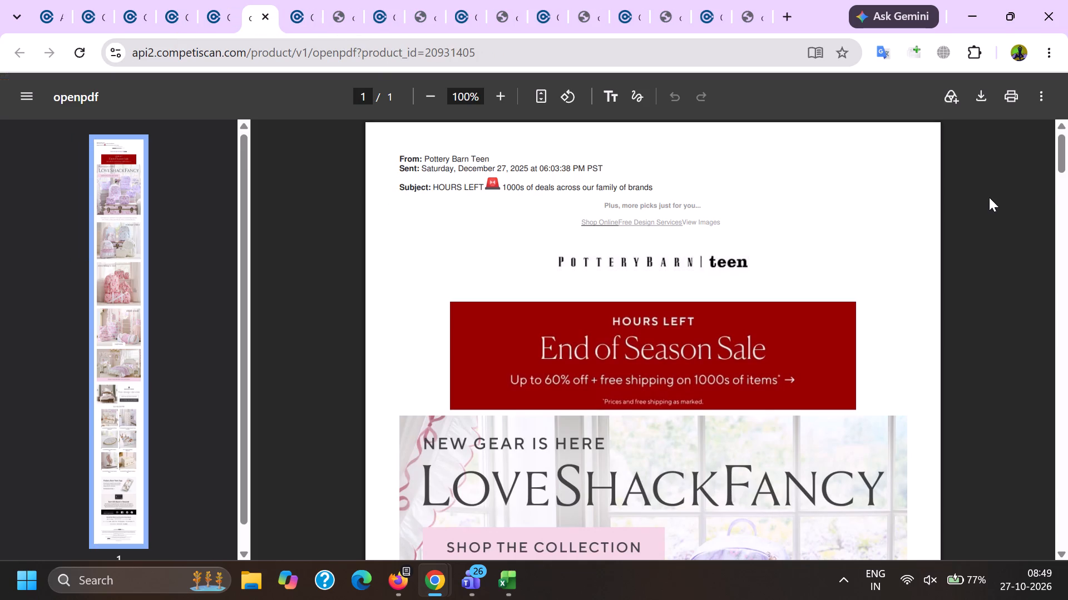
drag(1063, 169, 1067, 599)
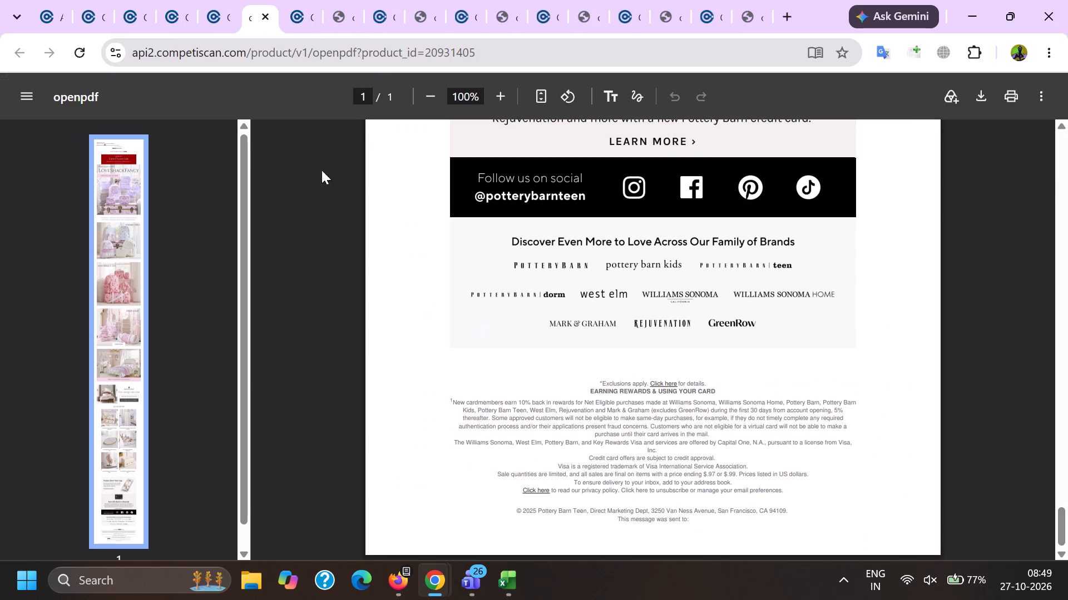
click(214, 0)
scroll(584, 238, down, 7)
scroll(660, 268, down, 5)
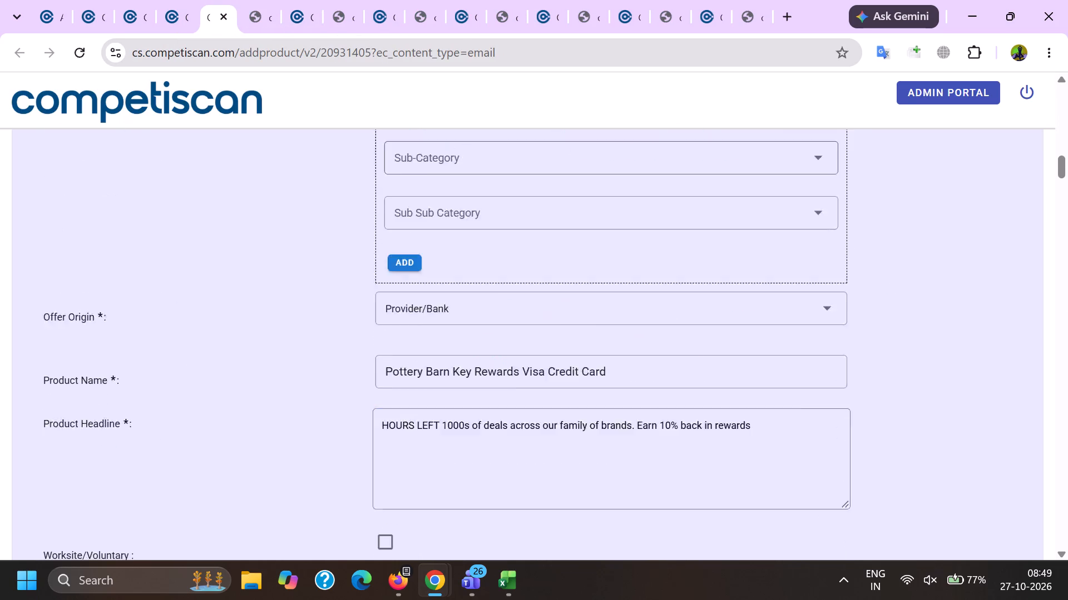
drag(775, 386, 97, 371)
scroll(276, 330, down, 14)
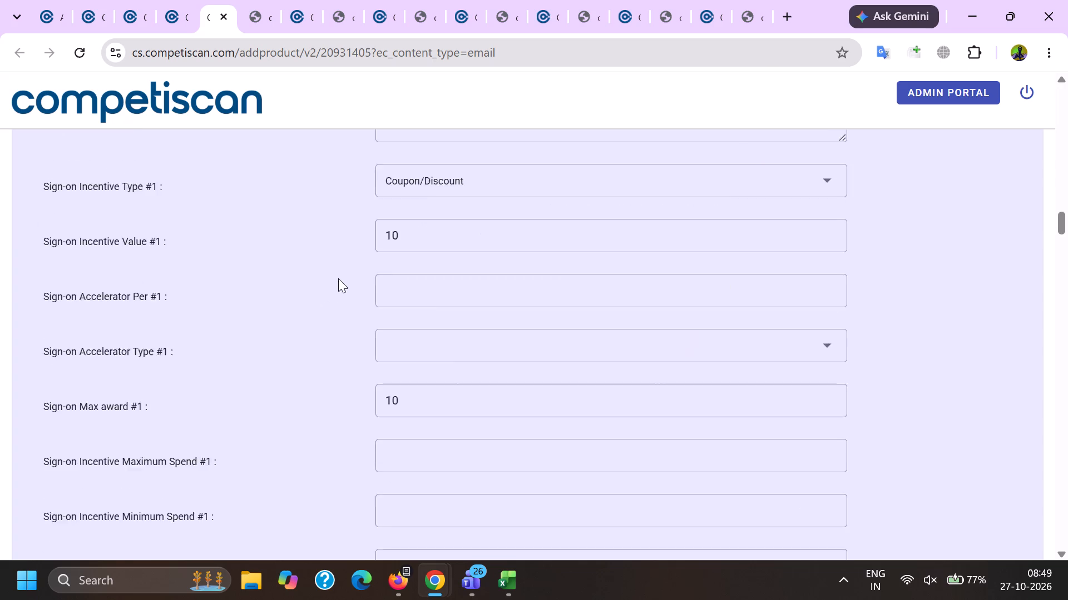
scroll(338, 278, down, 20)
scroll(338, 278, down, 8)
click(320, 296)
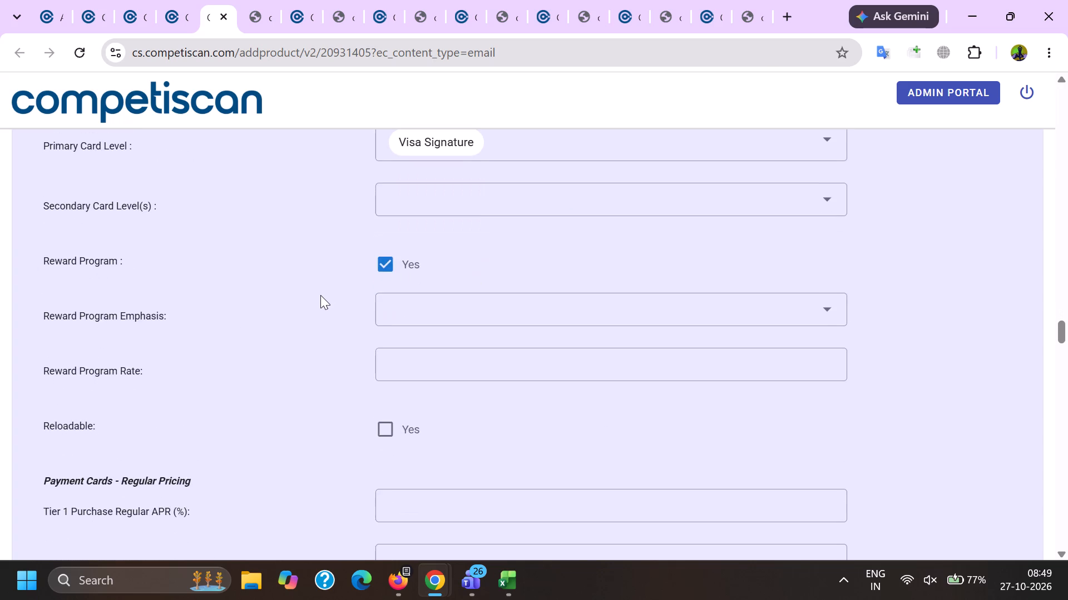
key(End)
scroll(320, 295, up, 7)
double_click(221, 14)
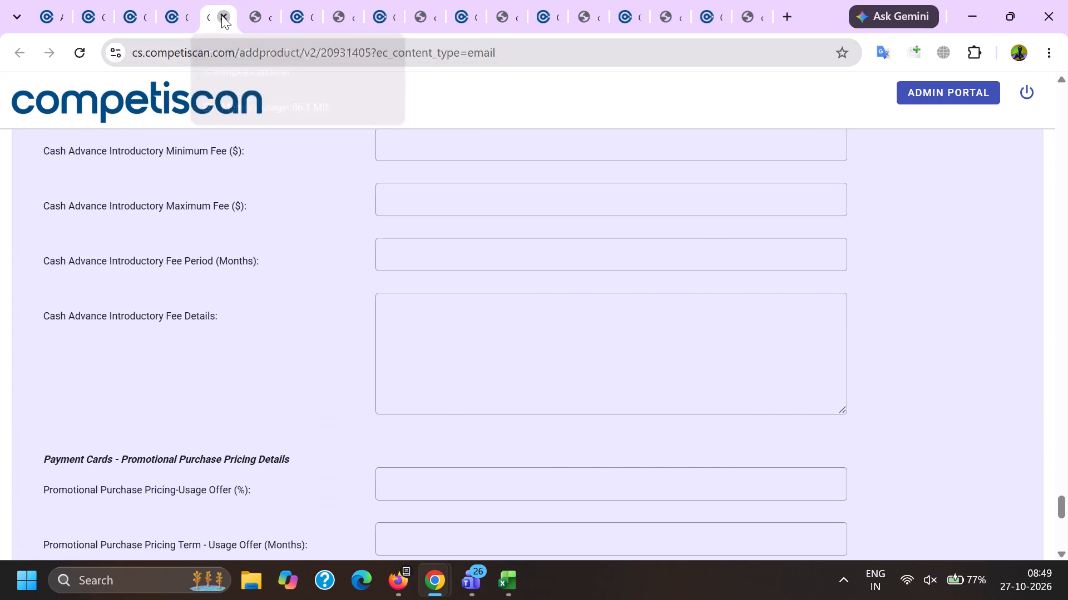
Check product record 20931521's sign-on incentive, card network and reward program fields against its Pottery Barn Teen PDF, and close both.
click(264, 0)
drag(1067, 141, 1067, 599)
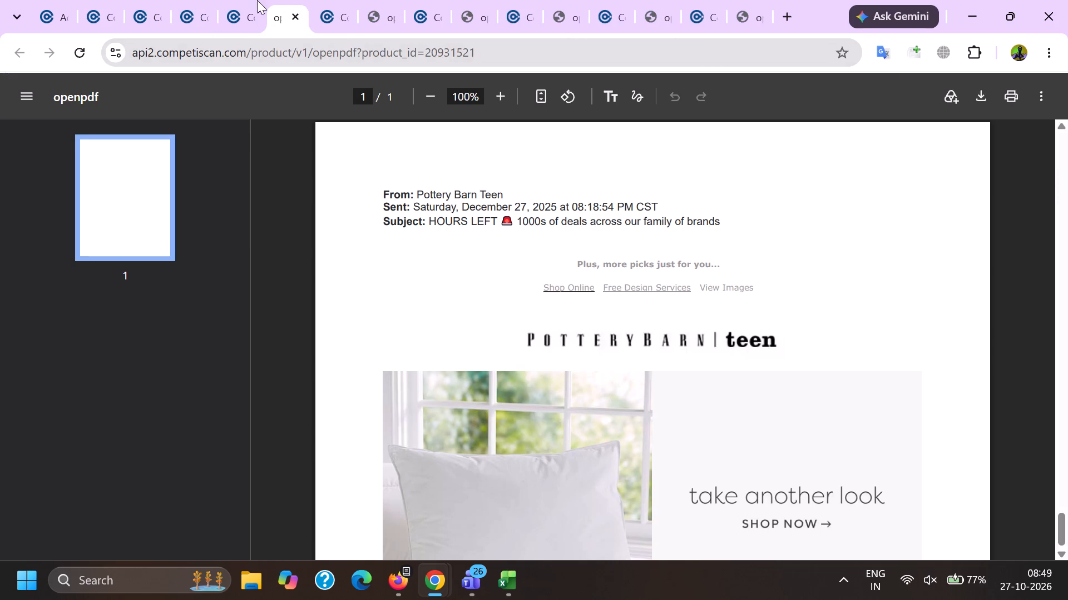
click(256, 0)
scroll(436, 171, down, 7)
scroll(499, 294, down, 4)
drag(778, 432, 178, 397)
scroll(238, 393, down, 20)
scroll(238, 393, down, 7)
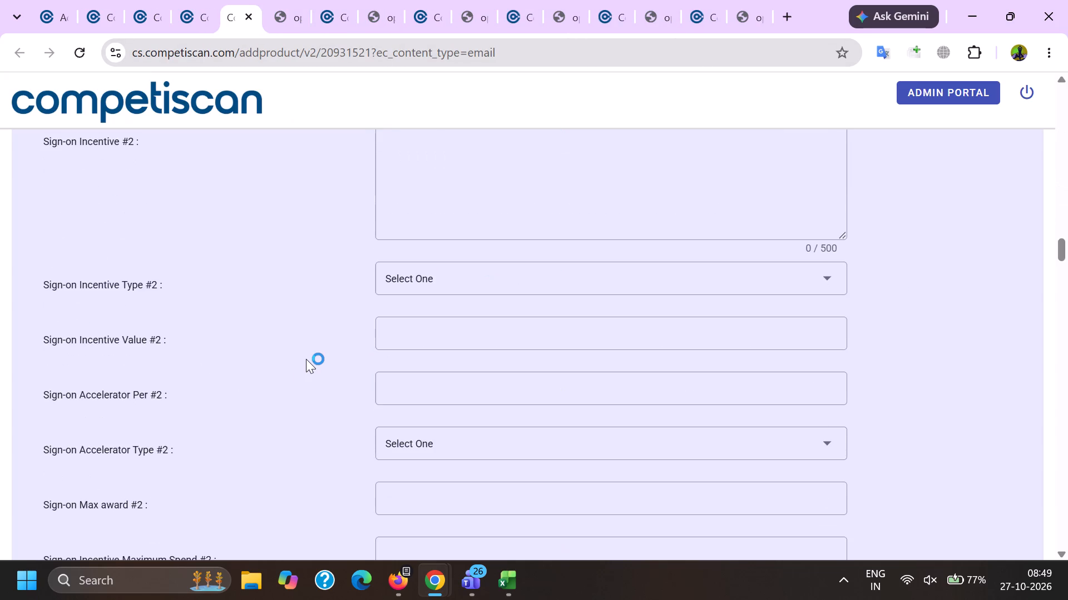
scroll(306, 359, down, 14)
click(305, 360)
key(End)
scroll(305, 360, up, 7)
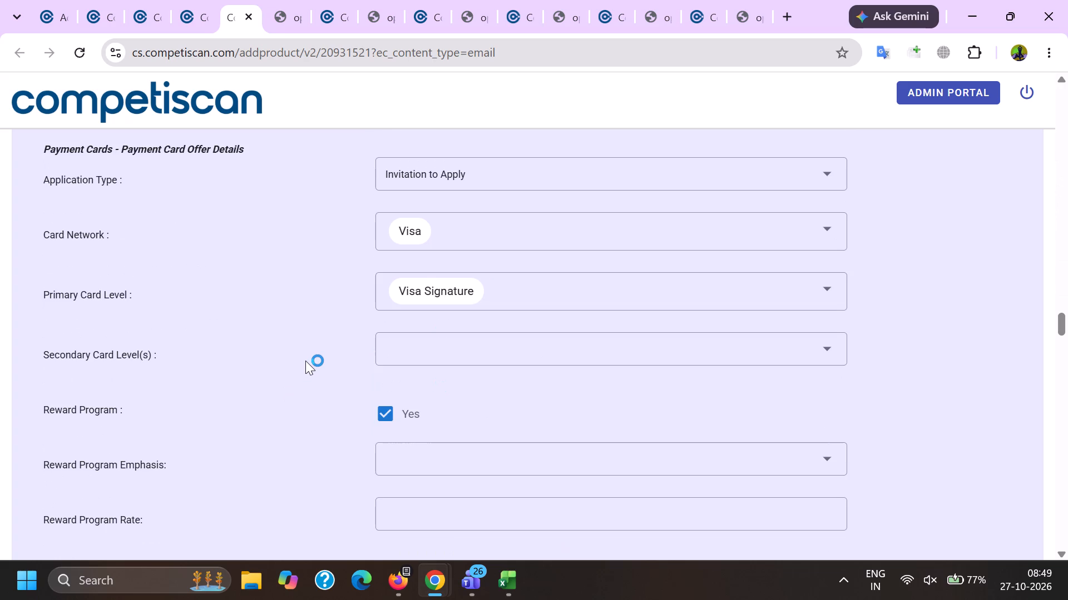
click(247, 10)
click(247, 11)
Check product record 20931678's headline, communication type, sign-on and ongoing incentive fields against its PDF, and close both.
click(309, 0)
click(224, 0)
scroll(458, 353, down, 6)
scroll(305, 361, down, 1)
scroll(473, 333, down, 5)
drag(618, 516, 612, 493)
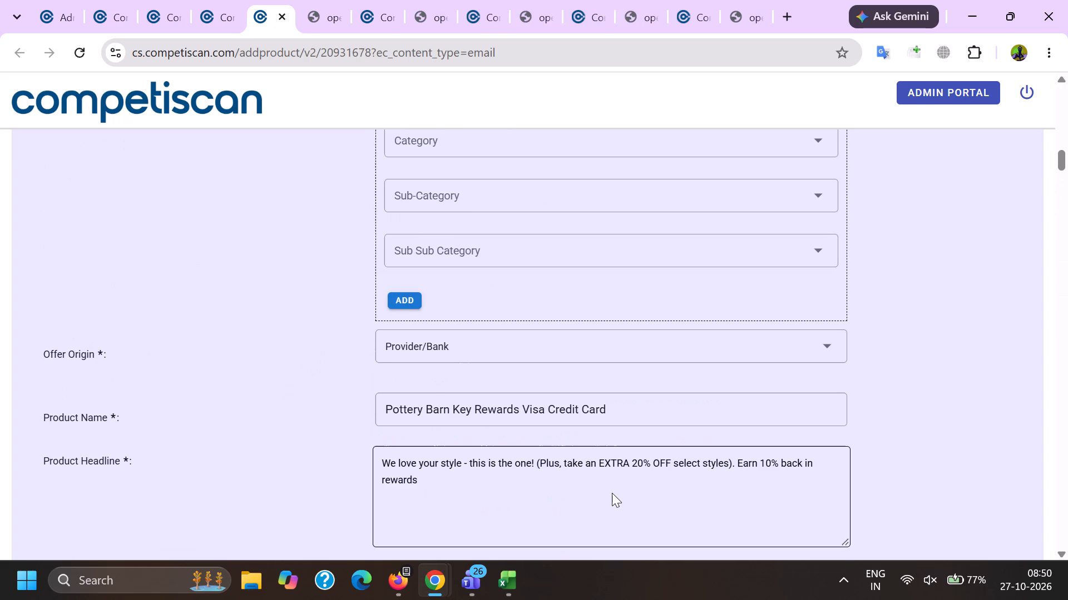
drag(612, 493, 146, 384)
scroll(239, 338, down, 10)
scroll(281, 308, down, 6)
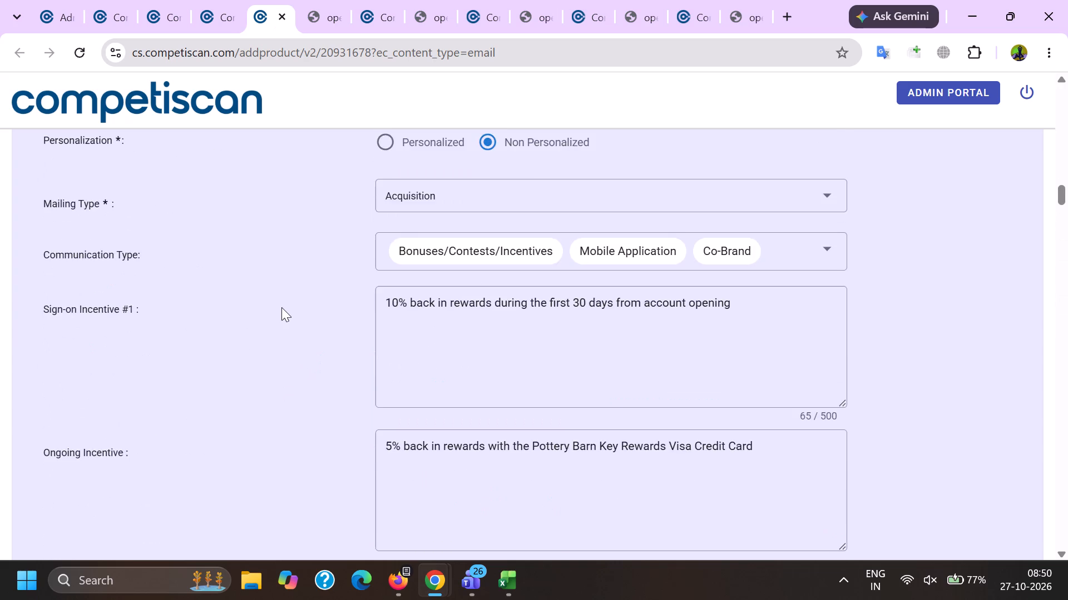
scroll(281, 307, down, 20)
scroll(281, 307, down, 6)
scroll(320, 349, down, 6)
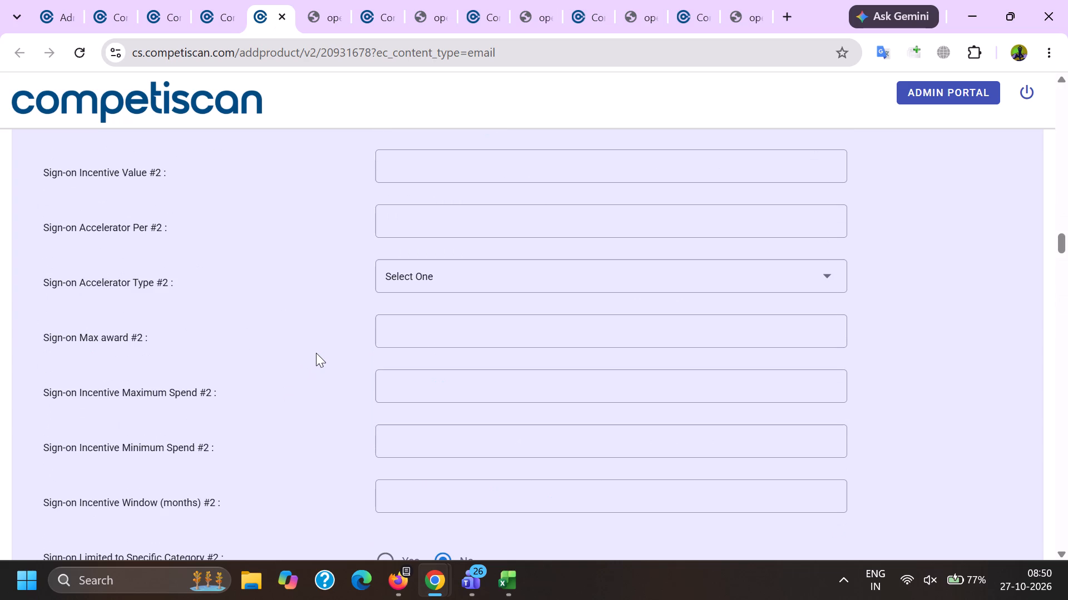
scroll(316, 353, down, 7)
click(311, 374)
key(End)
scroll(311, 373, up, 7)
double_click(283, 18)
Check product record 20931728's affinity and sector/category fields against its PDF.
click(328, 0)
drag(1067, 145, 1067, 599)
click(321, 0)
scroll(513, 191, down, 6)
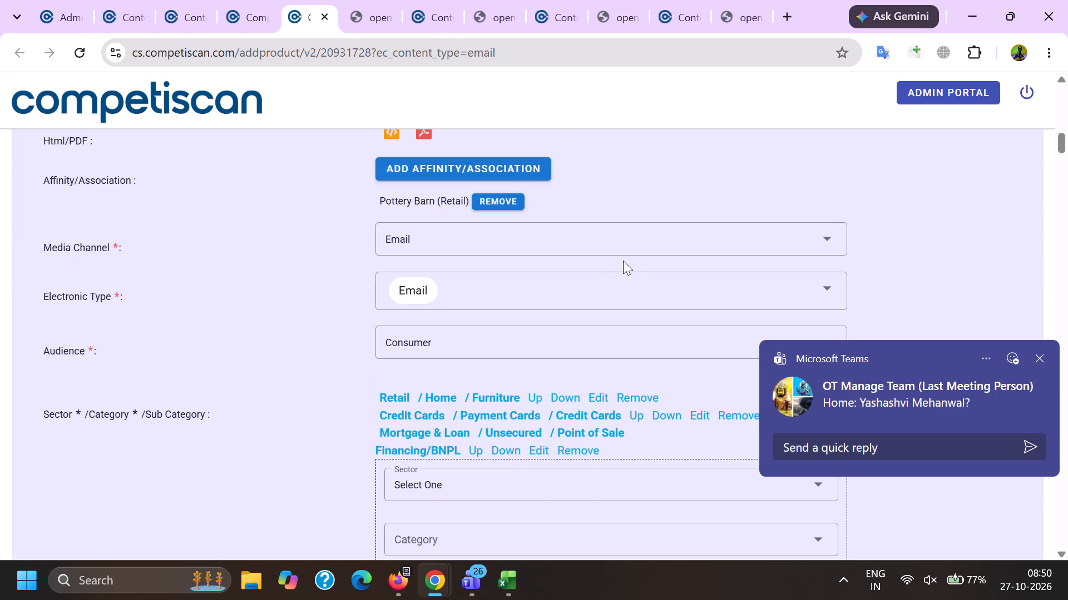
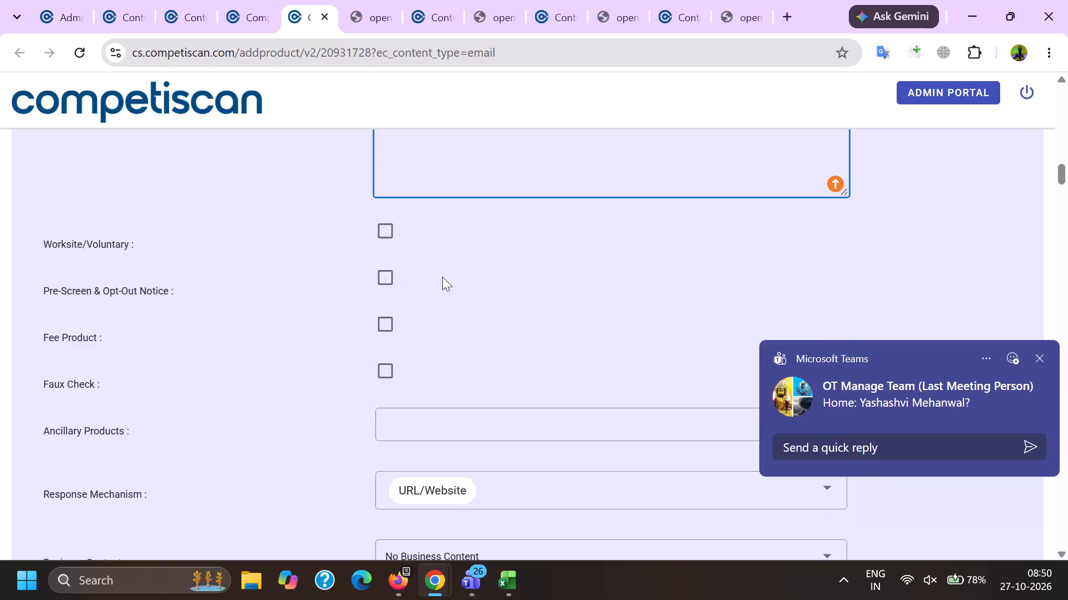
Check product record 20931728's communication type, sign-on and ongoing incentive, card network and reward program fields, and close it with its PDF.
scroll(408, 284, down, 6)
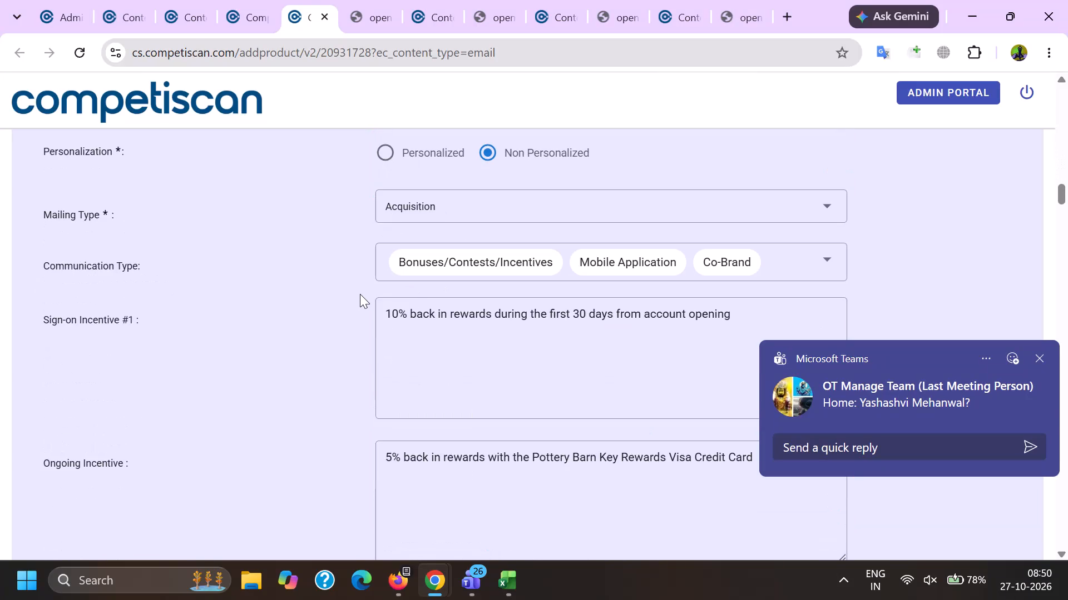
scroll(360, 294, down, 20)
scroll(360, 294, down, 5)
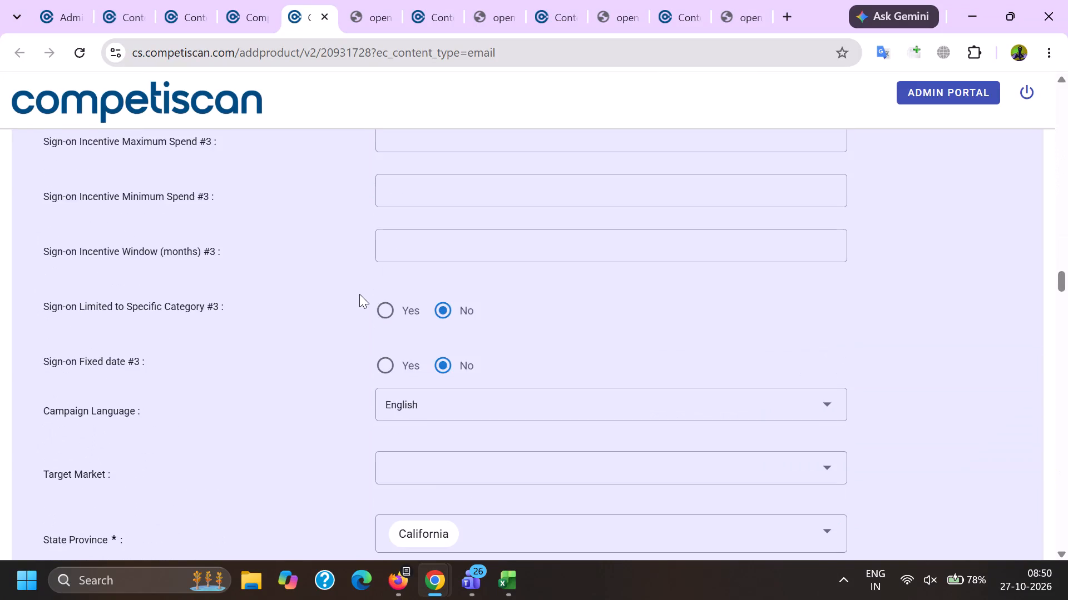
scroll(359, 294, down, 8)
scroll(352, 298, down, 13)
click(350, 299)
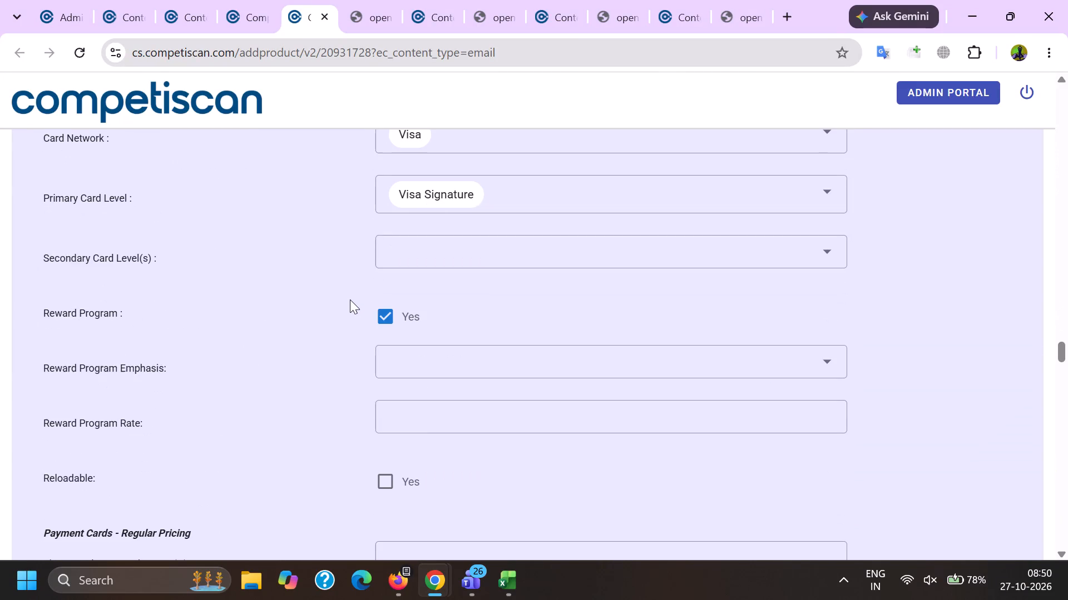
key(End)
scroll(350, 299, up, 7)
double_click(328, 19)
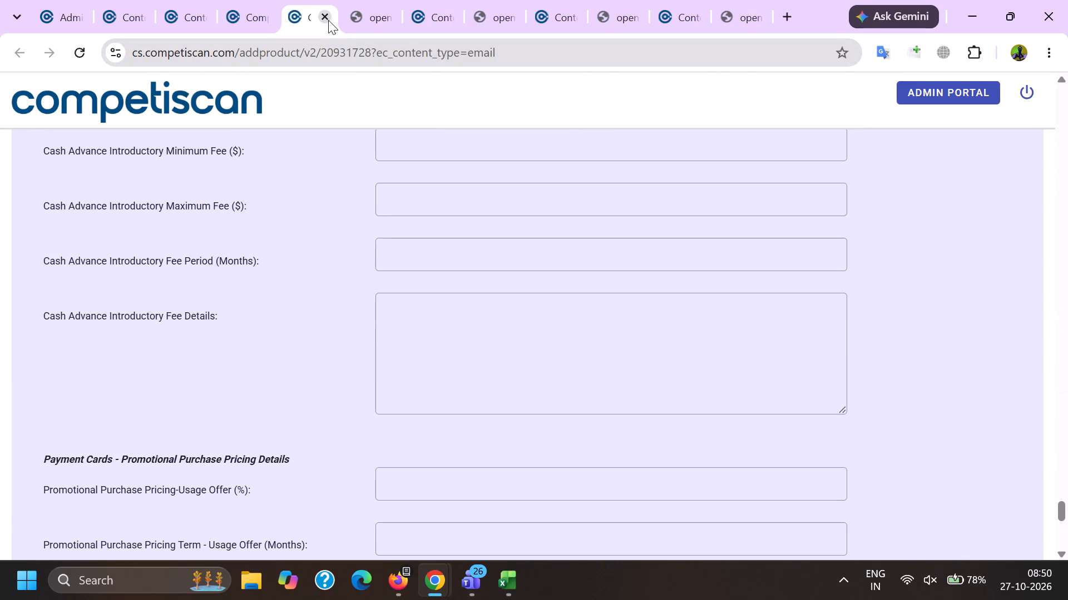
Read the card rewards terms in product 20932883's West Elm PDF and check the record's sector/category and headline fields.
click(363, 0)
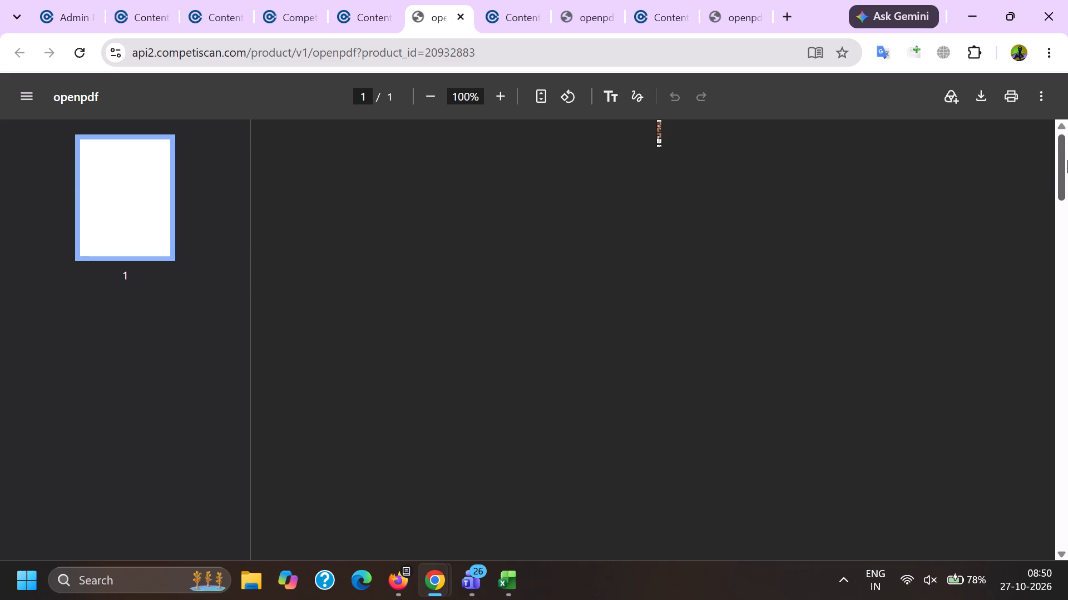
click(1067, 157)
drag(1061, 155, 1067, 599)
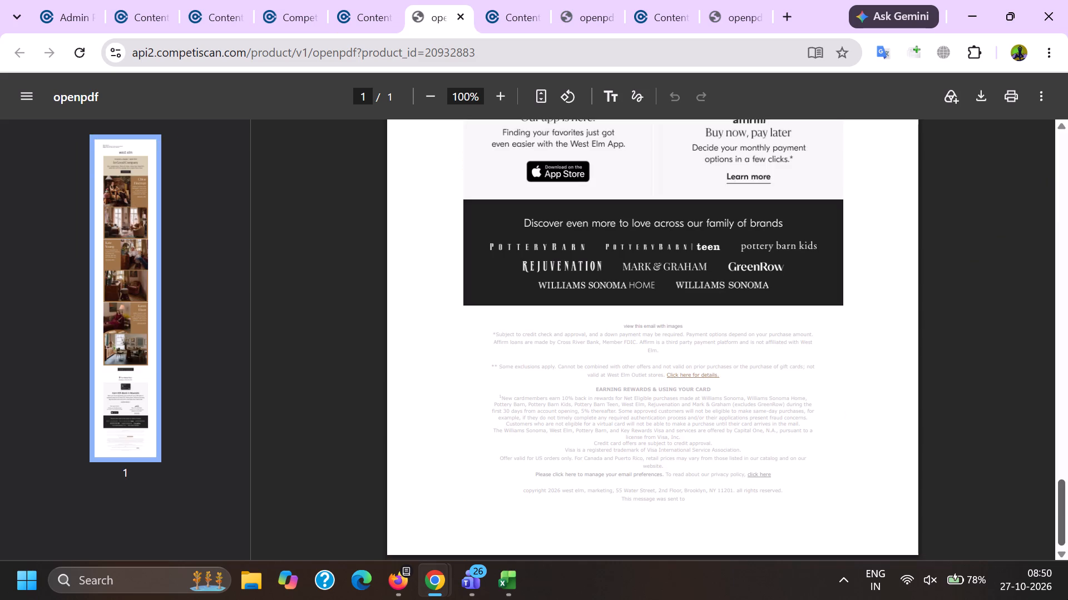
scroll(632, 399, up, 5)
scroll(575, 369, up, 4)
click(371, 0)
scroll(548, 272, down, 7)
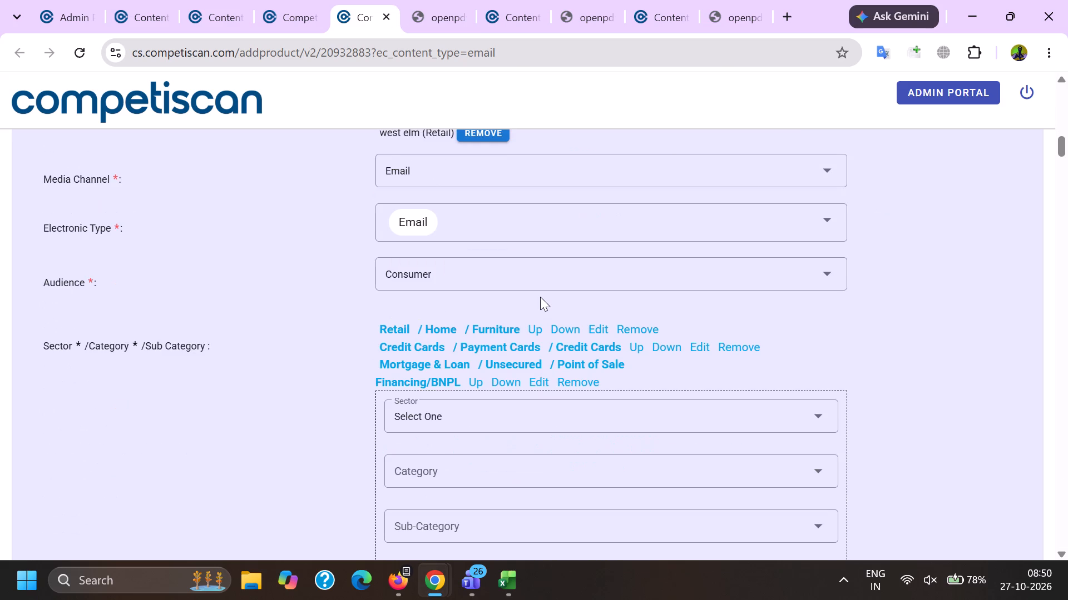
scroll(642, 299, down, 5)
drag(732, 389, 215, 357)
scroll(311, 356, down, 4)
scroll(325, 360, up, 4)
Check product record 20932883's communication type, sign-on and ongoing incentive and loan pricing fields, and close it with its PDF.
scroll(443, 400, down, 8)
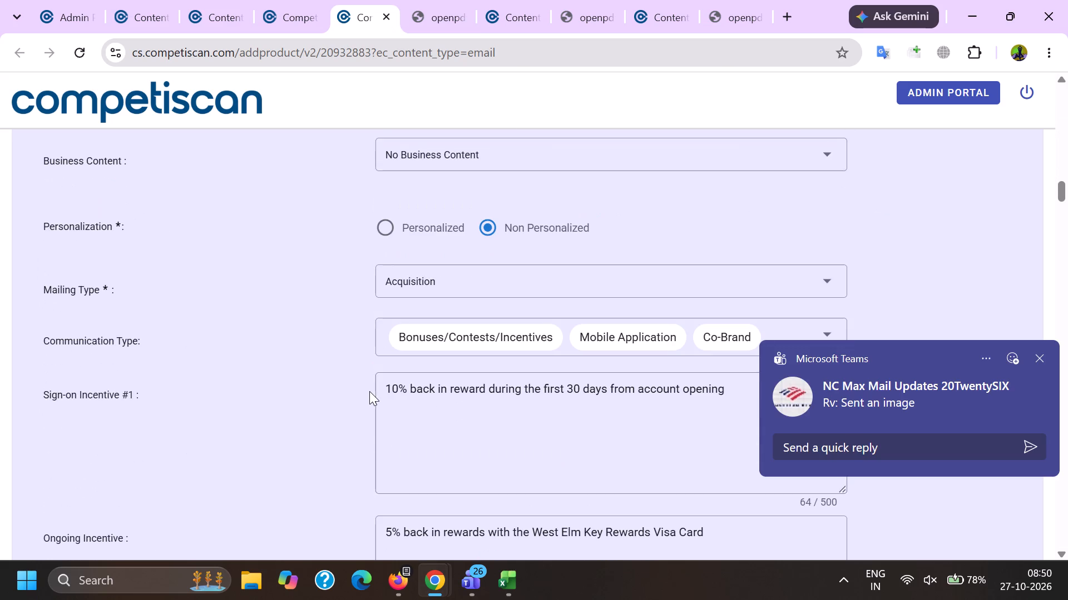
scroll(369, 391, down, 4)
scroll(365, 388, up, 4)
scroll(359, 386, down, 12)
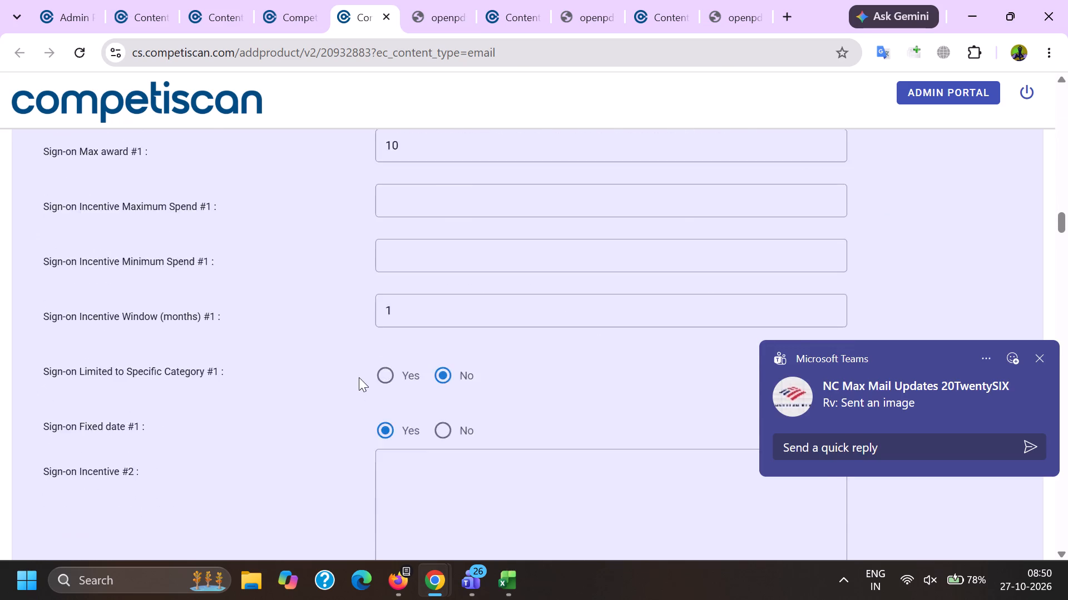
scroll(359, 377, down, 20)
scroll(359, 377, down, 4)
scroll(349, 376, up, 6)
scroll(314, 407, down, 6)
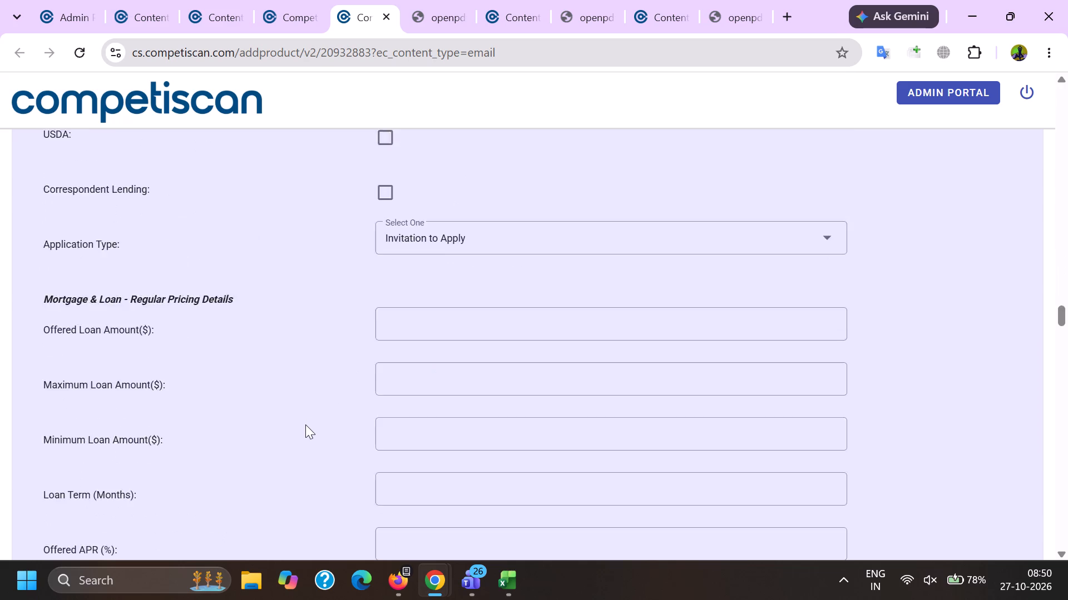
scroll(305, 424, down, 10)
click(305, 424)
key(End)
scroll(347, 398, up, 7)
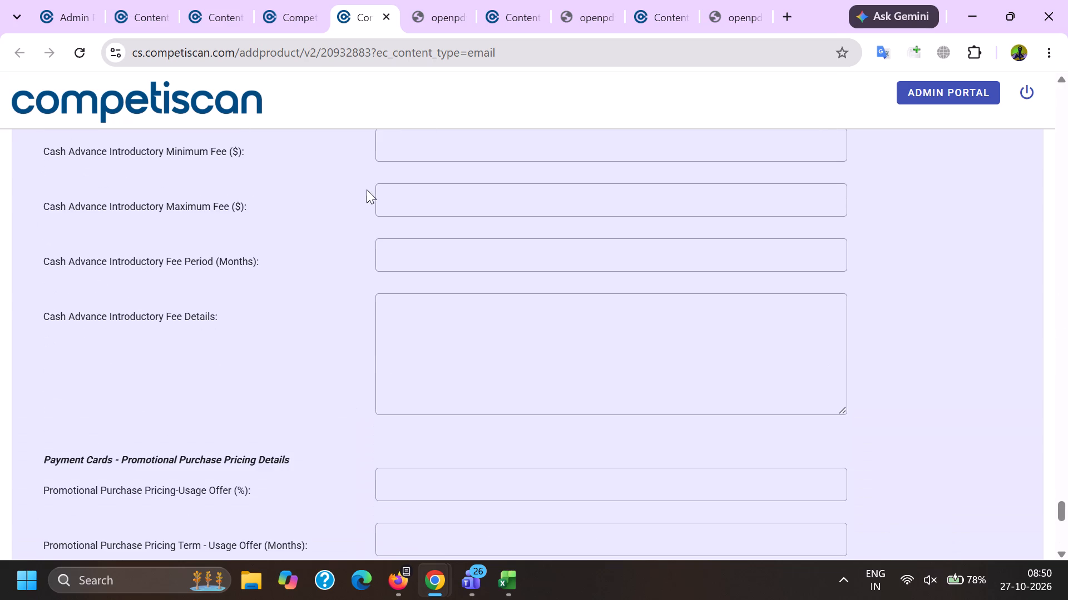
double_click(392, 20)
Check product record 20932902's product name and headline against its West Elm clearance PDF's subject and card rewards terms.
click(419, 0)
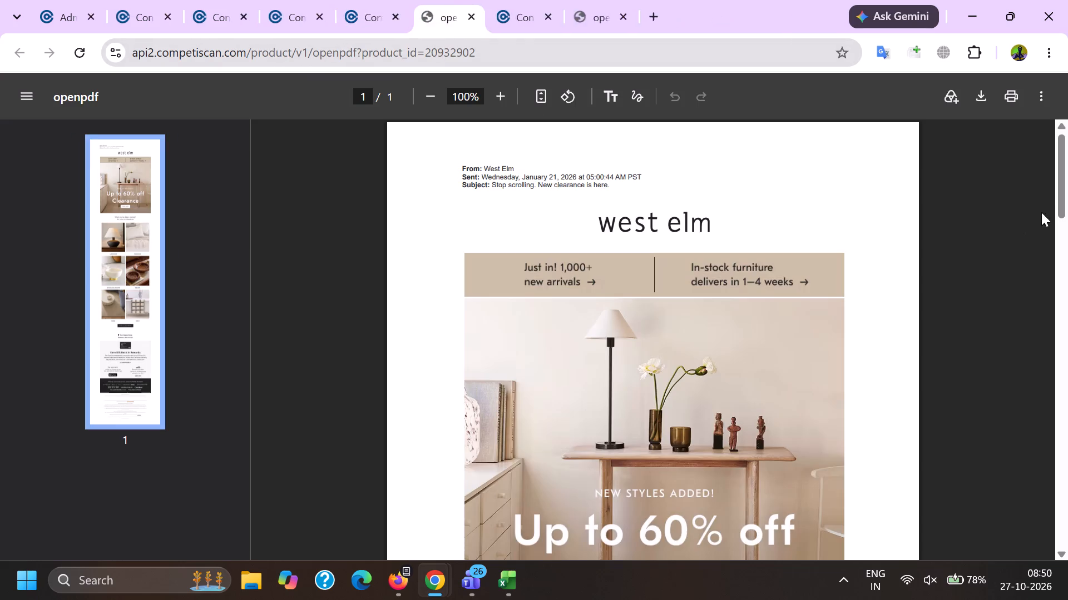
drag(1067, 184, 1067, 599)
click(473, 0)
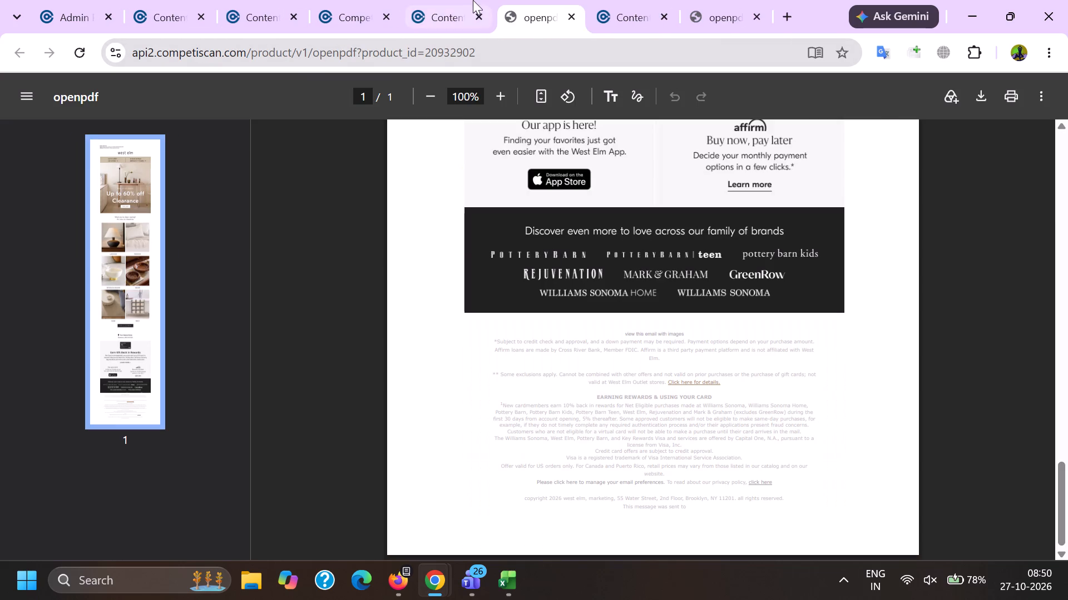
scroll(561, 231, down, 7)
scroll(596, 272, down, 4)
drag(725, 552, 48, 518)
scroll(246, 433, down, 2)
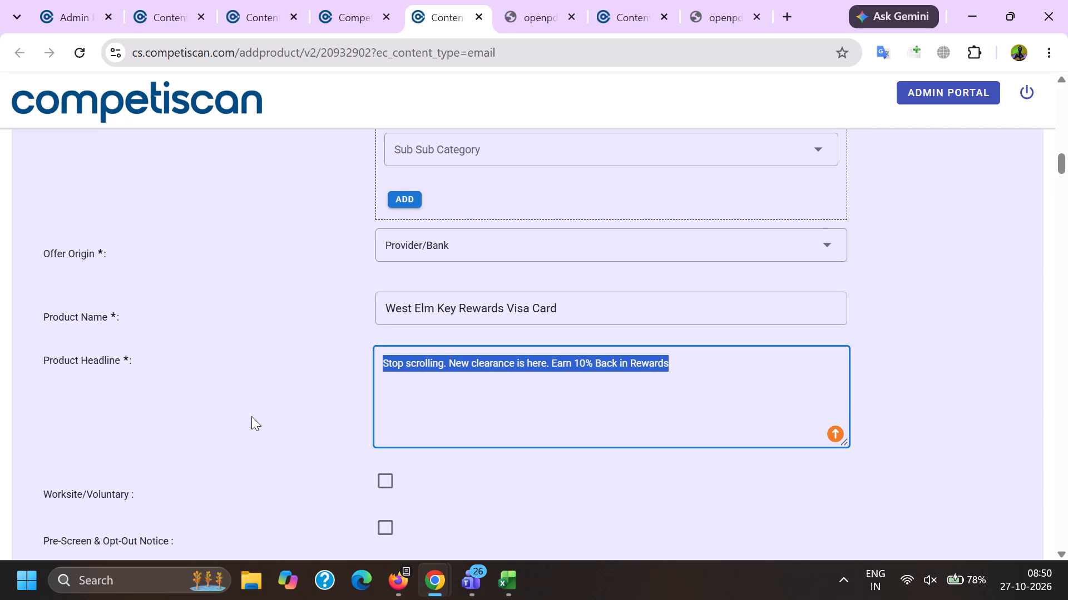
Check product record 20932902's mailing type, communication type, sign-on incentive and mortgage/loan fields, and close it with its PDF.
scroll(251, 416, down, 6)
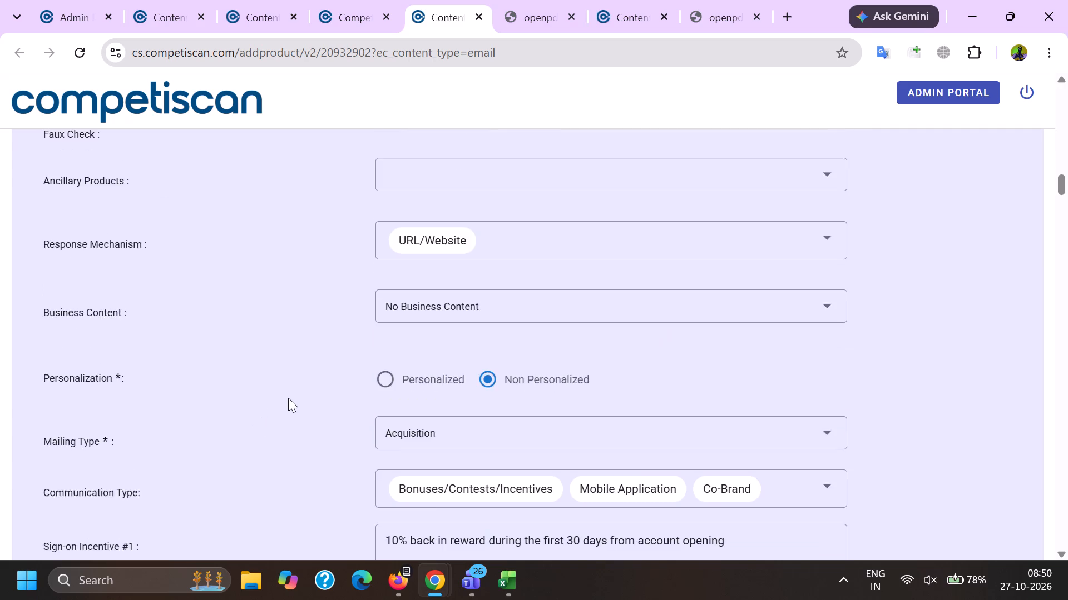
scroll(289, 396, down, 9)
scroll(293, 379, up, 6)
scroll(293, 378, down, 20)
scroll(293, 378, down, 17)
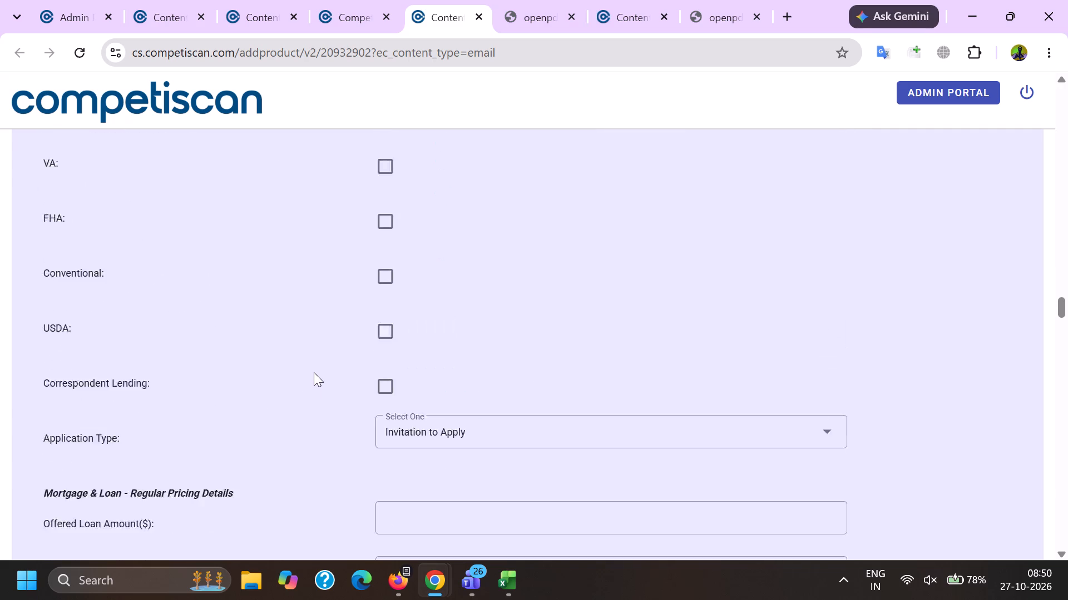
scroll(313, 373, down, 10)
click(313, 376)
key(End)
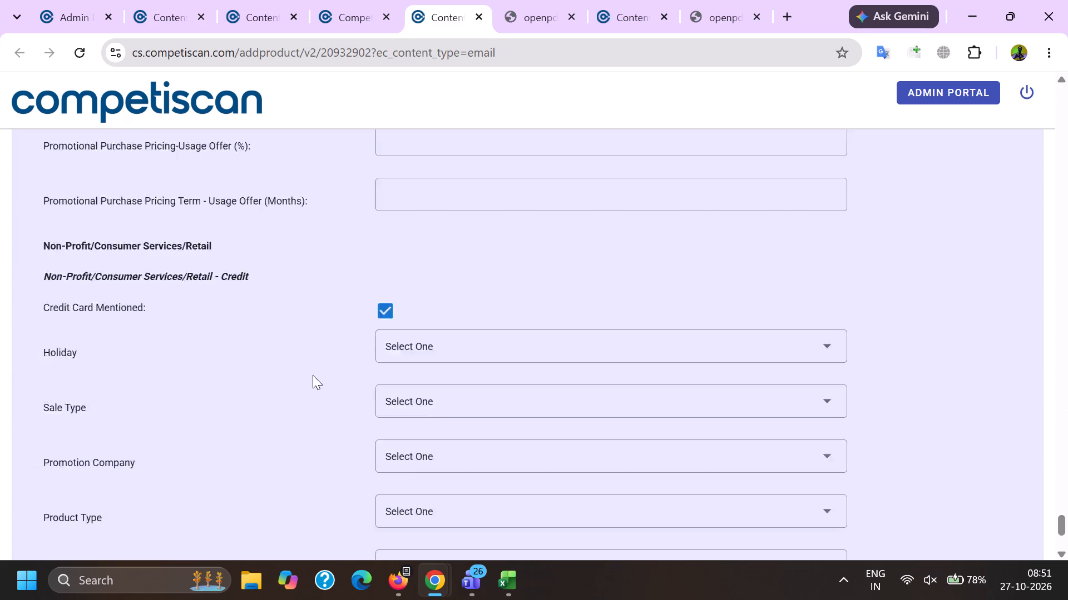
scroll(312, 374, up, 6)
click(483, 17)
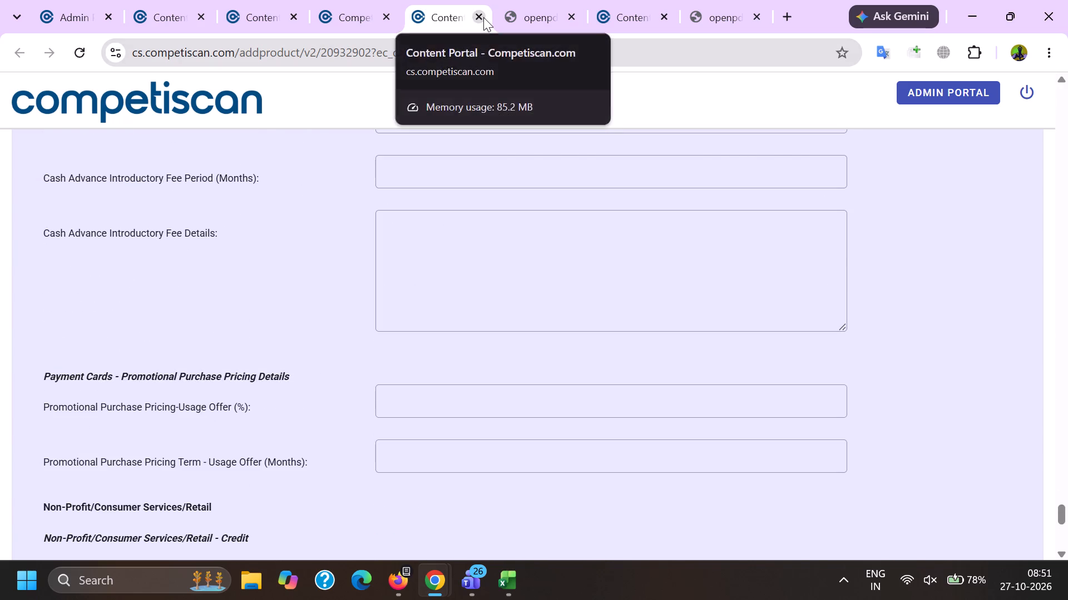
click(483, 17)
Check product record 20932939's offer origin, product name and headline against its West Elm bedroom PDF.
click(556, 0)
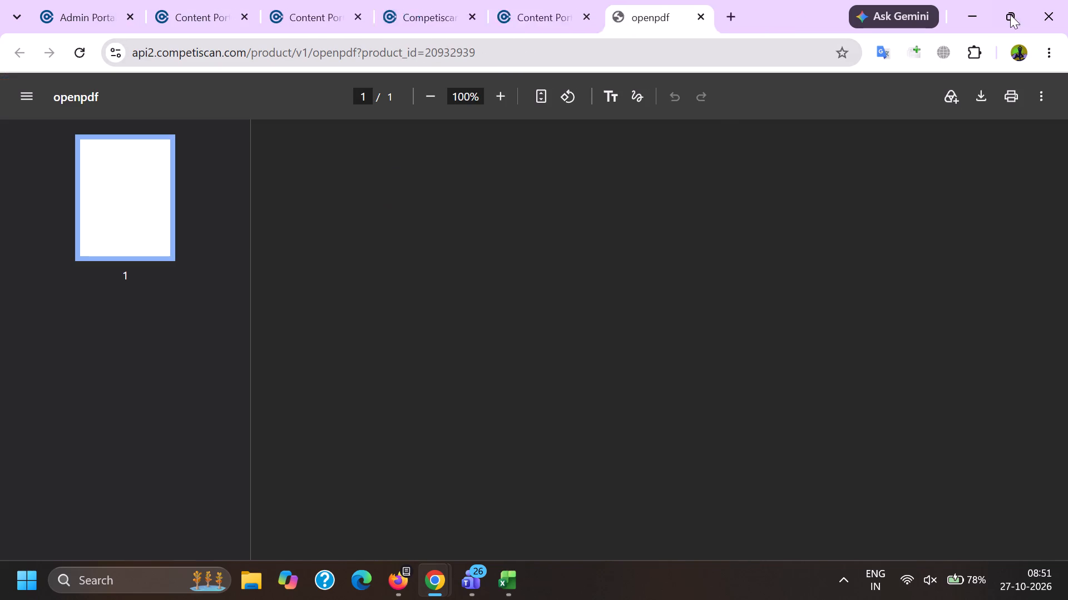
drag(1067, 182, 1067, 599)
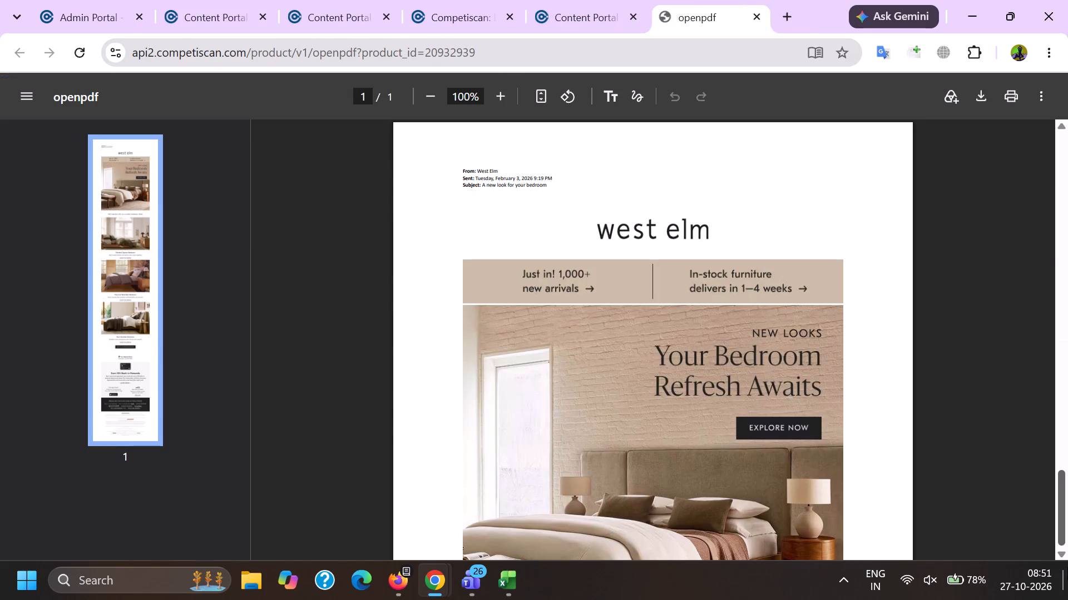
click(606, 0)
scroll(636, 331, down, 13)
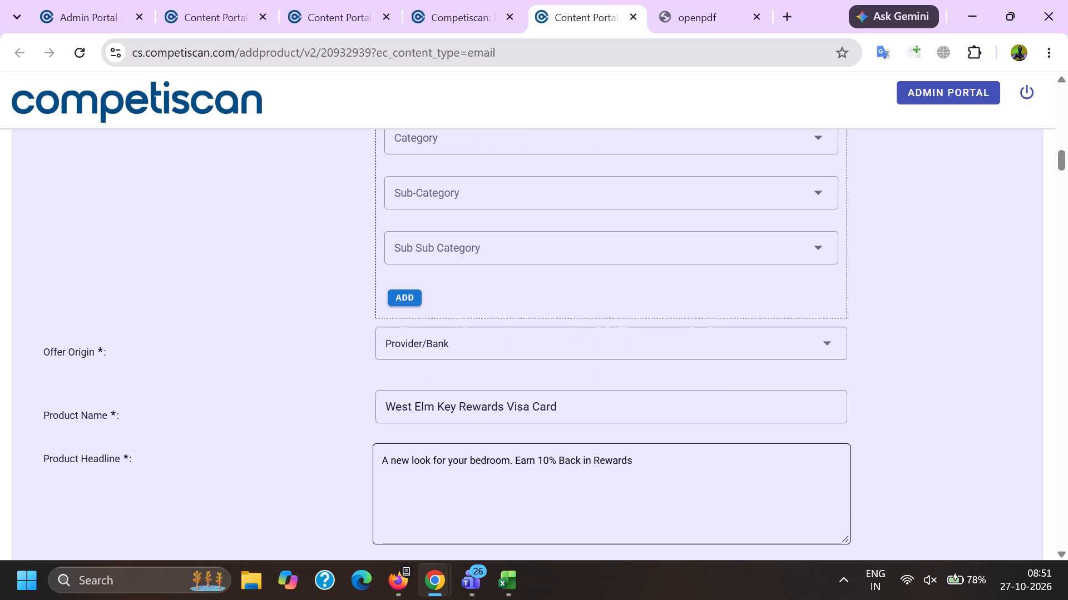
drag(759, 461, 195, 337)
Check product record 20932939's communication type, sign-on and ongoing incentive, APR and credit card mention fields, and close it with its PDF.
scroll(284, 334, down, 11)
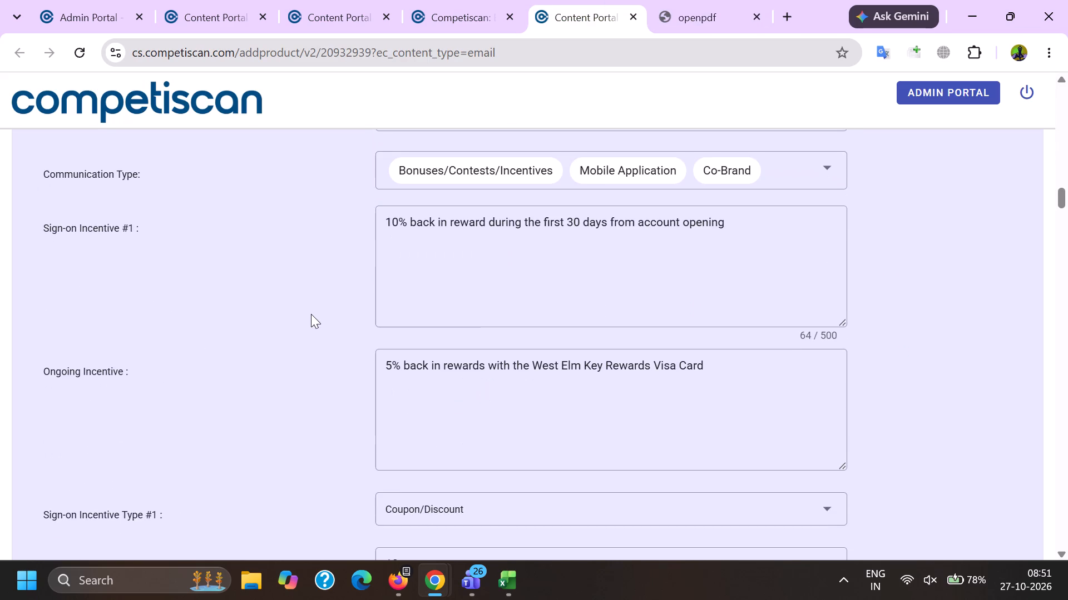
scroll(313, 314, down, 15)
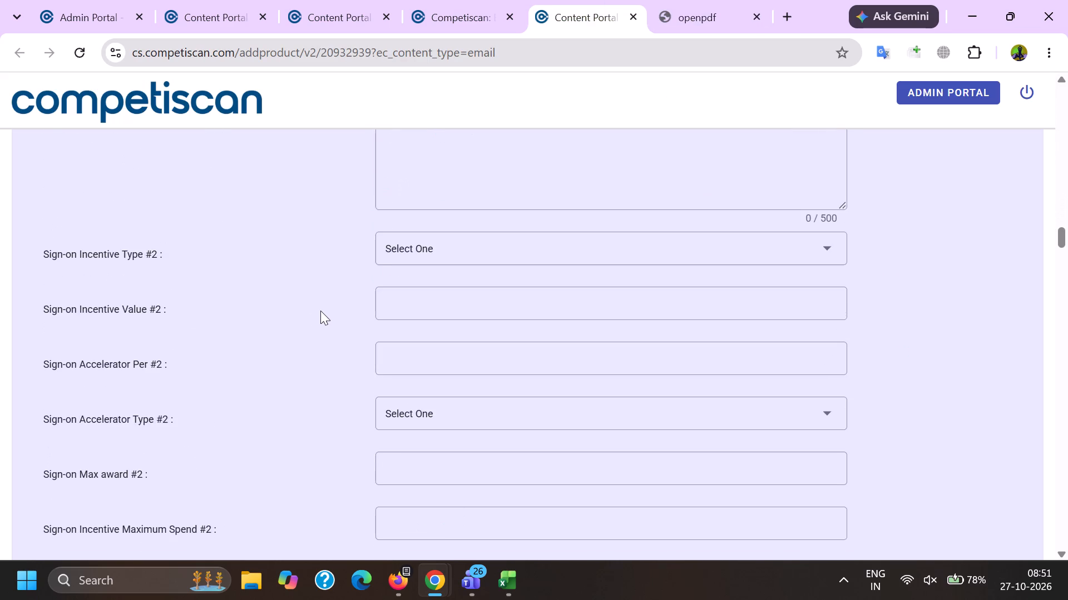
scroll(332, 301, down, 20)
scroll(344, 296, down, 6)
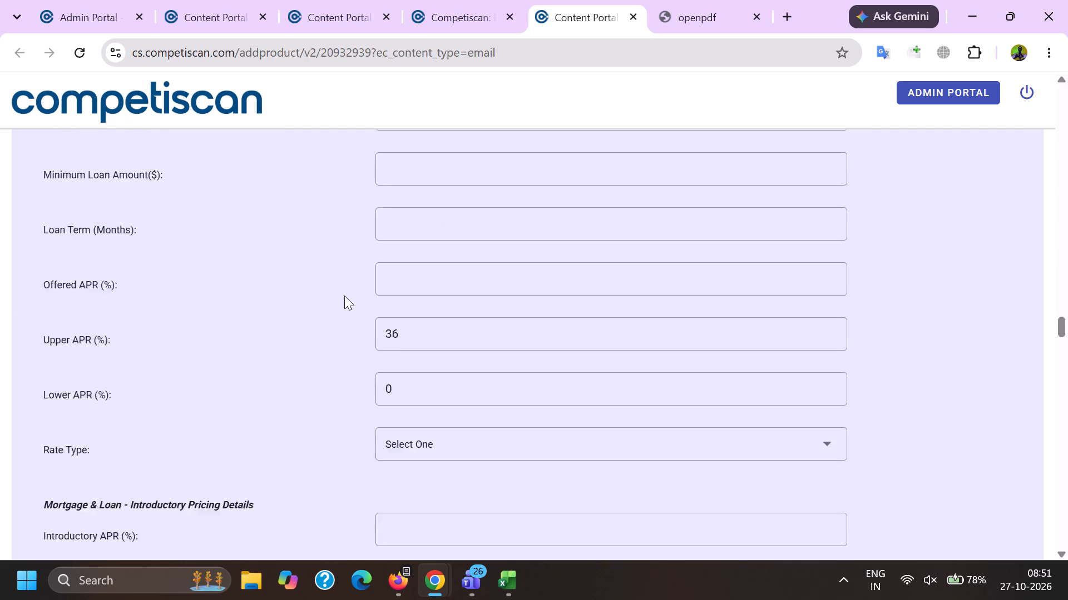
scroll(344, 296, down, 1)
click(324, 317)
key(End)
scroll(324, 317, up, 5)
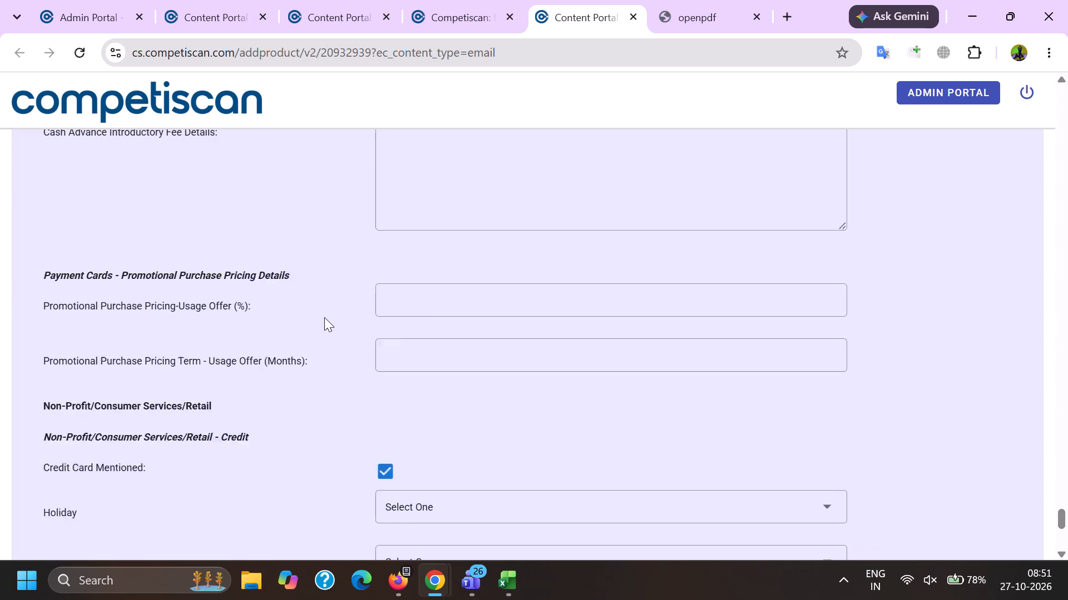
click(540, 0)
click(625, 14)
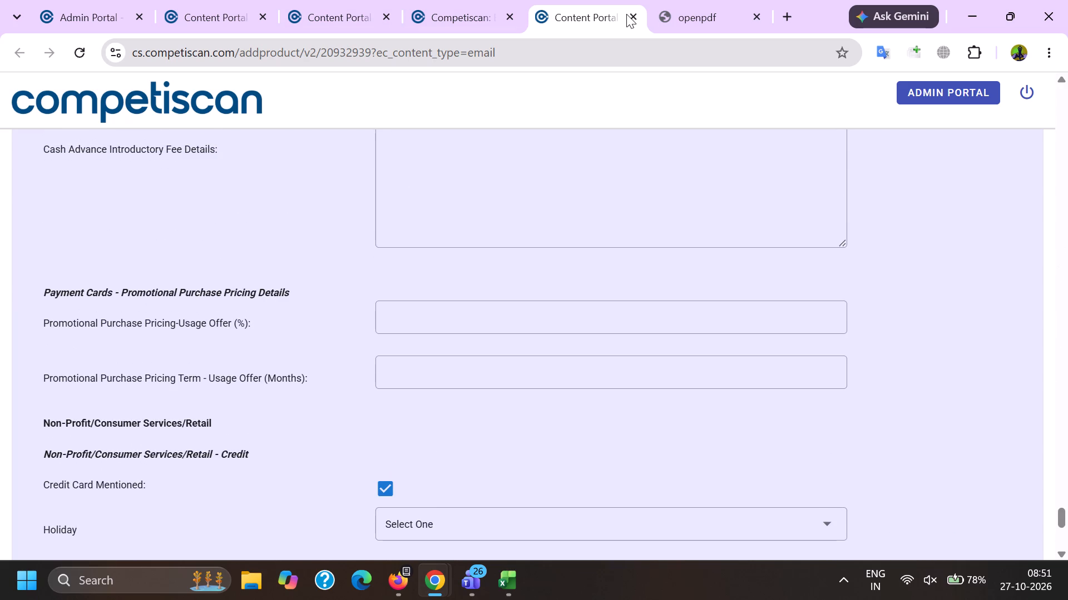
double_click(629, 14)
In the 2025 excel workbook's may 26 sheet, copy the column D product links from 20932981 through 20933548.
click(507, 595)
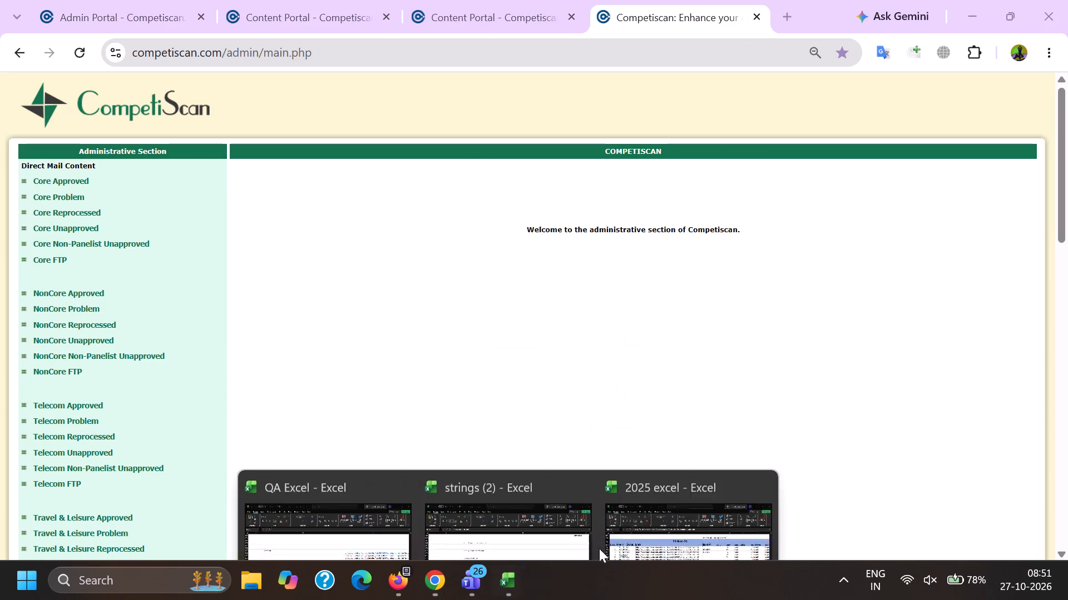
click(635, 512)
scroll(238, 348, down, 3)
click(237, 368)
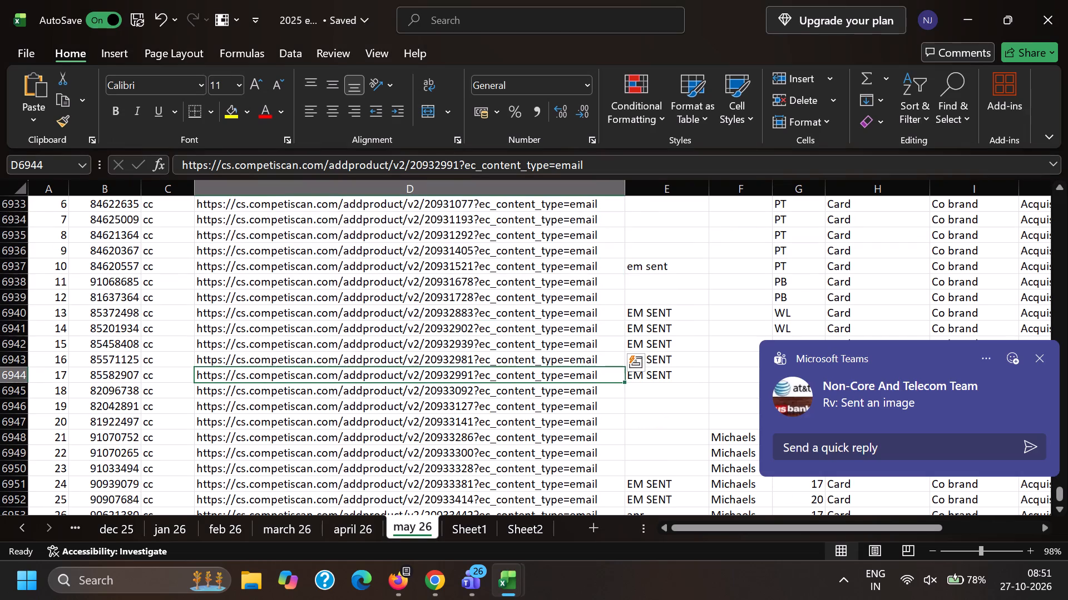
key(Up)
key(shift+Down)
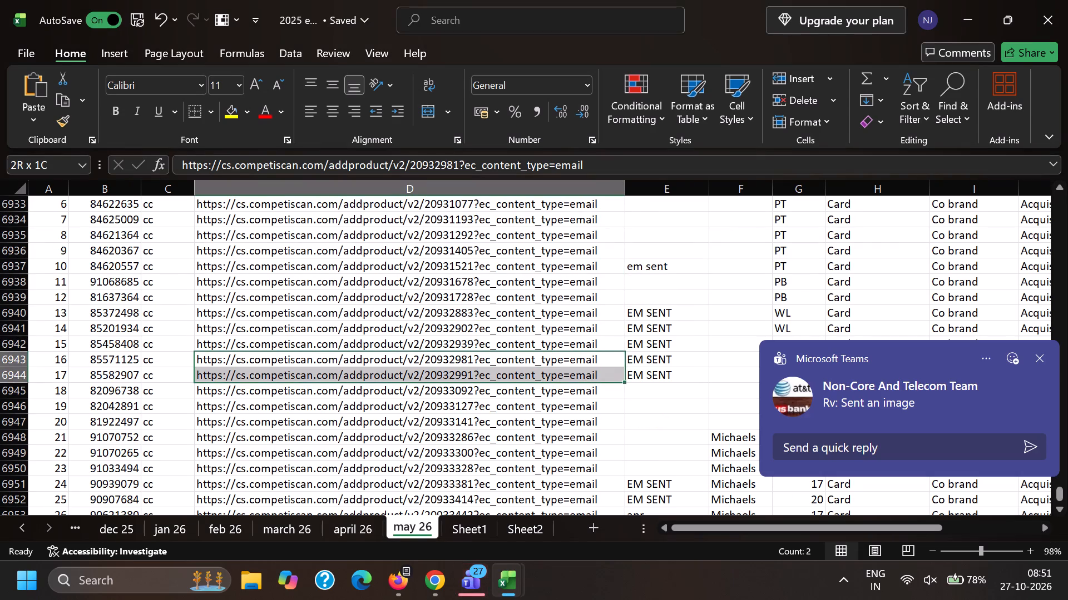
key(shift+Down)
key(shift+Down)
key(shift+Down)
key(shift+Down)
key(shift+Down)
key(shift+Down)
key(shift+Down)
key(shift+Down)
key(shift+Down)
key(shift+Down)
key(shift+Down)
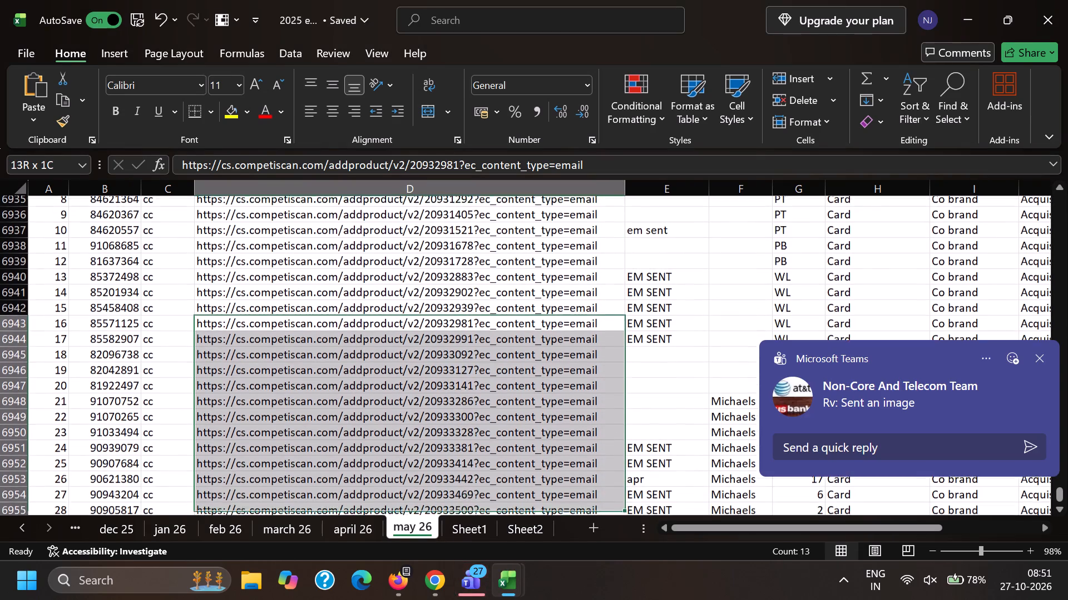
key(shift+Down)
key(shift+Down)
key(ctrl+c)
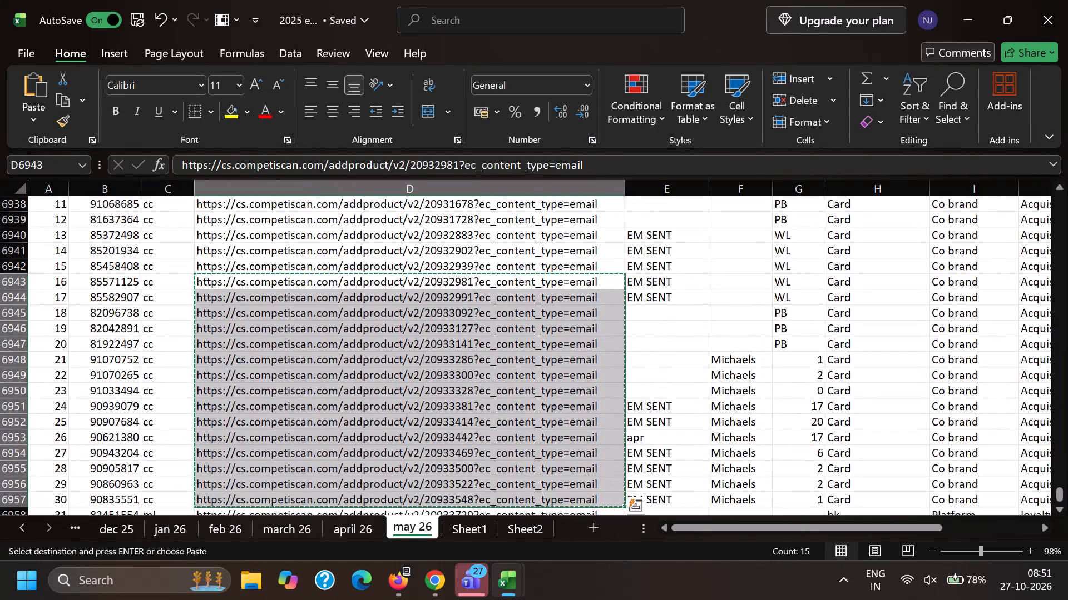
Switch back to Chrome and paste the copied product record links into the extension that opens multiple URLs.
key(alt+Tab)
click(913, 47)
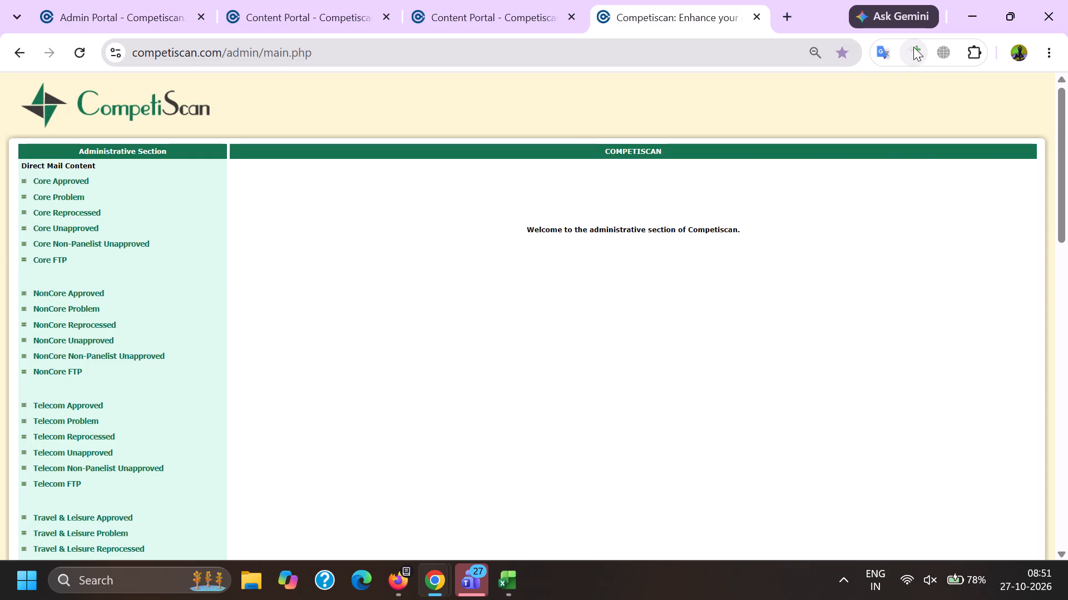
key(ctrl+v)
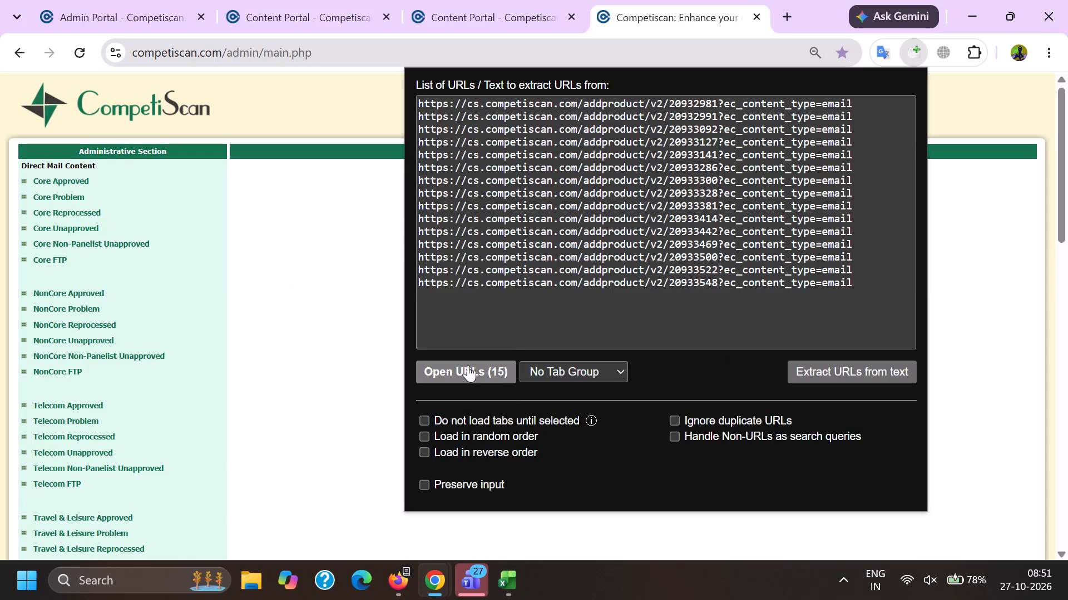
Open all 15 pasted product record links, 20932981 through 20933548, in new browser tabs.
click(468, 365)
click(304, 329)
Switch to Firefox and check the E-Glacier email list and its "Credit karma" search.
click(401, 586)
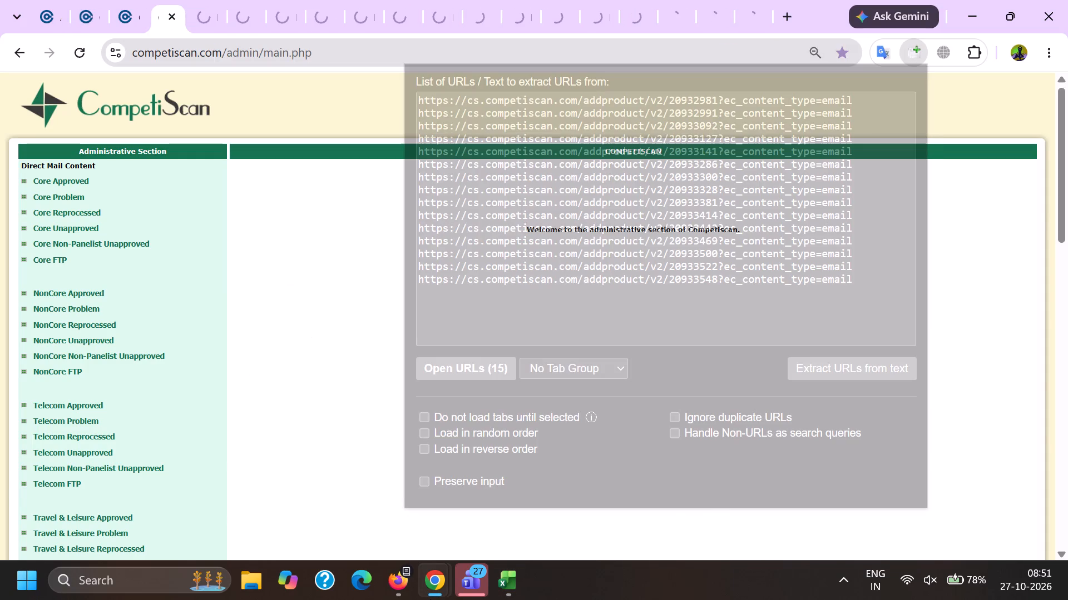
click(141, 505)
click(516, 0)
scroll(353, 373, down, 2)
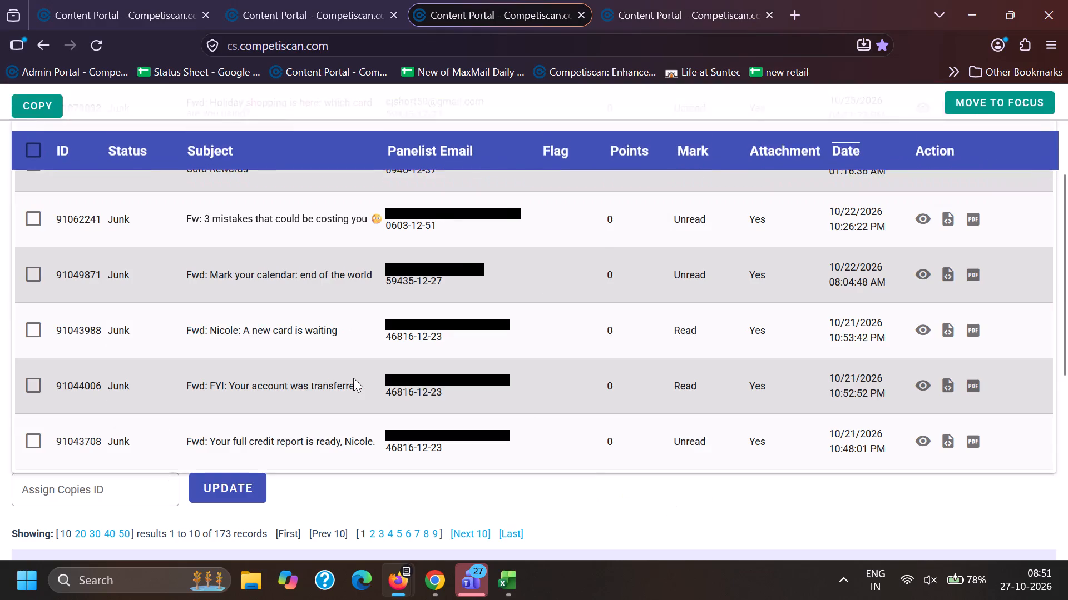
scroll(353, 377, down, 3)
click(343, 343)
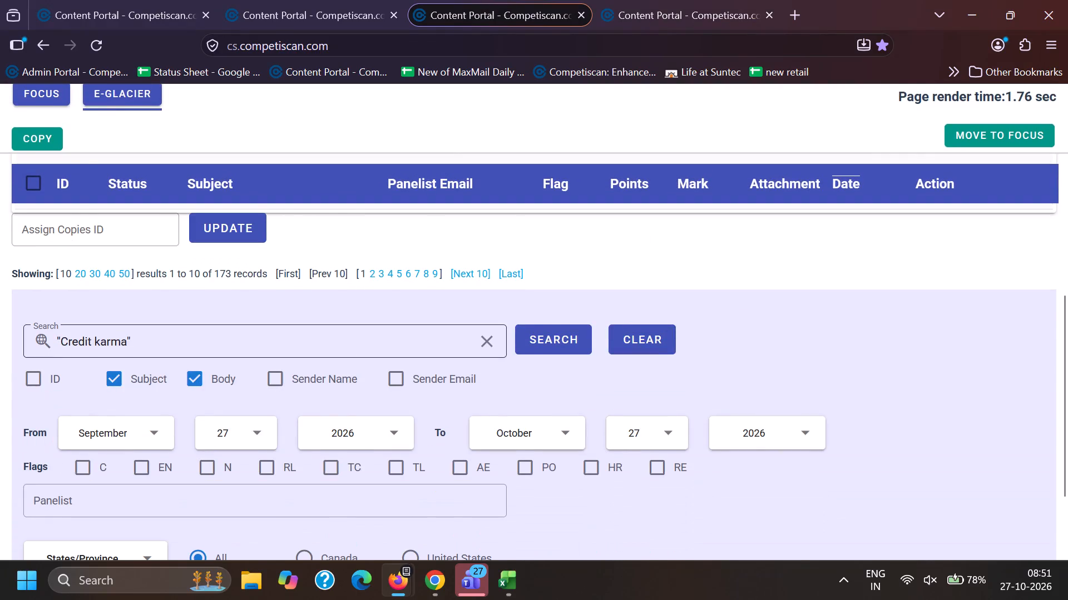
click(325, 0)
In the Focus list holding the Equifax search, replace the search term with the Capital One Shopping sender address and run the search.
click(694, 0)
scroll(278, 403, down, 2)
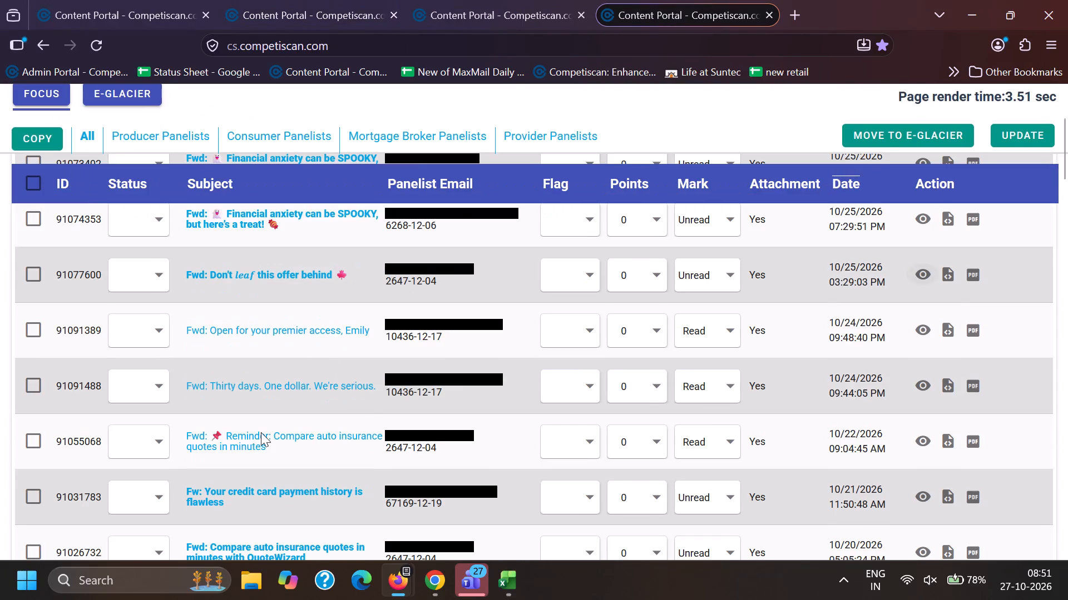
scroll(261, 432, down, 19)
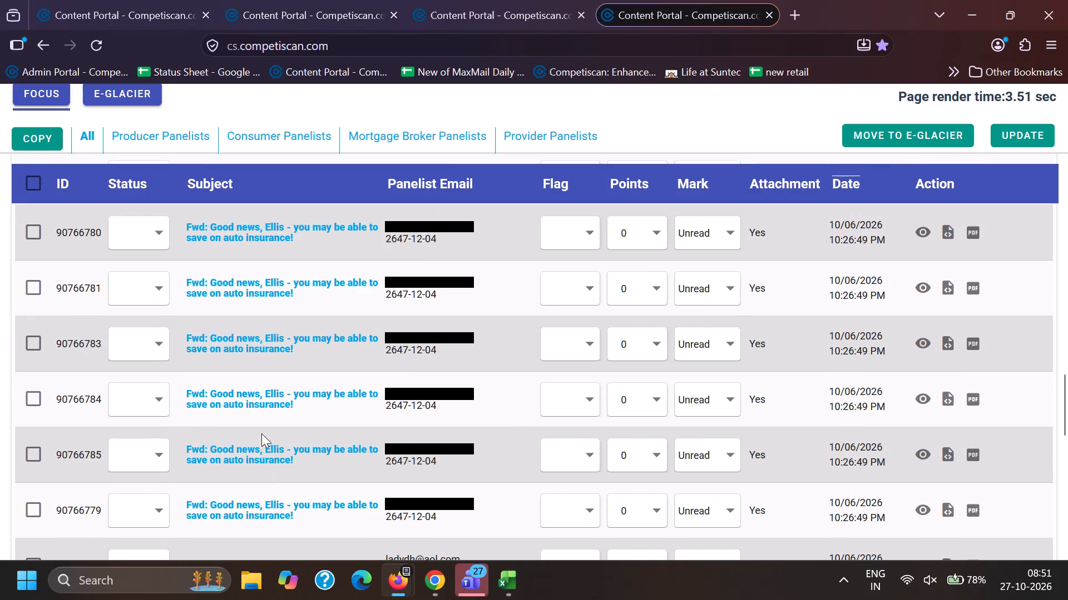
scroll(259, 438, down, 7)
click(204, 404)
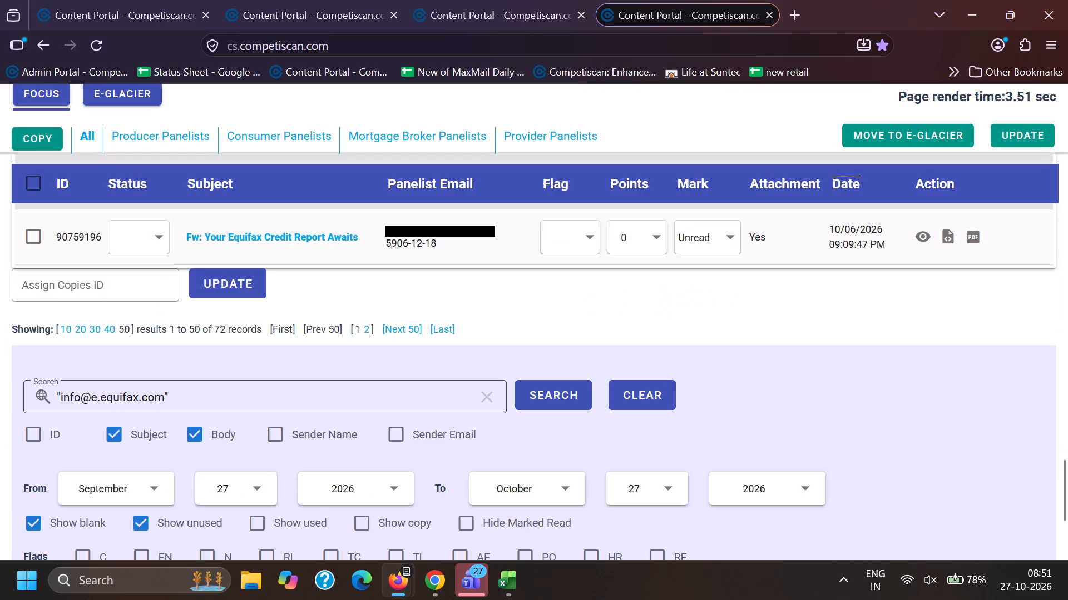
key(ctrl+x)
key(ctrl+z)
key(ctrl+z)
key(ctrl+z)
key(ctrl+z)
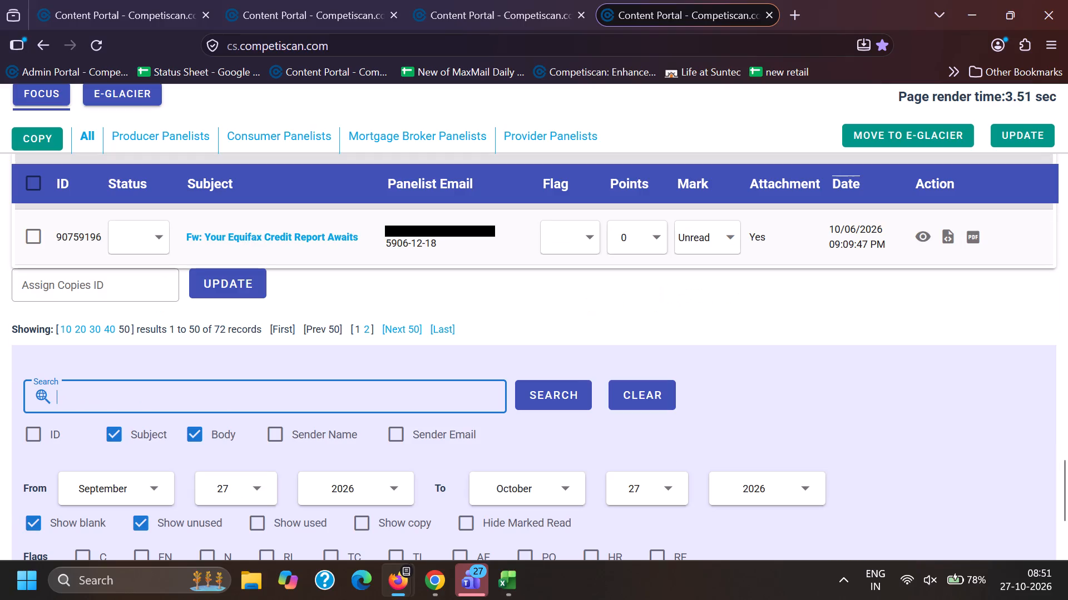
key(Return)
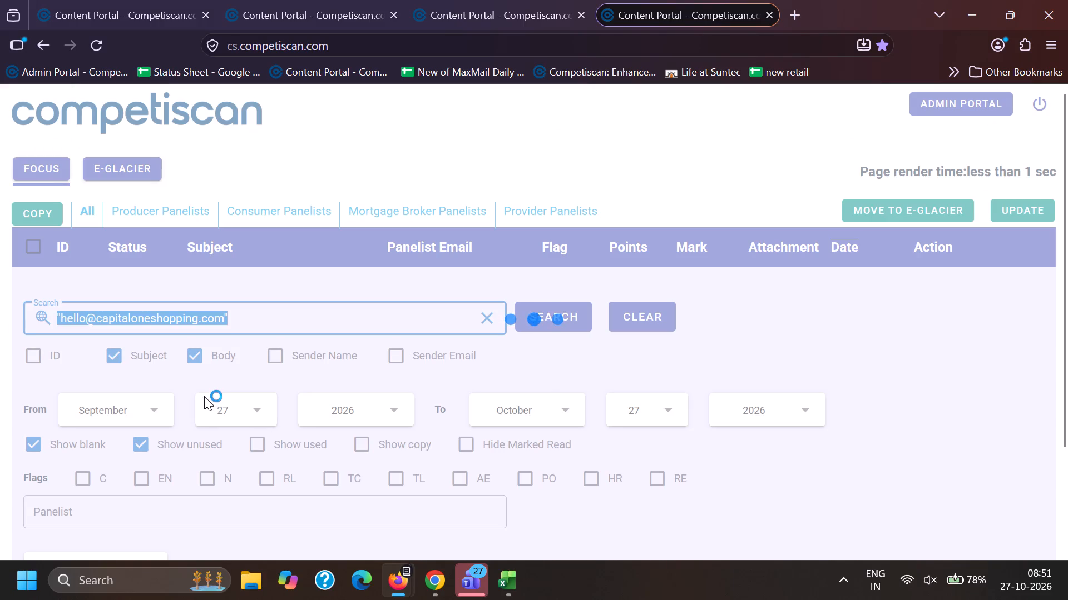
Look through the subjects of the Capital One Shopping emails found in Focus.
scroll(255, 304, down, 10)
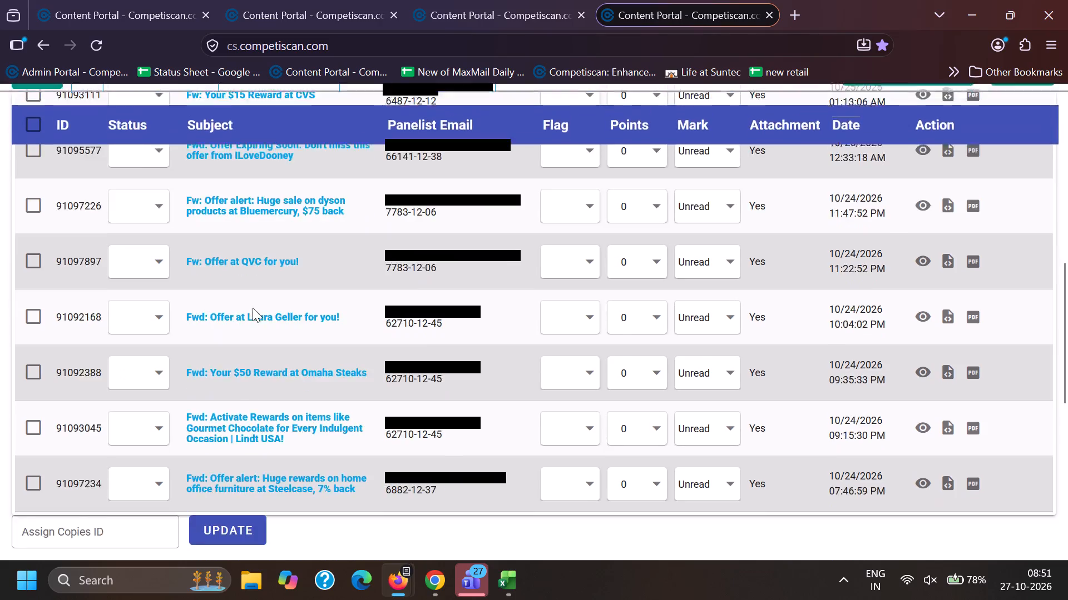
scroll(253, 308, down, 3)
scroll(255, 327, up, 3)
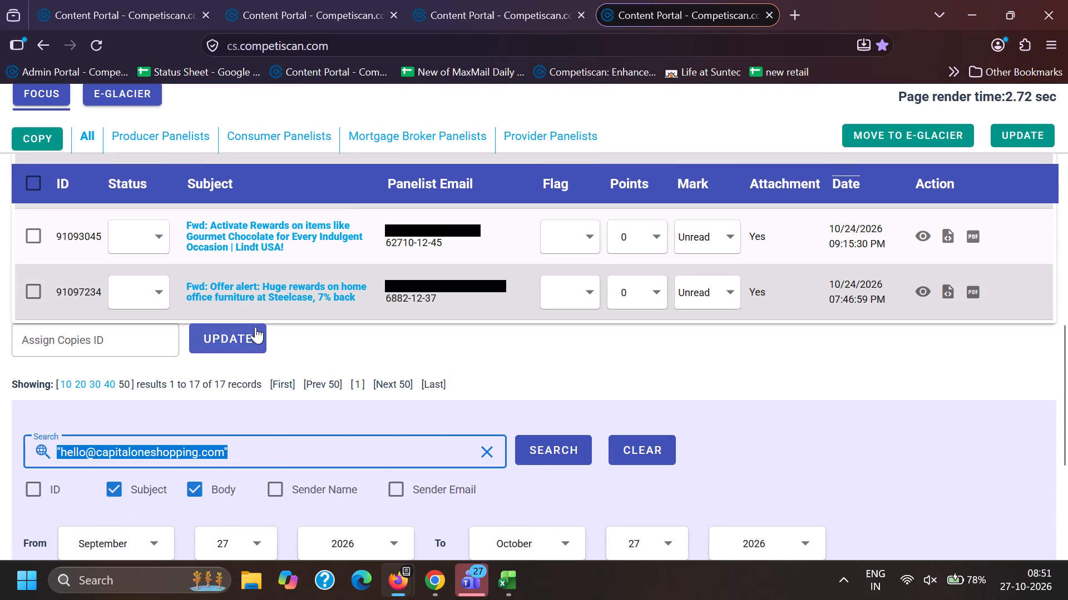
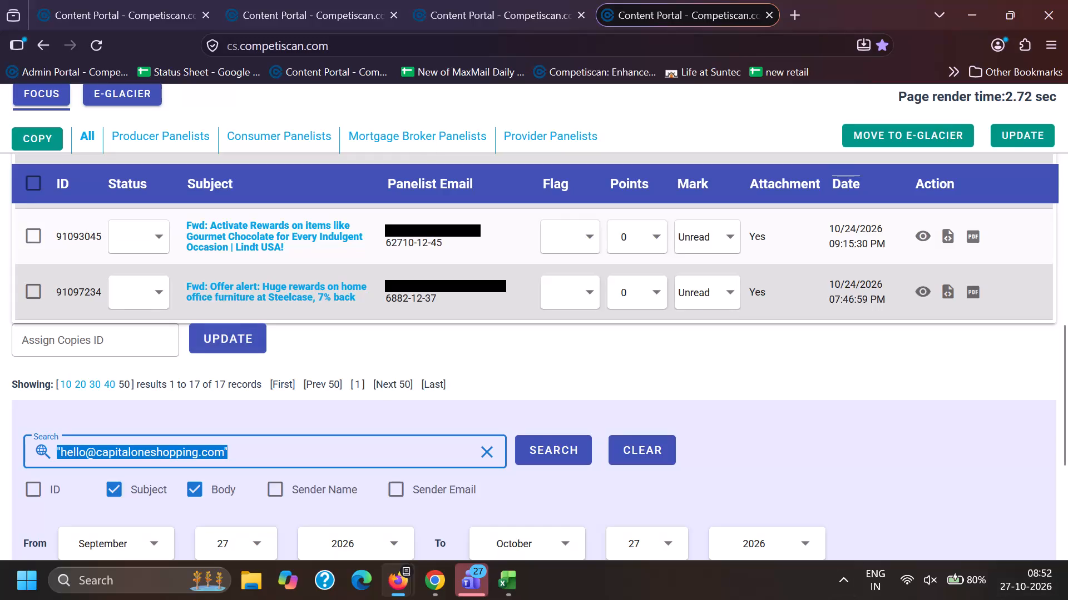
Switch to Chrome and open the current product PDFs of records 20932981 and 20932991 in their own tabs.
click(434, 582)
click(387, 497)
click(215, 0)
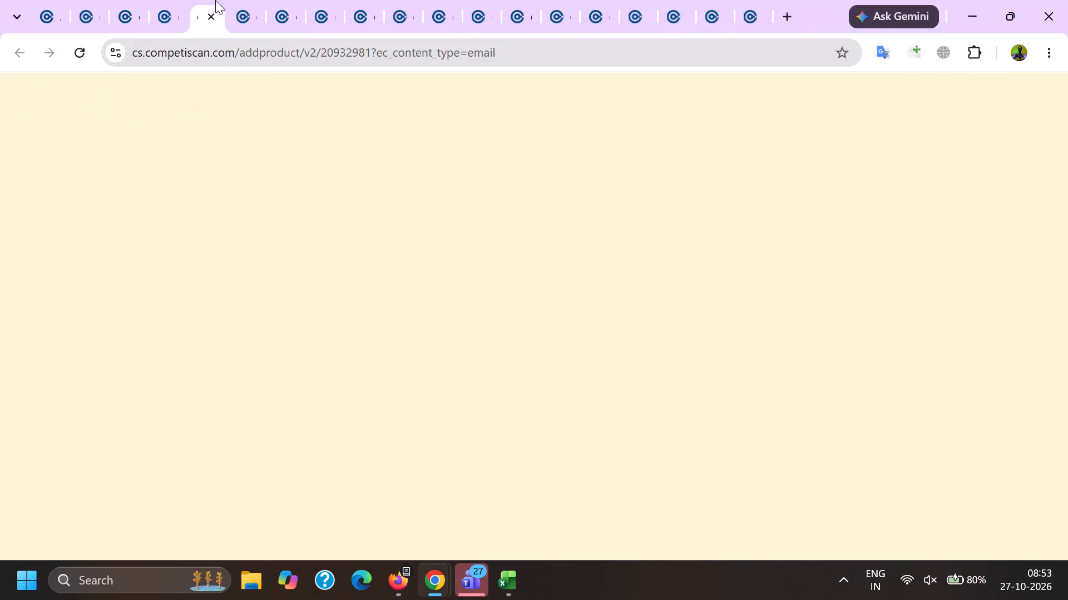
scroll(434, 234, down, 7)
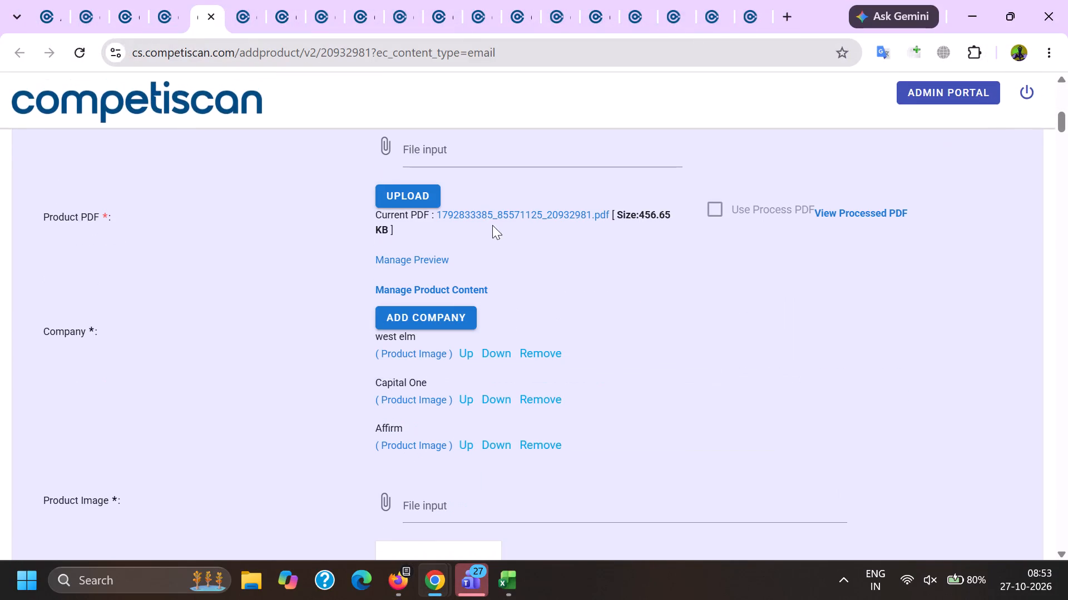
ctrl+click(474, 216)
key(ctrl+Tab)
key(ctrl+Tab)
scroll(481, 247, down, 6)
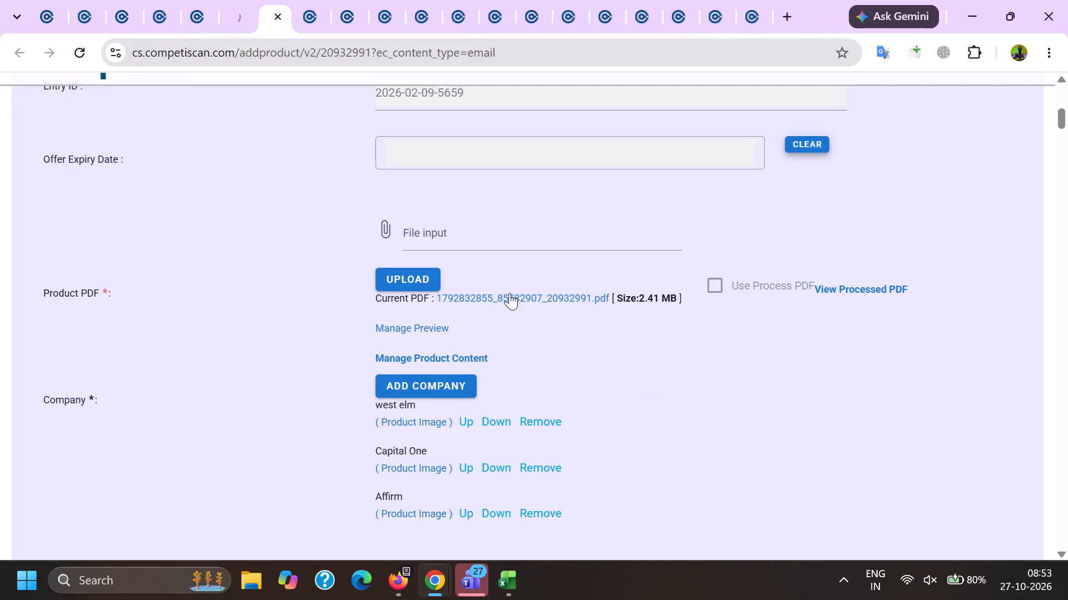
ctrl+click(510, 291)
key(ctrl+Tab)
click(273, 0)
scroll(450, 262, down, 4)
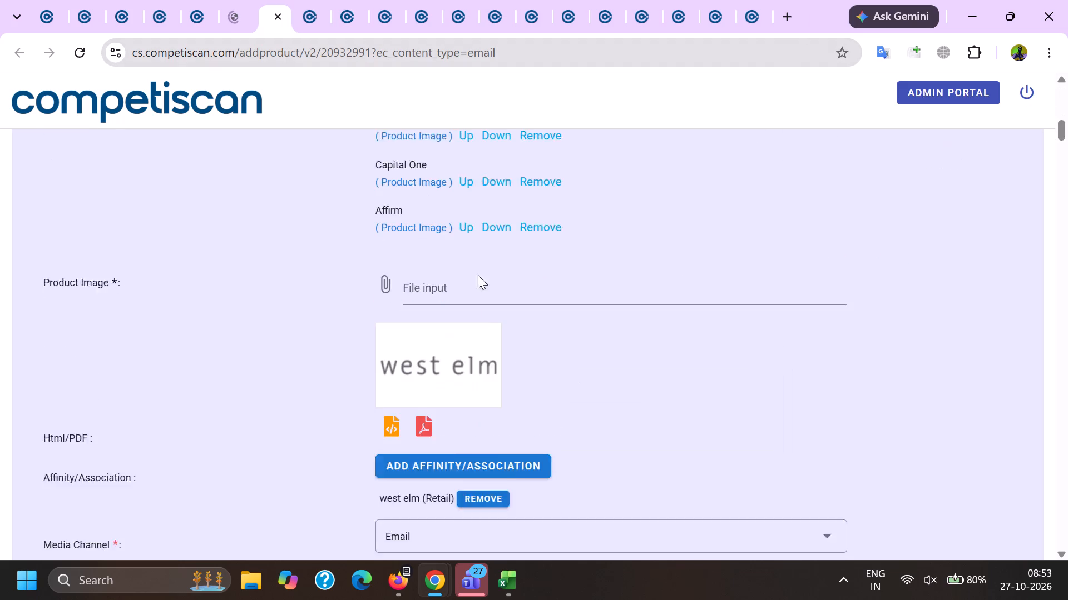
scroll(492, 314, up, 4)
ctrl+click(488, 299)
Open the current product PDFs of records 20933092, 20933127 and 20933141.
key(ctrl+Tab)
key(ctrl+Tab)
scroll(488, 302, down, 5)
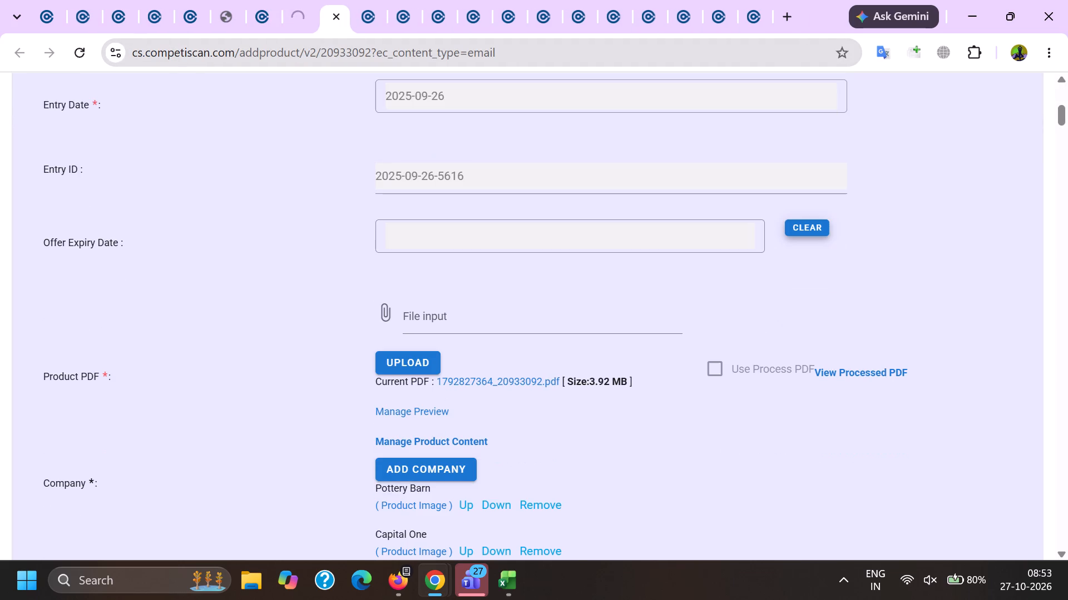
ctrl+click(500, 378)
key(ctrl+Tab)
key(ctrl+Tab)
scroll(500, 376, down, 6)
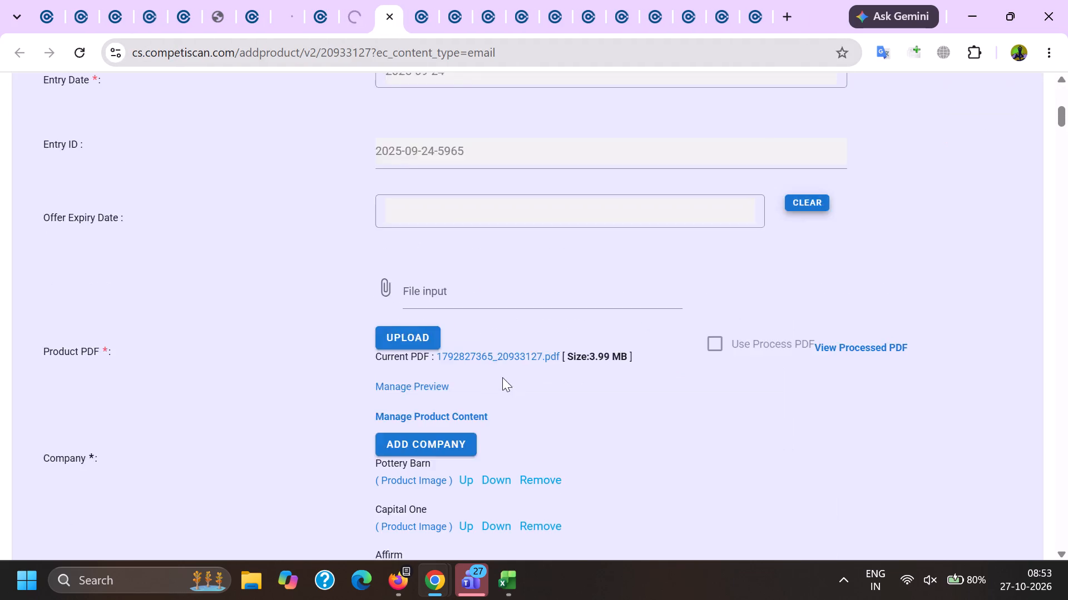
ctrl+click(487, 302)
key(ctrl+Tab)
key(ctrl+Tab)
scroll(487, 302, down, 6)
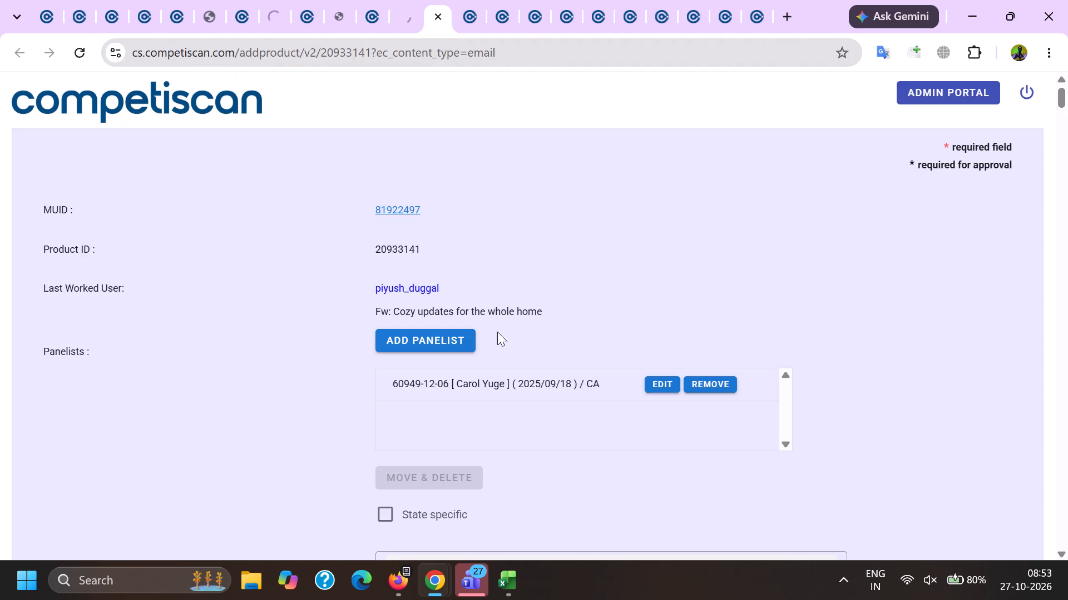
scroll(505, 363, down, 6)
ctrl+click(508, 301)
Open the current product PDFs of records 20933286, 20933300 and 20933328.
key(ctrl+Tab)
key(ctrl+Tab)
scroll(503, 289, down, 6)
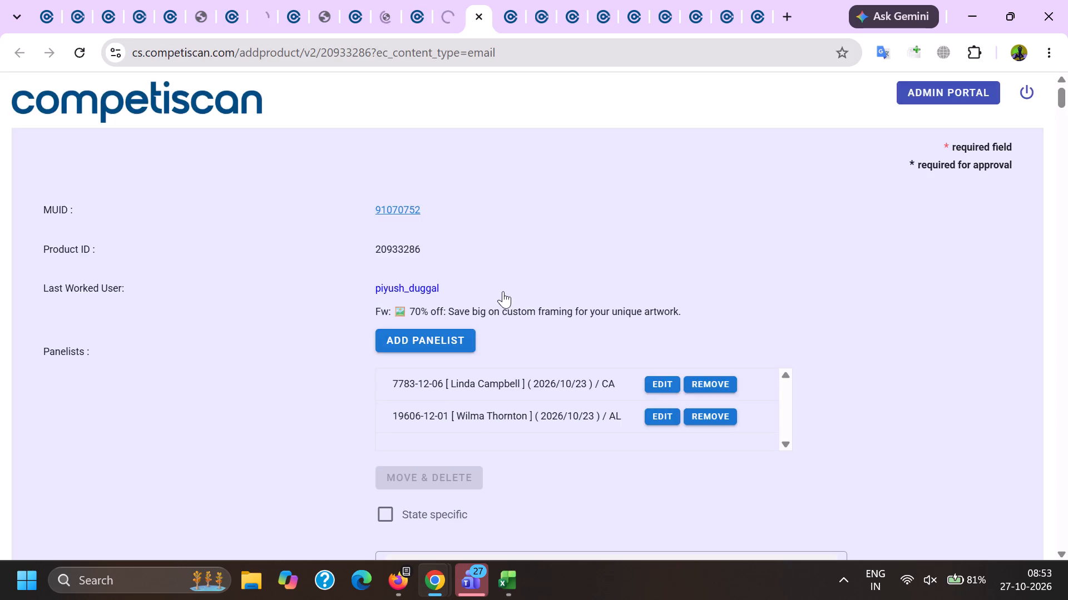
ctrl+click(501, 294)
key(ctrl+Tab)
key(ctrl+Tab)
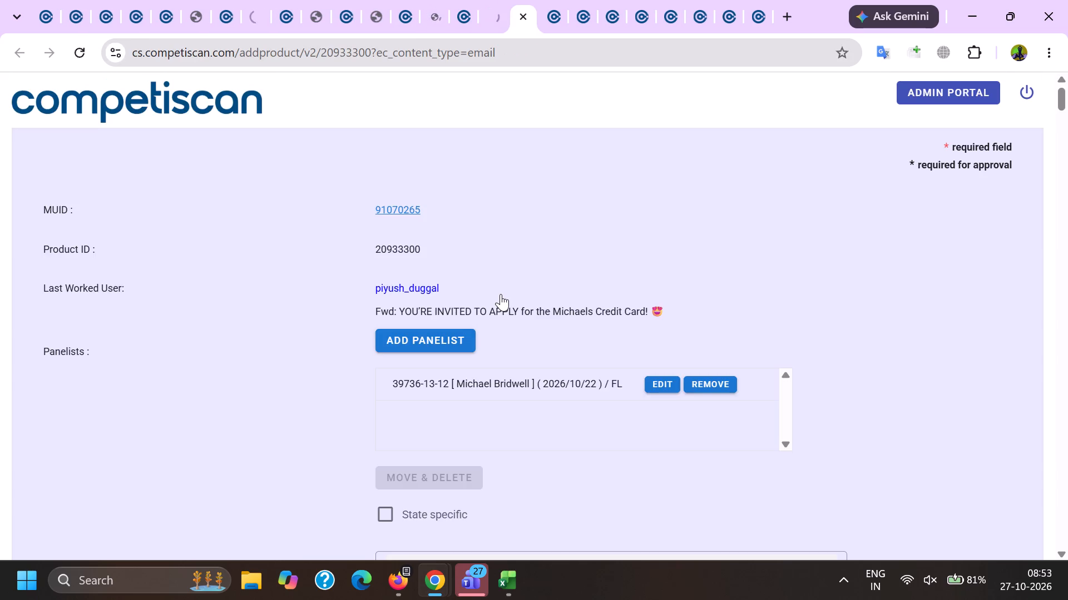
scroll(501, 294, down, 6)
ctrl+click(512, 297)
key(ctrl+Tab)
key(ctrl+Tab)
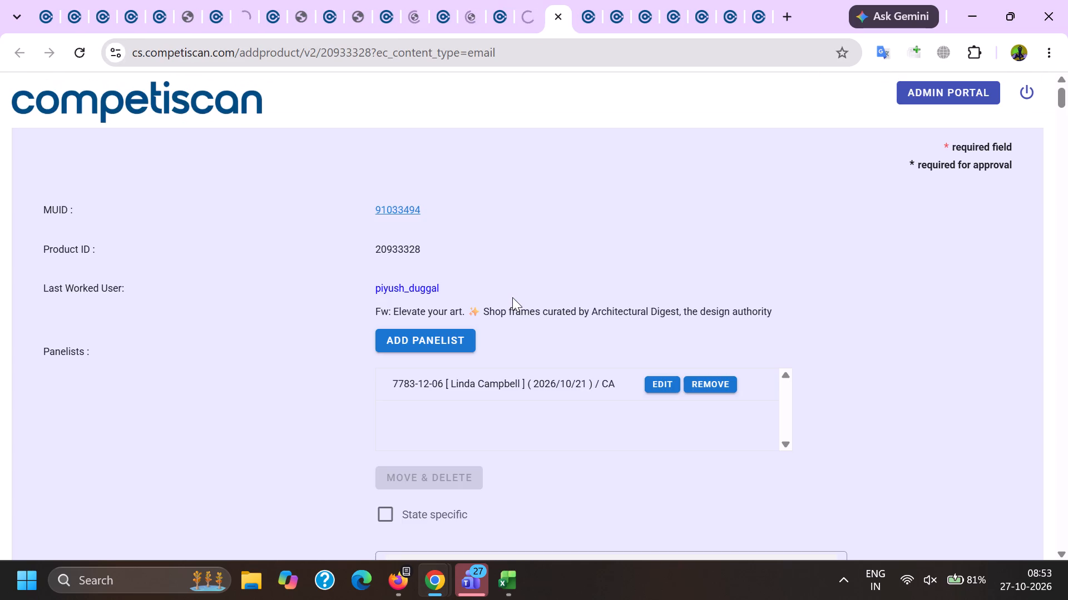
scroll(511, 297, down, 6)
ctrl+click(492, 299)
Open the current product PDFs of the opened records from 20933381 through 20933442.
key(ctrl+Tab)
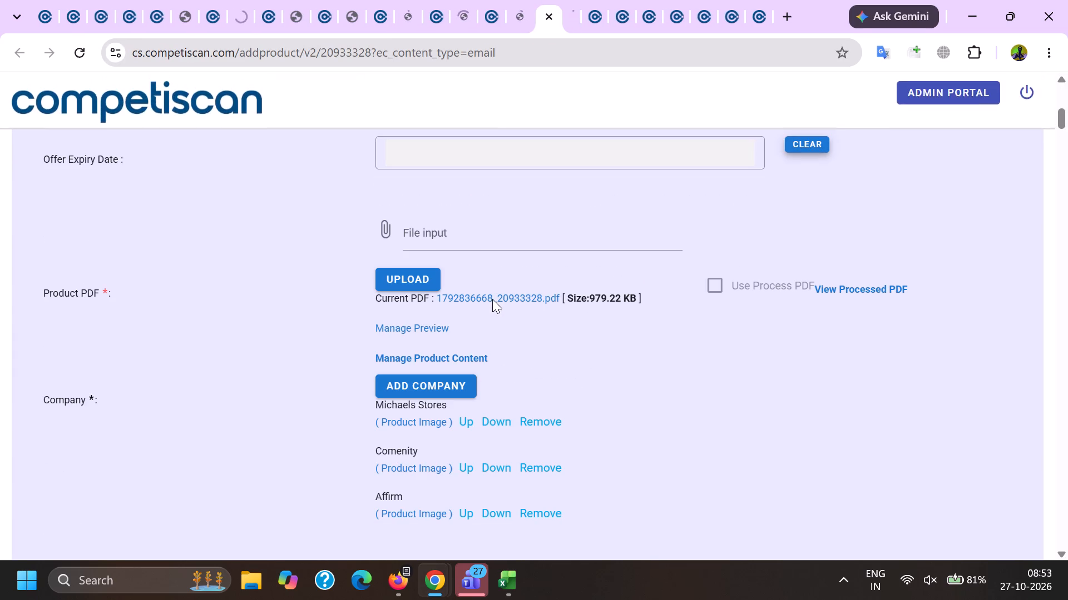
key(ctrl+Tab)
scroll(492, 298, down, 6)
ctrl+click(495, 300)
key(ctrl+Tab)
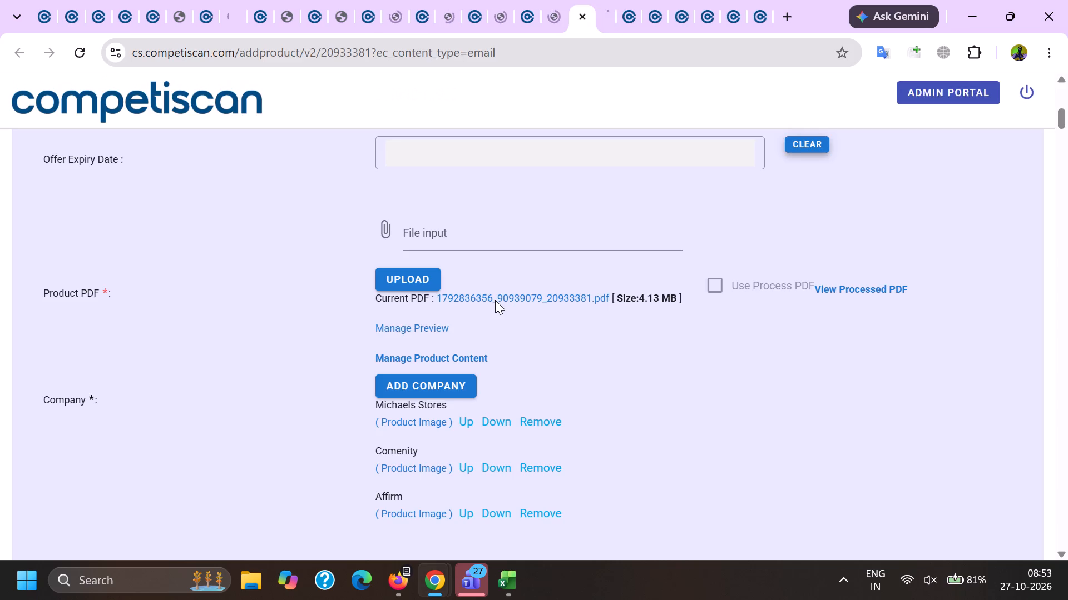
key(ctrl+Tab)
scroll(495, 300, down, 6)
ctrl+click(491, 298)
key(ctrl+Tab)
key(ctrl+Tab)
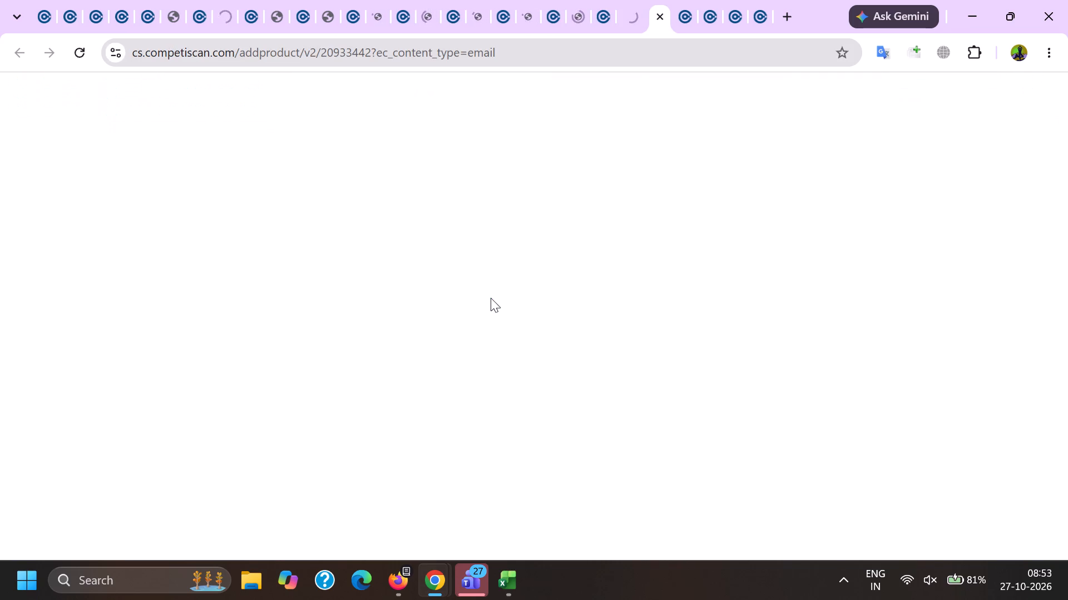
scroll(491, 298, down, 7)
ctrl+click(471, 216)
Open the current product PDFs of the two records between 20933442 and 20933522.
key(ctrl+Tab)
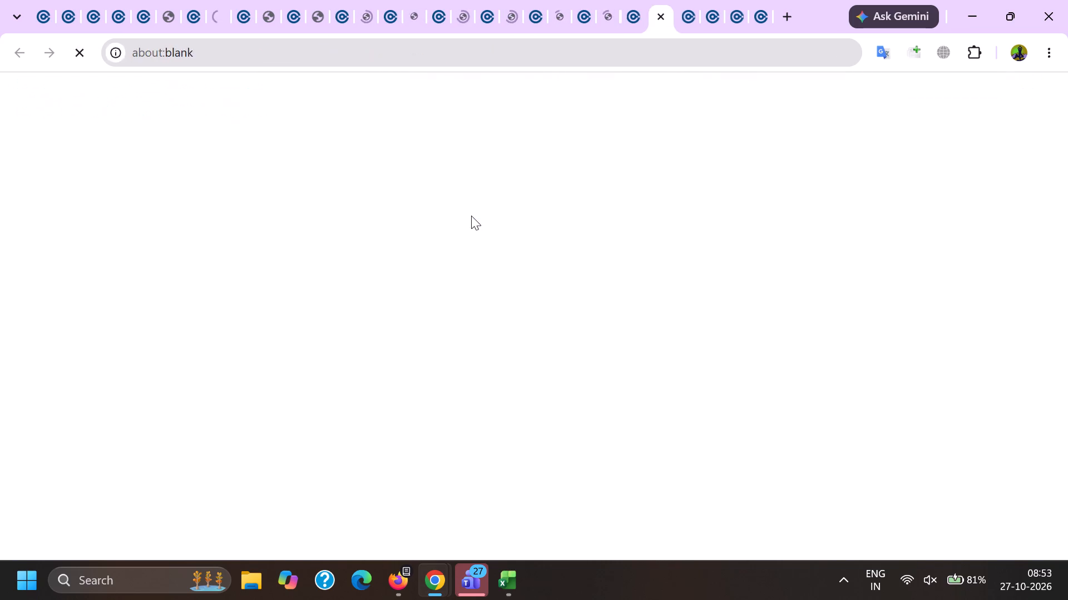
key(ctrl+Tab)
scroll(471, 214, down, 6)
ctrl+click(487, 296)
key(ctrl+Tab)
key(ctrl+Tab)
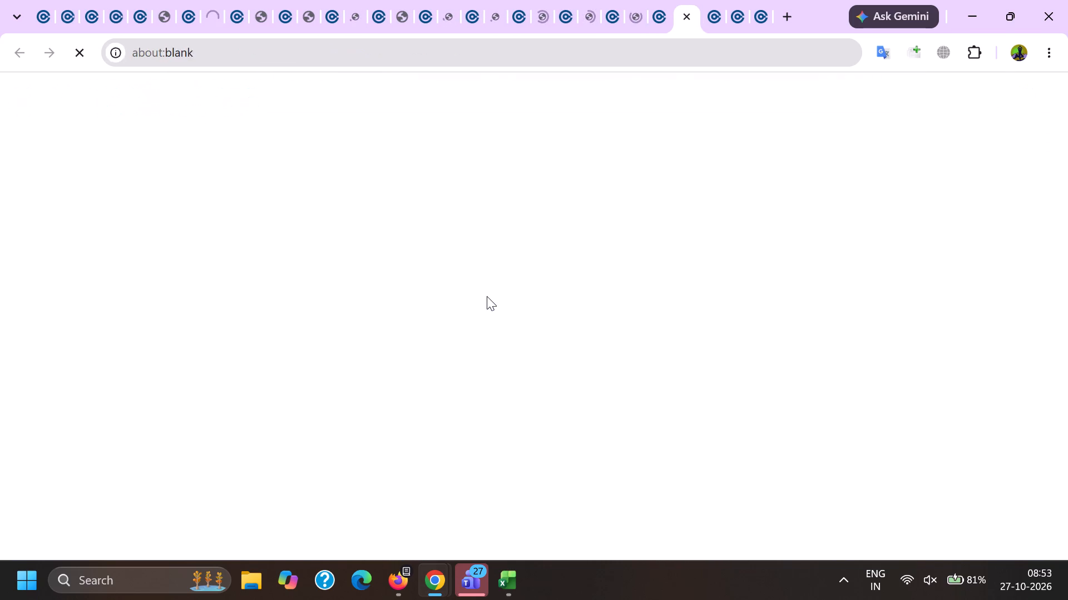
scroll(487, 290, down, 7)
ctrl+click(487, 218)
Open the current product PDFs of the last two records, 20933522 and 20933548.
key(ctrl+Tab)
key(ctrl+Tab)
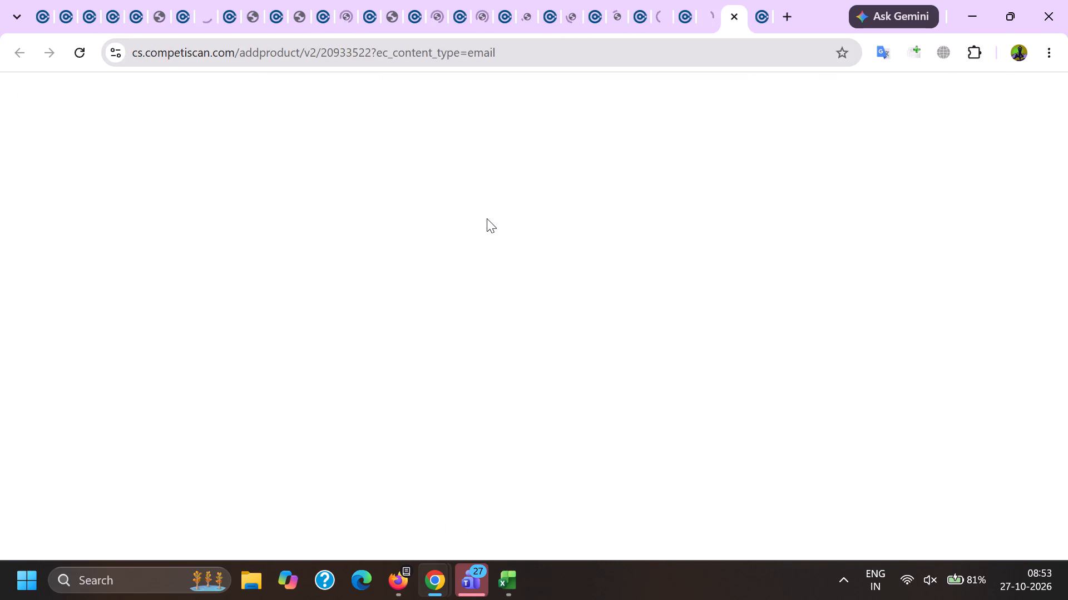
scroll(487, 221, down, 6)
ctrl+click(482, 299)
key(ctrl+Tab)
key(ctrl+Tab)
scroll(482, 299, down, 6)
ctrl+click(490, 306)
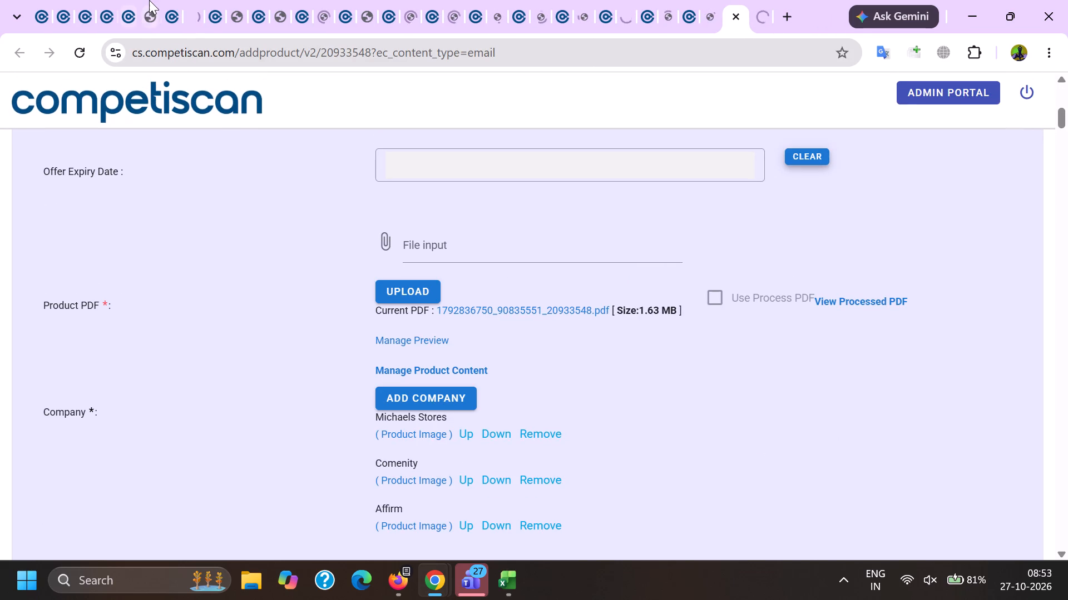
Read product 20932981's West Elm tabletop tree PDF through its disclosures and check the record's audience and sector/category entries against it.
click(149, 0)
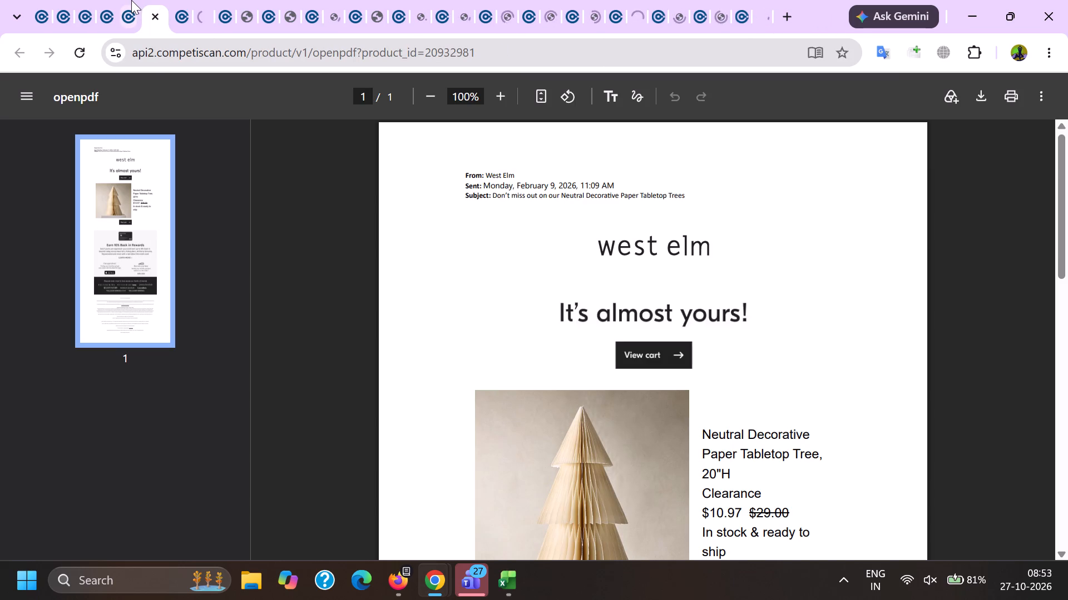
drag(1067, 191, 1065, 595)
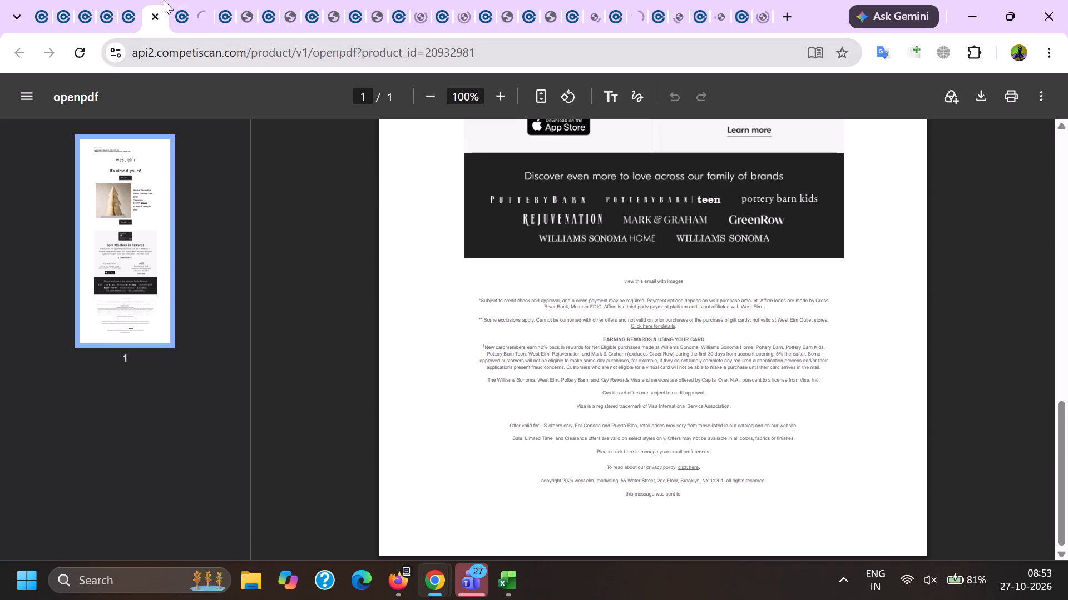
click(126, 0)
scroll(488, 234, down, 8)
scroll(574, 283, down, 5)
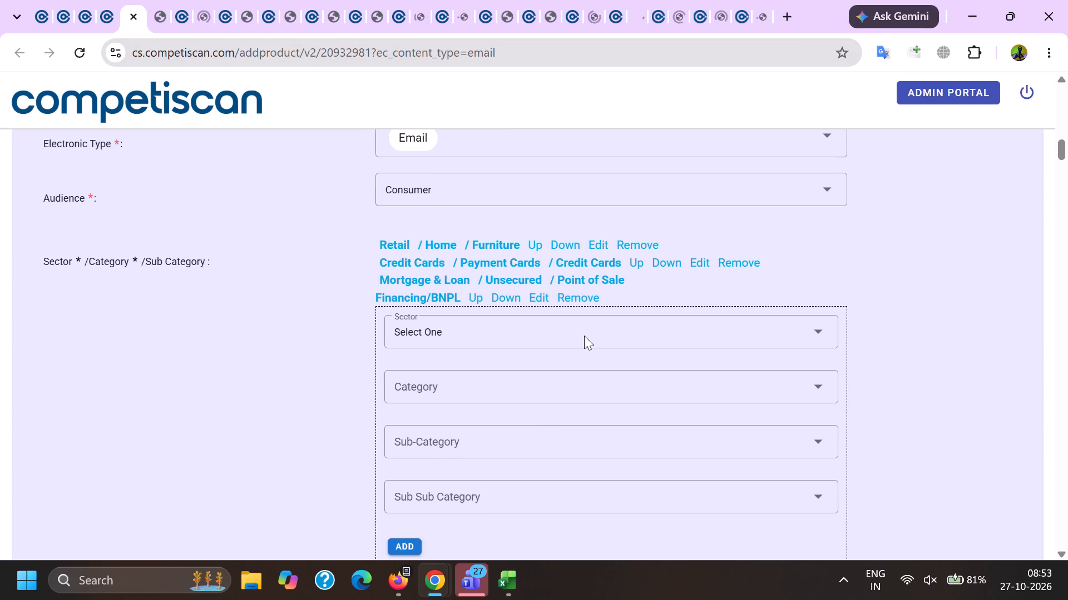
drag(787, 307, 38, 286)
scroll(219, 326, down, 14)
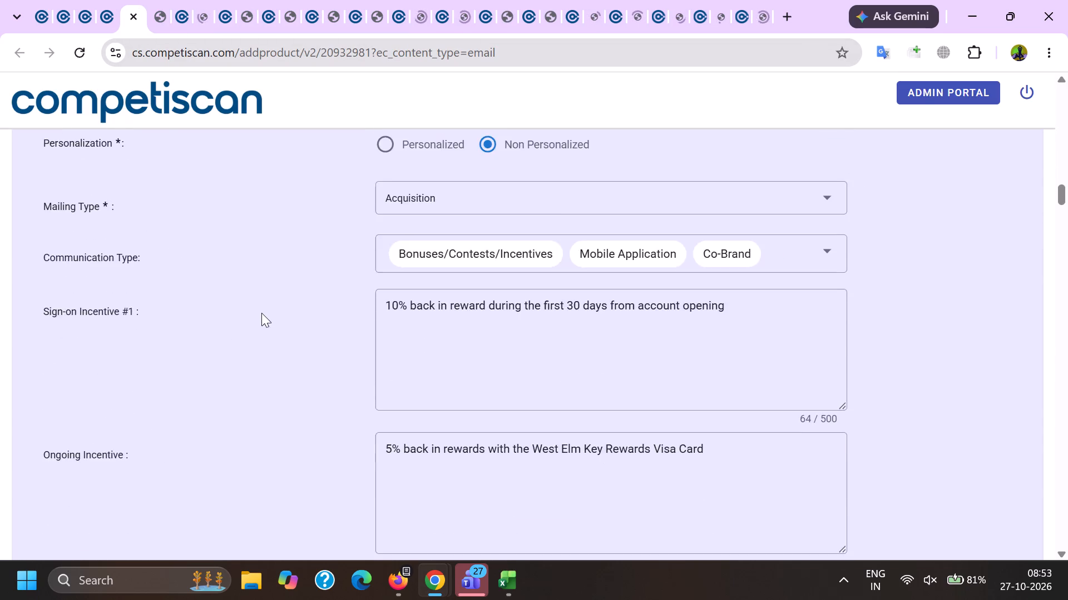
scroll(261, 313, down, 20)
scroll(354, 349, up, 17)
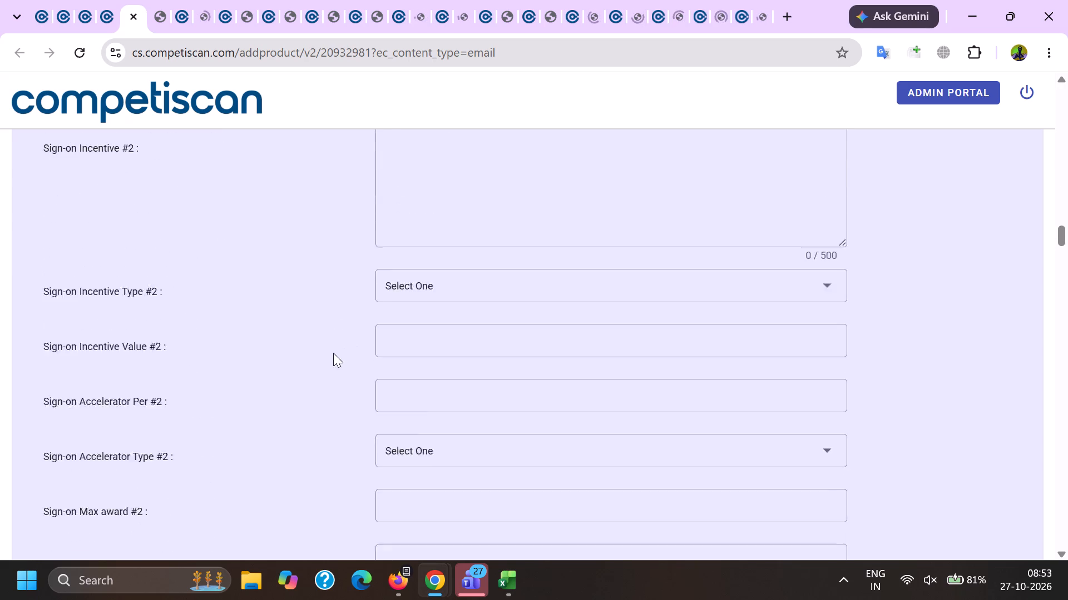
scroll(333, 353, up, 1)
scroll(327, 358, down, 20)
scroll(327, 358, down, 15)
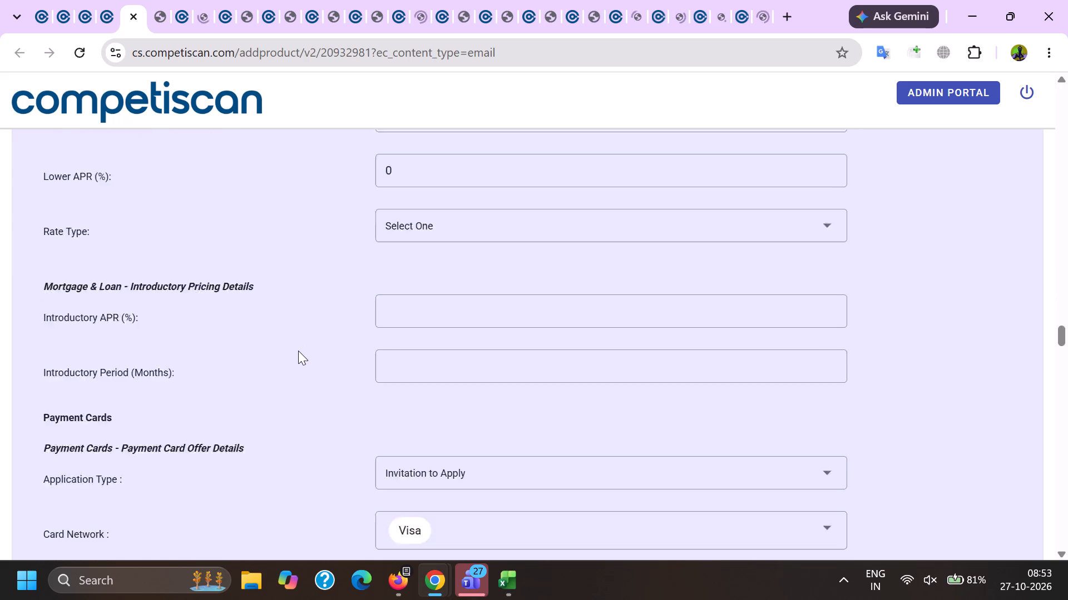
click(298, 351)
key(End)
scroll(289, 325, up, 7)
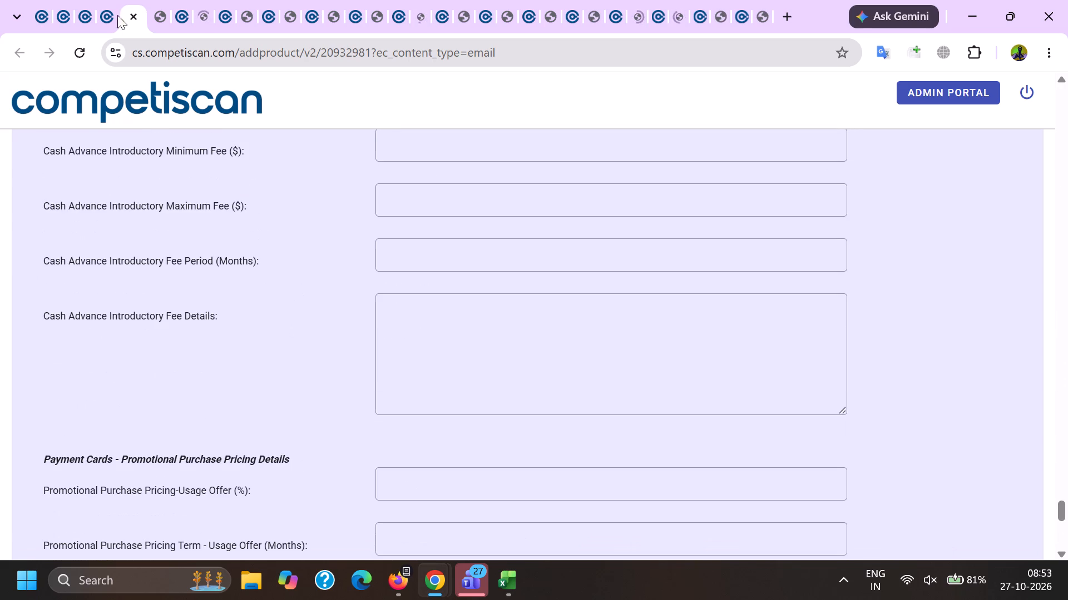
click(136, 18)
click(136, 18)
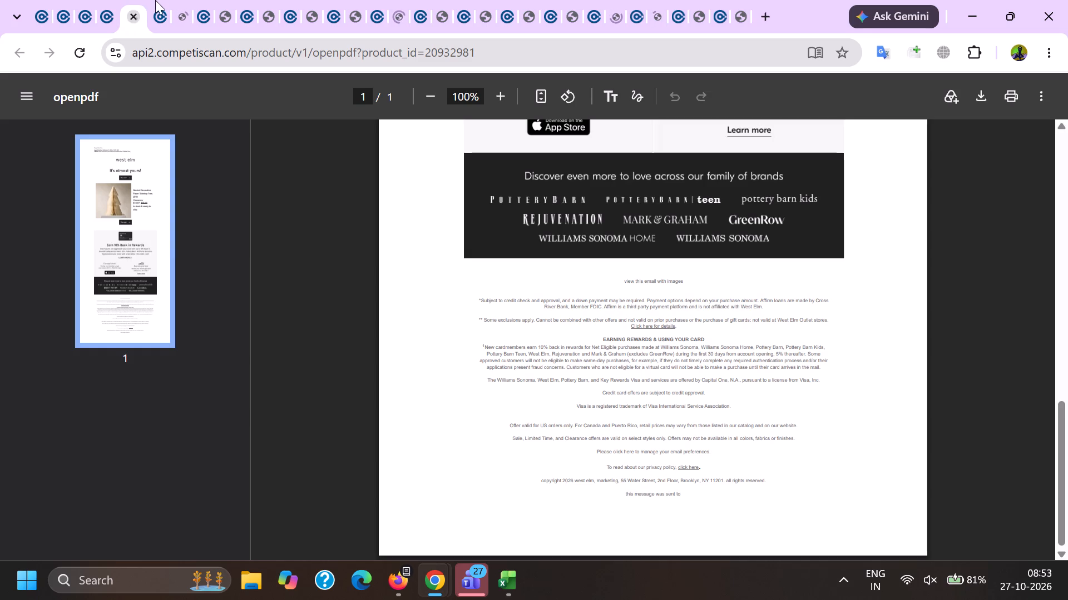
Read product 20932991's West Elm bedding PDF through its disclosures and check the record's company, audience and sector/category entries against it.
click(162, 0)
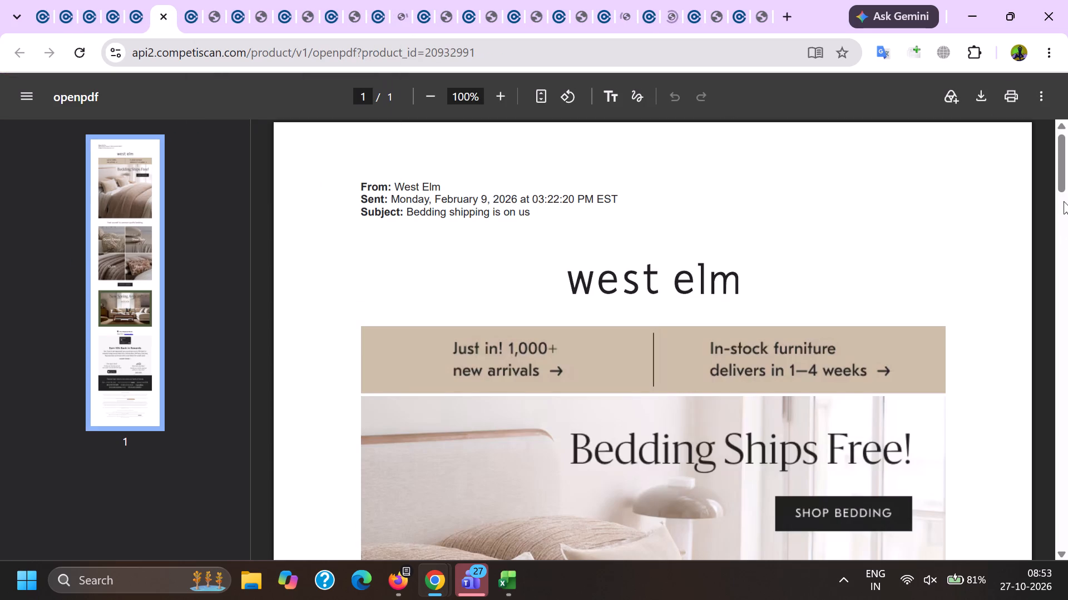
drag(1064, 182, 1066, 599)
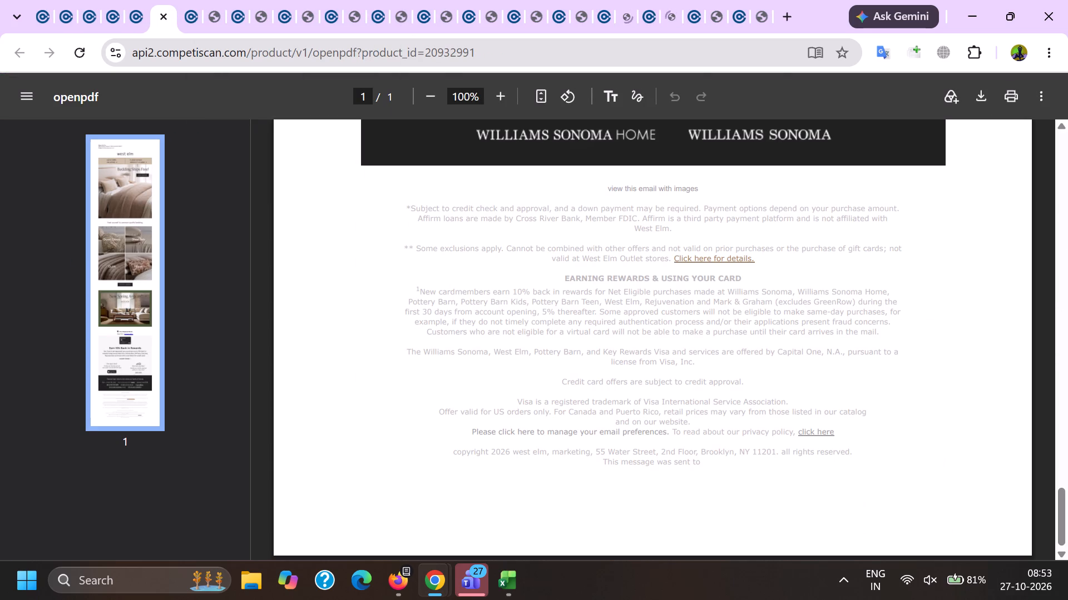
click(139, 0)
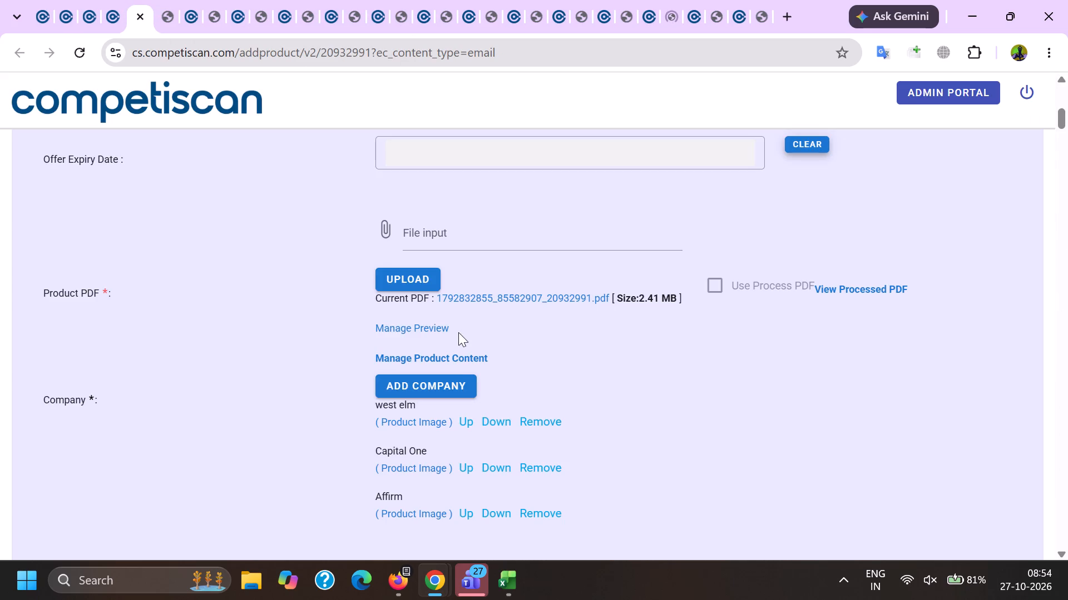
scroll(457, 359, down, 13)
scroll(508, 373, down, 2)
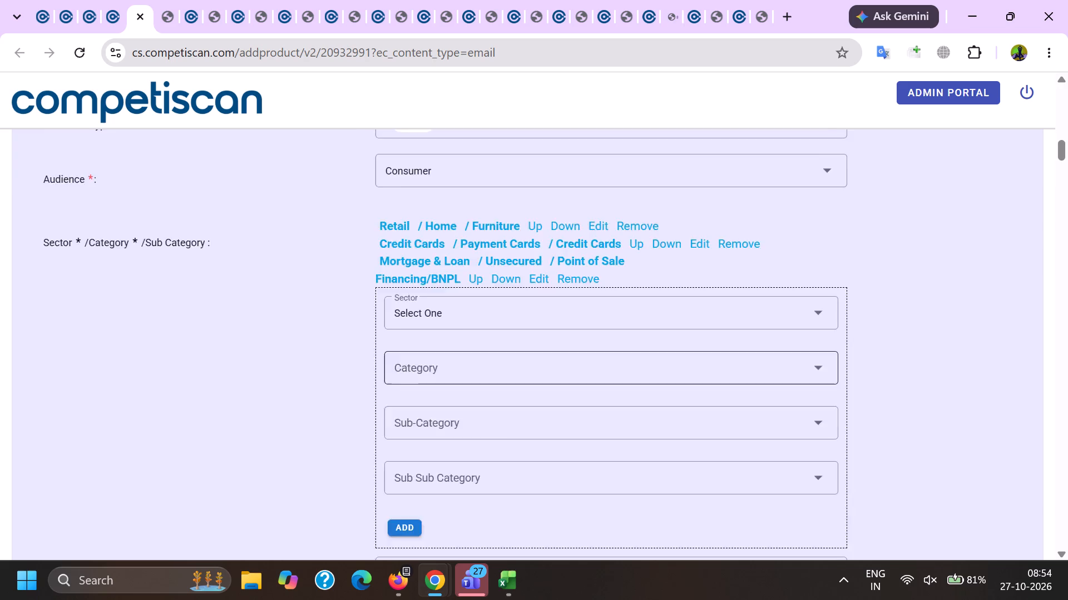
scroll(454, 366, down, 1)
scroll(647, 394, up, 3)
drag(694, 403, 166, 419)
Check product record 20932991's communication type, incentive, card network and reward program fields, and close it with its PDF.
scroll(239, 406, down, 13)
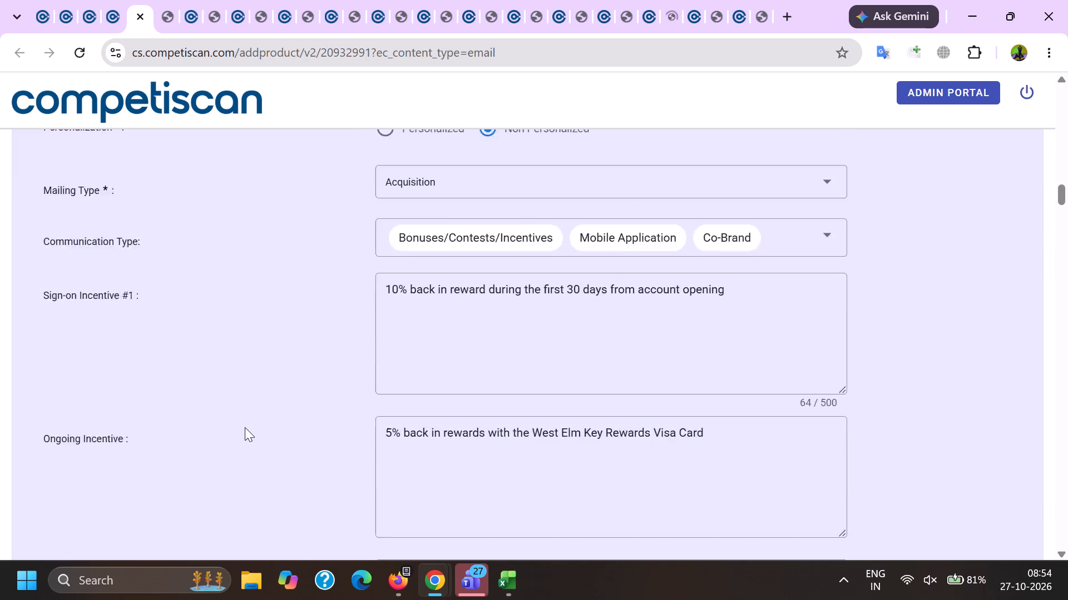
scroll(245, 427, down, 20)
scroll(245, 427, down, 20)
scroll(245, 427, down, 1)
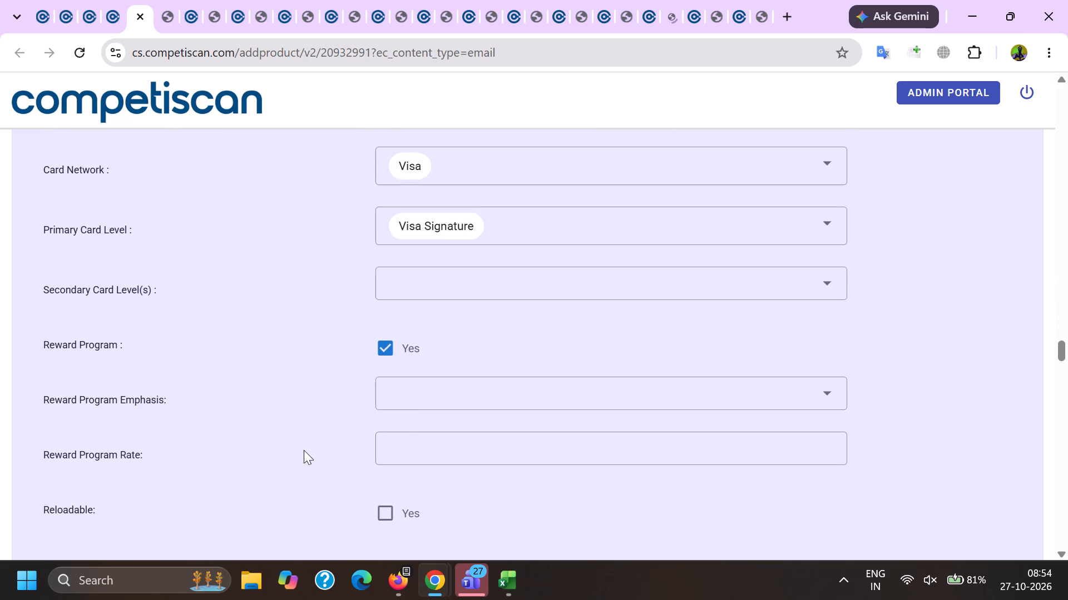
click(304, 449)
key(End)
scroll(304, 449, up, 6)
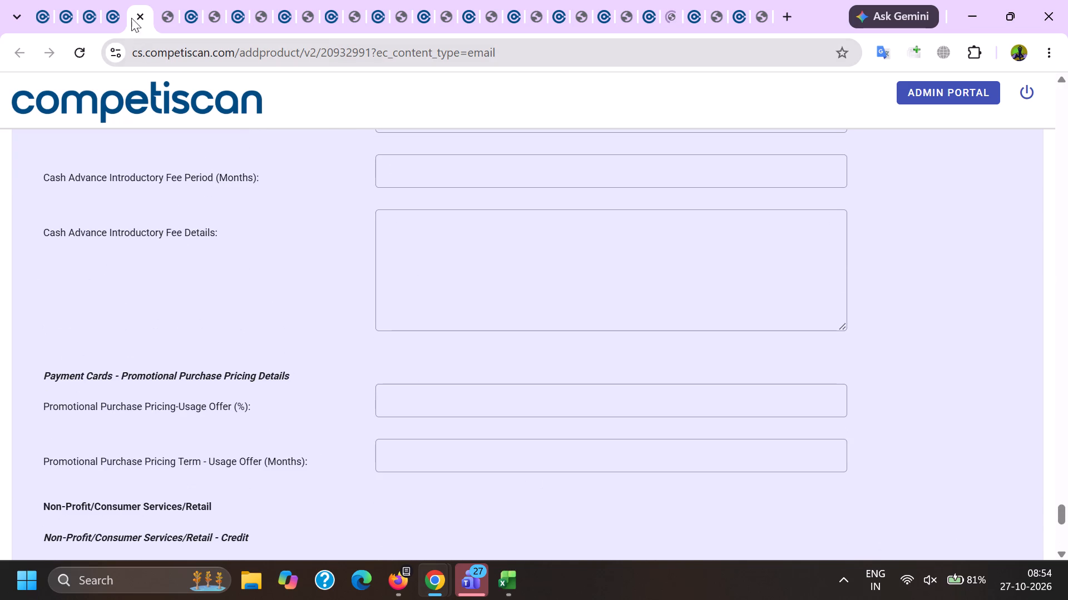
double_click(141, 16)
Read product 20933092's Pottery Barn outdoor PDF through its rewards and Affirm disclosures and check the record's audience, sector/category and headline entries against it.
click(175, 0)
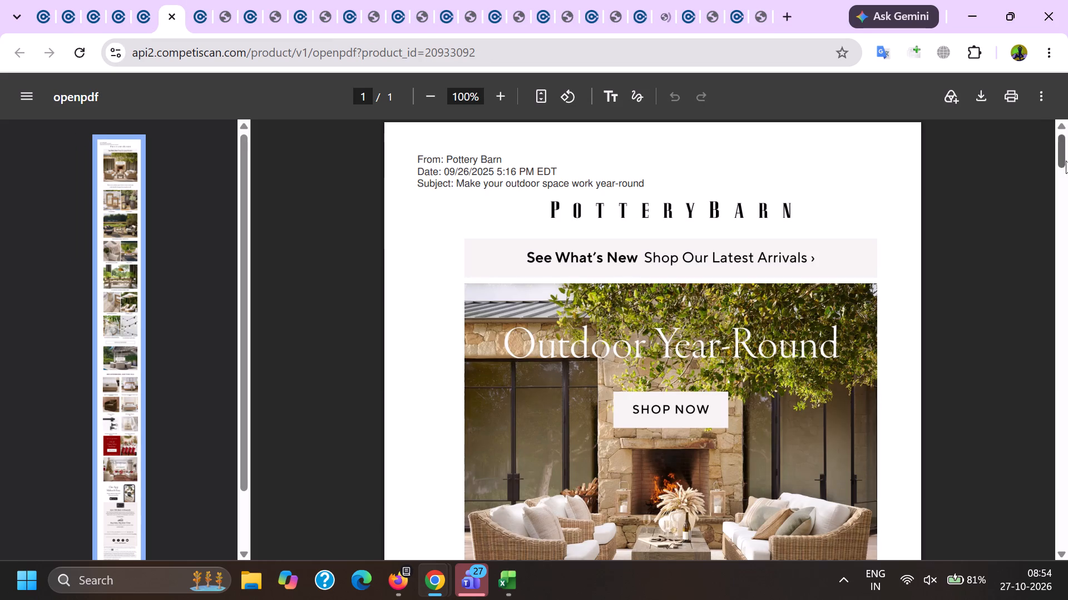
drag(1062, 151, 1067, 599)
scroll(582, 369, down, 18)
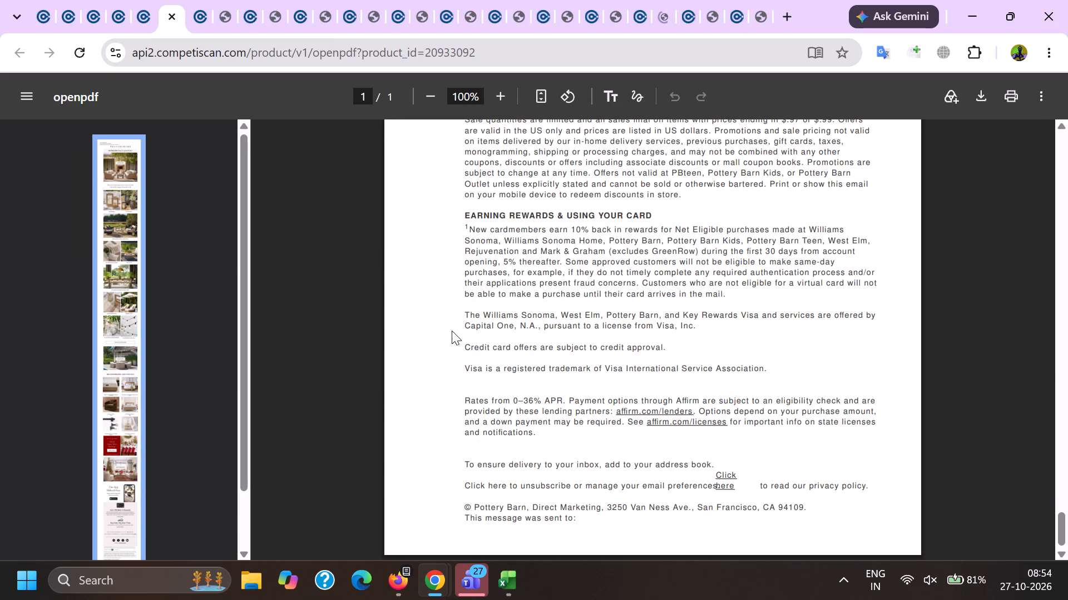
scroll(451, 243, up, 8)
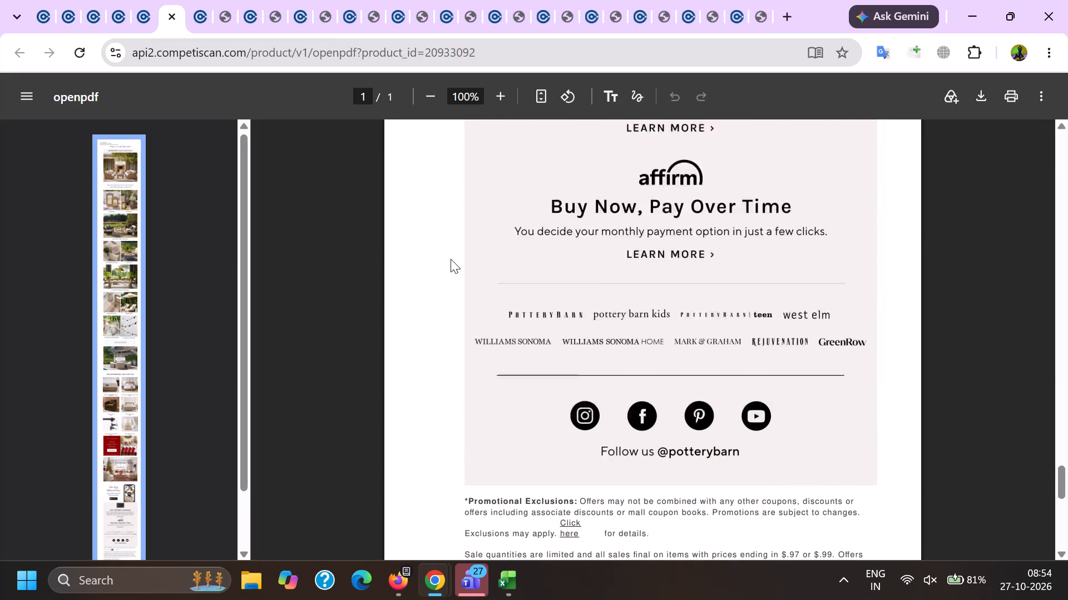
scroll(451, 259, up, 1)
click(157, 0)
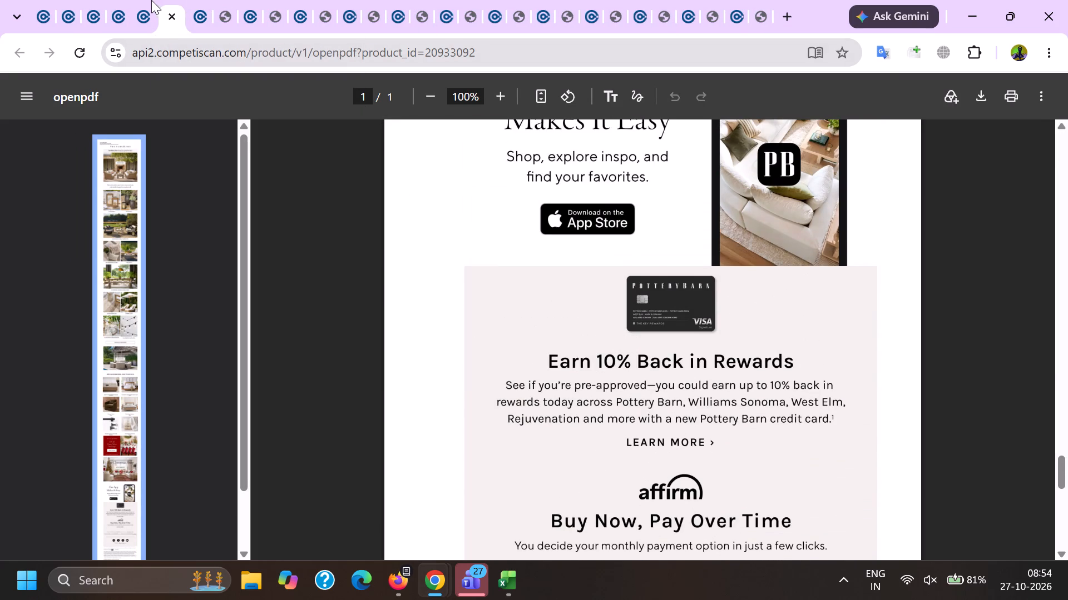
click(142, 0)
scroll(518, 307, down, 7)
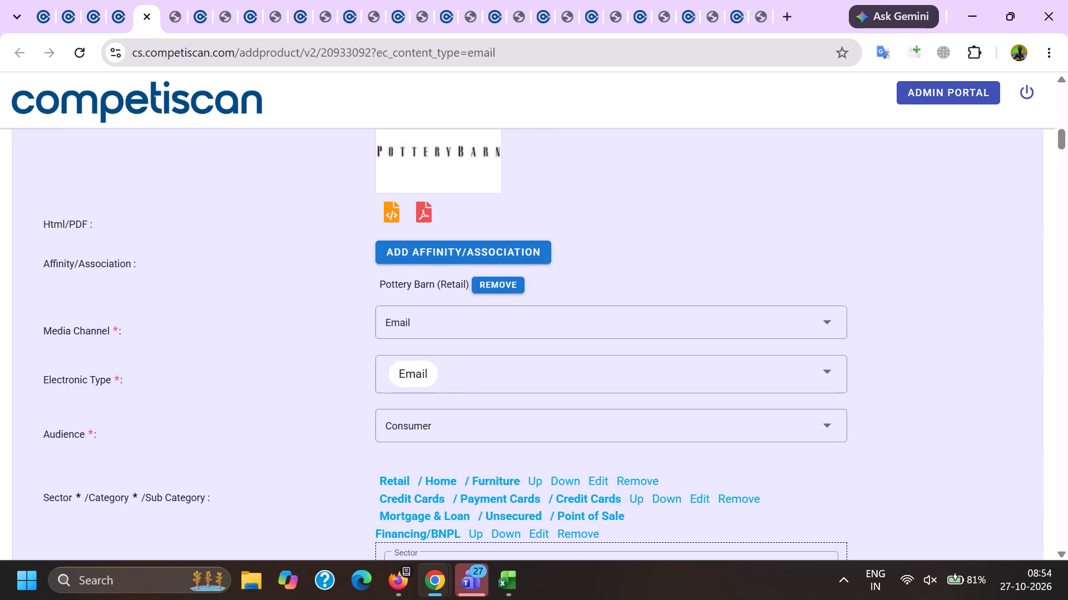
scroll(517, 315, down, 6)
drag(714, 446, 197, 392)
Check product record 20933092's response mechanism, personalization, sign-on incentive, campaign language and payment card pricing fields, and close it with its PDF.
scroll(438, 379, down, 5)
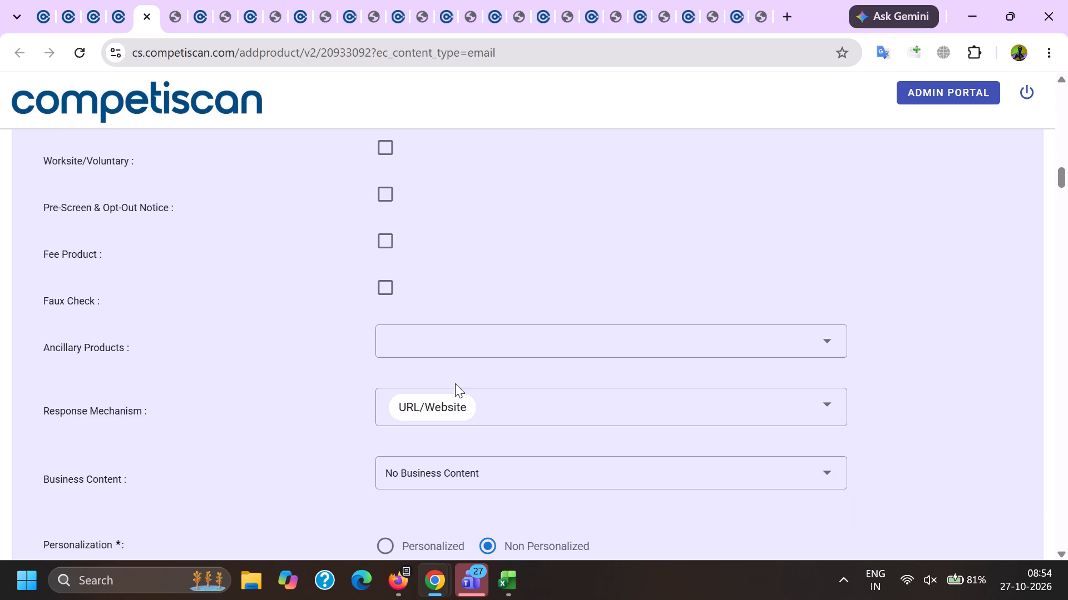
scroll(455, 382, down, 4)
scroll(390, 354, down, 13)
scroll(339, 339, down, 6)
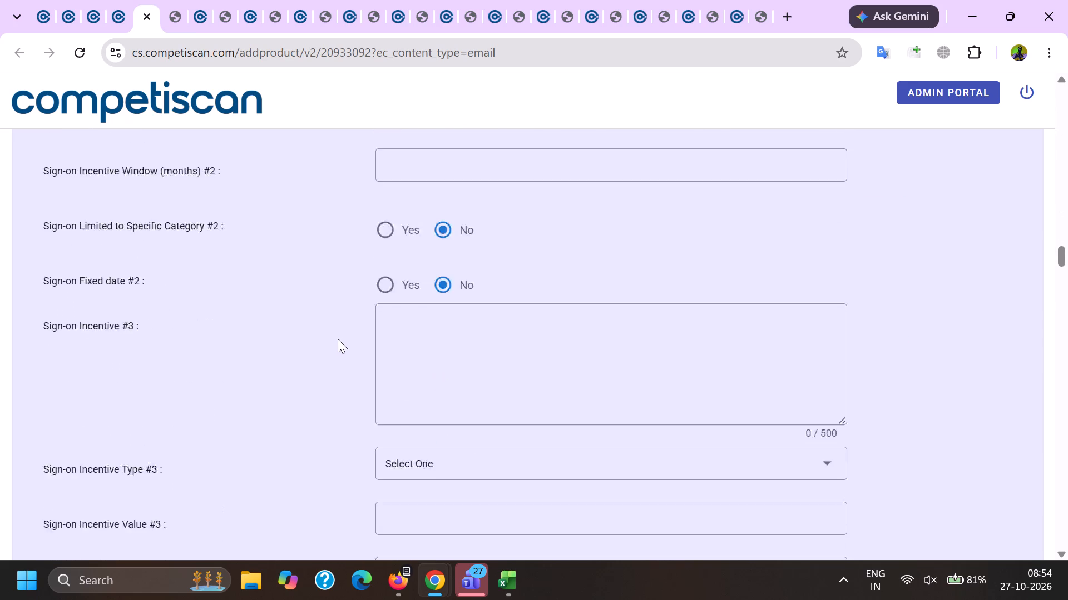
scroll(338, 339, down, 7)
scroll(338, 337, up, 17)
scroll(338, 337, up, 5)
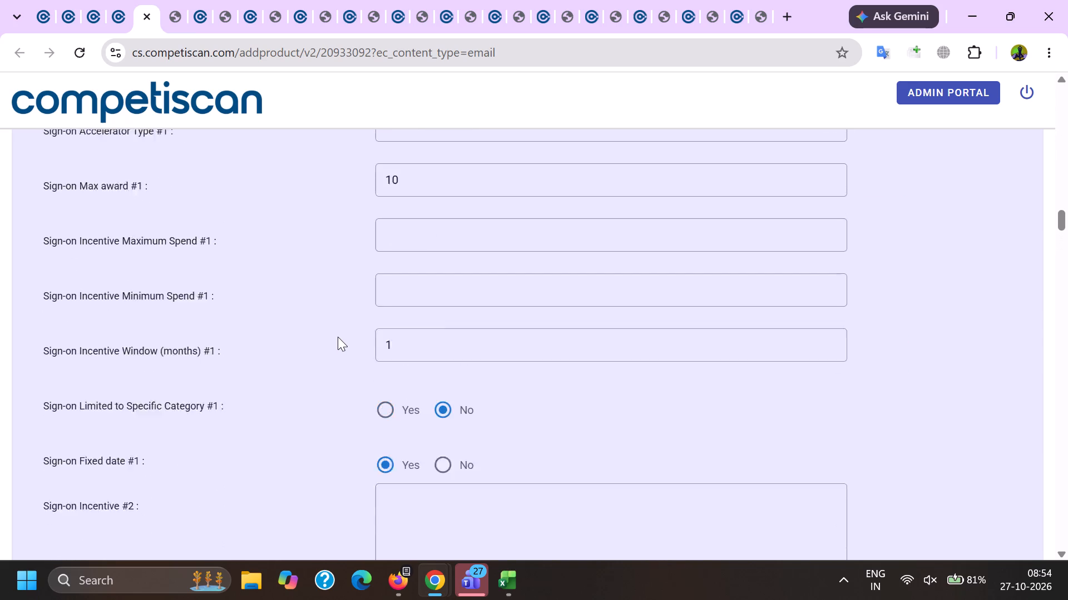
scroll(338, 337, down, 20)
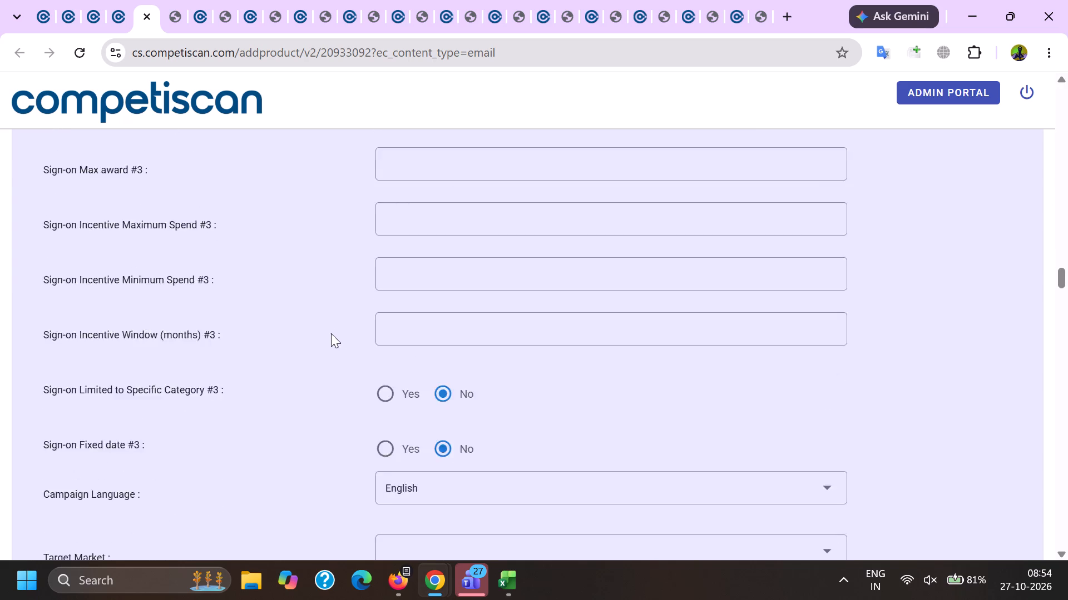
scroll(331, 333, down, 20)
scroll(331, 333, down, 4)
click(328, 353)
key(End)
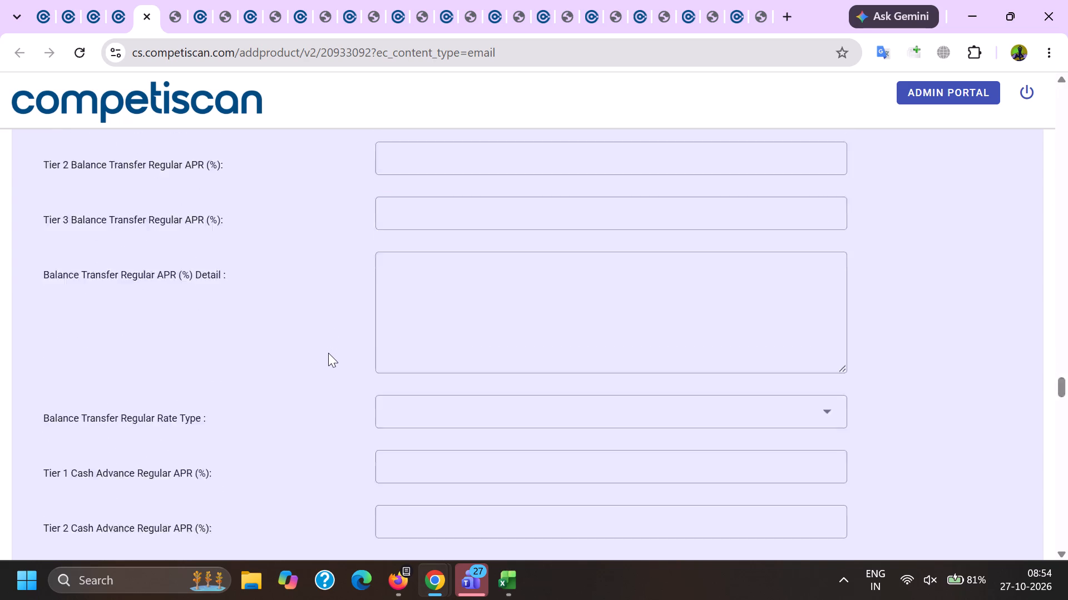
scroll(328, 353, up, 6)
double_click(148, 17)
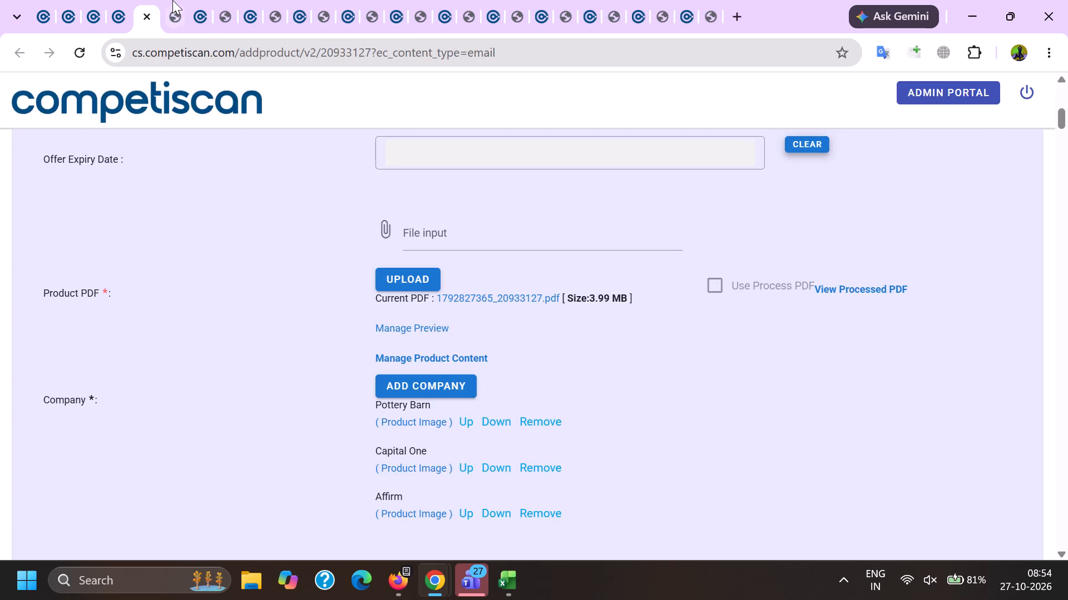
Read the disclosures in product 20933127's Pottery Barn PDF and check the record's audience, sector/category and headline entries against them.
click(172, 0)
drag(1064, 149, 1067, 599)
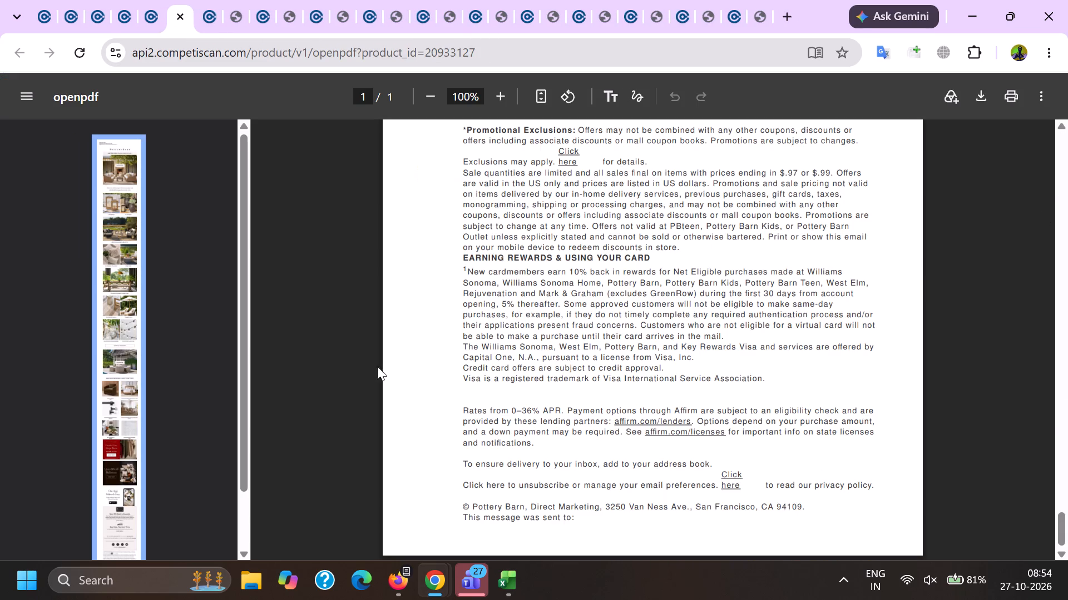
click(156, 0)
scroll(434, 305, down, 7)
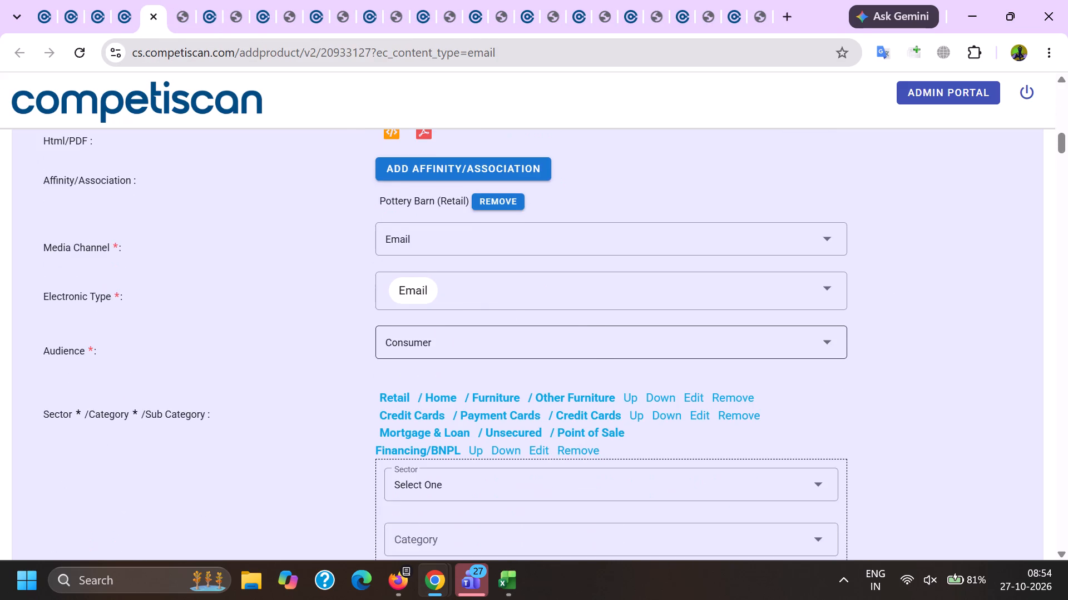
scroll(587, 326, down, 6)
drag(783, 404, 196, 413)
Check product record 20933127's ongoing and sign-on incentive, APR, card network and card level fields, and close it with its PDF.
scroll(198, 413, down, 17)
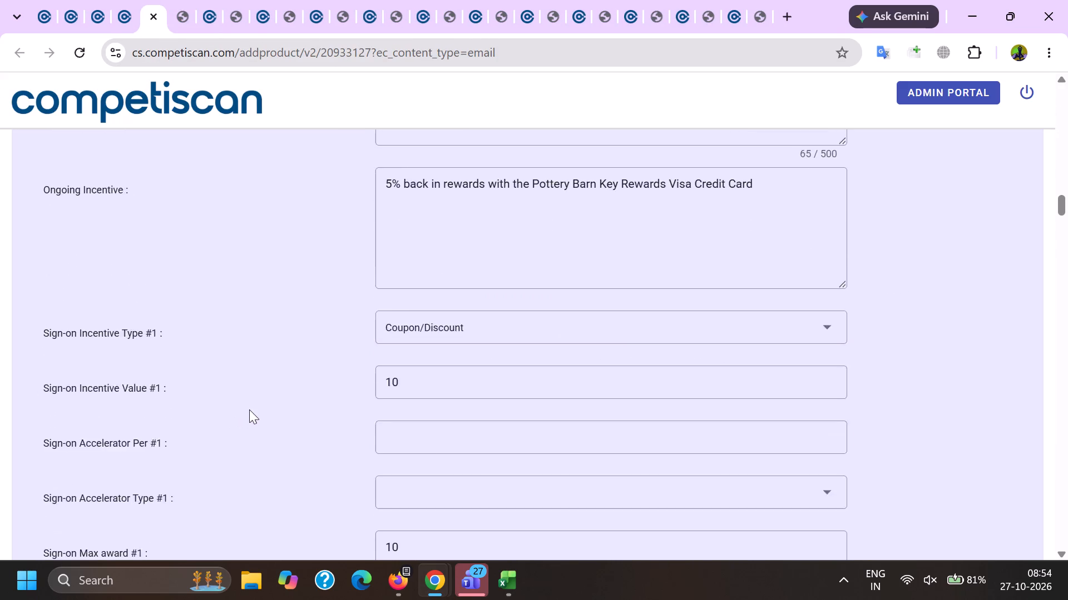
scroll(249, 409, down, 20)
scroll(249, 409, down, 17)
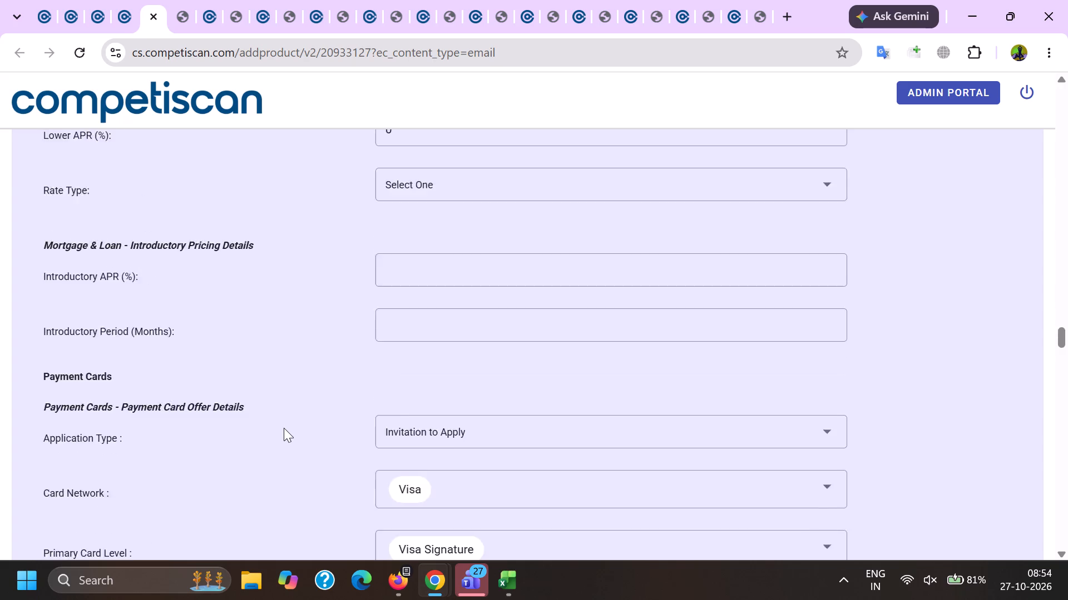
scroll(284, 428, down, 2)
click(284, 429)
key(End)
scroll(285, 422, up, 6)
double_click(149, 14)
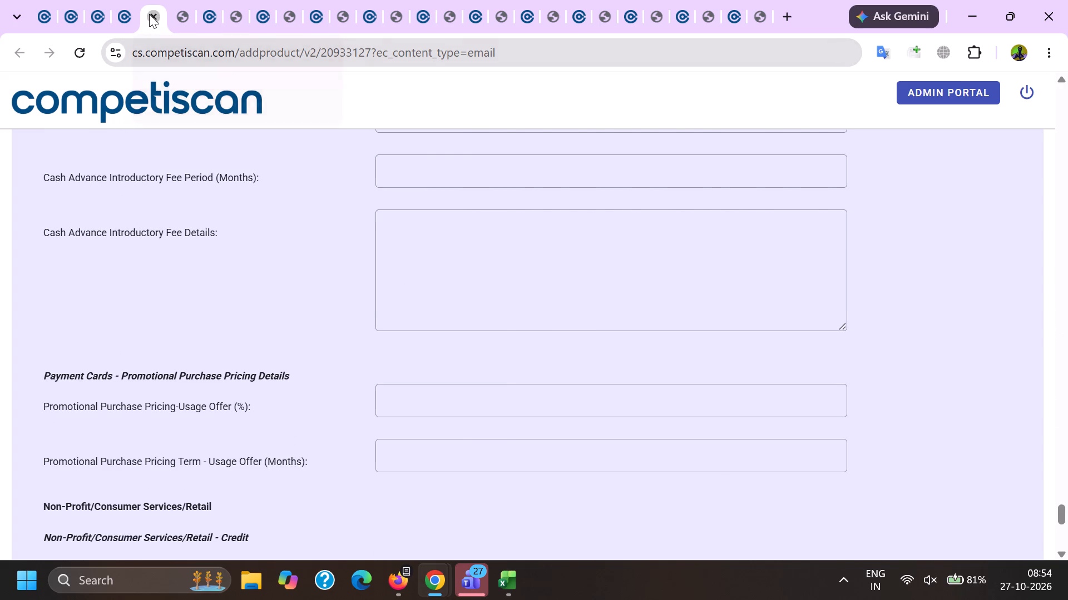
Skim product 20933141's Pottery Barn bedding PDF to its end and check the record's company, sector/category and headline entries against it.
click(174, 3)
drag(1060, 151, 1067, 382)
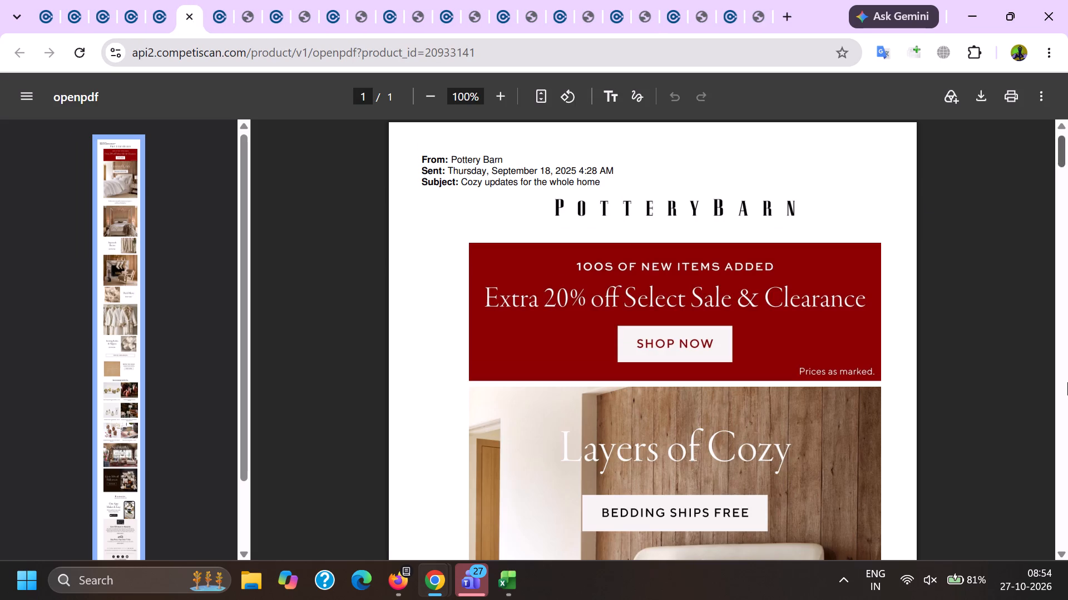
drag(1067, 382, 1067, 599)
click(141, 0)
click(152, 0)
scroll(369, 241, down, 2)
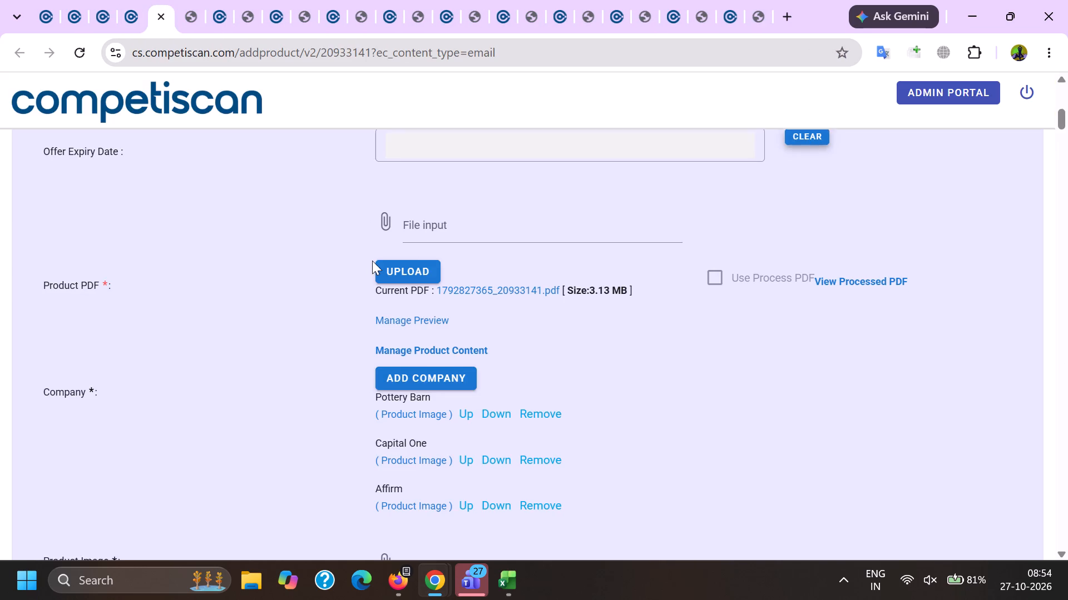
scroll(372, 261, down, 6)
scroll(617, 305, down, 5)
drag(717, 358, 7, 372)
Check product record 20933141's response mechanism, sign-on incentive, card network and reward program fields, and close it with its PDF.
scroll(241, 322, down, 5)
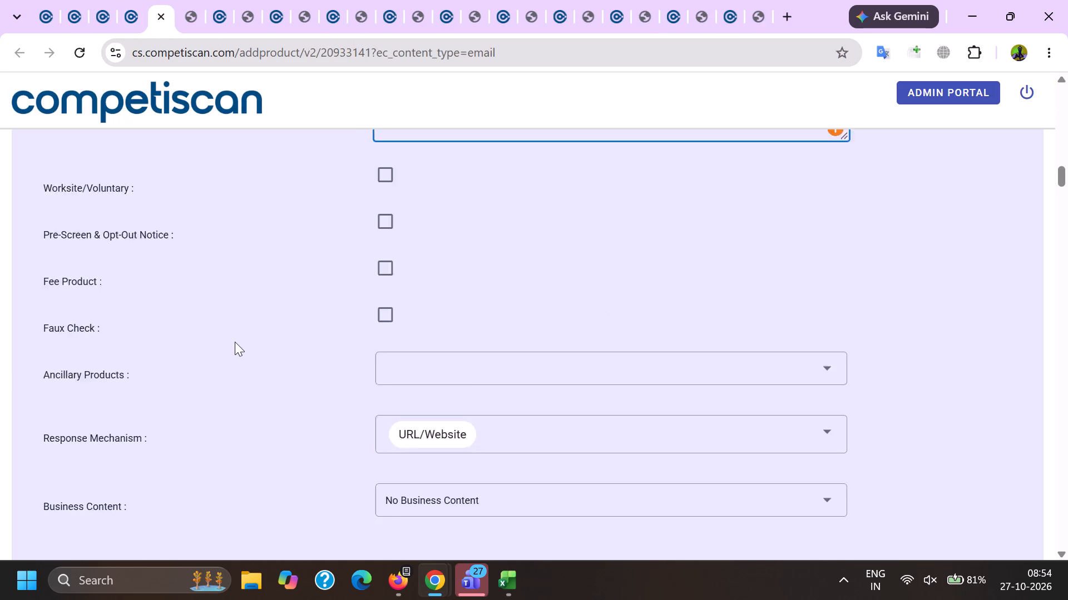
scroll(235, 341, up, 5)
scroll(243, 308, down, 16)
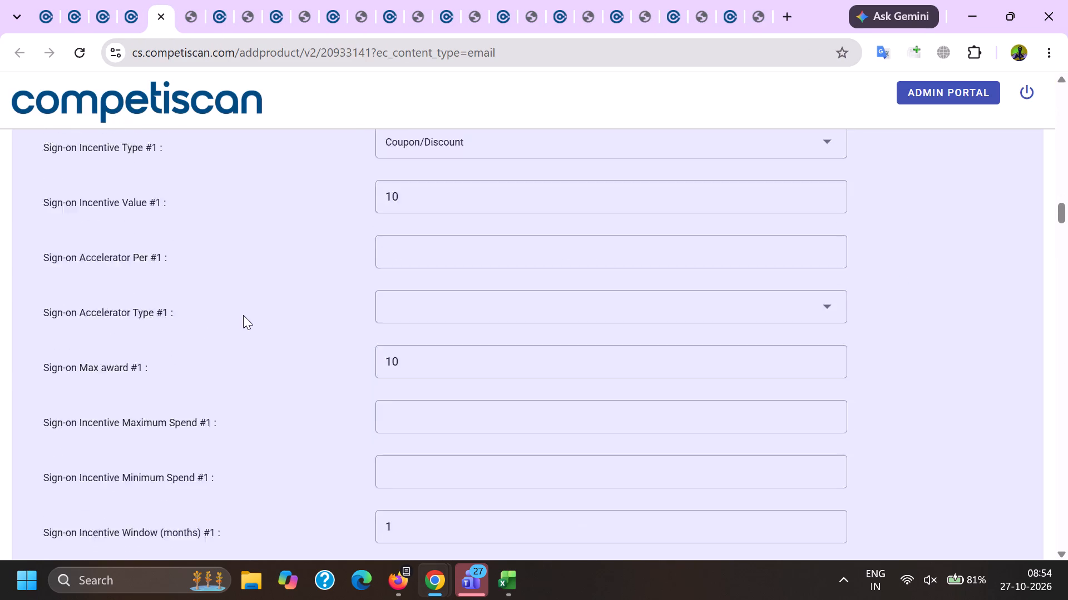
scroll(243, 315, down, 20)
scroll(243, 315, down, 20)
scroll(243, 315, down, 1)
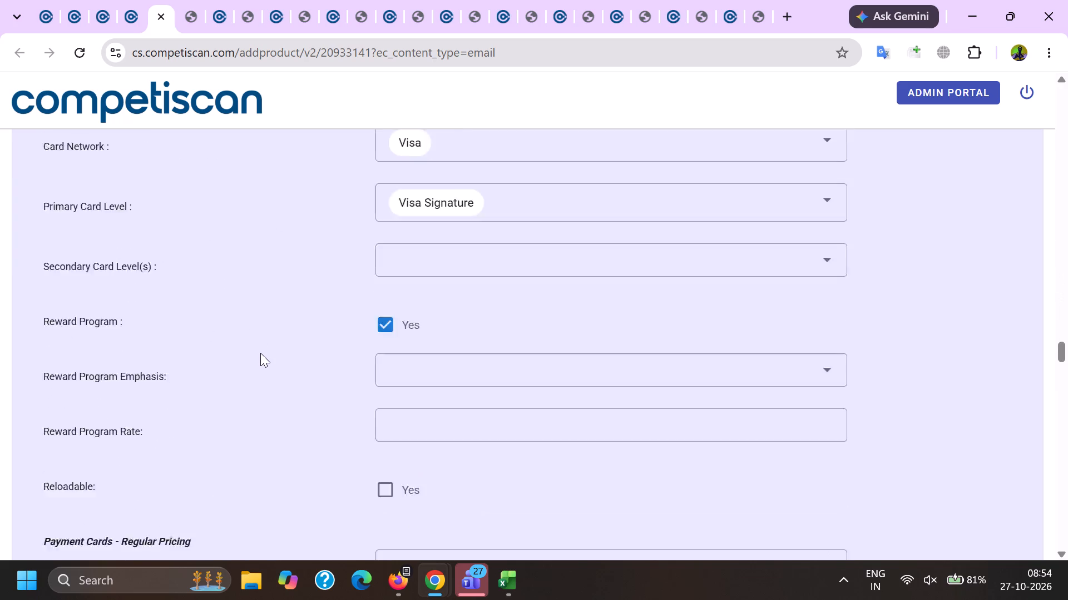
scroll(260, 353, down, 3)
click(260, 352)
key(End)
scroll(260, 353, up, 7)
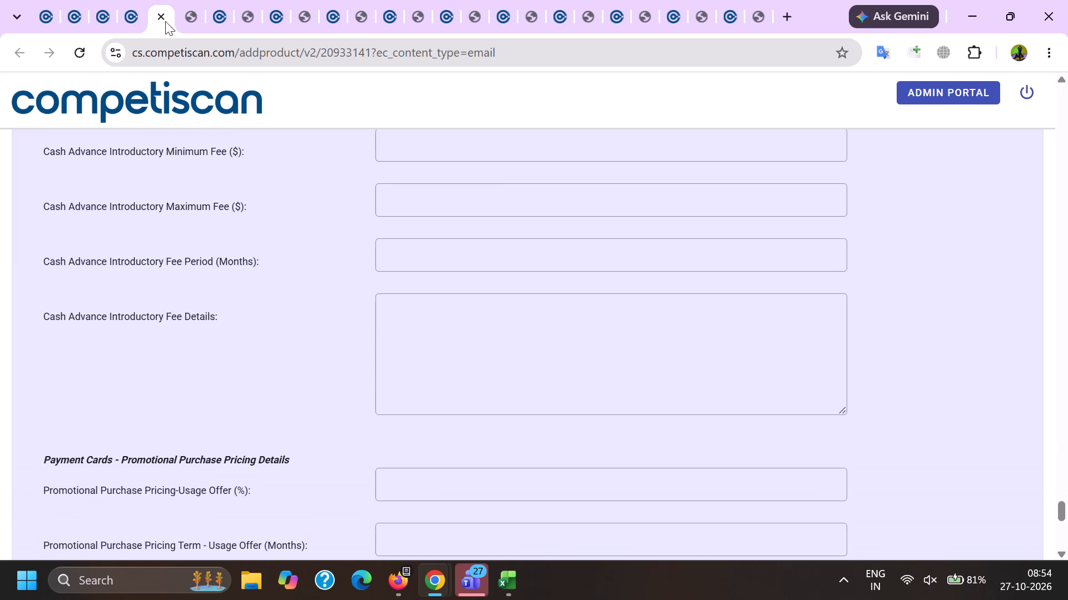
double_click(164, 16)
Read product 20933286's Michaels custom framing PDF through its disclosures and check the record's affinity, audience, sector/category and headline entries against it.
click(185, 0)
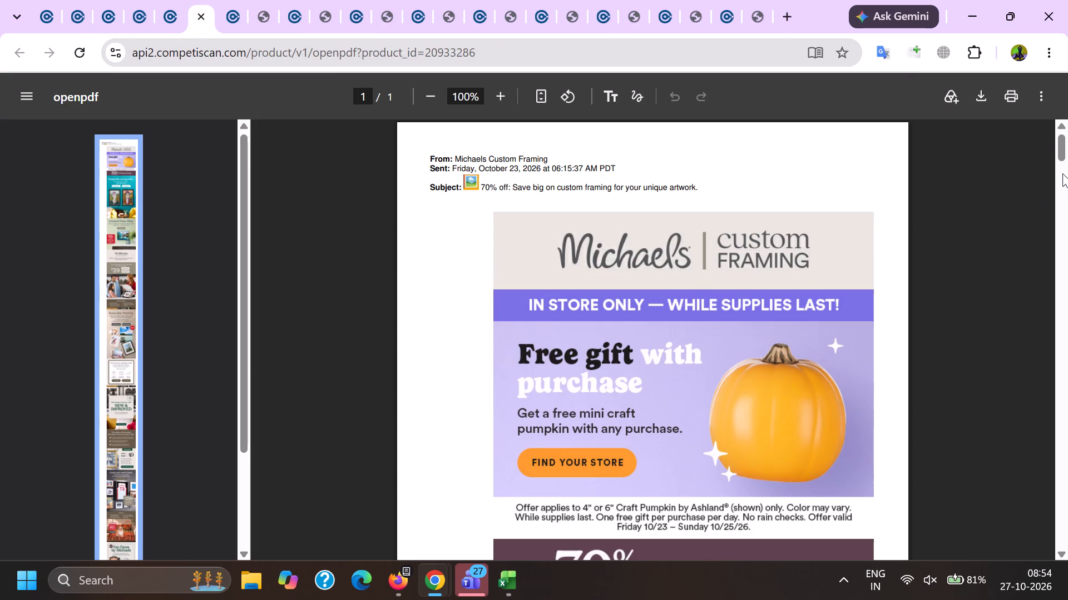
drag(1067, 154, 1067, 174)
drag(1067, 174, 1067, 382)
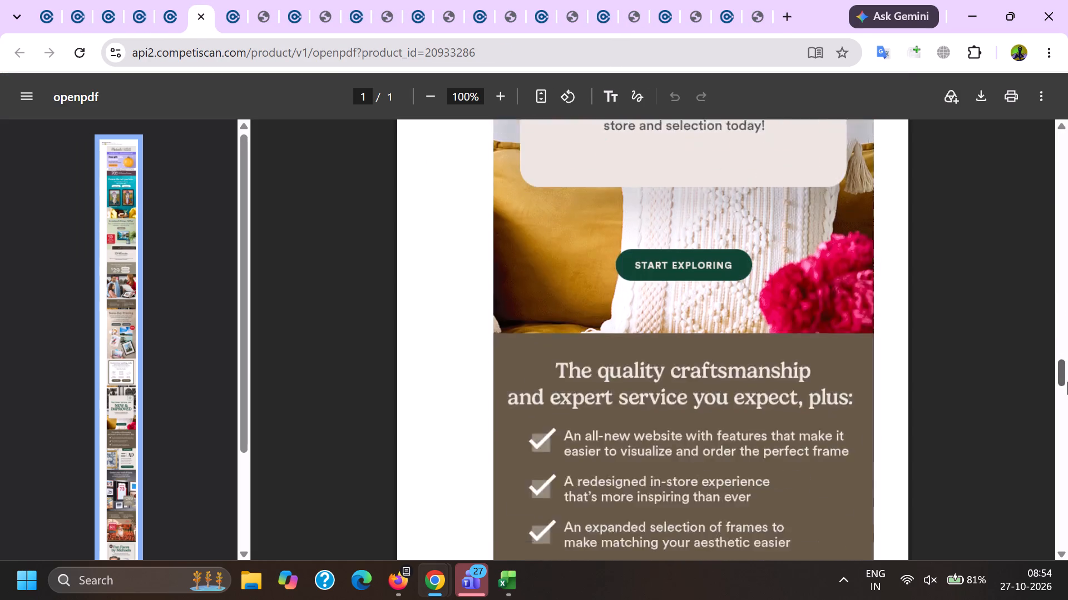
drag(1067, 382, 1067, 527)
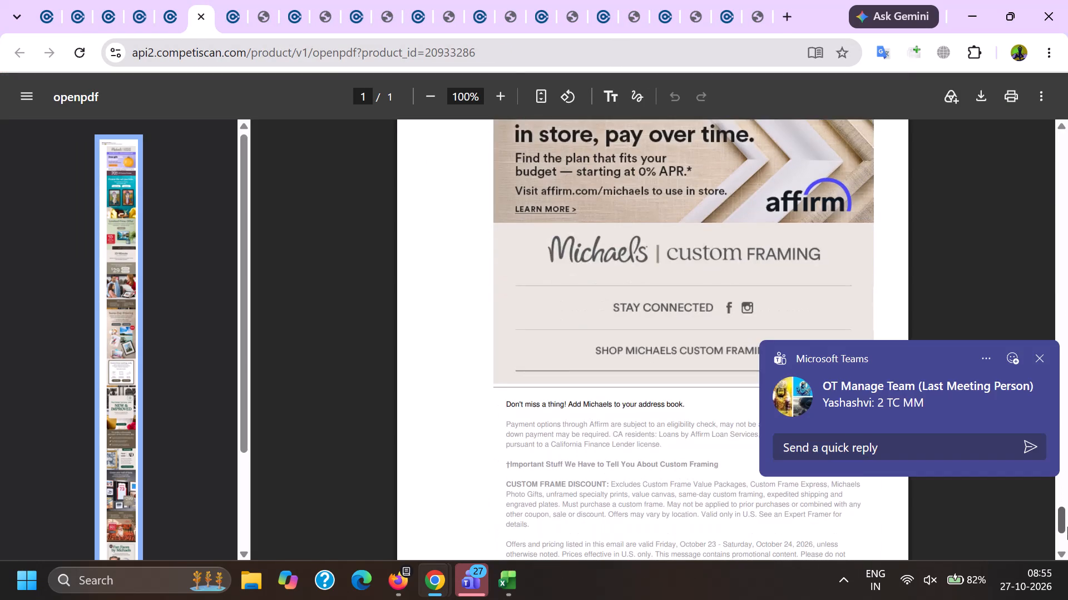
drag(1067, 527, 1067, 589)
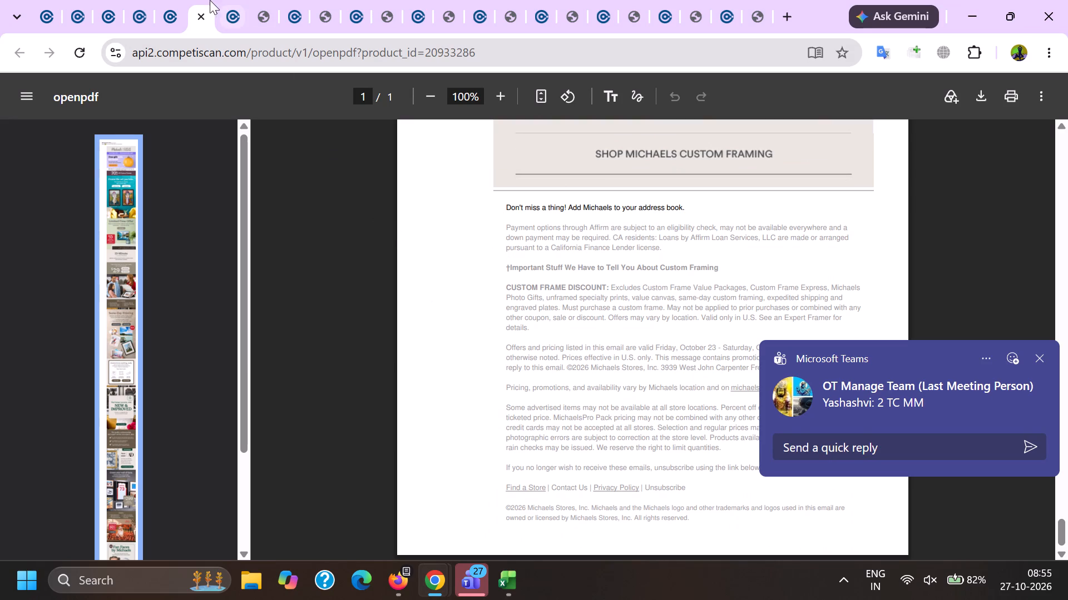
click(169, 0)
scroll(473, 253, down, 6)
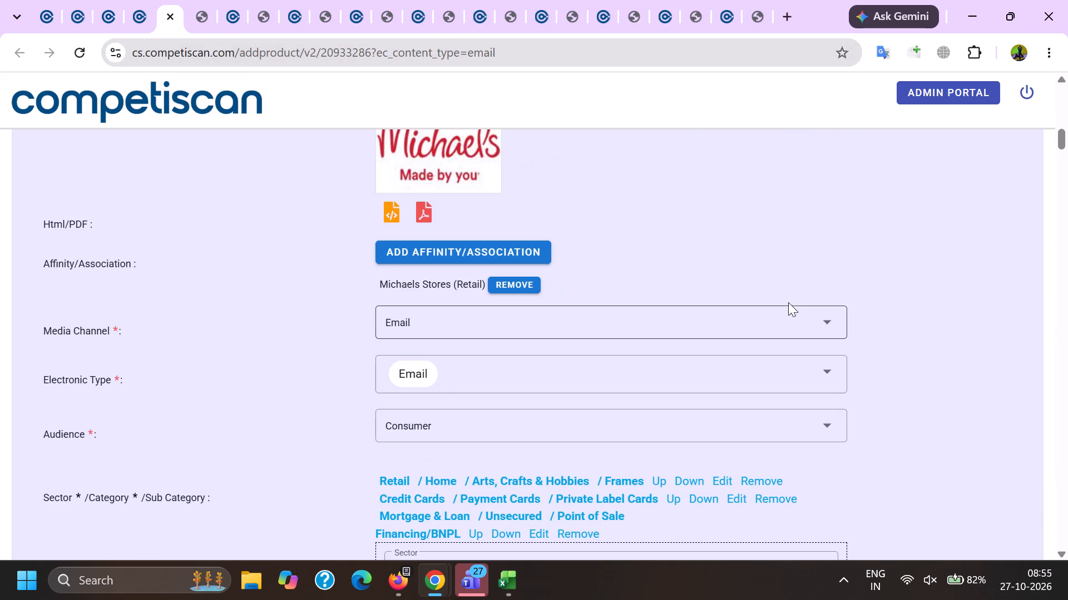
scroll(788, 301, down, 2)
scroll(688, 324, down, 4)
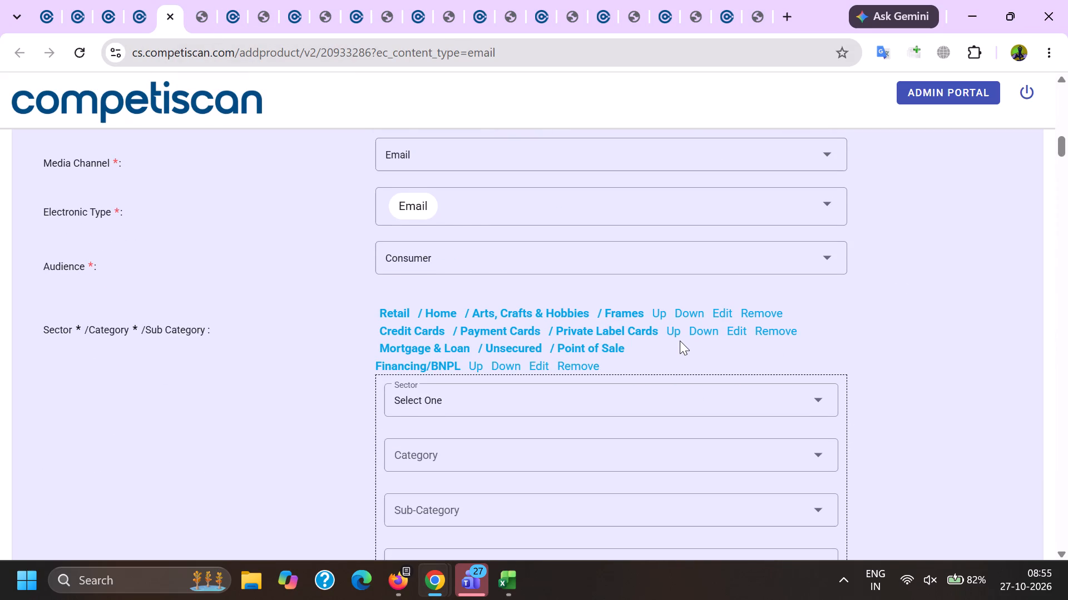
drag(747, 487, 24, 323)
Check product record 20933286's mailing type, communication type, sign-on incentive, loan APR and payment card fields, and close it with its PDF.
scroll(294, 301, down, 3)
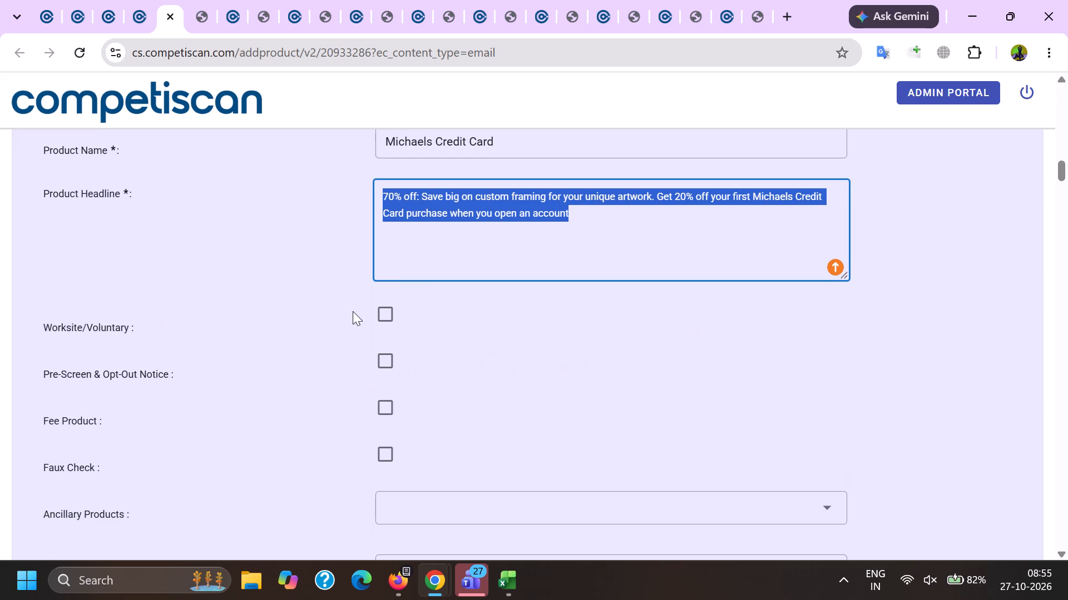
scroll(353, 311, down, 7)
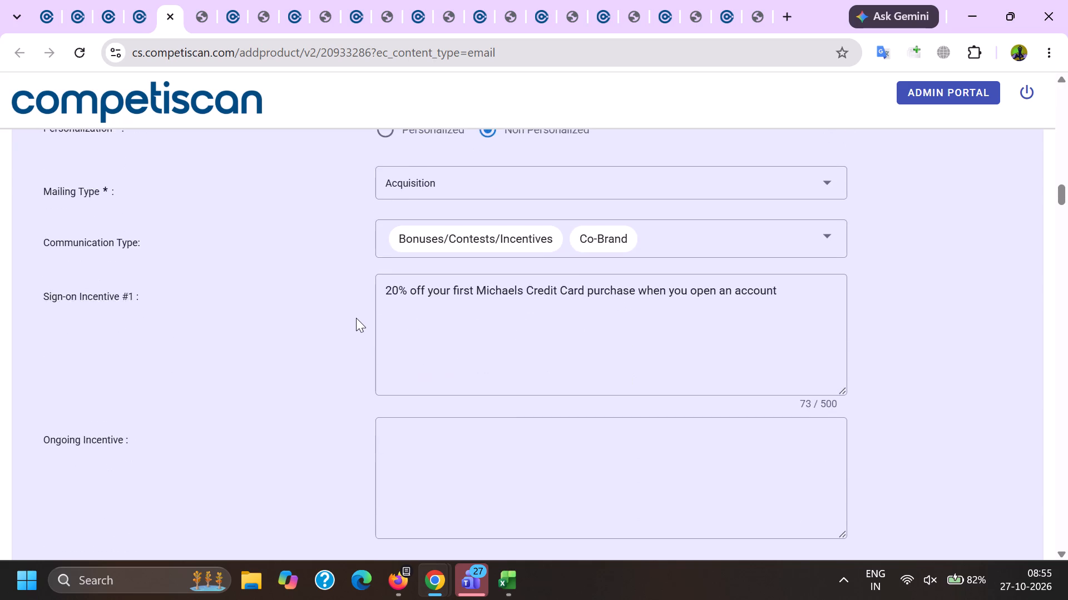
scroll(356, 318, down, 17)
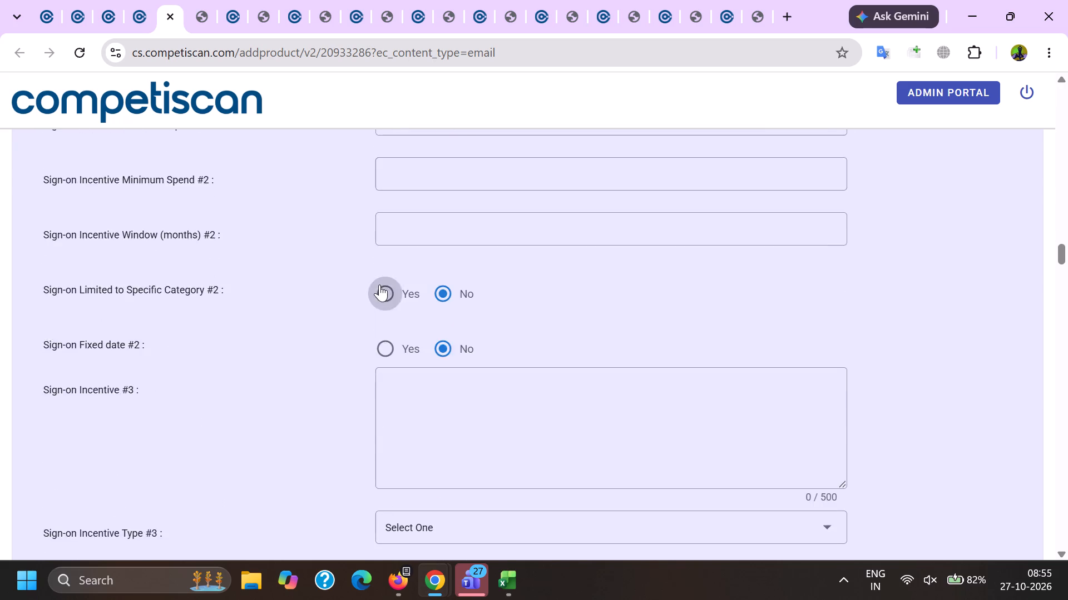
scroll(379, 284, down, 17)
scroll(352, 322, down, 6)
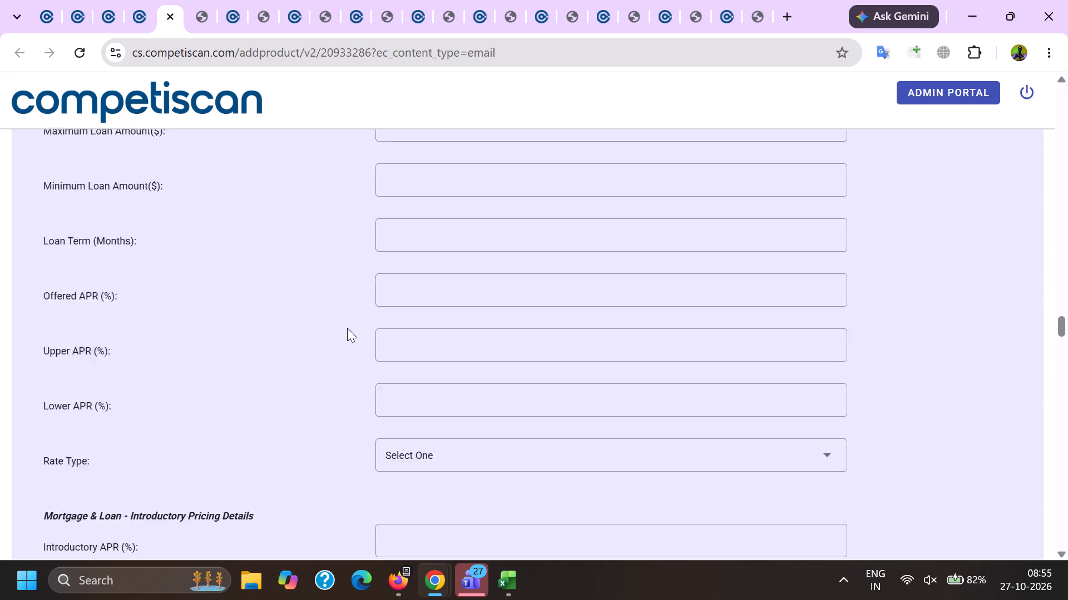
scroll(347, 328, down, 4)
click(338, 334)
key(End)
scroll(337, 332, up, 7)
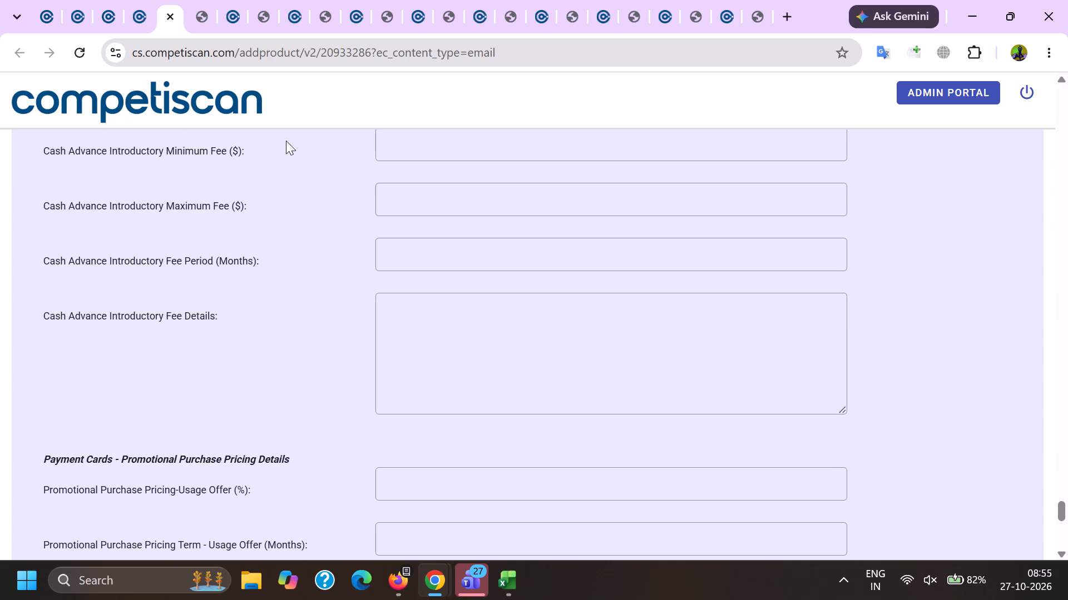
double_click(175, 14)
Skim product 20933300's Michaels Credit Card PDF to its end and check the record's affinity, audience and sector/category entries against it.
click(213, 0)
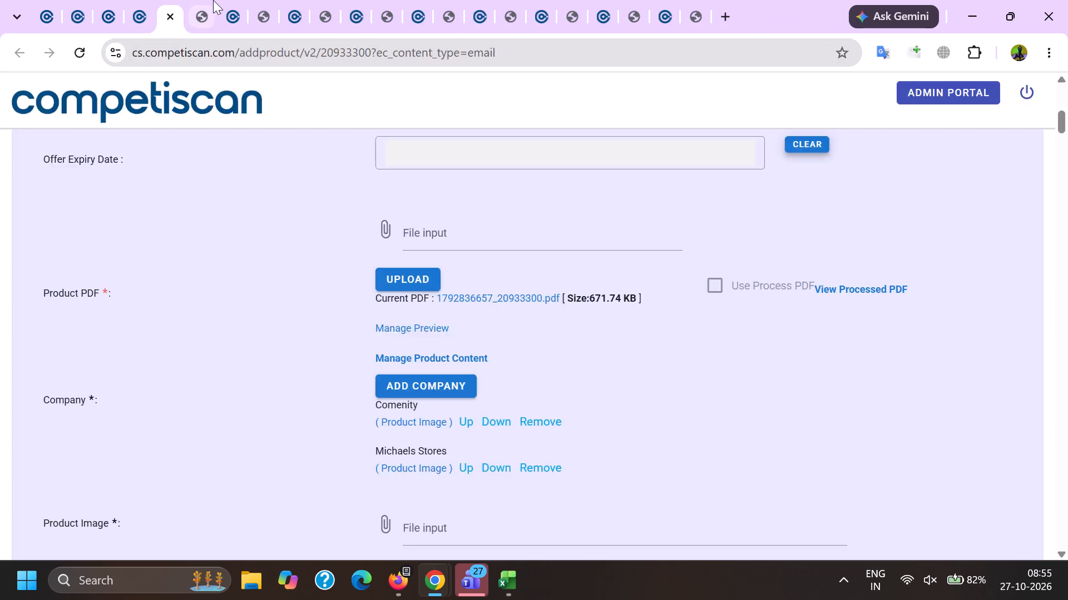
drag(1067, 171, 1067, 189)
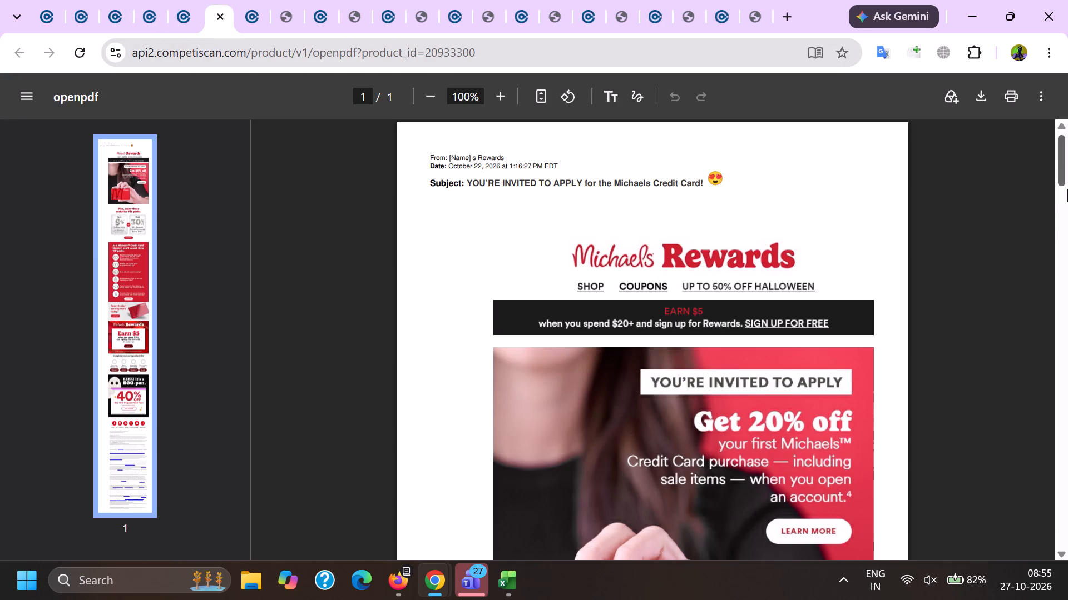
drag(1067, 189, 1067, 294)
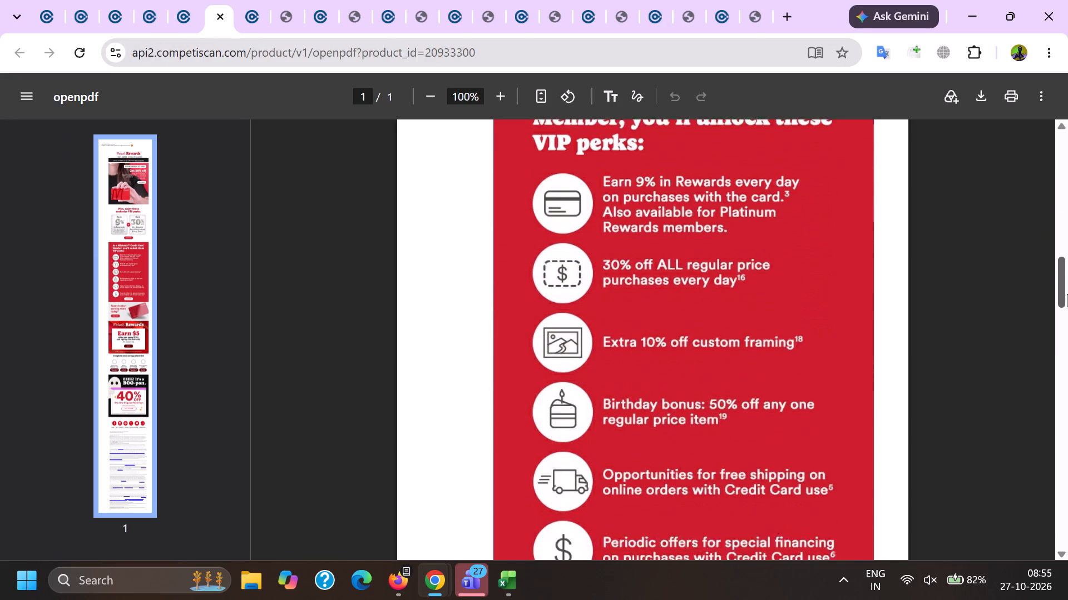
drag(1067, 294, 1052, 599)
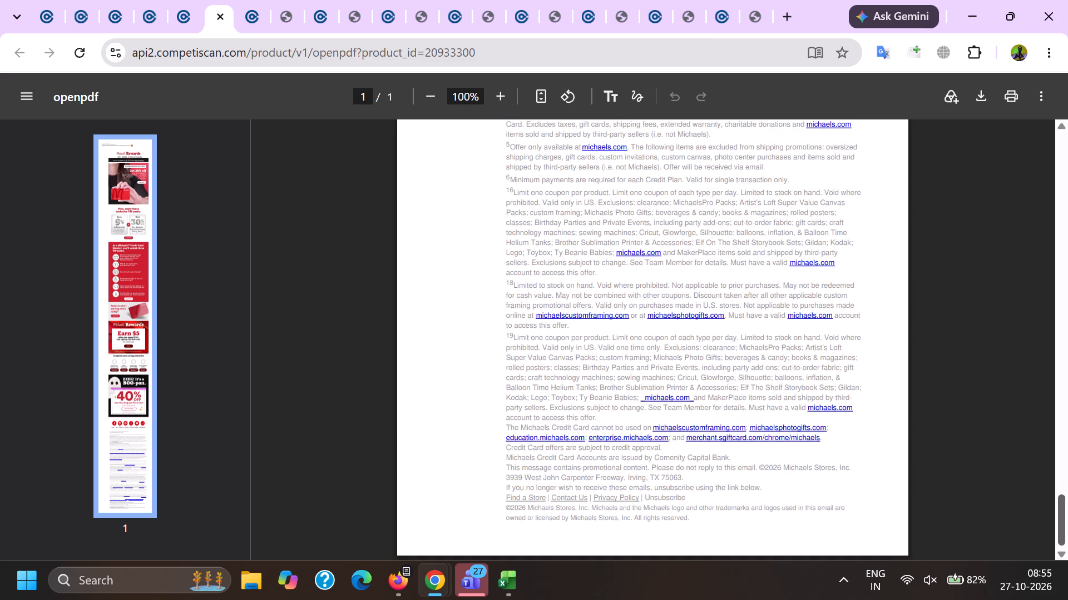
drag(1052, 599, 1051, 599)
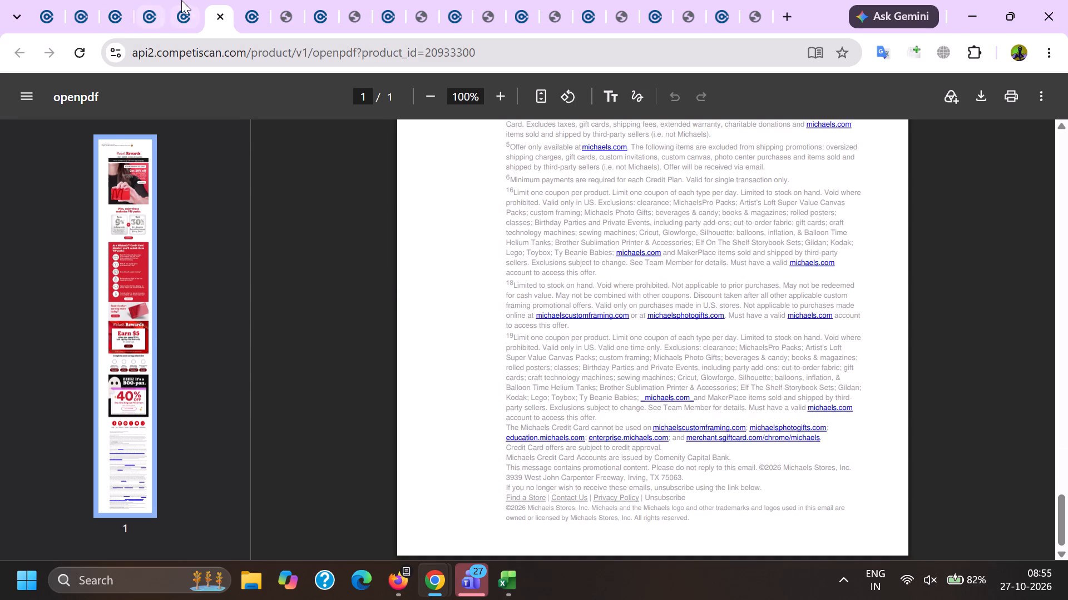
click(184, 0)
scroll(615, 318, down, 6)
click(200, 0)
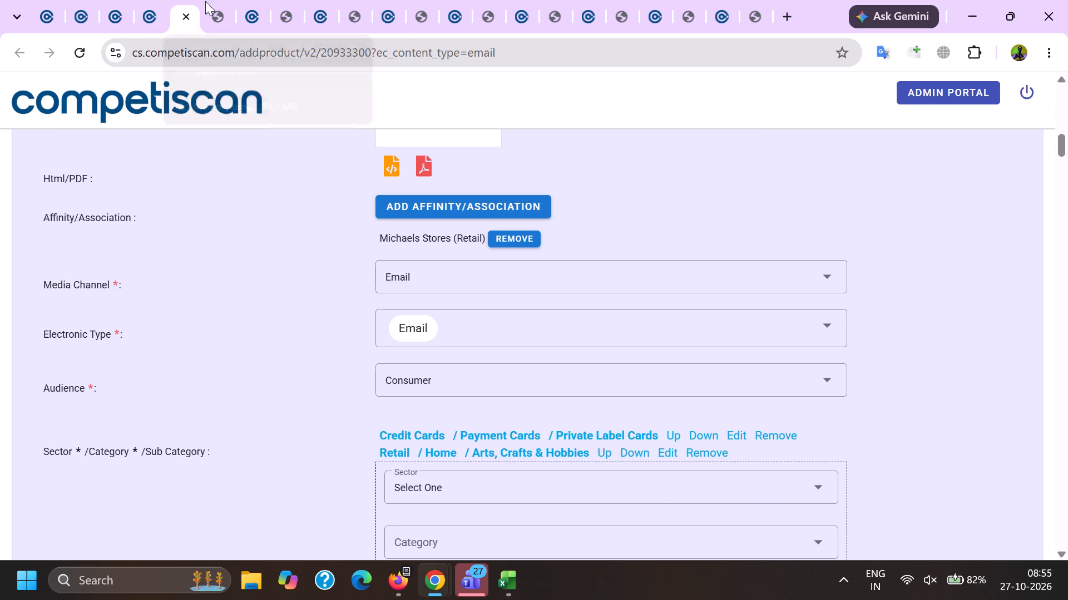
Search product 20933300's PDF for "affirm".
click(221, 0)
key(ctrl+f)
text(af)
text(firm)
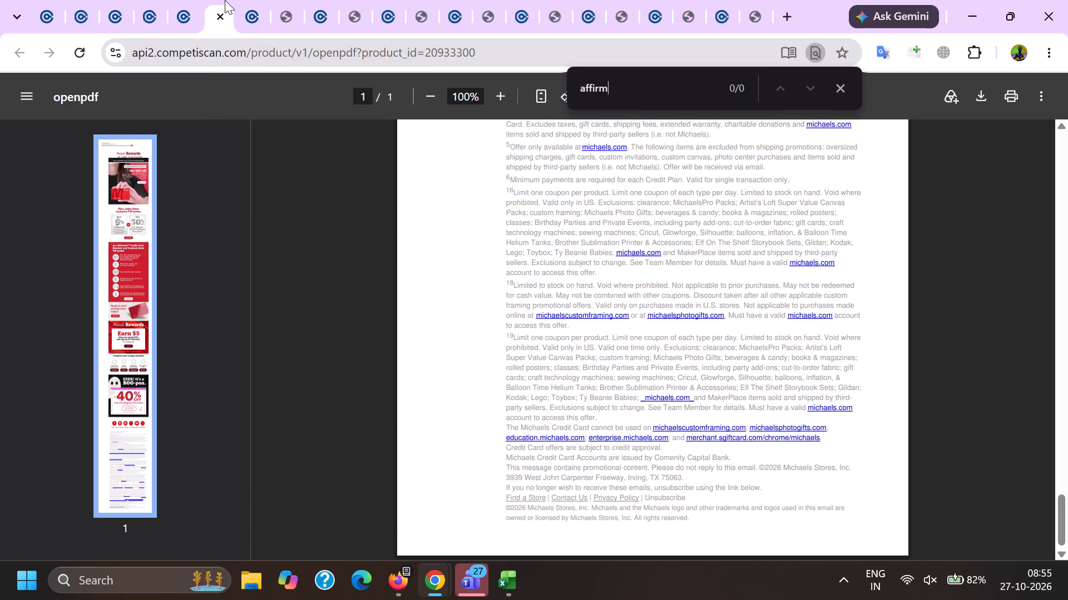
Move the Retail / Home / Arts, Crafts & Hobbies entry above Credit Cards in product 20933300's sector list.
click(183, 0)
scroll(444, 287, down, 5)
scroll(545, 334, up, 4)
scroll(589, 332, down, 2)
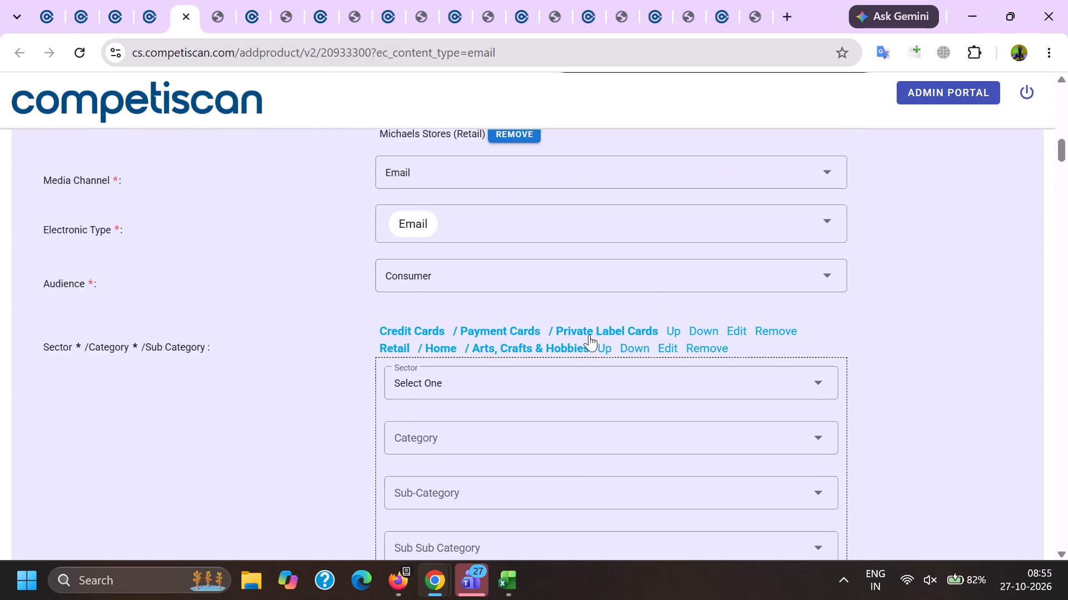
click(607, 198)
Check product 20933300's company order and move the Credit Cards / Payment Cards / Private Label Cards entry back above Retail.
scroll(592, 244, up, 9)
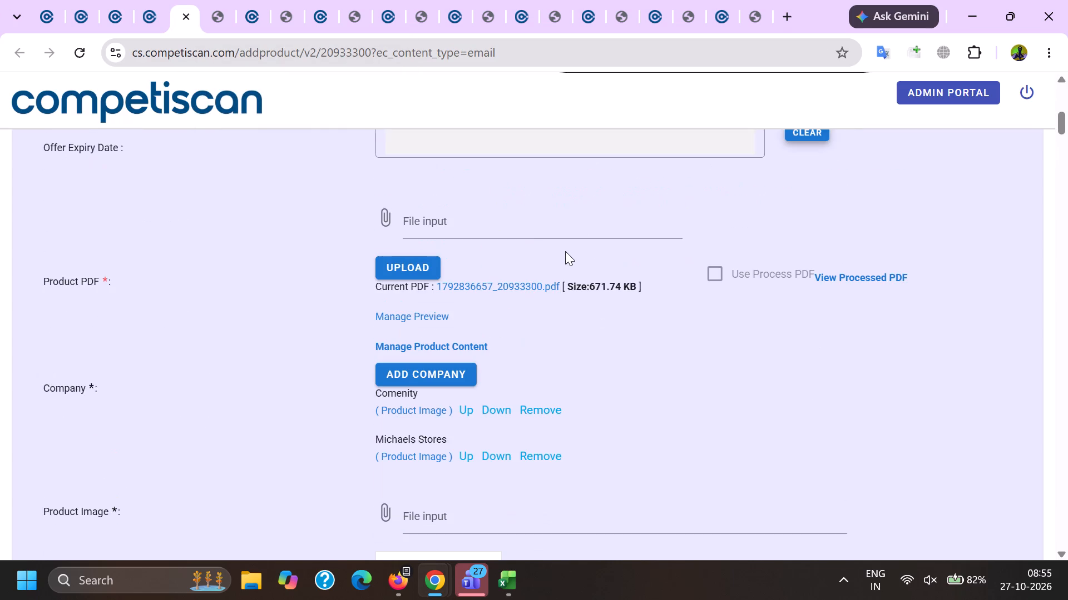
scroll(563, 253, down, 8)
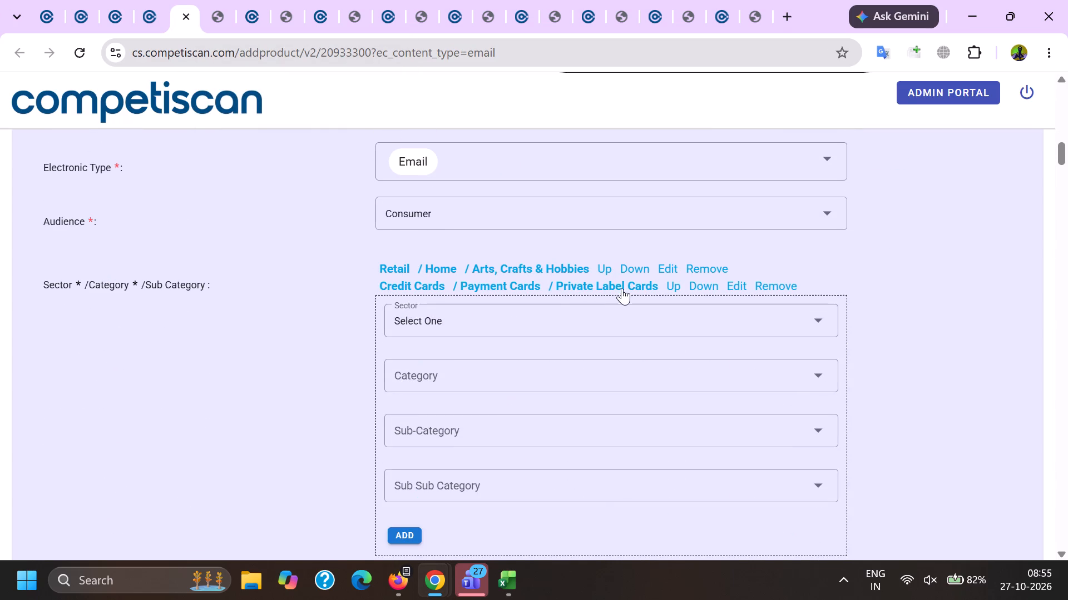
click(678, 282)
Check product 20933300's headline, ongoing and sign-on incentive, card network and reward program fields, and close the record with its PDF.
scroll(584, 251, down, 5)
drag(693, 365, 121, 241)
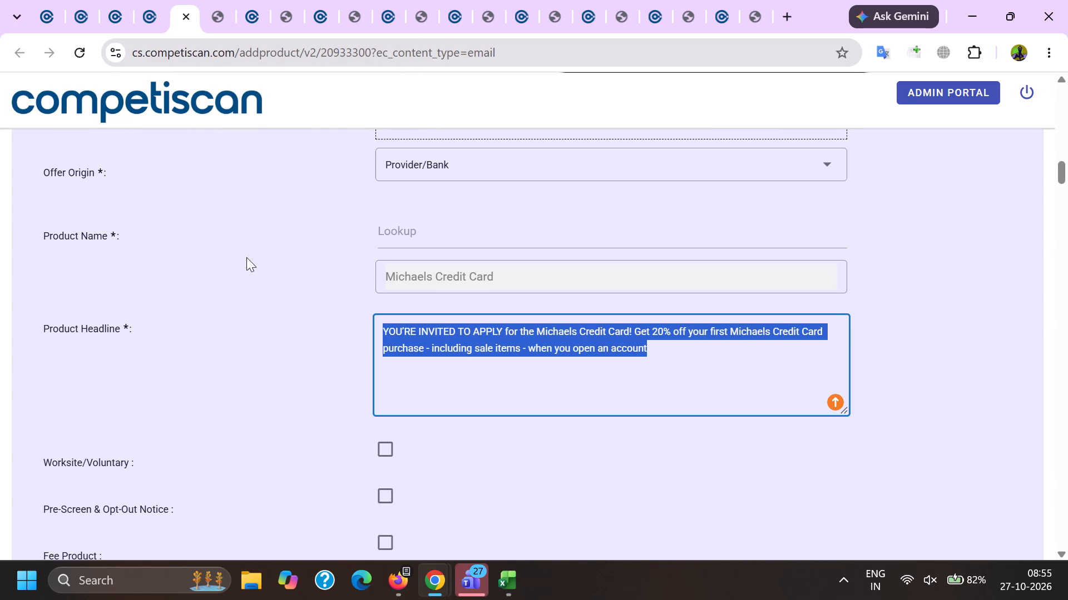
scroll(246, 257, down, 15)
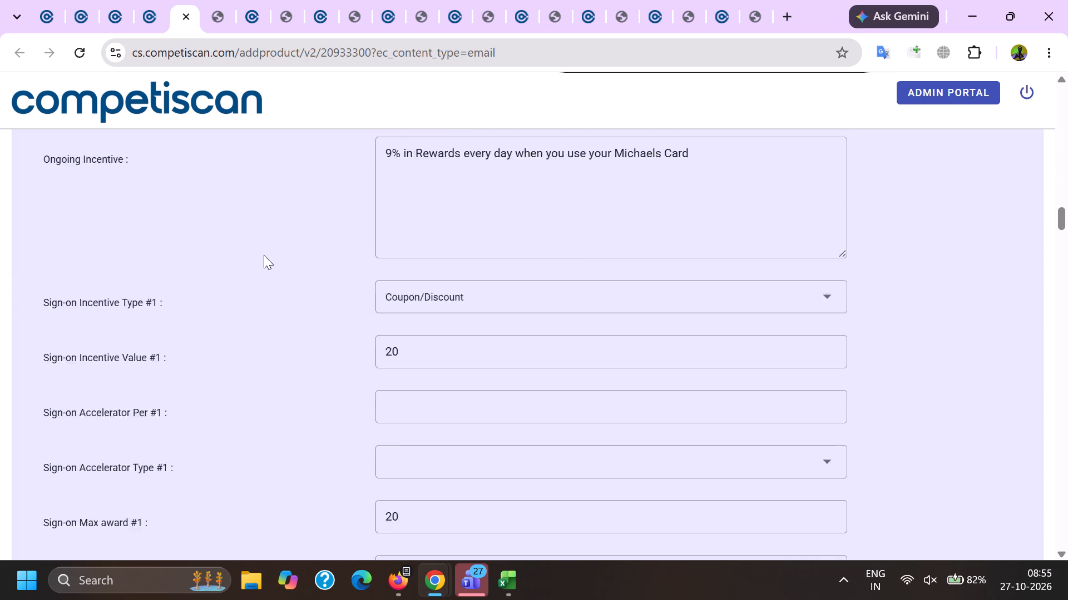
scroll(264, 255, down, 20)
scroll(264, 255, down, 6)
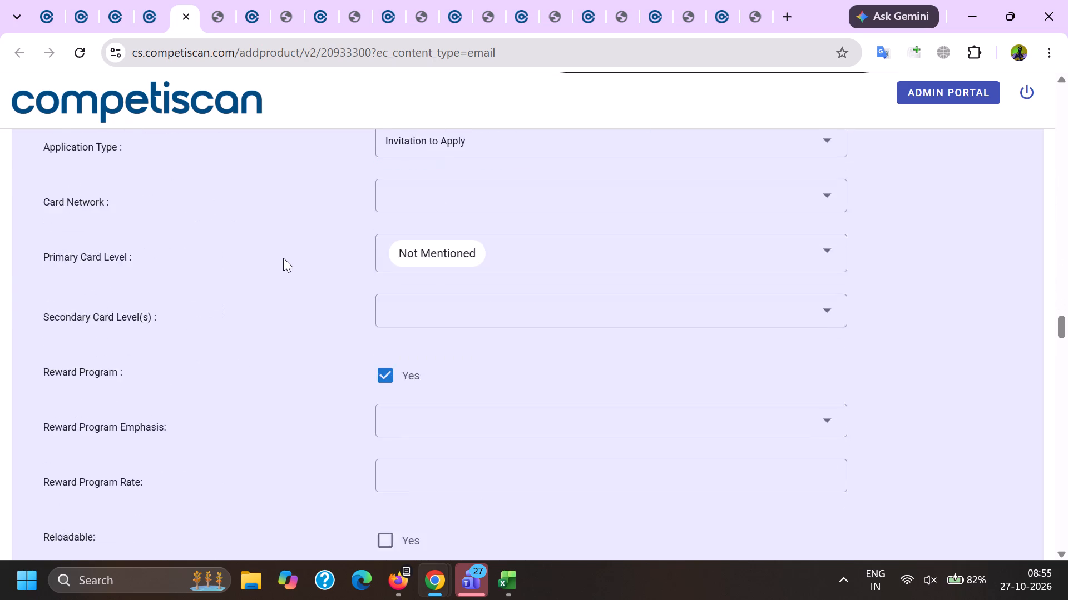
scroll(283, 258, down, 6)
click(283, 259)
key(End)
scroll(284, 259, up, 7)
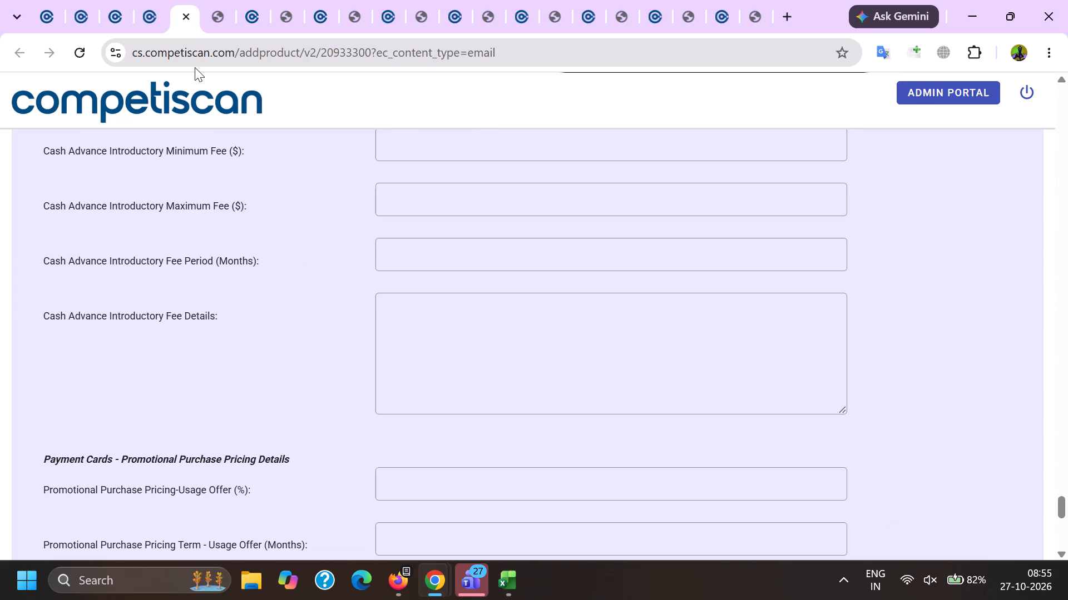
click(195, 15)
click(189, 15)
click(188, 17)
Skim product 20933328's Michaels custom framing PDF to its end and check the record's sector/category, product name and headline entries against it.
click(229, 0)
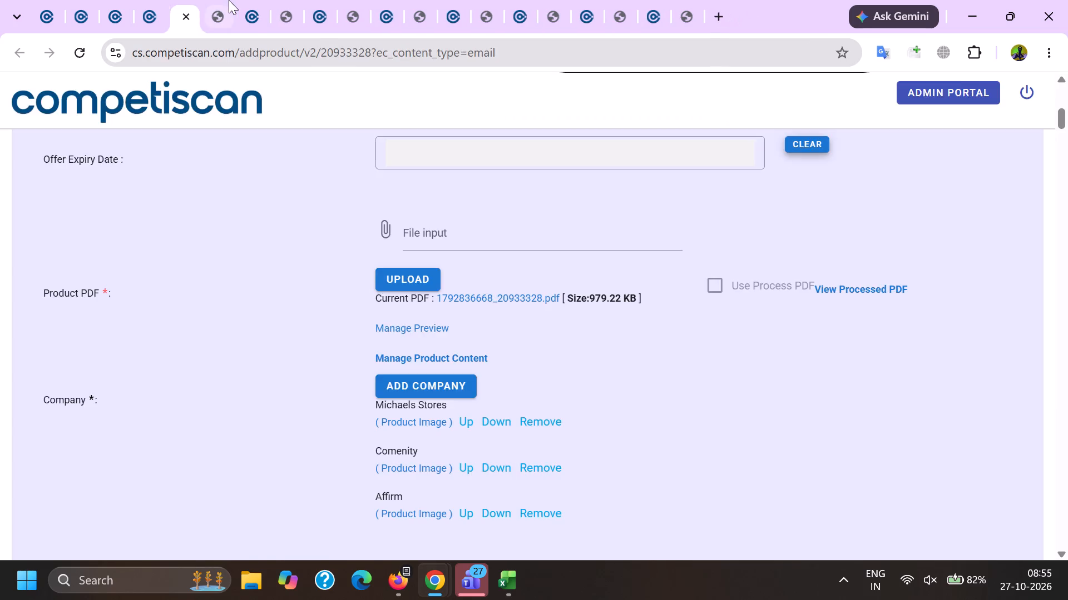
drag(1064, 158, 1067, 599)
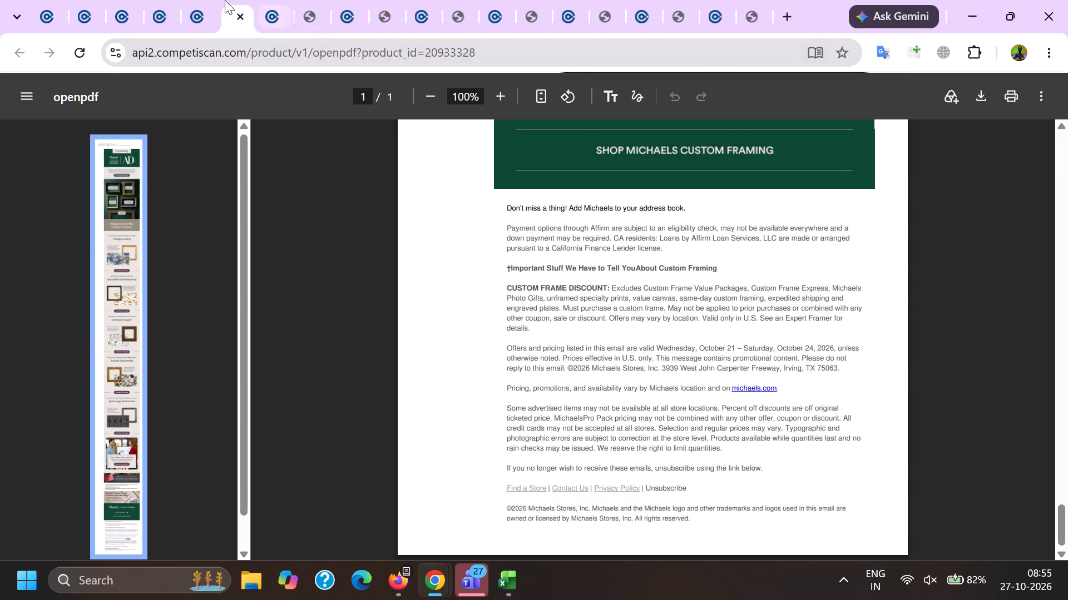
click(202, 0)
scroll(410, 208, down, 6)
scroll(679, 290, down, 4)
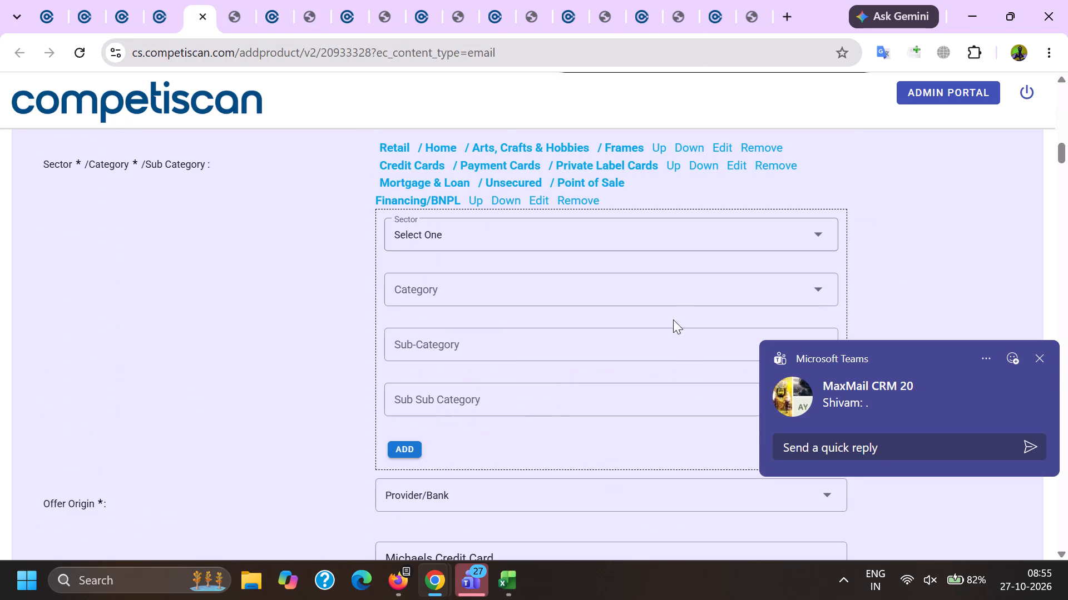
scroll(624, 233, down, 4)
drag(688, 316, 11, 178)
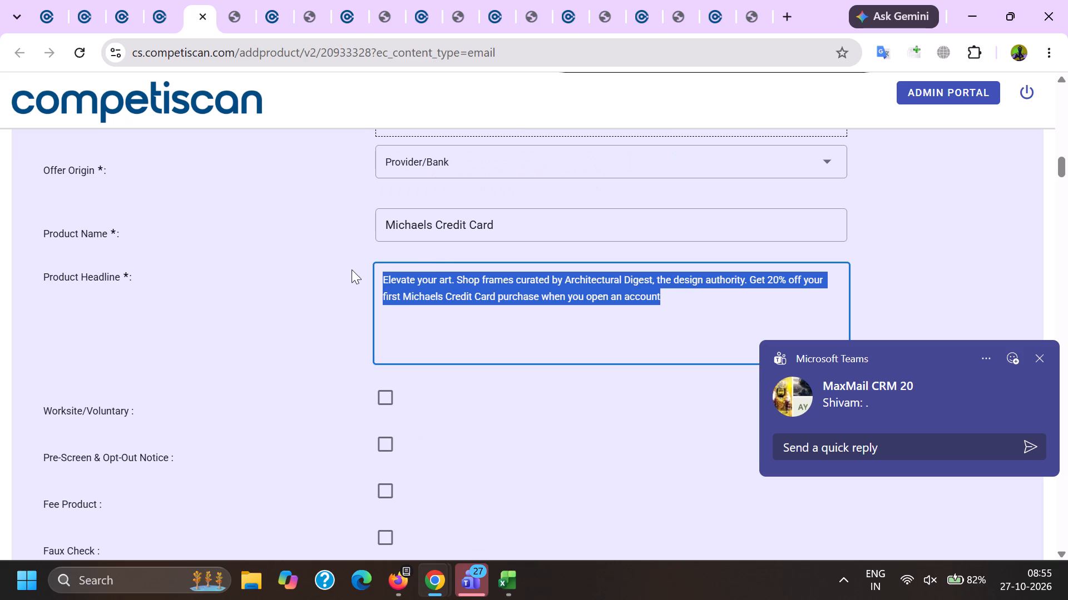
Check product record 20933328's sign-on incentive, card level, reward program and promotional pricing fields, and close it with its PDF.
scroll(323, 276, down, 20)
scroll(323, 276, down, 9)
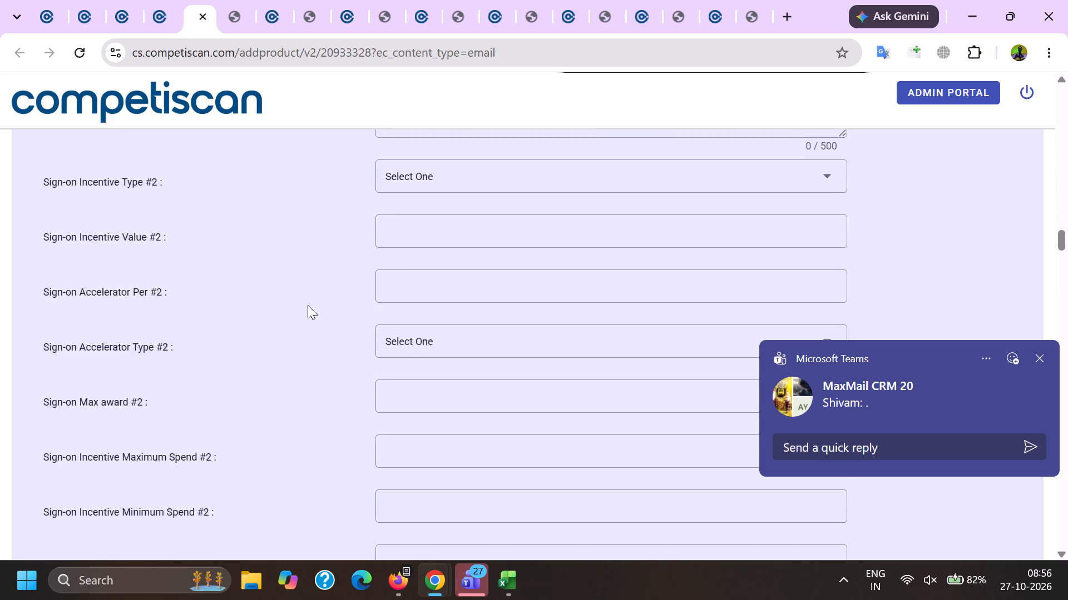
scroll(308, 305, down, 15)
scroll(343, 323, down, 9)
click(343, 324)
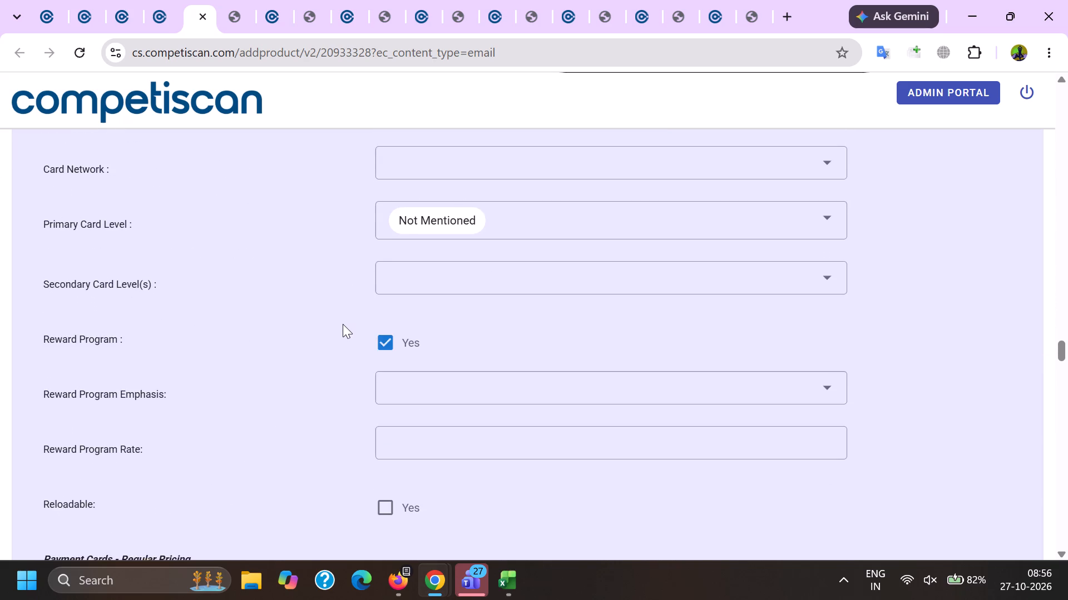
scroll(343, 324, up, 2)
click(342, 329)
key(End)
scroll(342, 330, up, 5)
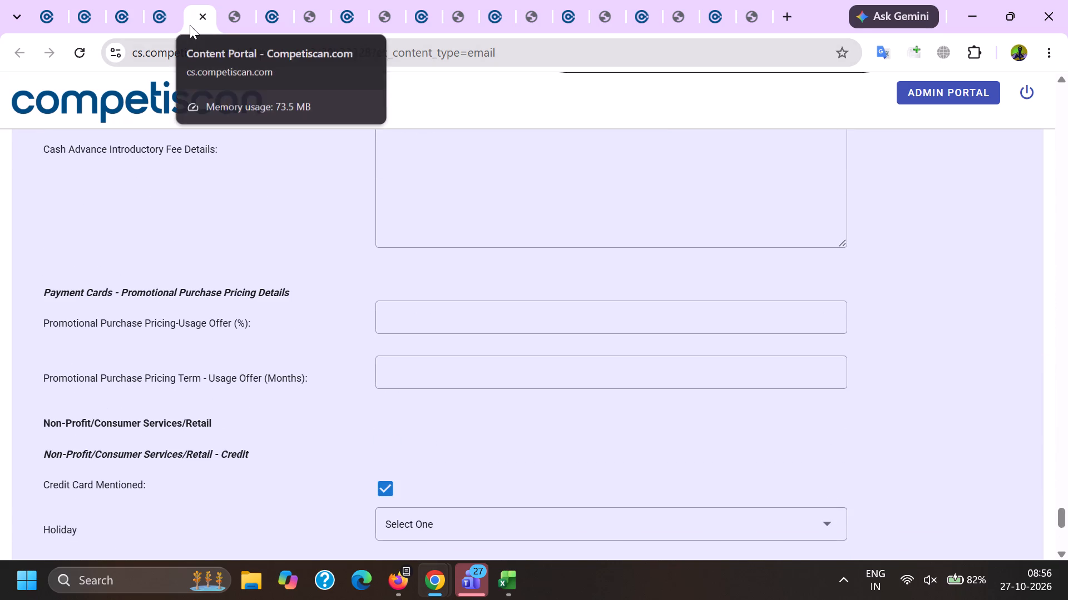
click(200, 13)
click(200, 13)
Skim product 20933381's Michaels Halloween PDF to its end and check the record's affinity, audience, sector/category and headline entries against it.
click(241, 0)
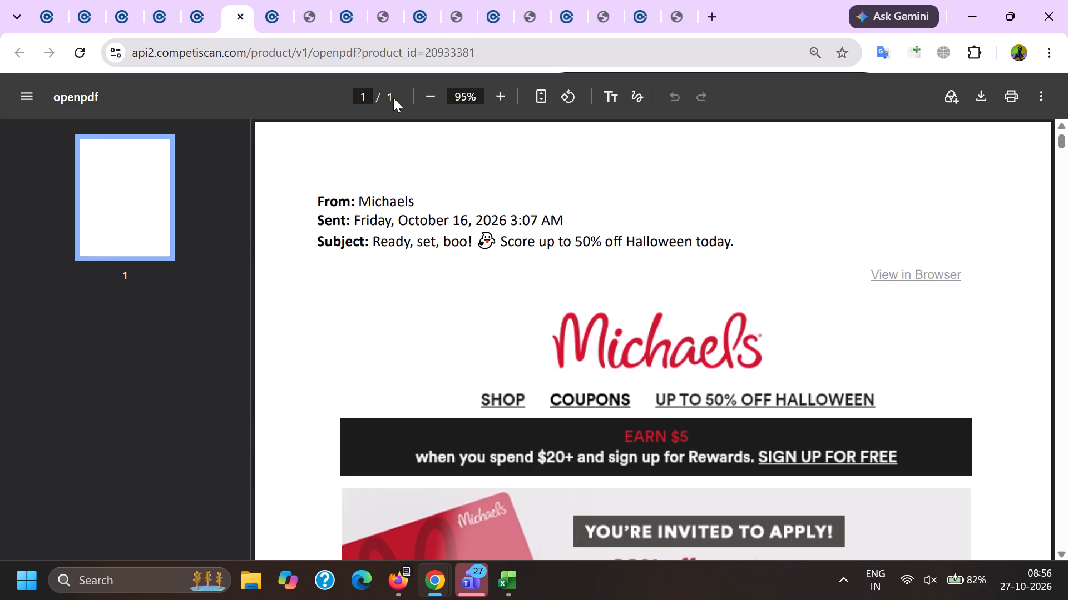
drag(1061, 141, 1067, 599)
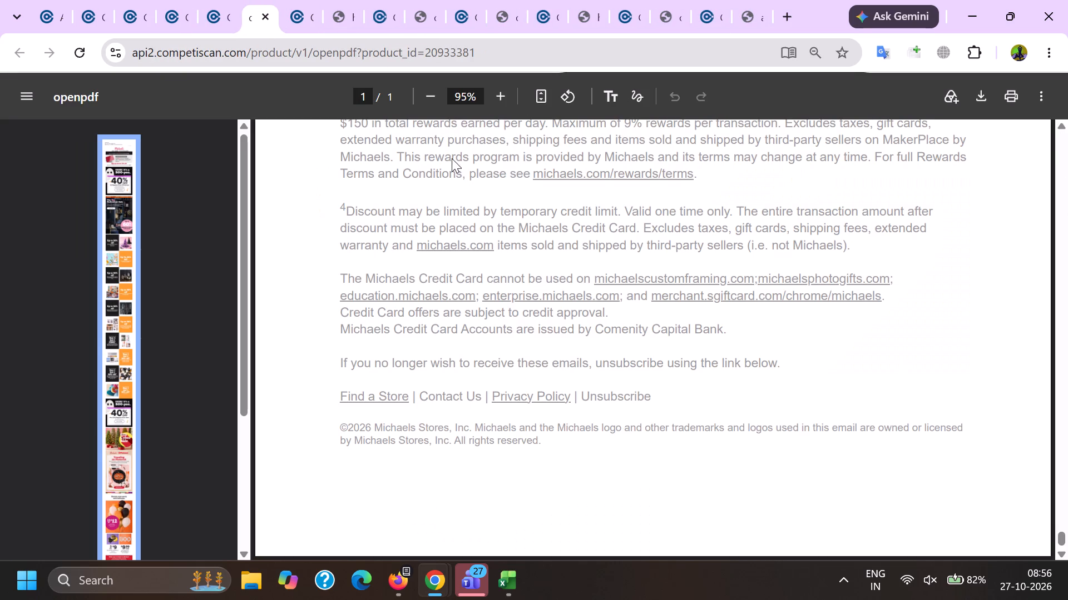
click(221, 0)
scroll(416, 283, down, 7)
scroll(577, 319, down, 2)
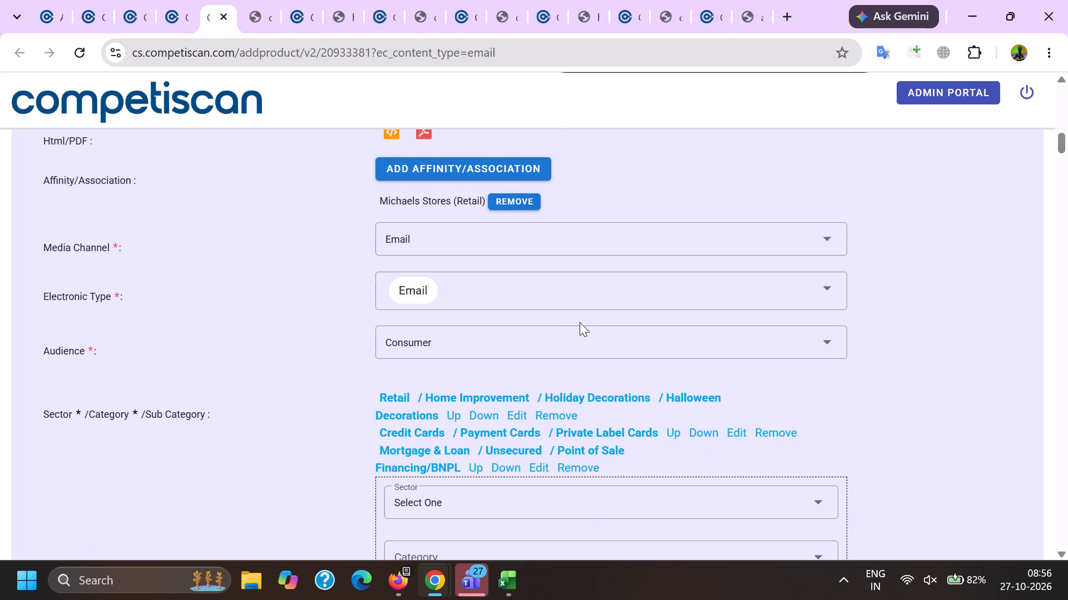
scroll(580, 322, down, 3)
drag(726, 517, 149, 375)
Check product record 20933381's mailing type, communication type, sign-on incentive, loan and payment card fields, and close it with its PDF.
scroll(374, 309, down, 13)
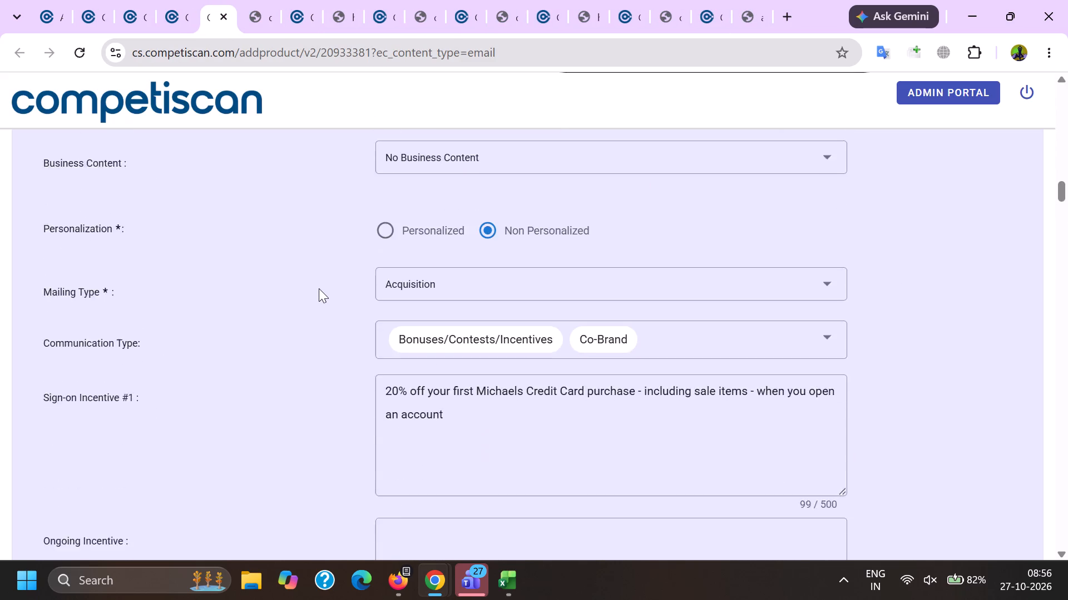
scroll(319, 288, down, 20)
scroll(319, 288, down, 12)
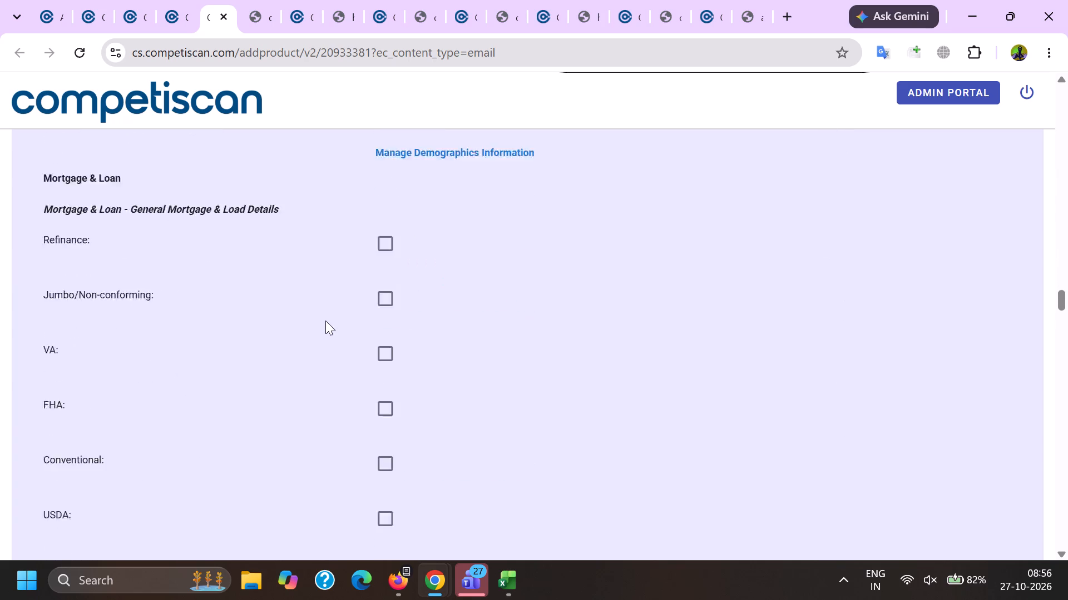
scroll(325, 321, down, 12)
click(319, 319)
key(End)
scroll(322, 319, up, 6)
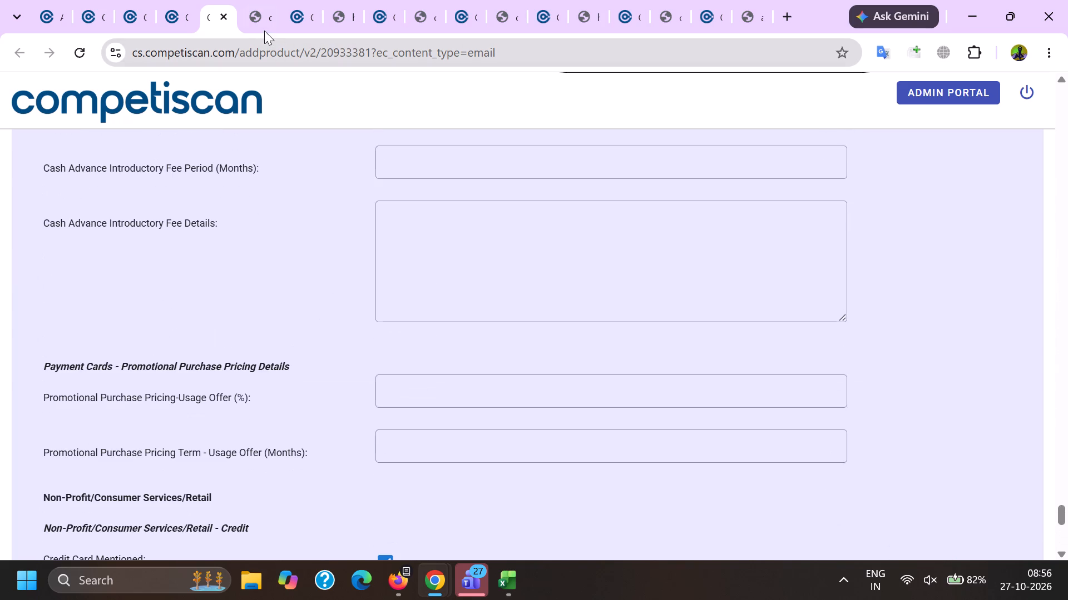
click(230, 16)
click(216, 15)
click(220, 15)
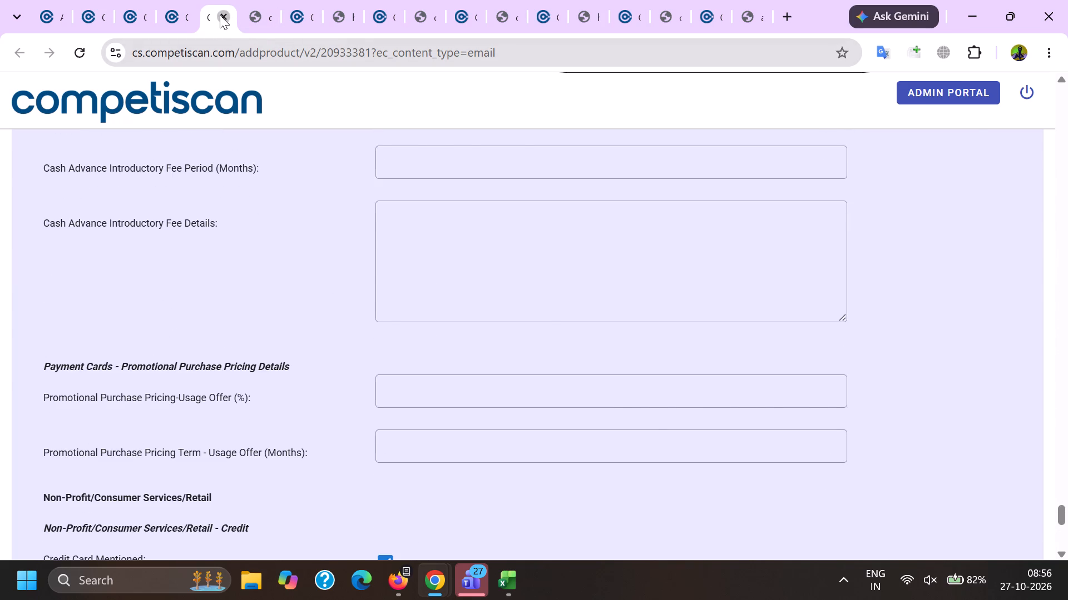
click(220, 15)
Skim product 20933414's Michaels diamond art PDF to its end and check the record's audience, sector/category and headline entries against it.
click(252, 0)
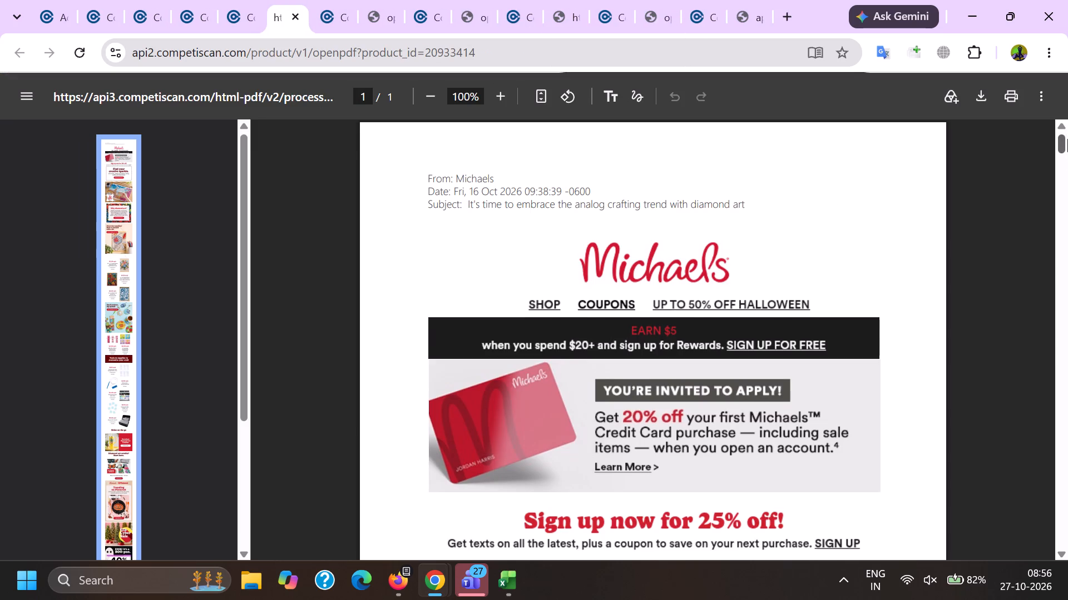
drag(1067, 142, 1067, 599)
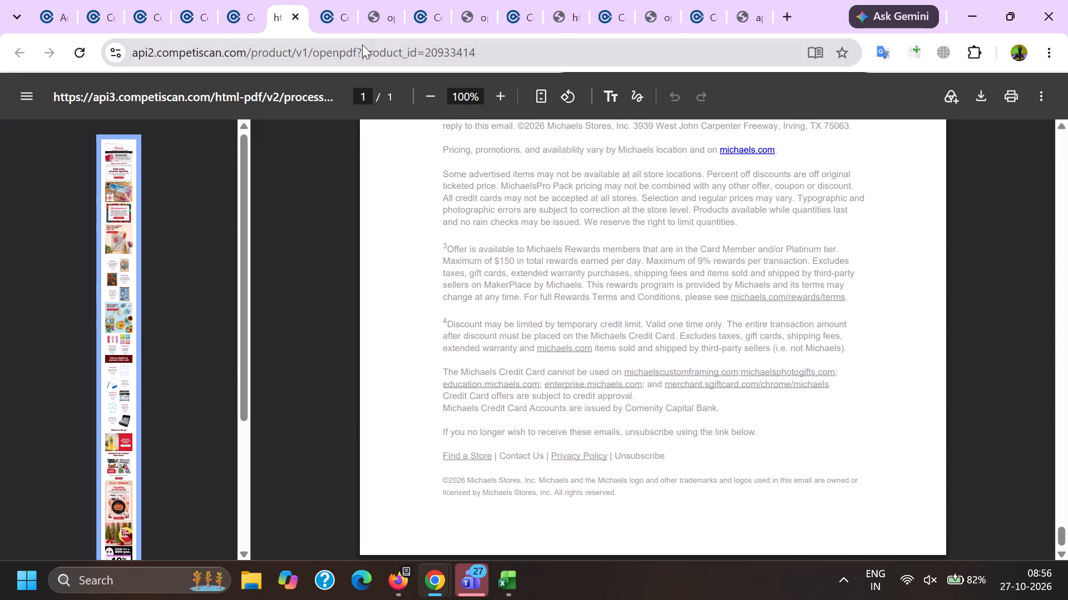
click(248, 0)
scroll(433, 245, down, 9)
scroll(560, 254, down, 4)
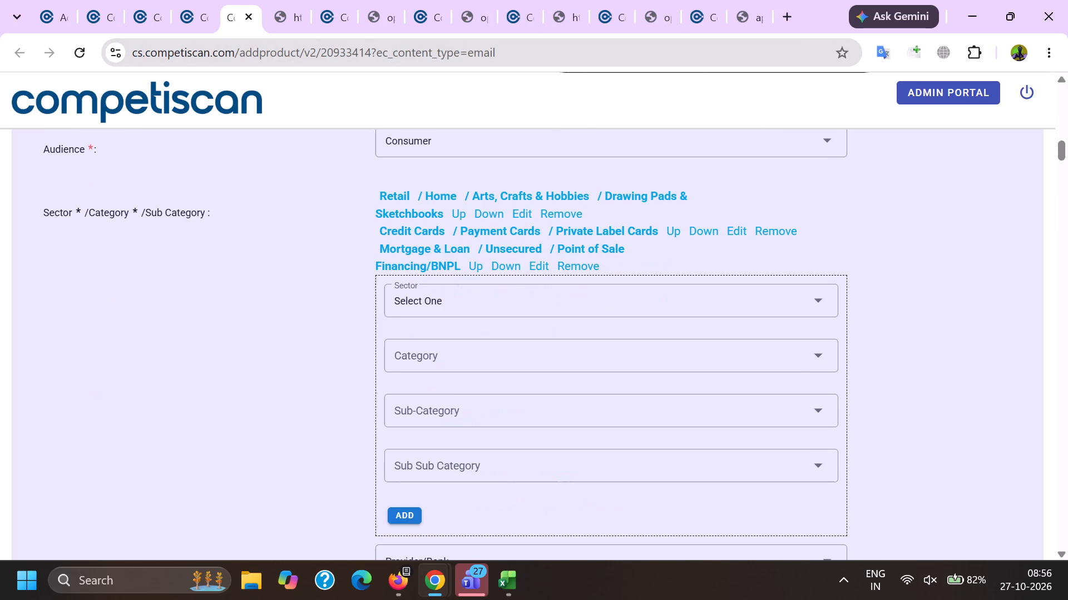
drag(797, 426, 310, 272)
Check product record 20933414's mailing type, communication type, sign-on incentive, loan and payment card fields, and close it with its PDF.
scroll(317, 276, down, 7)
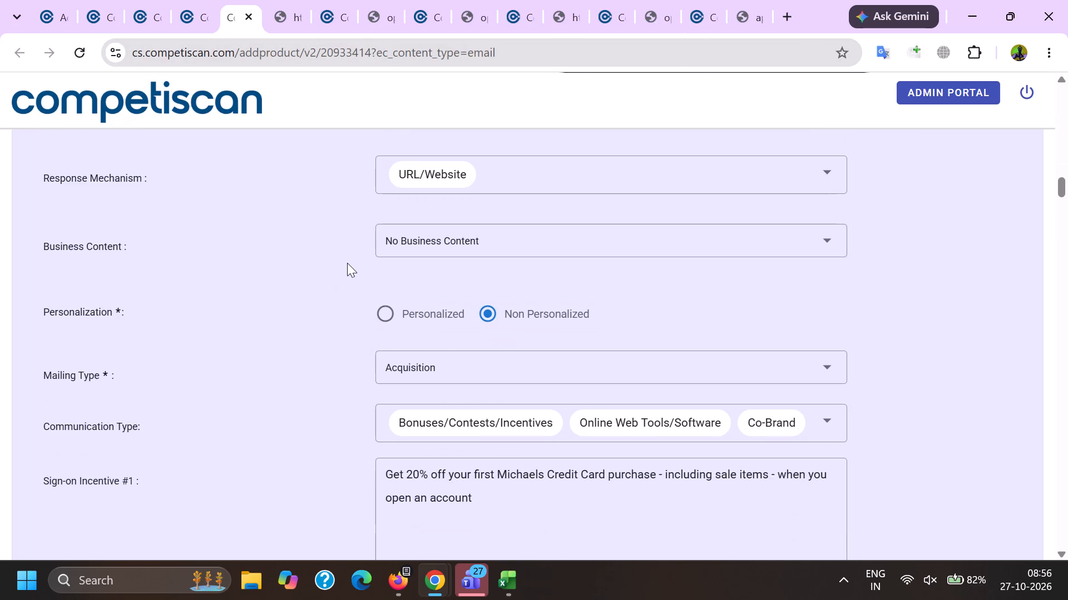
scroll(350, 258, down, 2)
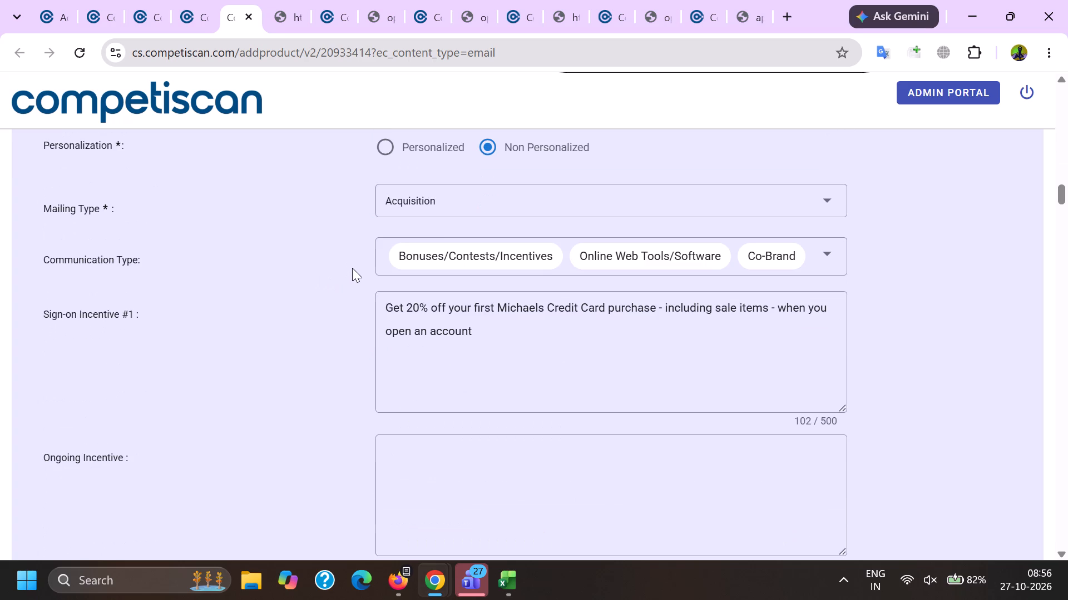
scroll(352, 267, up, 7)
scroll(352, 266, down, 9)
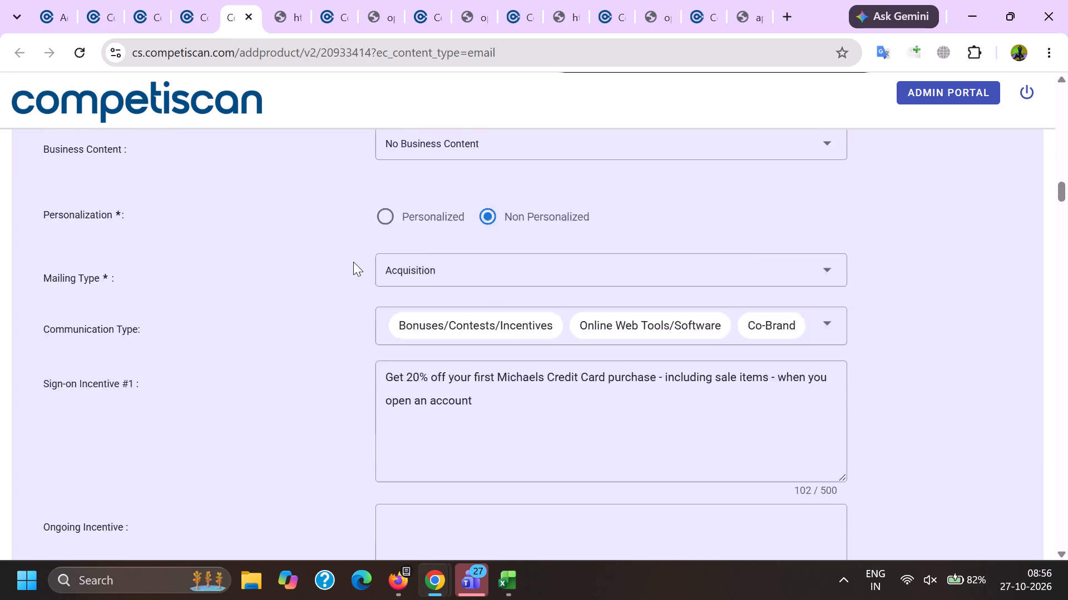
scroll(353, 262, down, 20)
scroll(353, 262, down, 14)
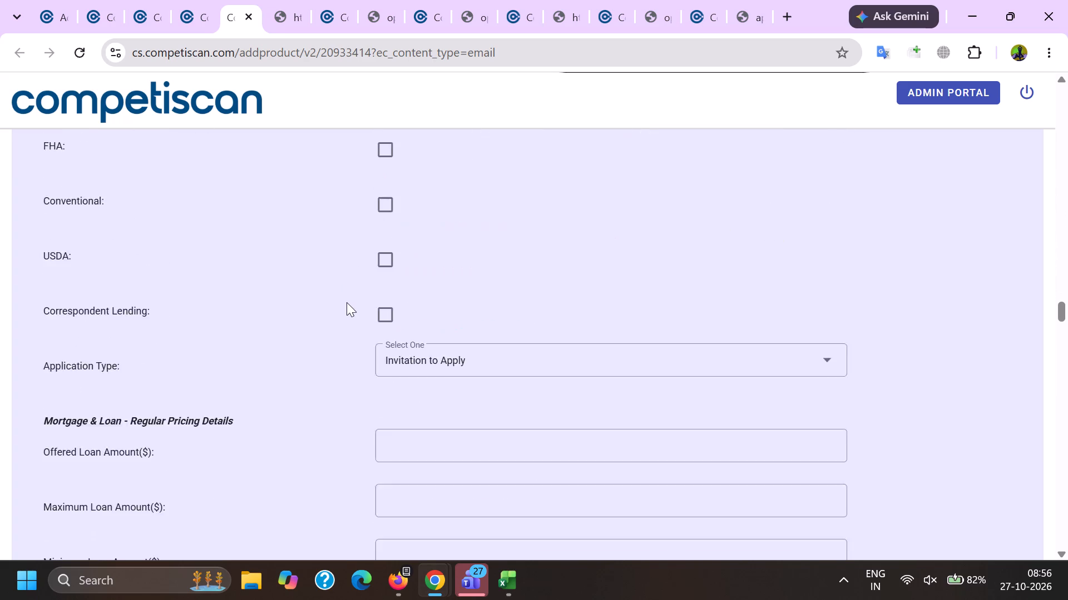
scroll(347, 302, down, 12)
click(344, 308)
key(End)
scroll(344, 302, up, 7)
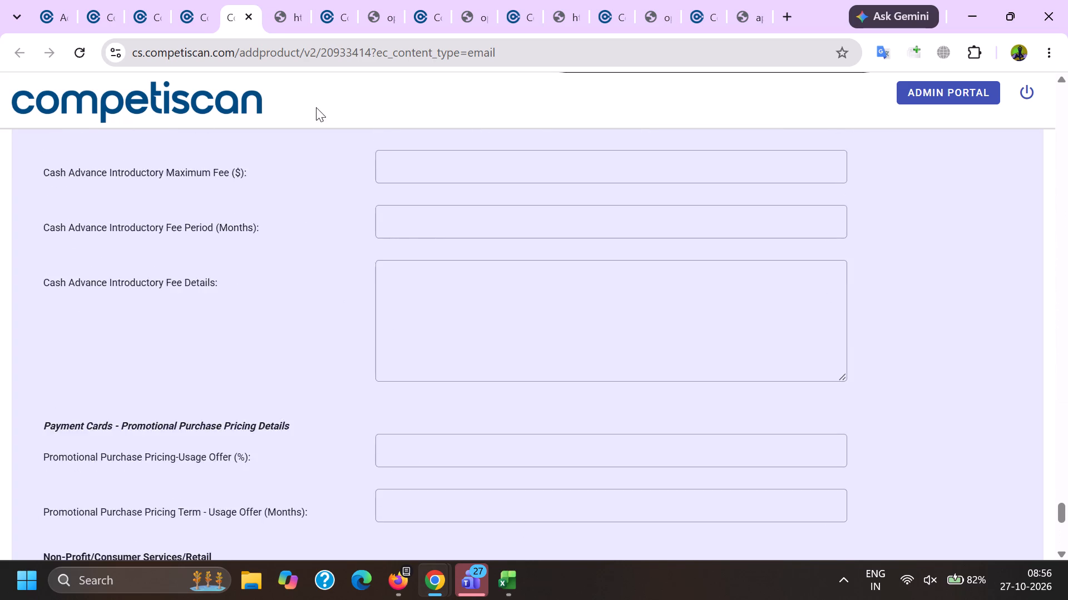
double_click(254, 21)
Skim product 20933442's Michaels Custom Framing metal prints PDF to its end and check the record's company, product name and headline entries against it.
click(271, 0)
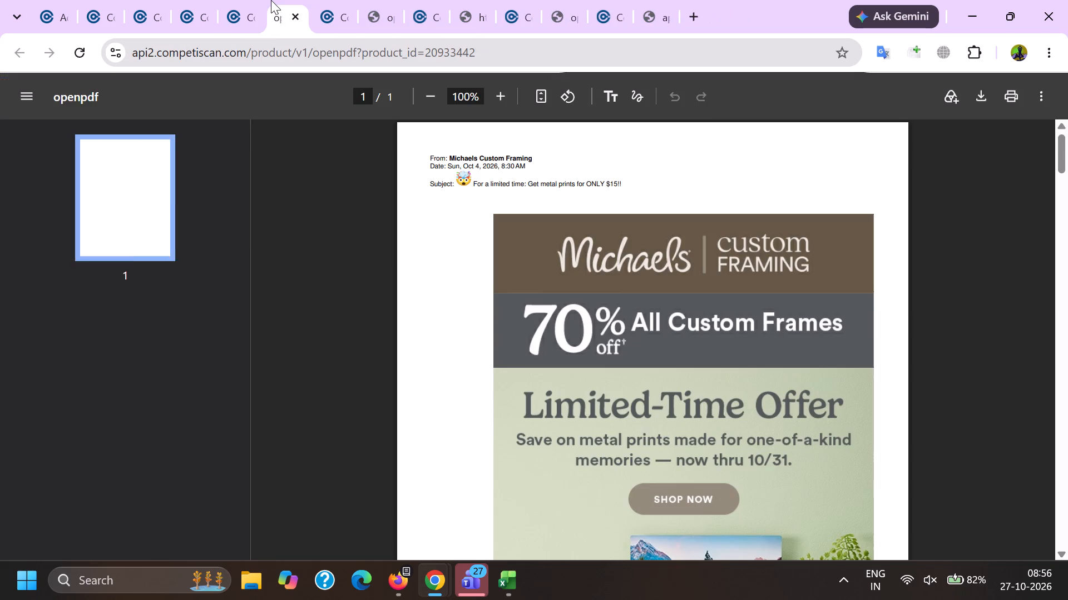
drag(1065, 158, 1067, 599)
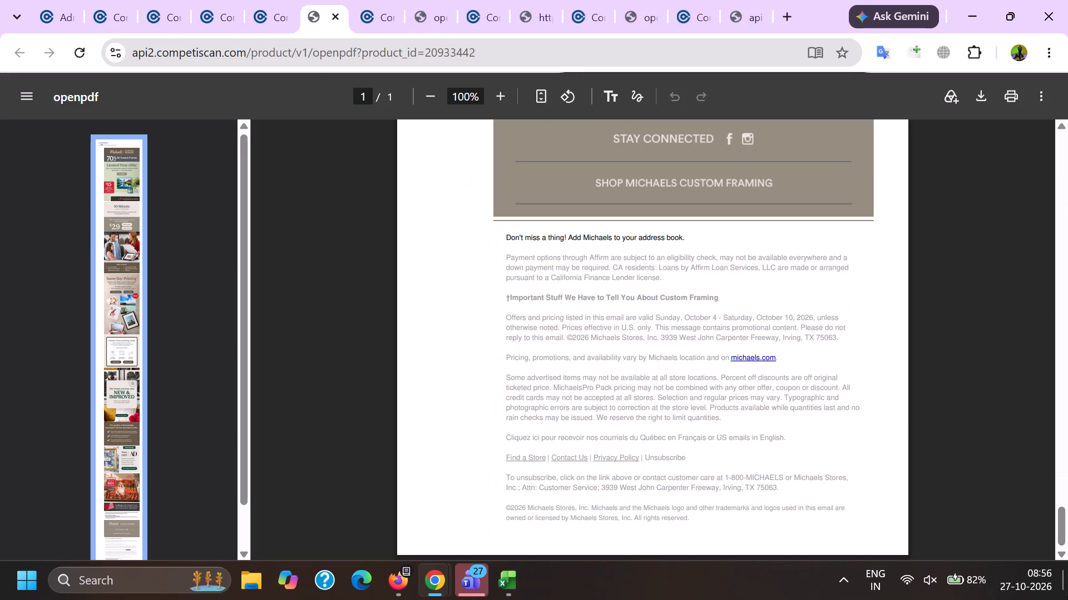
click(278, 0)
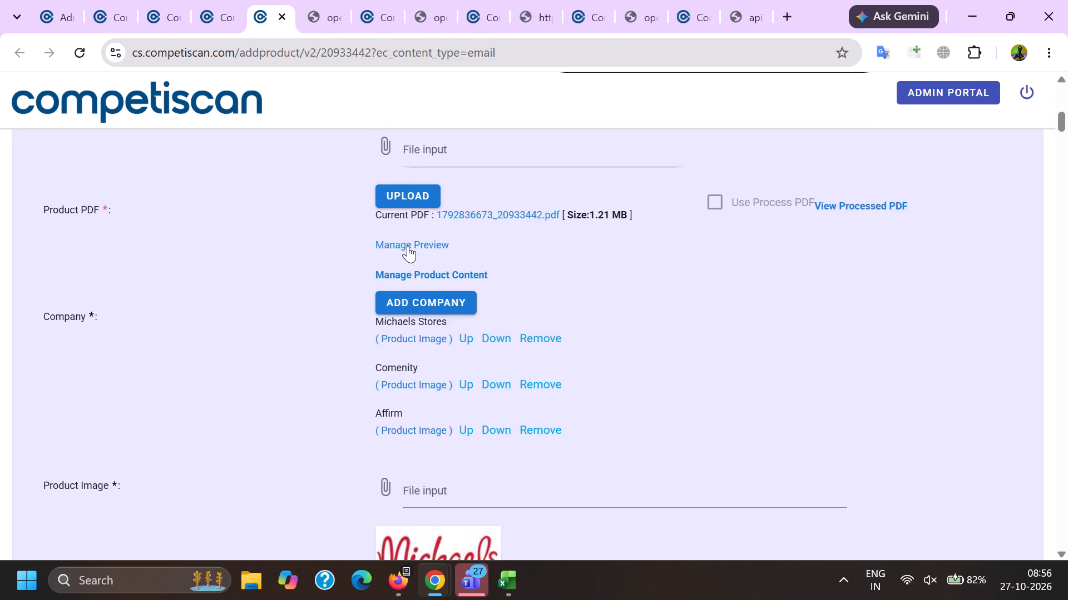
scroll(406, 250, down, 7)
scroll(519, 273, down, 3)
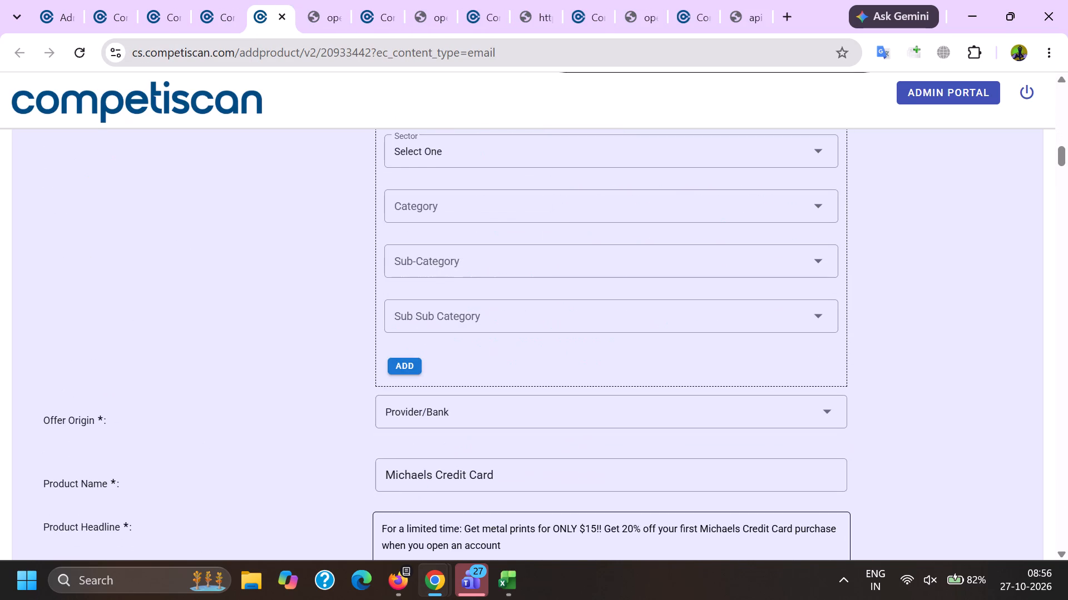
drag(772, 546, 165, 382)
Check product record 20933442's remaining loan application type and payment card promotional pricing fields, and close it with its PDF.
scroll(286, 342, down, 7)
scroll(313, 288, down, 4)
scroll(314, 264, down, 20)
scroll(314, 264, down, 11)
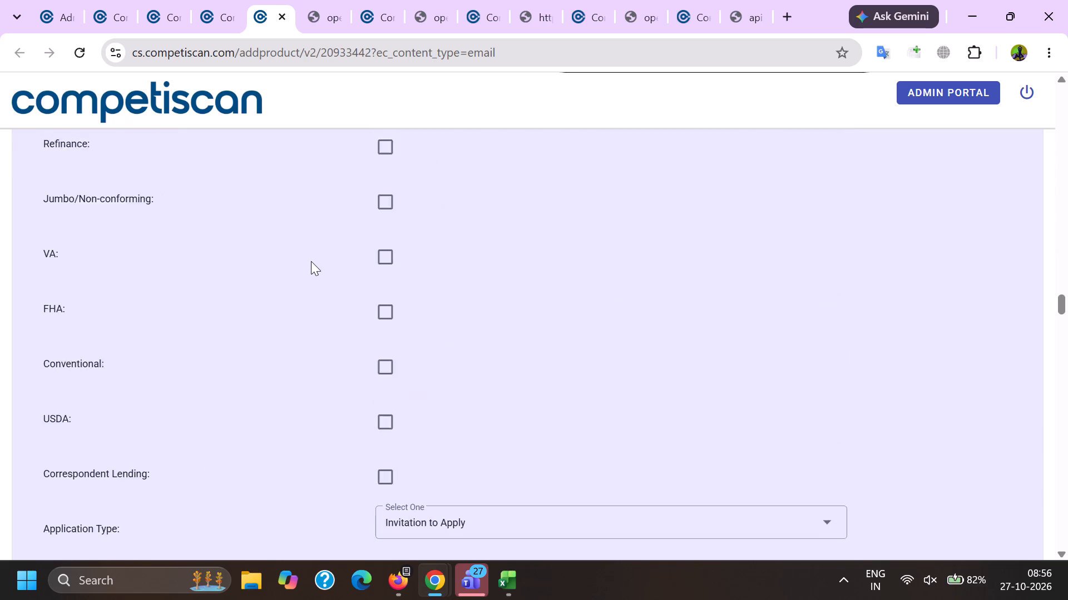
scroll(311, 261, down, 16)
click(309, 288)
key(End)
scroll(309, 289, up, 7)
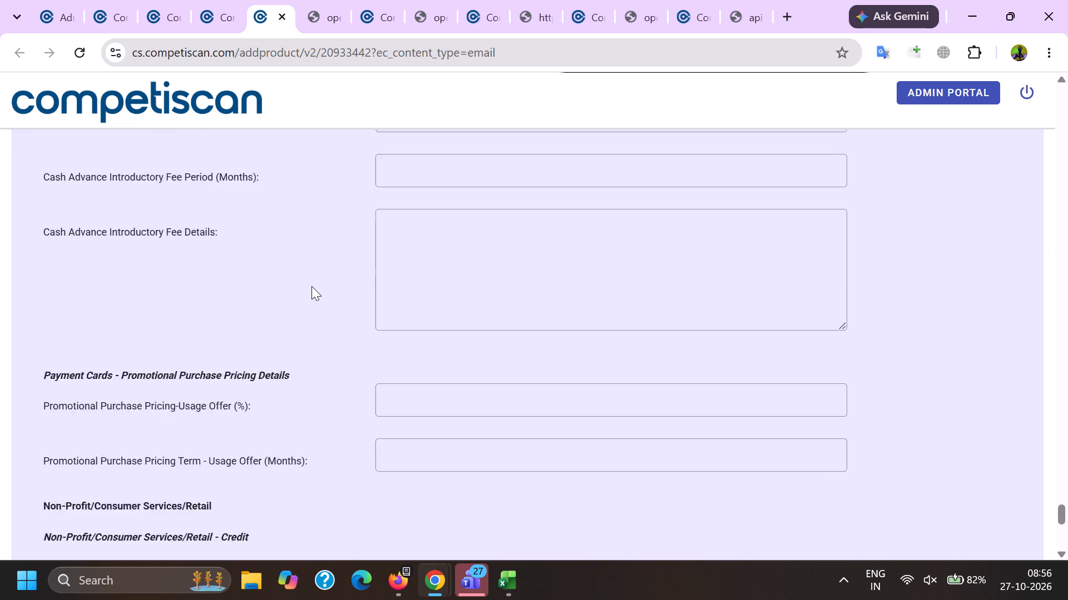
double_click(288, 18)
Examine the closing terms of product 20933469's Michaels PDF and check the record's affinity, audience, sector/category and headline entries against it.
click(300, 0)
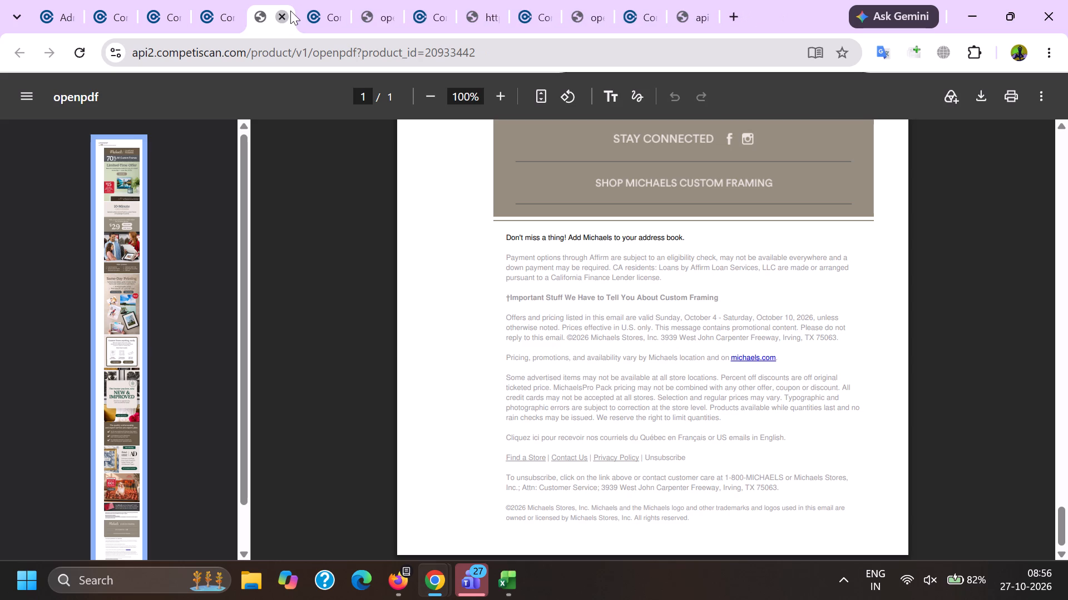
drag(1067, 144, 1067, 599)
scroll(774, 329, up, 10)
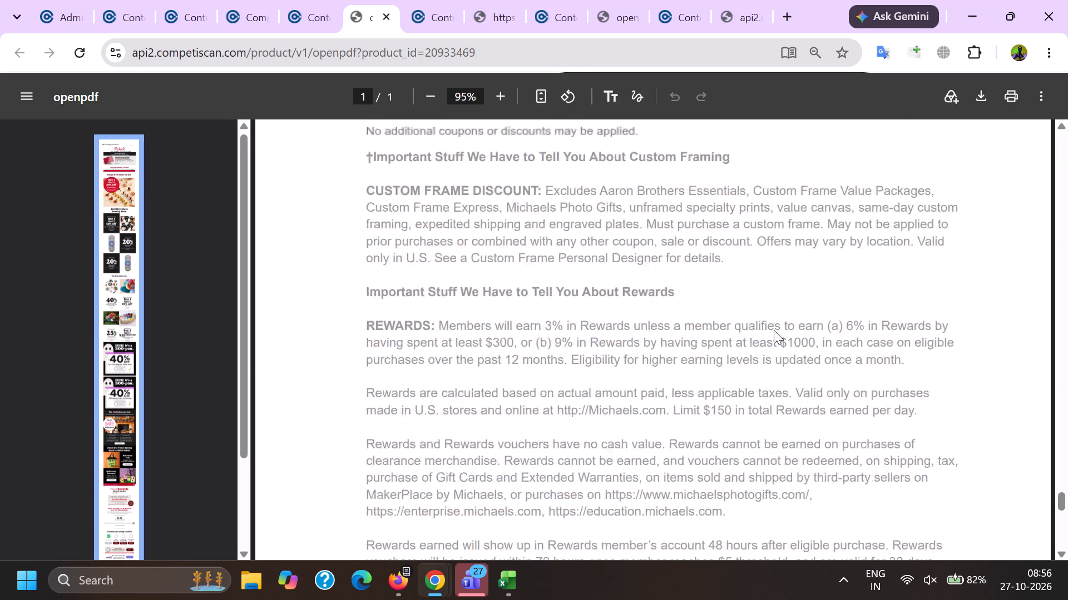
scroll(772, 330, up, 5)
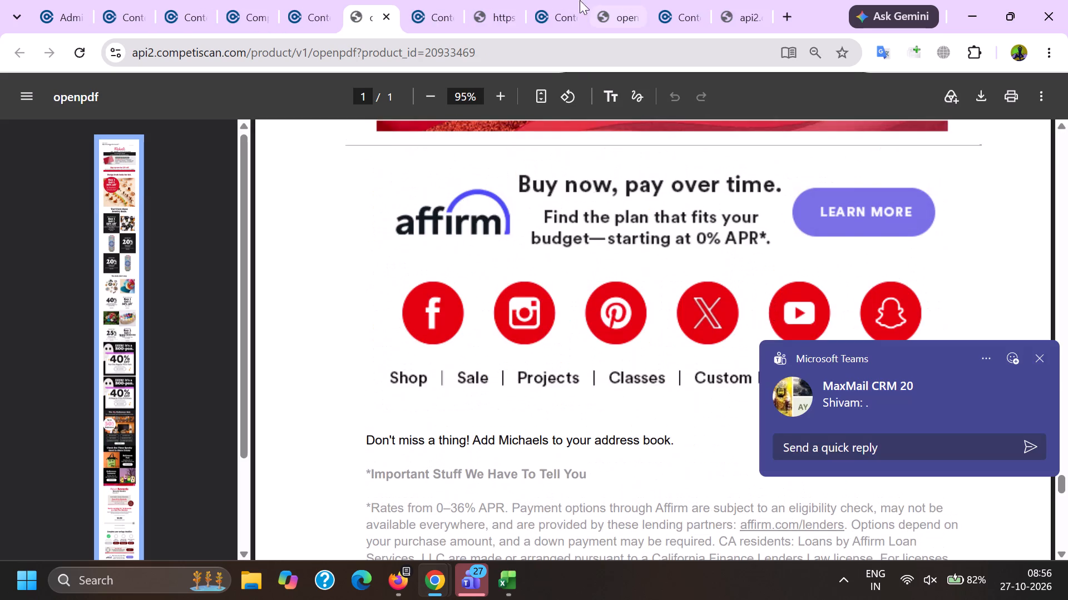
click(298, 0)
scroll(431, 228, down, 7)
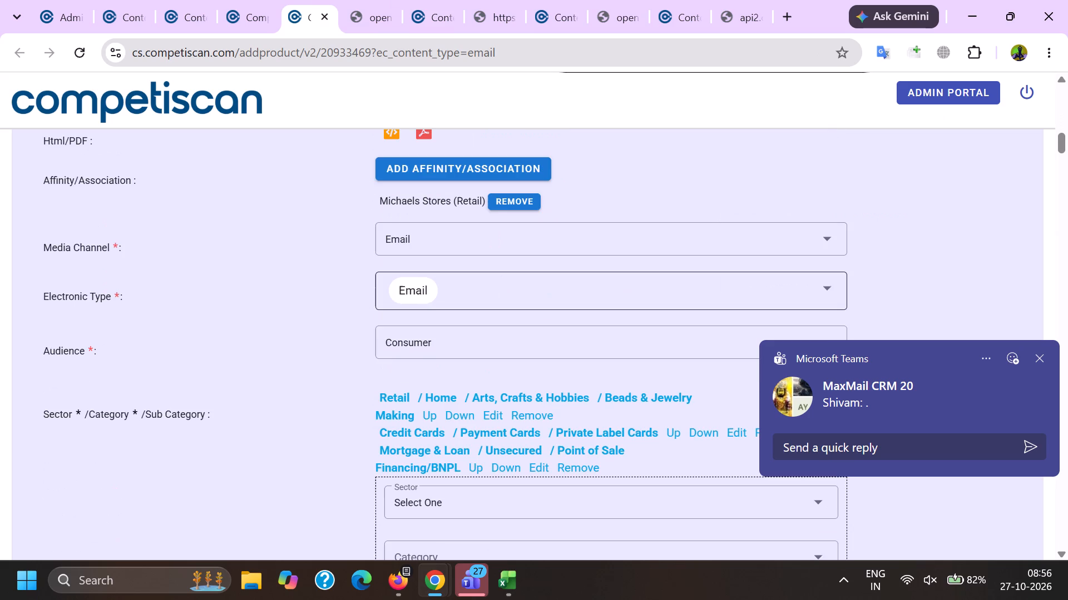
scroll(513, 299, down, 4)
scroll(624, 300, up, 2)
scroll(625, 301, down, 5)
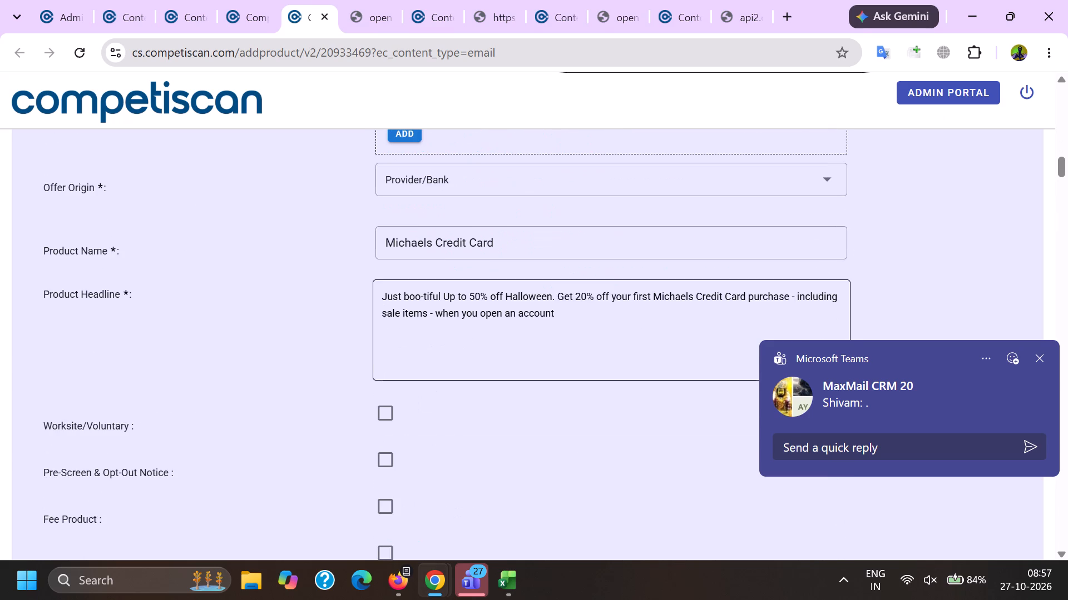
drag(685, 361, 127, 111)
Check product record 20933469's sign-on incentive, card level, reward program and promotional pricing fields, and close it with its PDF.
scroll(285, 234, down, 20)
scroll(285, 234, down, 5)
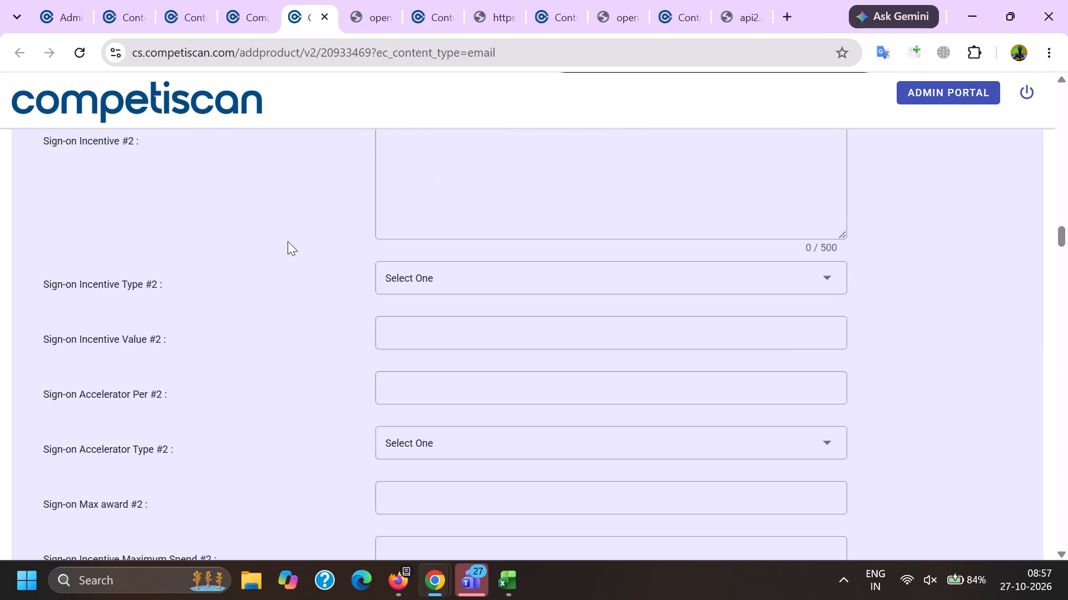
scroll(288, 241, down, 20)
scroll(288, 241, down, 8)
click(296, 299)
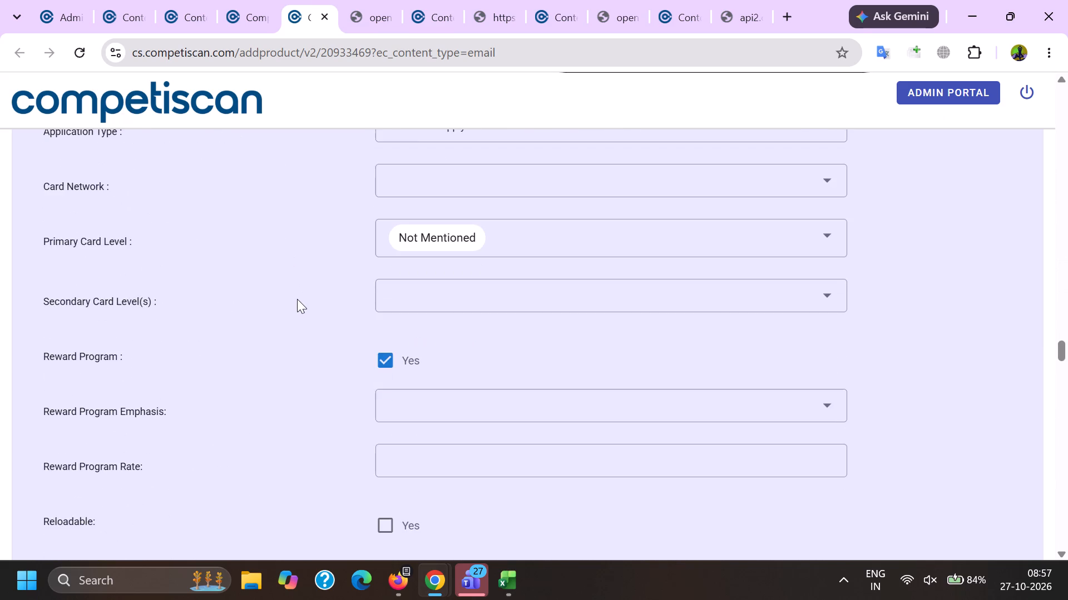
key(End)
scroll(297, 299, up, 7)
double_click(324, 20)
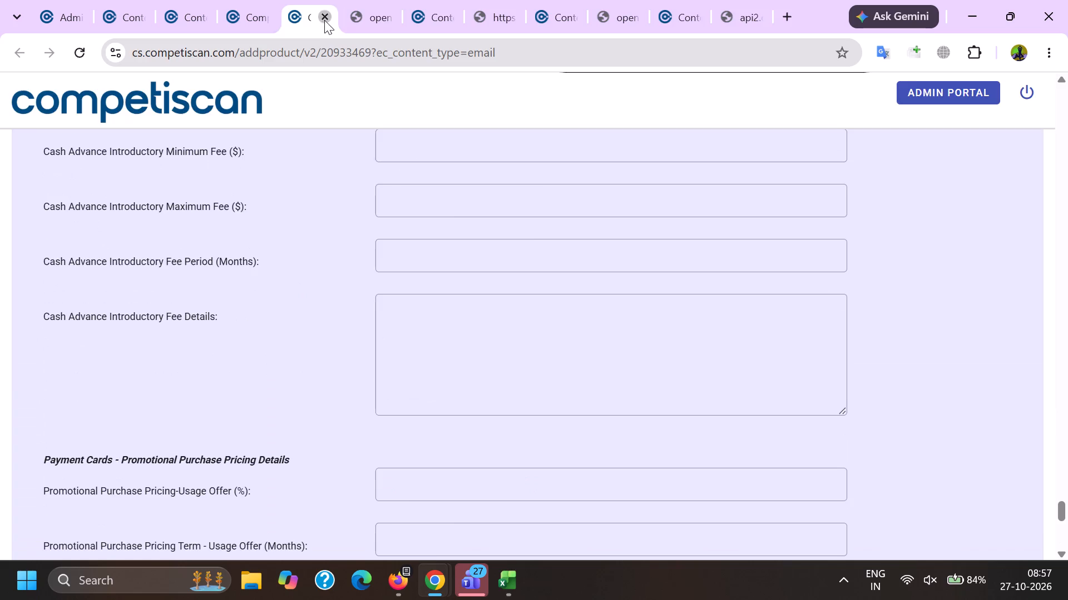
Read through product 20933500's Michaels Flash Cyber Tree Sale PDF to its end, including the credit card, rewards and Affirm terms.
click(361, 0)
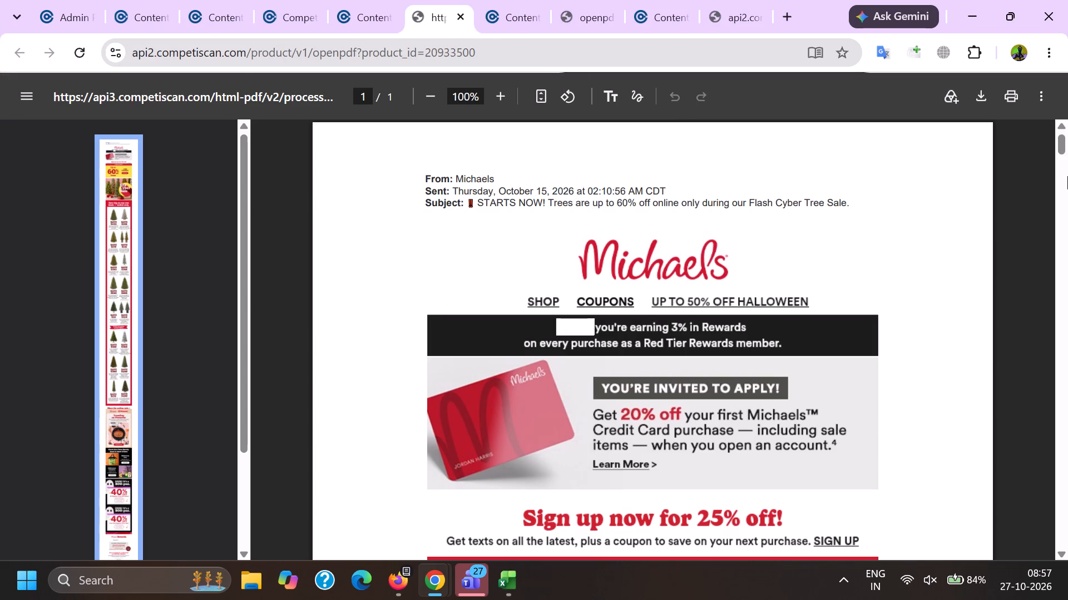
drag(1067, 168, 1067, 324)
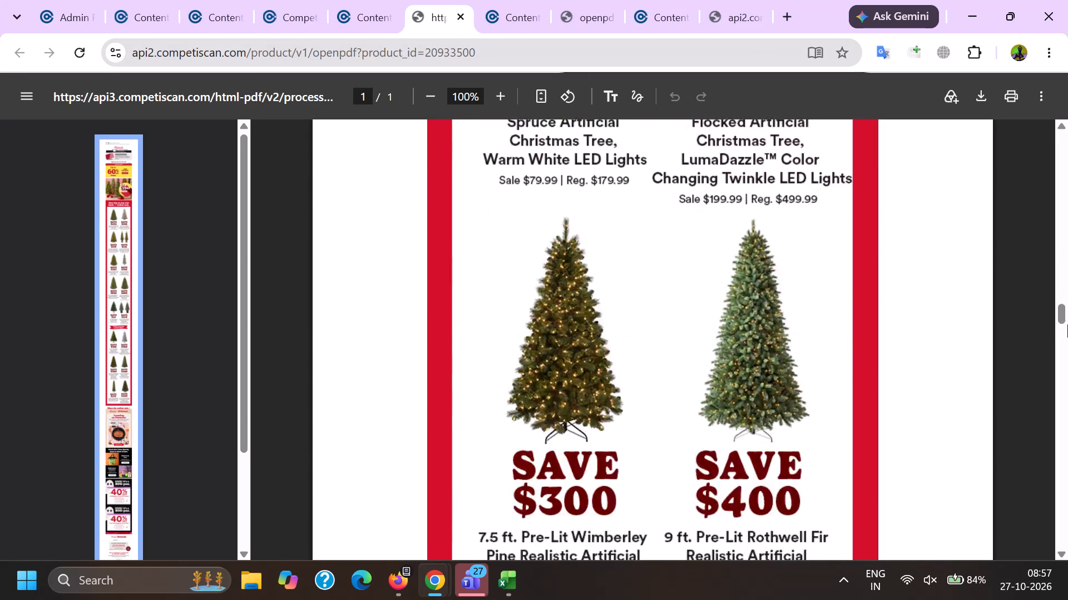
drag(1067, 324, 1067, 381)
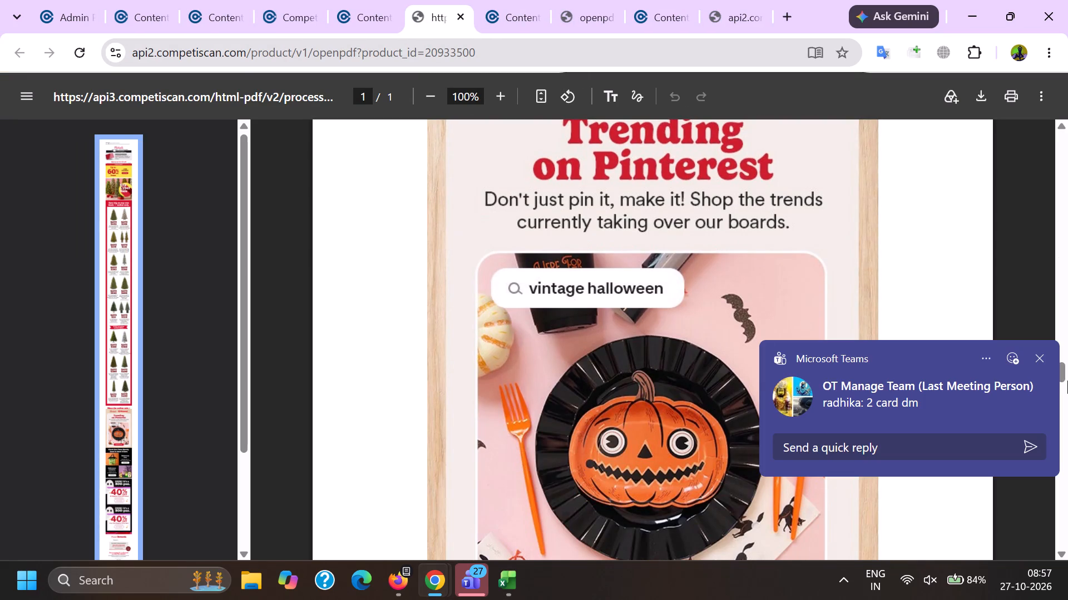
drag(1067, 381, 1067, 408)
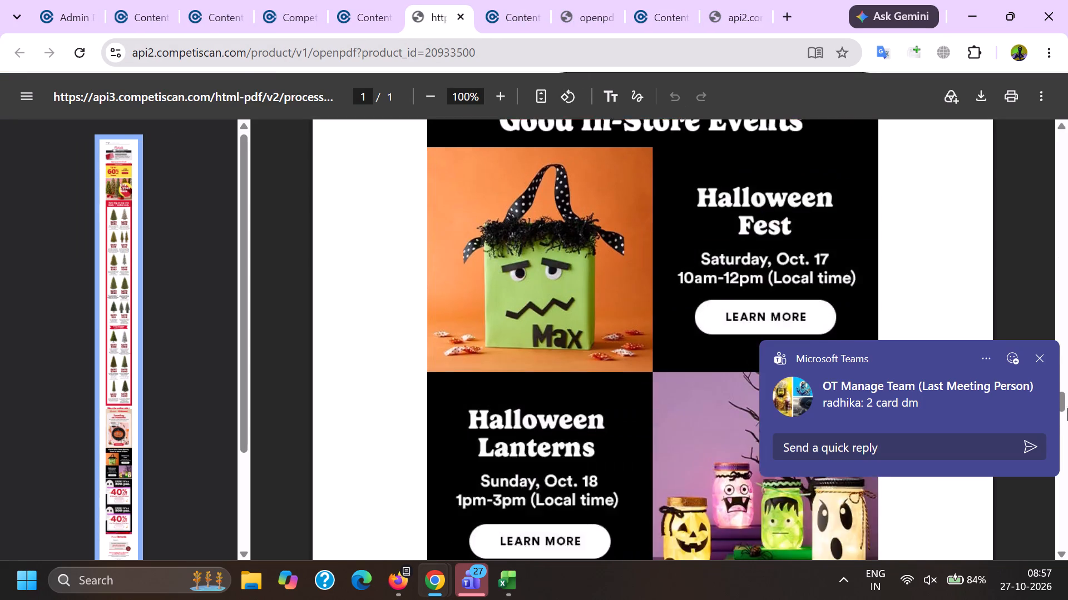
drag(1067, 408, 1067, 453)
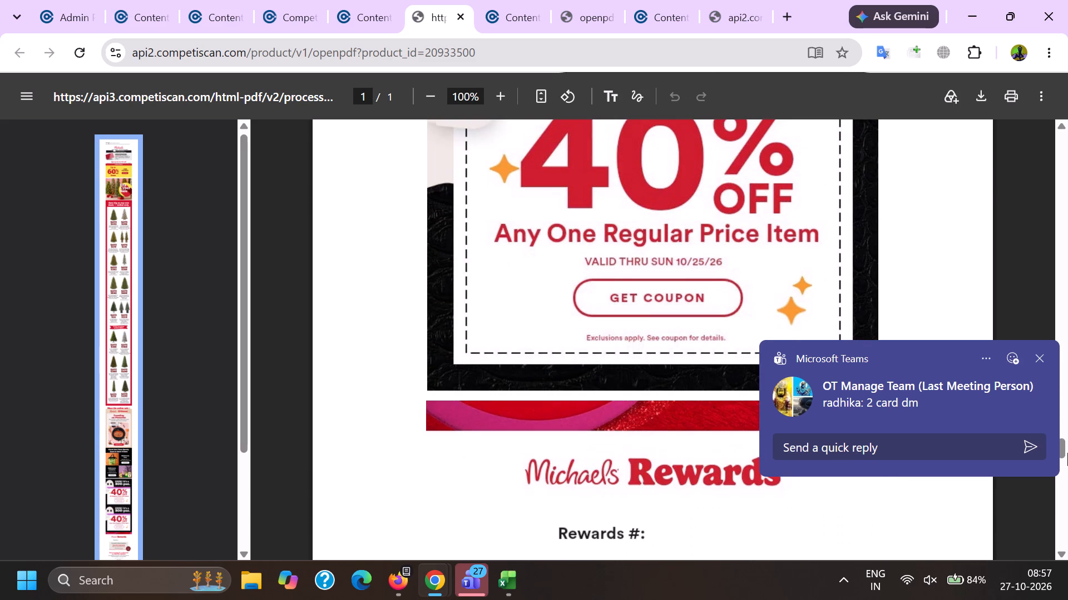
drag(1067, 453, 1067, 461)
scroll(818, 329, down, 3)
scroll(744, 317, down, 2)
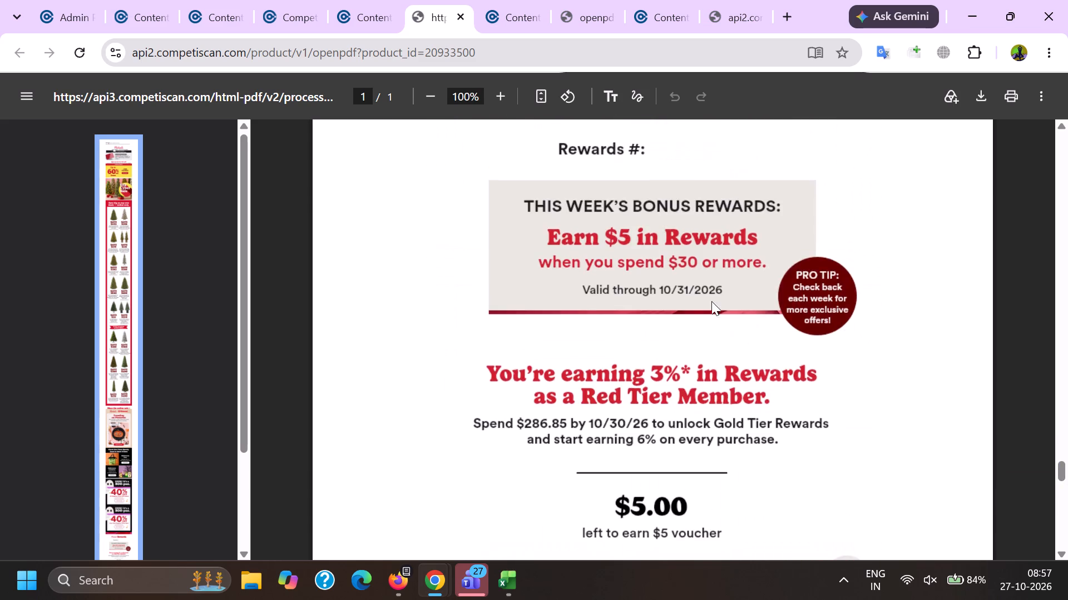
scroll(624, 284, down, 5)
scroll(559, 275, down, 5)
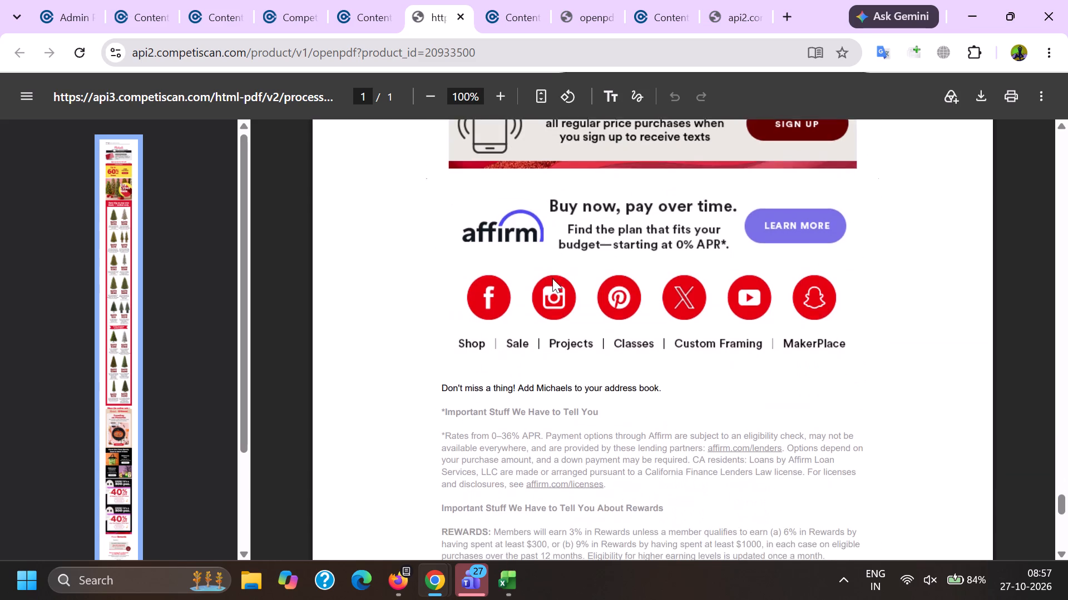
scroll(552, 278, down, 20)
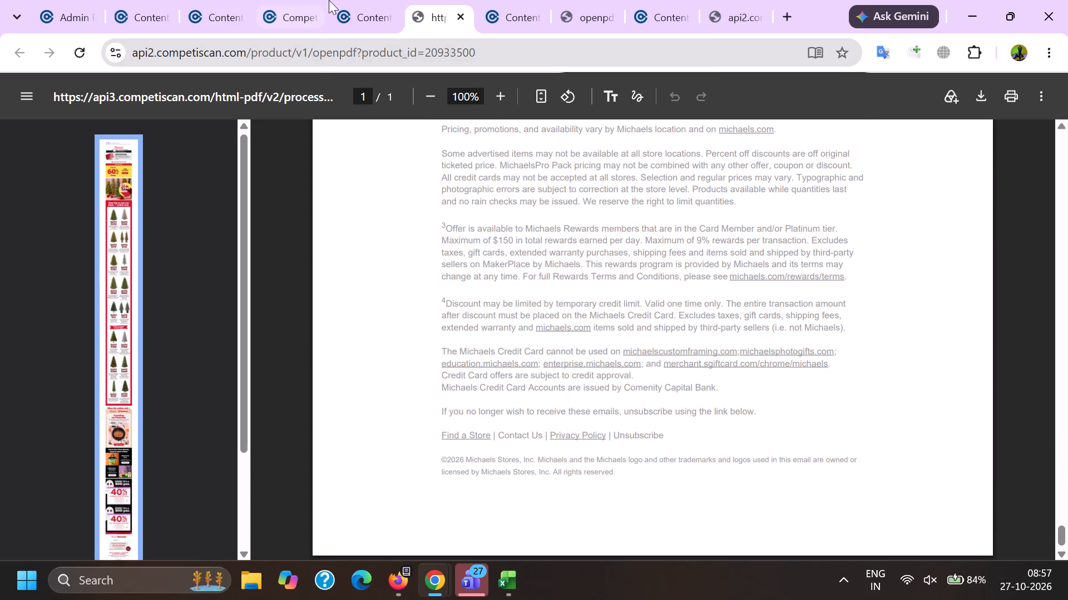
Check product record 20933500's audience, sector/category, headline, sign-on incentive, reward program and product status entries, and close it with its PDF.
click(349, 0)
scroll(517, 279, down, 8)
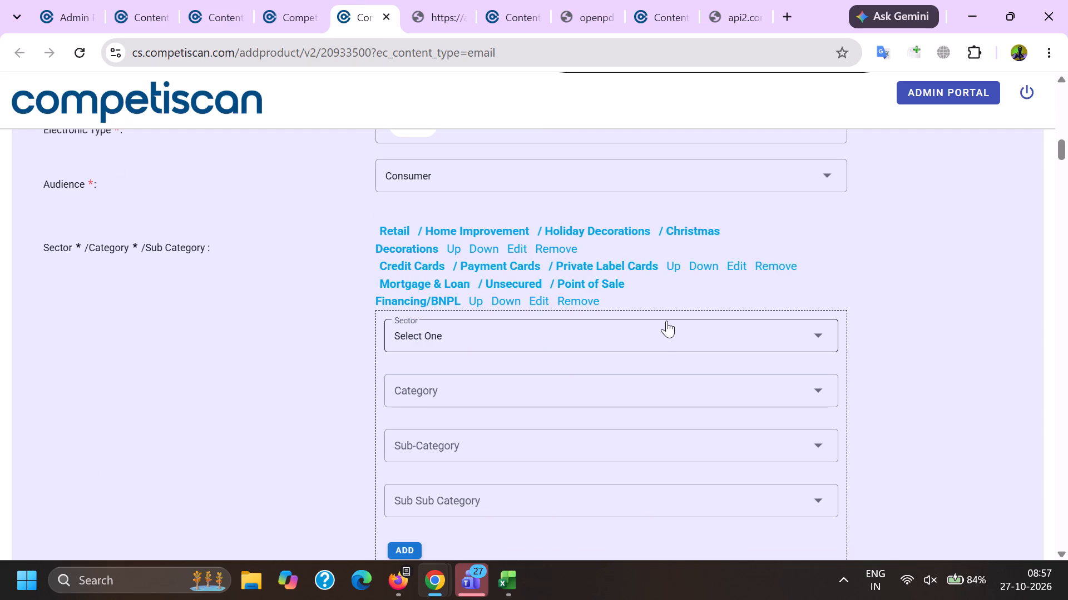
scroll(666, 320, down, 5)
drag(786, 327, 76, 267)
scroll(397, 284, down, 3)
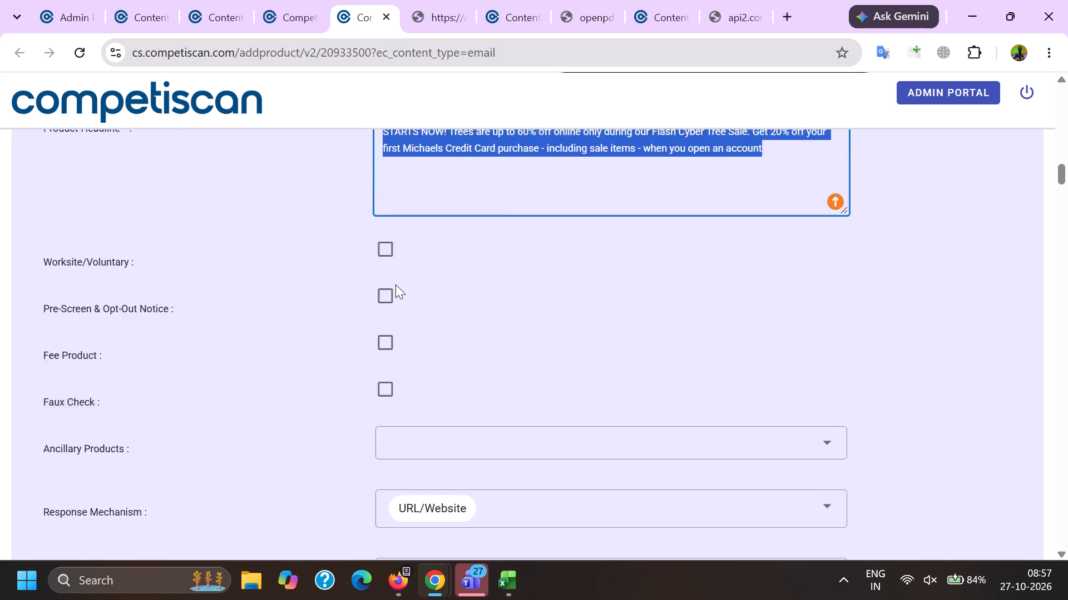
scroll(395, 284, down, 6)
scroll(395, 274, down, 20)
scroll(395, 274, down, 5)
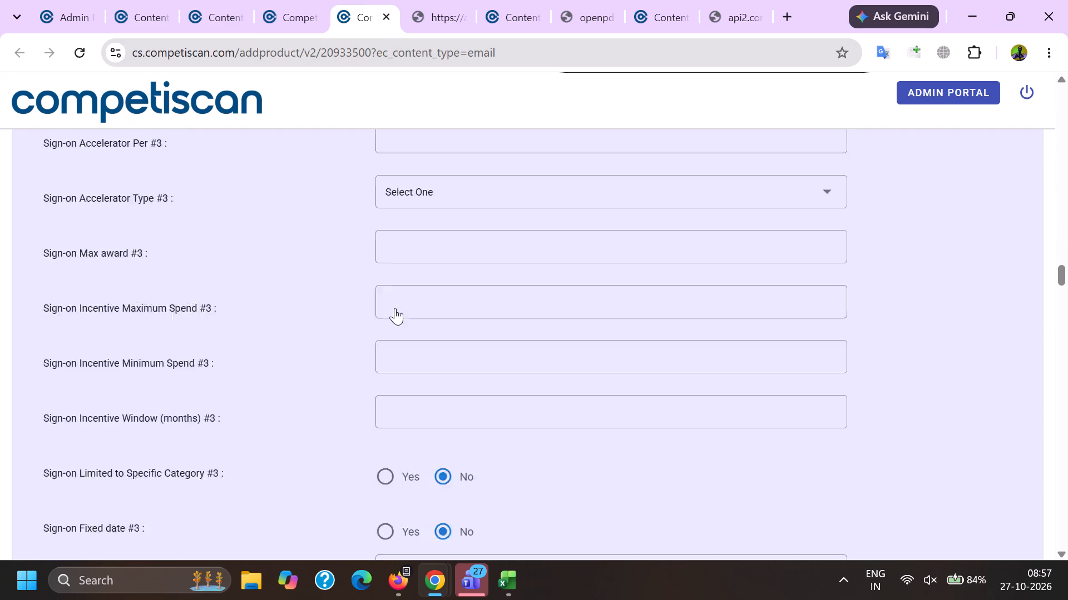
scroll(395, 308, down, 6)
scroll(397, 300, down, 15)
scroll(314, 342, up, 2)
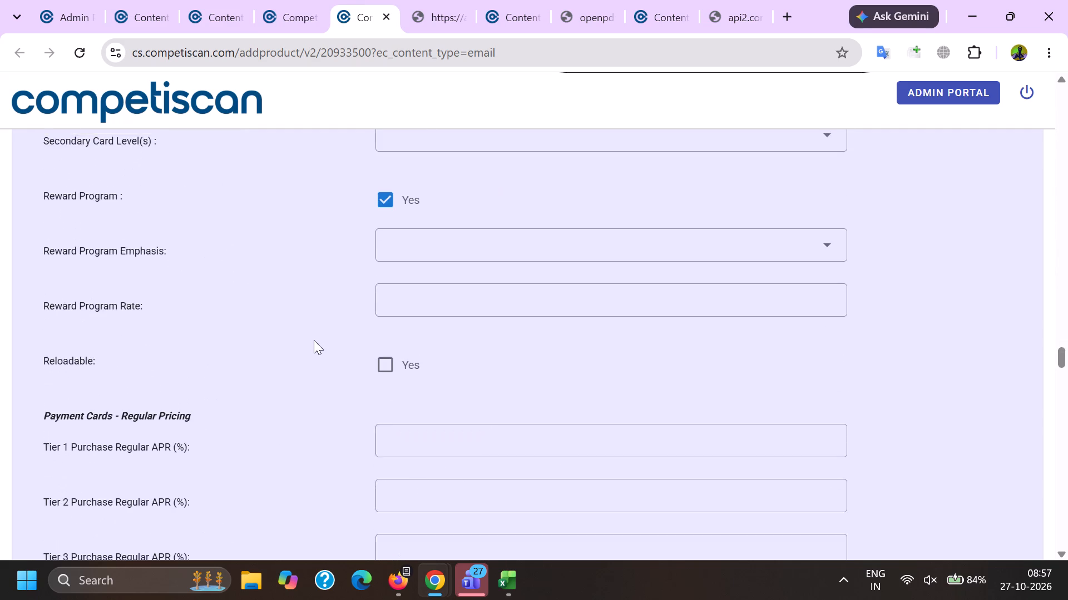
scroll(314, 340, up, 3)
click(300, 351)
key(End)
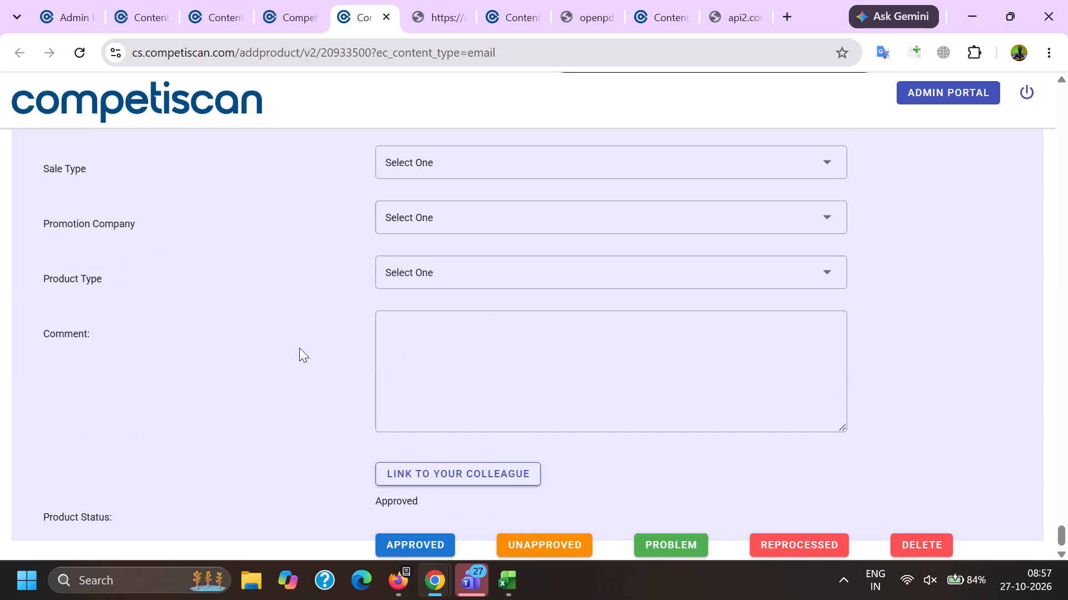
scroll(298, 348, up, 3)
double_click(382, 19)
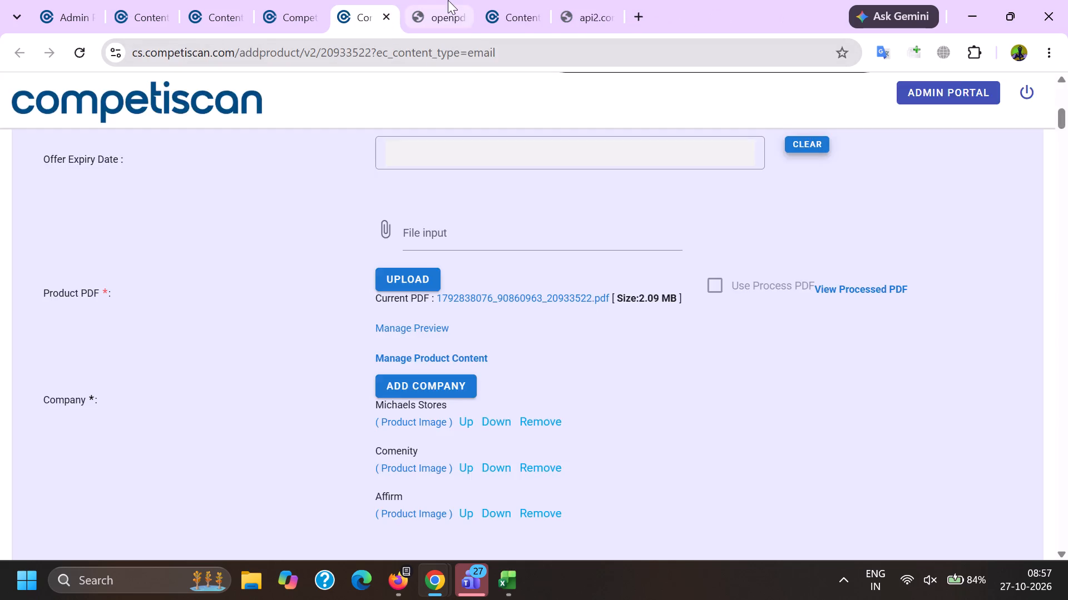
Read through product 20933522's Michaels Halloween PDF to its end, including the credit card offer and Michaels Rewards sections.
click(448, 0)
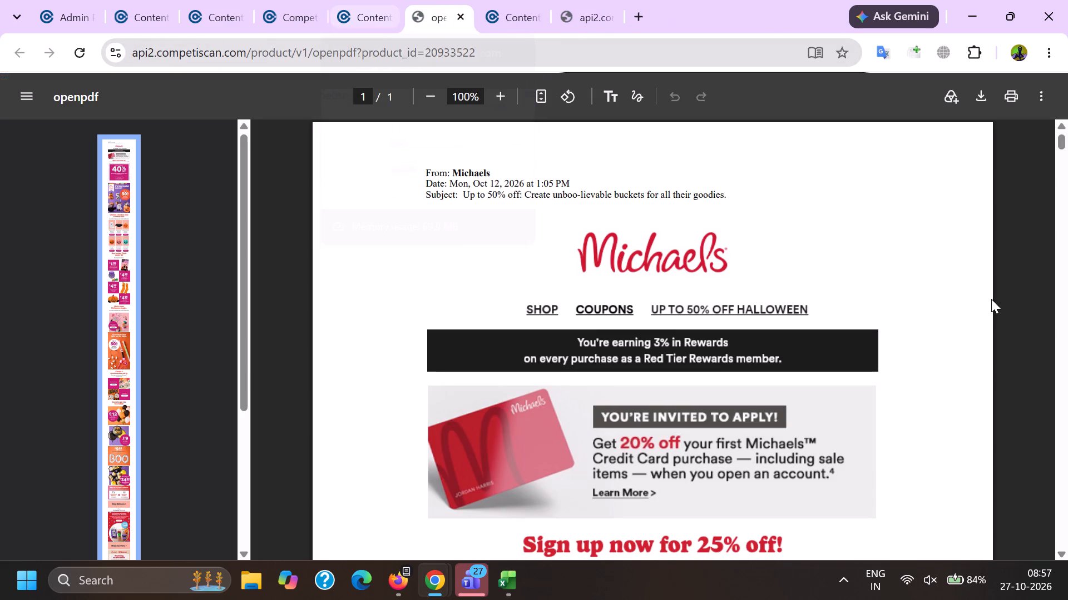
drag(1062, 145, 1067, 454)
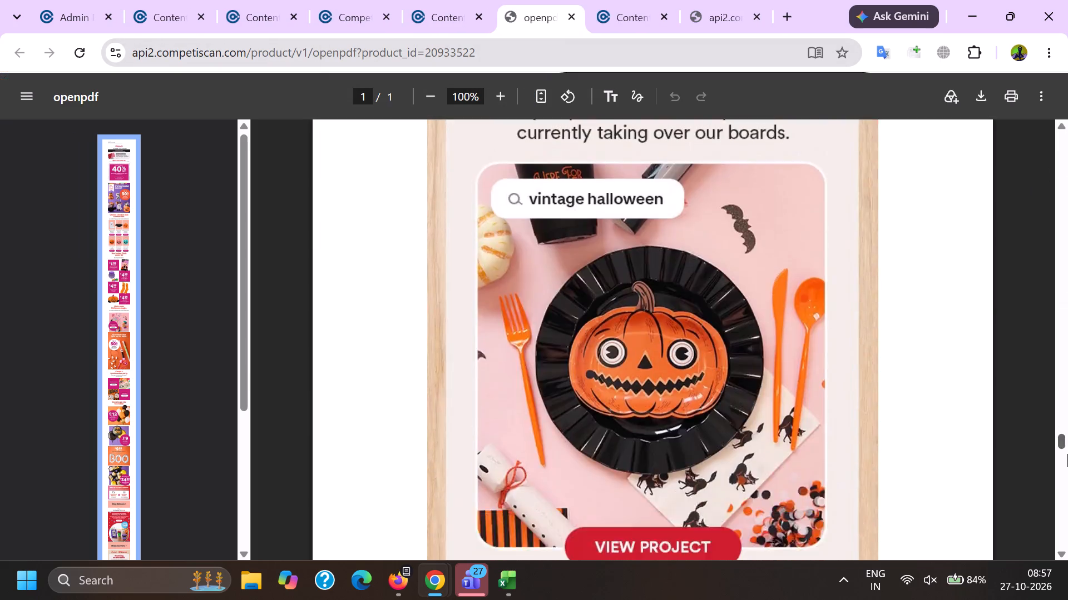
drag(1067, 454, 1067, 491)
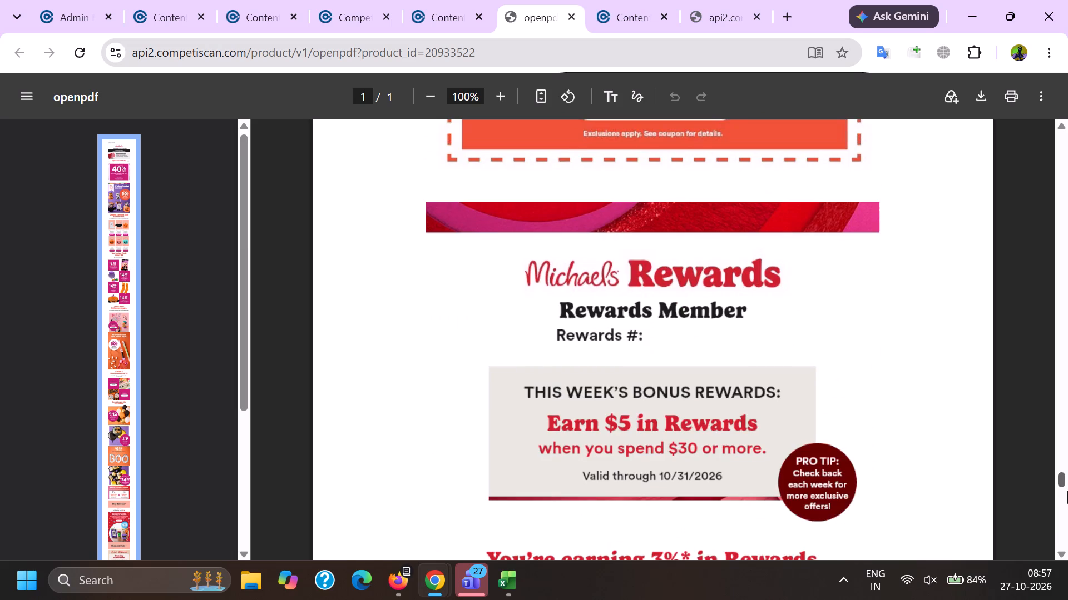
drag(1067, 491, 1067, 555)
Check product record 20933522's sector/category, headline, sign-on incentive, card level, reward program and promotional pricing fields, and close it with its PDF.
click(456, 0)
scroll(478, 124, down, 8)
scroll(471, 211, down, 5)
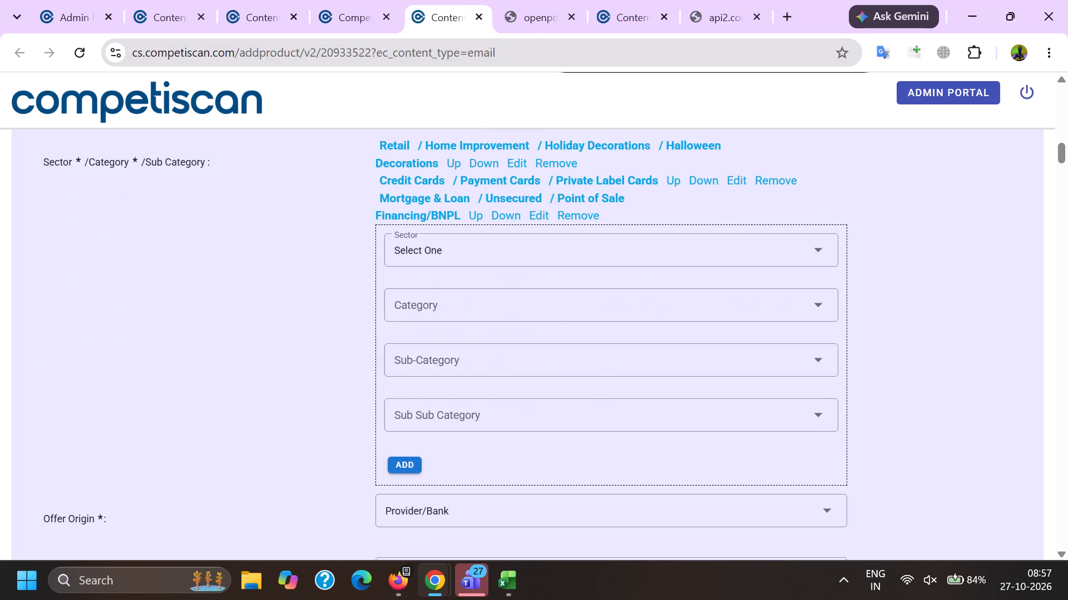
drag(717, 415, 160, 250)
scroll(285, 262, down, 4)
scroll(352, 262, down, 4)
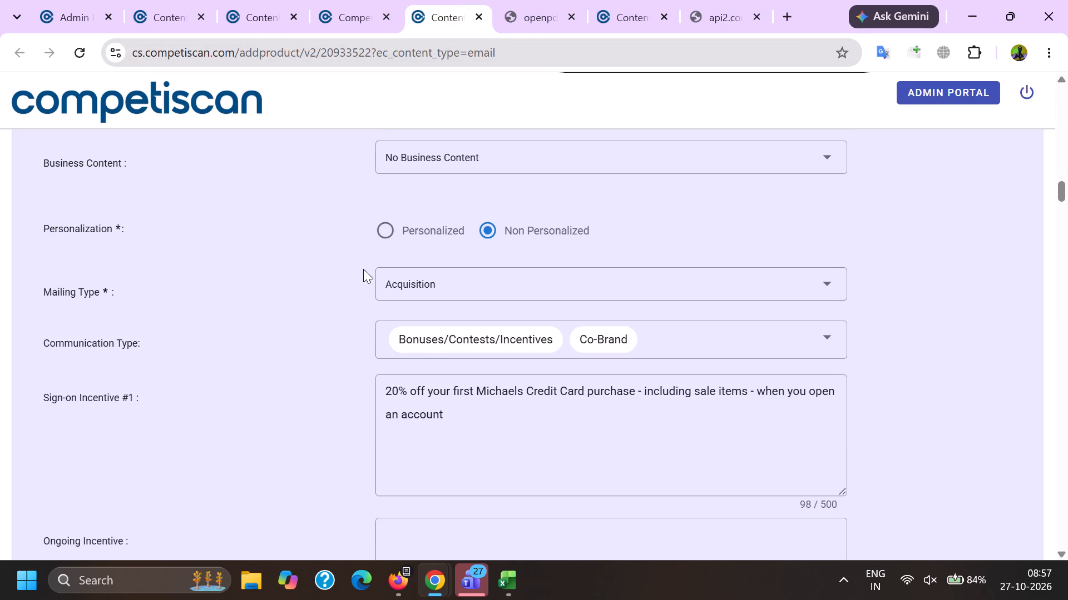
scroll(376, 270, down, 20)
scroll(376, 270, down, 5)
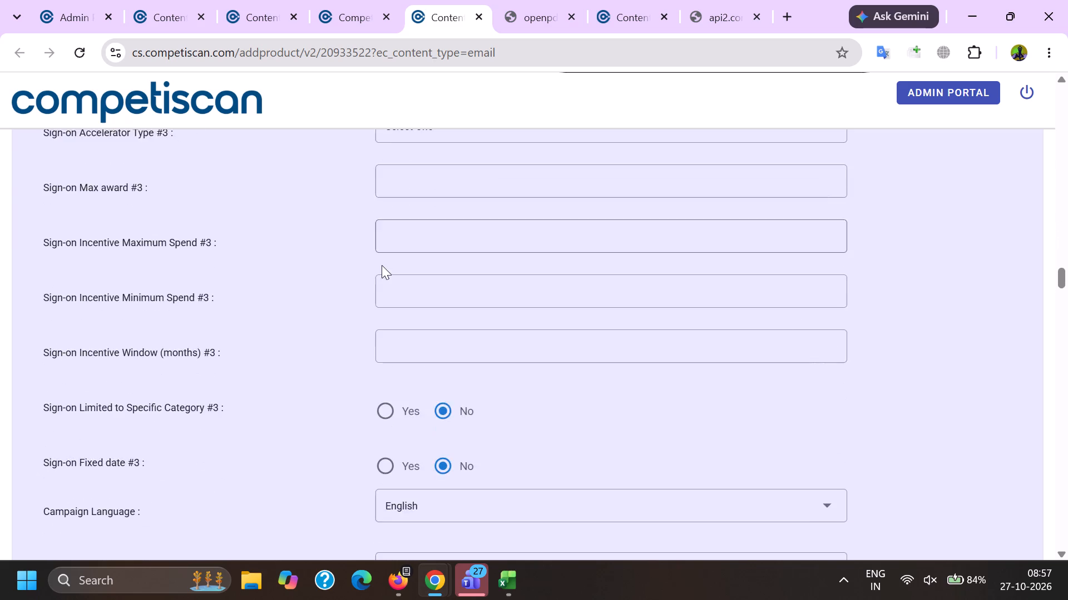
scroll(382, 263, down, 18)
scroll(384, 260, down, 3)
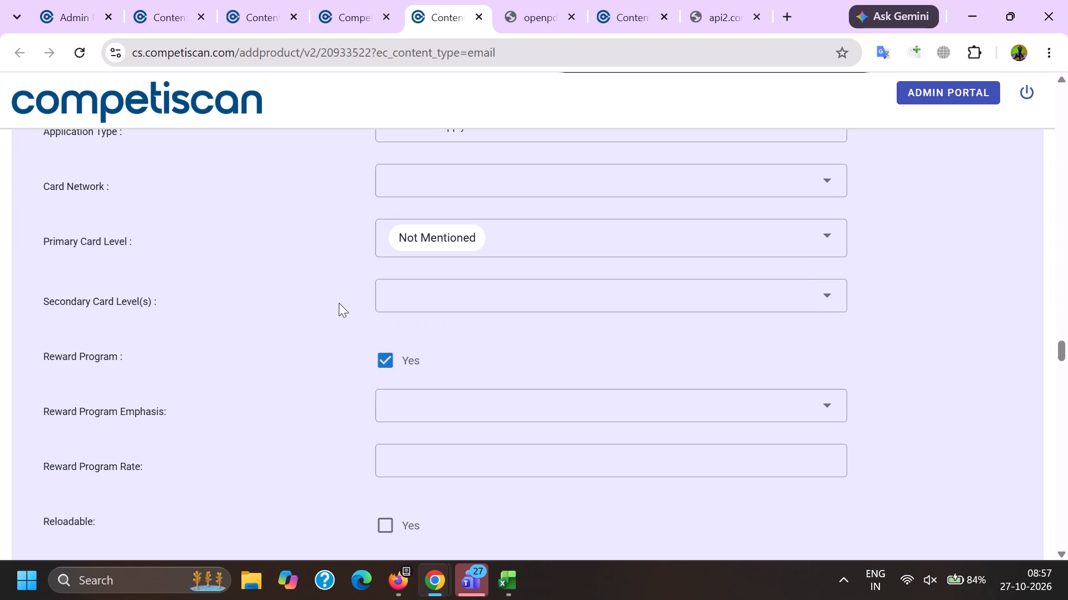
click(339, 303)
key(End)
scroll(340, 304, up, 5)
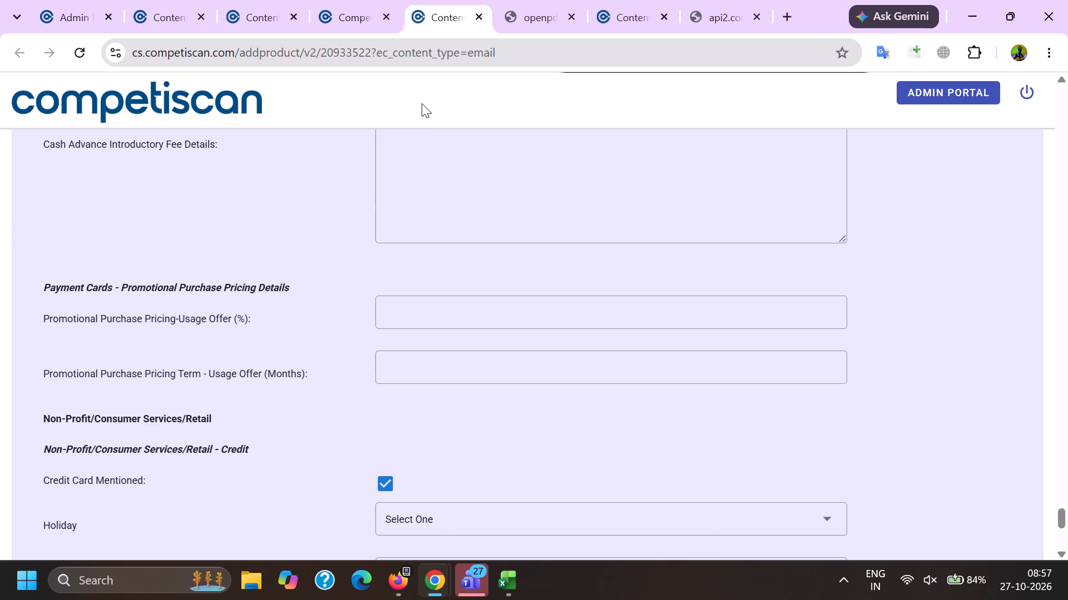
double_click(481, 18)
Check product record 20933548's affinity, audience, sector/category, headline, state and APR fields, and close it with its PDF.
click(545, 0)
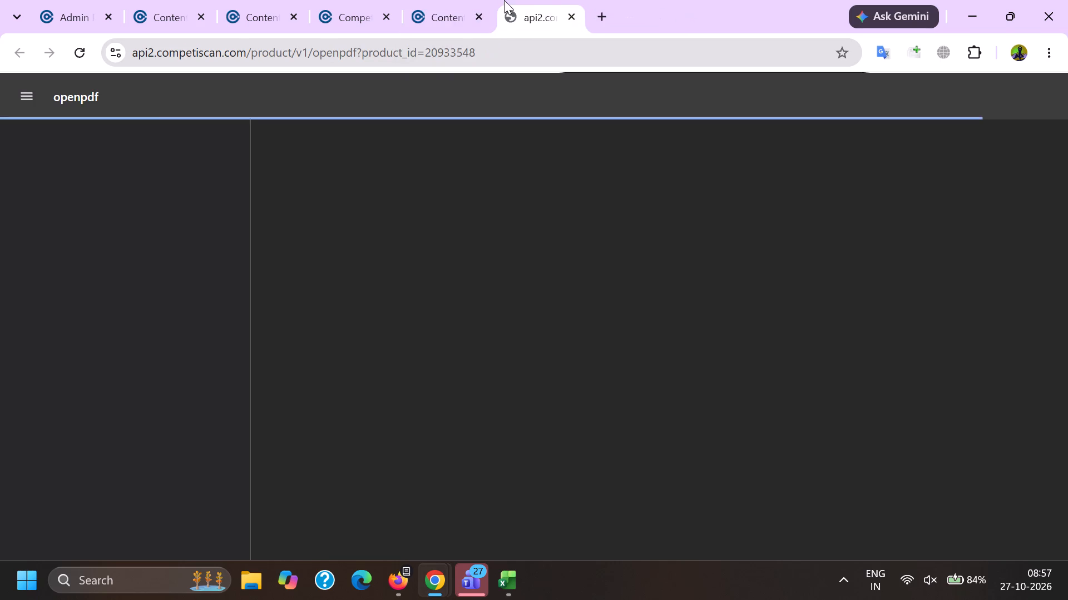
click(471, 0)
scroll(551, 333, down, 8)
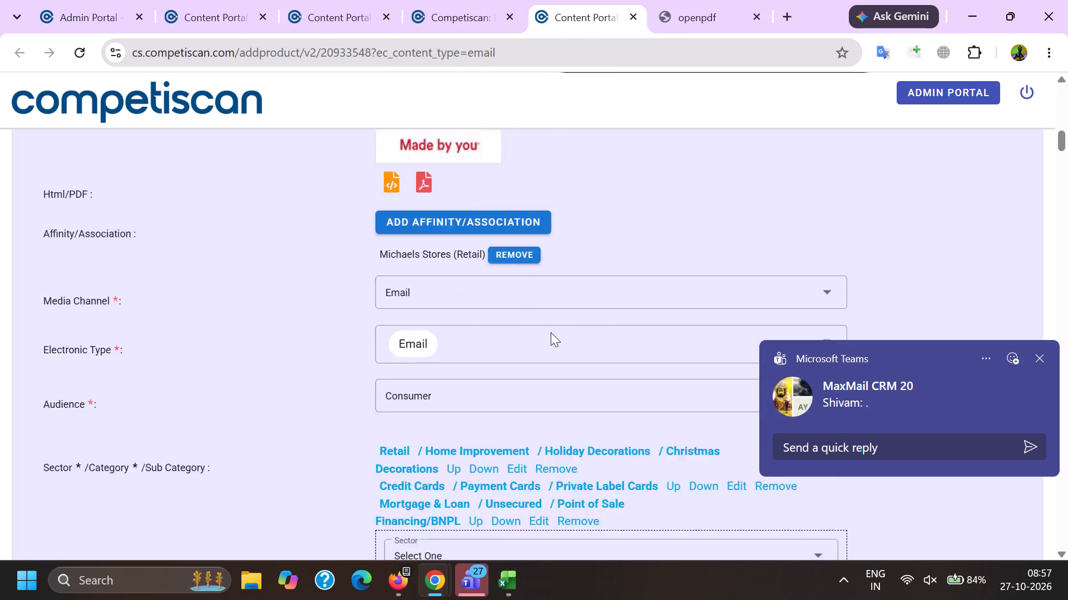
scroll(551, 332, down, 4)
drag(724, 495, 122, 257)
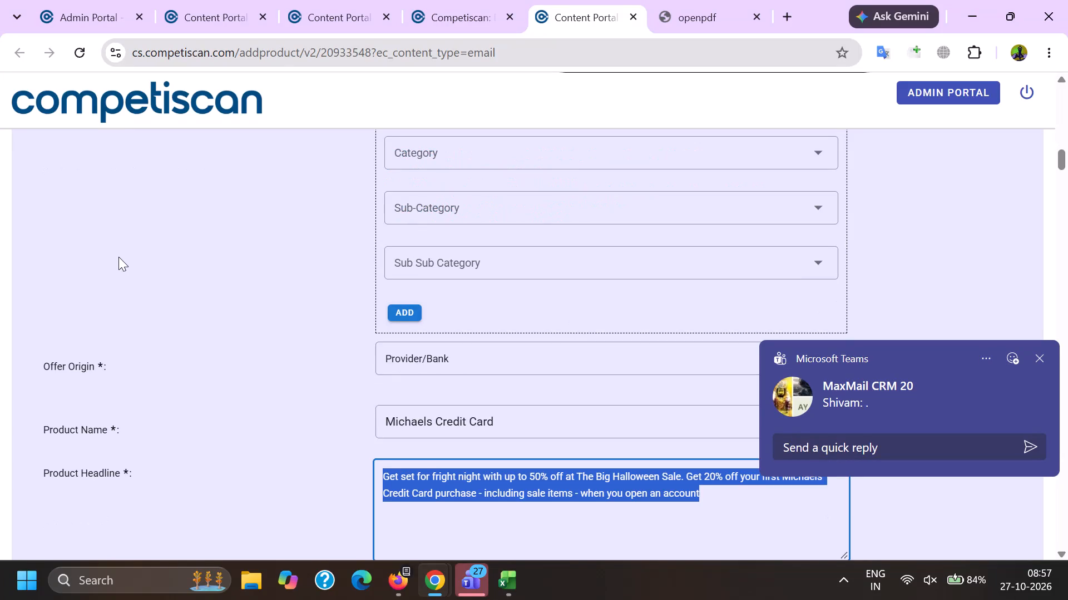
scroll(259, 263, down, 20)
scroll(259, 263, down, 20)
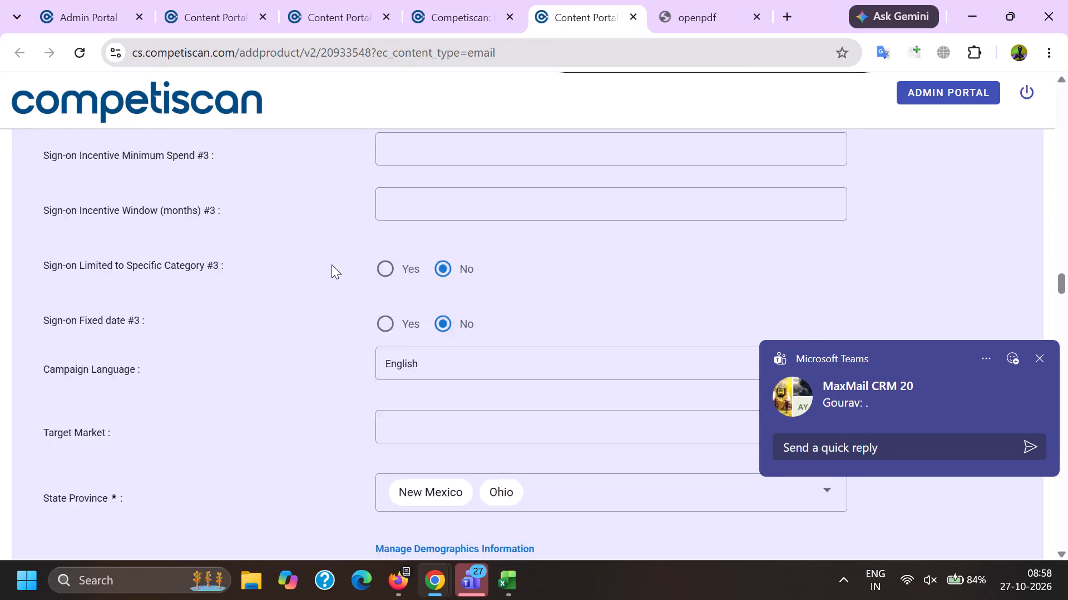
scroll(332, 264, down, 20)
scroll(332, 264, down, 7)
click(321, 295)
key(End)
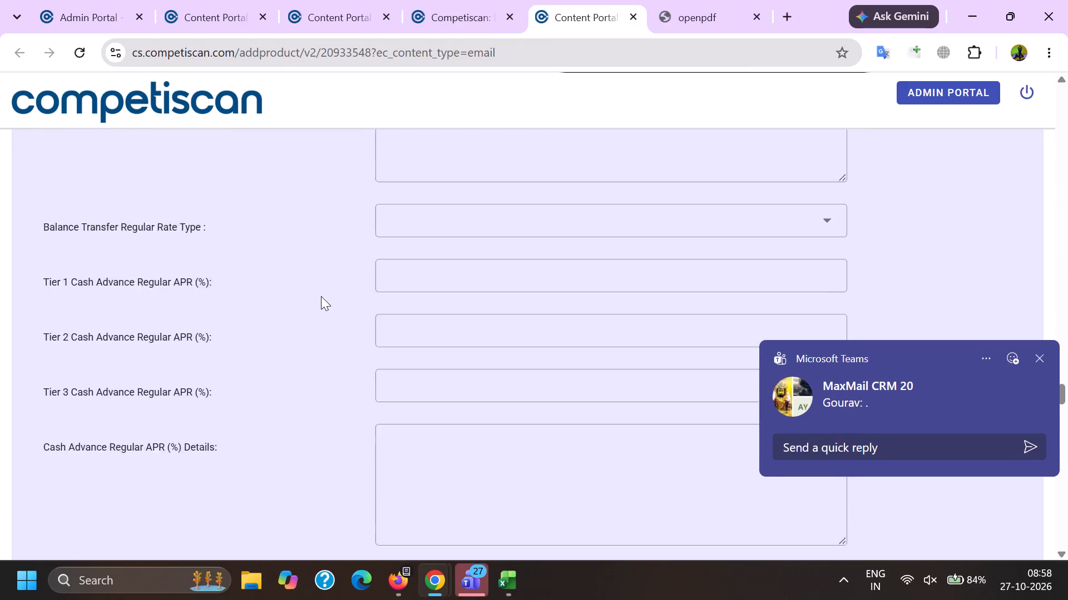
scroll(321, 296, up, 6)
double_click(637, 18)
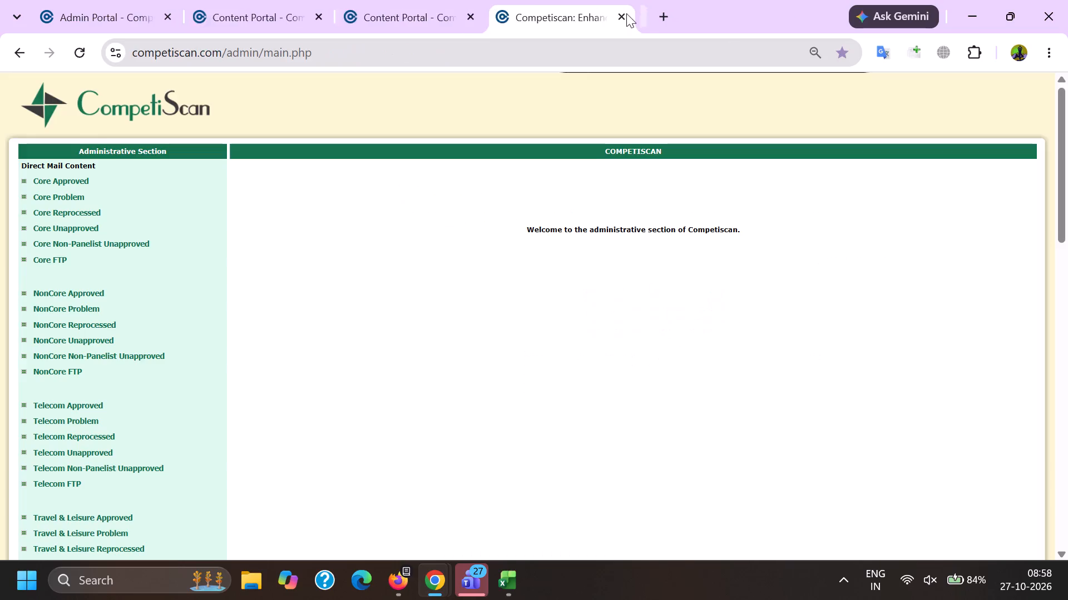
Switch to the 2025 excel workbook and enter "checkin" with a red fill in row 31's EM SENT cell (E6958), beside link 20933729.
click(336, 0)
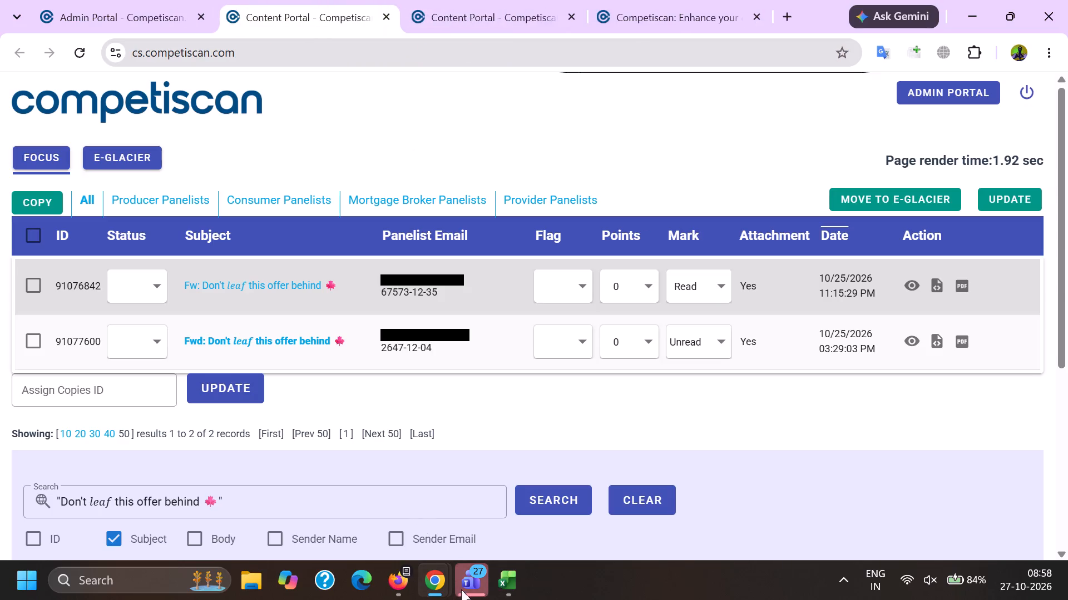
click(671, 500)
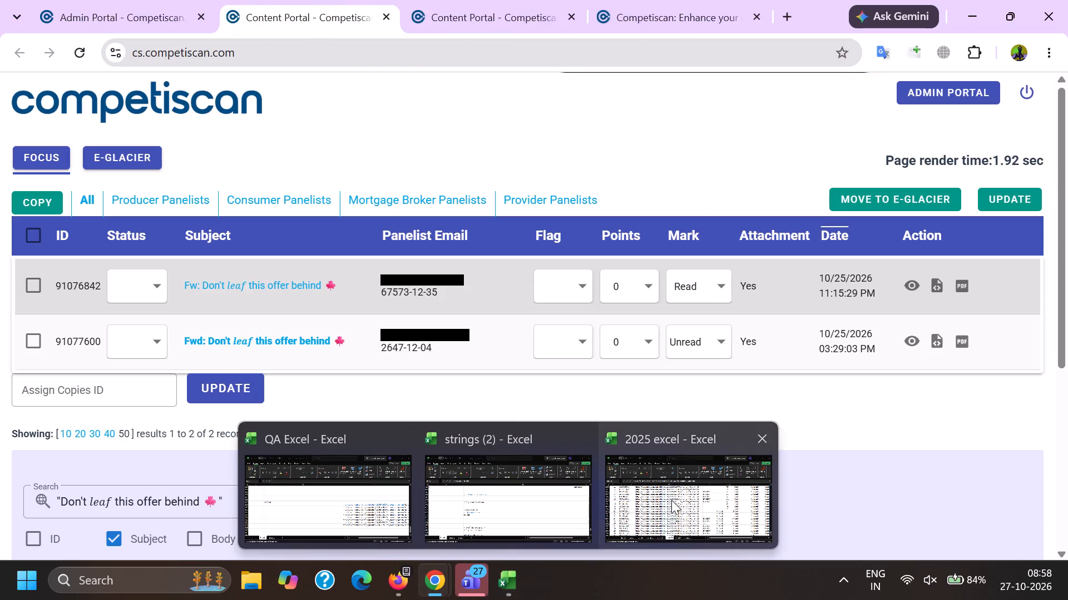
scroll(345, 380, down, 5)
click(678, 280)
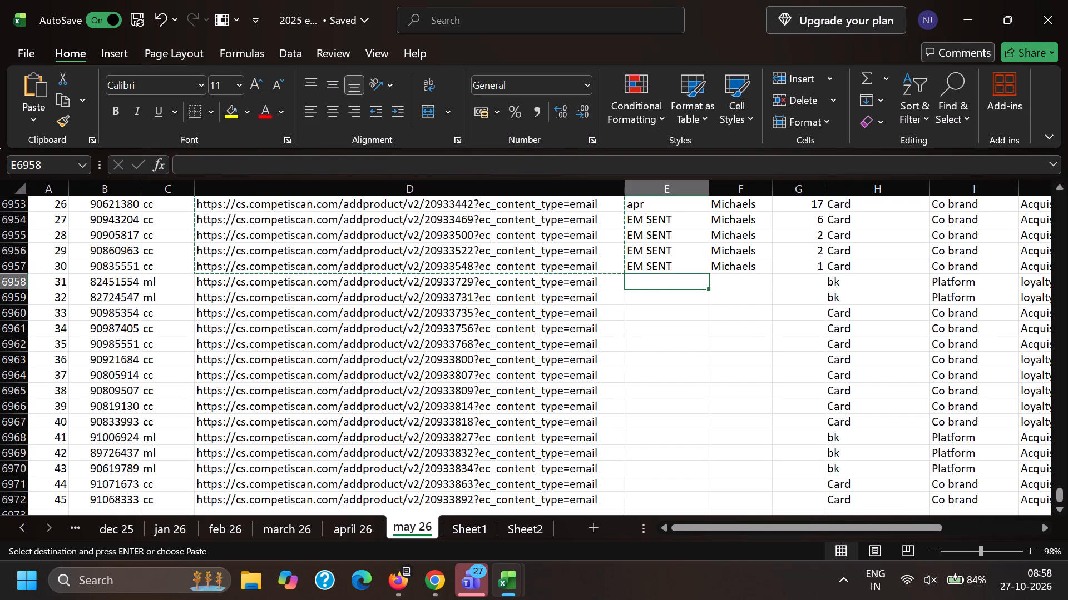
text(checkin)
key(Return)
key(Up)
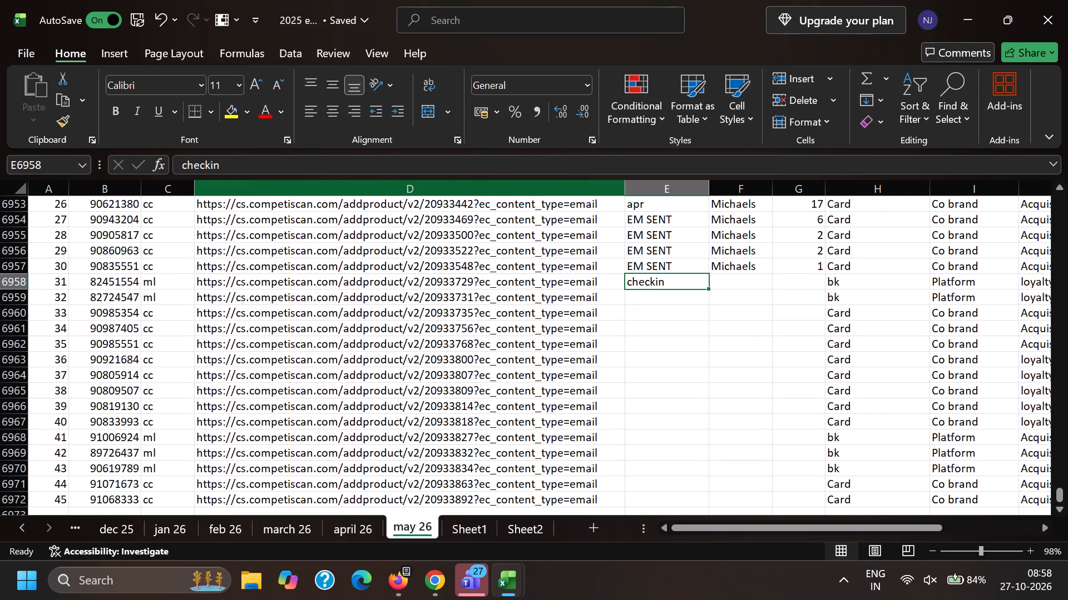
click(247, 107)
click(253, 364)
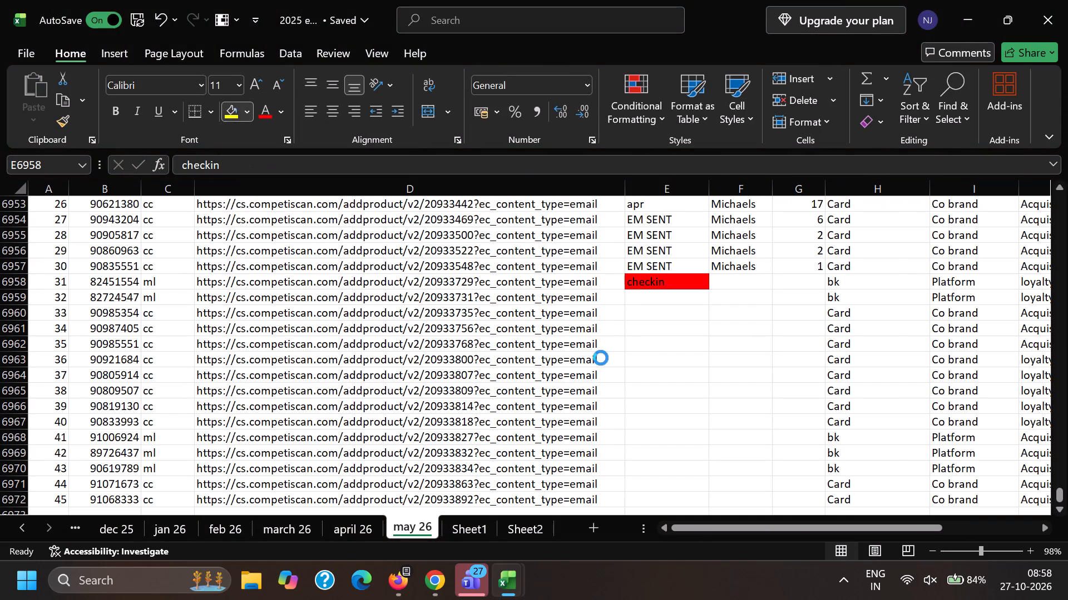
click(825, 365)
Copy the 24-Nov-26 batch's title and column header rows, including the Capital One Banking Services row above, and paste them below the list at A6979.
scroll(325, 367, down, 6)
scroll(304, 382, up, 16)
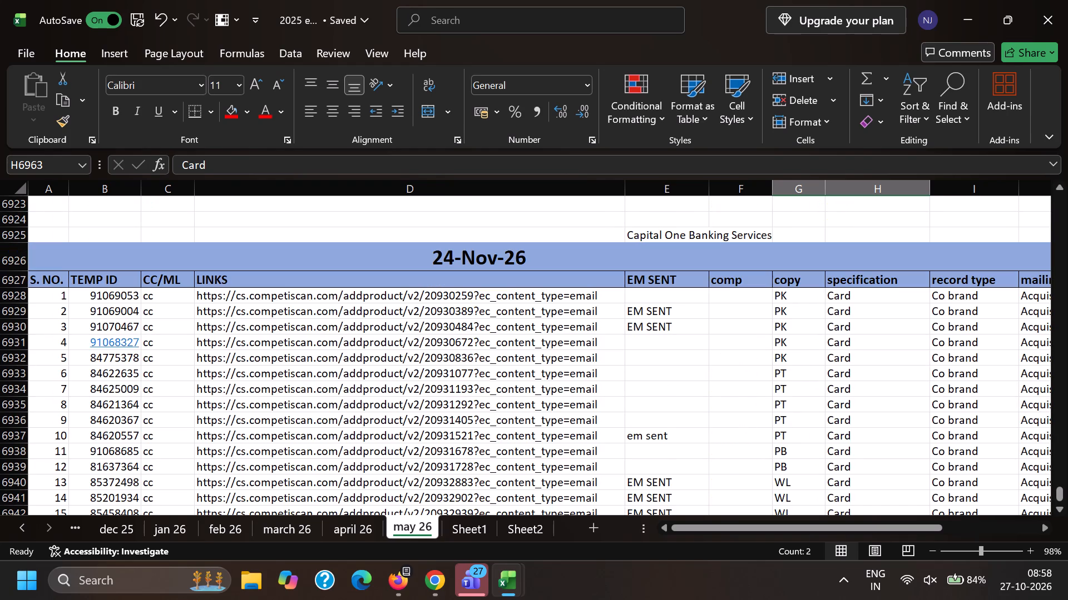
click(45, 236)
key(ctrl+shift+Down)
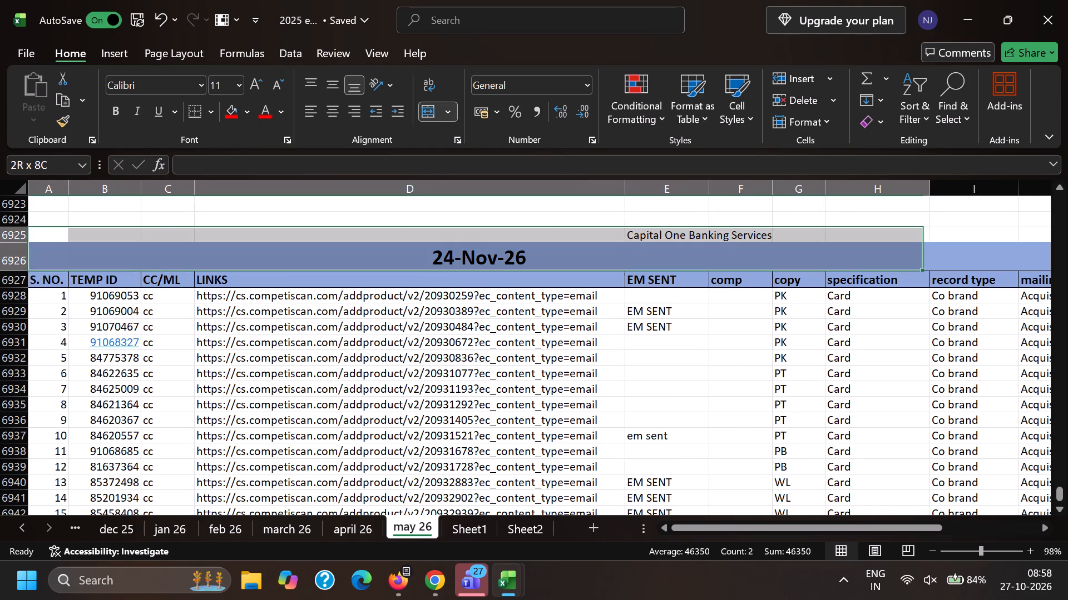
key(ctrl+shift+Down)
key(ctrl+shift+Up)
key(shift+Down)
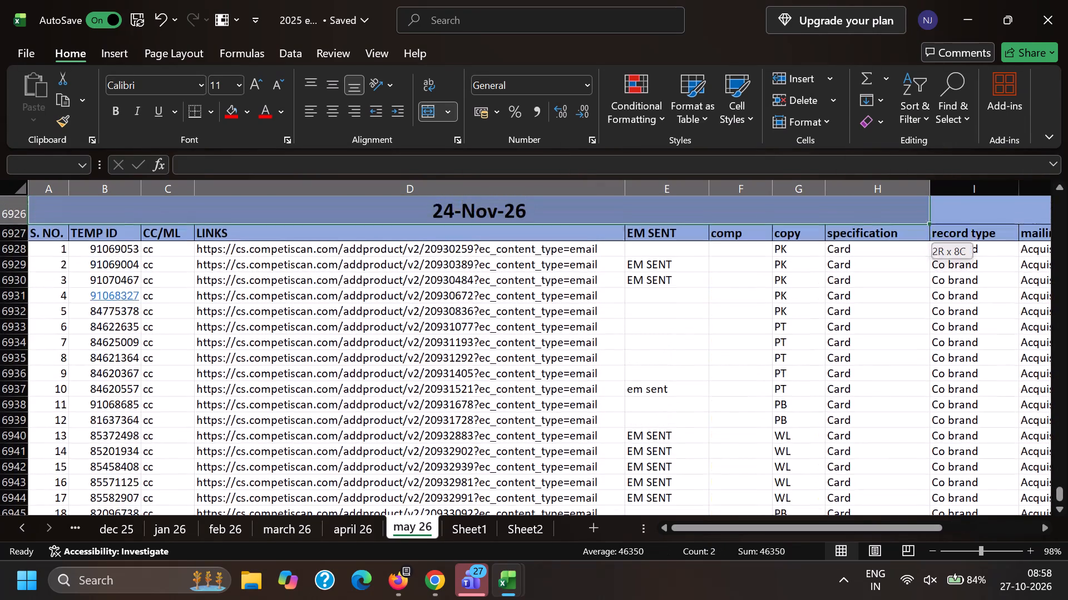
key(shift+Right)
key(shift+Right)
key(ctrl+c)
scroll(185, 227, down, 3)
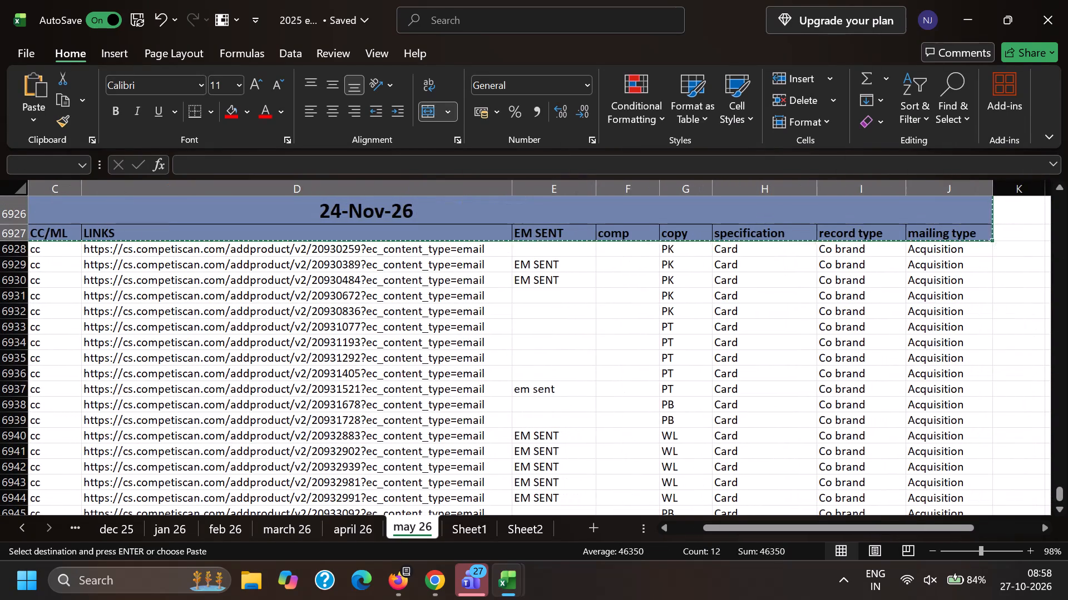
scroll(176, 251, down, 3)
scroll(147, 317, down, 6)
click(103, 429)
key(Left)
key(Left)
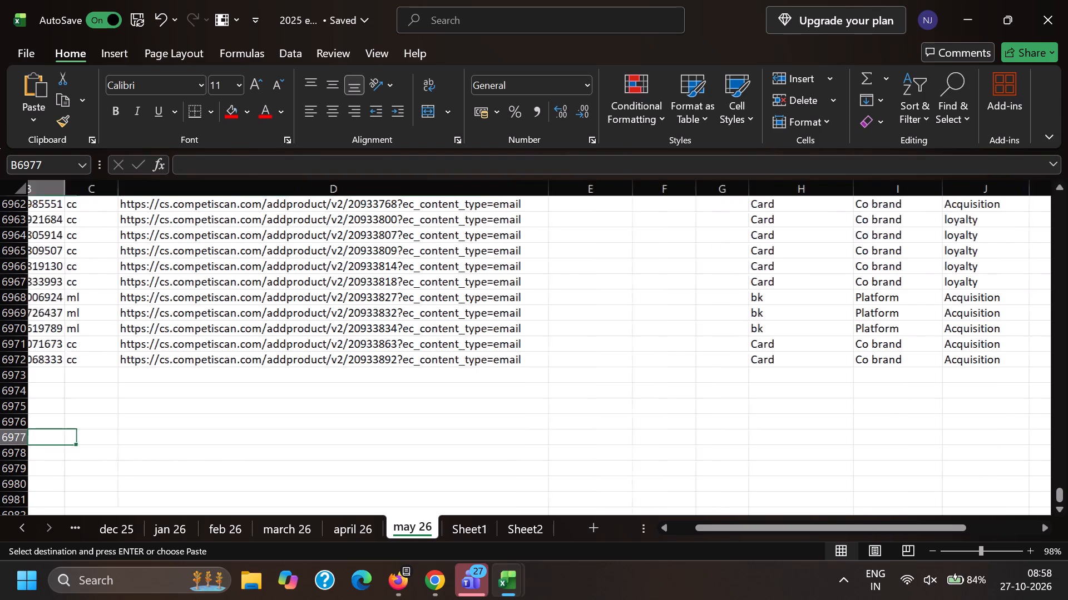
key(Left)
key(Left)
key(Down)
key(Down)
key(ctrl+v)
scroll(97, 377, down, 4)
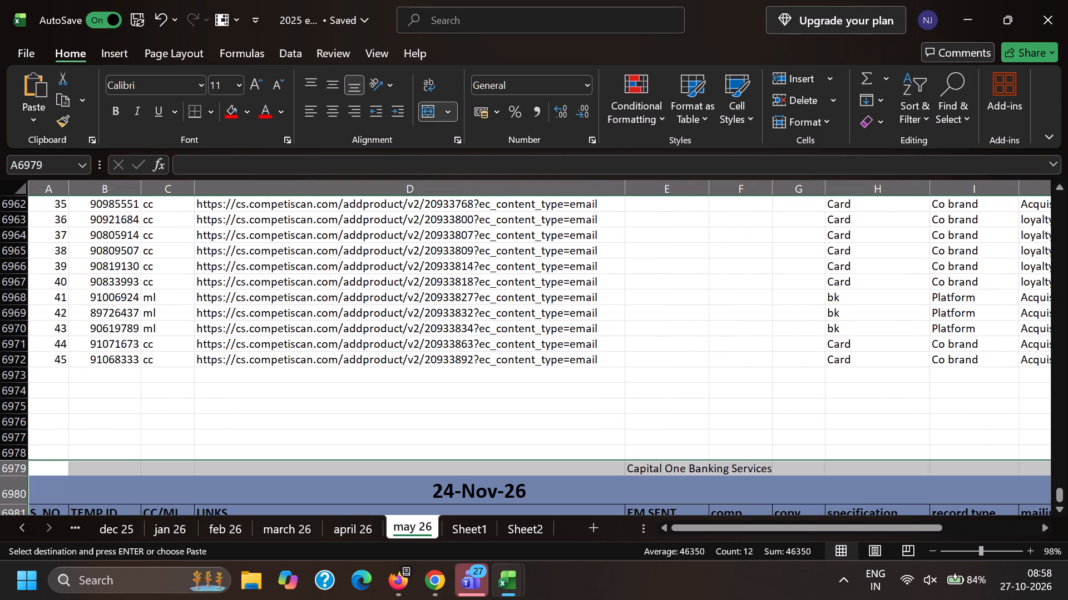
Change the date in the pasted batch header to 27-Nov-26.
double_click(453, 296)
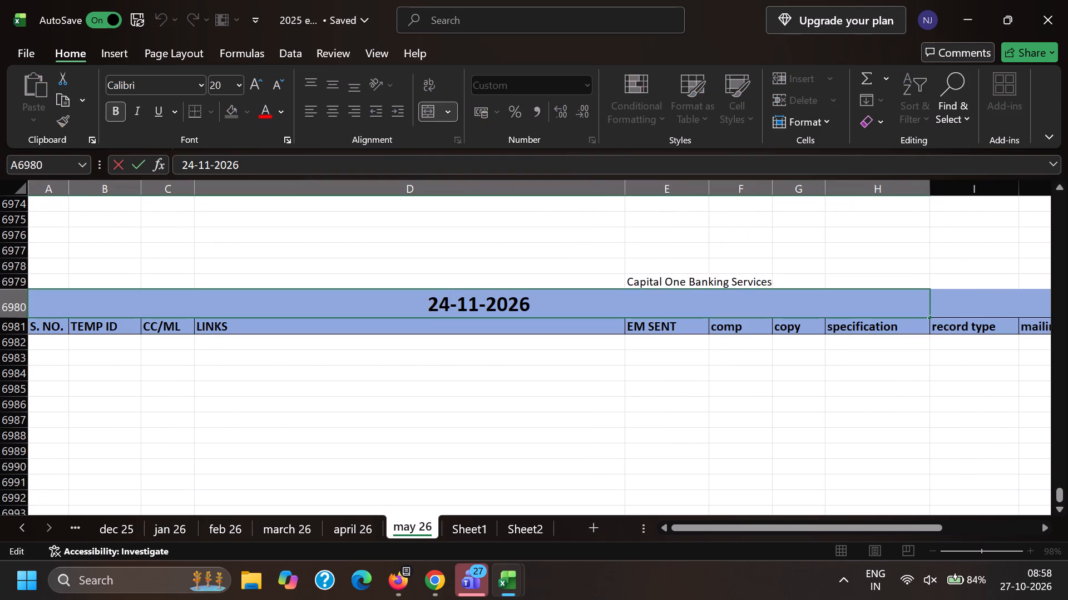
key(BackSpace)
key(7)
key(Return)
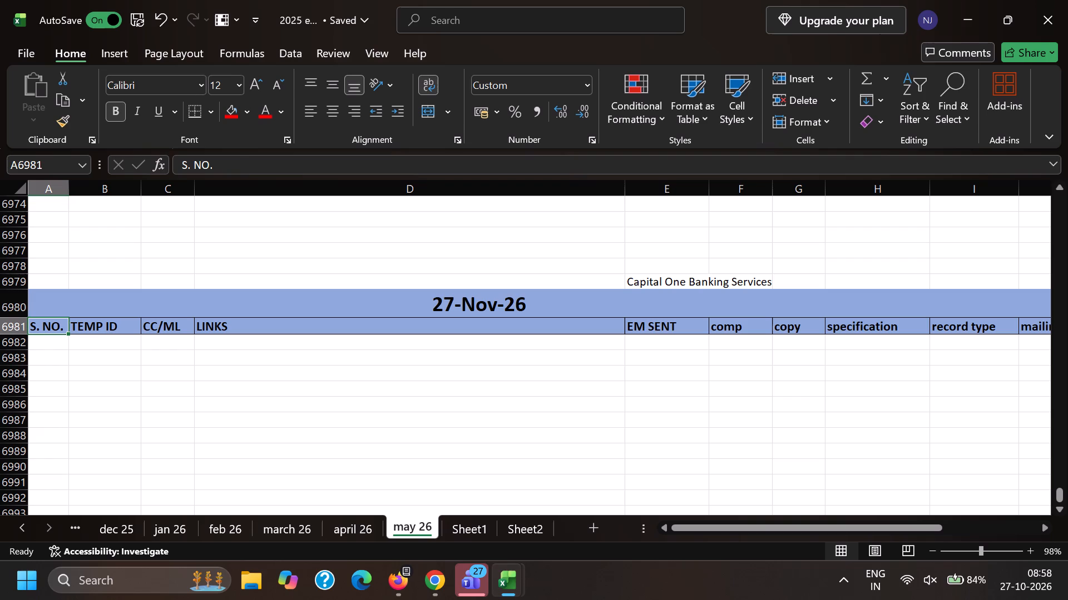
click(203, 454)
Copy serial numbers 1 to 45 from the 24-Nov-26 batch into the S. NO. column under the 27-Nov-26 header.
scroll(99, 301, up, 17)
click(53, 306)
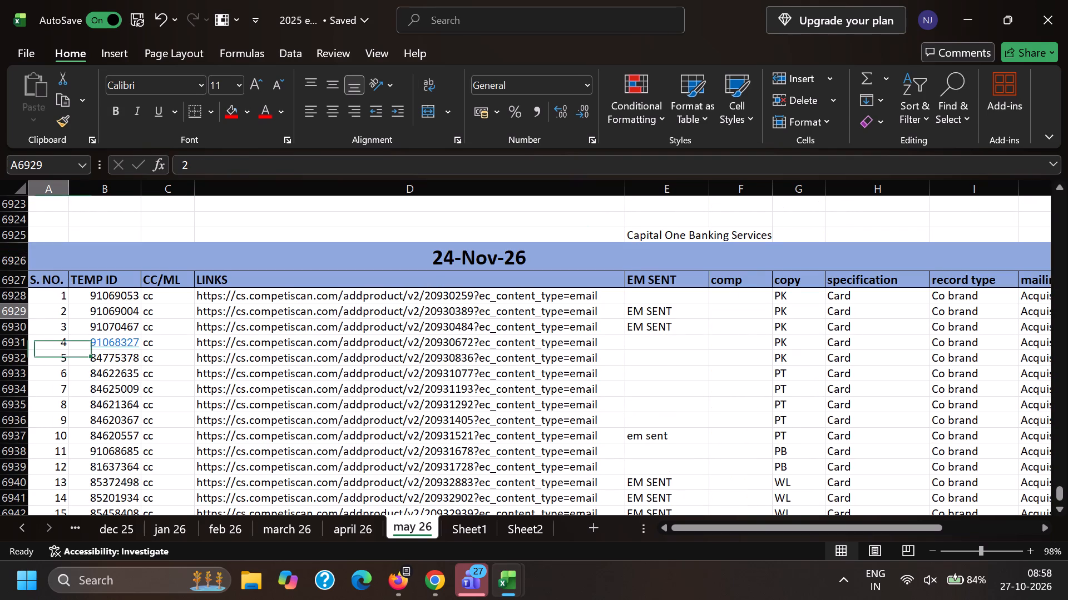
click(48, 300)
key(ctrl+shift+Down)
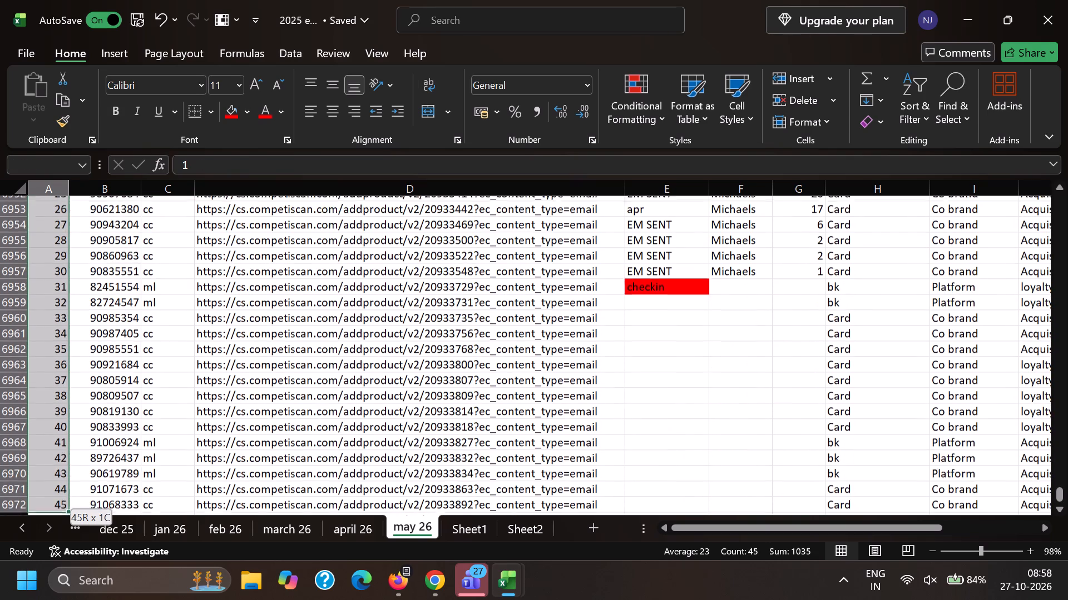
key(ctrl+c)
scroll(50, 414, down, 7)
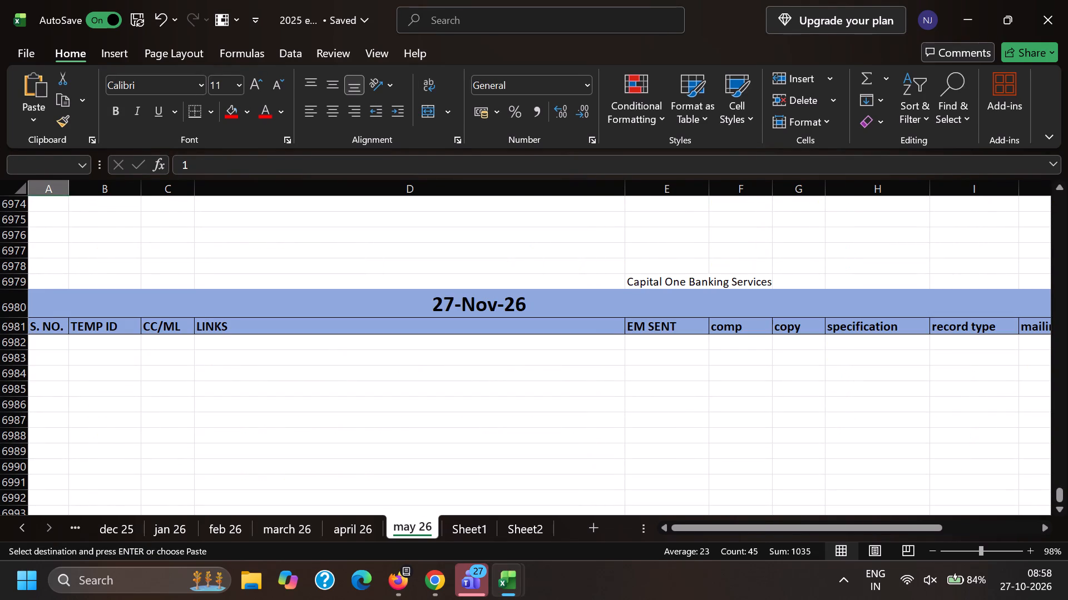
click(55, 342)
key(ctrl+v)
click(239, 423)
Switch to Firefox, rerun the Capital One Shopping sender search in the last Content Portal tab and look over the other portal tabs.
key(alt+Tab)
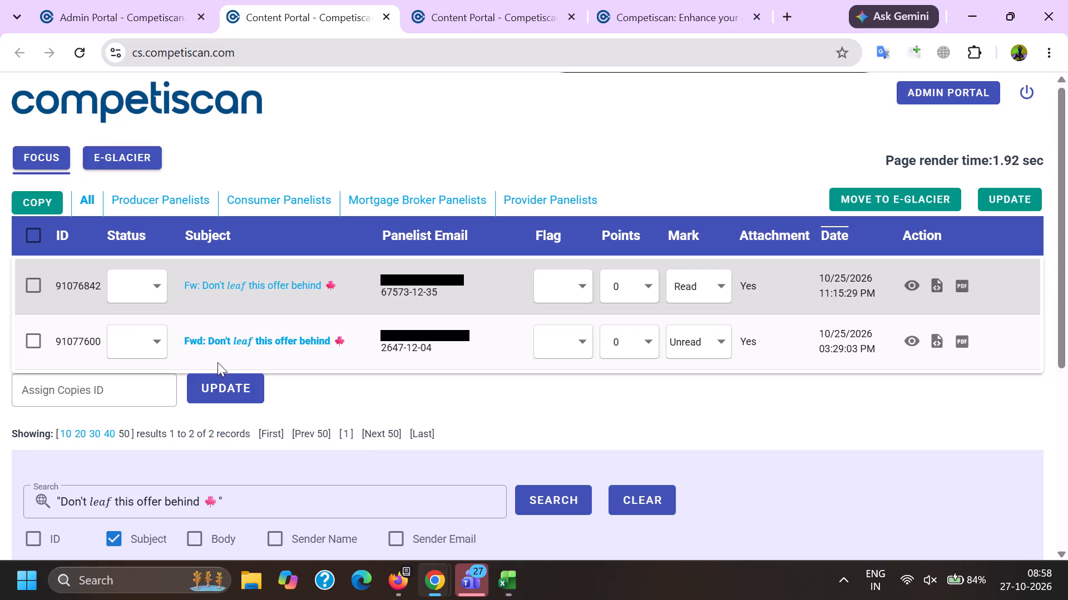
click(391, 578)
drag(180, 472, 179, 477)
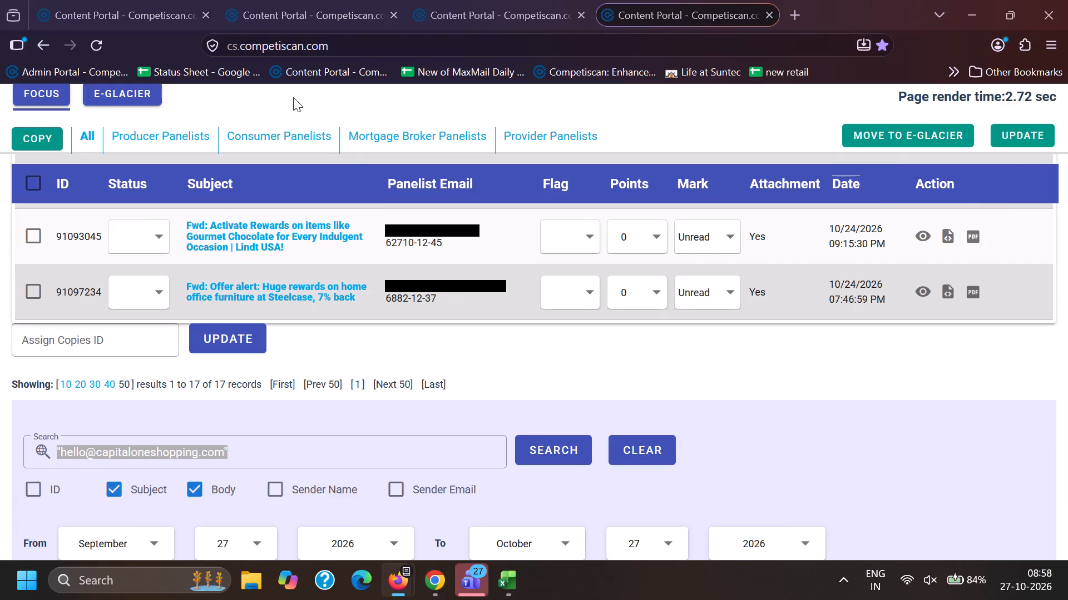
click(225, 0)
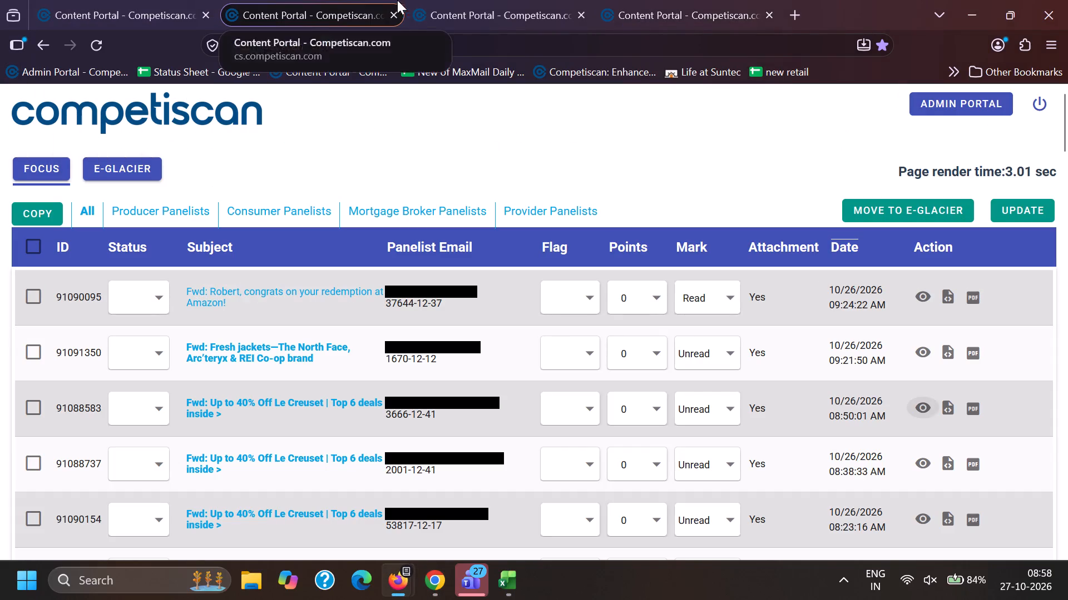
click(435, 0)
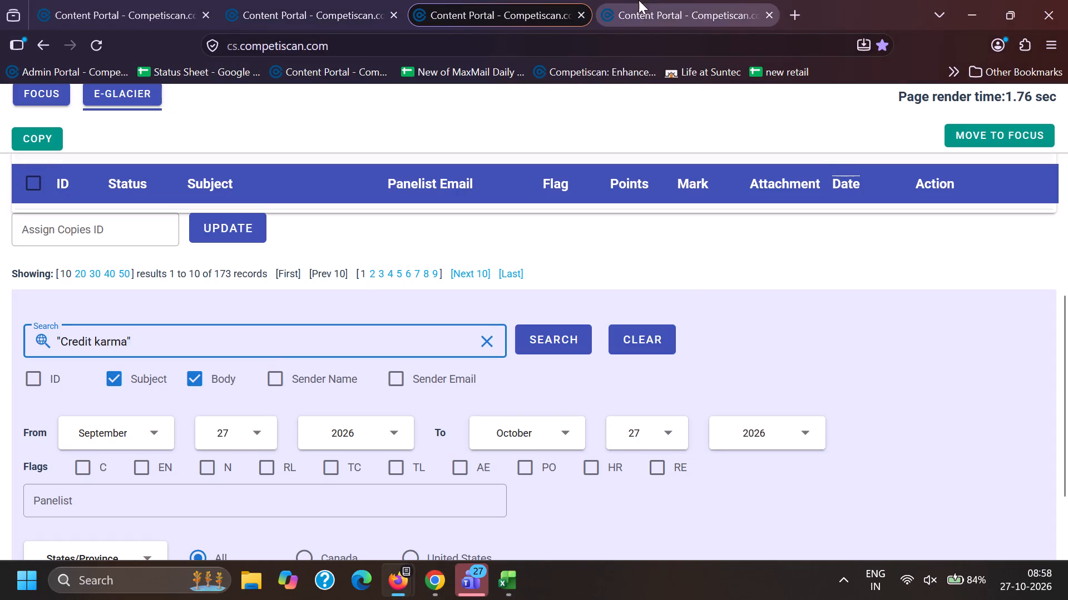
click(640, 0)
click(548, 451)
click(154, 0)
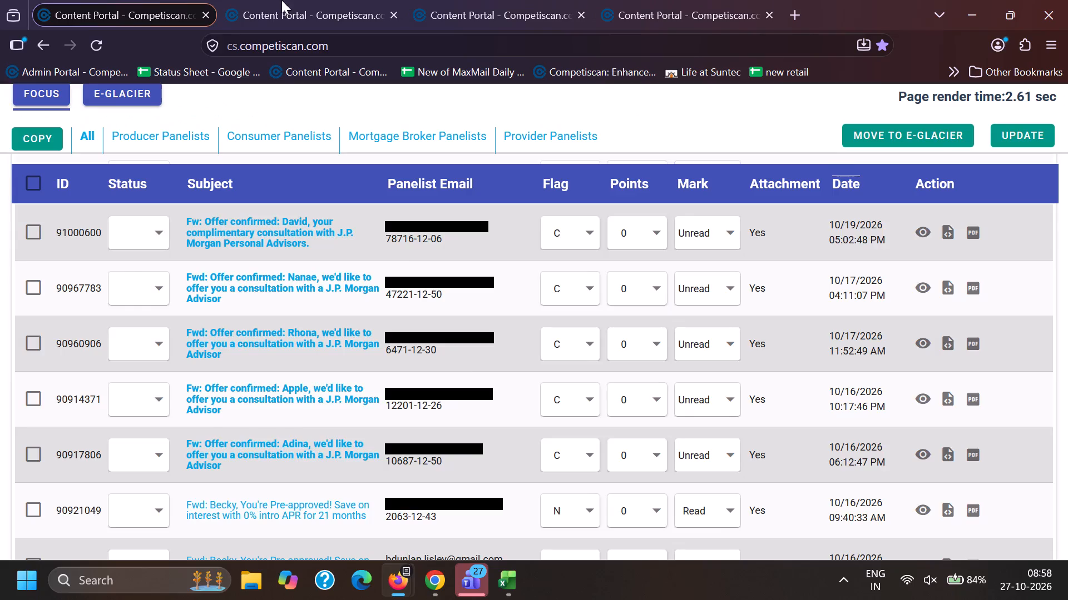
click(422, 0)
click(600, 0)
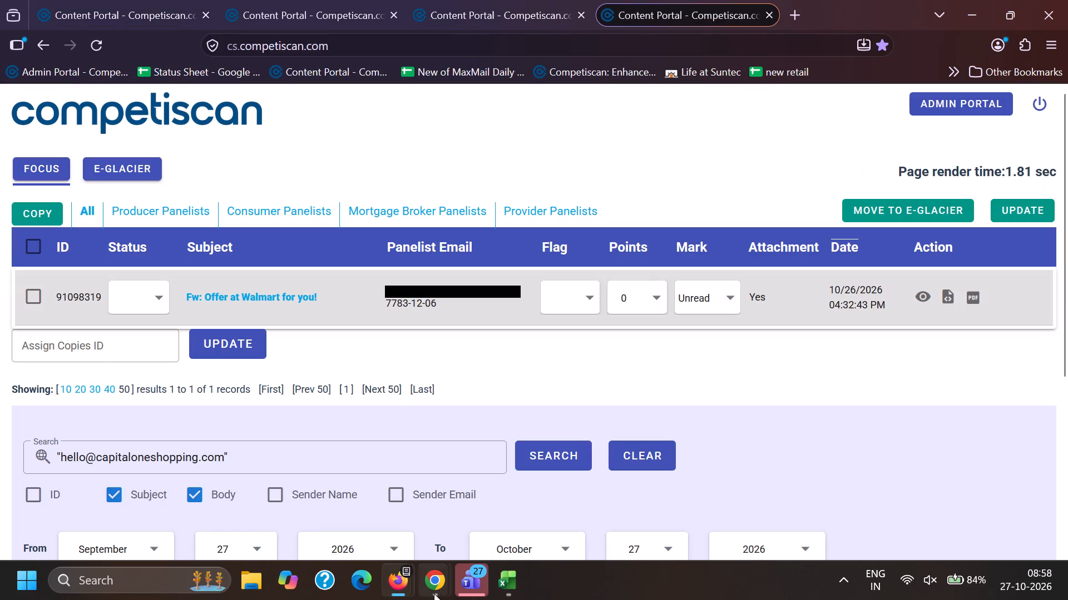
Copy the Capital One merchant-offers sender address from cell B206 of the strings workbook and search for it in quotes in Firefox's Content Portal.
click(510, 591)
click(518, 525)
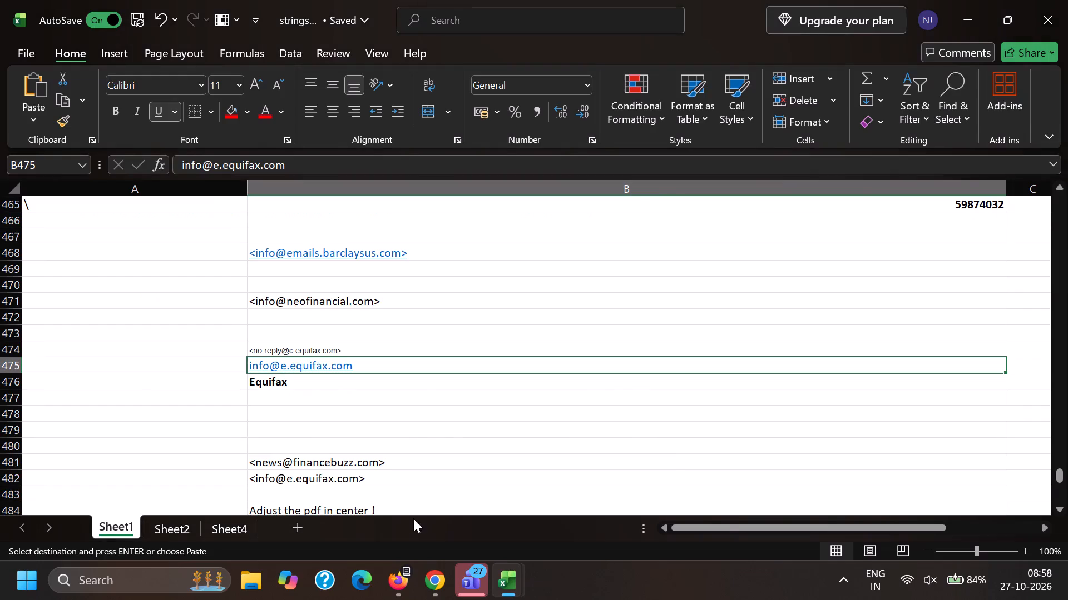
scroll(333, 392, up, 20)
scroll(333, 392, up, 20)
scroll(333, 392, up, 4)
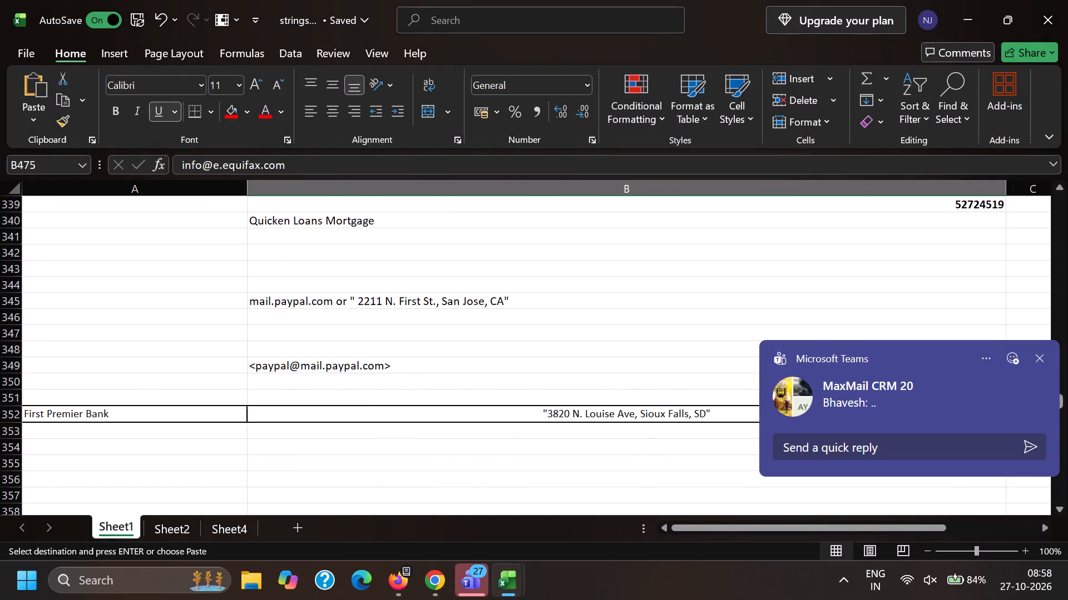
scroll(330, 422, up, 20)
scroll(330, 422, up, 20)
scroll(330, 422, up, 1)
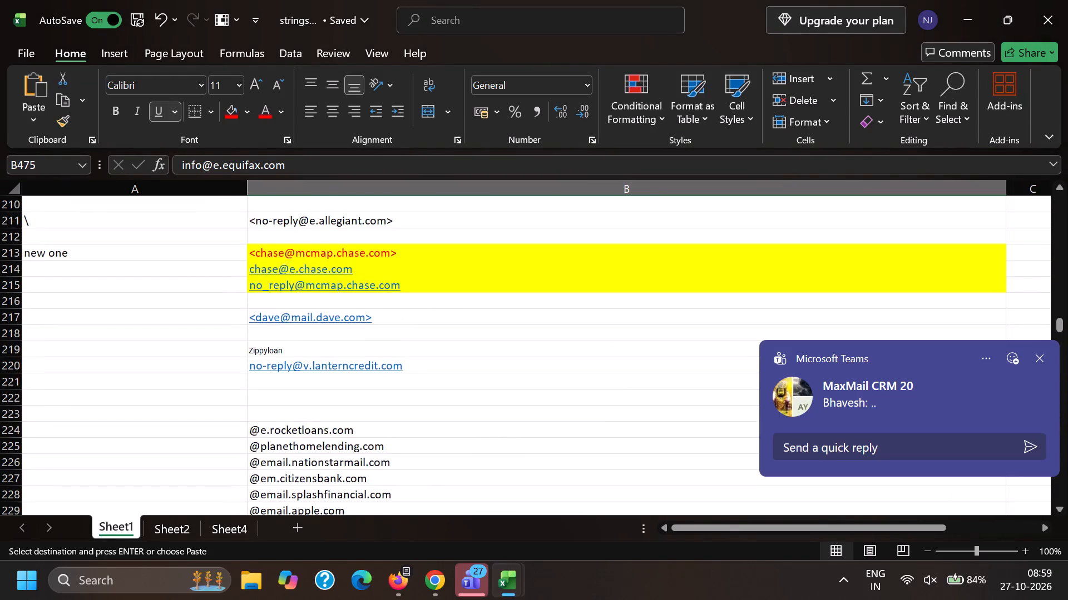
scroll(418, 396, up, 3)
scroll(427, 339, up, 2)
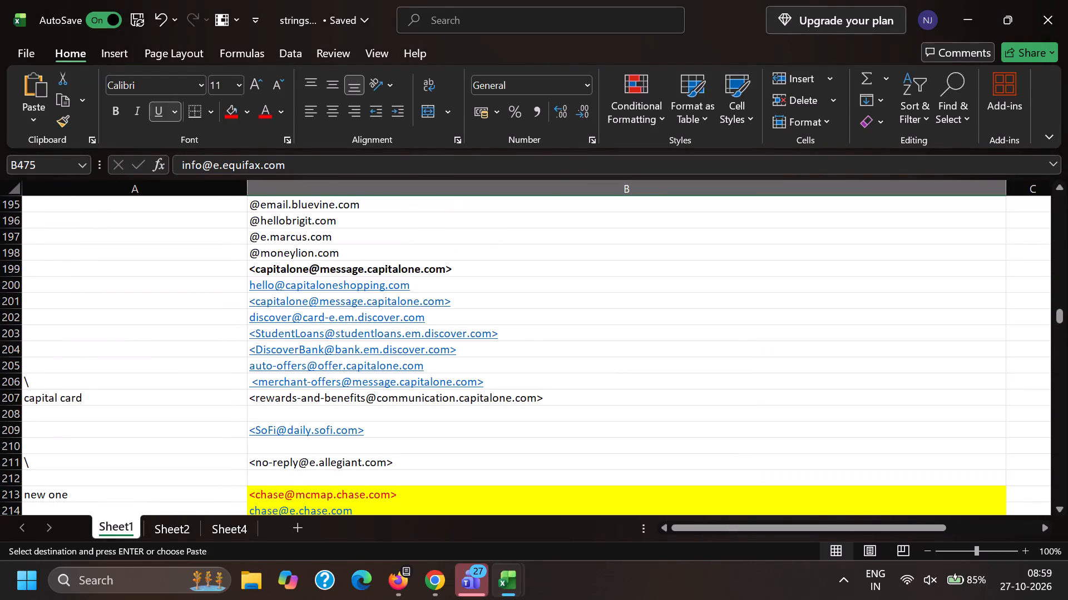
click(451, 361)
click(507, 381)
key(ctrl+c)
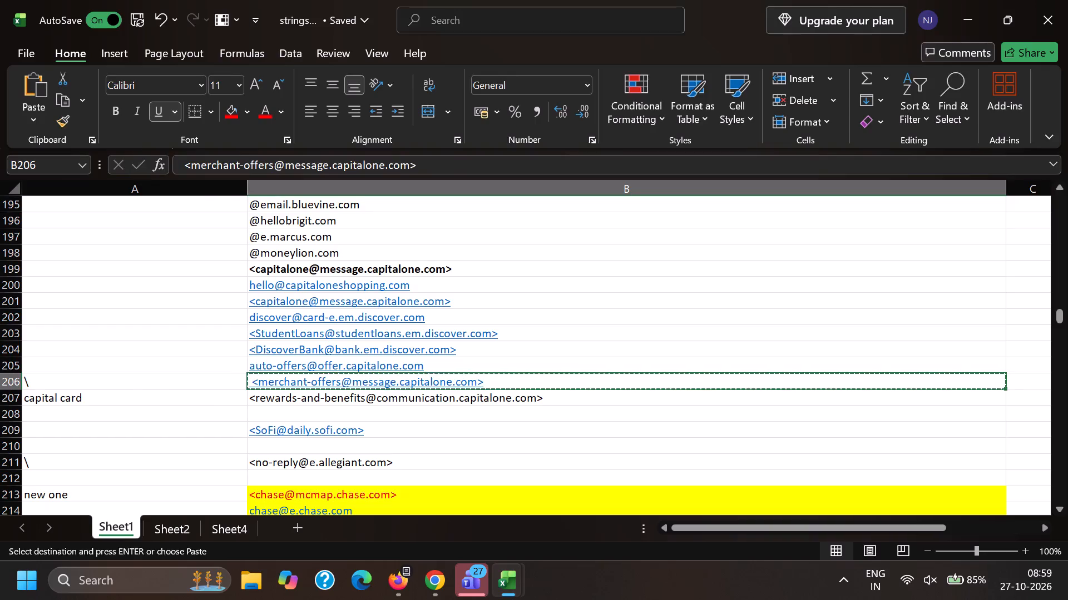
key(alt+Tab)
drag(290, 458, 0, 439)
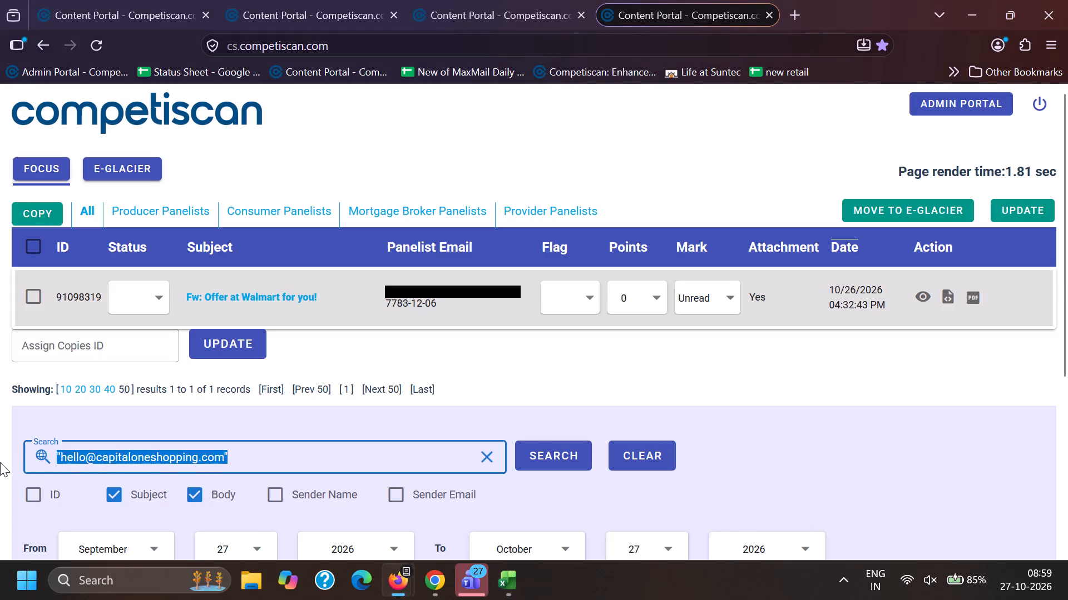
key(BackSpace)
key(shift+quotedbl)
key(ctrl+v)
key(shift+quotedbl)
key(Return)
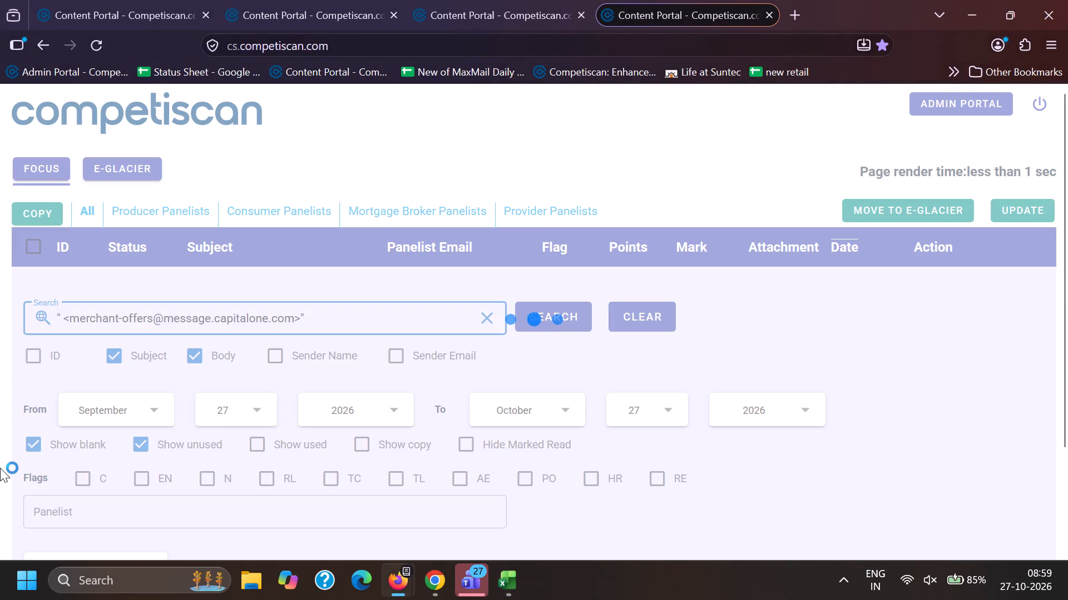
Reload the Focus email lists in the first two Content Portal tabs and return to the merchant-offers search results.
click(129, 0)
click(61, 97)
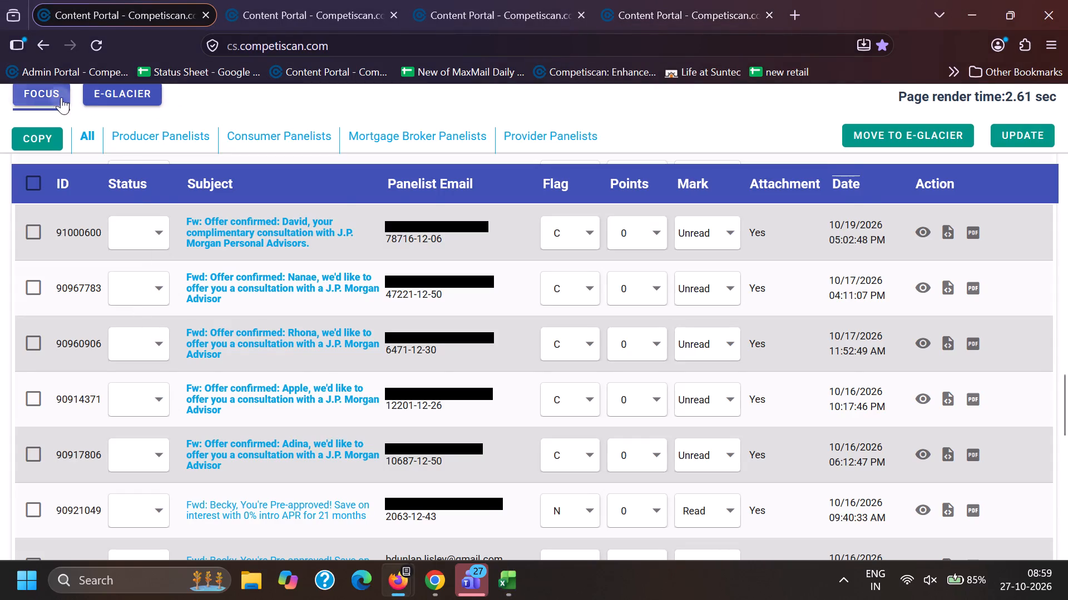
click(232, 0)
click(58, 174)
click(464, 0)
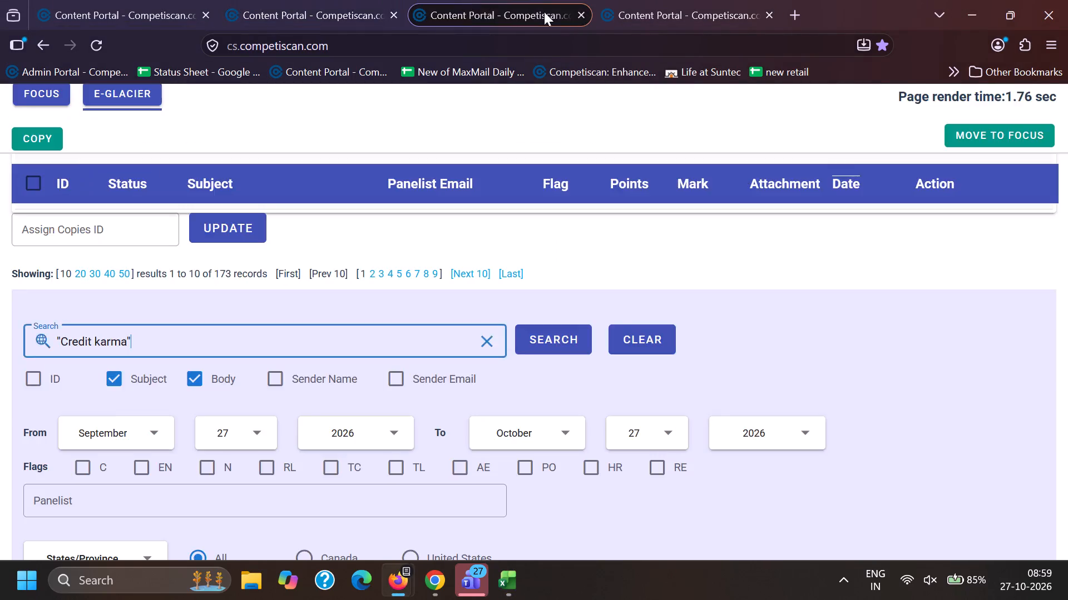
click(718, 0)
Copy ", congrats! Get Up to 13% back at CVS when you shop in-store or online." from the subject and search for it in Chrome's Content Portal.
drag(239, 291, 240, 291)
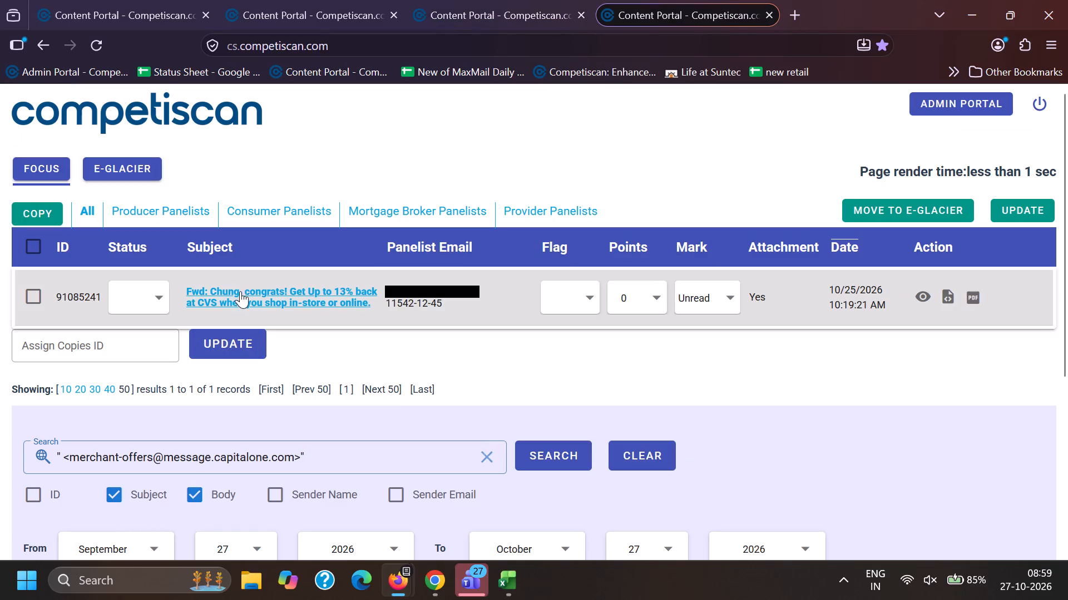
drag(240, 291, 378, 302)
key(ctrl+c)
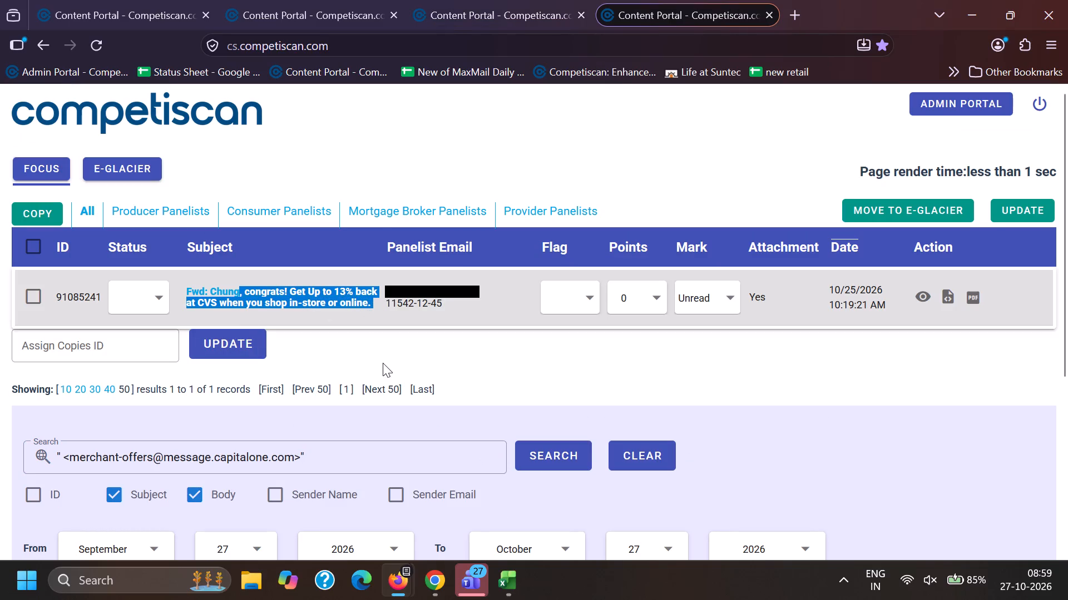
click(432, 599)
click(359, 494)
drag(365, 501, 3, 517)
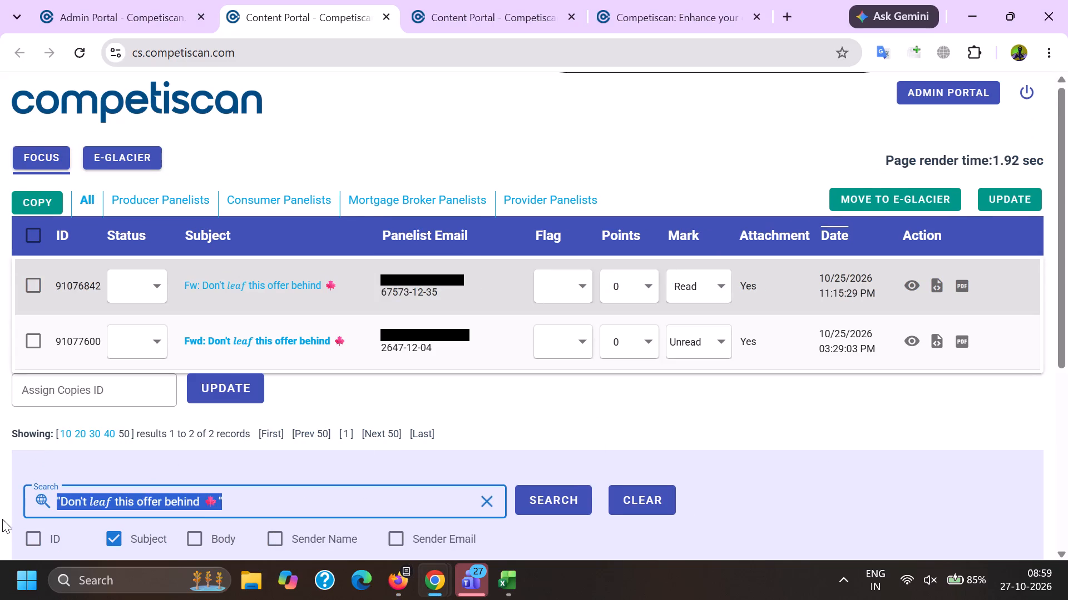
key(BackSpace)
key(shift+quotedbl)
key(ctrl+v)
key(shift+quotedbl)
key(Return)
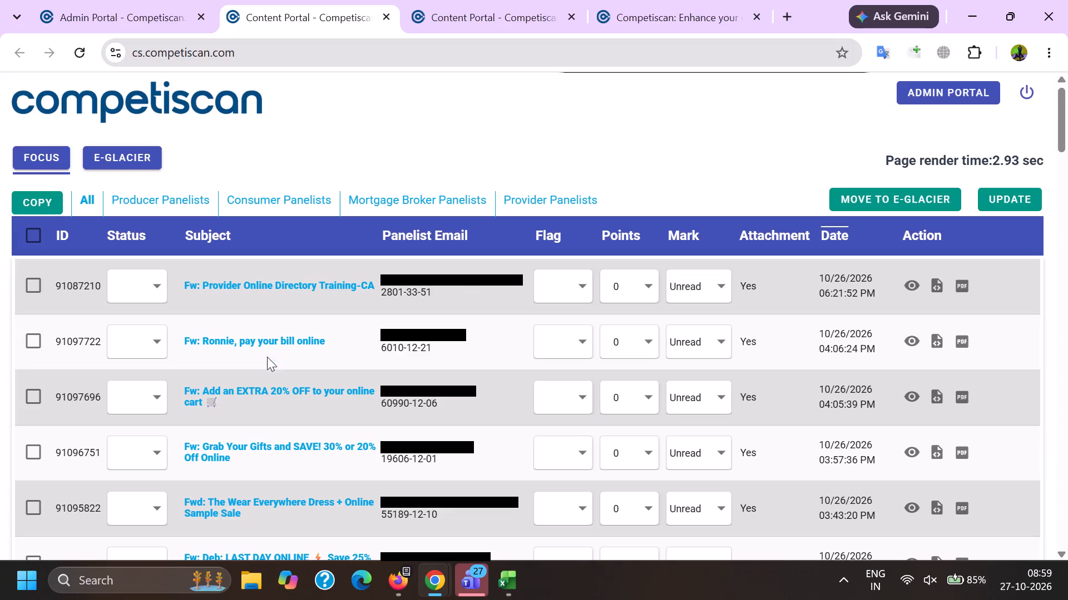
scroll(285, 389, down, 5)
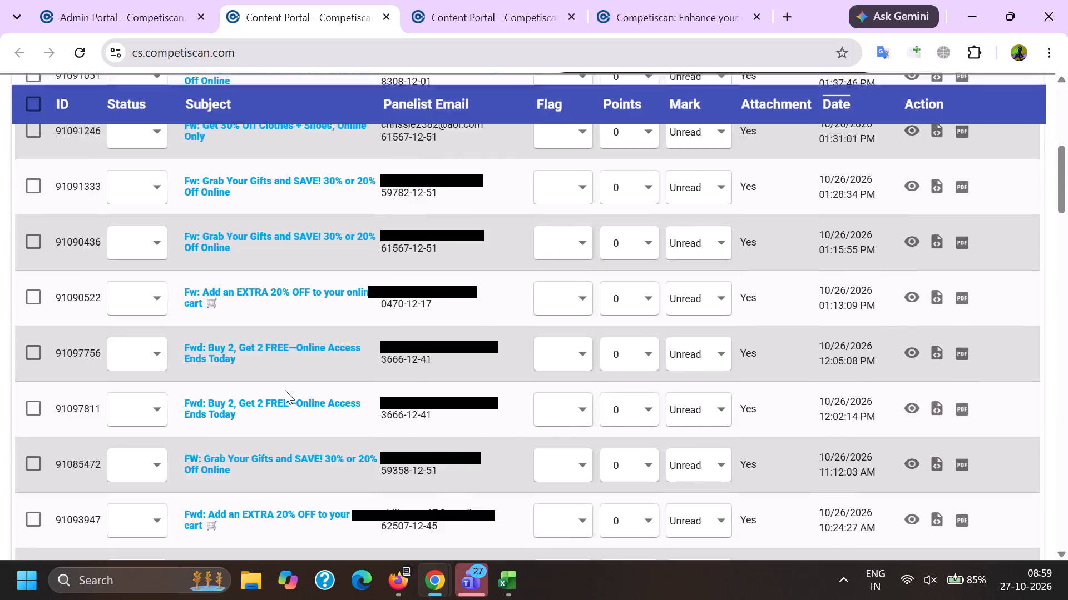
scroll(285, 390, down, 8)
Copy ID 91085241 of the CVS offer email from the Firefox results and open that email's editor page in a new Chrome tab.
key(alt+Tab)
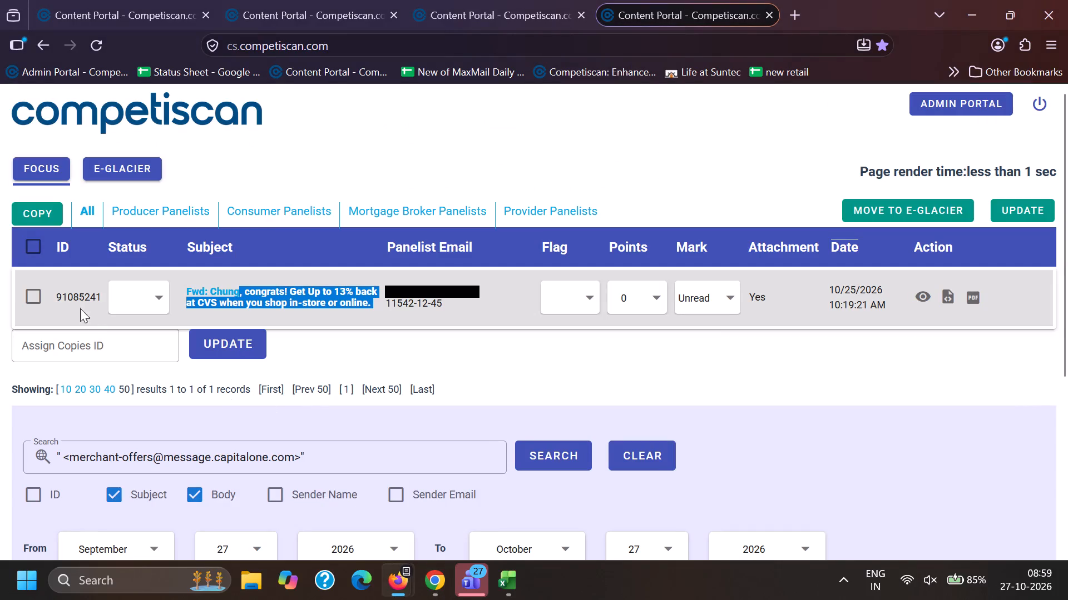
double_click(73, 295)
key(ctrl+c)
key(alt+Tab)
scroll(167, 285, up, 15)
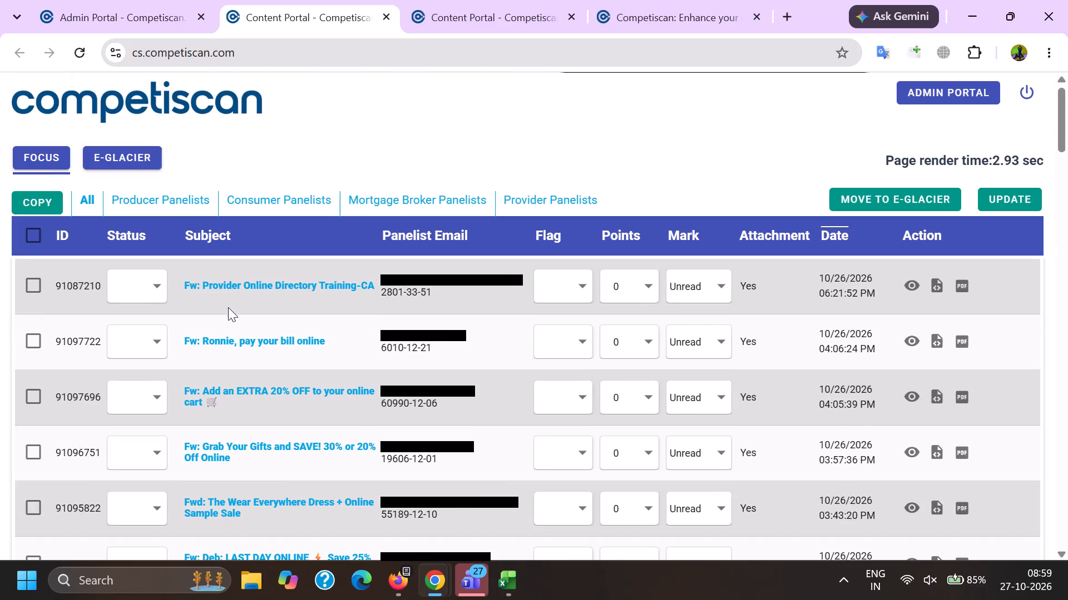
scroll(228, 307, up, 3)
ctrl+click(222, 287)
click(374, 0)
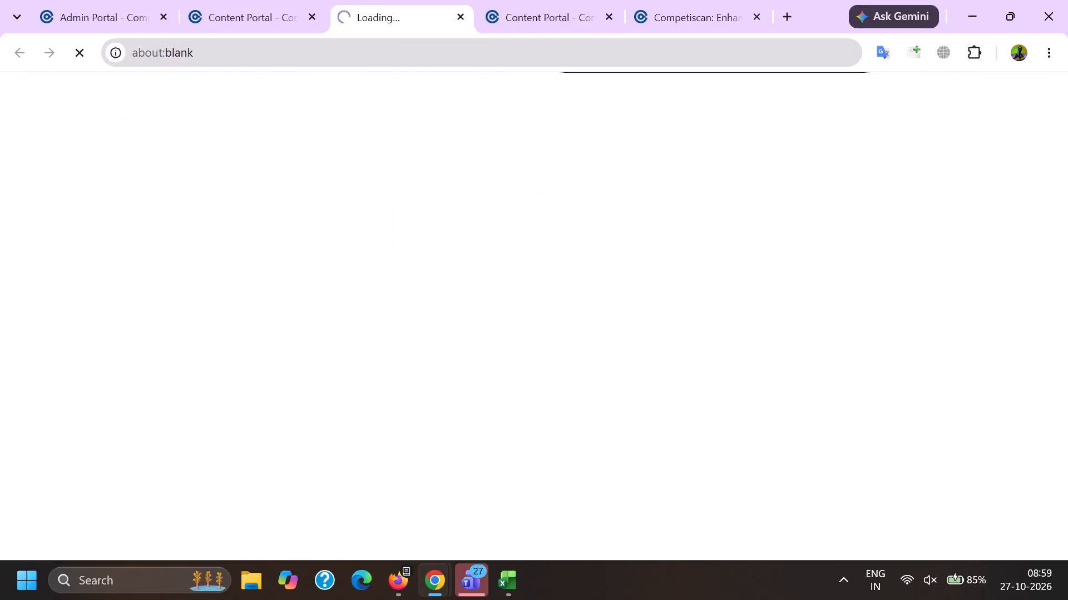
double_click(336, 51)
key(ctrl+v)
key(Return)
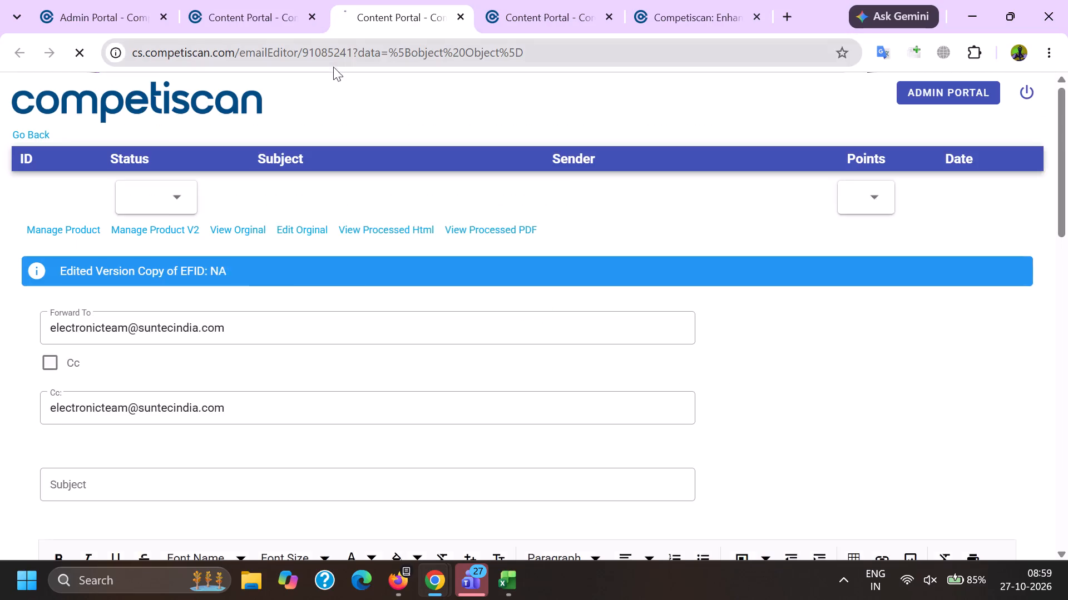
In the Chrome results tab, shorten the subject search phrase to ", congrats! Get Up to 13% back at" and run the search.
click(265, 0)
scroll(273, 337, down, 20)
scroll(273, 337, down, 5)
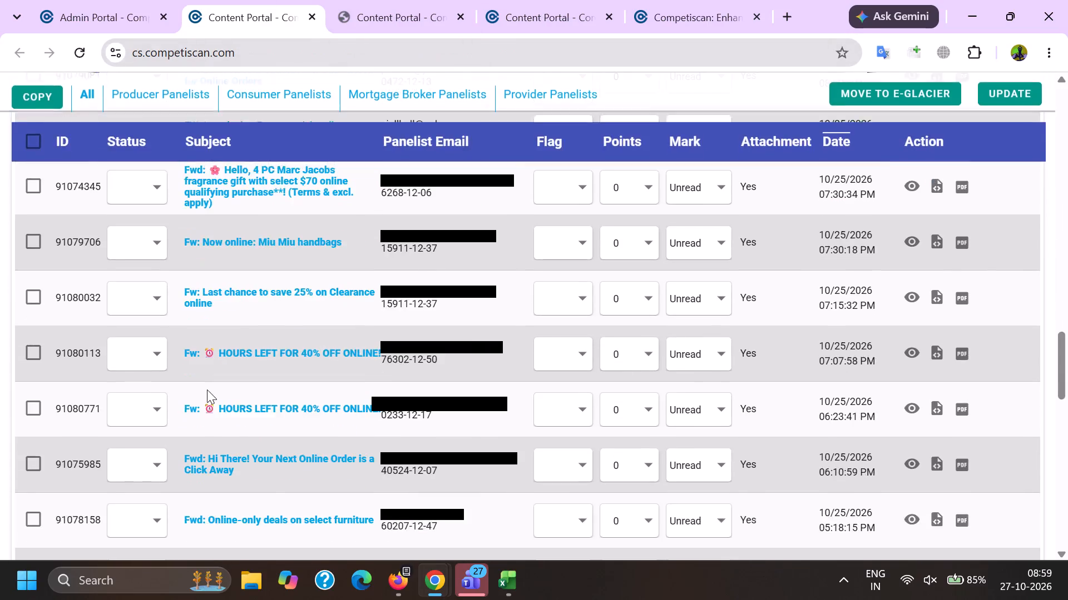
scroll(207, 389, down, 8)
drag(230, 226, 238, 228)
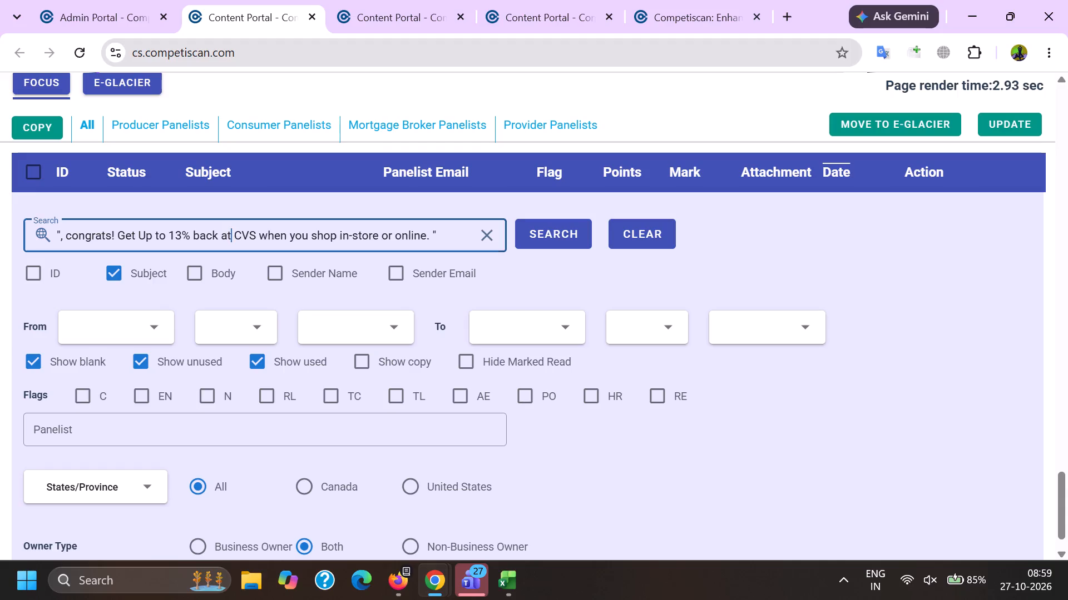
drag(238, 228, 519, 236)
key(BackSpace)
key(shift+quotedbl)
key(Return)
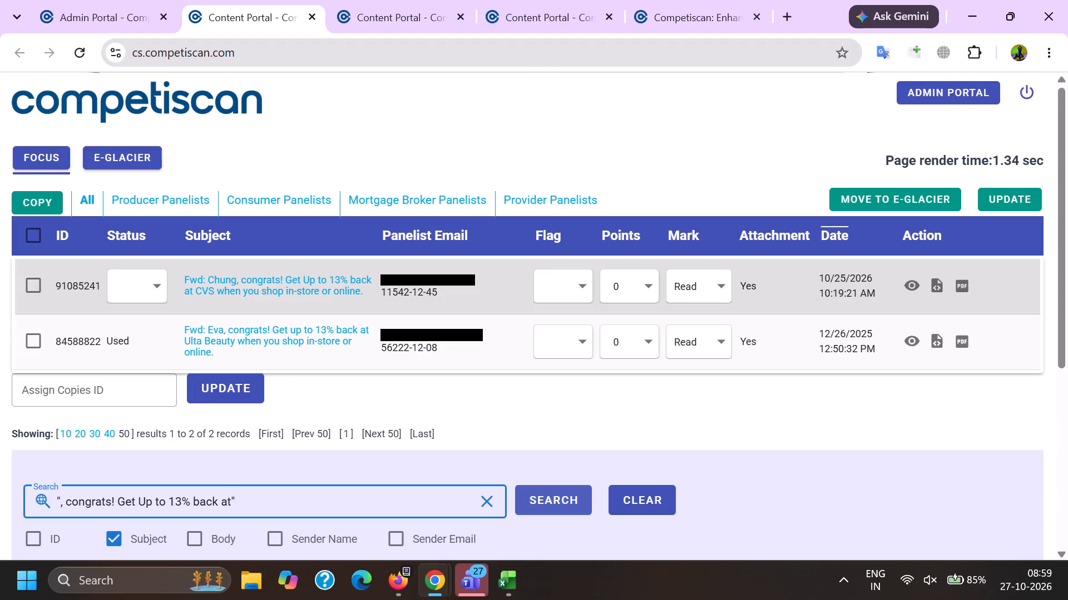
In email 91085241's forwarded header, select the subject wording after the recipient's name, from ", congrats!" through "online.".
click(405, 0)
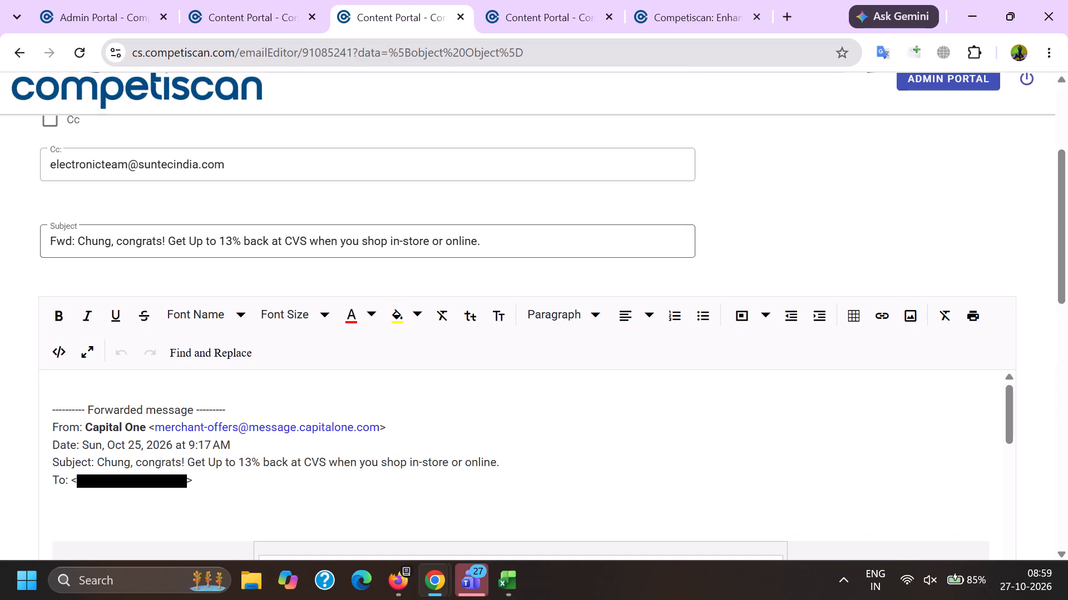
drag(129, 463, 568, 462)
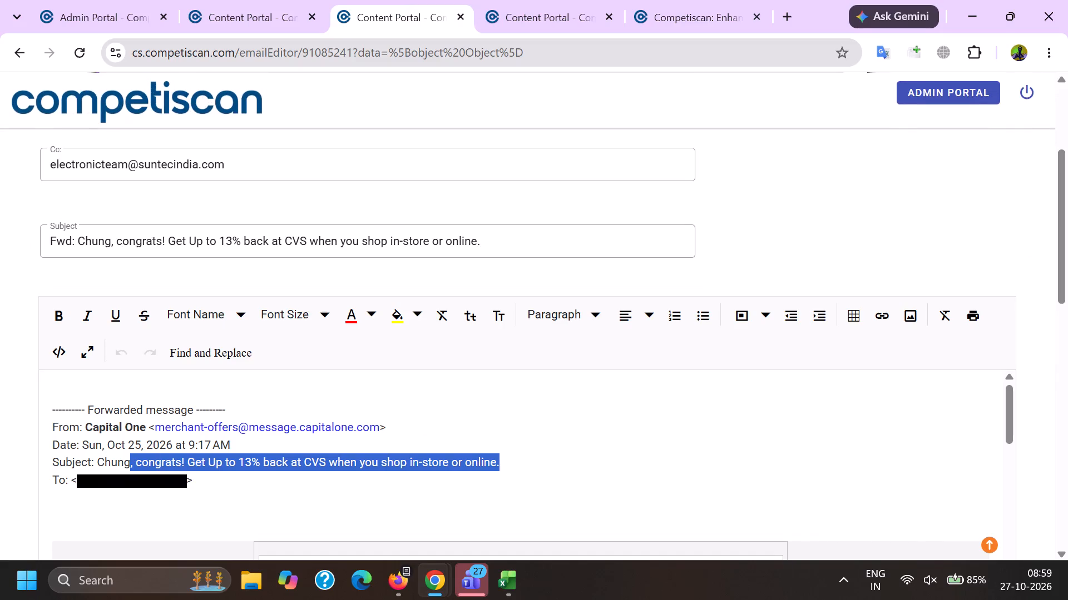
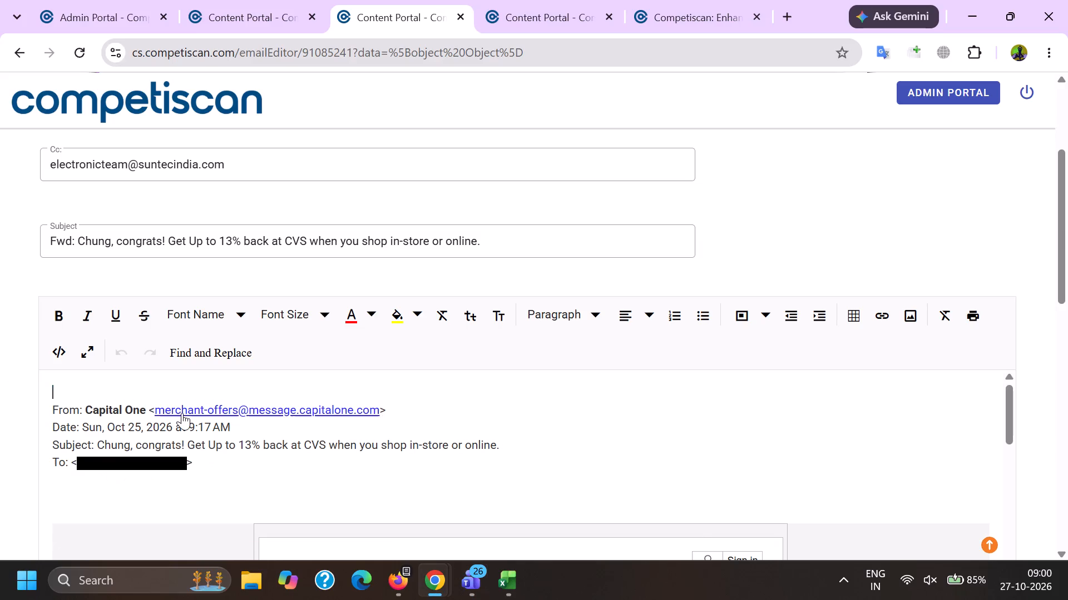
Delete the sender's email address and the recipient's To line from the forwarded header of email 91085241.
drag(151, 412, 424, 414)
key(BackSpace)
drag(309, 485, 29, 478)
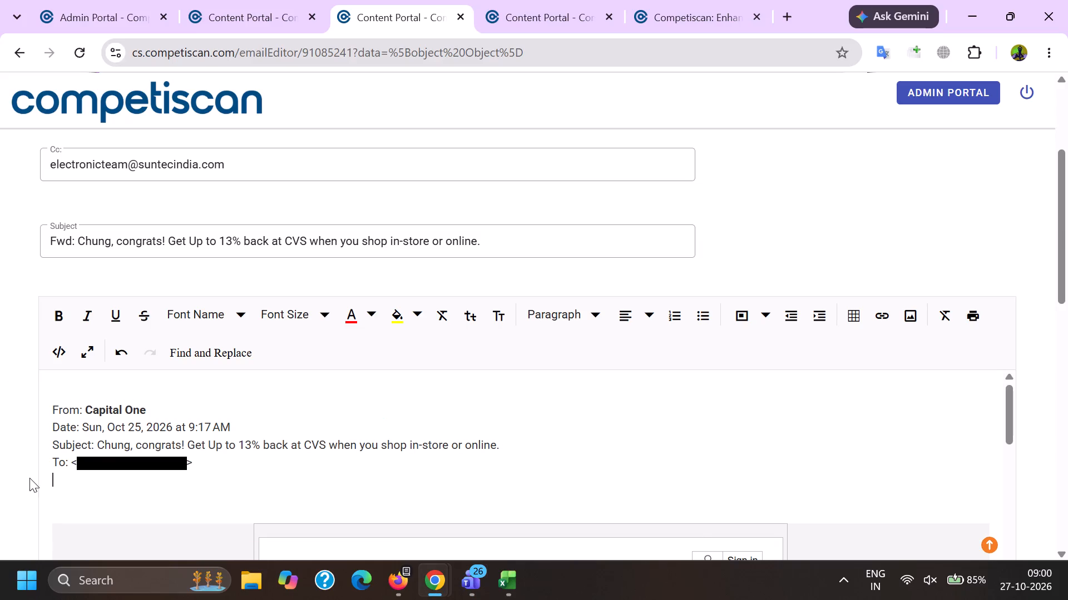
drag(29, 478, 21, 466)
key(BackSpace)
Copy and delete the recipient's first name in the forwarded Subject line, find its other occurrences on the page and delete it from the email body.
double_click(112, 455)
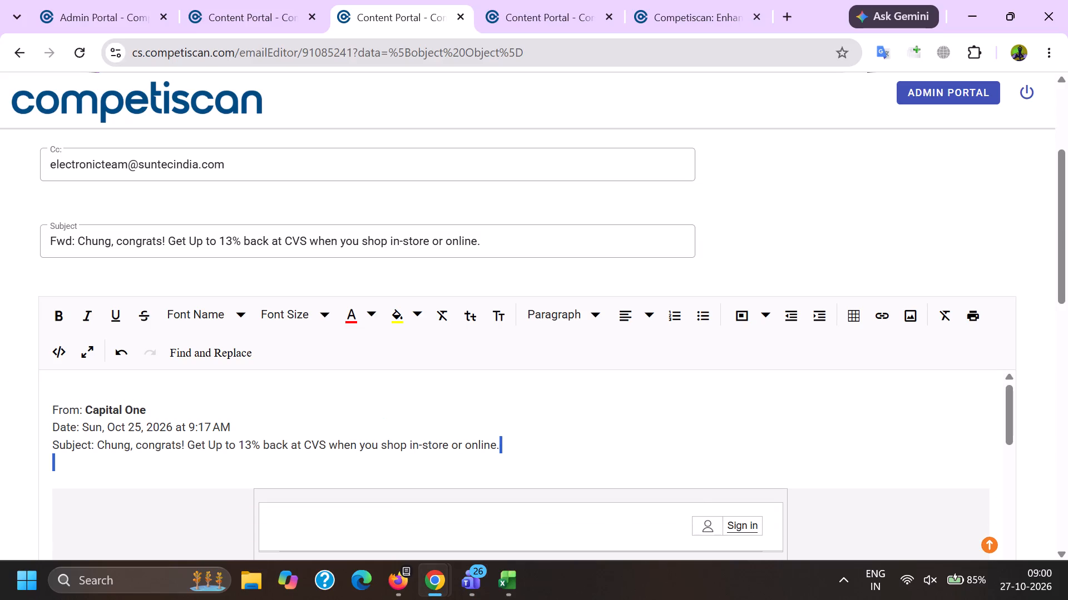
double_click(110, 445)
key(ctrl+c)
key(BackSpace)
key(ctrl+f)
key(ctrl+v)
key(Return)
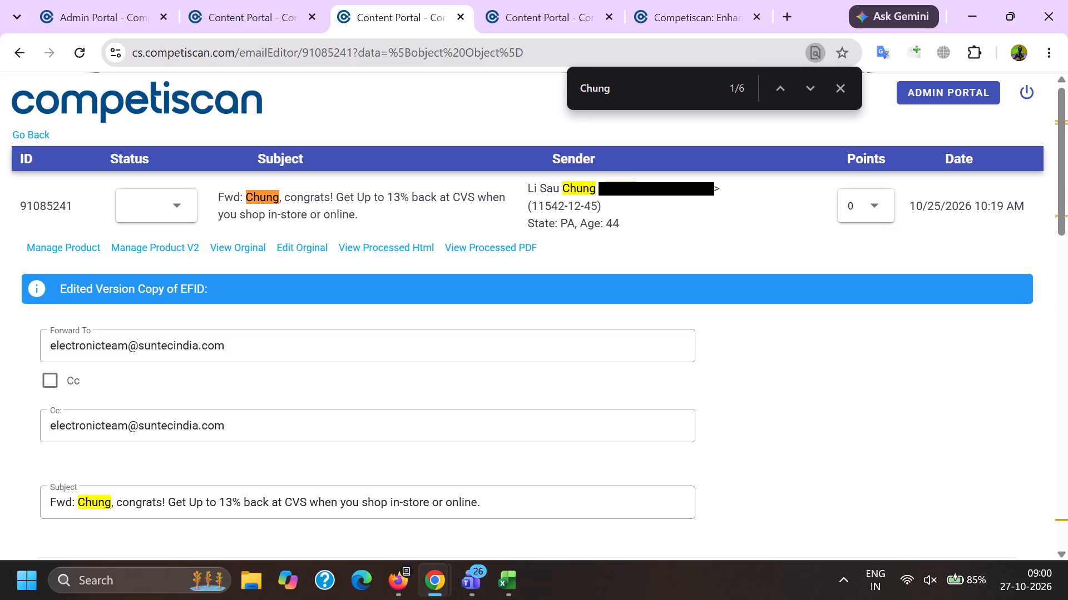
key(Return)
key(Return)
key(Return)
key(Return)
key(Return)
key(Return)
key(Return)
key(Return)
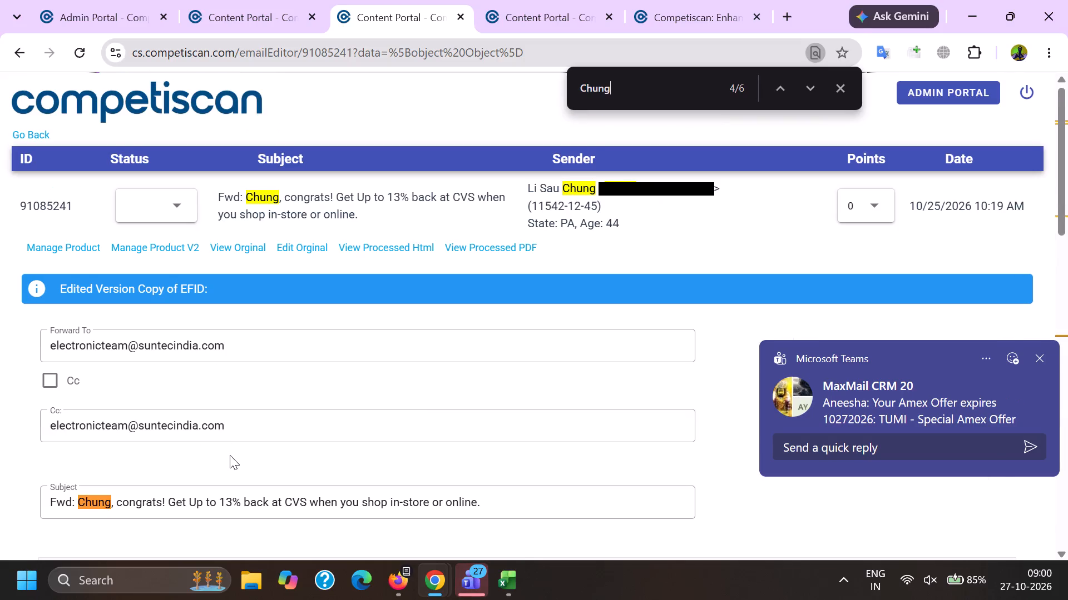
key(Return)
double_click(310, 246)
key(BackSpace)
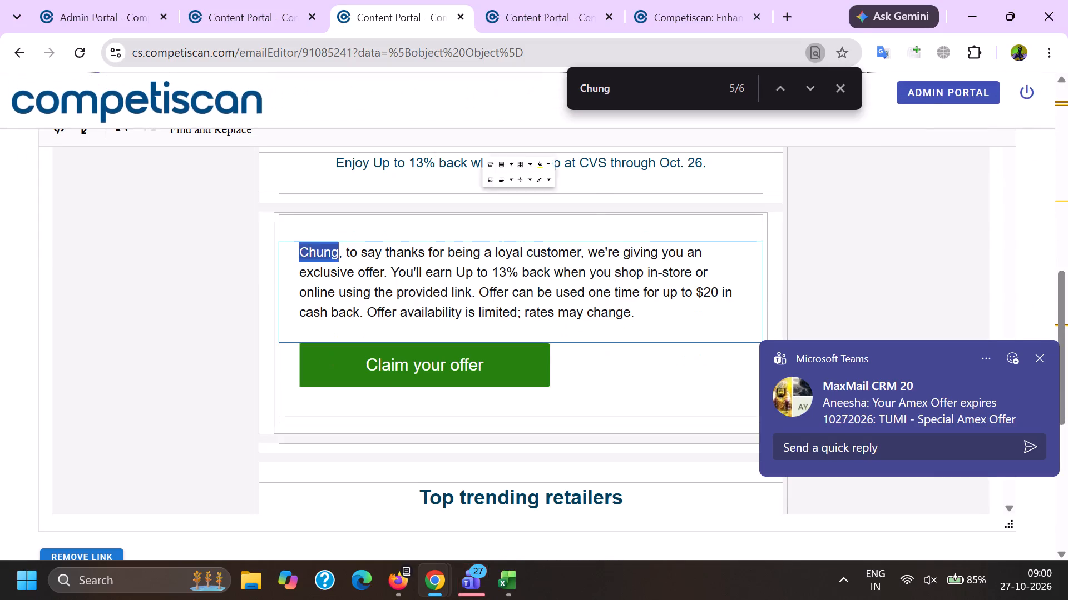
Delete the recipient's email address from the "This email advertisement was sent to" line in the footer of email 91085241.
scroll(390, 370, down, 20)
scroll(390, 370, down, 13)
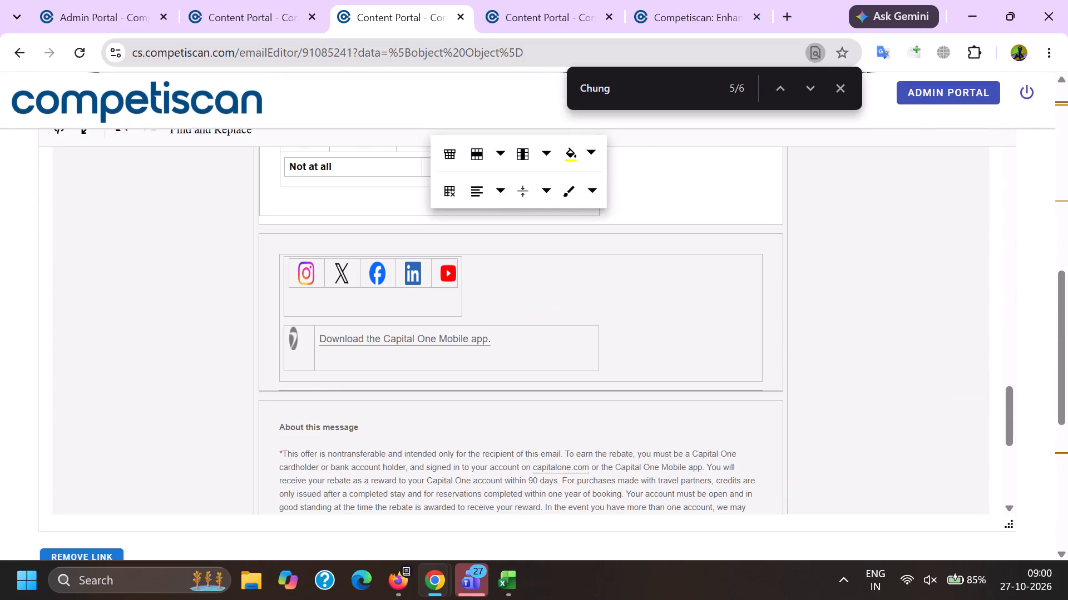
scroll(402, 422, down, 3)
drag(416, 394, 483, 413)
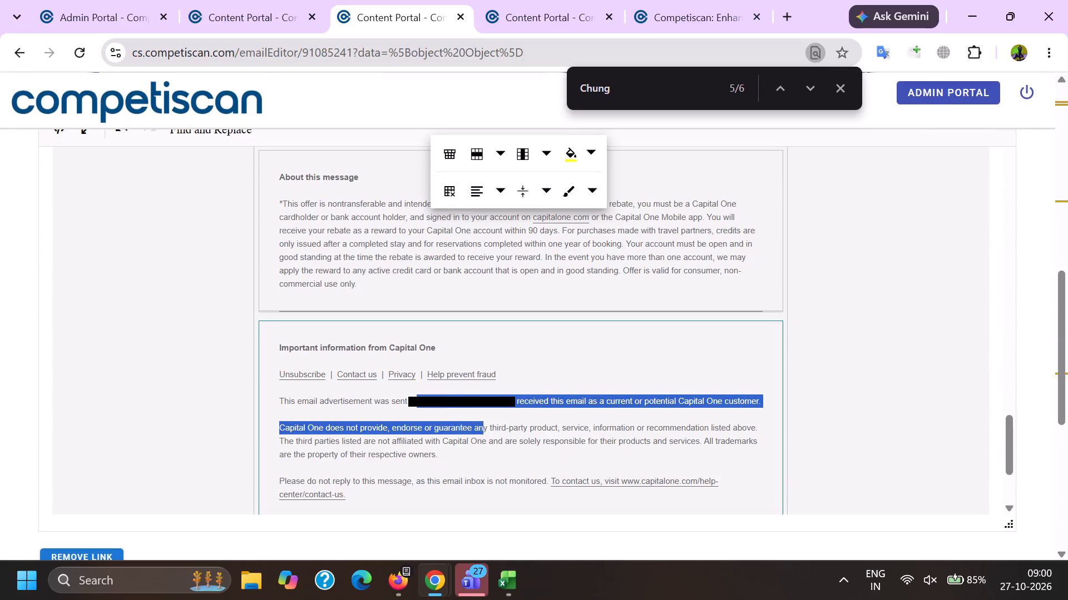
drag(483, 413, 493, 397)
key(BackSpace)
Copy the address of the footer's Privacy link and remove the links from the email body.
right_click(403, 378)
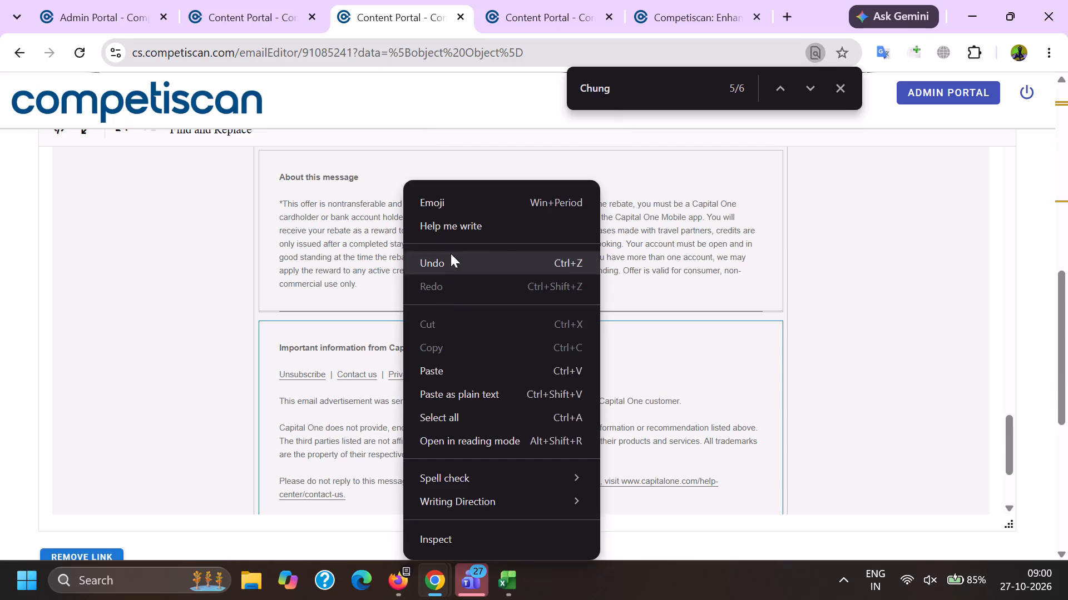
click(364, 374)
right_click(389, 373)
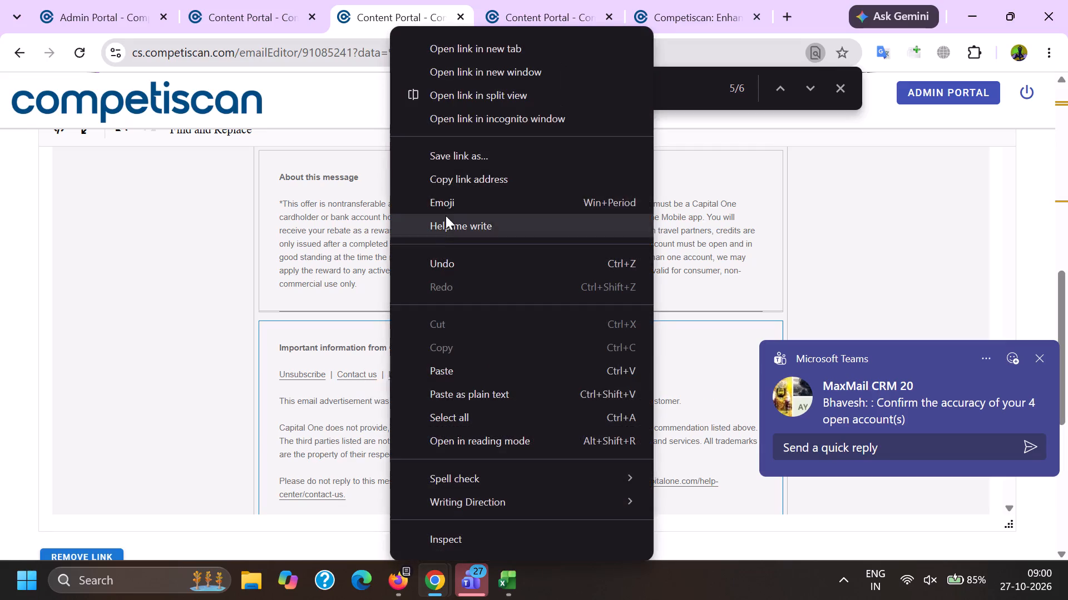
click(442, 189)
scroll(0, 349, down, 3)
click(100, 306)
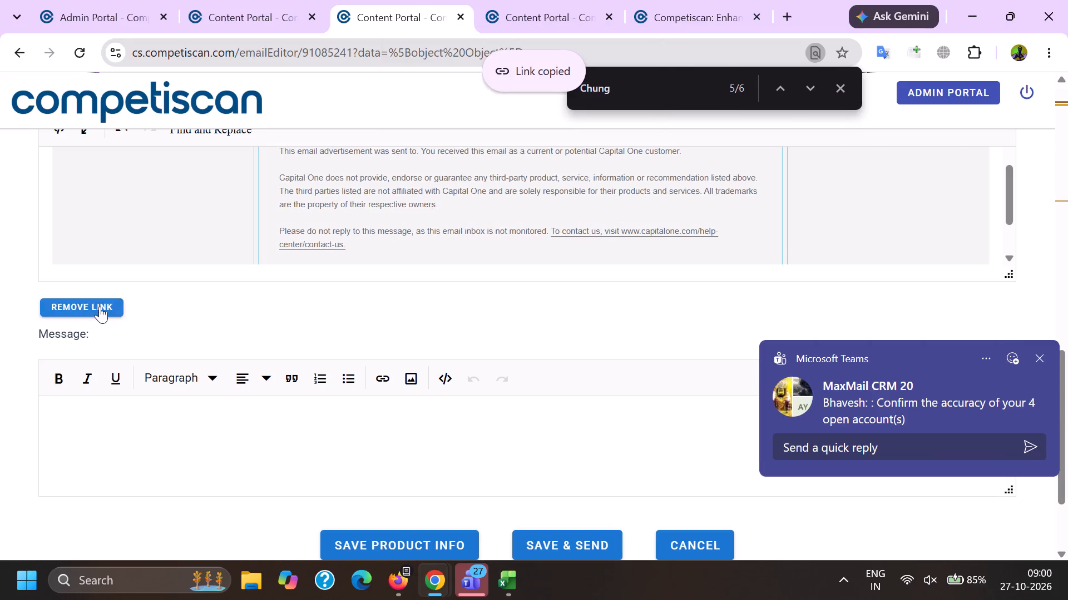
Insert a link on the footer's Privacy text using the copied web address, set to open in a new window.
click(624, 159)
scroll(522, 377, up, 2)
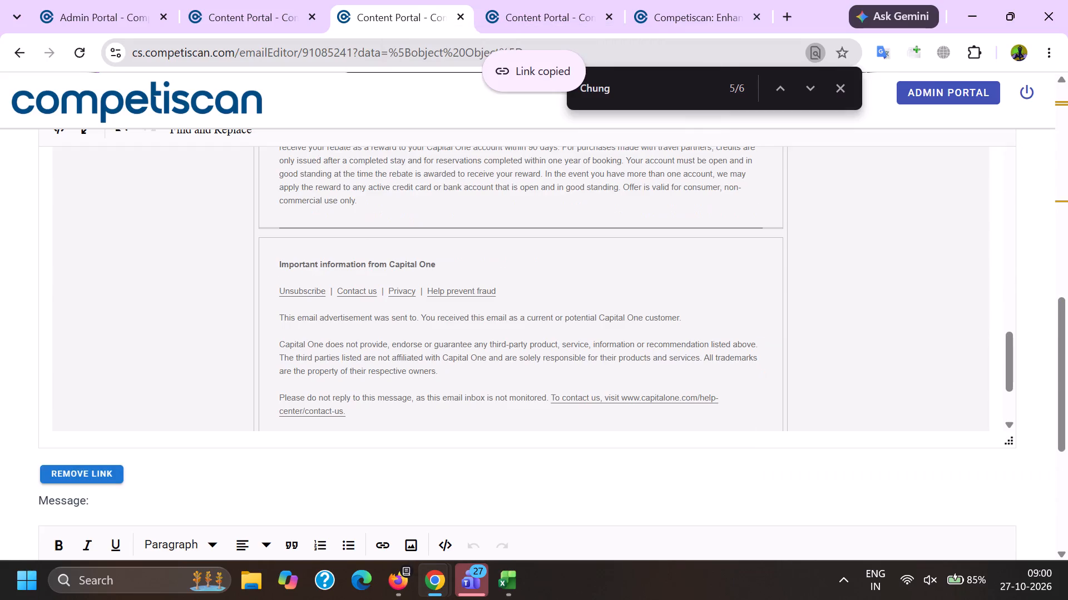
click(402, 291)
key(ctrl+k)
key(ctrl+v)
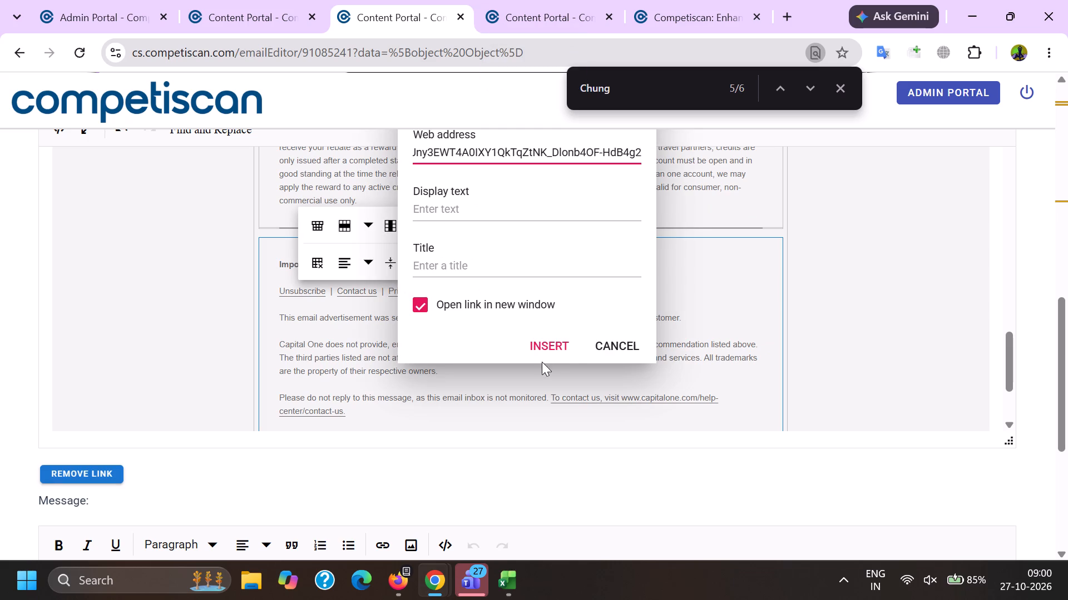
click(546, 340)
scroll(225, 257, down, 20)
scroll(225, 257, down, 11)
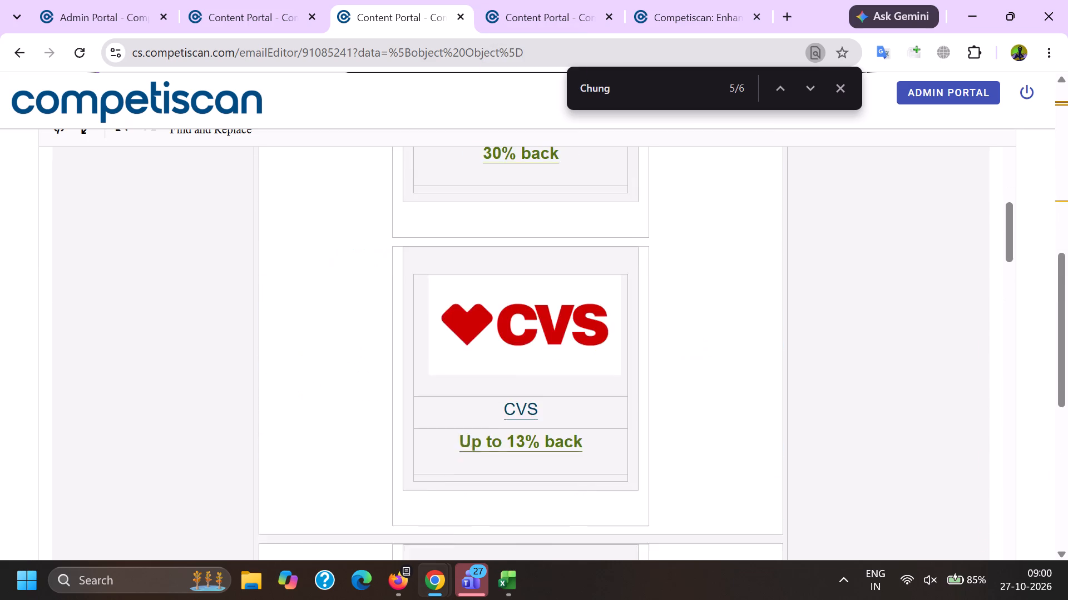
scroll(251, 415, down, 12)
scroll(270, 389, up, 1)
scroll(270, 389, down, 8)
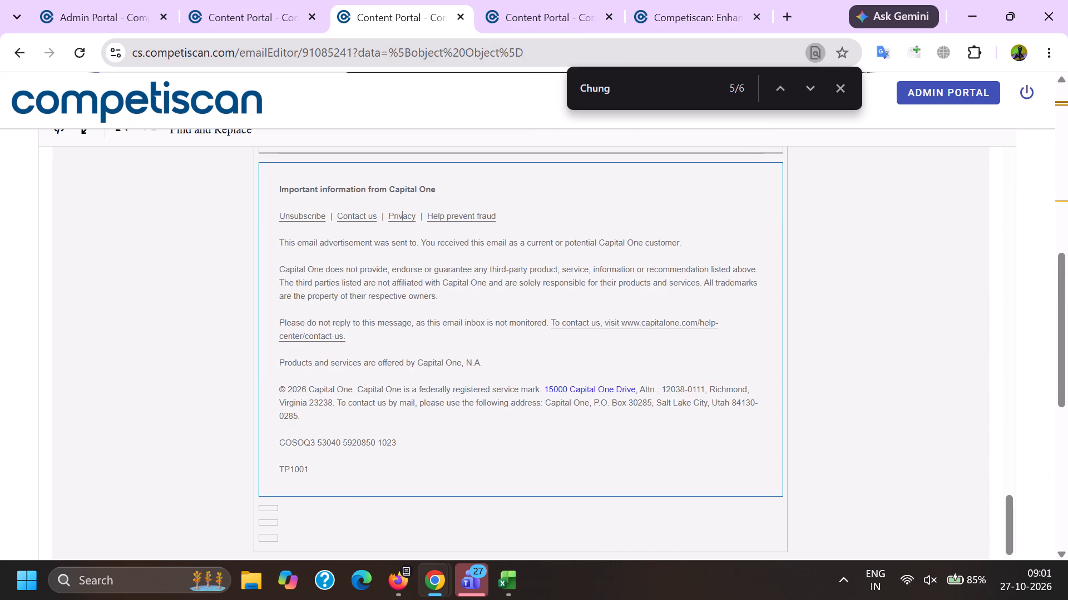
click(313, 466)
drag(276, 437, 322, 462)
key(BackSpace)
Save the product info of the edited email 91085241.
scroll(334, 454, down, 13)
drag(421, 399, 421, 404)
click(429, 422)
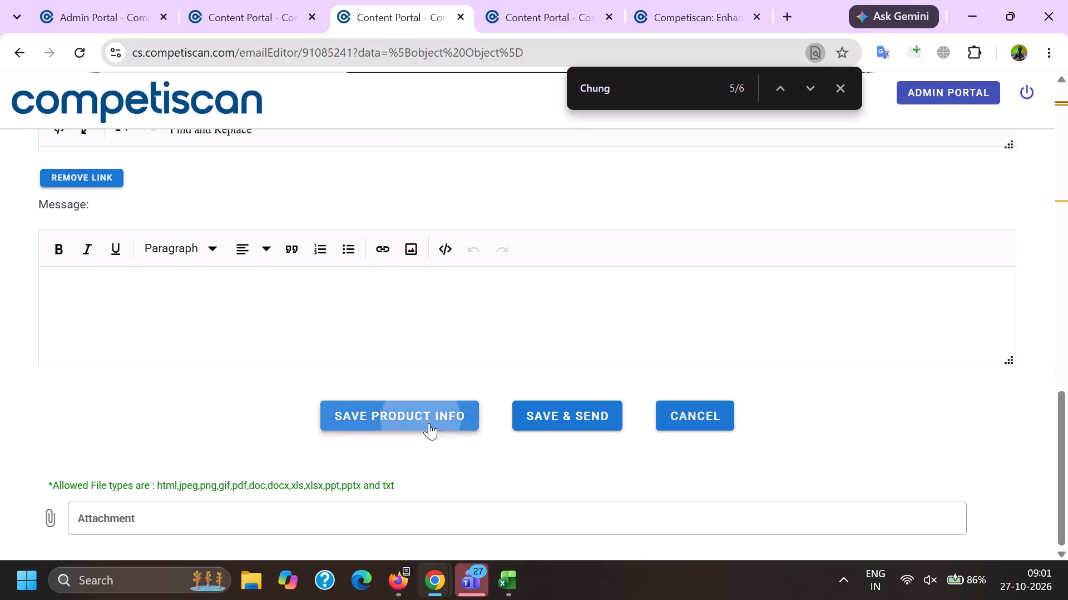
click(546, 346)
click(590, 0)
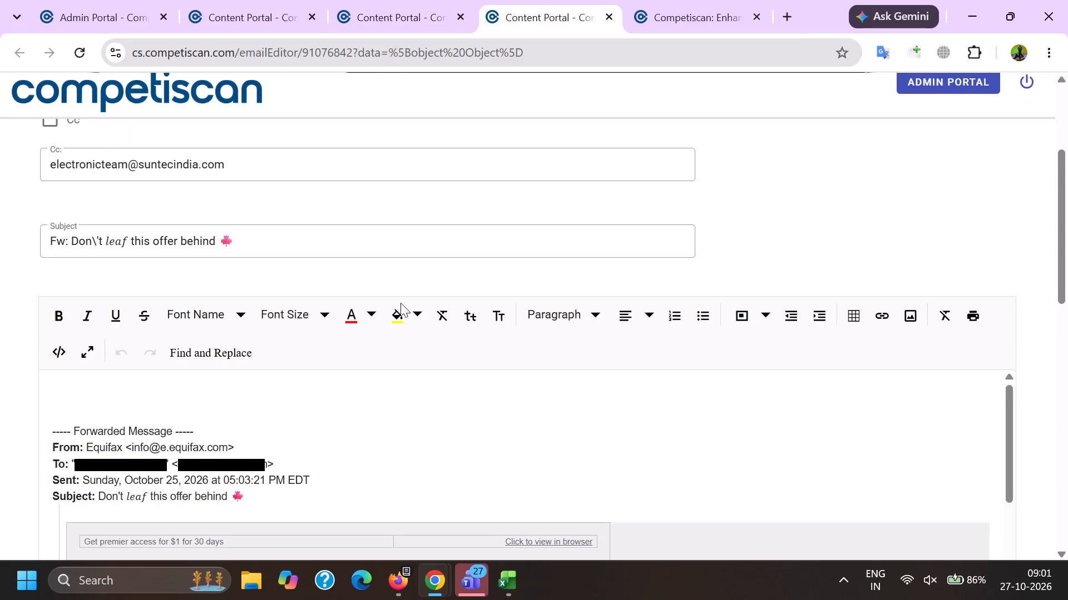
click(404, 0)
click(0, 255)
scroll(0, 342, up, 6)
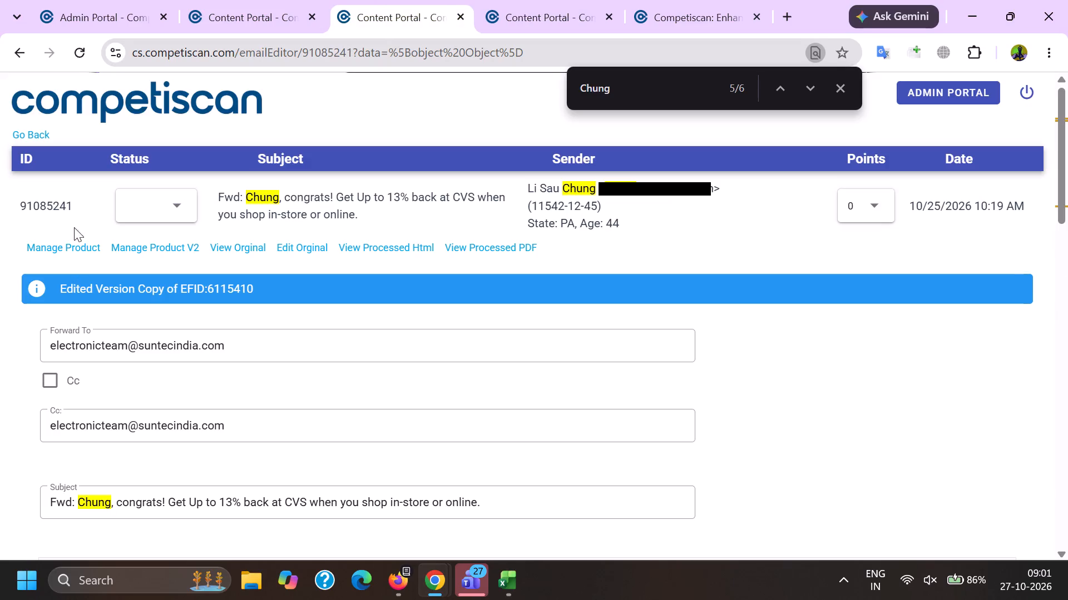
click(76, 248)
Return to the edited email 91085241 and examine it from the footer back up to the forwarded header.
key(alt+Tab)
scroll(120, 295, down, 6)
click(134, 378)
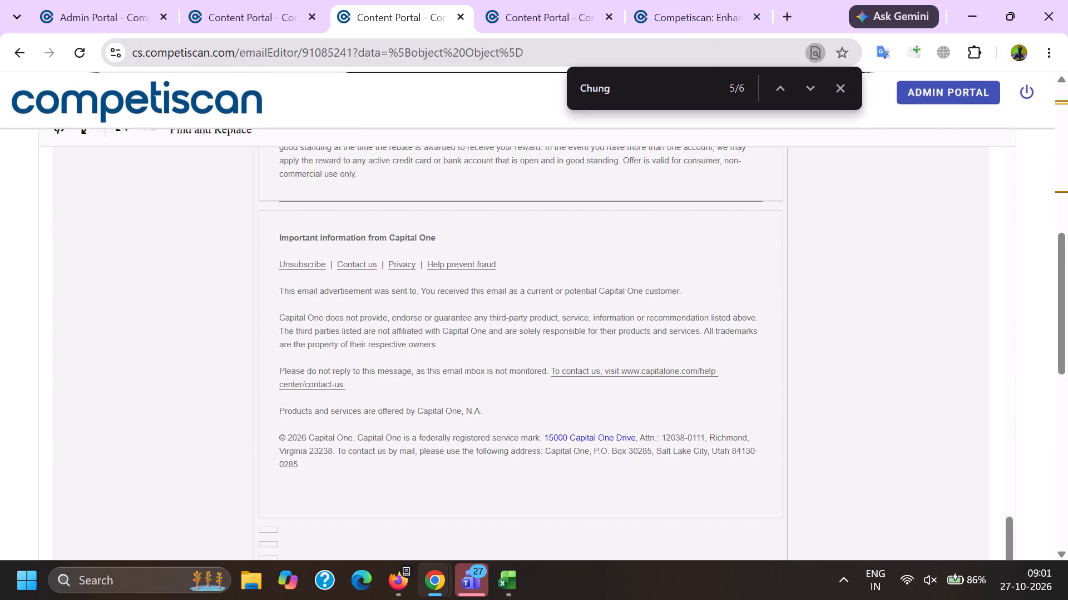
key(Page_Up)
key(Page_Up)
key(Page_Up)
key(Page_Up)
key(Page_Up)
key(Page_Up)
key(Page_Up)
key(Page_Up)
key(Page_Up)
key(Page_Up)
key(Page_Up)
key(Page_Up)
scroll(127, 344, down, 4)
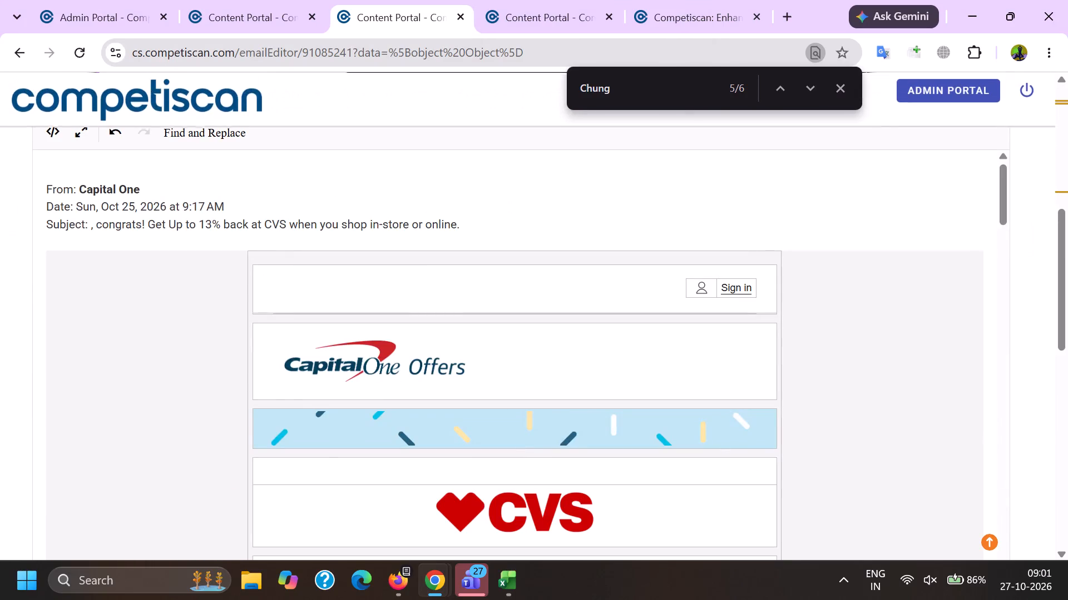
In the Content Portal results, copy the ID 84588822 of the Used Ulta Beauty email.
click(219, 0)
double_click(106, 343)
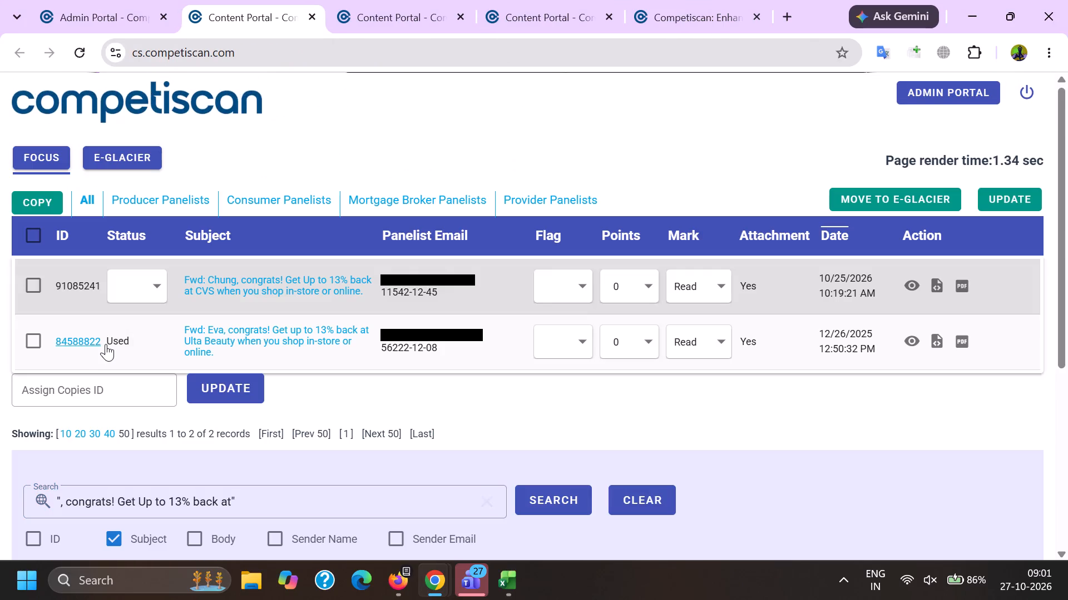
ctrl+double_click(83, 341)
key(ctrl+c)
key(ctrl+c)
Switch to the Competiscan administrative section and look through its content categories, including Electronic Content.
drag(712, 0, 706, 0)
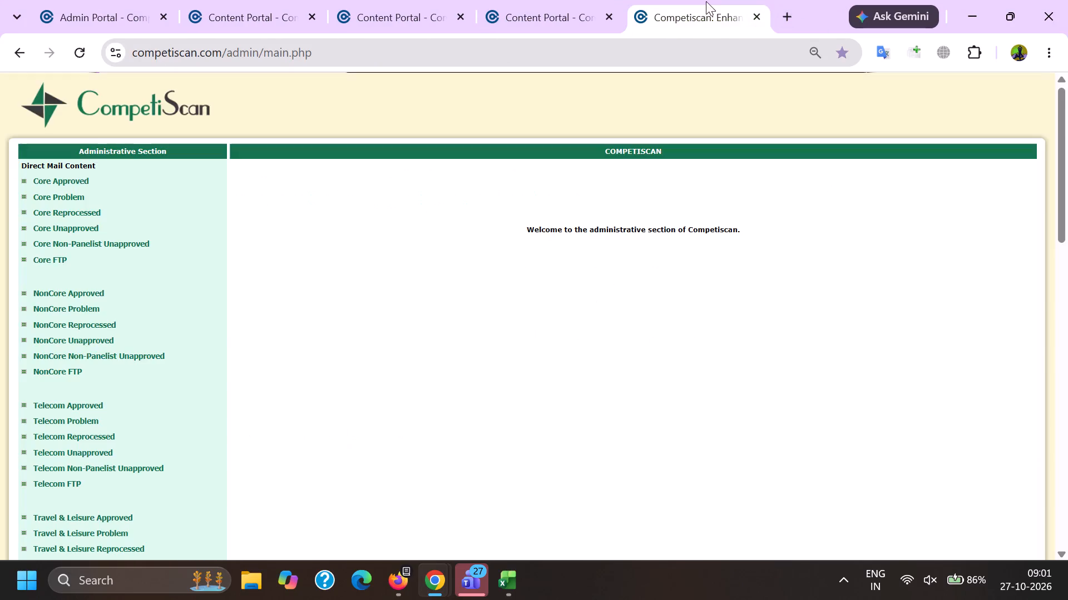
scroll(122, 366, down, 13)
scroll(47, 268, up, 6)
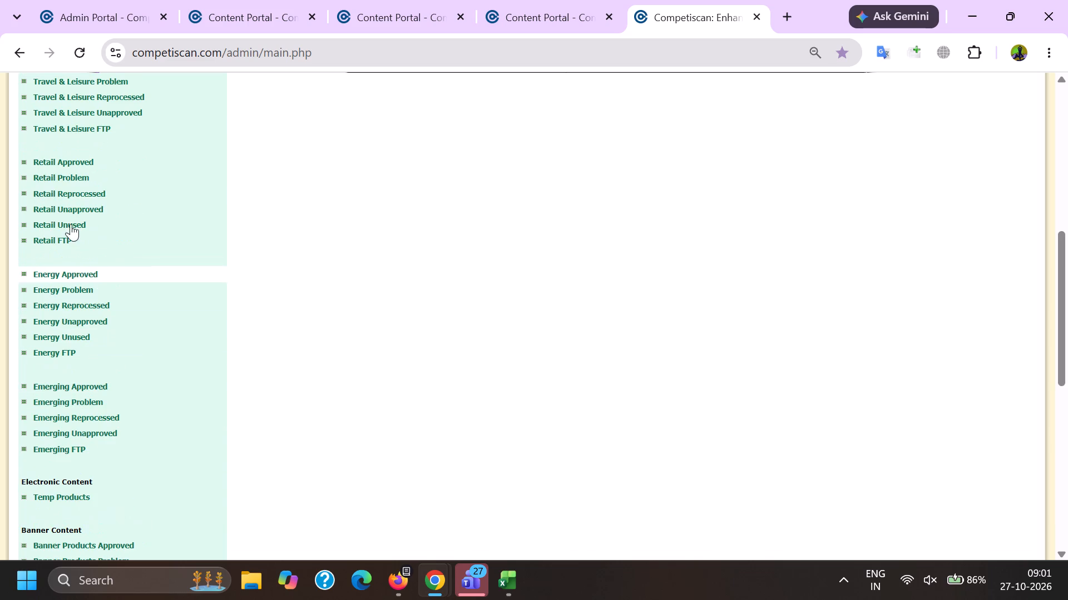
In the Temp Products section of the admin site, search for Temp ID 84588822 and open the matching product record for editing.
click(49, 499)
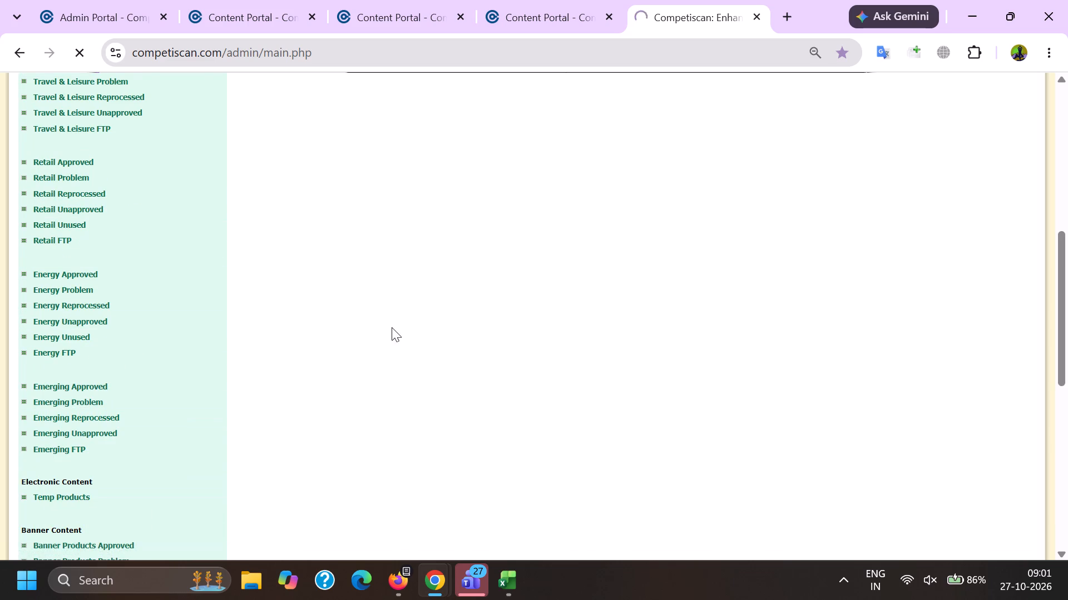
scroll(395, 320, up, 16)
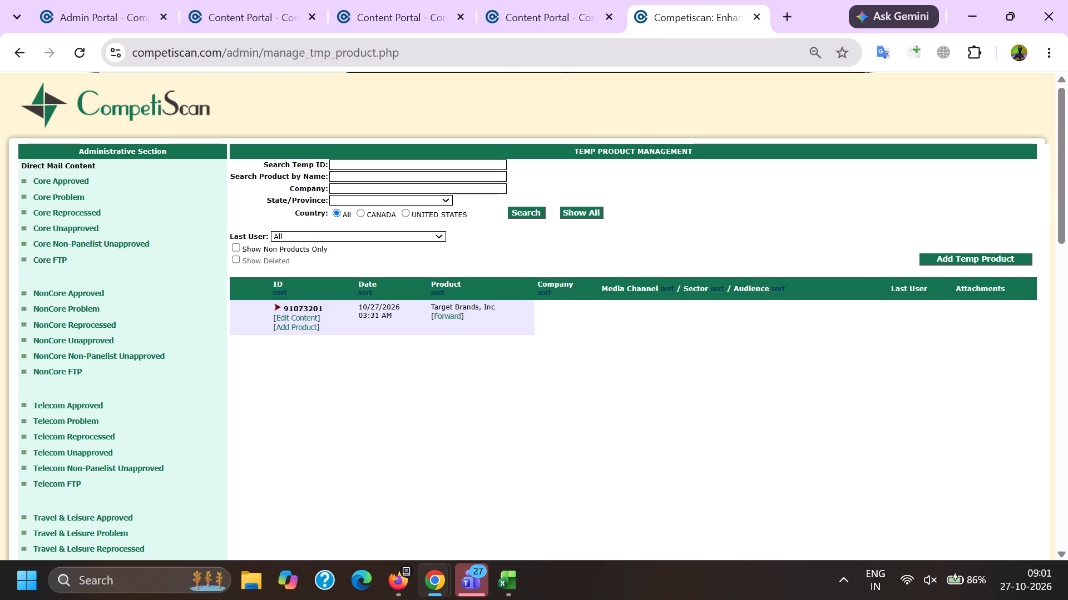
click(357, 163)
key(ctrl+v)
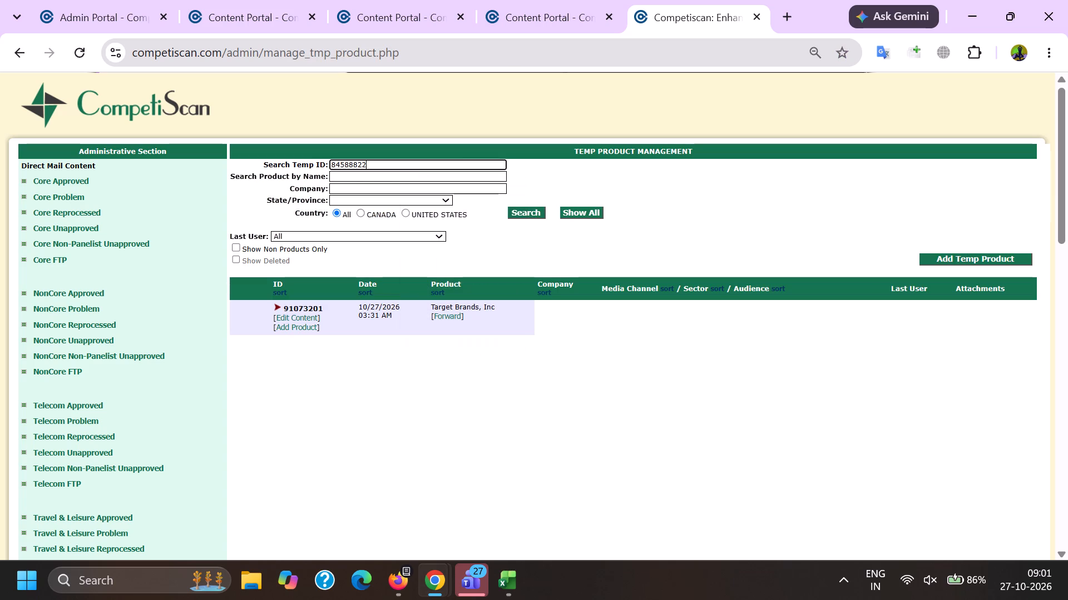
key(Return)
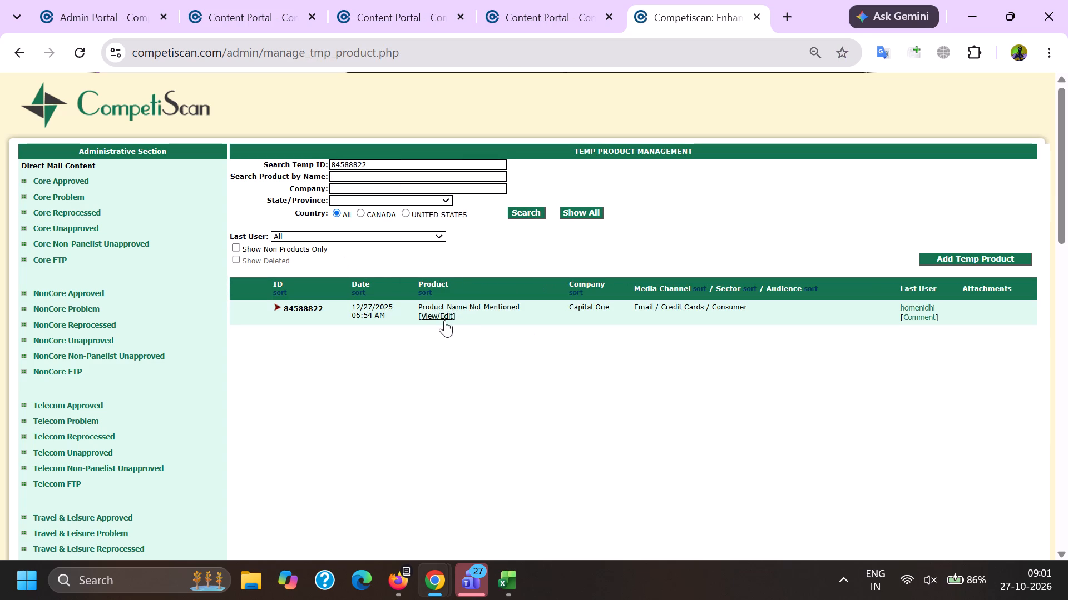
ctrl+click(444, 320)
click(679, 0)
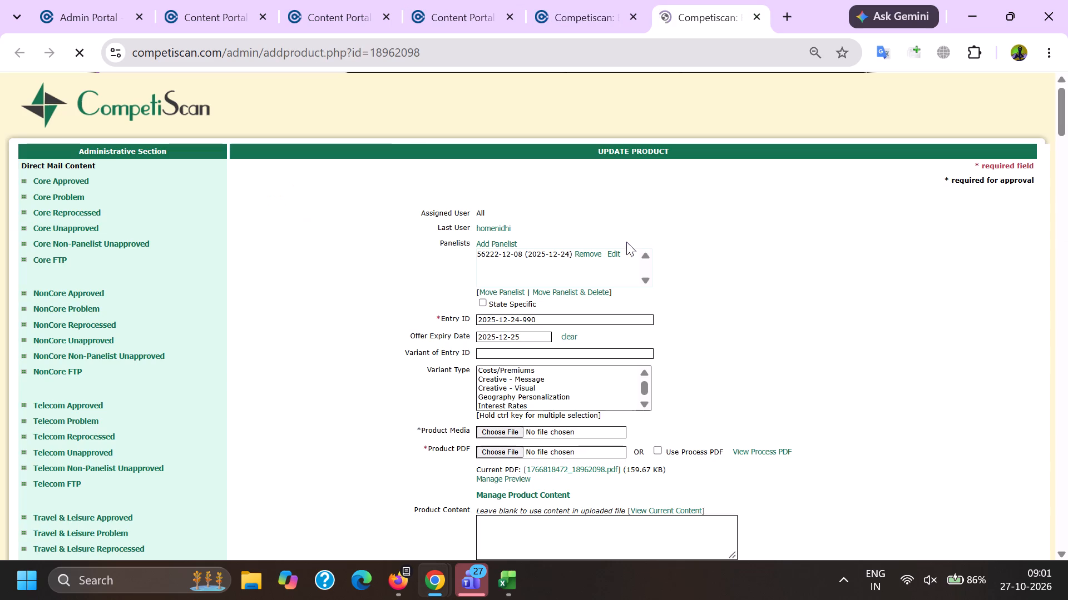
Return to email 91085241's editor and read through the body for the CVS offer's terms and end date.
click(317, 2)
scroll(393, 315, down, 6)
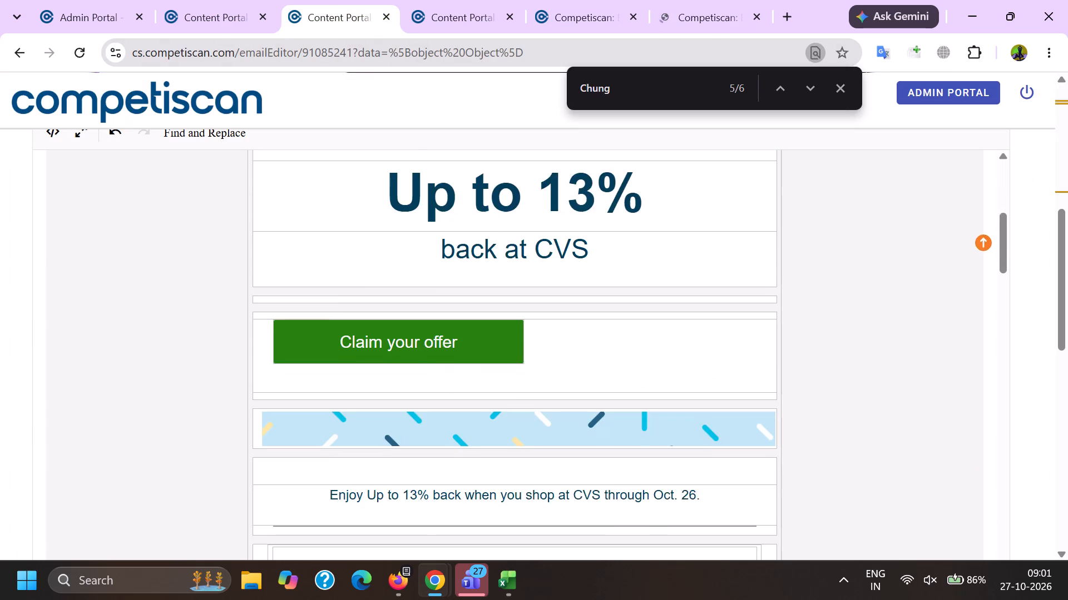
scroll(397, 324, down, 6)
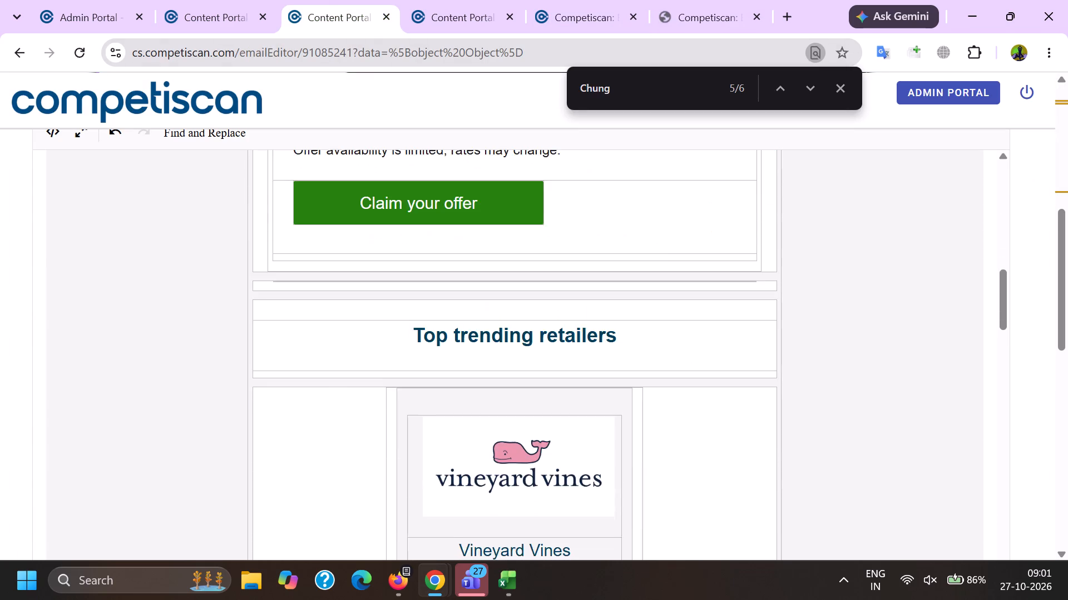
scroll(398, 327, down, 17)
scroll(394, 342, down, 5)
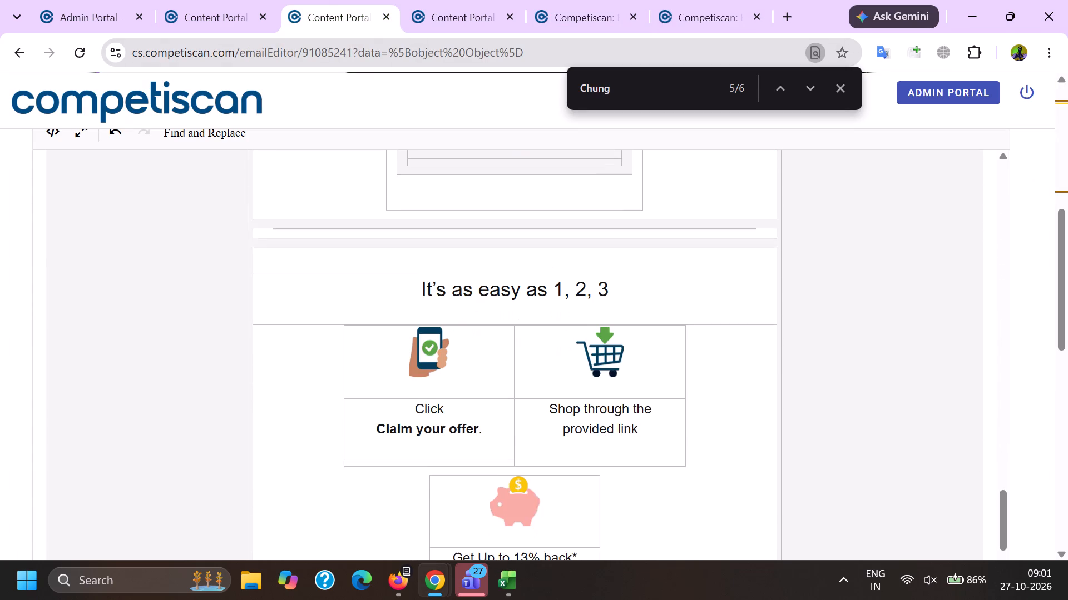
scroll(393, 352, down, 3)
scroll(391, 357, up, 20)
scroll(391, 357, up, 5)
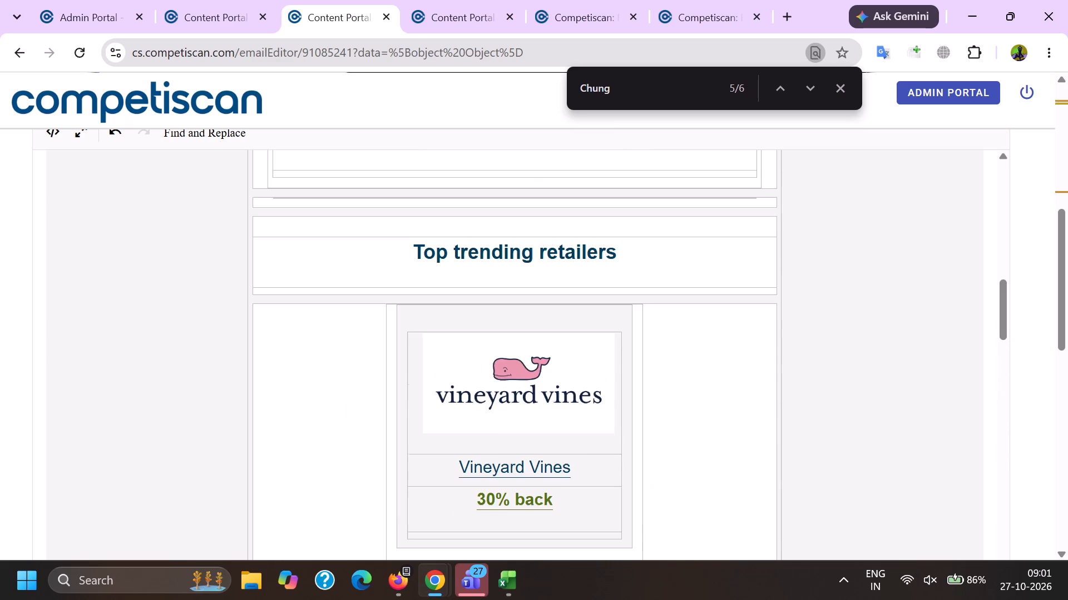
scroll(390, 356, up, 3)
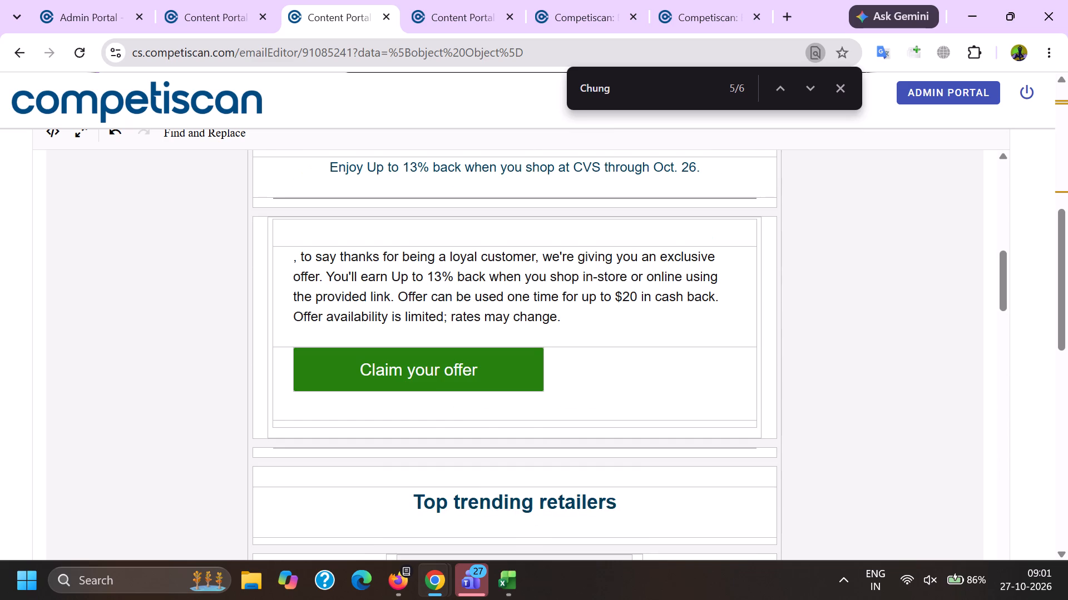
scroll(397, 438, up, 3)
Switch to the product form for 91085241 and set the Offer Expiry Date to 2026-10-26.
key(alt+Tab)
scroll(293, 264, down, 3)
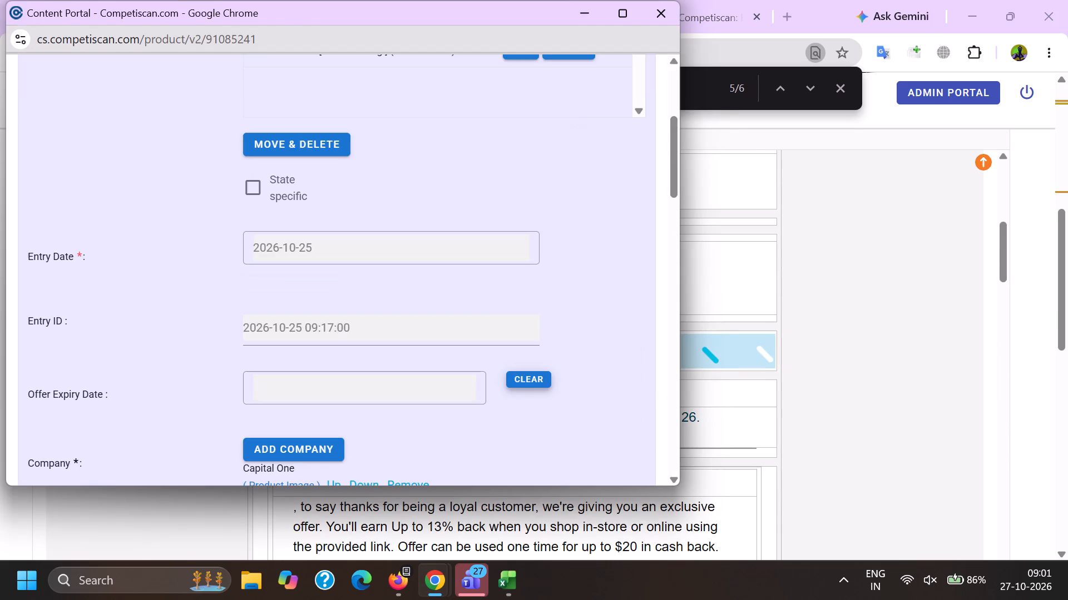
key(alt+Tab)
key(alt+Tab)
click(322, 379)
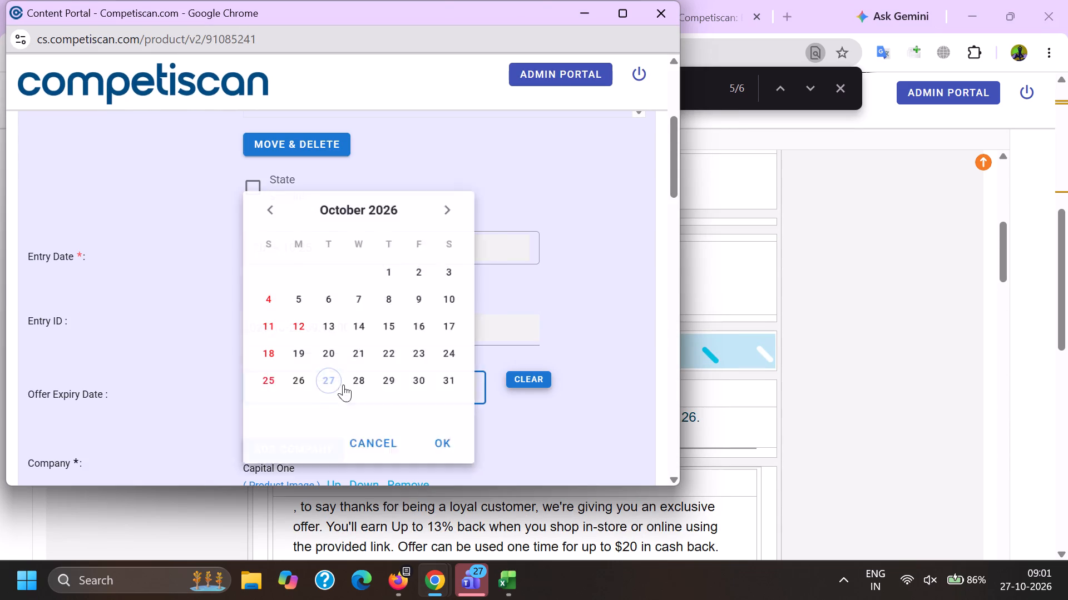
click(310, 398)
click(442, 454)
Classify the product under sector Credit Cards, category Payment Cards and sub category Credit Cards, and add this classification.
scroll(368, 230, down, 3)
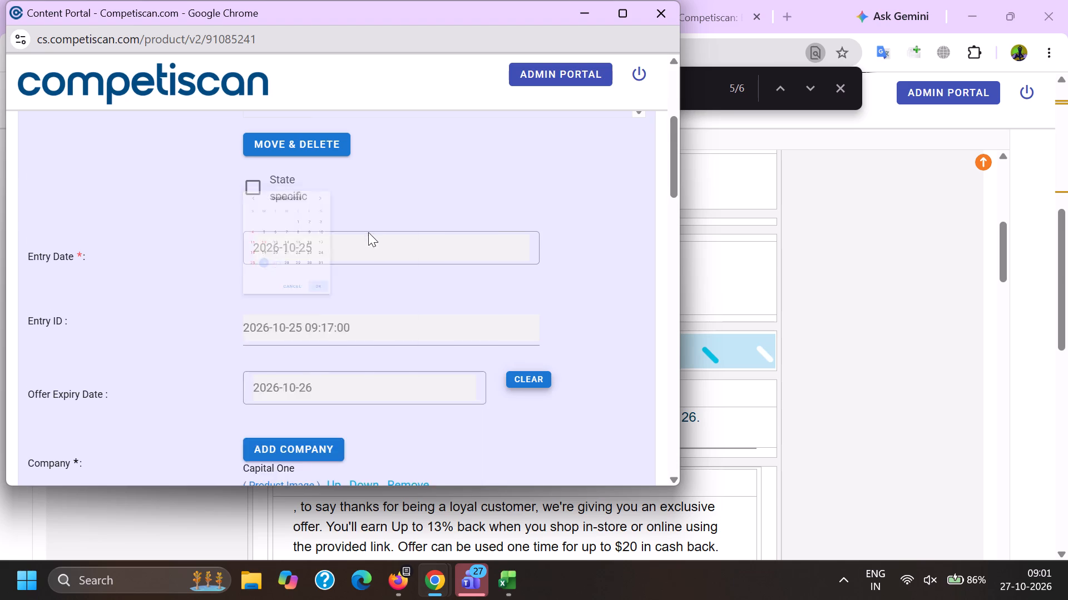
click(290, 239)
scroll(290, 208, down, 5)
click(306, 191)
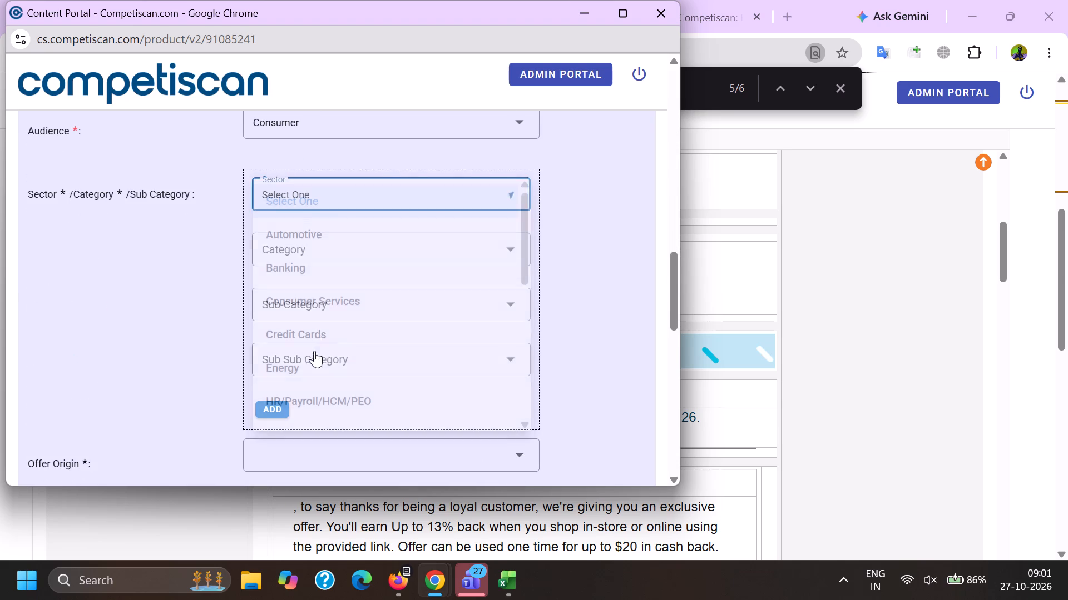
click(323, 324)
drag(166, 322, 176, 317)
click(277, 236)
drag(304, 338, 303, 331)
click(294, 298)
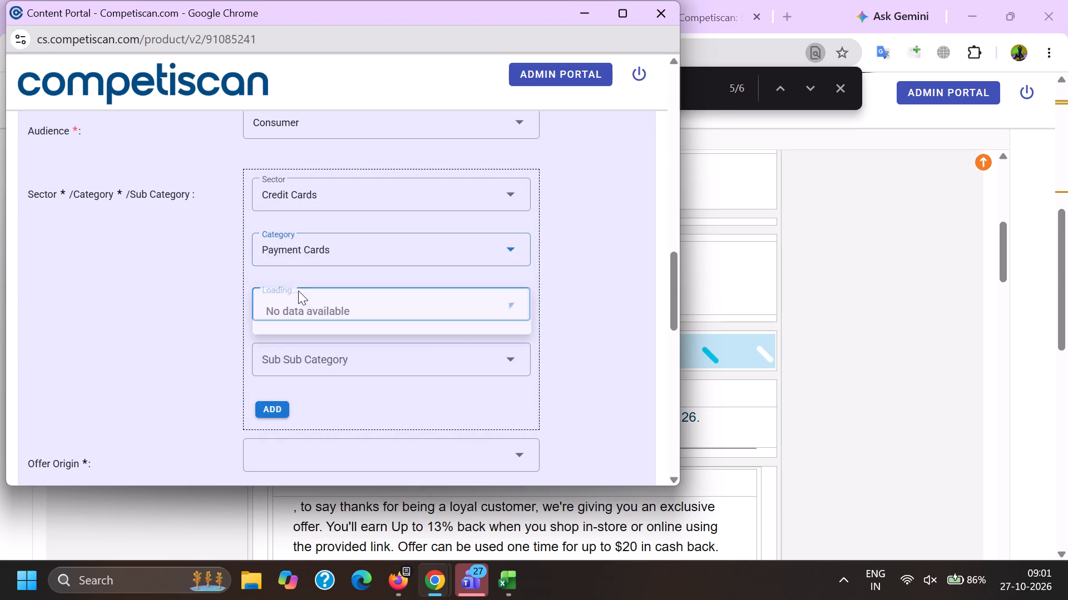
scroll(295, 229, down, 1)
click(316, 403)
drag(195, 348, 205, 347)
click(268, 324)
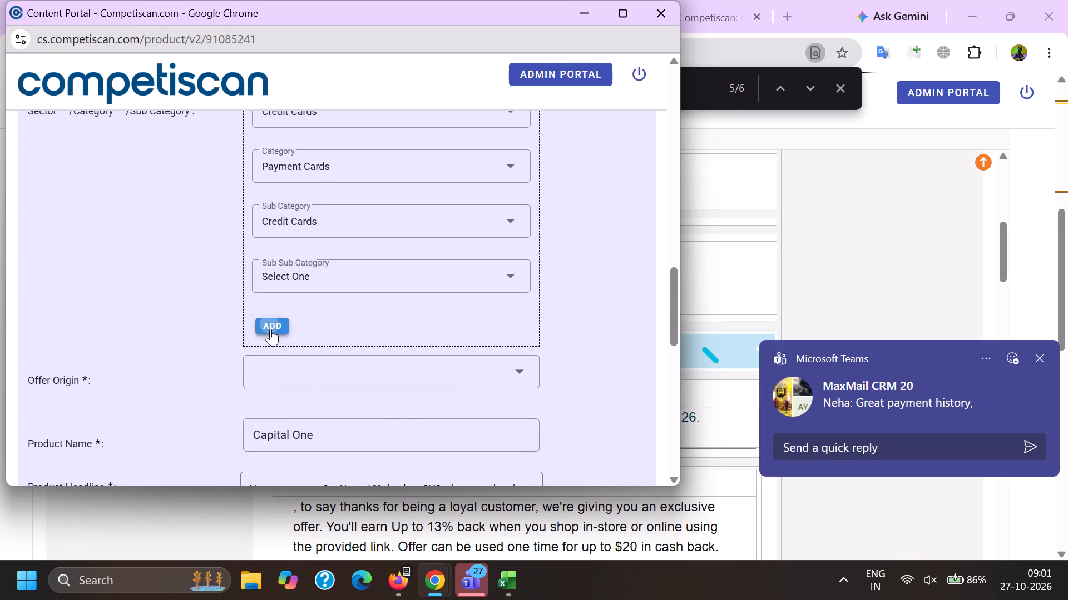
In the reference Capital One record's tab, copy the Ulta Beauty product headline and check the settings listed below it.
key(alt+Tab)
click(700, 0)
scroll(720, 306, down, 6)
scroll(669, 354, down, 2)
drag(657, 139, 655, 139)
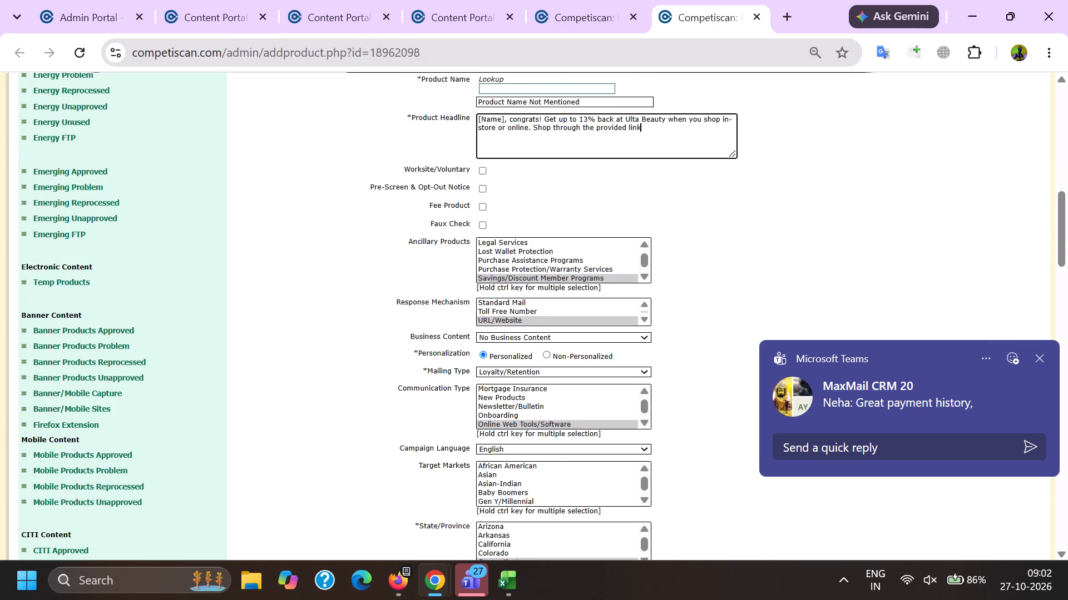
drag(655, 139, 403, 81)
key(ctrl+c)
key(ctrl+c)
scroll(588, 427, down, 5)
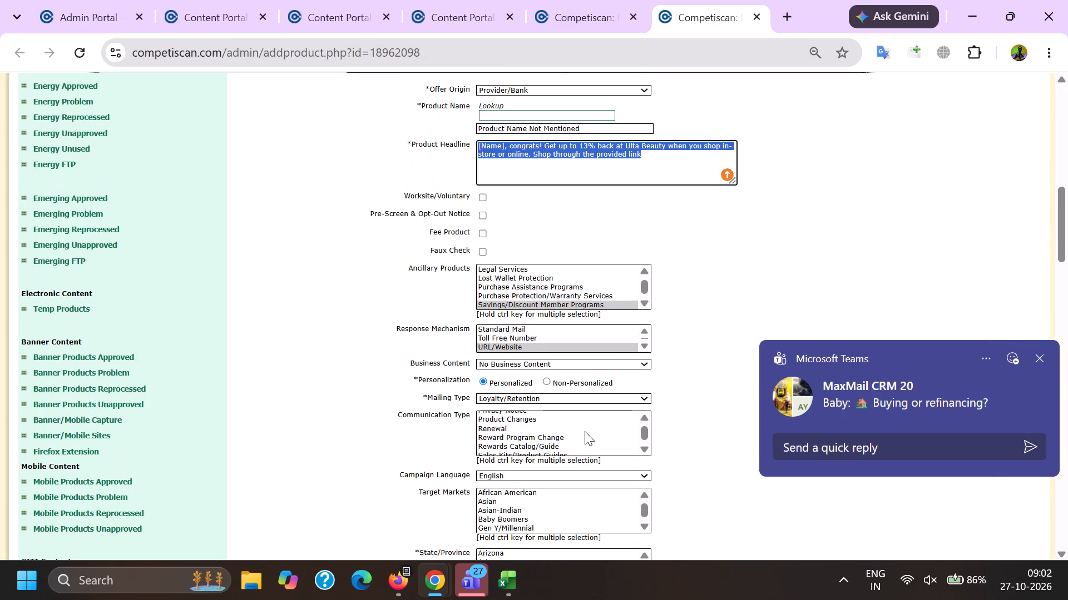
scroll(585, 431, down, 7)
Back in the 91085241 product form, set Offer Origin to Provider/Bank and the product name to Product Name Not Mentioned.
key(alt+Tab)
click(378, 141)
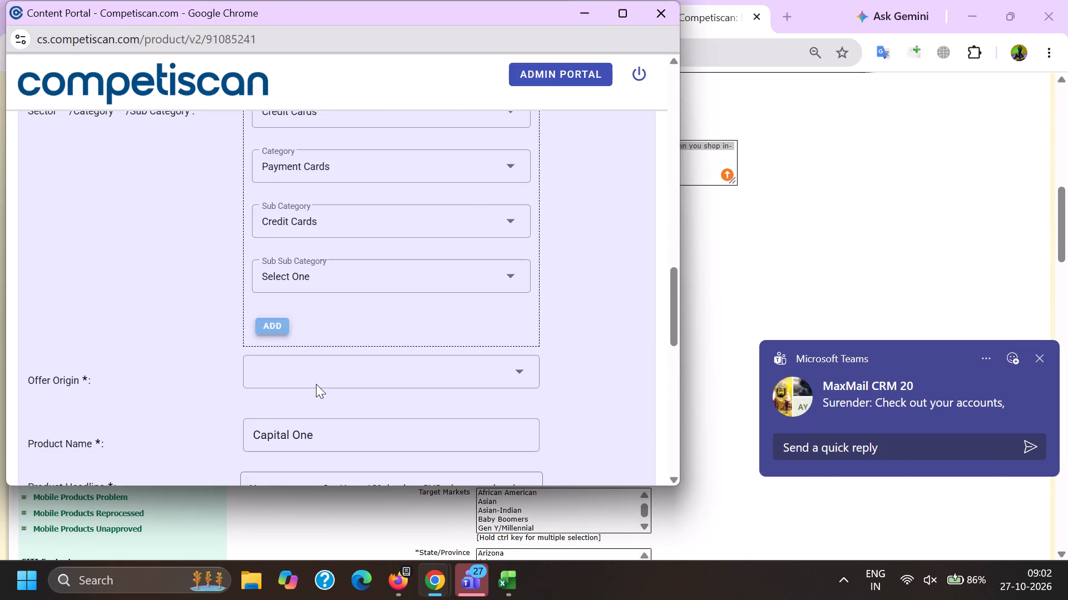
click(306, 361)
click(297, 414)
scroll(322, 212, down, 2)
click(310, 278)
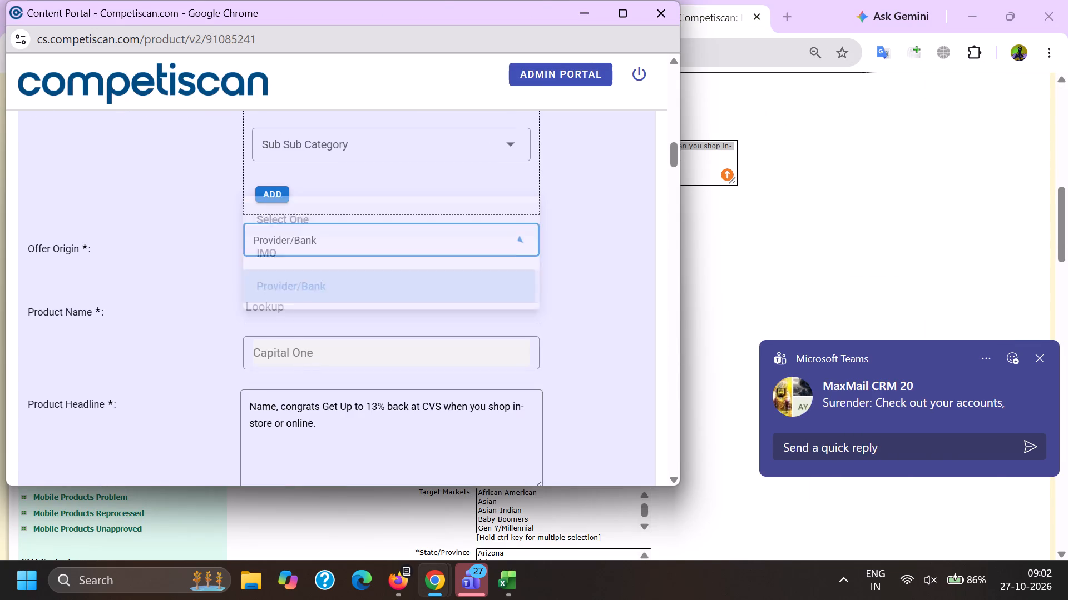
click(306, 318)
key(ctrl+v)
click(298, 354)
Replace the whole Product Headline text with the copied text.
drag(357, 440, 36, 374)
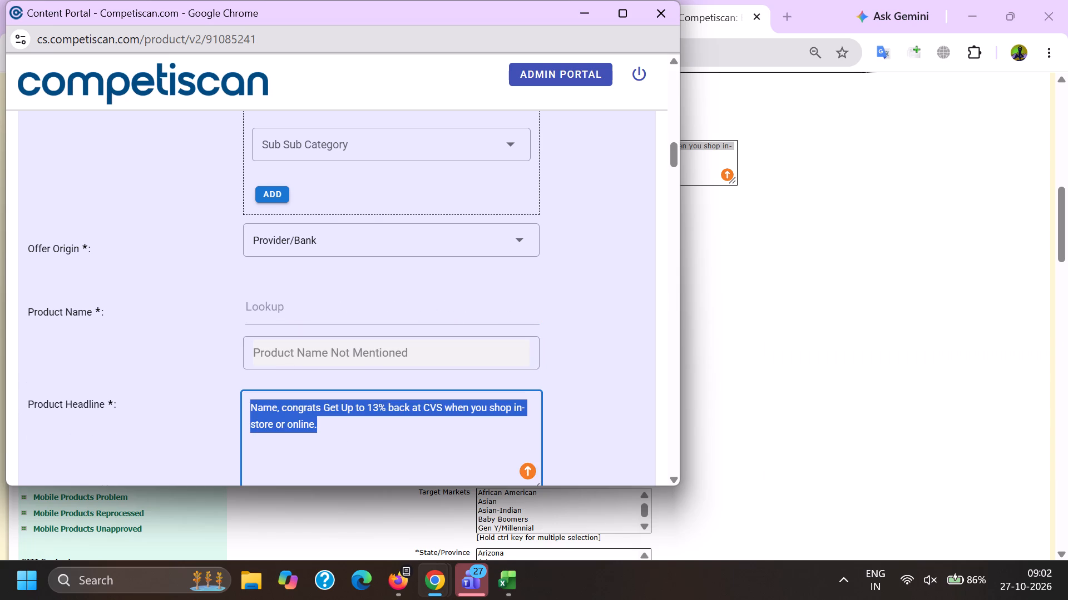
key(ctrl+v)
Set the Response Mechanism to URL/Website.
scroll(217, 281, down, 3)
scroll(339, 299, down, 3)
click(286, 279)
scroll(297, 178, down, 3)
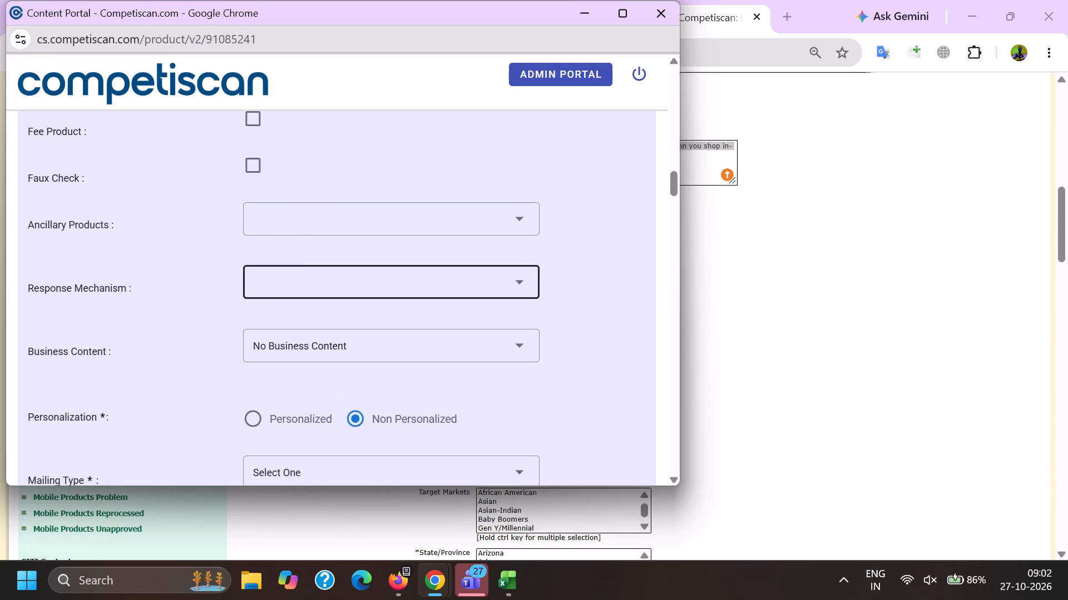
scroll(286, 279, down, 2)
scroll(333, 363, up, 1)
scroll(333, 364, down, 4)
scroll(314, 347, up, 7)
scroll(343, 262, down, 7)
click(319, 433)
click(313, 400)
drag(92, 385, 93, 381)
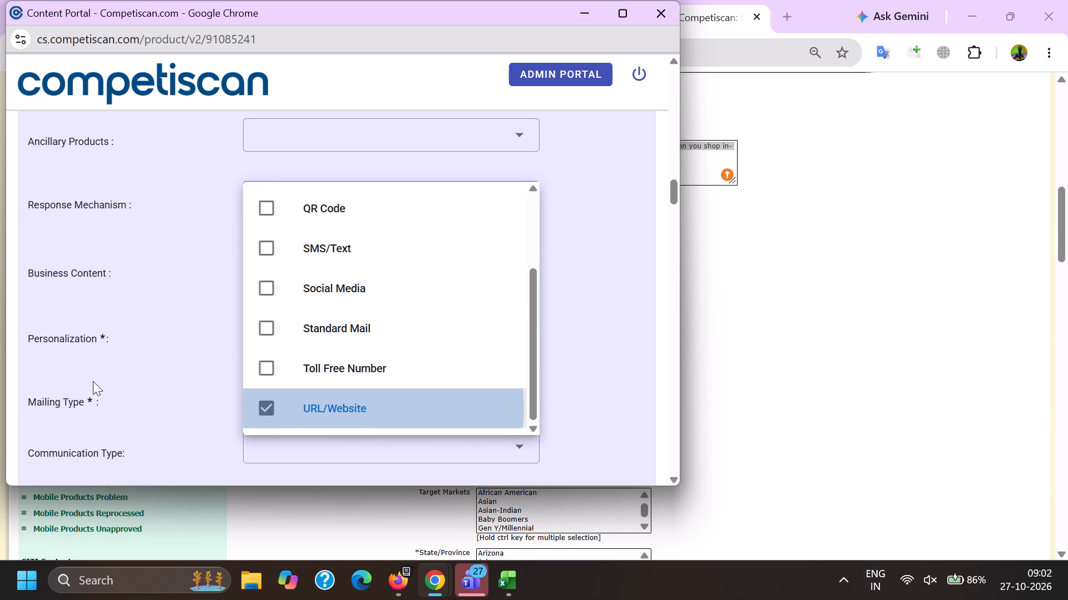
drag(93, 381, 101, 373)
click(274, 142)
scroll(322, 283, down, 7)
click(324, 280)
click(175, 269)
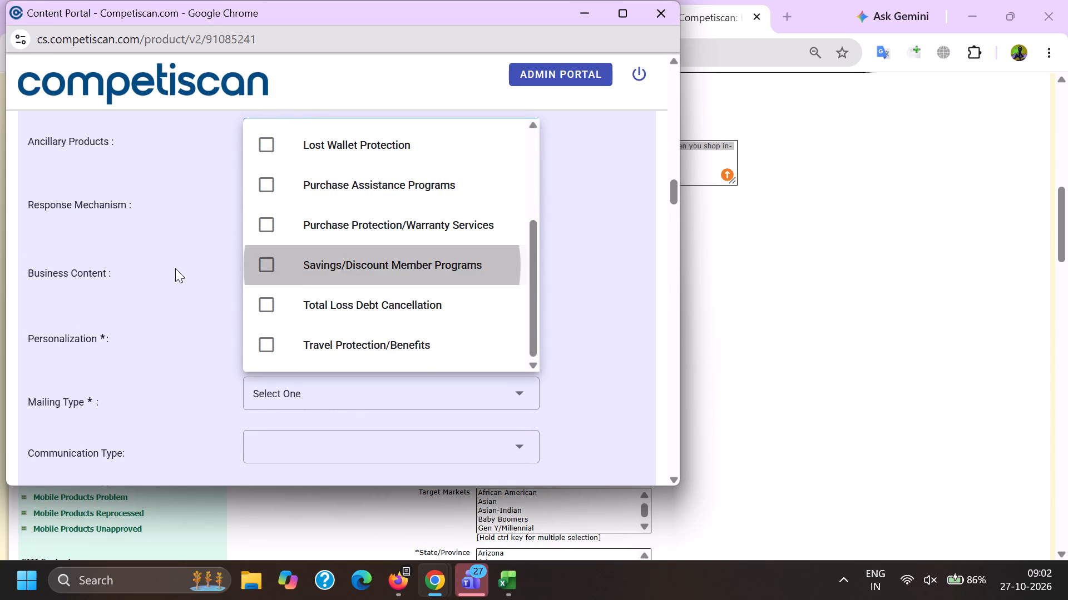
Mark the product as Personalized and set its Mailing Type to Loyalty/Retention.
click(271, 352)
click(319, 387)
drag(325, 415, 320, 415)
drag(177, 415, 195, 421)
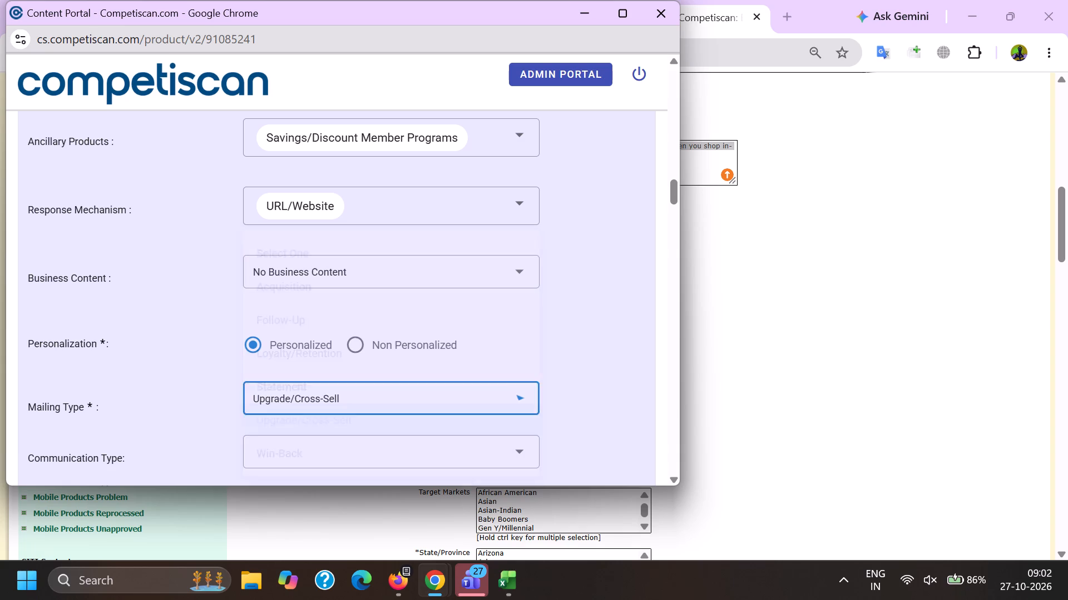
click(319, 382)
click(318, 340)
click(225, 369)
Choose the Communication Type for the product from its list of options.
scroll(260, 229, down, 2)
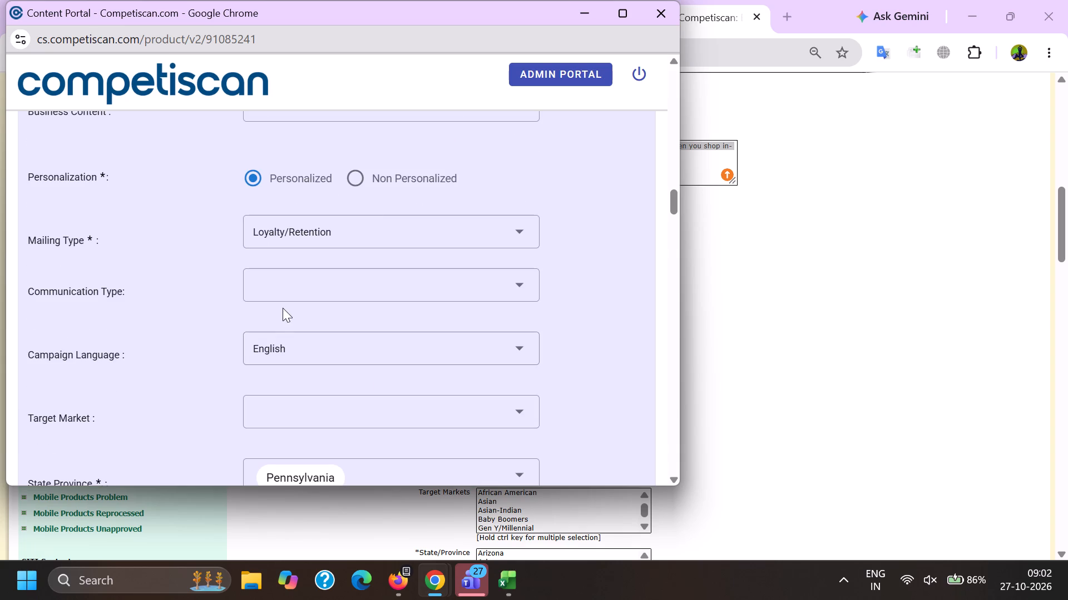
drag(282, 306, 281, 297)
click(278, 273)
scroll(308, 136, down, 2)
scroll(295, 329, down, 11)
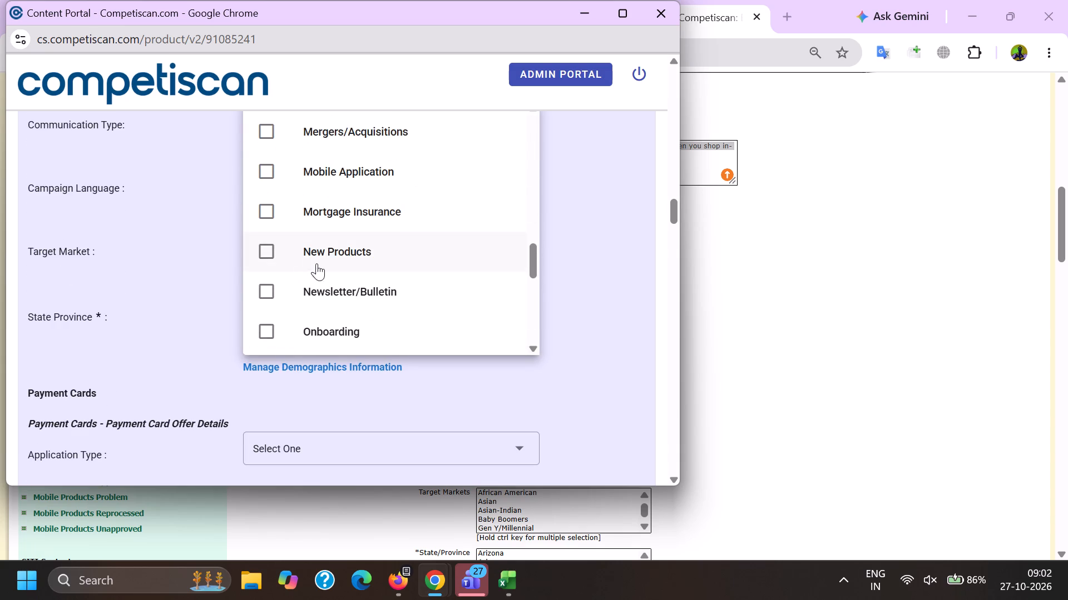
scroll(317, 263, down, 2)
click(344, 210)
scroll(344, 214, down, 11)
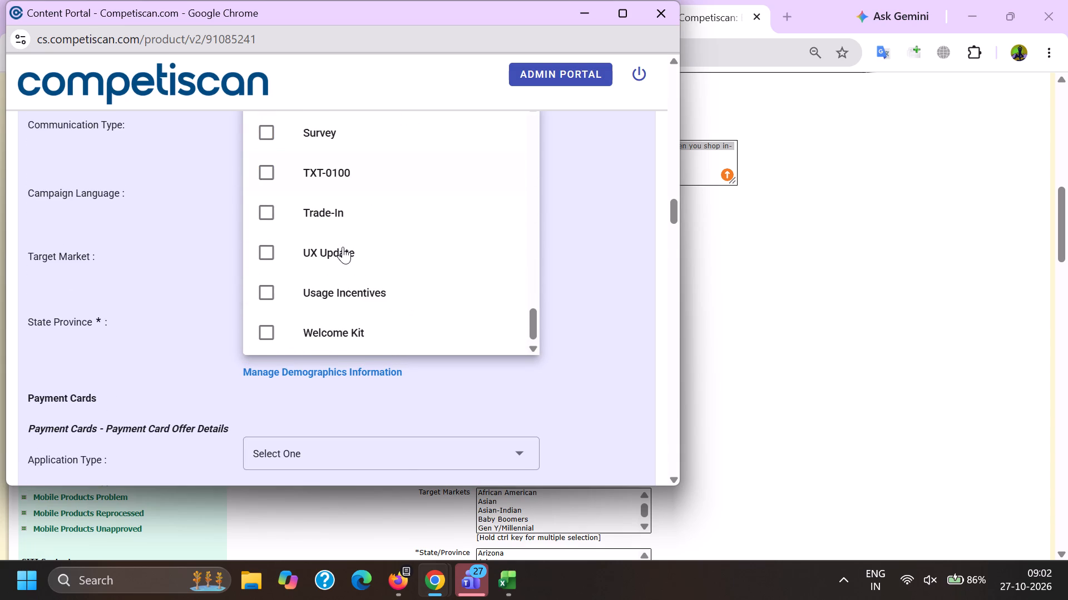
click(226, 269)
Leave the remaining payment card fields unfilled and submit the 91085241 product form.
scroll(243, 242, down, 19)
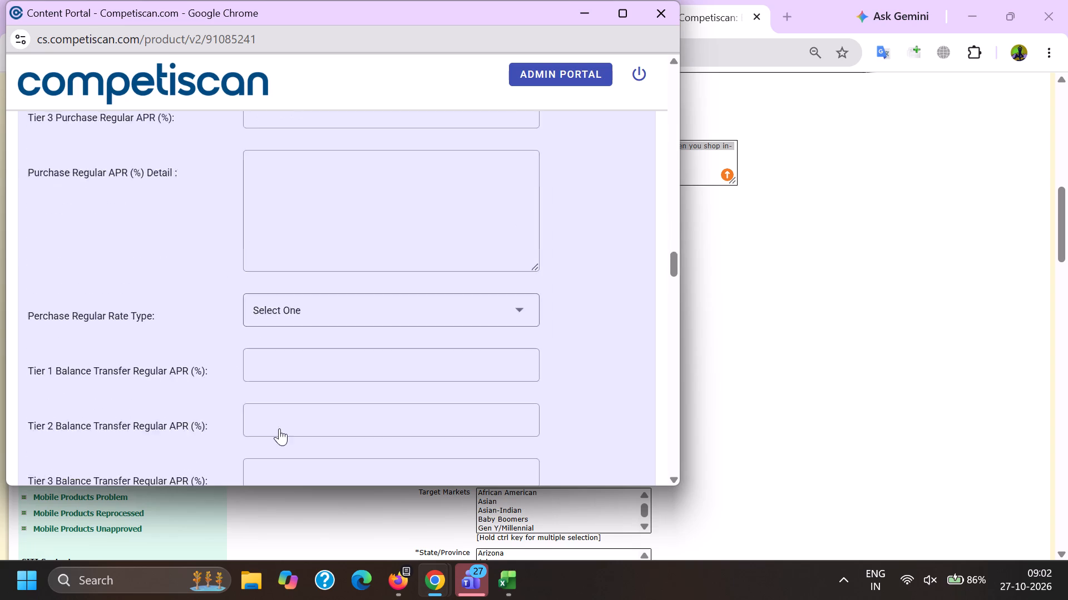
scroll(279, 428, down, 20)
scroll(279, 428, down, 3)
scroll(261, 436, up, 1)
scroll(261, 436, down, 19)
click(267, 462)
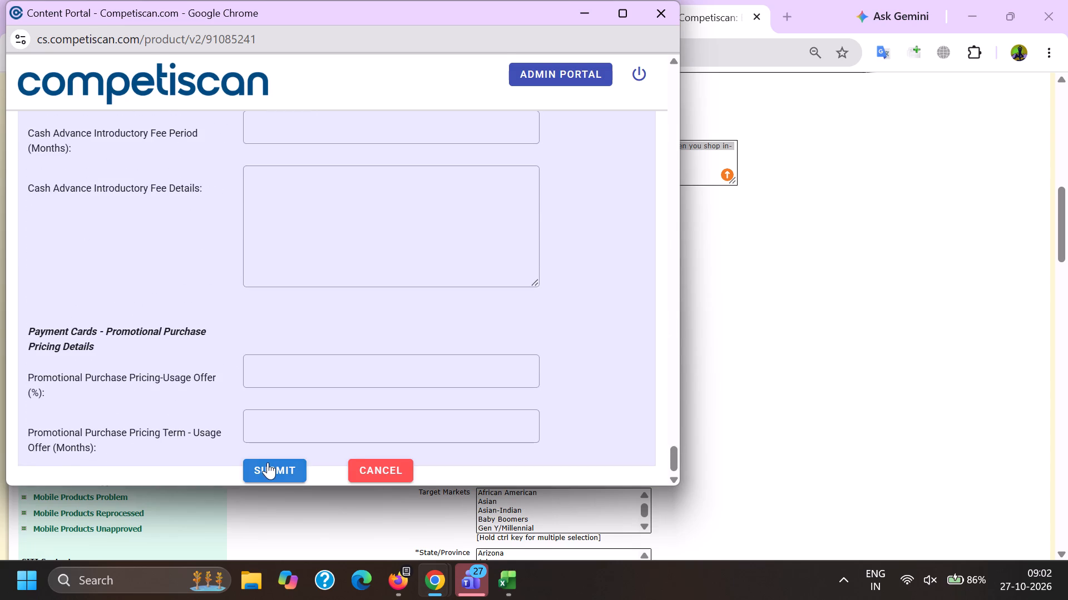
Switch to Firefox, undo the recent edits to the Capital One merchant-offers search text and rerun the search.
click(400, 593)
click(140, 479)
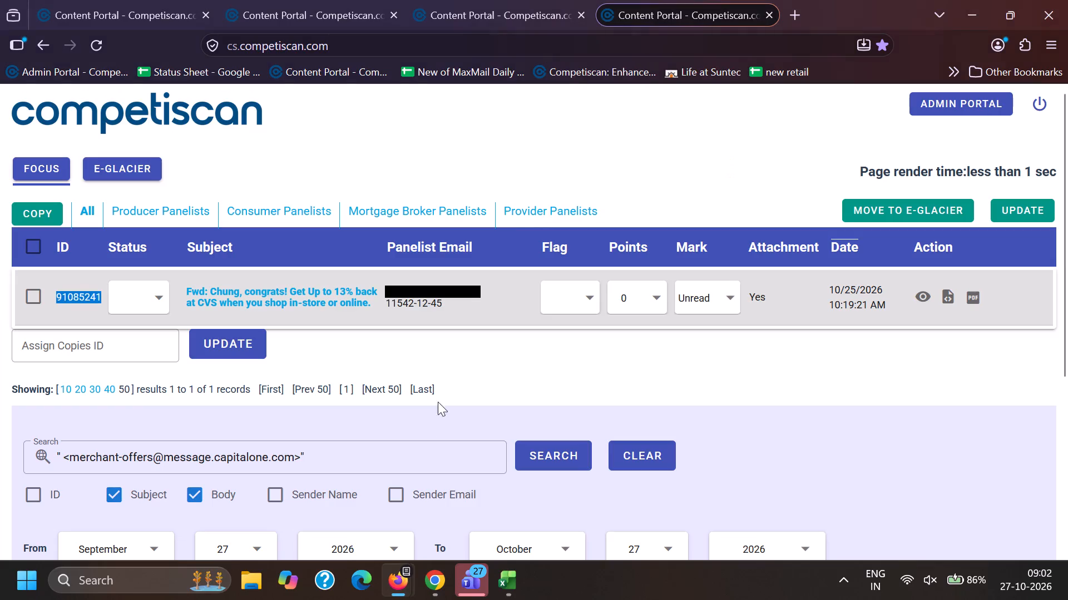
click(367, 459)
key(ctrl+z)
key(ctrl+z)
key(ctrl+z)
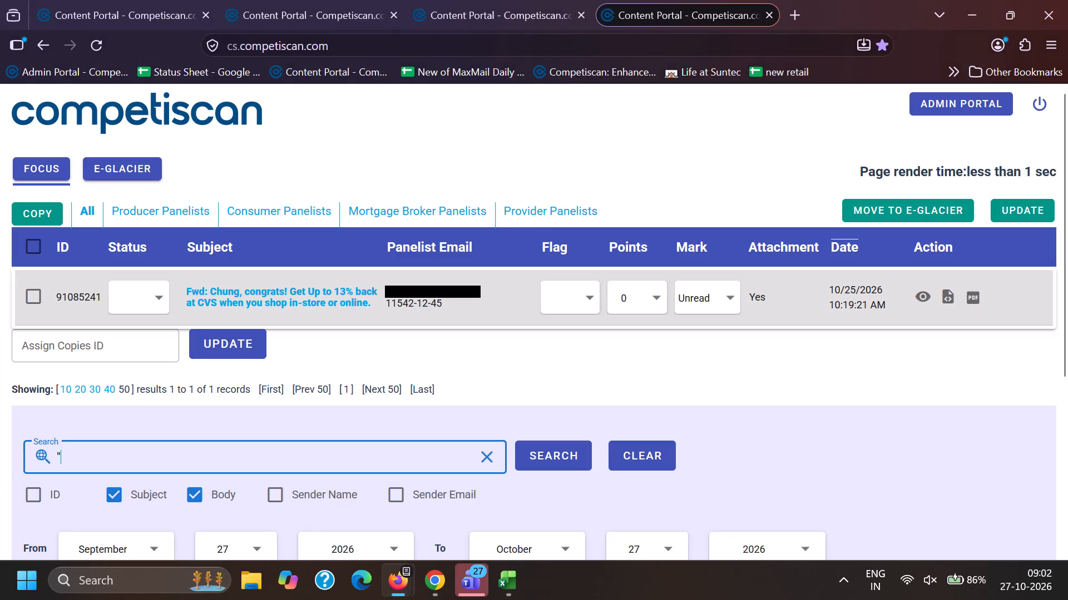
key(ctrl+z)
key(Return)
Reload the E-Glacier listing for the "Credit karma" search in its own tab.
click(445, 0)
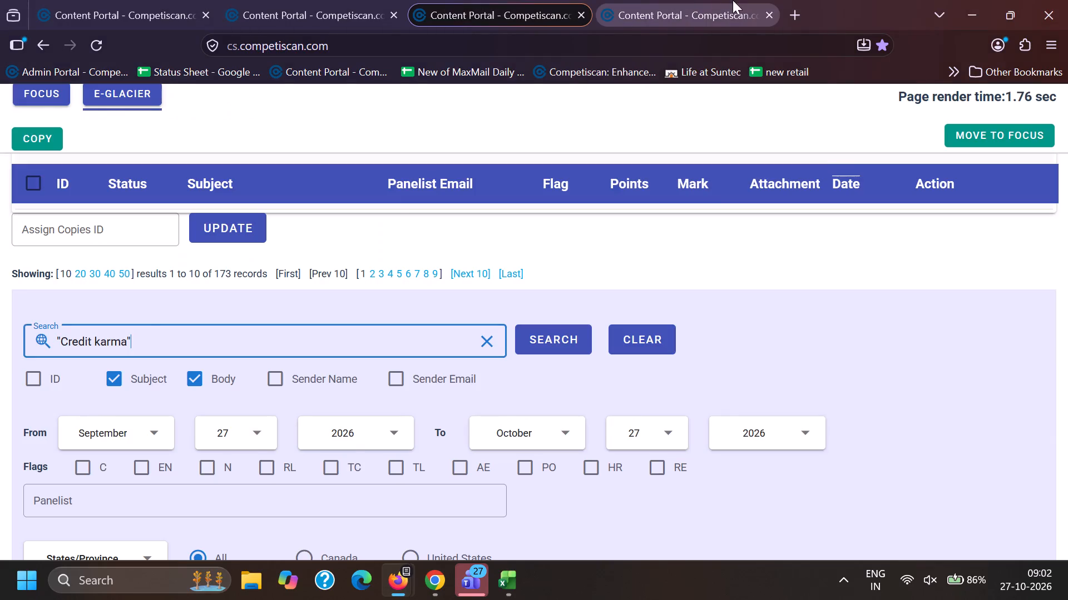
click(736, 0)
click(532, 0)
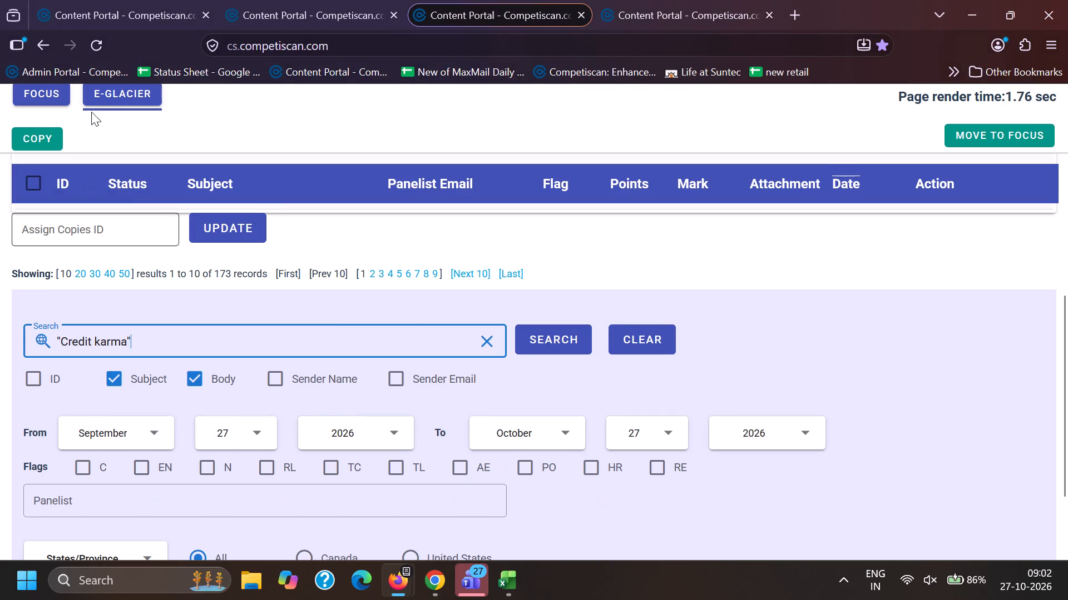
click(110, 99)
Show 50 results per page in the Focus listing of the "Capital one" search.
click(266, 3)
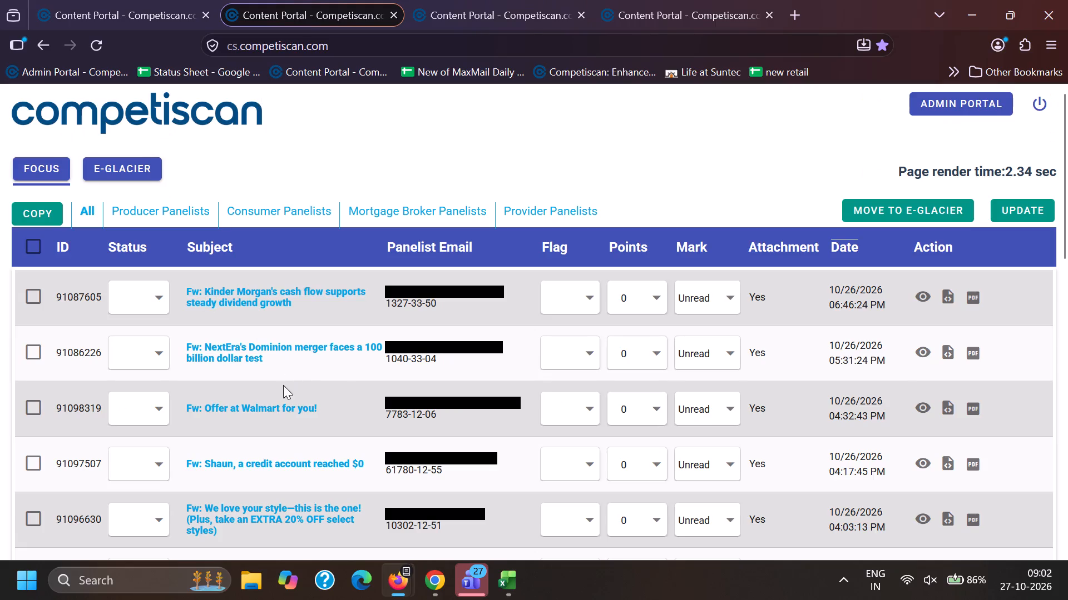
scroll(246, 423, down, 2)
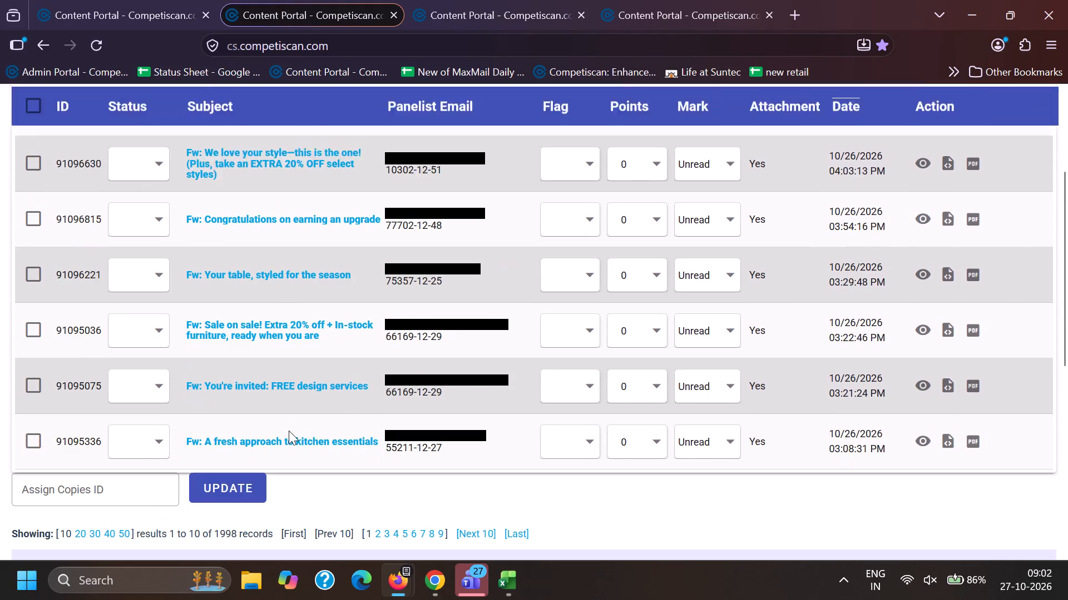
scroll(159, 423, down, 2)
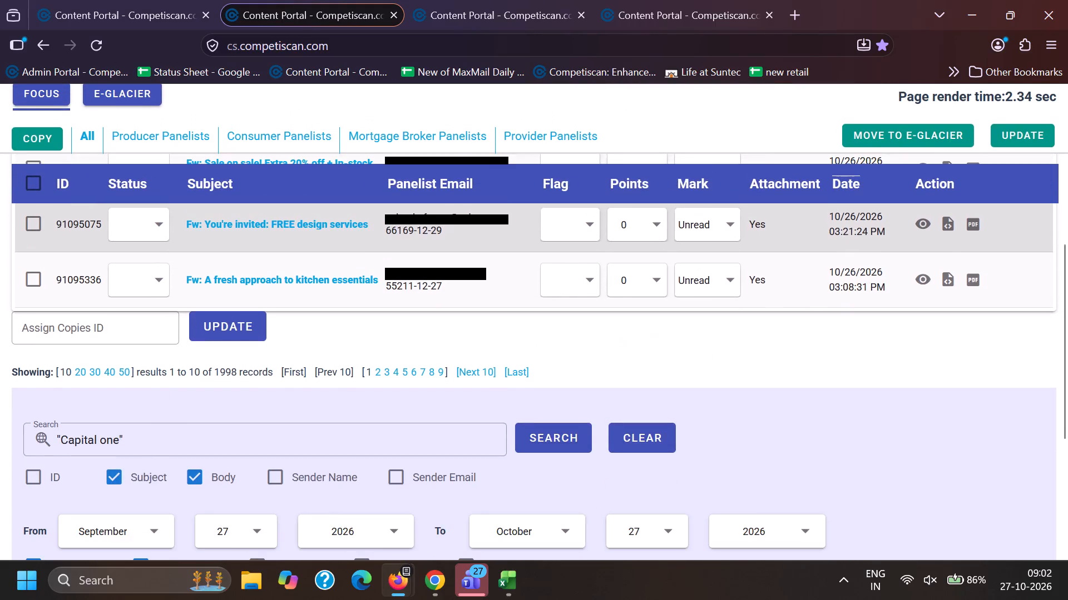
click(126, 364)
Reload the Focus listing that holds the Chase emails.
click(129, 0)
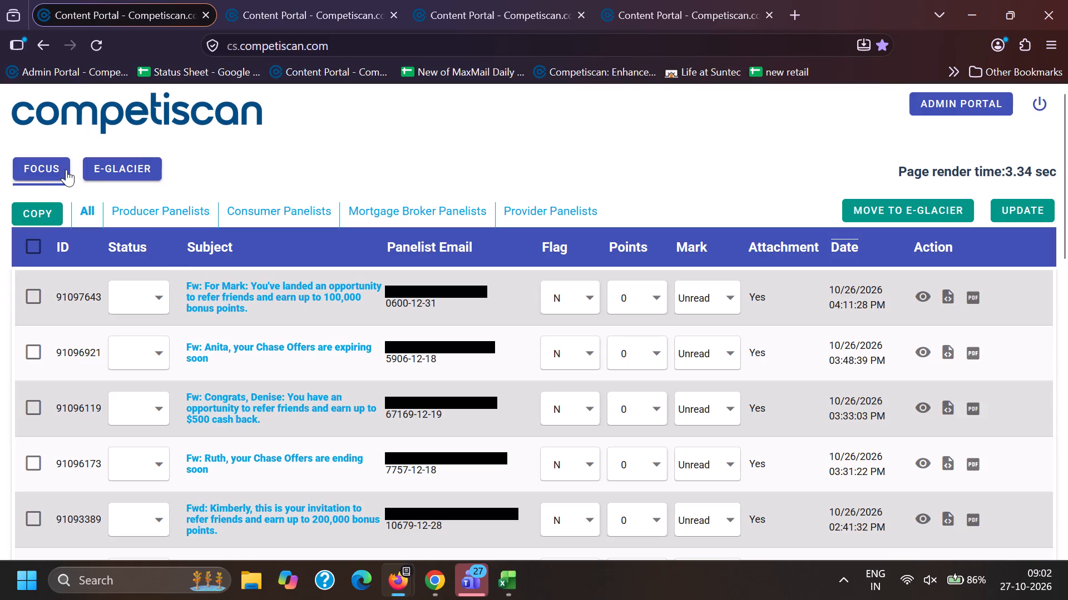
click(53, 166)
Check the open listing tabs and look through the E-Glacier emails of the "Credit karma" search.
click(440, 0)
click(313, 0)
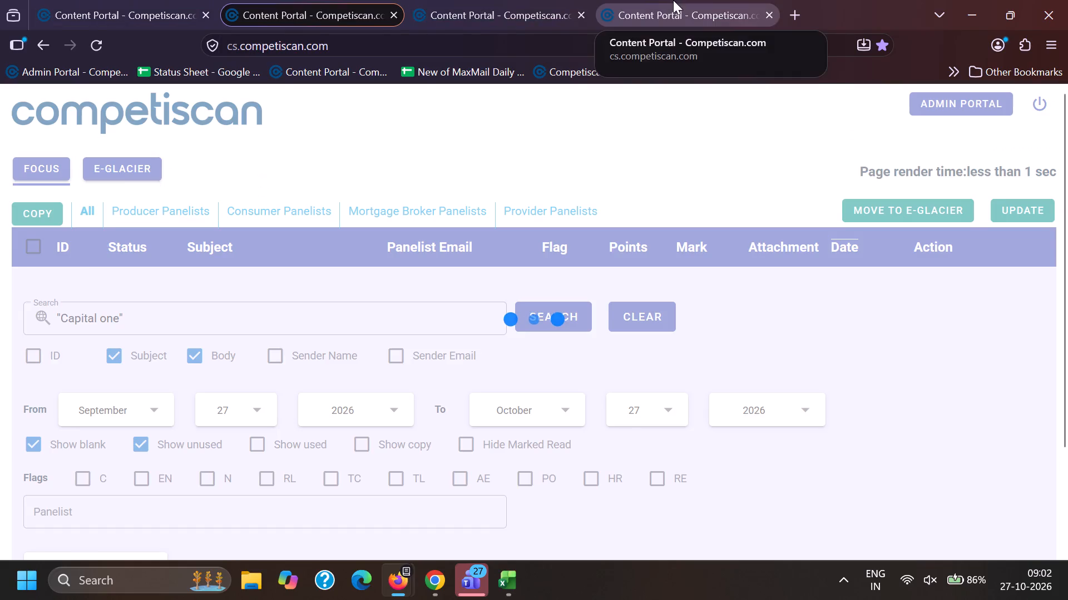
click(673, 0)
click(522, 0)
scroll(306, 461, down, 1)
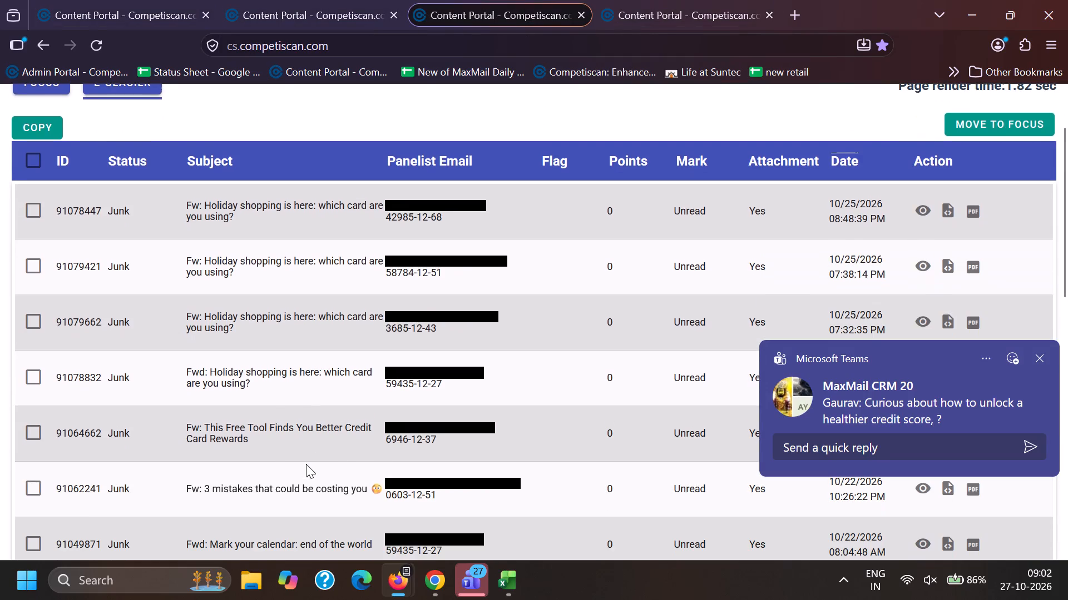
scroll(207, 416, down, 2)
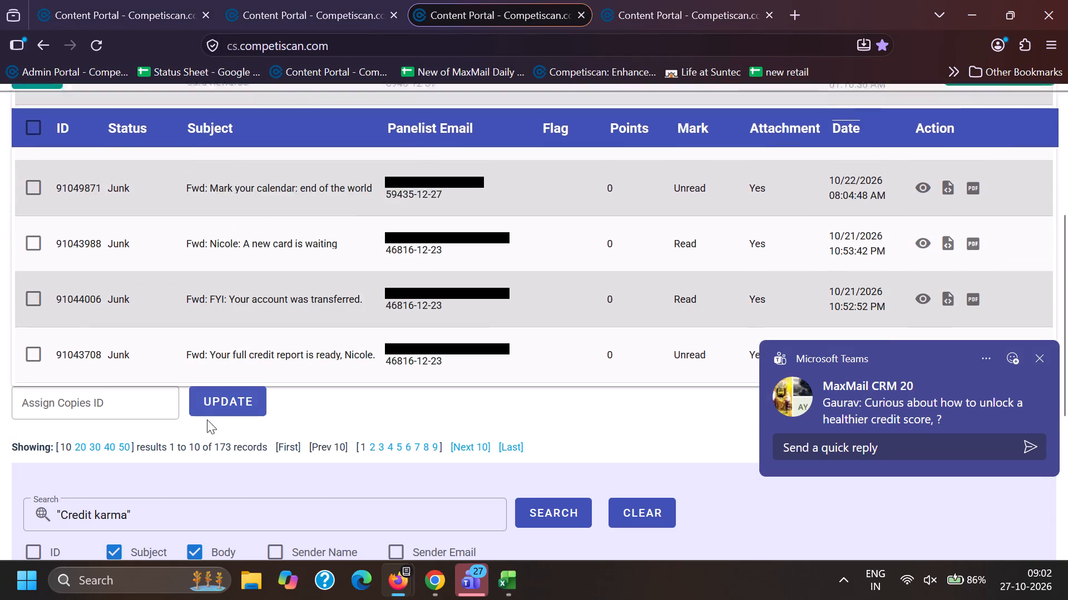
Switch to Chrome and bring up the email editor for the Equifax email 91076842.
click(429, 574)
click(354, 504)
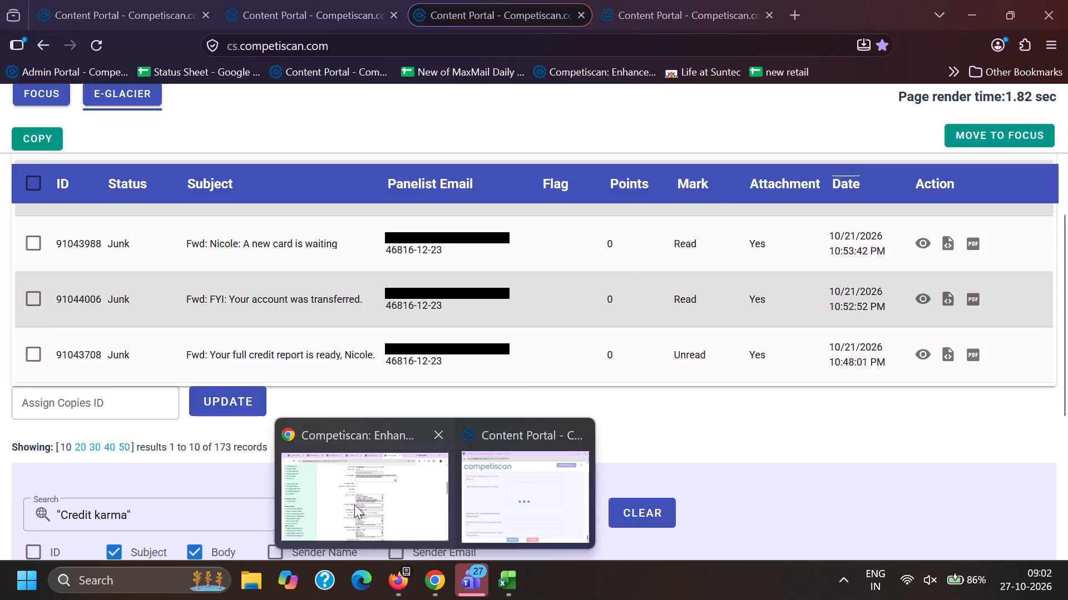
click(554, 0)
click(421, 0)
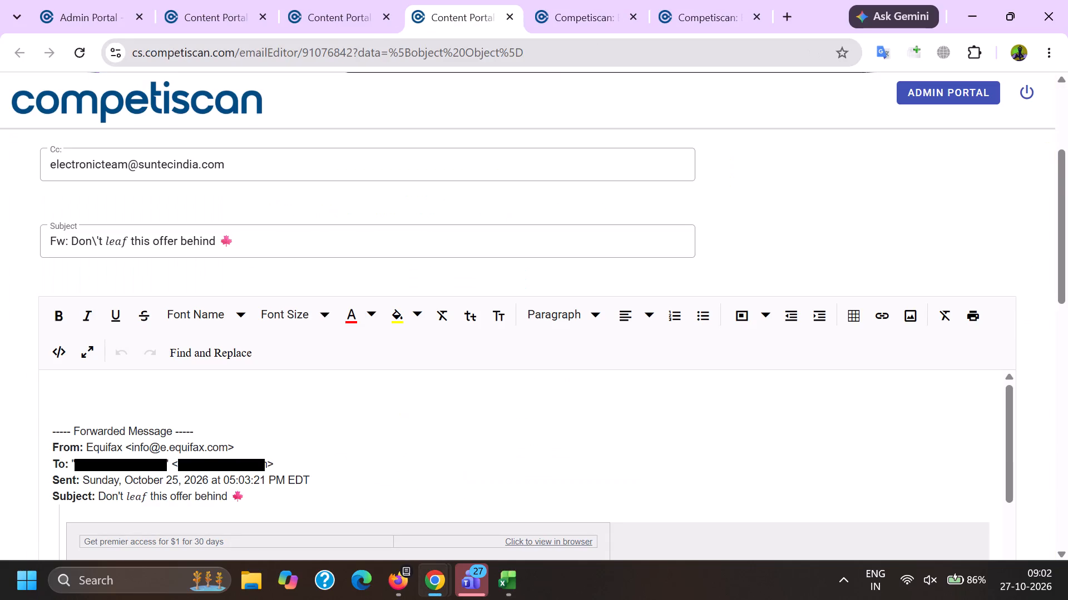
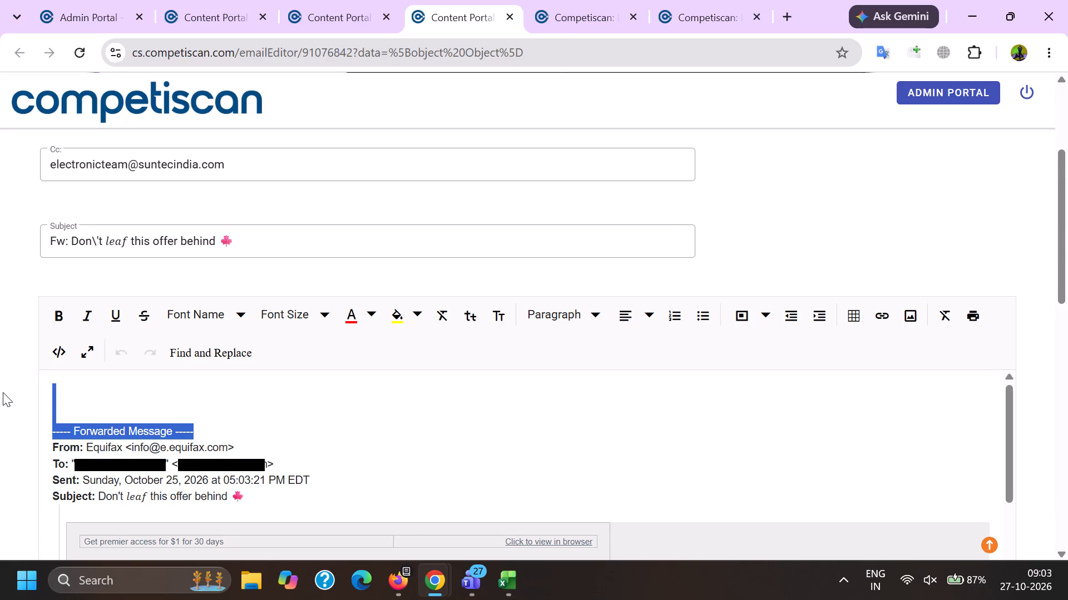
drag(124, 413, 298, 432)
key(BackSpace)
scroll(295, 282, down, 2)
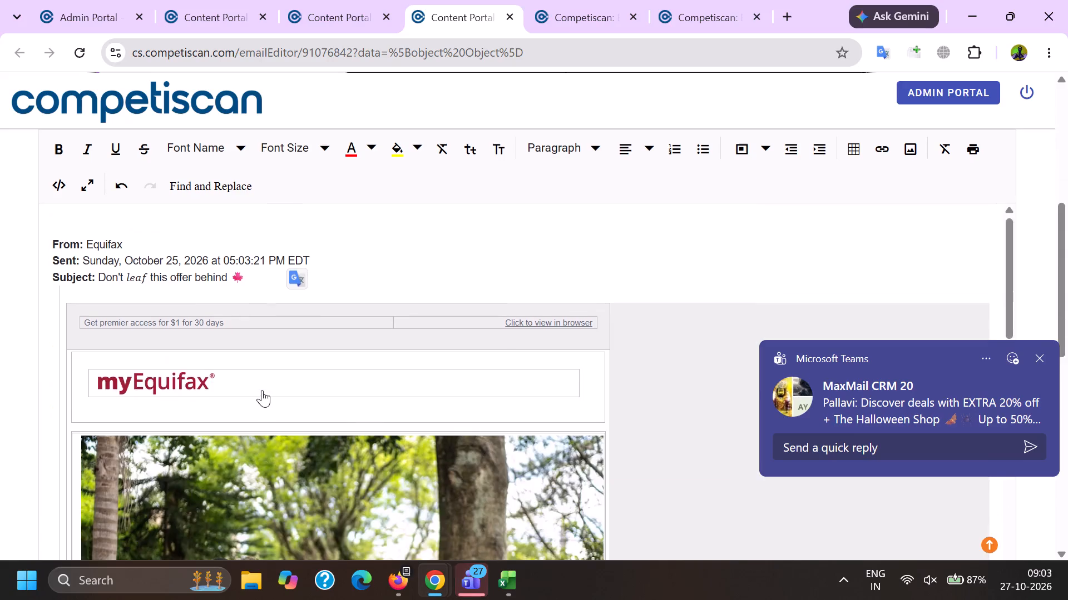
Copy the footer's Privacy Policy link address and strip the links from the Equifax email body.
scroll(261, 389, down, 20)
scroll(261, 389, down, 7)
right_click(261, 222)
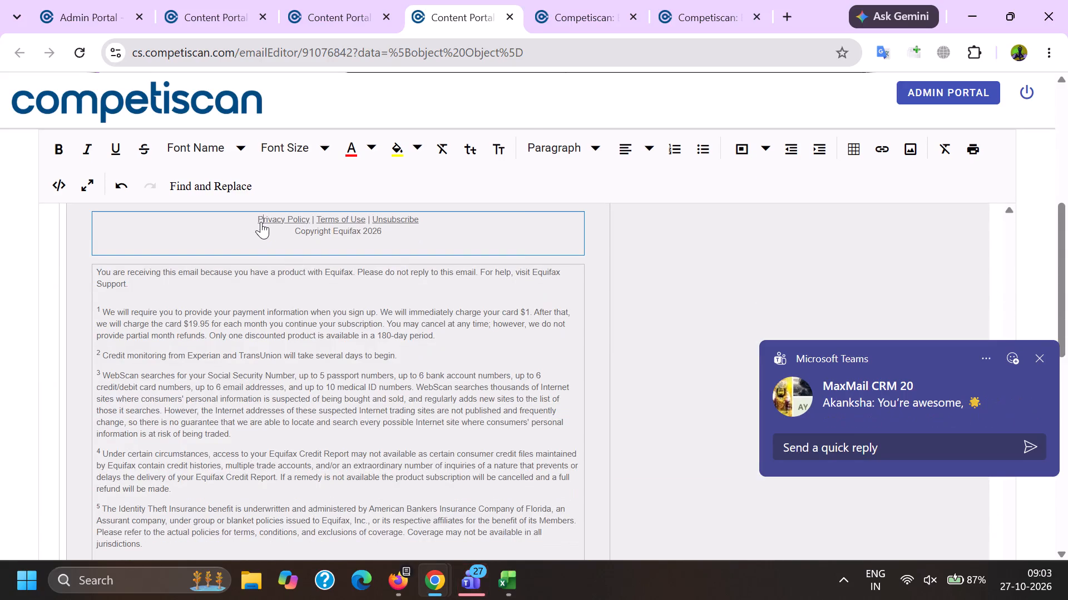
click(350, 177)
scroll(0, 348, down, 3)
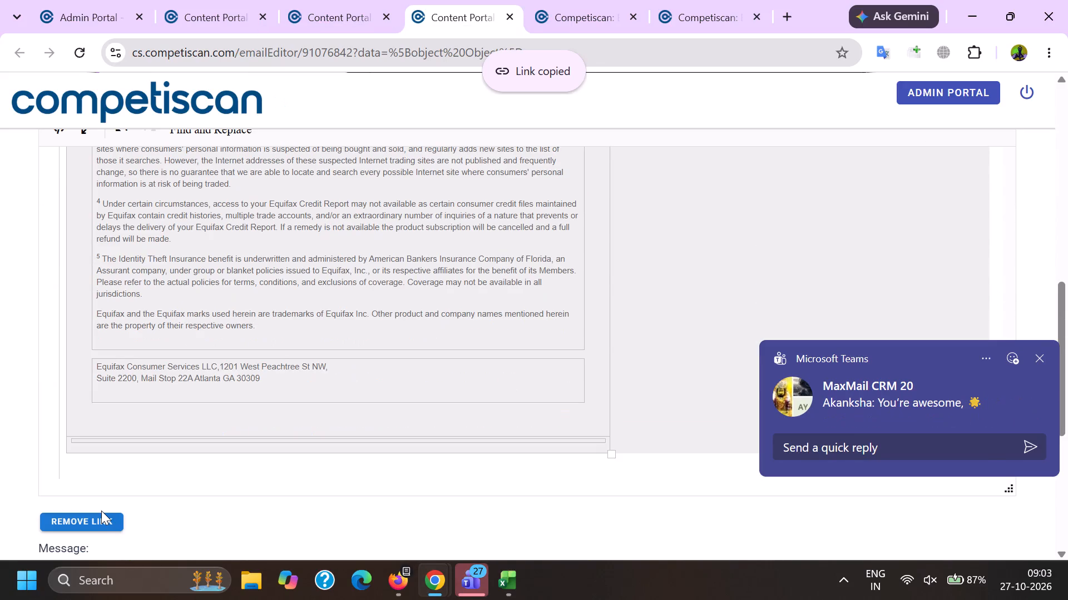
click(100, 511)
click(105, 520)
click(606, 154)
Insert the copied link address on the footer's Privacy Policy text.
scroll(404, 486, up, 3)
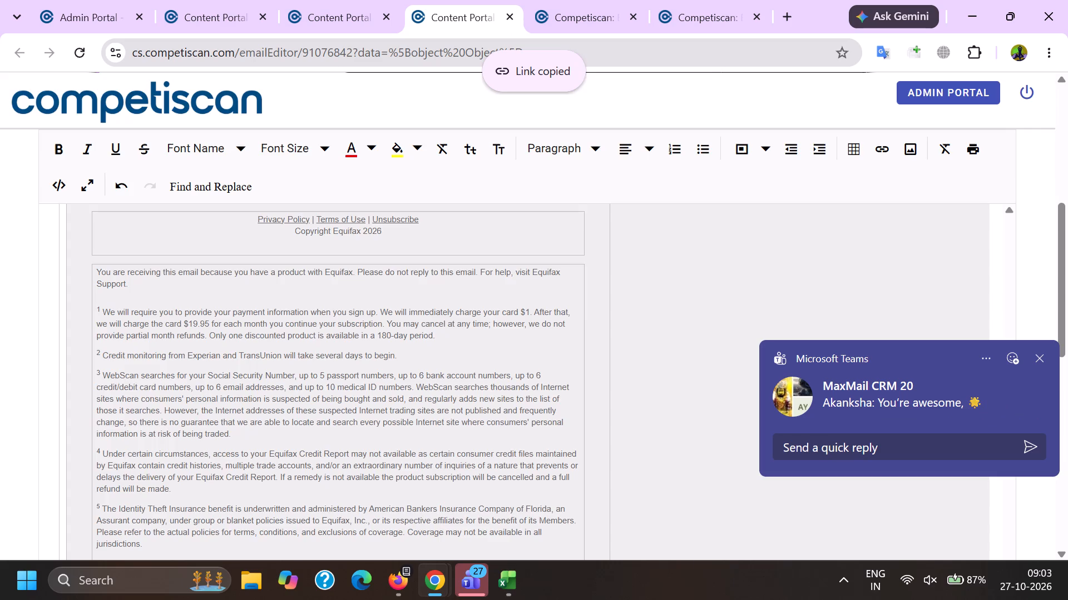
click(277, 222)
key(ctrl+k)
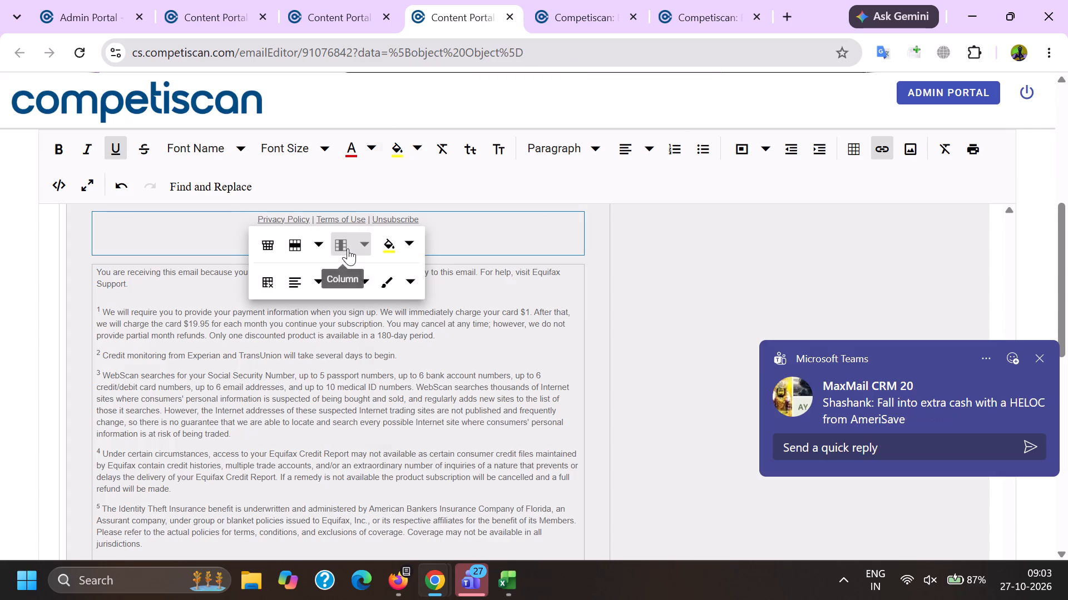
key(ctrl+v)
click(531, 401)
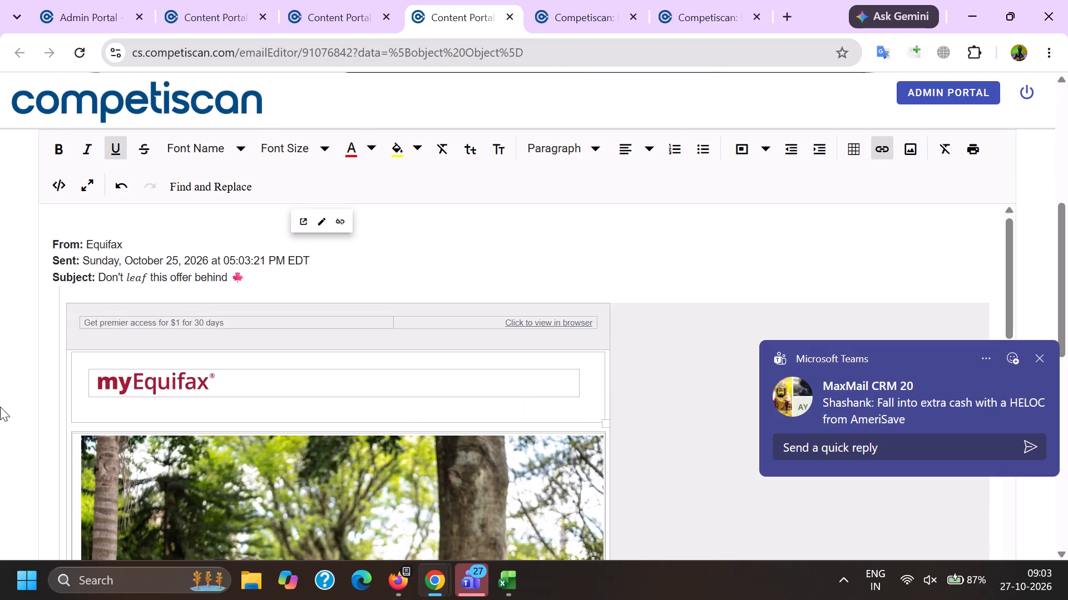
Save the cleaned Equifax email's product info and confirm the save.
scroll(0, 395, down, 20)
scroll(0, 395, down, 1)
click(359, 411)
click(527, 342)
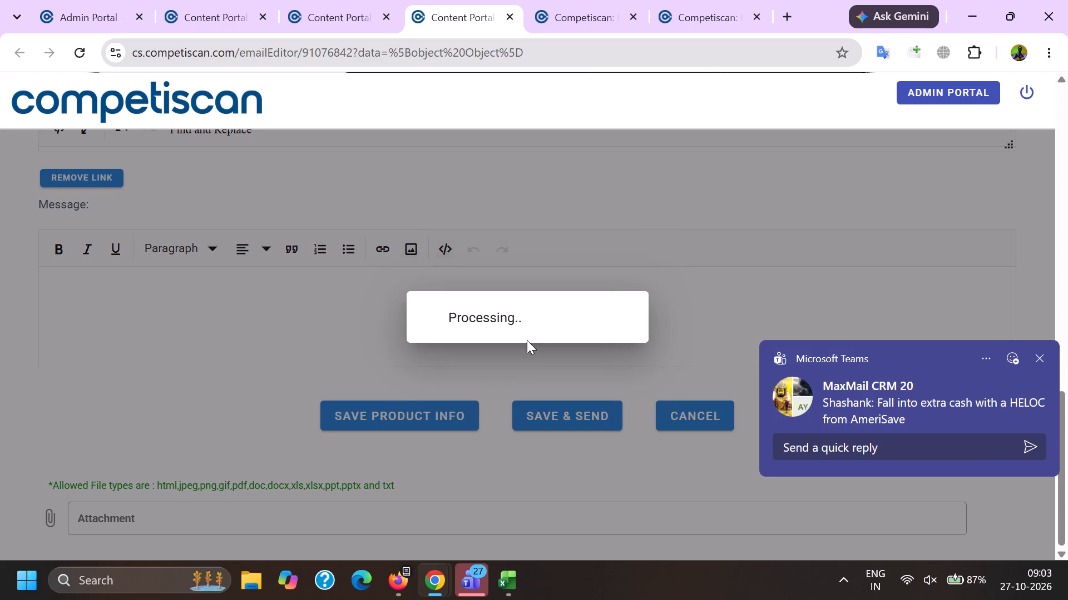
click(561, 0)
click(440, 0)
Open the product form for email 91076842 from its record.
click(0, 321)
scroll(4, 332, up, 13)
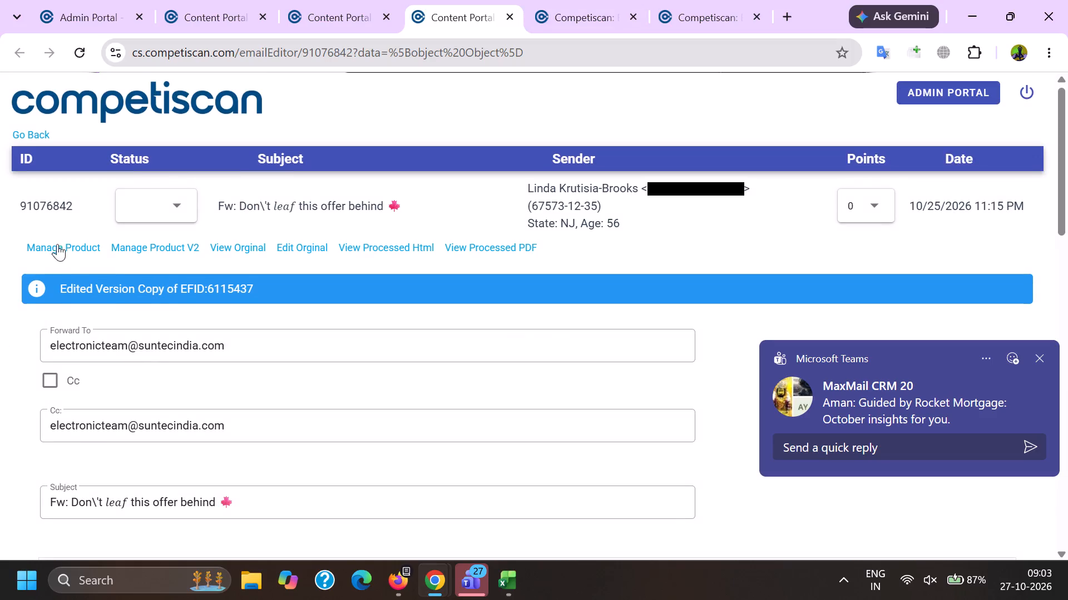
click(57, 239)
click(73, 243)
Back in the email editor, replace the emoji ending the body's Subject line with a period and append "Get premier access for $1 for 30 days".
key(alt+Tab)
scroll(116, 328, down, 6)
scroll(142, 402, up, 3)
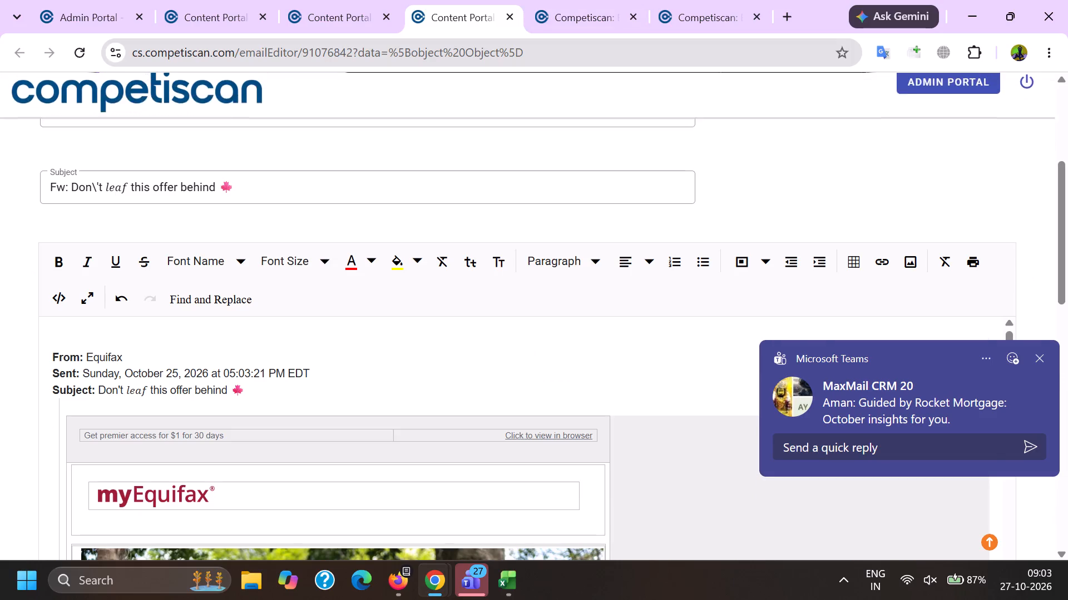
triple_click(106, 437)
key(ctrl+c)
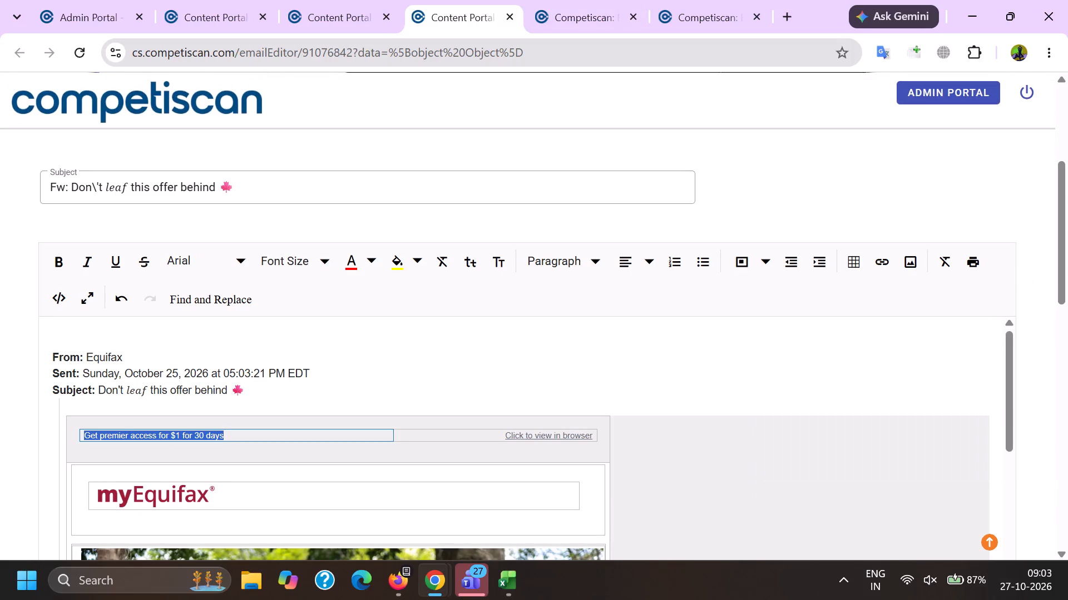
click(286, 392)
key(BackSpace)
key(BackSpace)
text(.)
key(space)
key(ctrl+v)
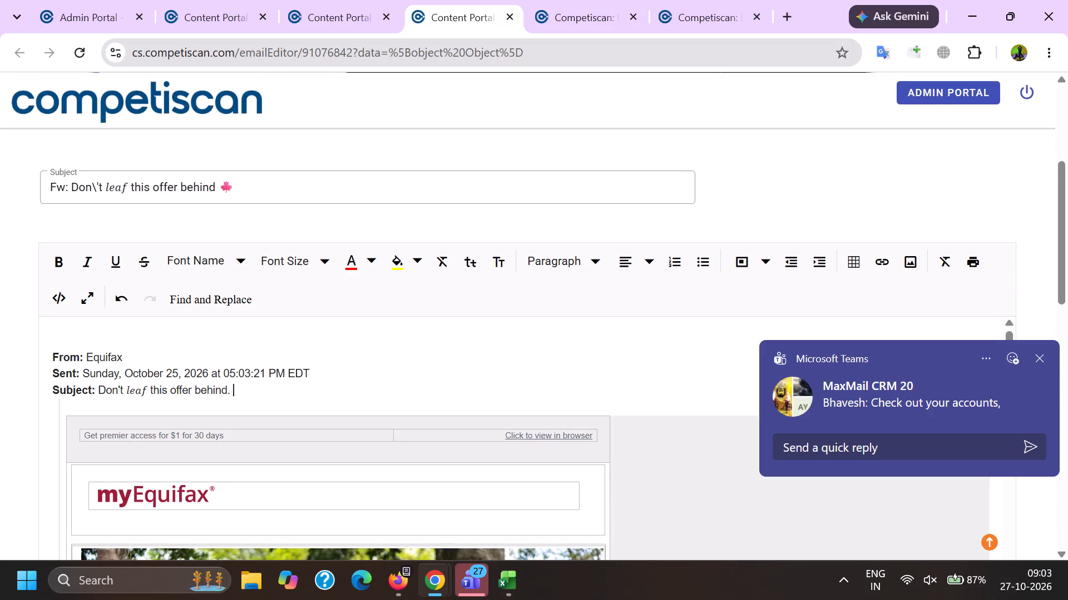
Copy the combined subject and preheader text, then undo the last edit to the Subject line.
drag(98, 388, 443, 391)
key(ctrl+c)
key(ctrl+z)
Return to the 91076842 product form and go down to its entry and offer expiry date fields.
key(alt+Tab)
scroll(296, 187, down, 5)
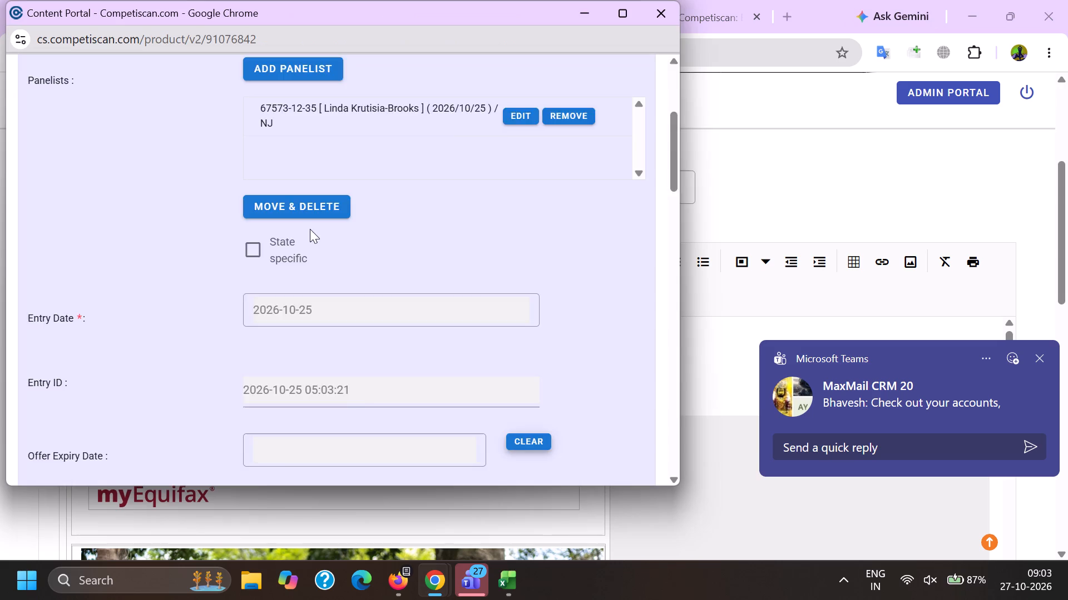
Replace the Product Headline in Equifax record 91076842 with "Don't leaf this offer behind. Get premier access for $1 for 30 days".
click(300, 305)
scroll(297, 269, down, 10)
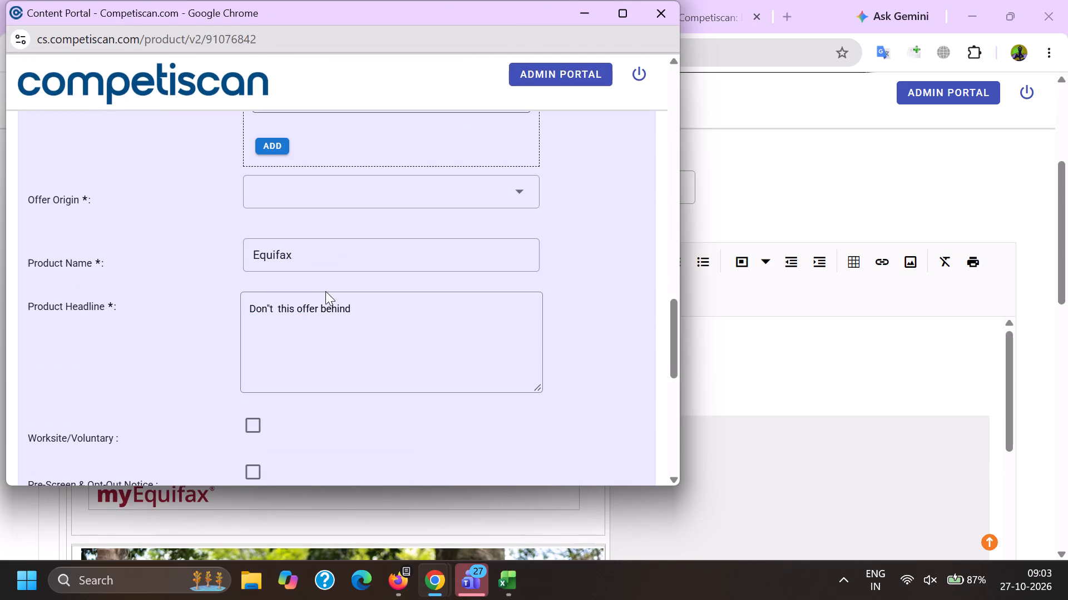
drag(380, 311, 78, 286)
key(ctrl+v)
key(alt+Tab)
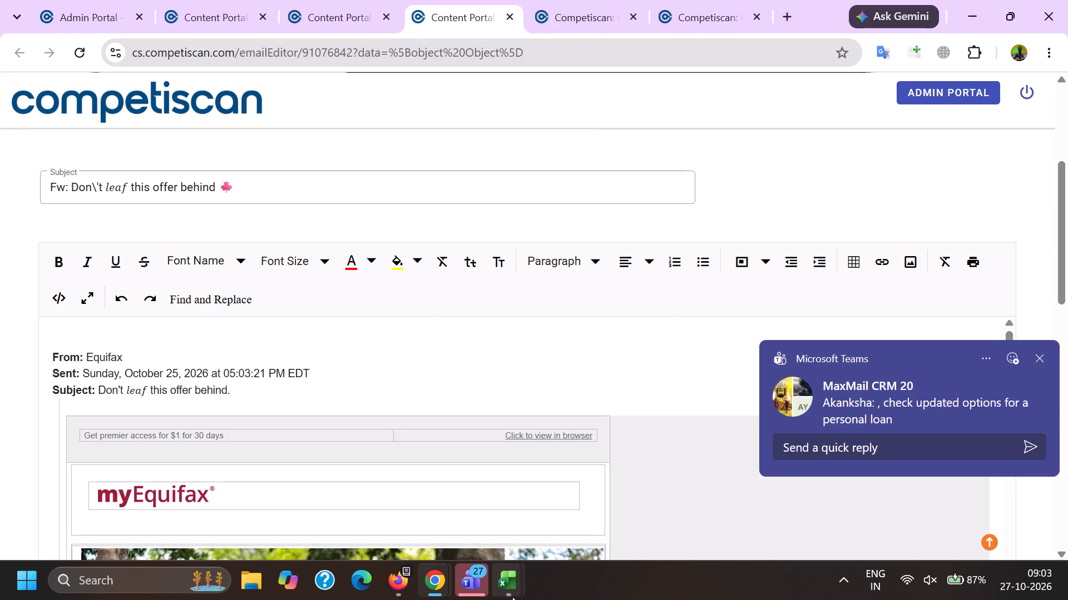
click(512, 597)
click(706, 509)
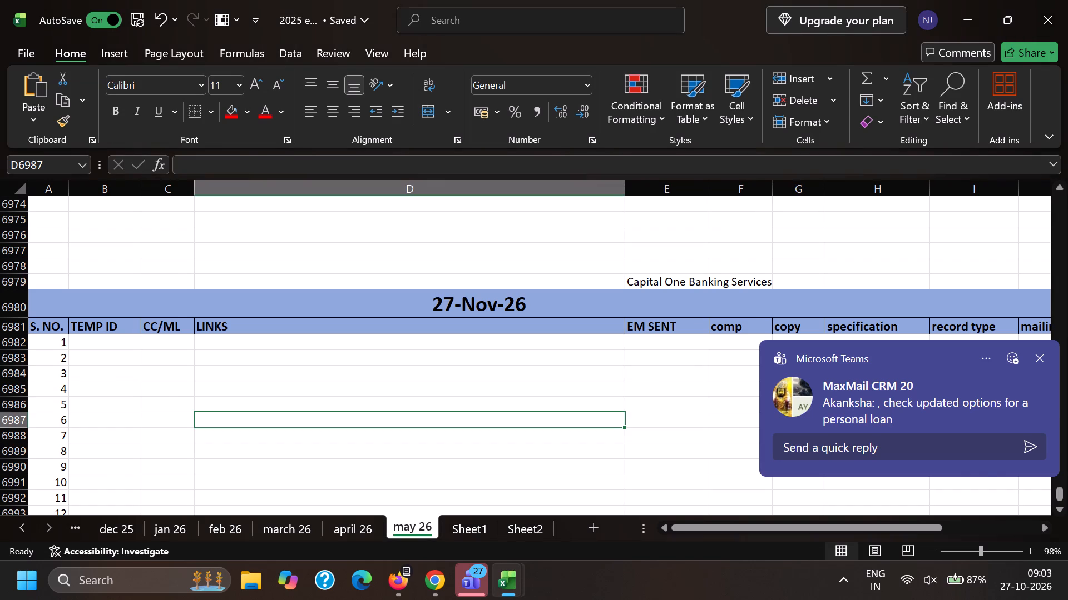
key(alt+Tab)
click(370, 0)
double_click(322, 56)
key(ctrl+c)
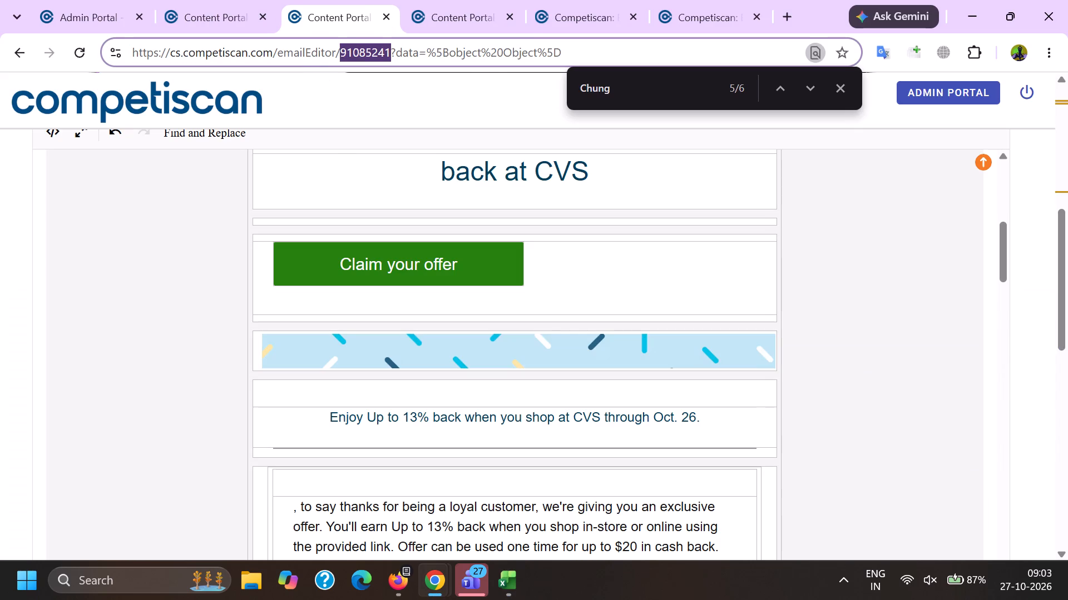
key(alt+Tab)
click(76, 338)
key(ctrl+v)
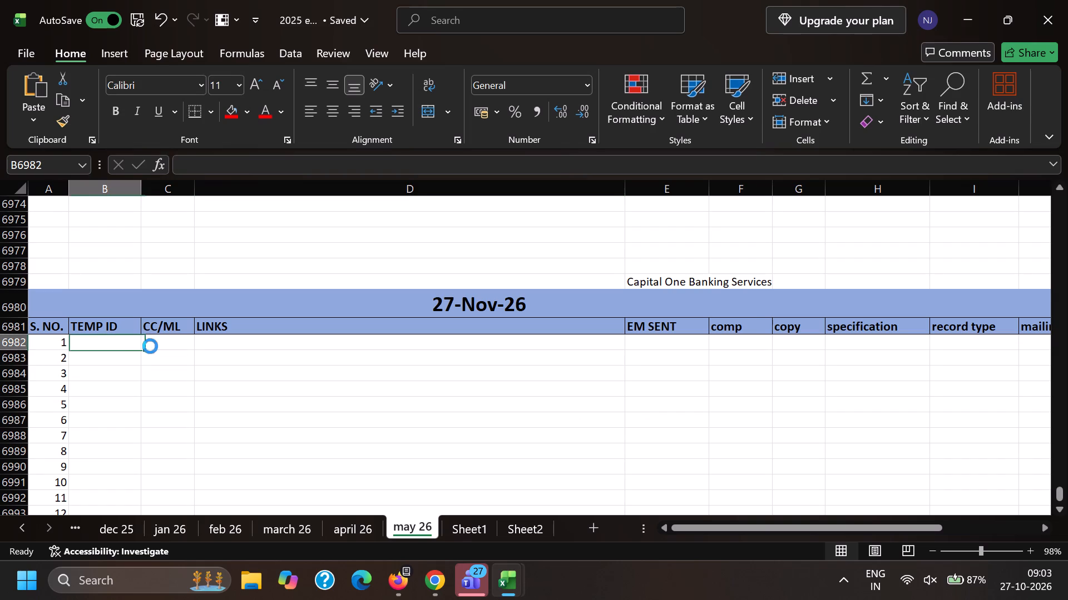
Fill in tracker row 1 with cc for CC/ML, card for specification, NC for record type and Loyalty for mailing type.
click(153, 346)
text(cc)
key(BackSpace)
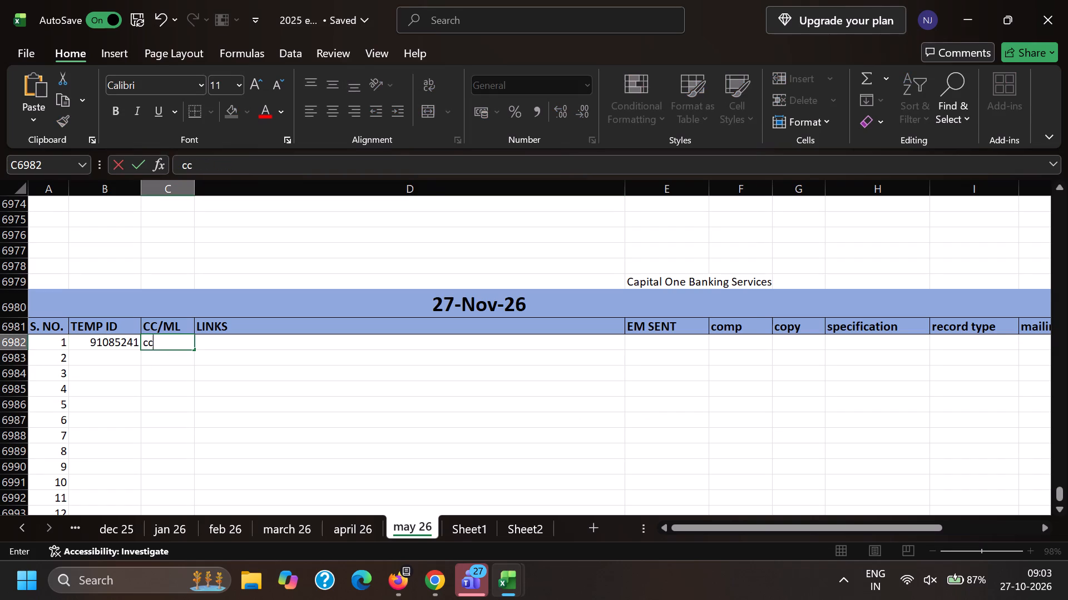
key(Right)
key(Right)
key(Right)
key(Right)
key(Right)
text(cad)
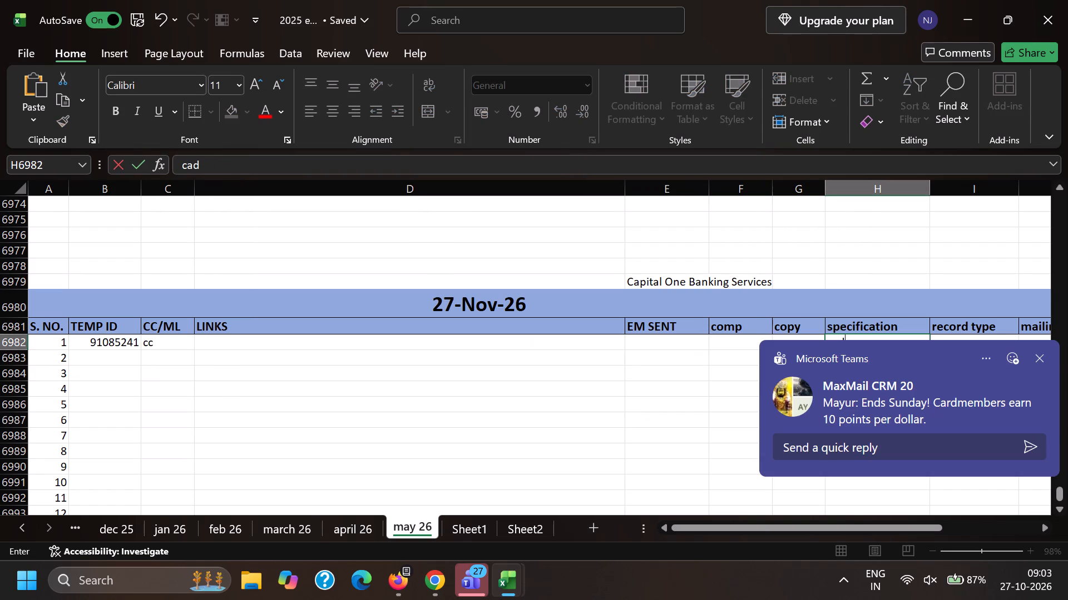
key(BackSpace)
text(rd)
key(Right)
text(NC)
key(Right)
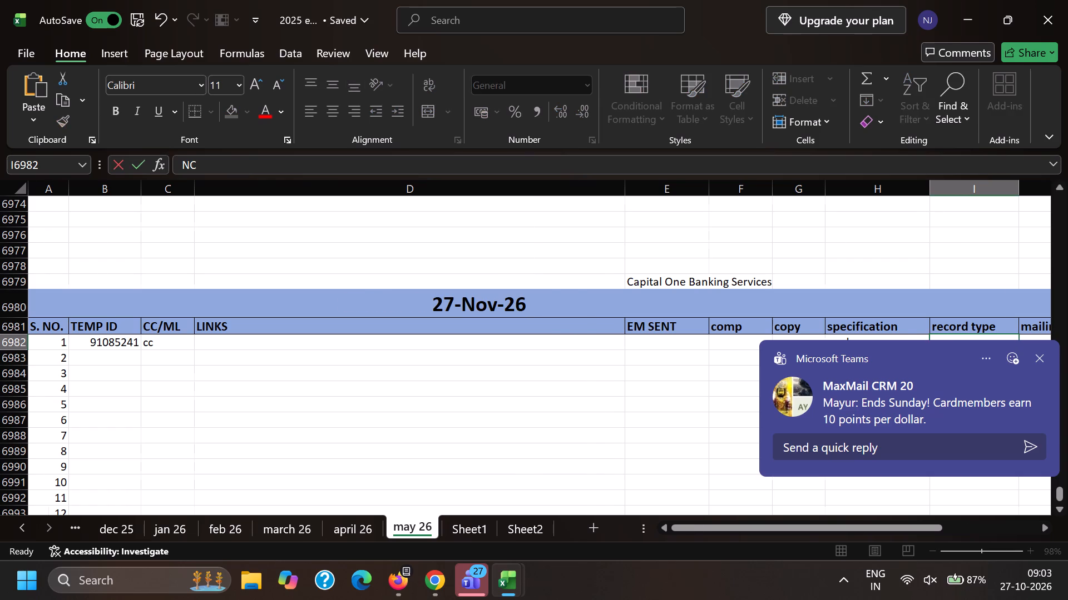
key(l)
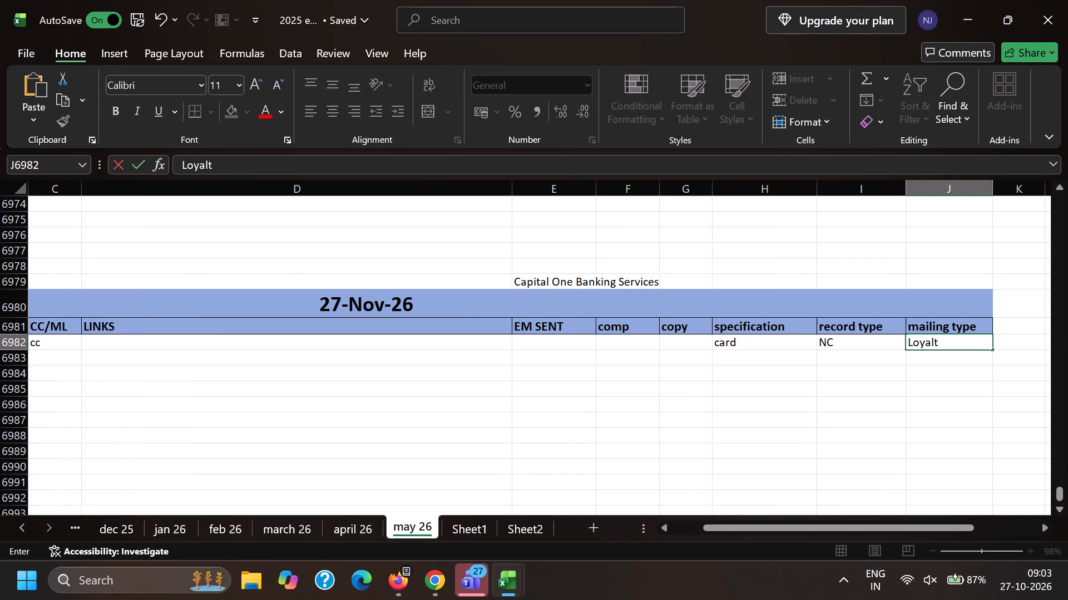
key(Return)
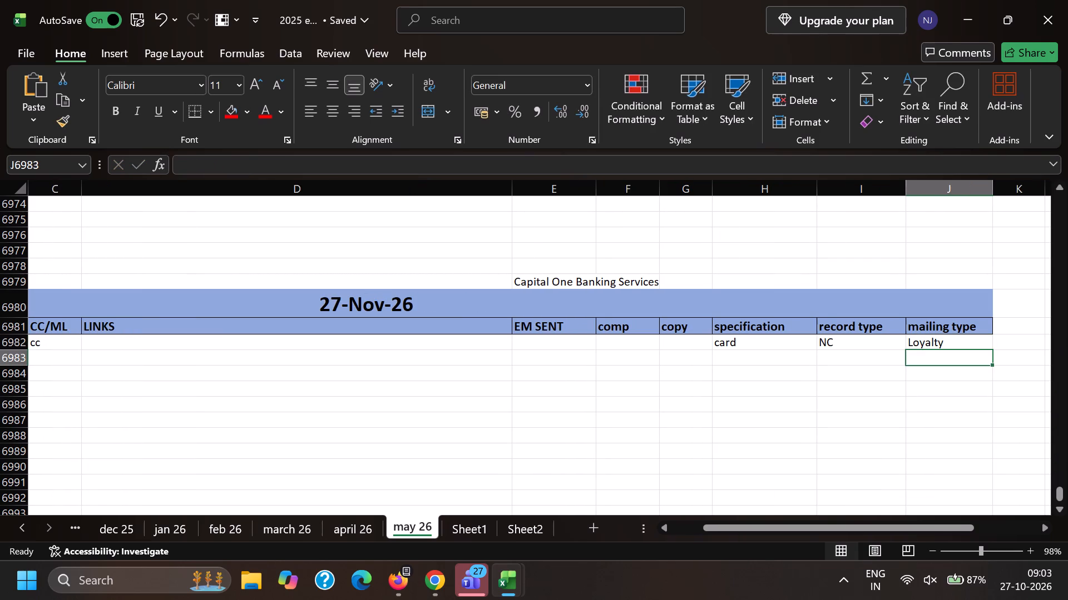
click(37, 367)
click(45, 355)
key(Left)
key(Left)
key(Left)
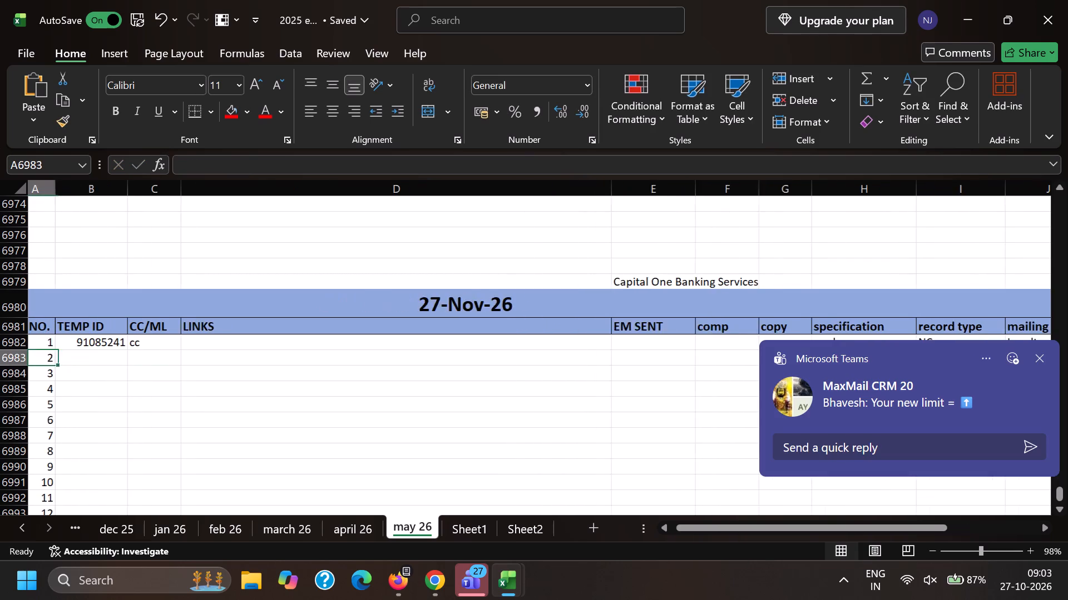
key(Right)
key(Right)
key(Left)
key(alt+Tab)
drag(449, 0, 446, 9)
double_click(338, 53)
key(ctrl+c)
key(alt+Tab)
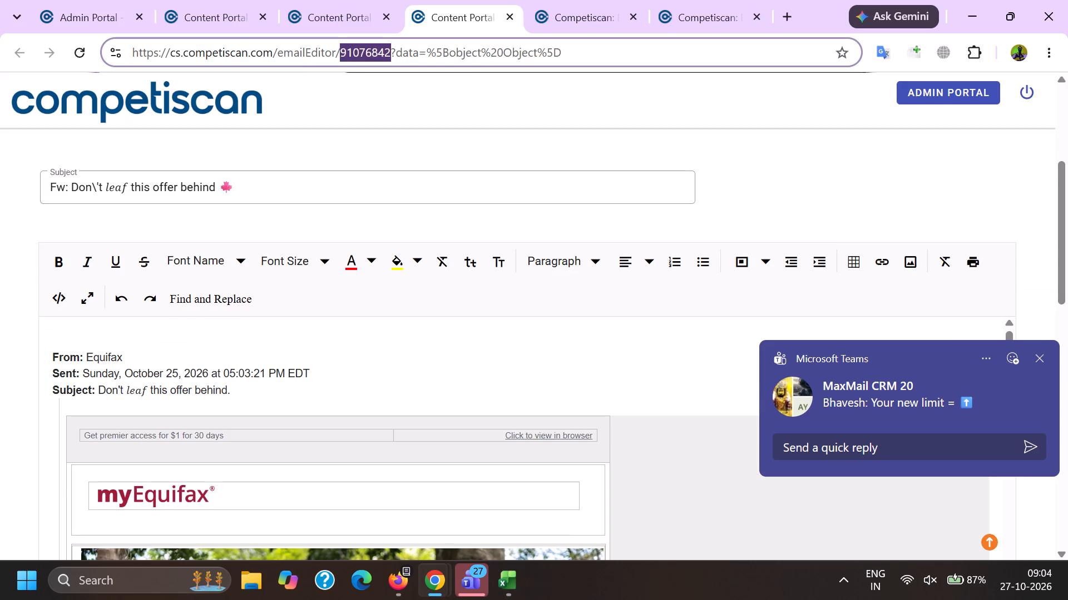
key(ctrl+v)
Fill in tracker row 2 with ml for CC/ML, bk for specification, Platform for record type and Loyalty for mailing type.
click(194, 359)
text(ml)
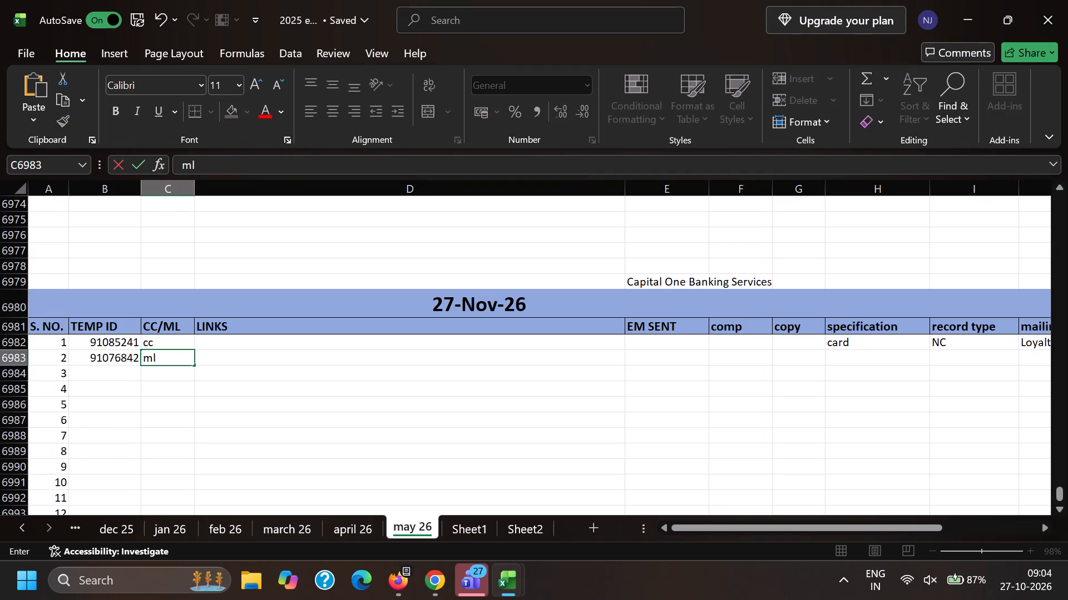
key(Right)
key(Right)
key(Right)
key(Right)
key(Right)
text(bk)
key(p)
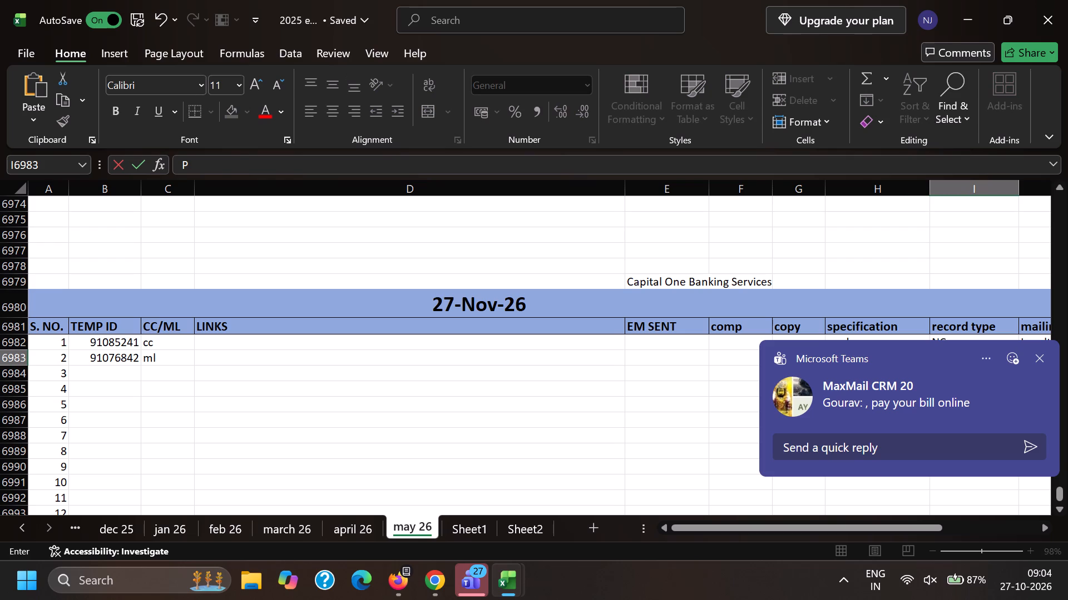
text(latform)
key(Right)
key(l)
key(Return)
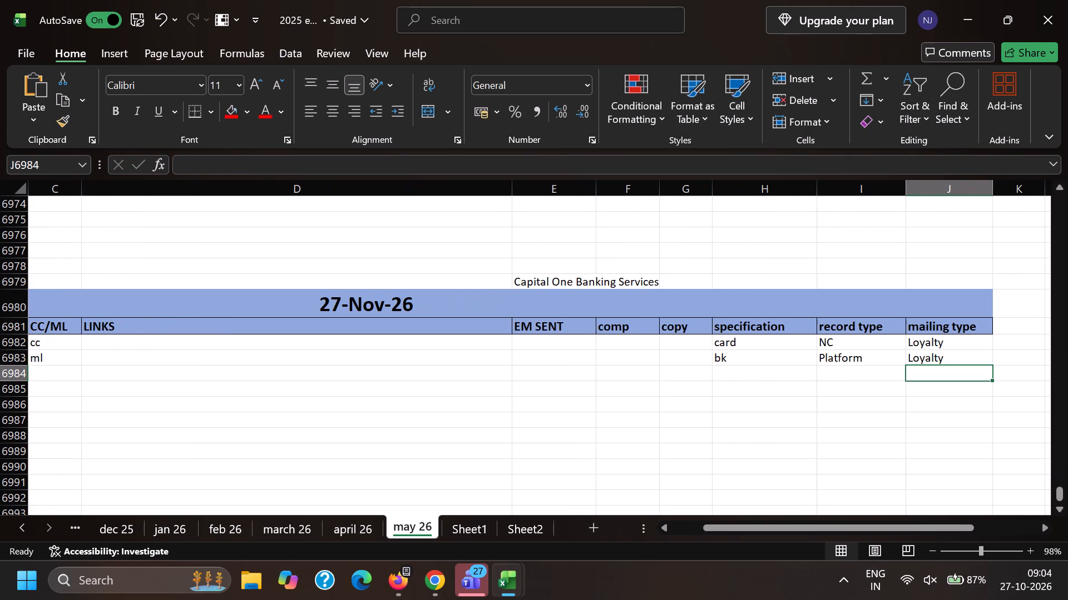
key(Up)
Copy the insurer name "American Bankers Insurance Company of Florida" from the Equifax email's fine print in the browser.
key(alt+Tab)
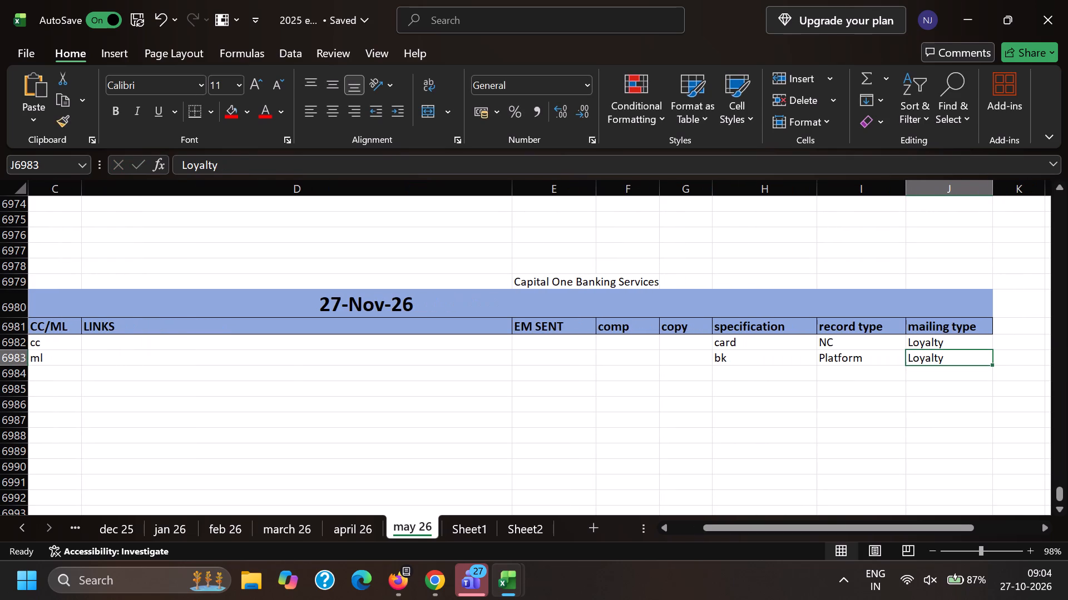
key(alt+Tab)
key(alt+Tab)
scroll(310, 301, down, 2)
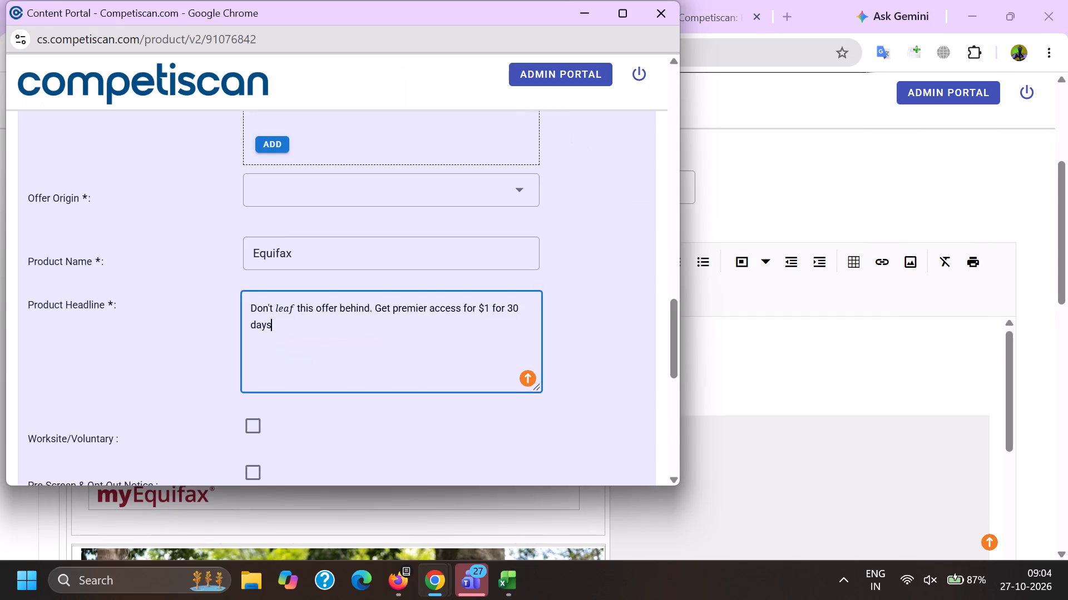
scroll(309, 300, down, 2)
scroll(282, 356, up, 15)
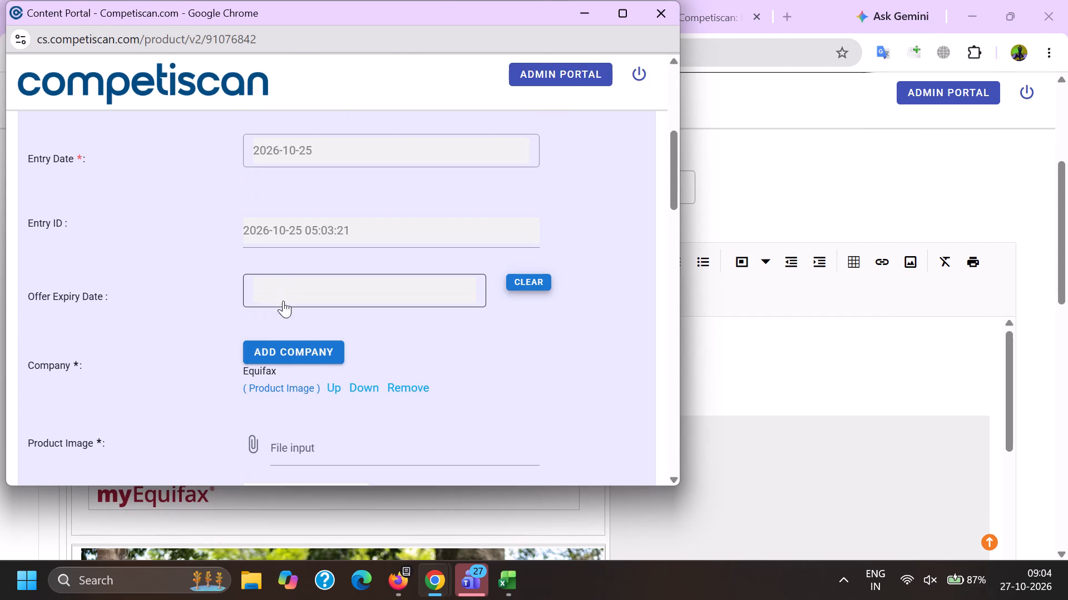
key(alt+Tab)
scroll(296, 386, down, 20)
scroll(296, 386, down, 13)
scroll(425, 396, up, 3)
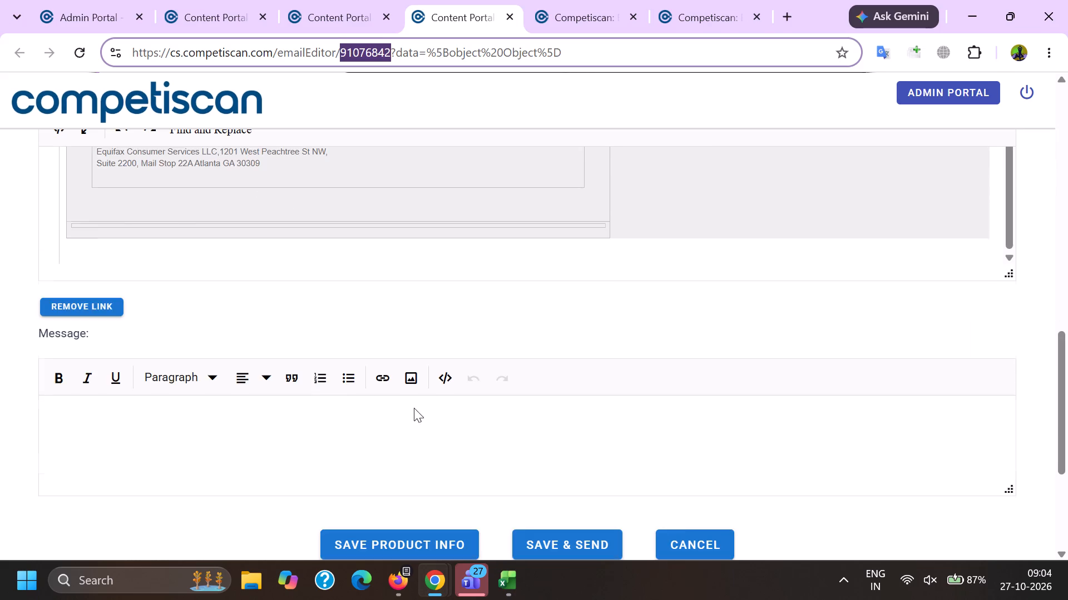
scroll(414, 408, up, 1)
double_click(378, 374)
shift+click(527, 372)
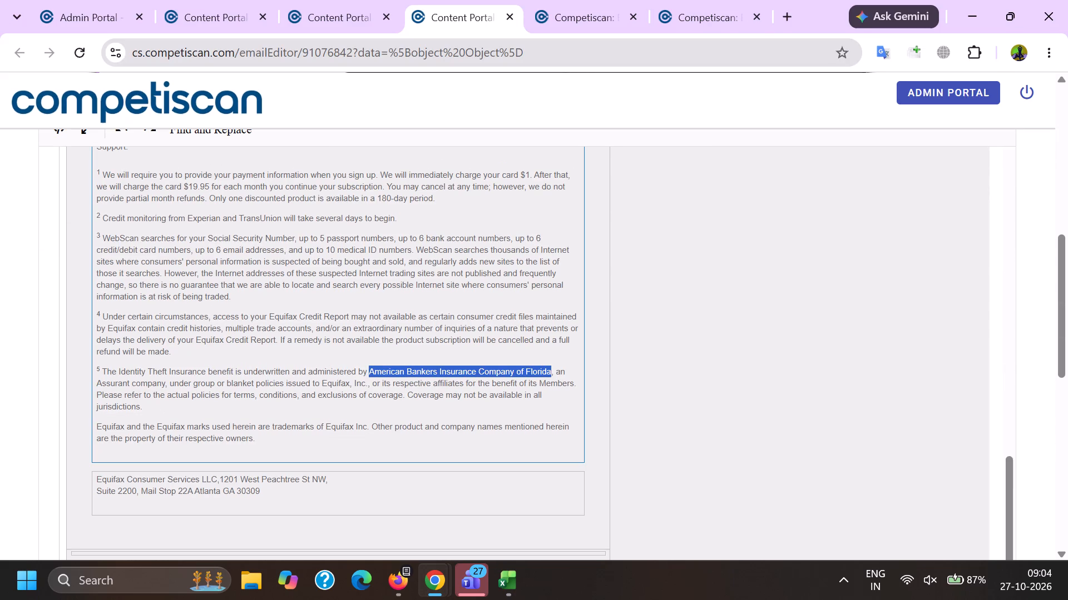
key(ctrl+c)
Add American Bankers Insurance Company of Florida as a company in the 91076842 product form.
key(alt+Tab)
click(301, 366)
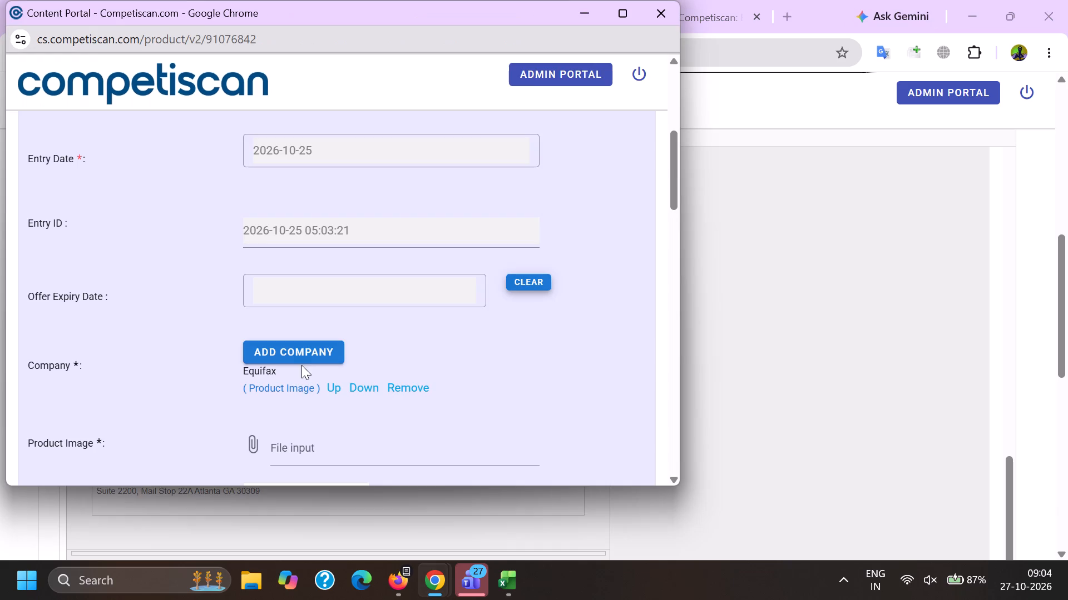
click(301, 347)
click(375, 372)
key(ctrl+v)
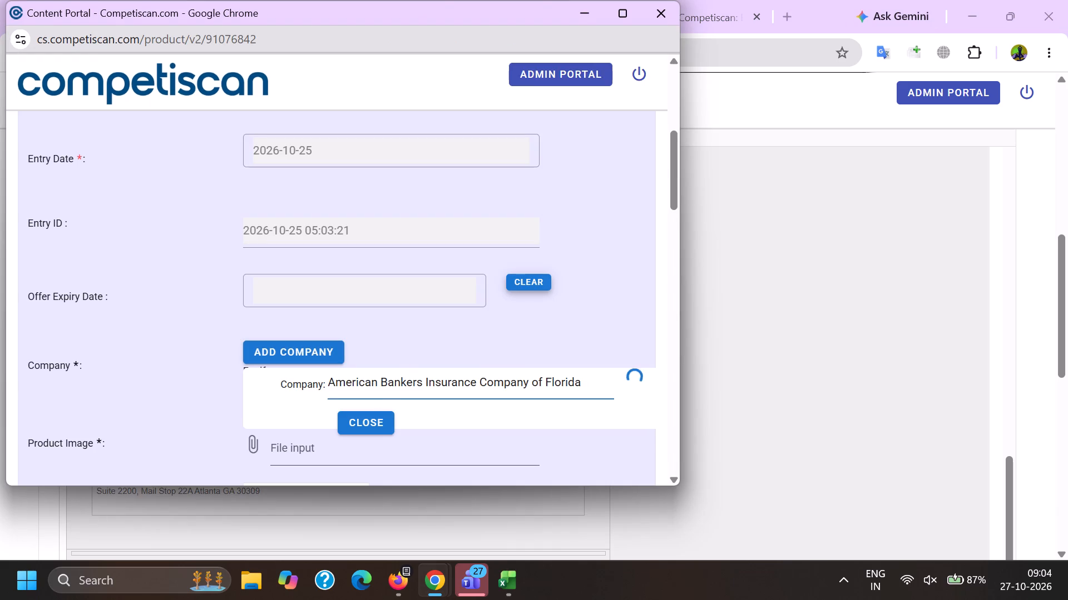
click(384, 424)
Add the sector Consumer Services with category Credit Score Provider/Comparison Platform.
scroll(337, 285, down, 10)
scroll(287, 393, up, 3)
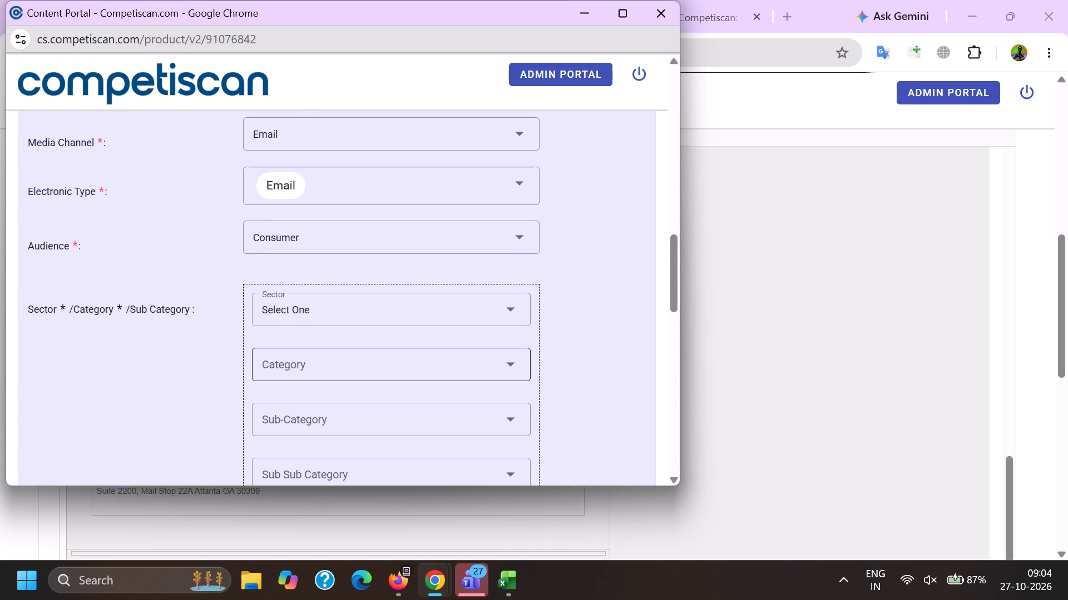
click(284, 314)
click(332, 349)
drag(99, 383, 125, 386)
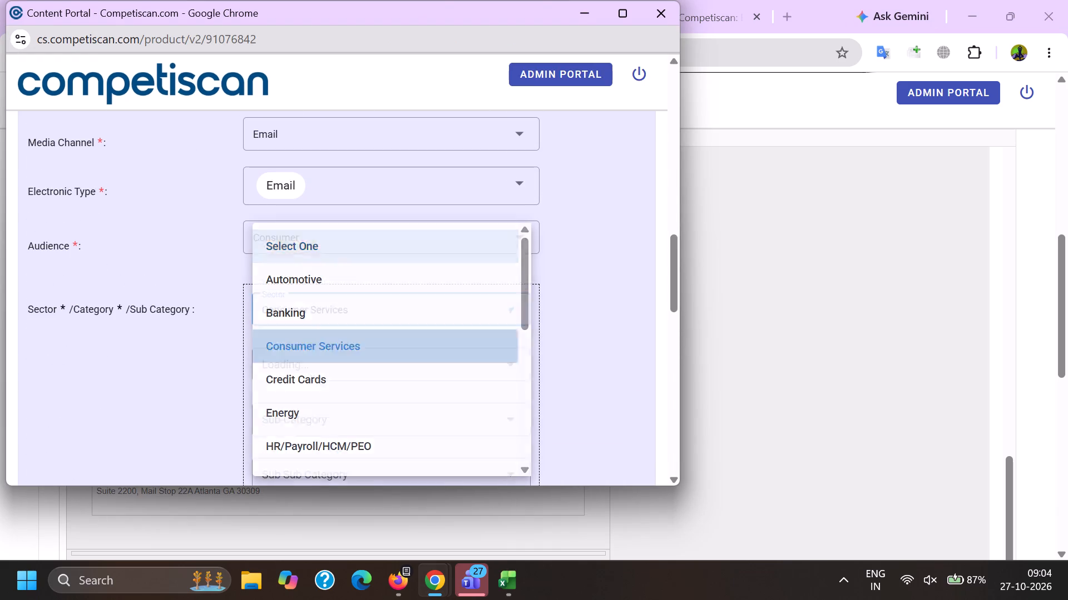
click(305, 378)
scroll(309, 224, up, 1)
scroll(309, 224, down, 2)
click(329, 368)
drag(141, 343, 160, 346)
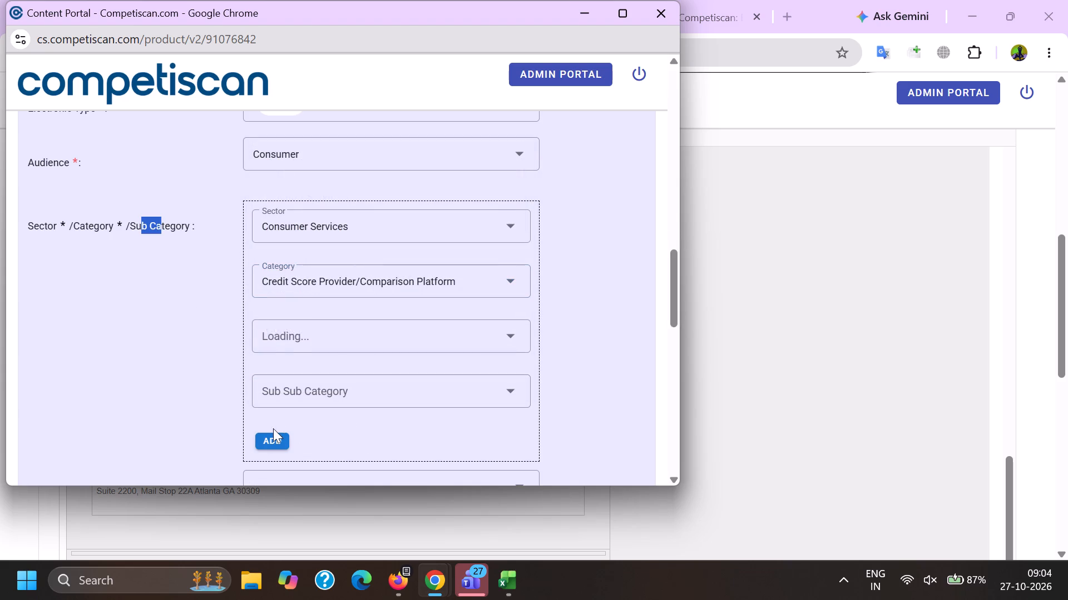
drag(273, 431, 273, 438)
click(285, 439)
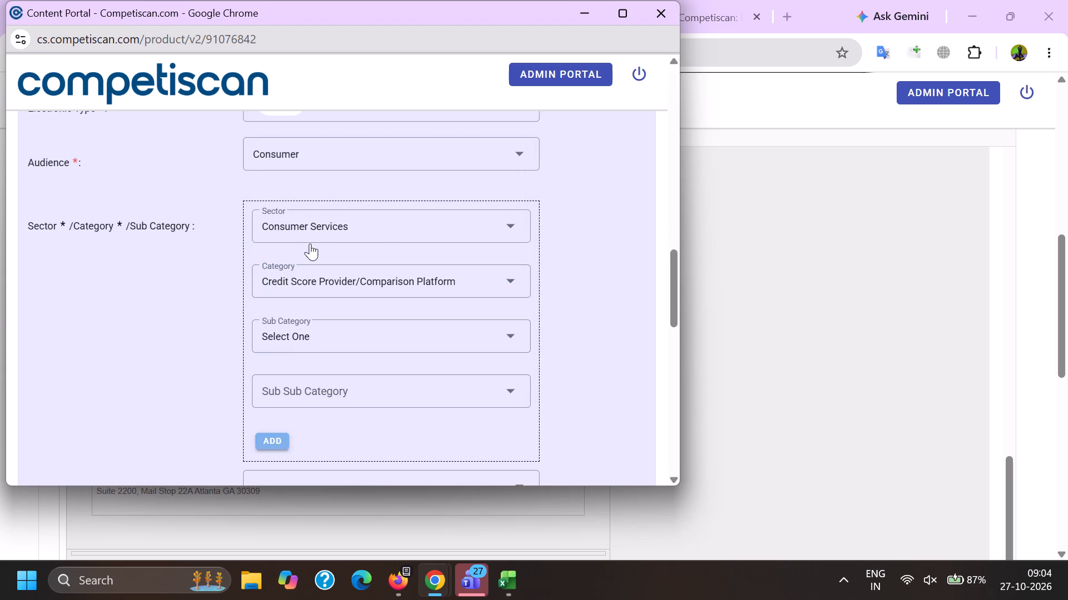
Add a second sector classification, Insurance with category Identity Theft.
click(304, 249)
click(290, 280)
scroll(290, 279, down, 3)
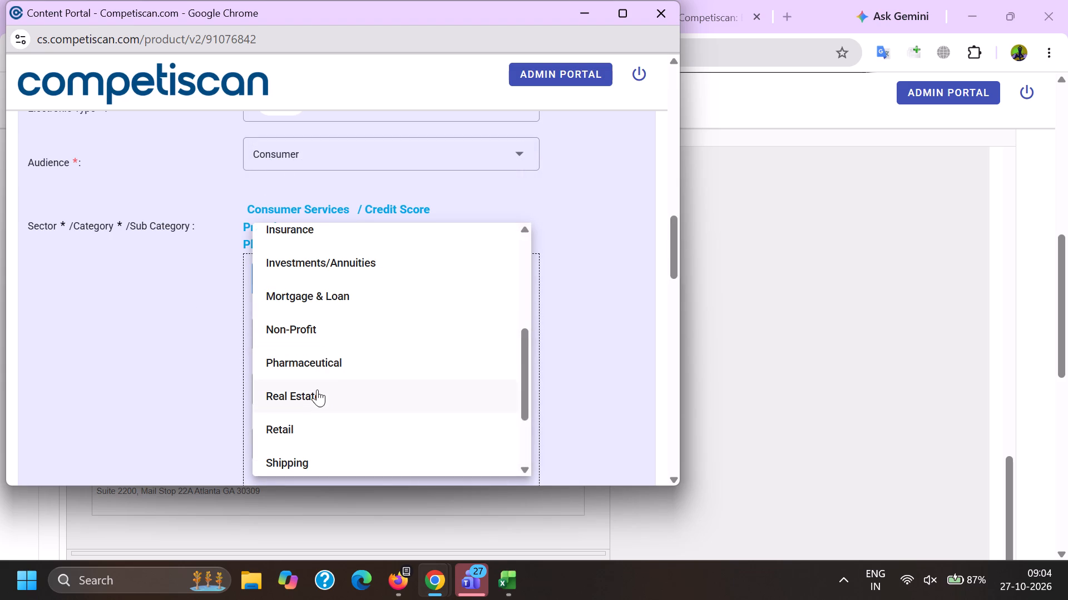
scroll(314, 392, up, 5)
scroll(311, 373, down, 4)
scroll(287, 366, up, 1)
click(301, 244)
drag(148, 277, 156, 274)
scroll(228, 216, down, 1)
click(284, 263)
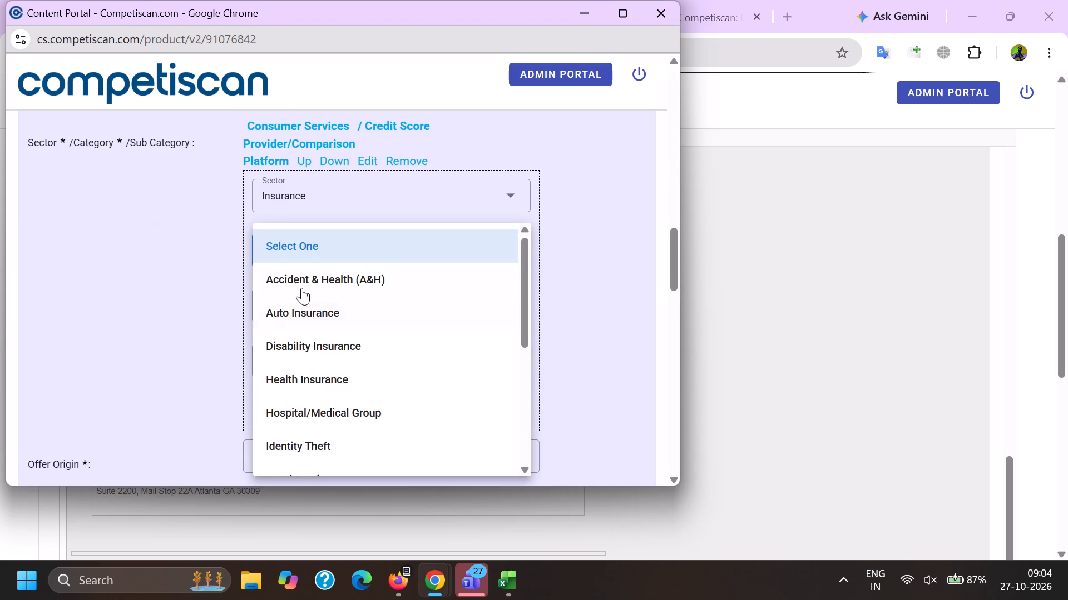
click(303, 447)
drag(161, 419, 175, 422)
click(259, 413)
Choose the Offer Origin for the Equifax record.
scroll(298, 283, down, 3)
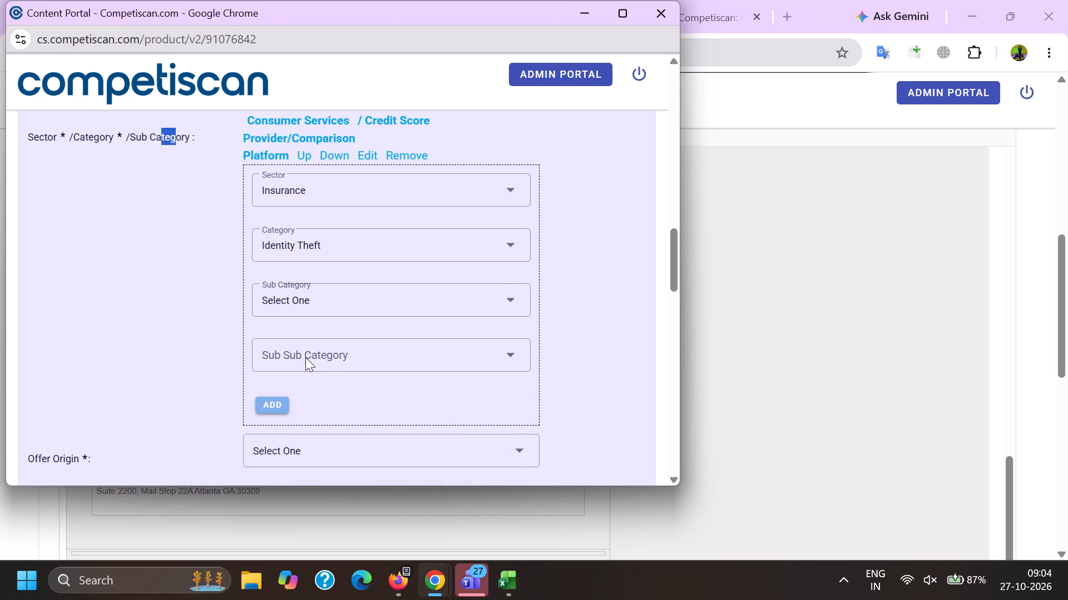
click(286, 228)
click(288, 267)
Set the Response Mechanism to URL/Website.
scroll(288, 372, down, 6)
click(273, 279)
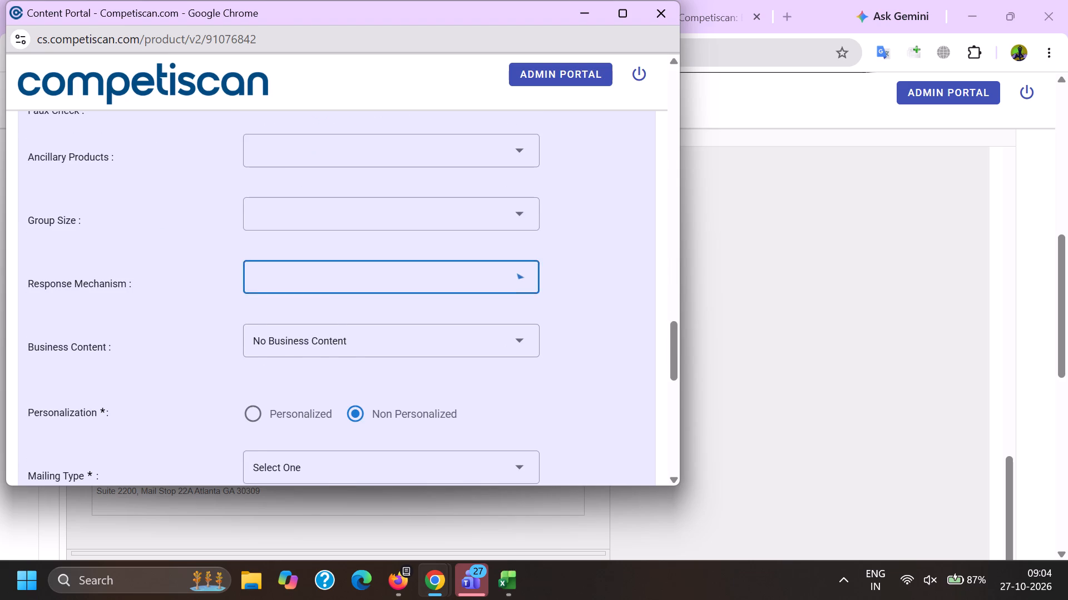
scroll(294, 148, down, 1)
scroll(312, 375, down, 7)
click(308, 395)
click(137, 388)
Choose an option for Ancillary Products in the Equifax record.
scroll(231, 386, up, 3)
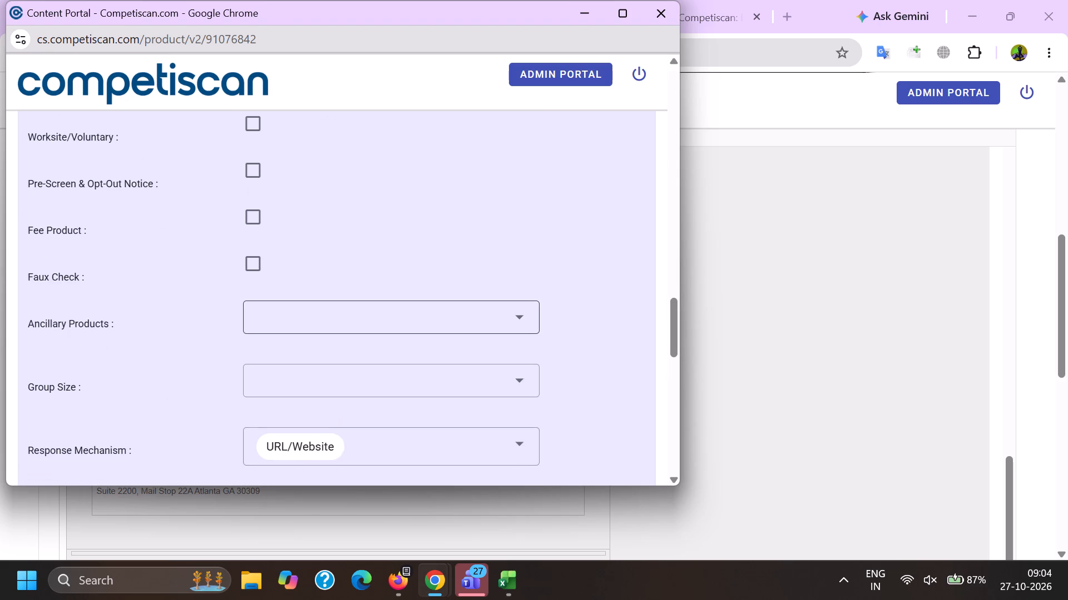
click(283, 313)
scroll(297, 191, down, 1)
click(317, 326)
drag(149, 321, 159, 313)
Set the Mailing Type to Loyalty/Retention.
scroll(247, 238, down, 3)
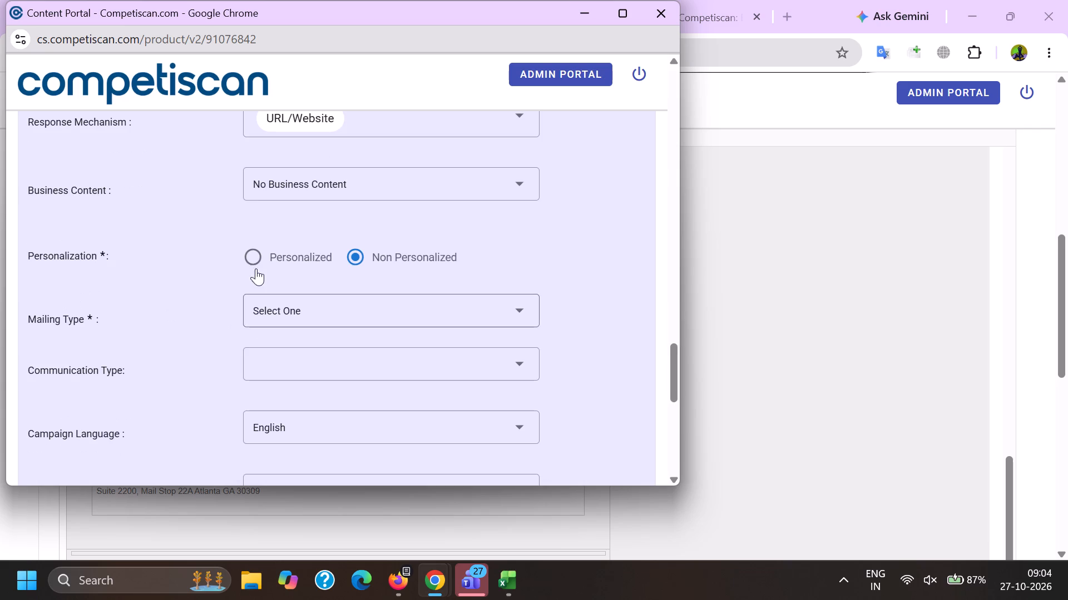
click(278, 306)
click(299, 362)
click(141, 378)
click(165, 382)
key(End)
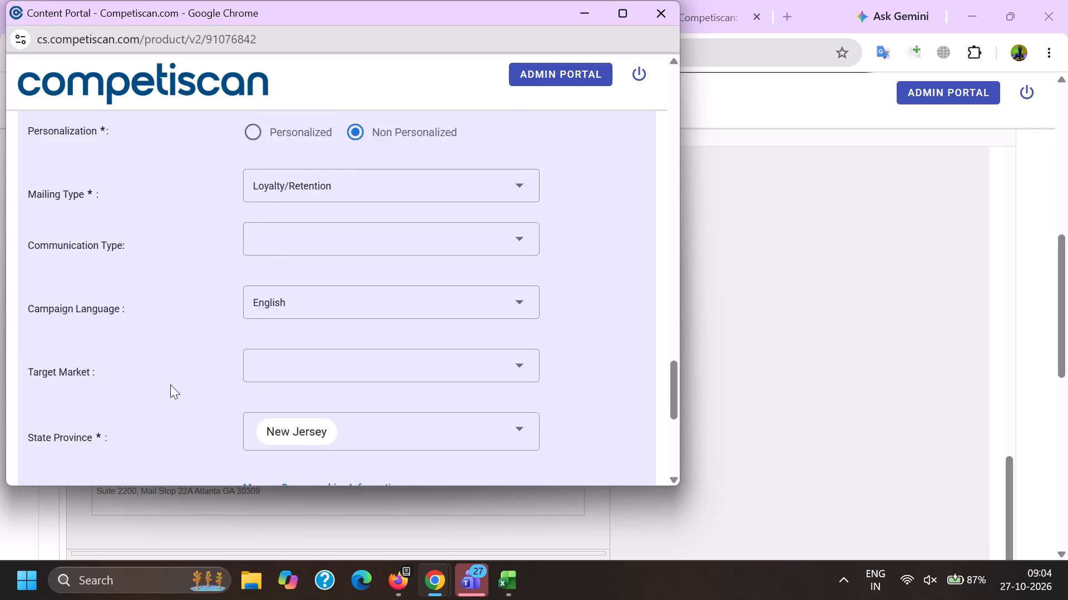
Submit the completed product form for the Equifax record.
scroll(219, 392, down, 6)
click(260, 467)
Switch to the Firefox Content Portal results and copy "Your account was transferred." from the subject of email 91044006.
click(394, 581)
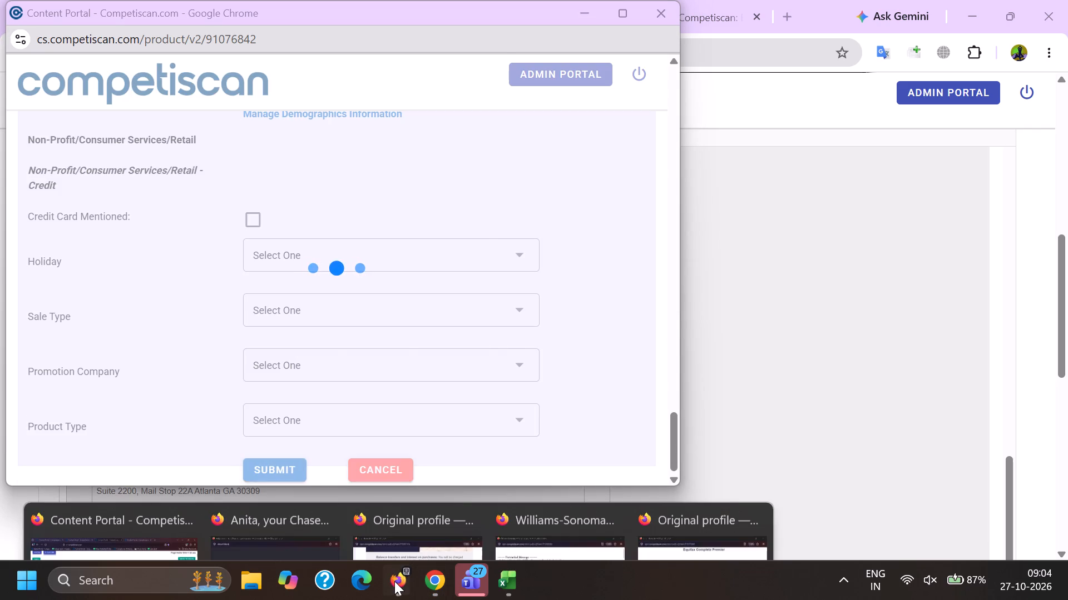
click(169, 496)
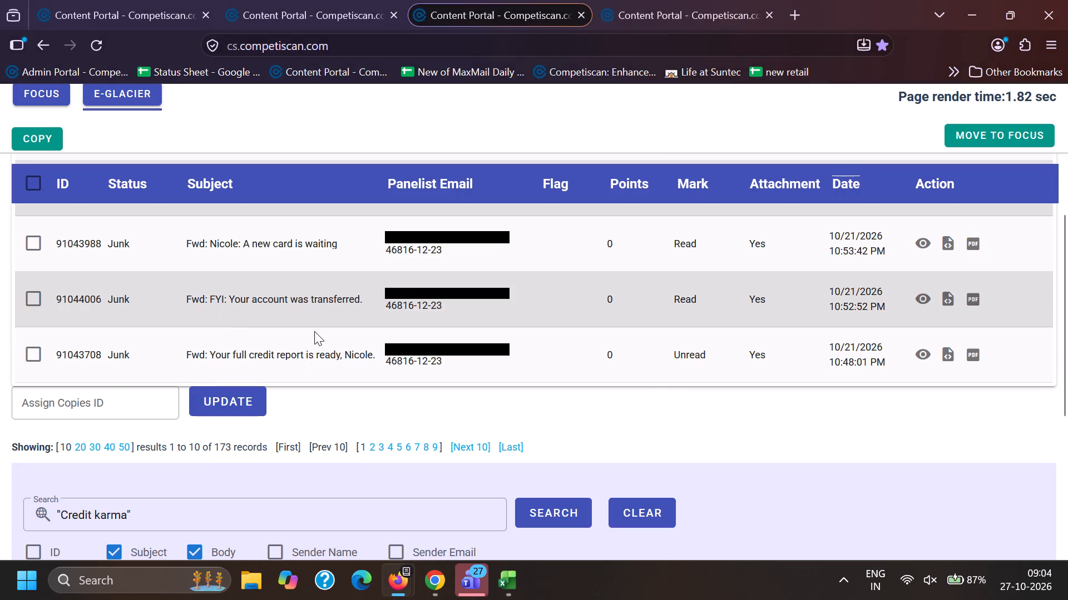
drag(223, 299, 379, 312)
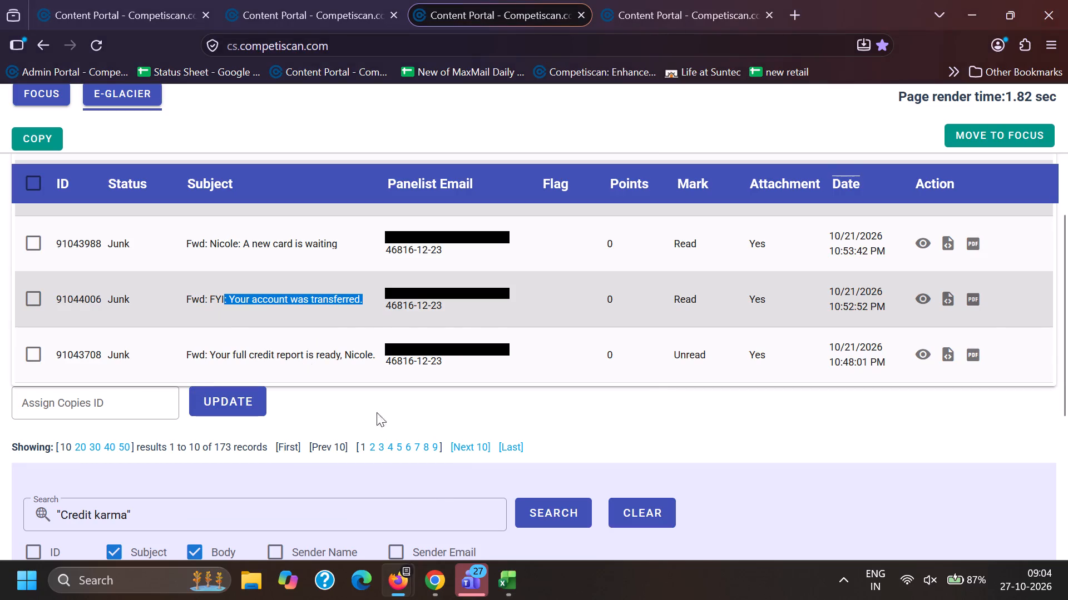
key(ctrl+c)
key(ctrl+c)
Preview the "Your account was transferred", "Holiday shopping is here: which card are you using?" and "This Free Tool Finds You Better Credit Card Rewards" emails.
click(925, 301)
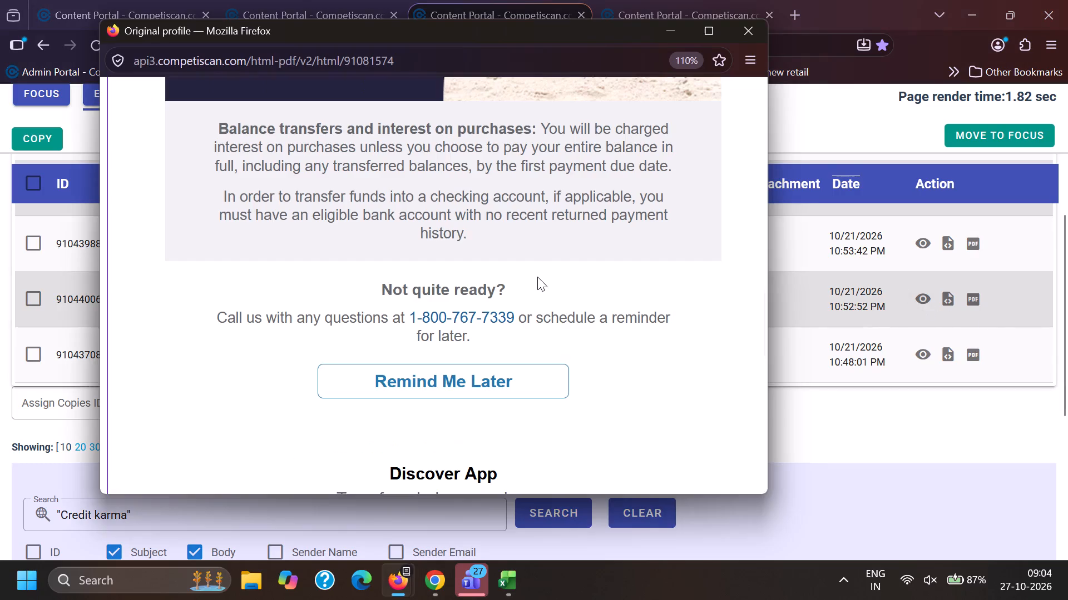
click(862, 422)
scroll(852, 422, up, 6)
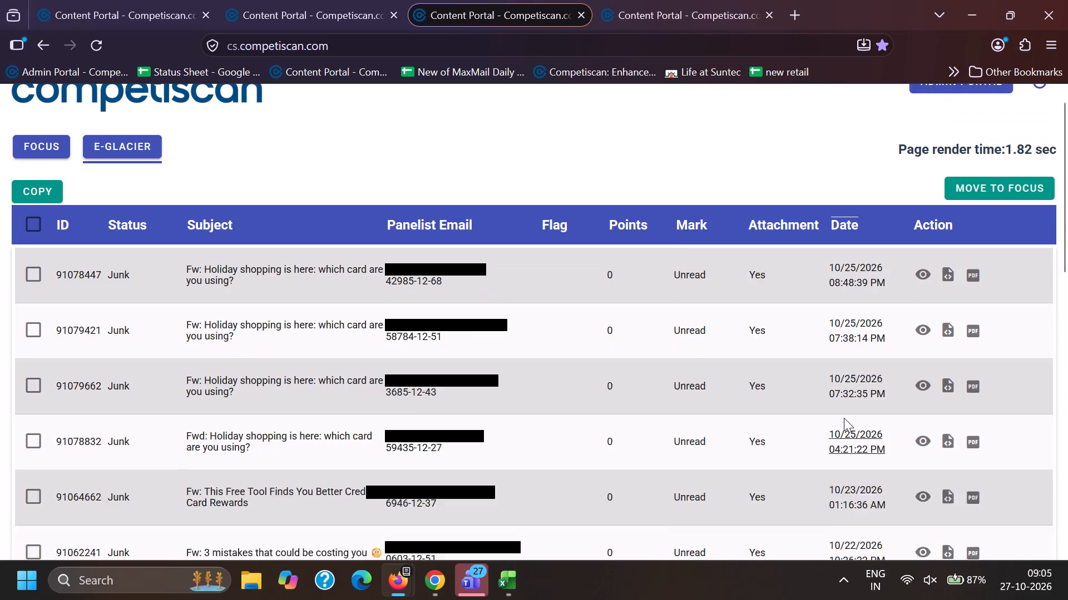
scroll(844, 418, up, 7)
click(931, 297)
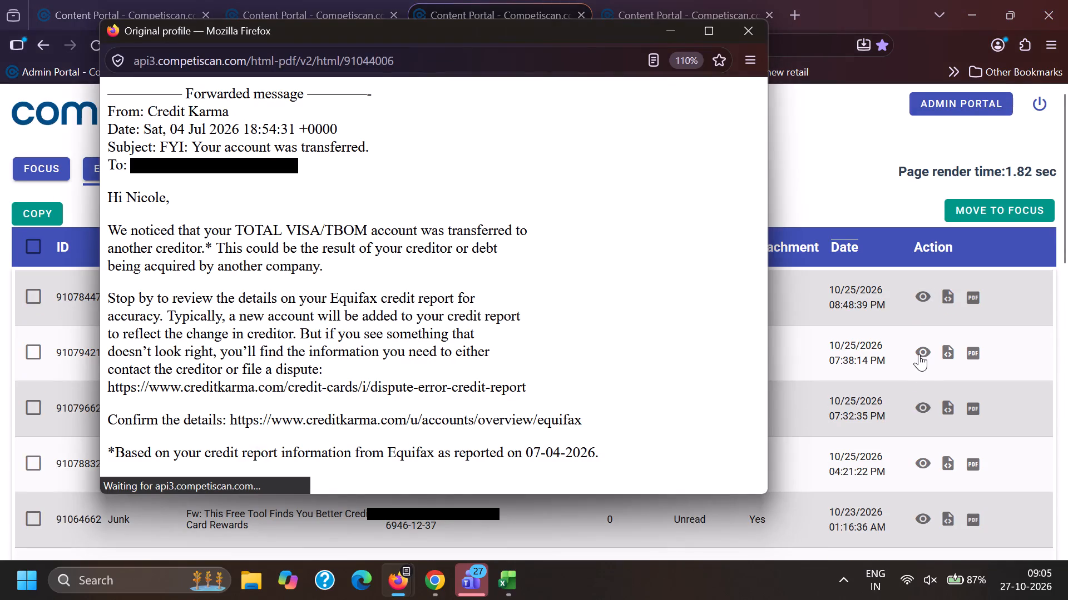
click(919, 353)
click(922, 403)
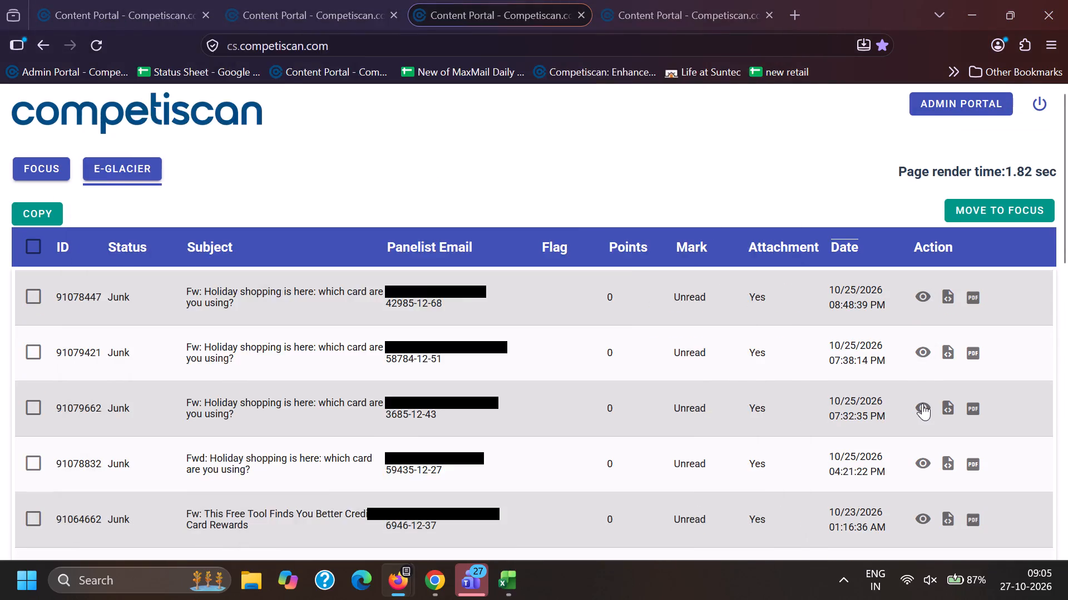
click(924, 462)
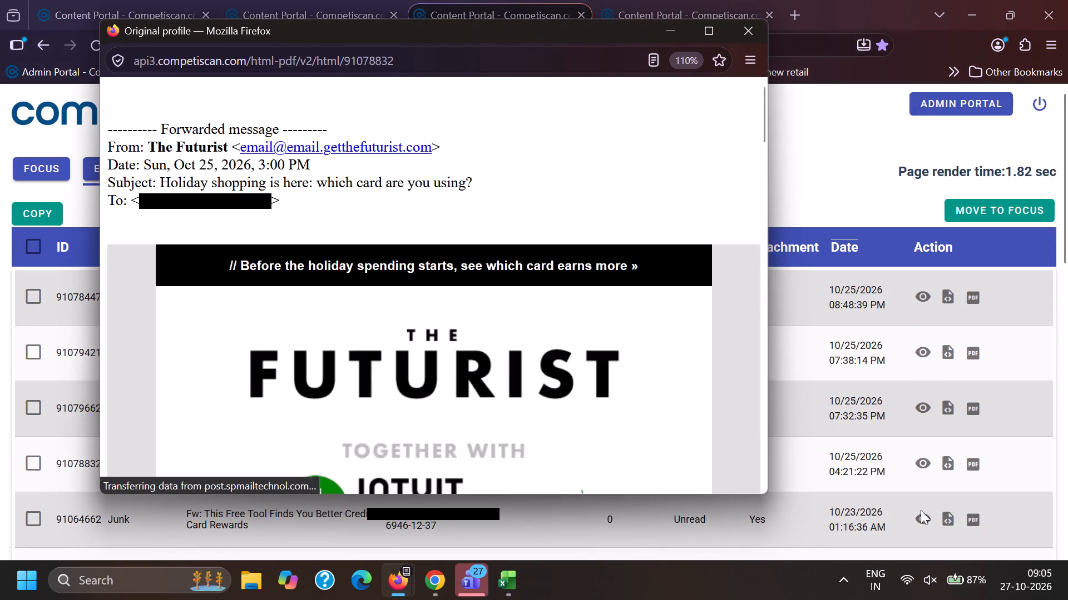
click(922, 518)
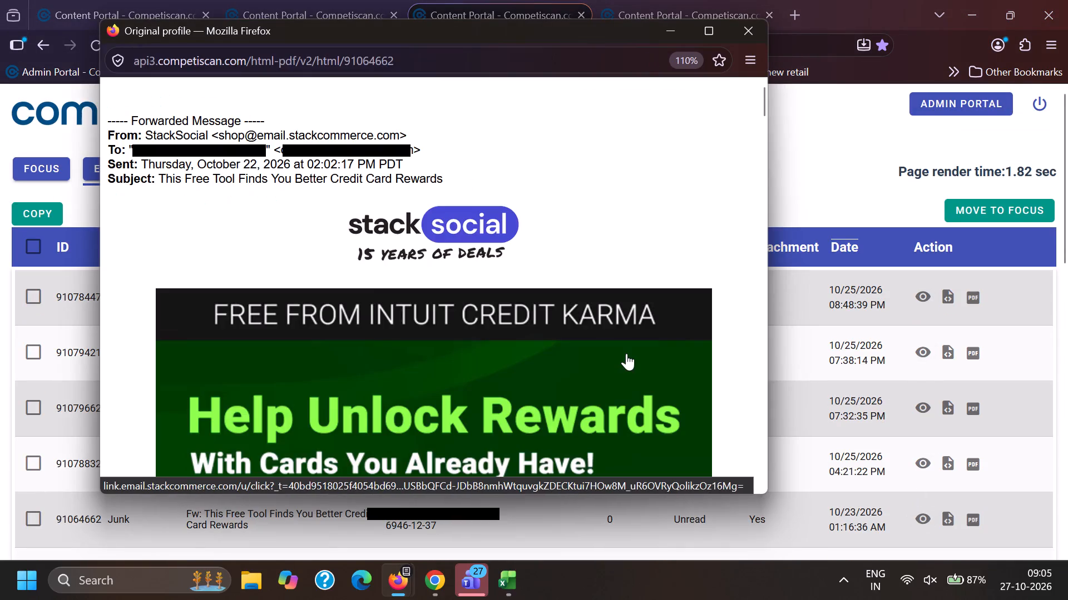
Preview the "3 mistakes that could be costing you" and "Mark your calendar: end of the world" emails.
key(alt+Tab)
scroll(626, 353, down, 2)
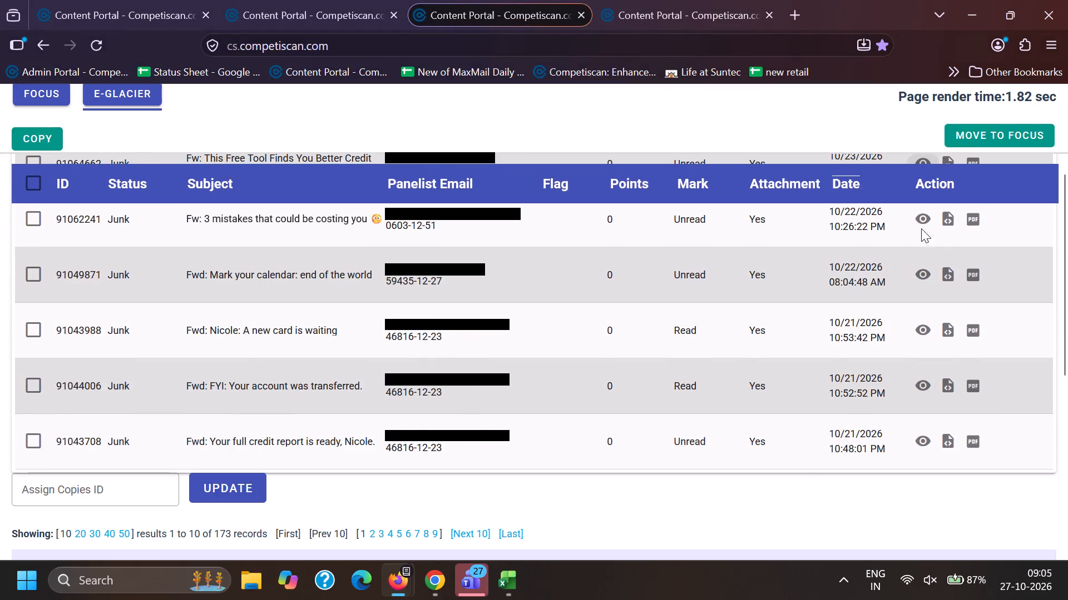
click(921, 222)
click(926, 274)
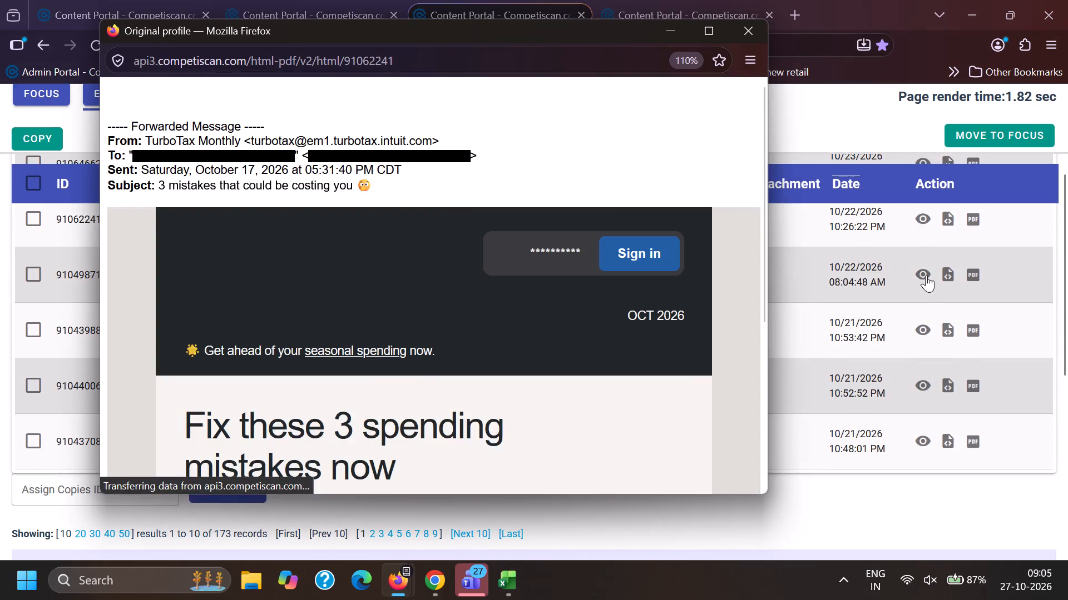
click(926, 278)
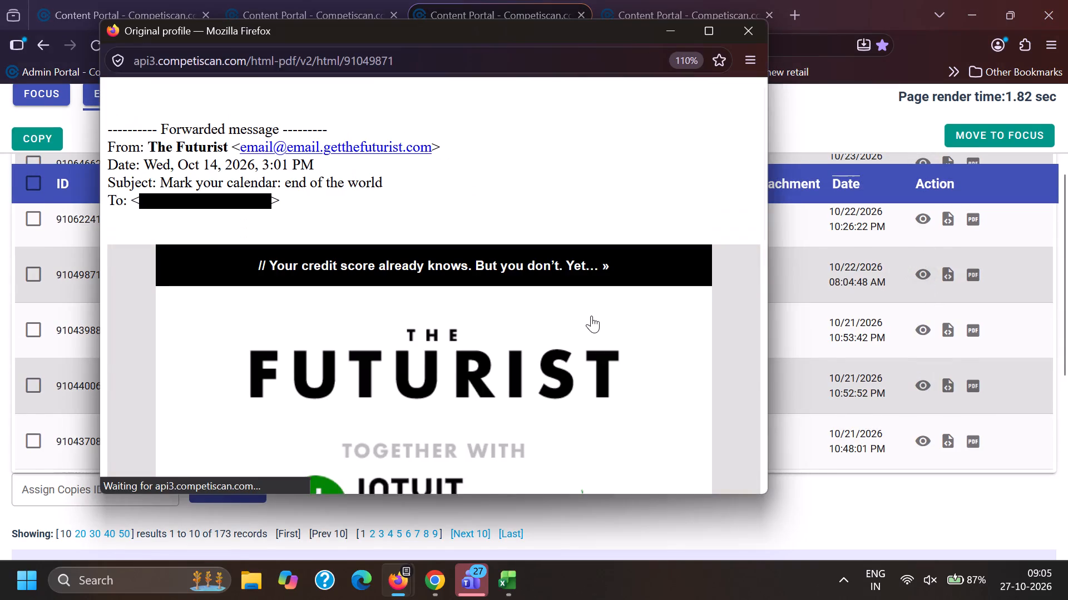
key(alt+Tab)
Rerun the earlier search for the Discover card sender address in E-Glacier, and switch to its Focus results.
scroll(402, 476, down, 3)
click(369, 338)
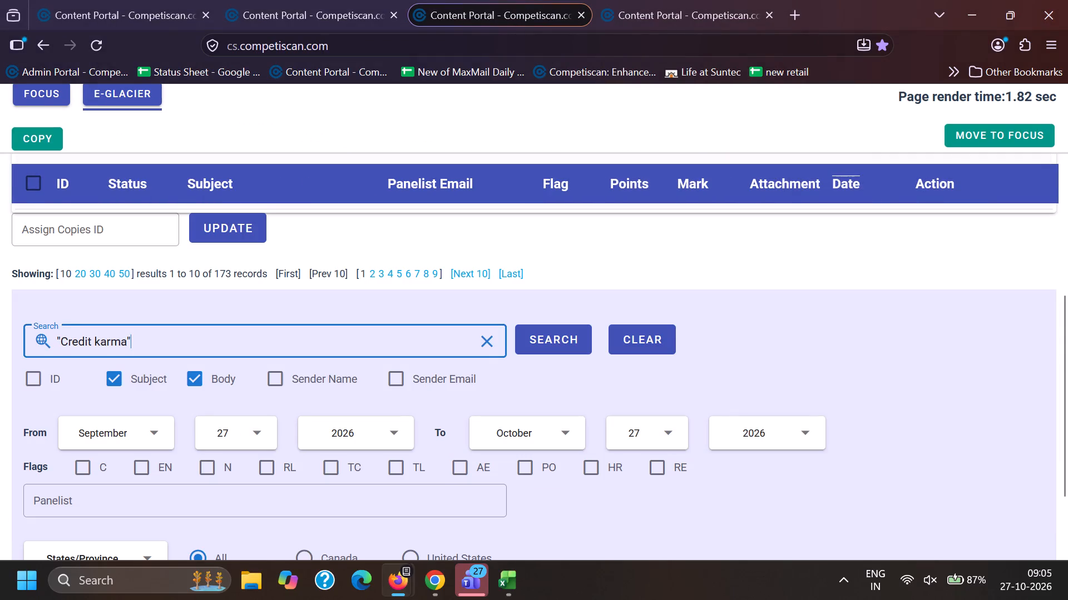
key(ctrl+z)
key(ctrl+z)
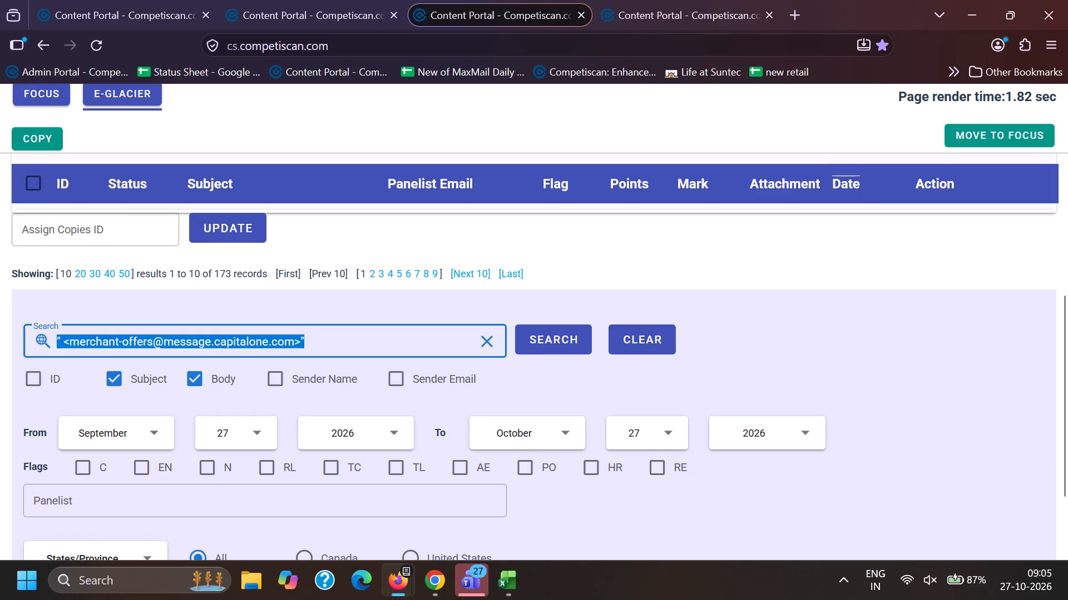
key(ctrl+z)
key(ctrl+z)
key(ctrl+z)
key(ctrl+z)
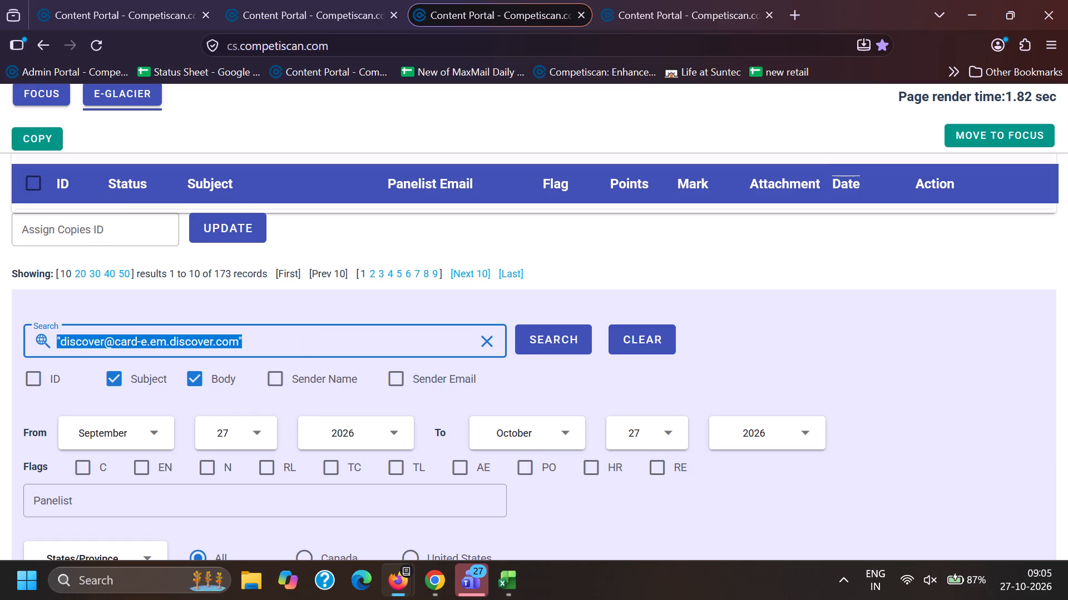
key(Return)
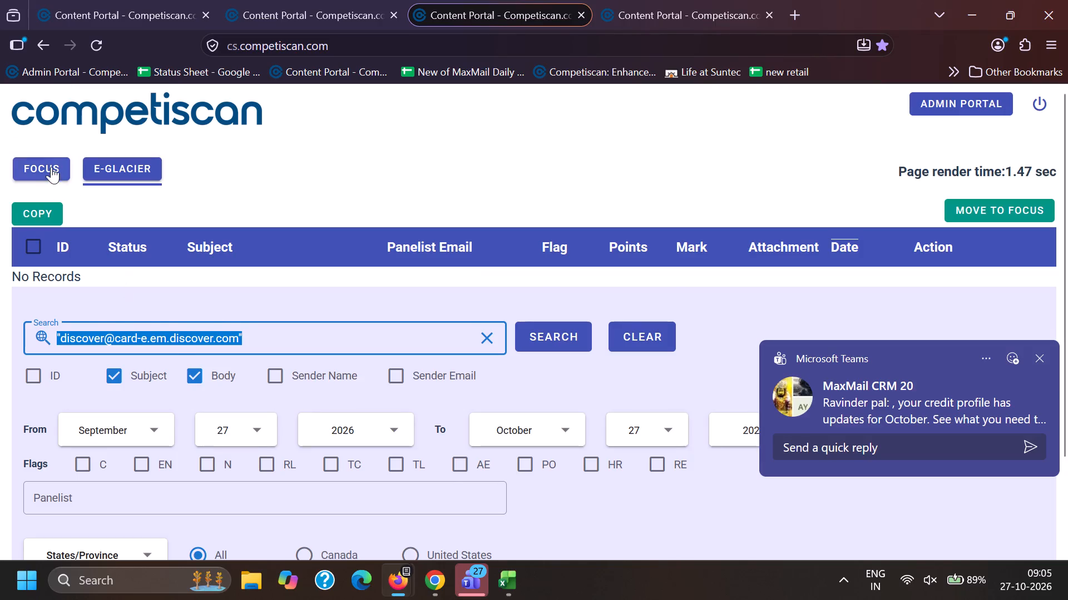
click(51, 167)
click(314, 0)
click(506, 0)
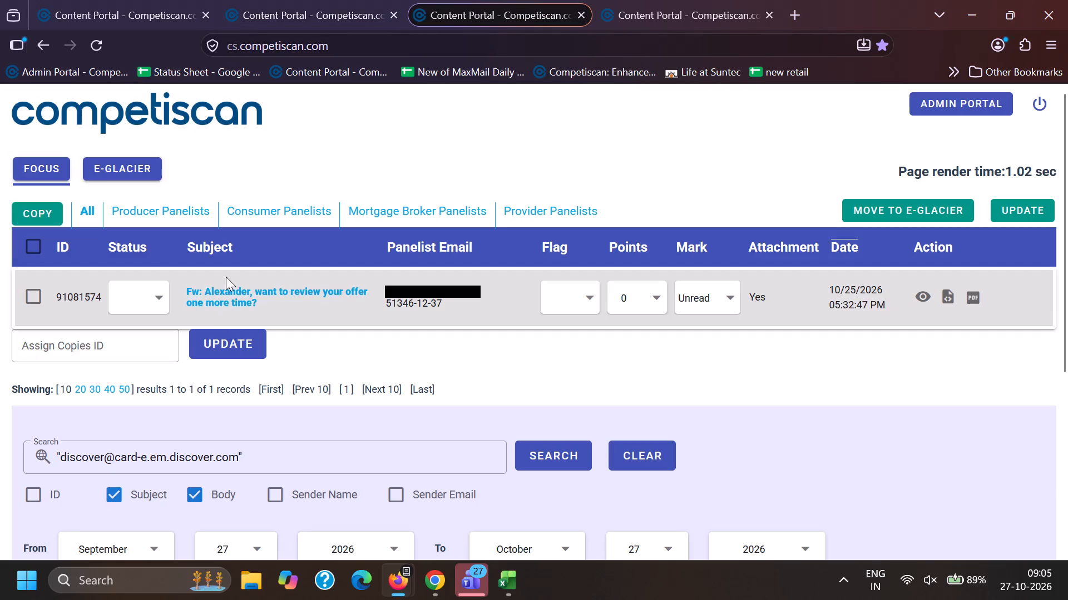
Copy "want to review your offer one more time?" from the subject of email 91081574 and open that email.
drag(251, 284, 299, 329)
key(ctrl+c)
shift+click(273, 297)
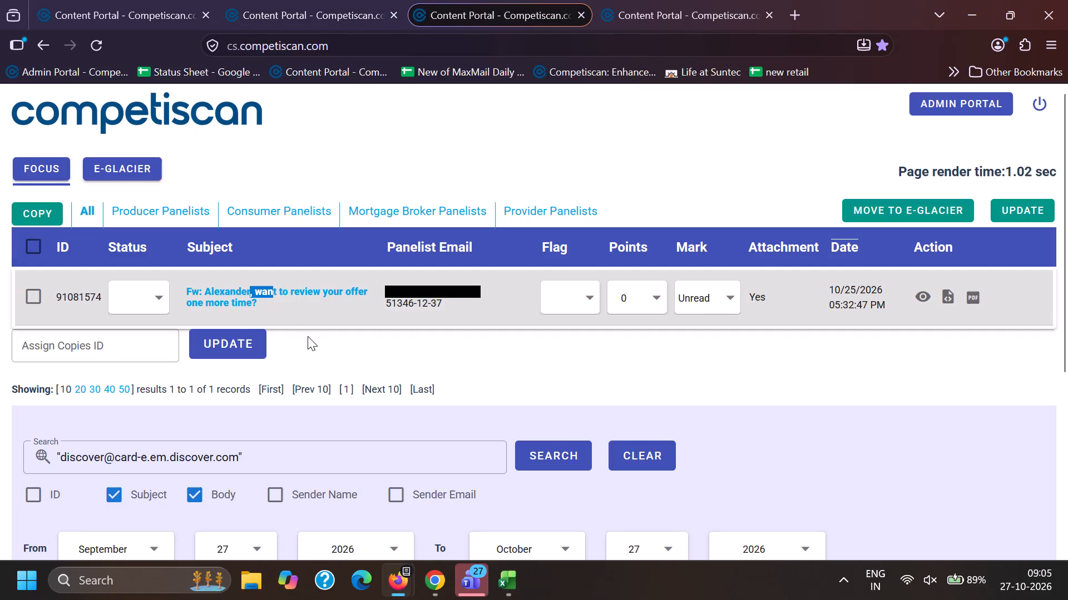
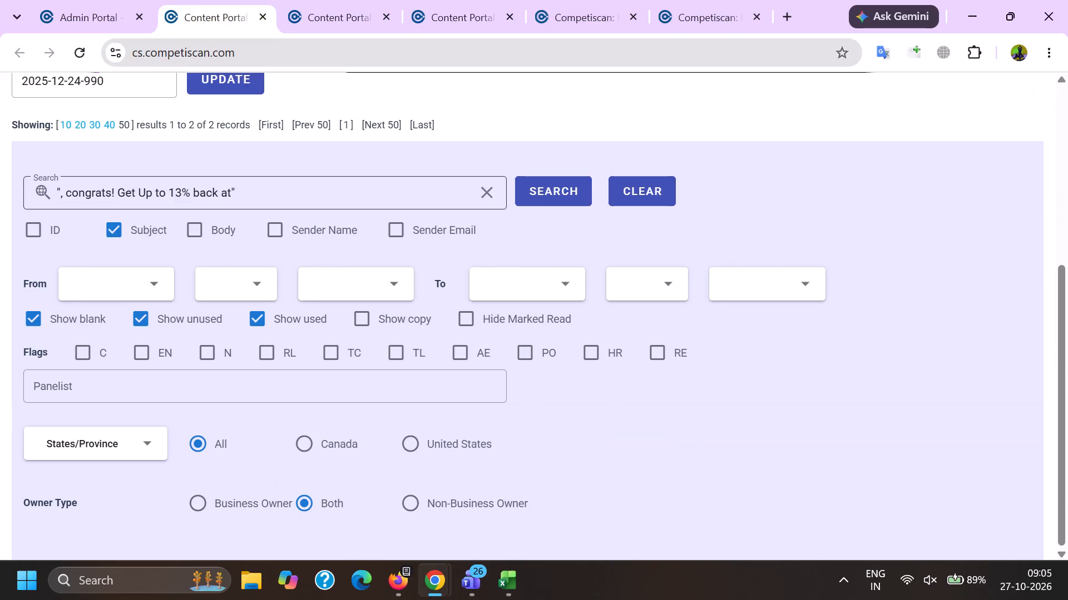
Search the Content Portal email subjects for the quoted phrase ", want to review your offer one more time? ".
drag(333, 197, 0, 223)
key(BackSpace)
key(shift+quotedbl)
key(ctrl+v)
key(shift+quotedbl)
key(Return)
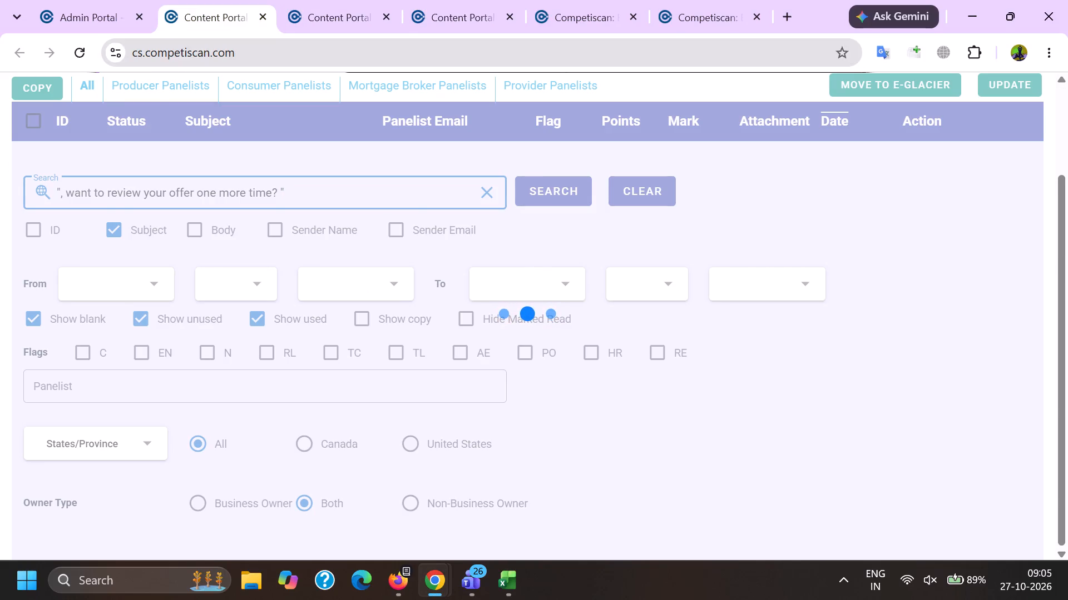
Open unread email 91081574, "want to review your offer one more time?", from the search results.
ctrl+click(228, 282)
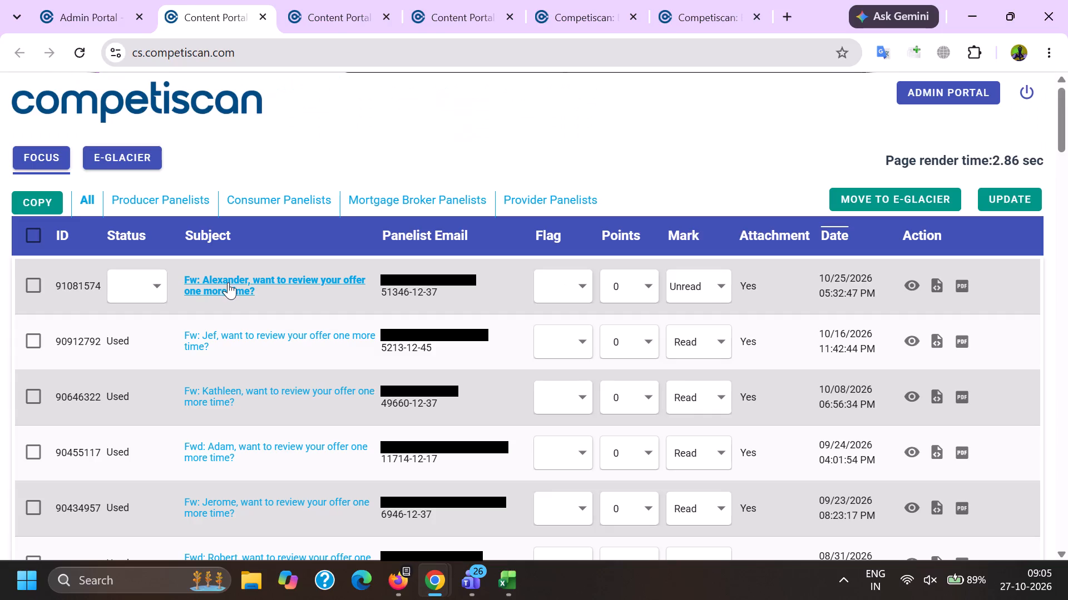
Copy ID 90912792 from the used matching email, search Temp Product Management for it, and open its Discover product record for editing.
triple_click(68, 347)
key(ctrl+c)
click(613, 0)
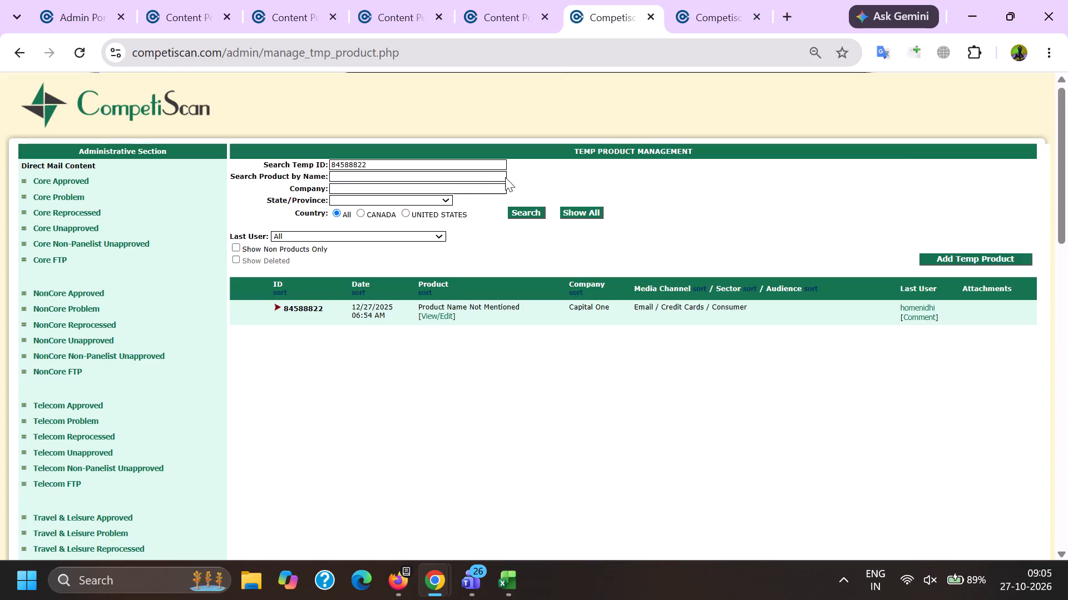
double_click(344, 166)
key(ctrl+v)
key(Return)
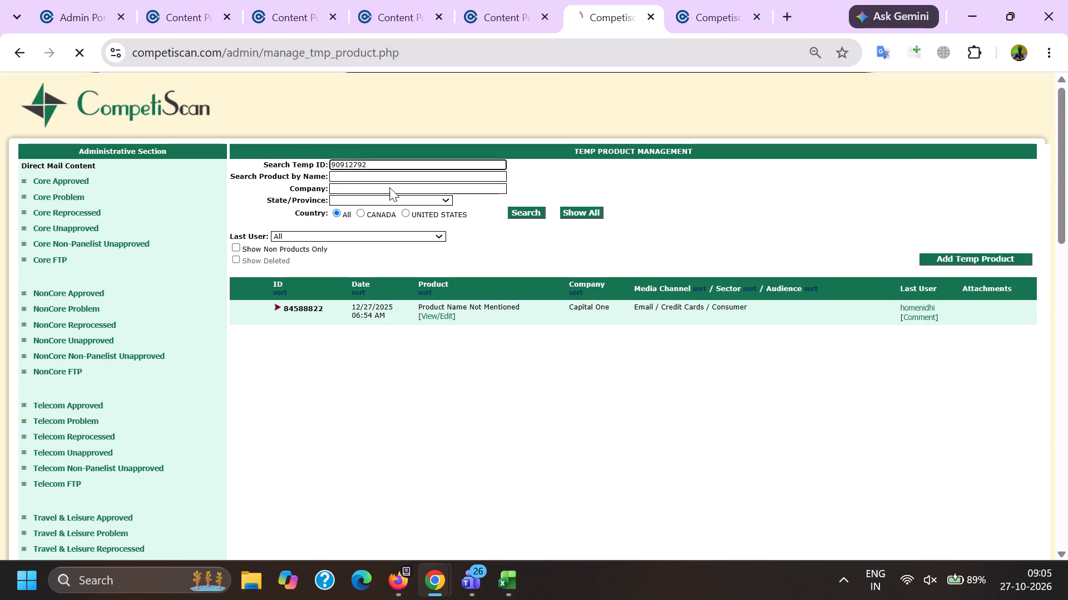
click(757, 18)
ctrl+click(446, 312)
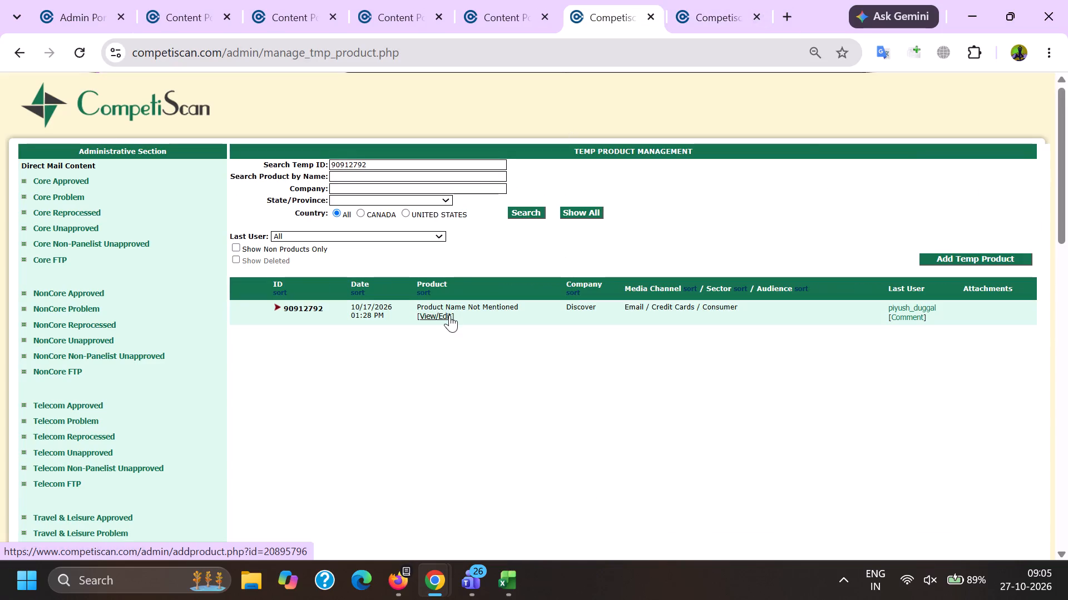
Switch to the opened email 91081574 and examine its subject and forwarded message.
click(370, 0)
click(322, 0)
scroll(241, 254, down, 2)
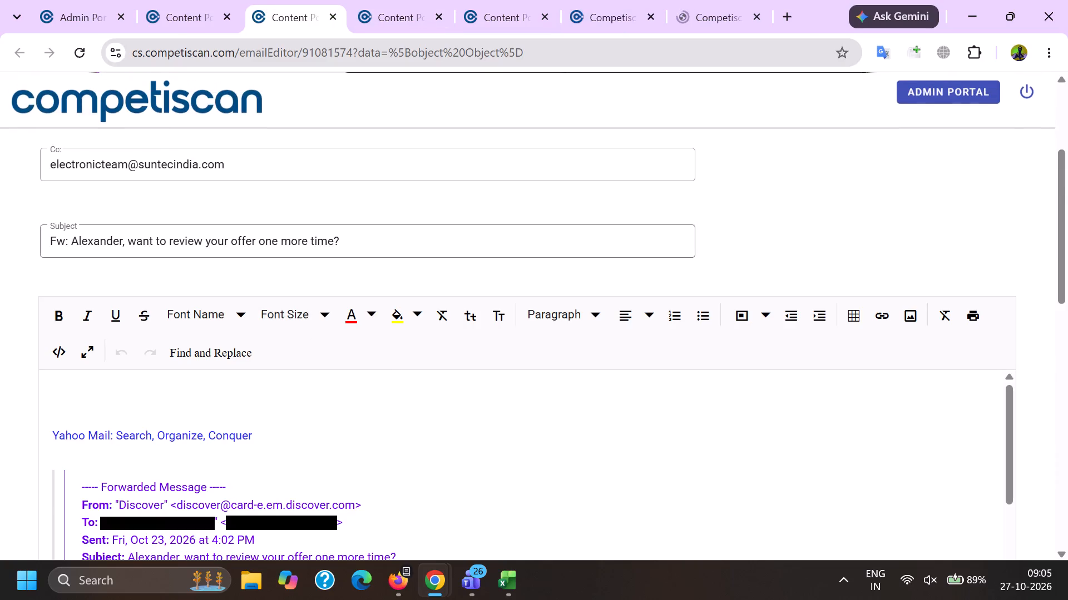
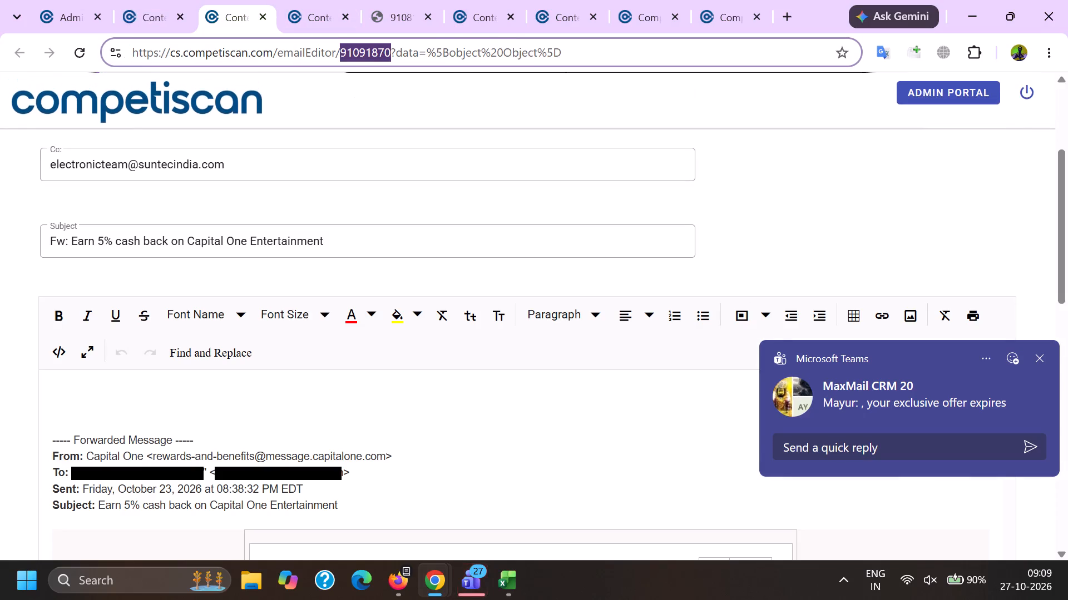
Log email 91091870 in the fourth row of the Excel log as ml, with specification bk, record type Platform and mailing type Loyalty.
click(506, 599)
click(680, 513)
key(ctrl+v)
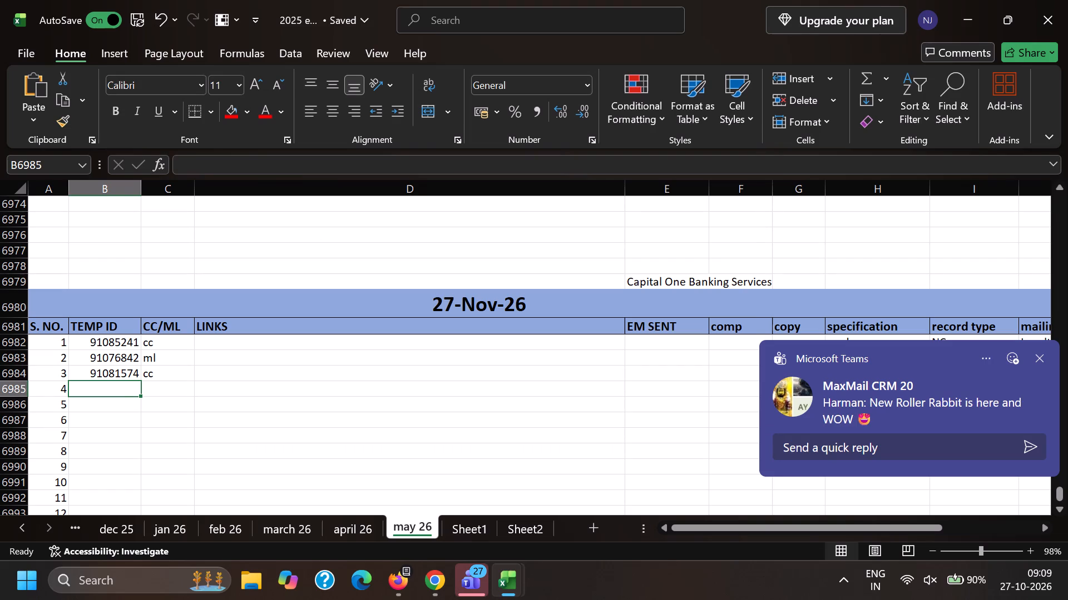
click(162, 385)
text(ml)
key(Right)
key(Right)
key(Right)
key(Right)
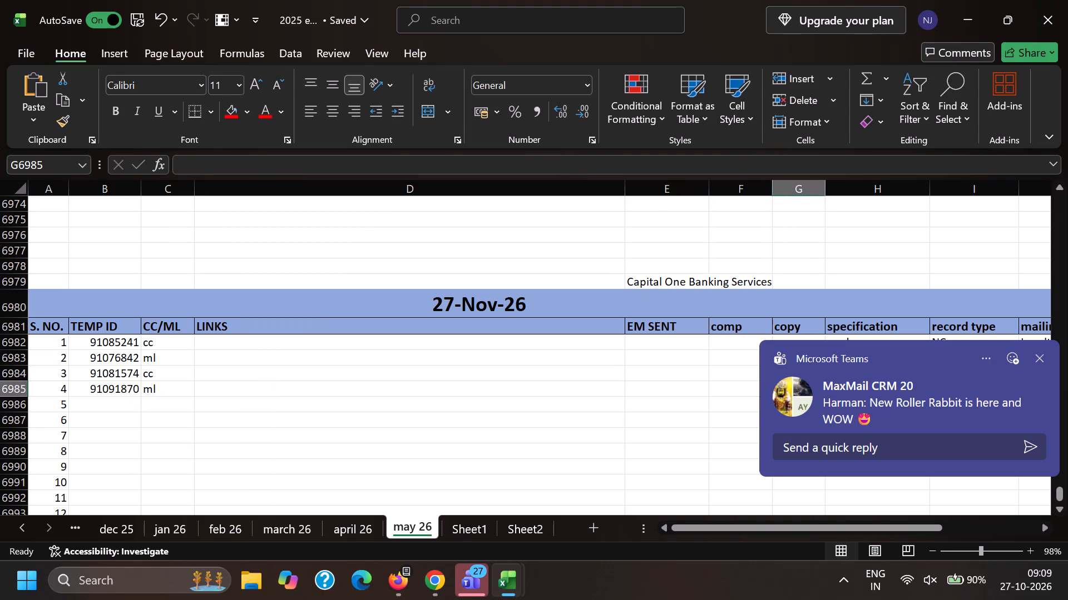
key(Right)
text(bk)
key(Right)
key(p)
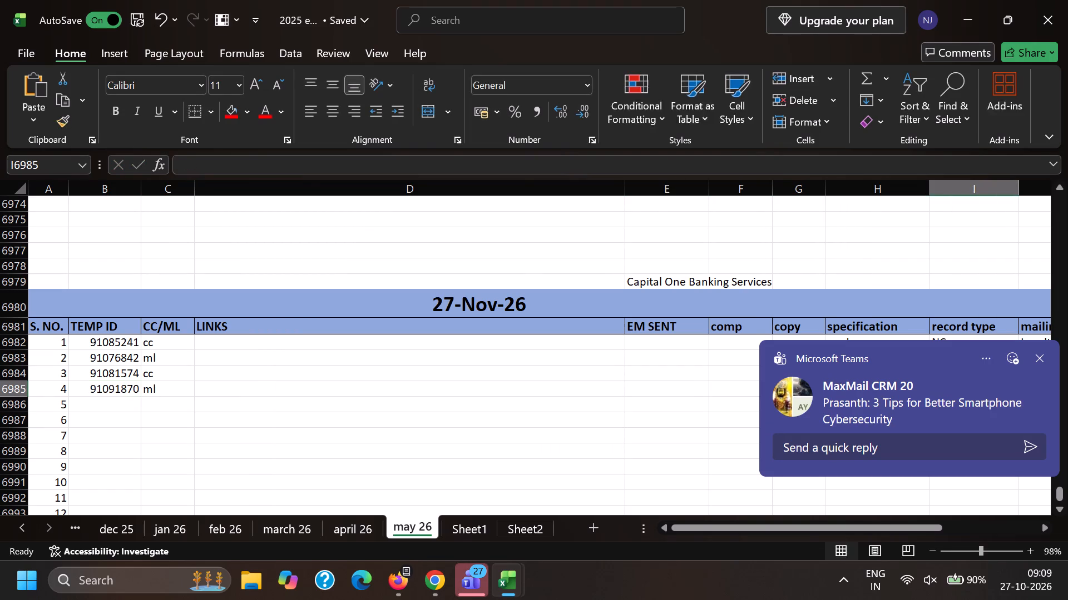
key(Right)
key(l)
key(Return)
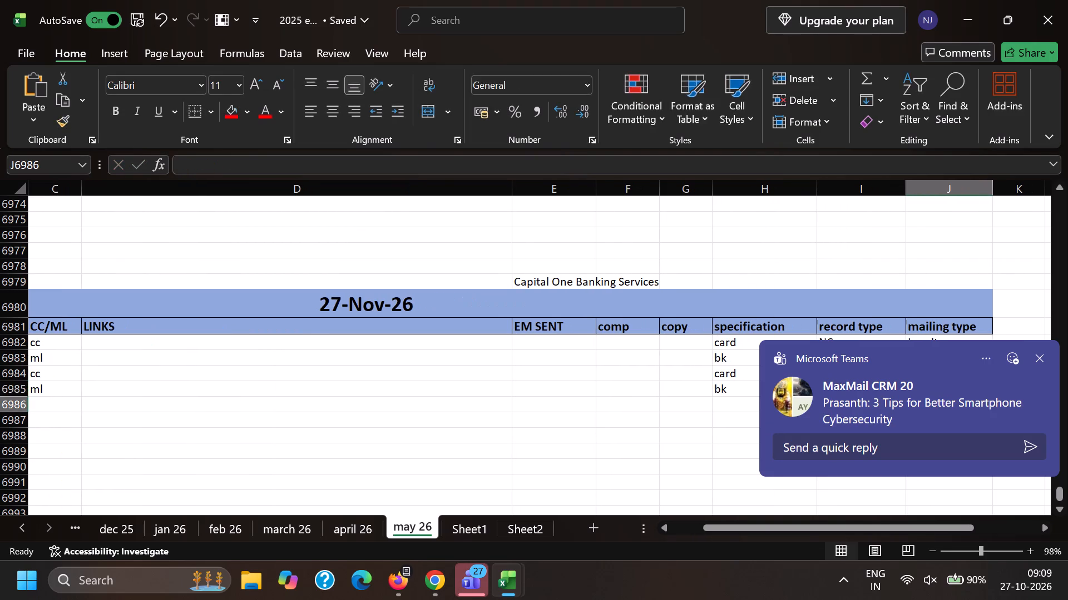
In Chrome, delete the forwarded-message line, sender address and recipient line from the header of Capital One email 91091870.
key(alt+Tab)
scroll(160, 317, down, 2)
drag(215, 279, 0, 261)
key(BackSpace)
drag(148, 269, 343, 296)
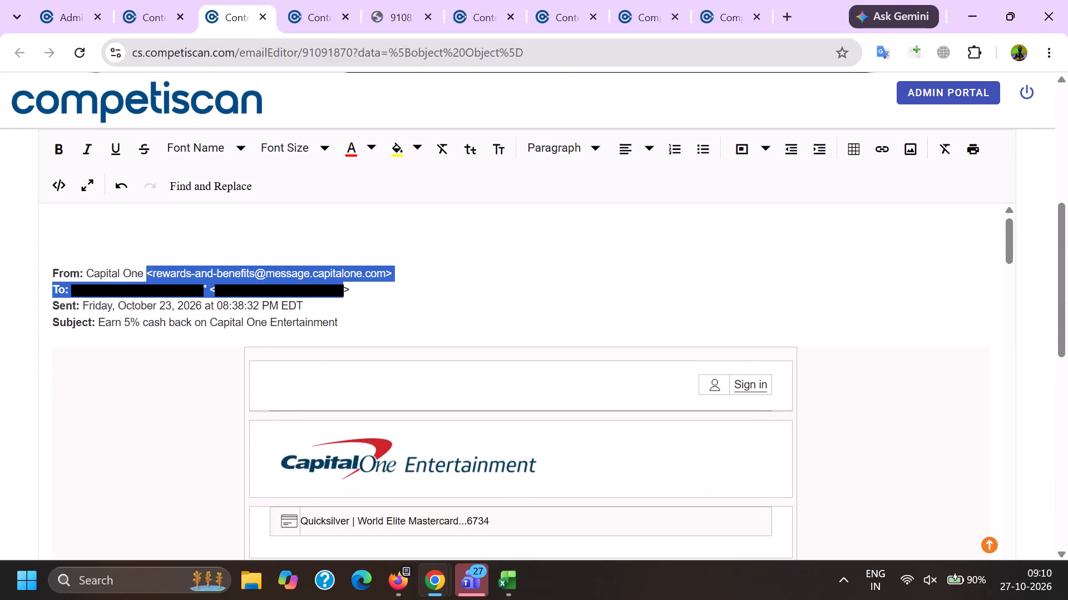
drag(343, 296, 353, 296)
key(BackSpace)
scroll(247, 287, down, 1)
Open the editor record of Equifax email 91091389 from the portal's search results.
click(303, 0)
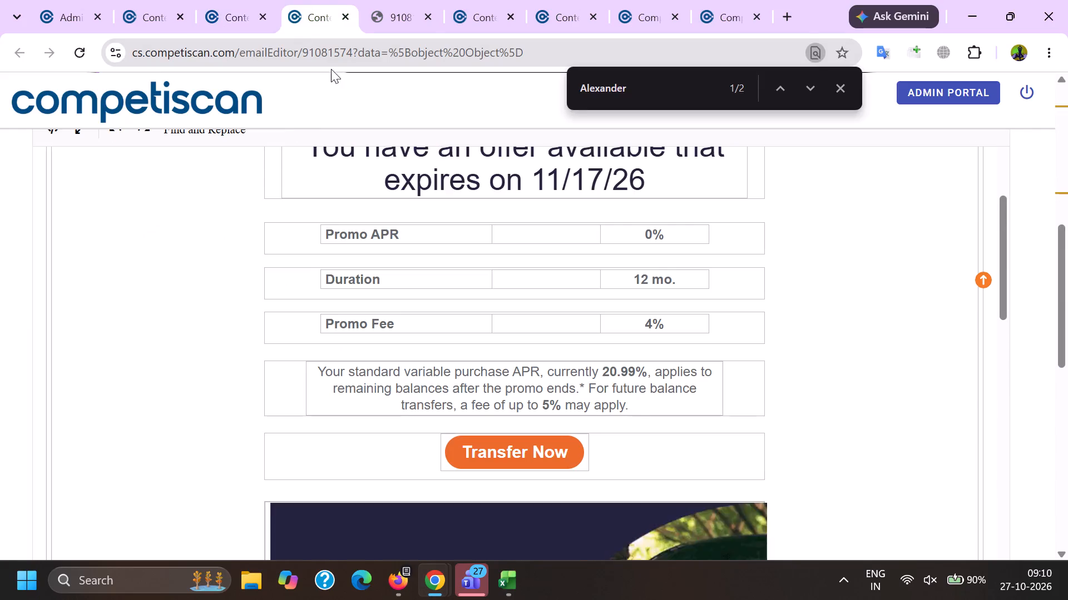
click(413, 0)
click(474, 3)
click(219, 0)
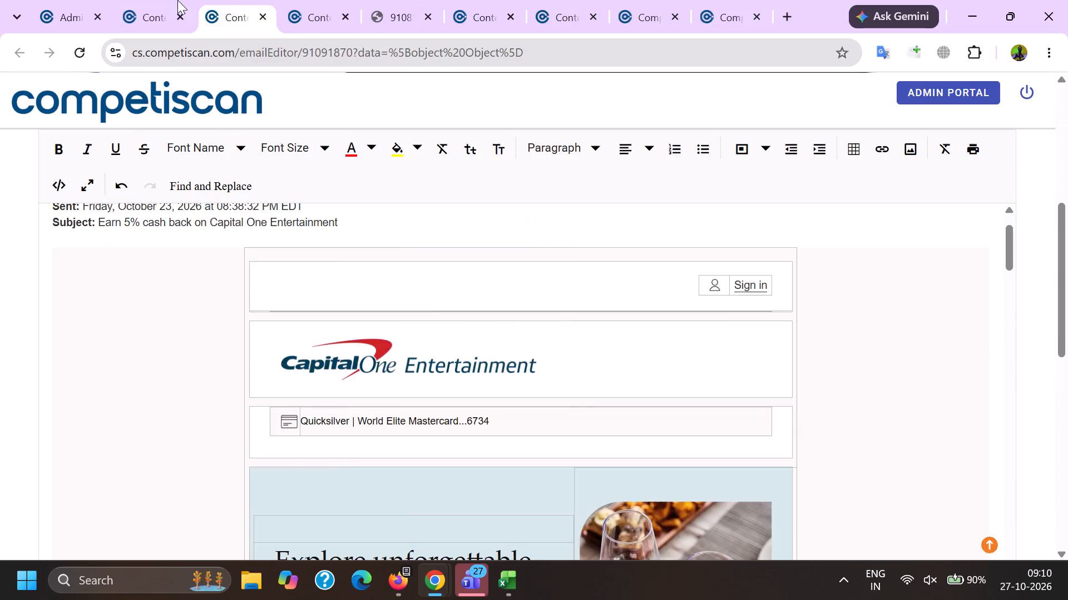
click(177, 0)
ctrl+click(234, 199)
drag(216, 0, 220, 6)
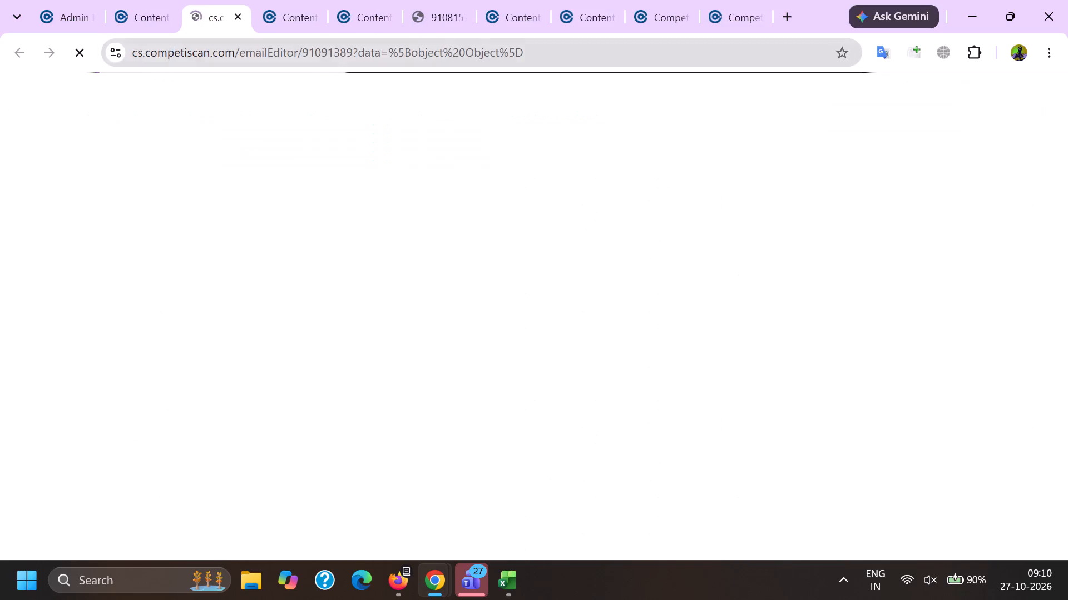
click(328, 53)
drag(328, 53, 328, 61)
key(ctrl+c)
click(503, 589)
double_click(371, 55)
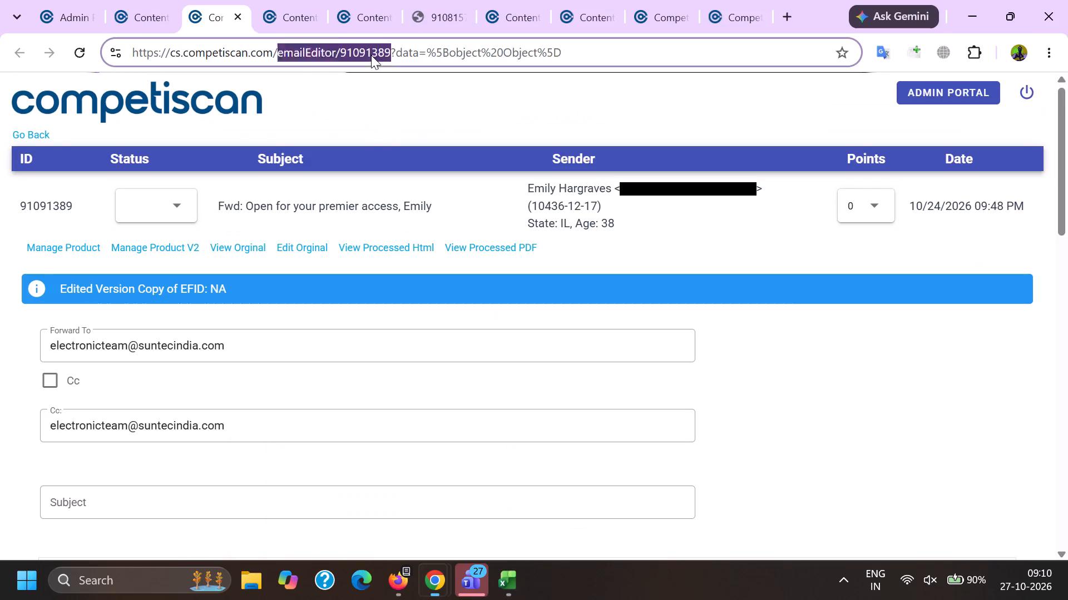
key(ctrl+c)
click(513, 594)
click(616, 527)
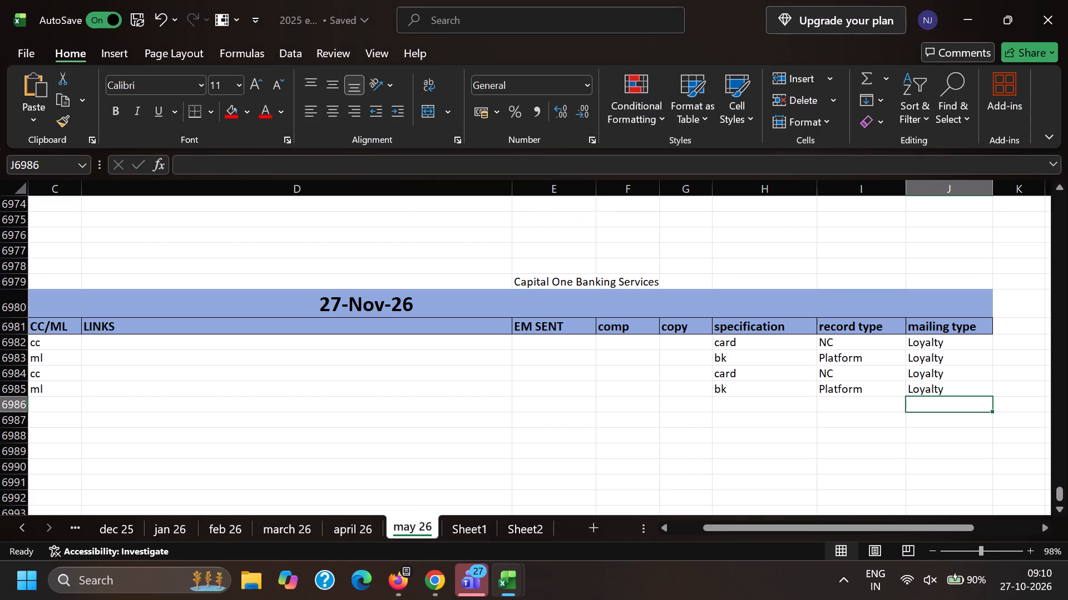
click(82, 386)
key(Left)
key(Left)
key(ctrl+v)
key(Right)
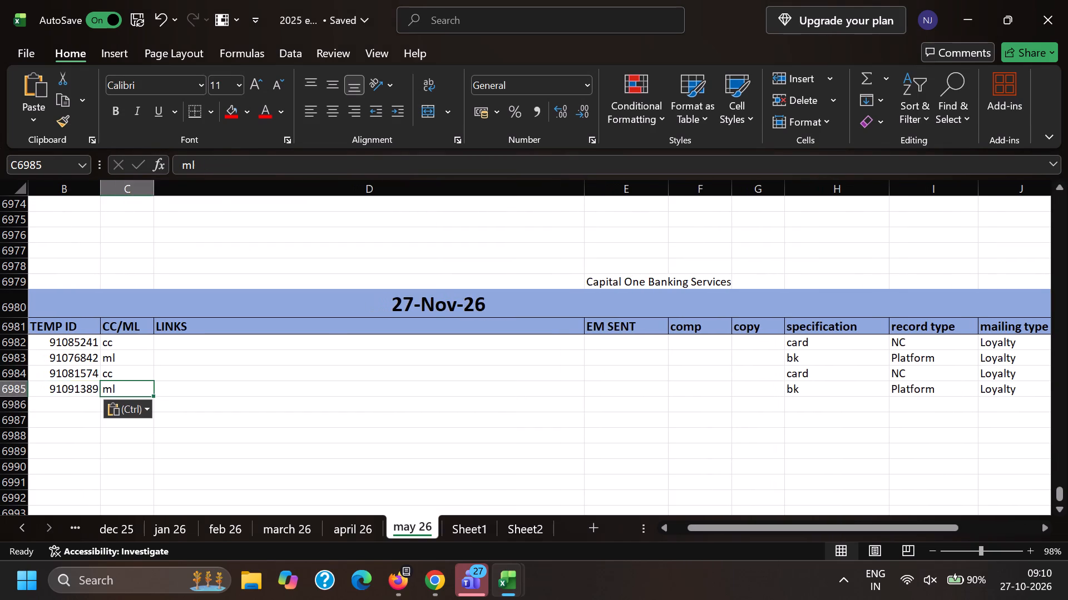
In Chrome, delete the iPhone signature, forwarding line, recipient line, sender address and Reply-To line from the Equifax email header.
key(alt+Tab)
scroll(131, 309, down, 2)
drag(228, 298, 0, 227)
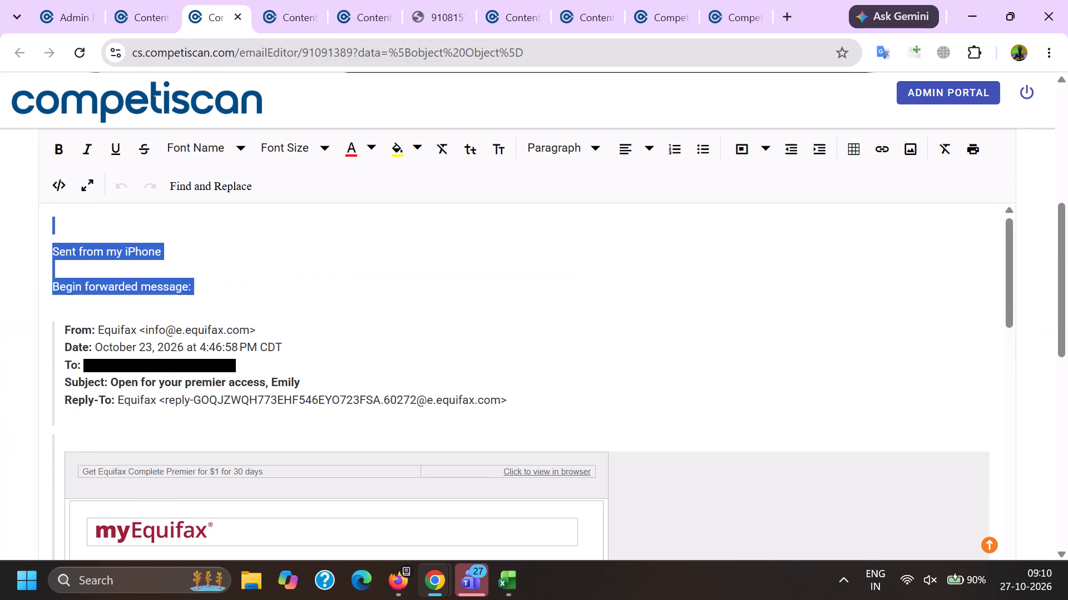
key(BackSpace)
click(67, 246)
key(BackSpace)
drag(47, 267, 225, 258)
key(BackSpace)
key(BackSpace)
drag(123, 224, 343, 227)
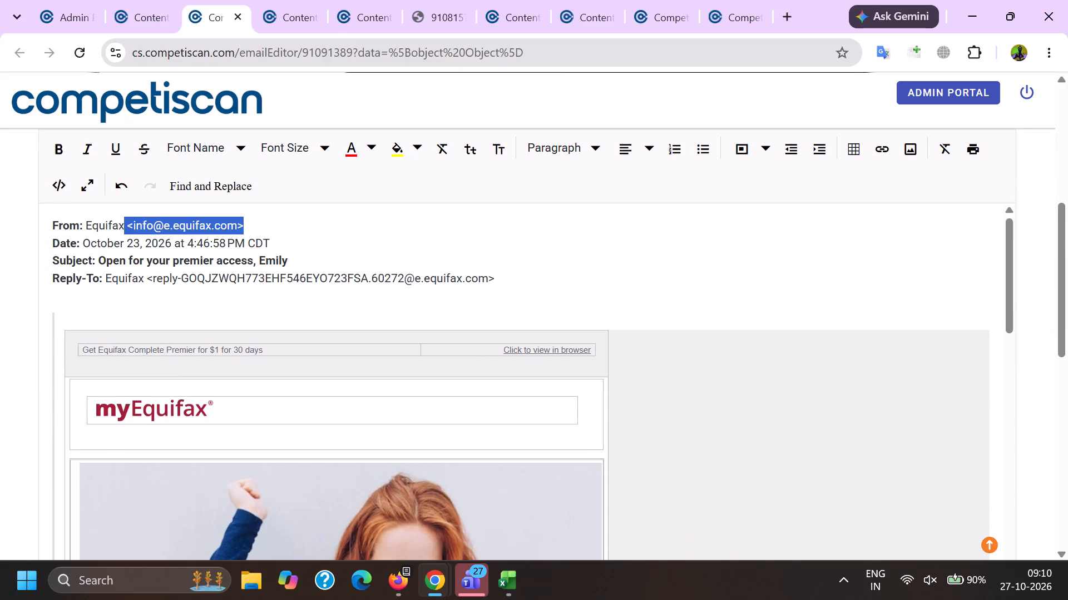
drag(343, 227, 343, 226)
key(BackSpace)
drag(506, 274, 47, 281)
key(BackSpace)
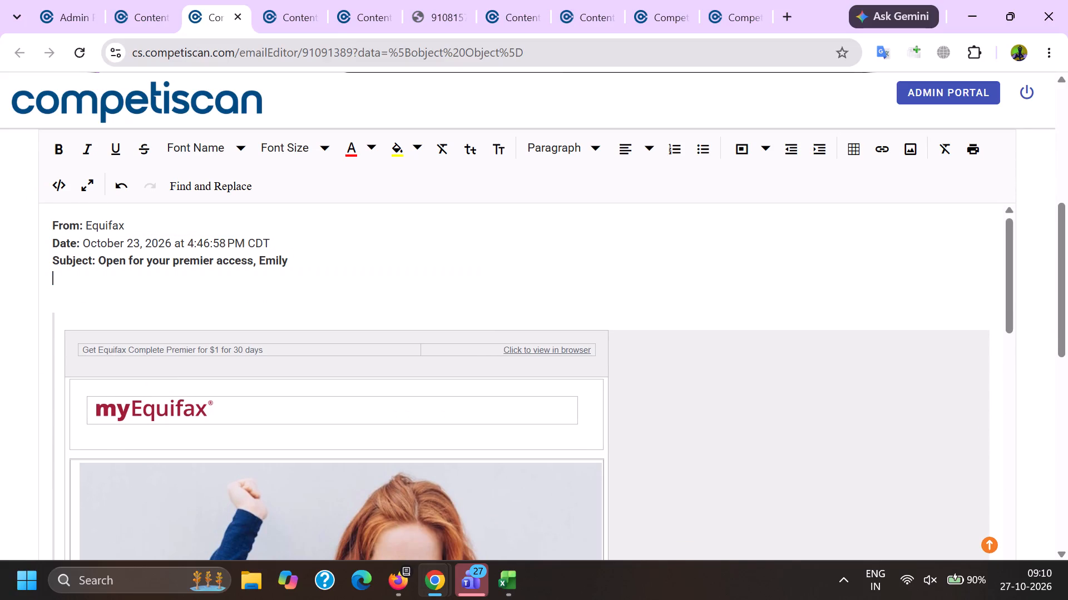
Copy the recipient's first name from the email body's Subject line and delete it there.
double_click(272, 269)
double_click(271, 268)
key(ctrl+c)
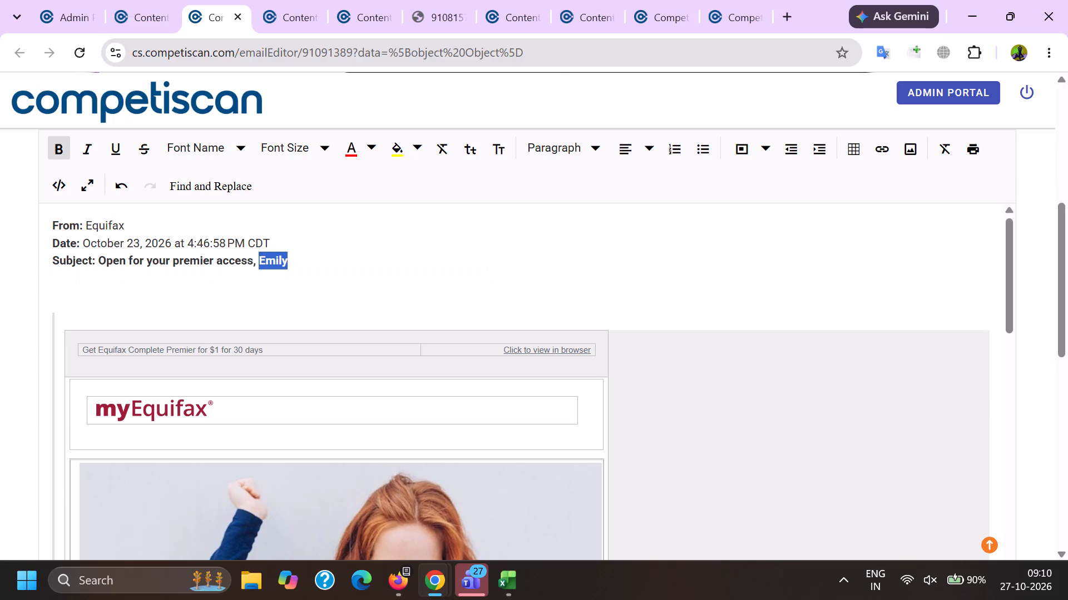
key(BackSpace)
Search the page for the copied first name and check the Equifax email down to its footer for remaining personal details.
key(ctrl+f)
key(ctrl+v)
key(Return)
key(Return)
key(Return)
key(Return)
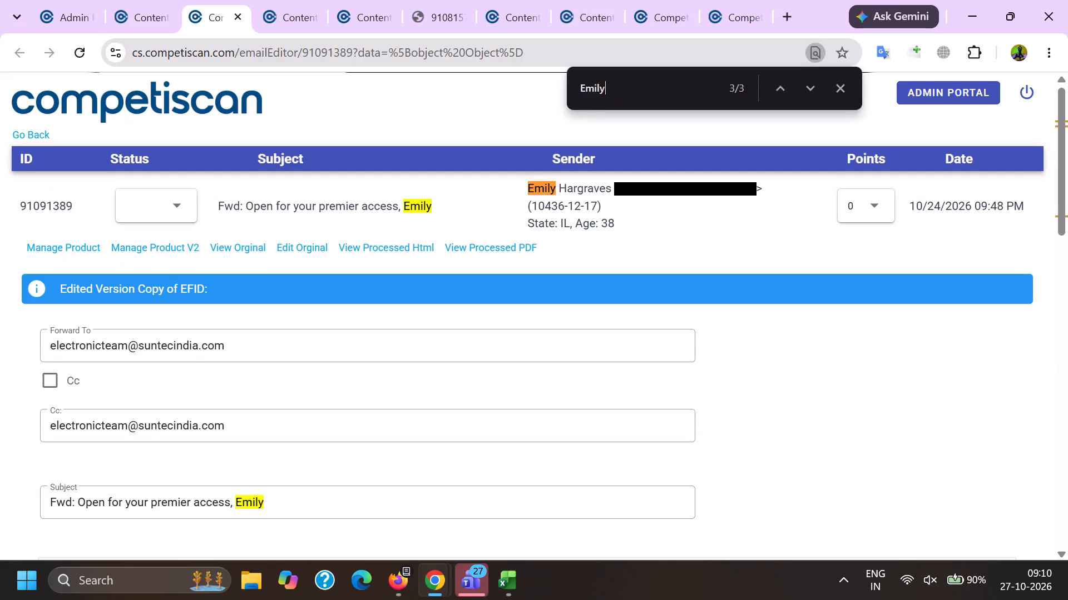
key(Return)
key(Return)
key(Return)
scroll(465, 194, down, 7)
scroll(483, 245, down, 18)
scroll(327, 281, up, 1)
scroll(326, 282, down, 3)
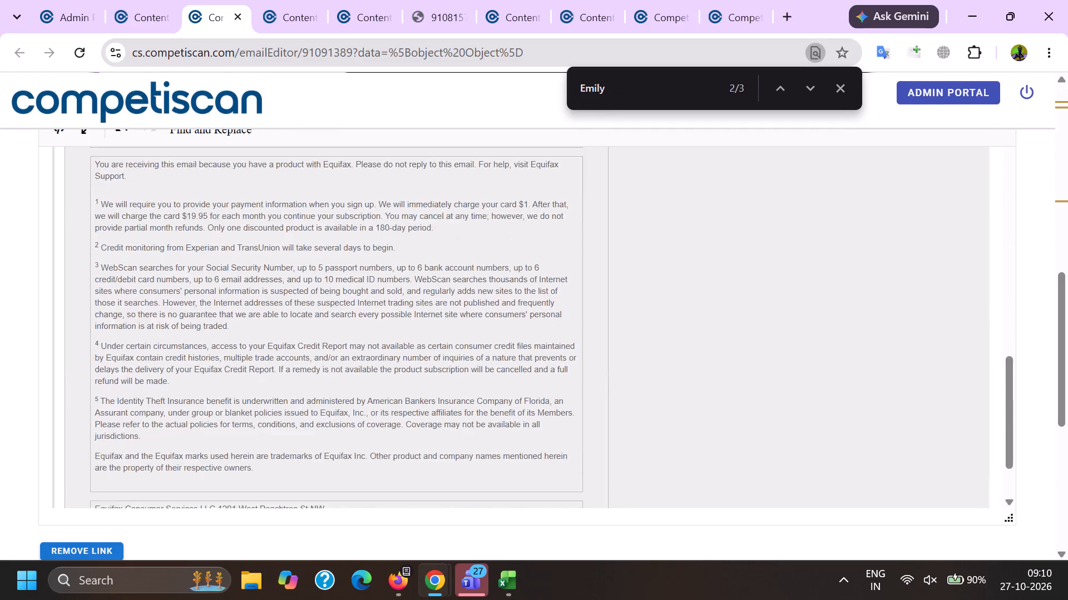
scroll(309, 308, down, 4)
scroll(283, 356, down, 2)
scroll(302, 409, up, 4)
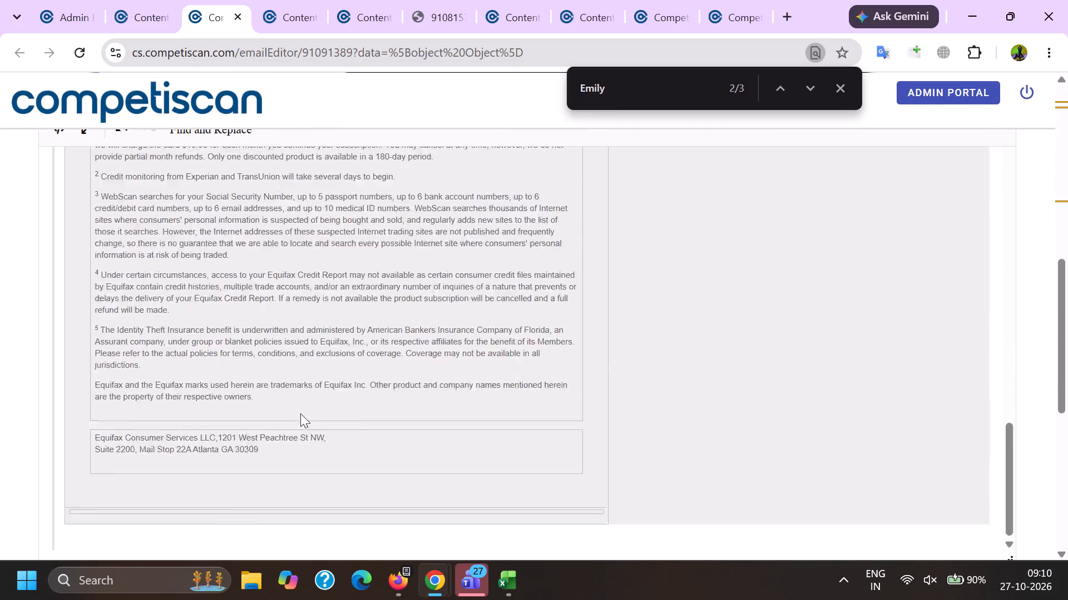
Copy the link address of Privacy Policy in the Equifax email footer and remove all links from the email.
right_click(278, 162)
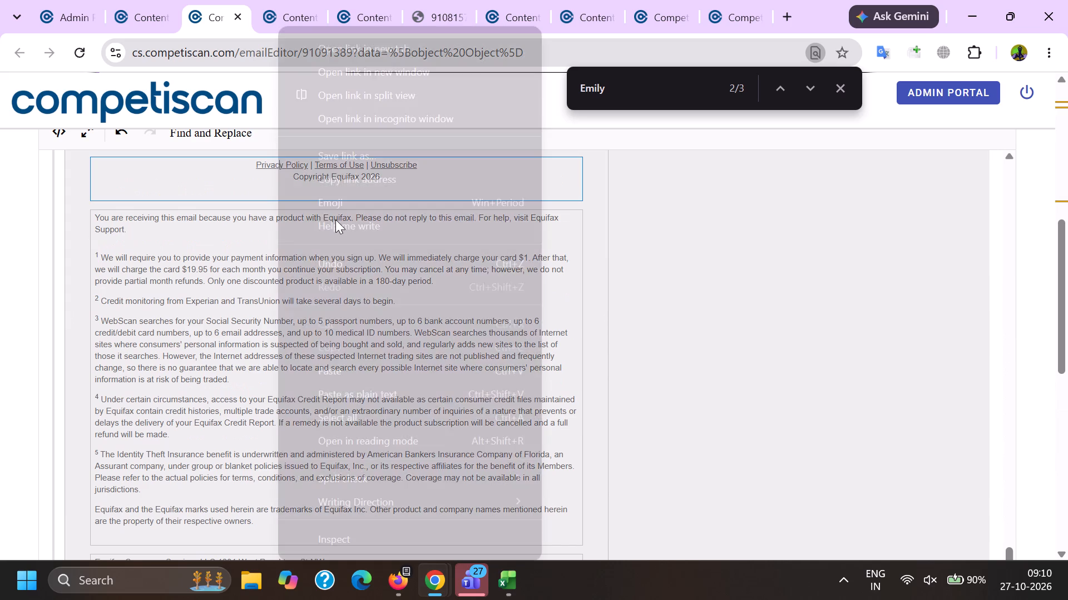
click(344, 178)
scroll(0, 297, down, 3)
click(103, 469)
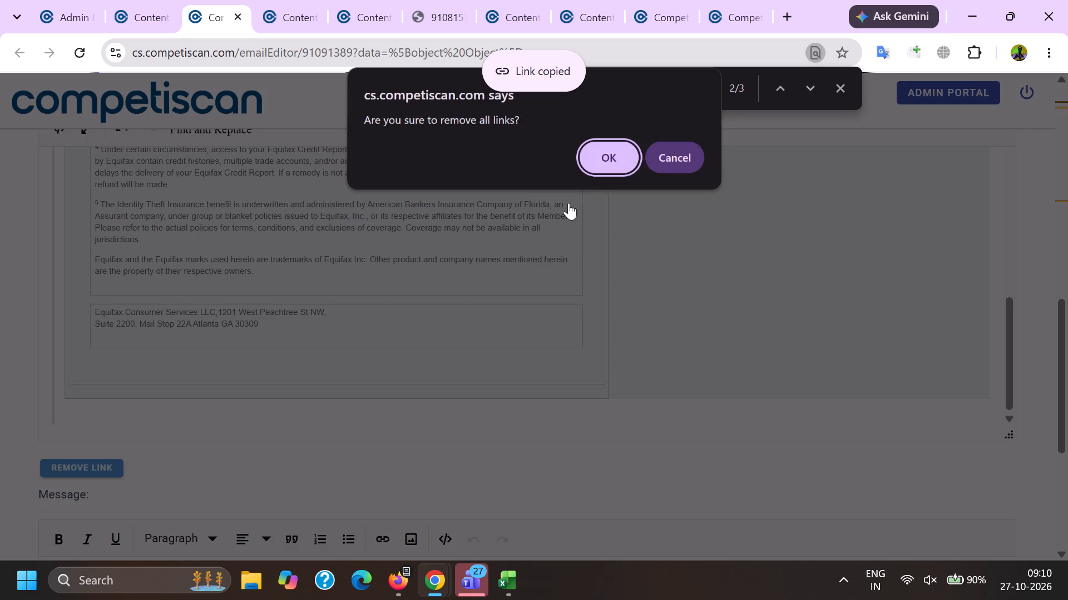
click(610, 163)
Insert the copied web address as a link at Privacy Policy in the footer, set to open in a new window.
scroll(428, 385, up, 2)
scroll(273, 278, up, 2)
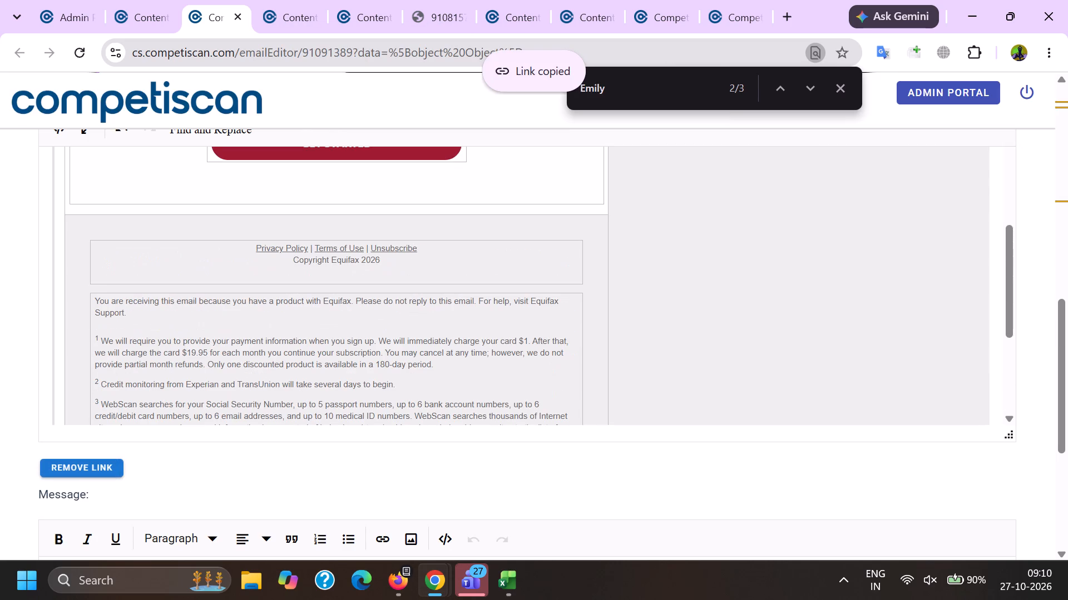
click(274, 249)
key(ctrl+k)
key(ctrl+v)
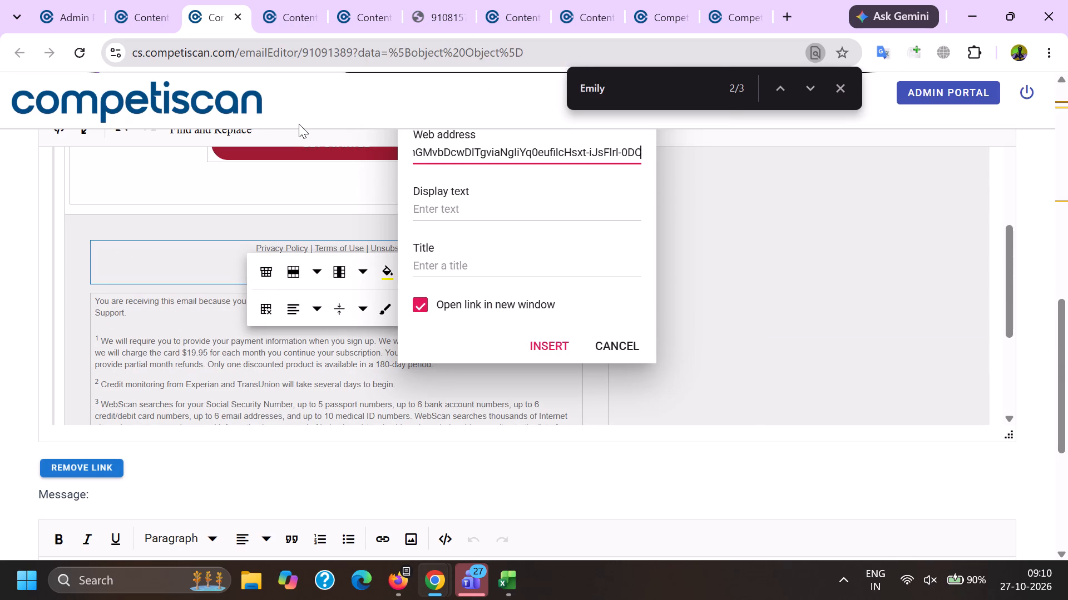
click(526, 340)
Save the product info of Equifax email 91091389.
scroll(0, 293, down, 20)
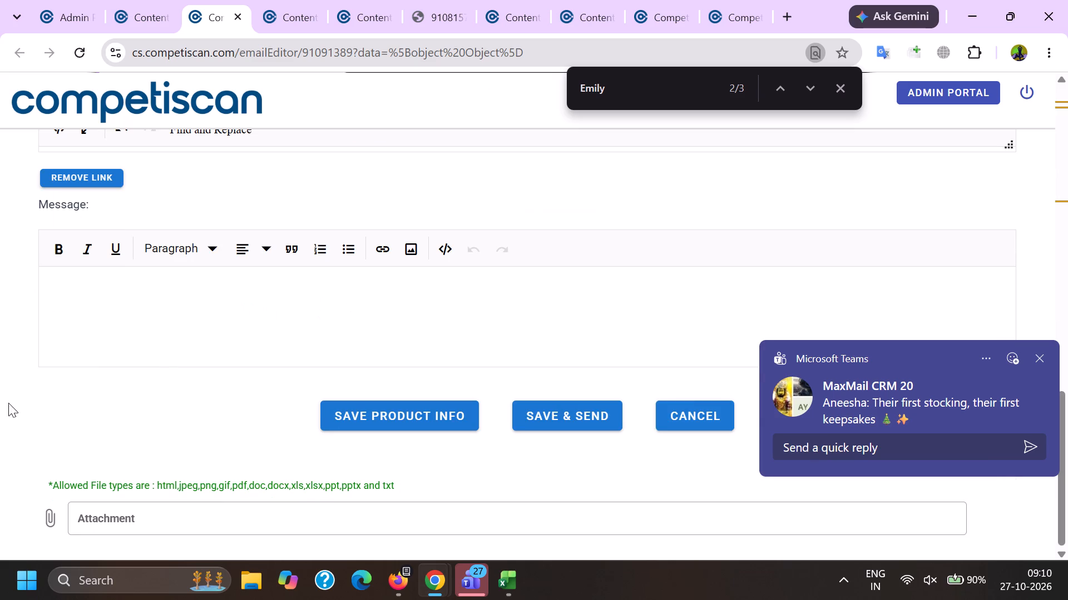
click(359, 419)
click(559, 346)
click(354, 0)
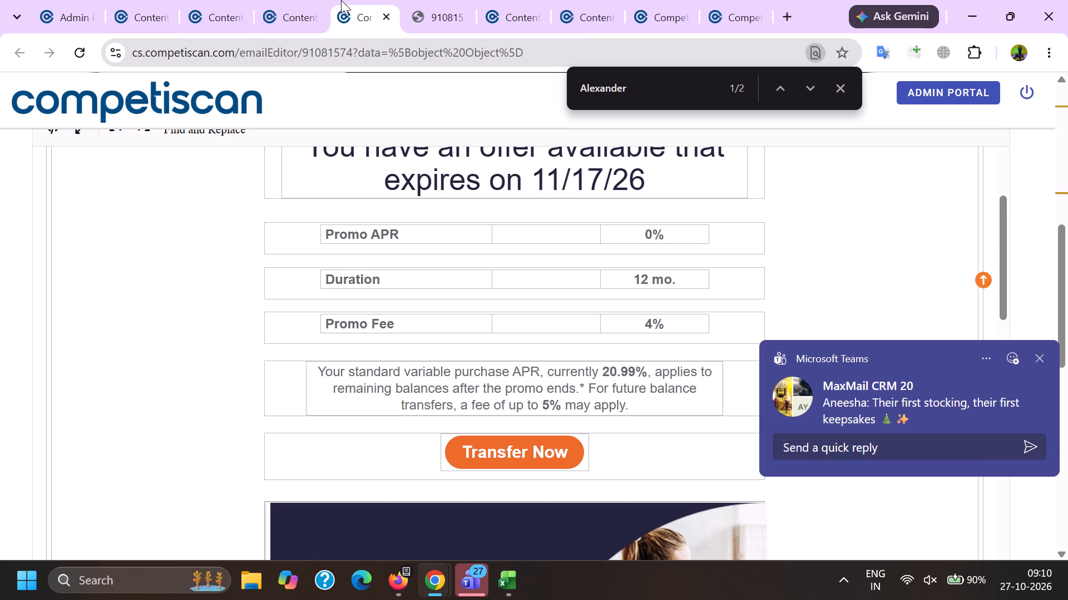
double_click(380, 19)
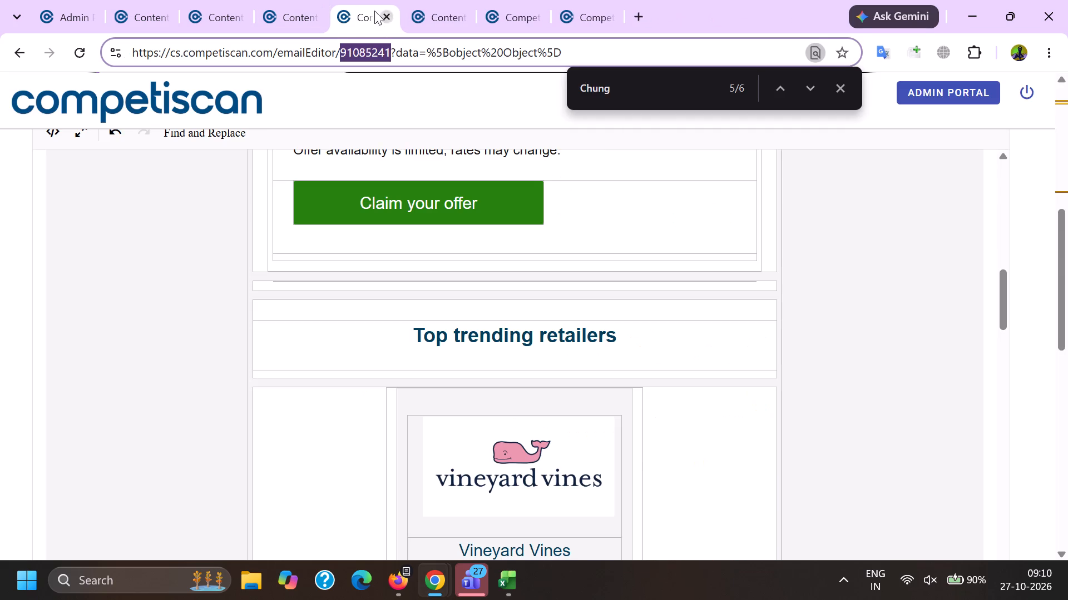
click(388, 19)
Open the product form for Equifax email 91091389 and return to its editor window.
click(313, 0)
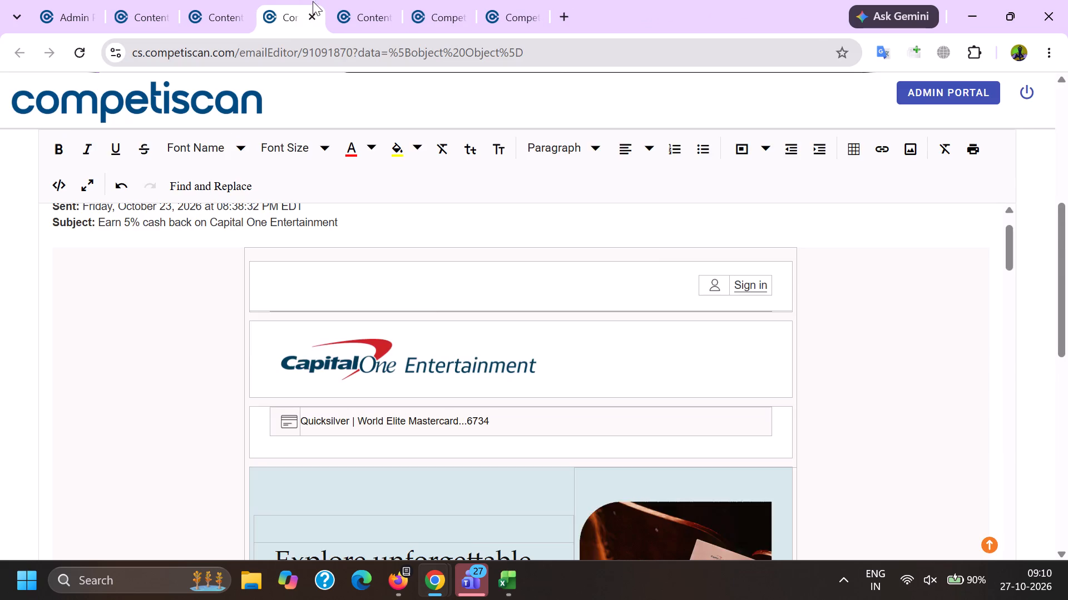
click(226, 0)
click(306, 0)
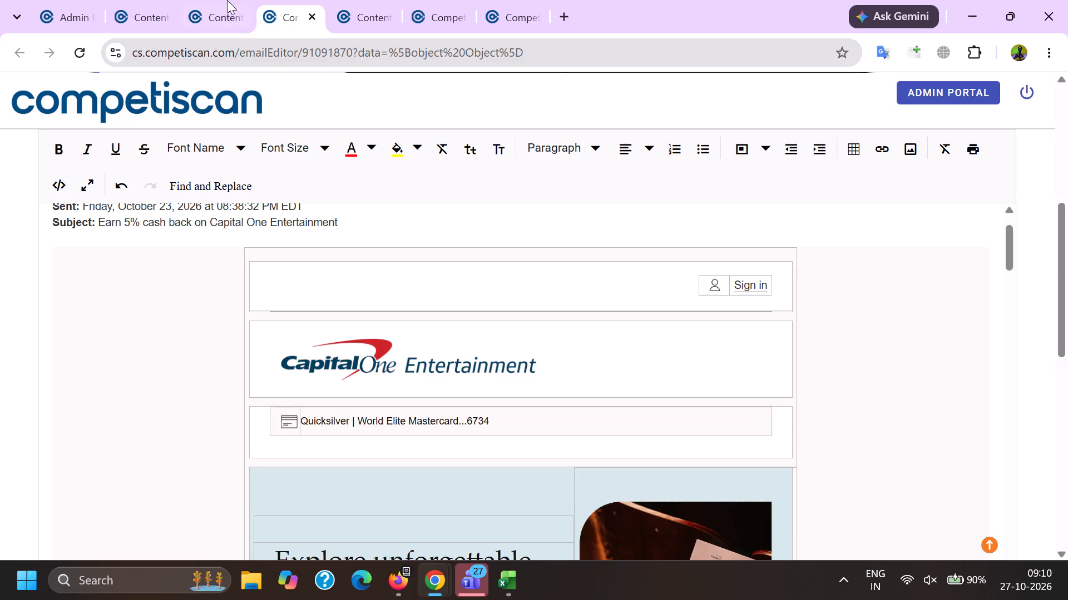
click(205, 0)
drag(0, 236, 3, 230)
click(61, 116)
key(alt+Tab)
Append ". " and the preheader "Get Equifax Complete Premier for $1 for 30 days" to the Subject line, copy the combined text, and undo the paste.
scroll(136, 189, down, 6)
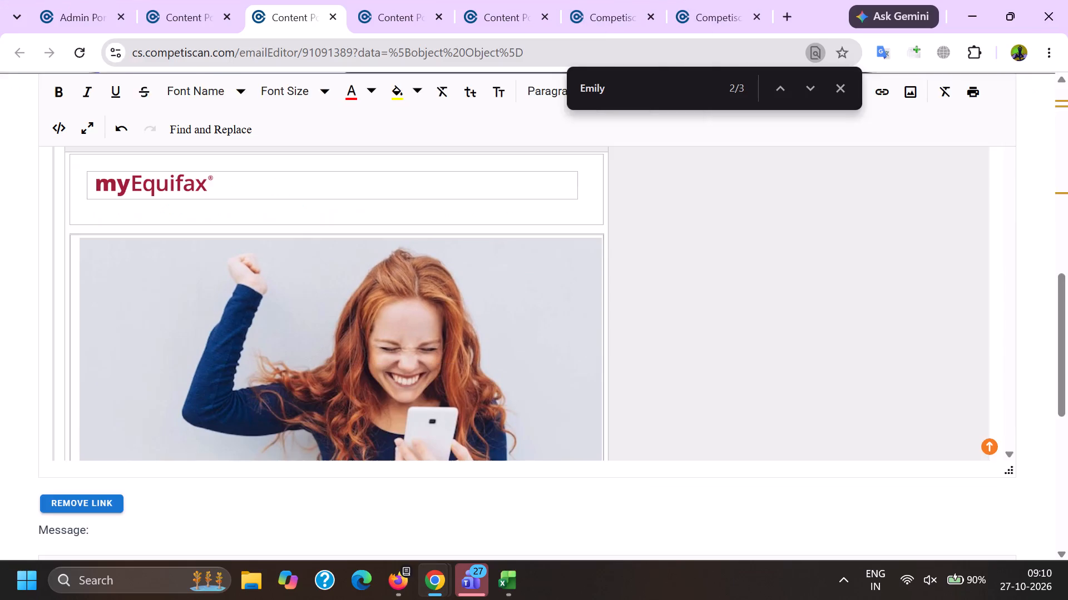
click(143, 319)
scroll(149, 337, up, 2)
triple_click(132, 292)
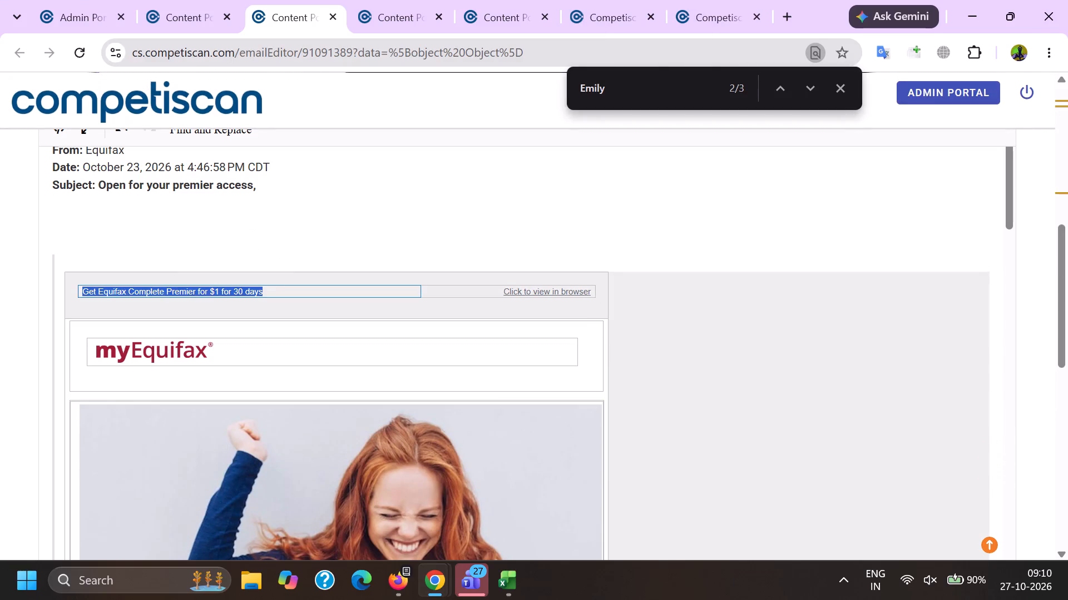
key(ctrl+c)
click(293, 189)
text(.)
key(space)
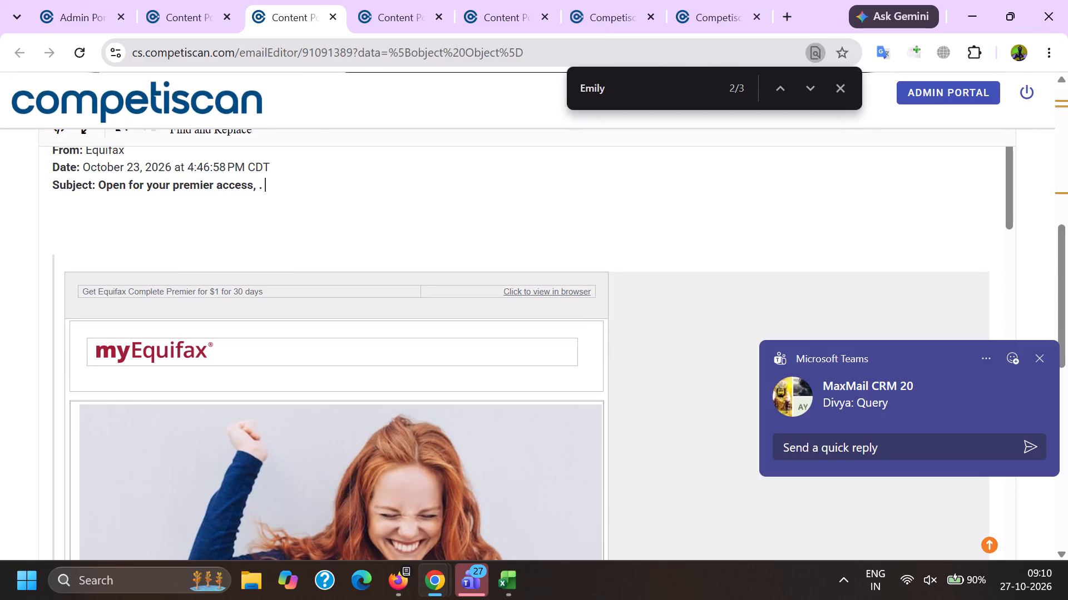
key(ctrl+v)
drag(100, 191, 291, 224)
key(ctrl+c)
key(ctrl+z)
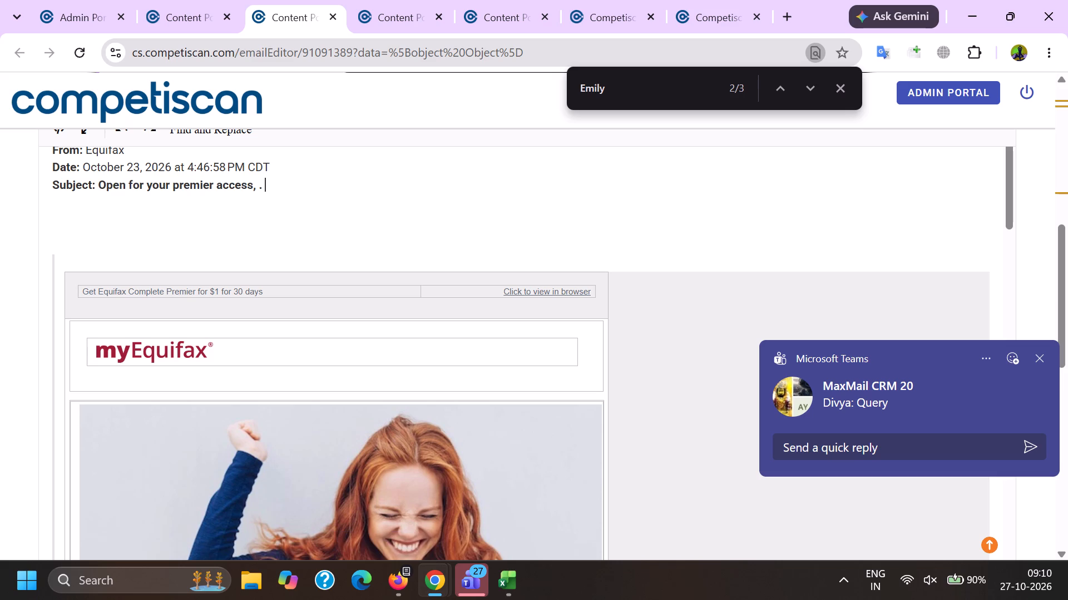
In the Equifax product form, set the Sector to Consumer Services.
key(alt+Tab)
scroll(283, 166, down, 6)
scroll(268, 292, down, 6)
click(294, 220)
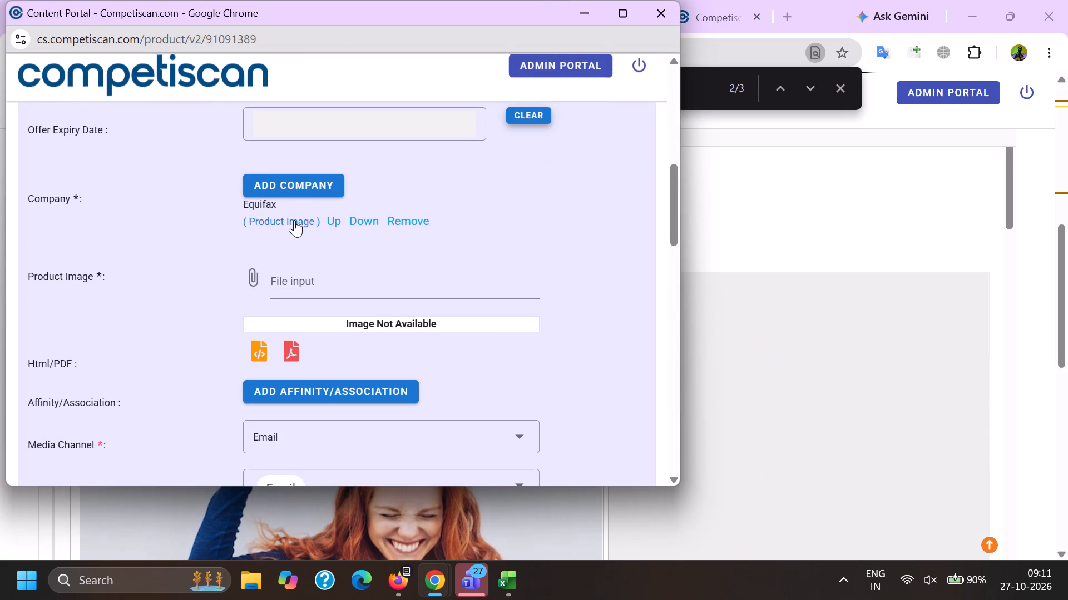
scroll(302, 291, down, 7)
scroll(294, 246, up, 1)
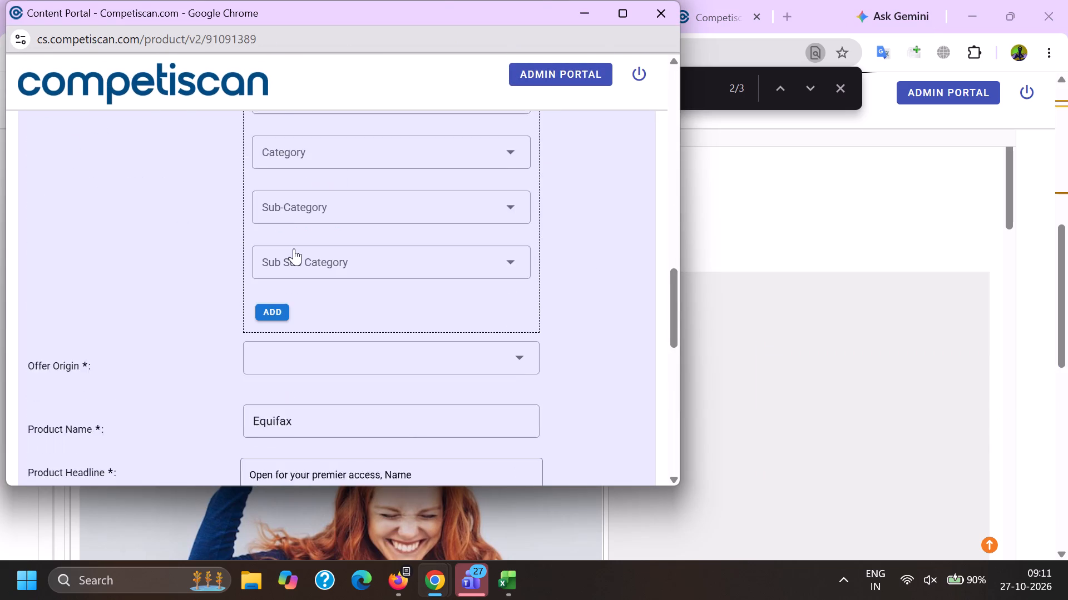
scroll(294, 248, up, 2)
click(303, 347)
scroll(350, 191, down, 1)
click(343, 253)
click(190, 270)
Set the Category to Credit Score Provider/Comparison Platform and add the Consumer Services classification to the product.
scroll(281, 233, down, 2)
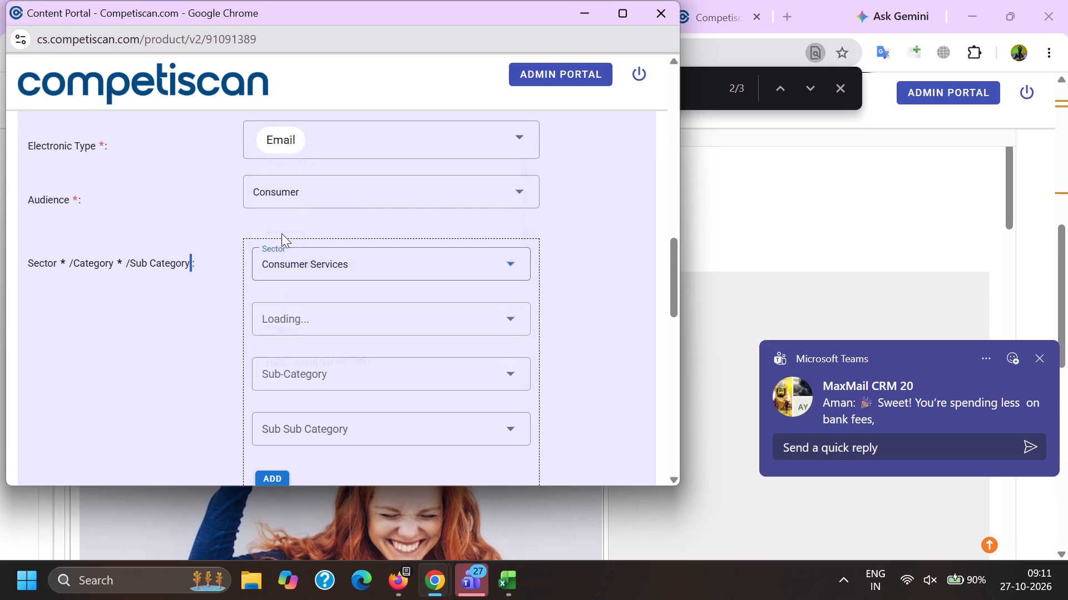
click(320, 190)
click(305, 159)
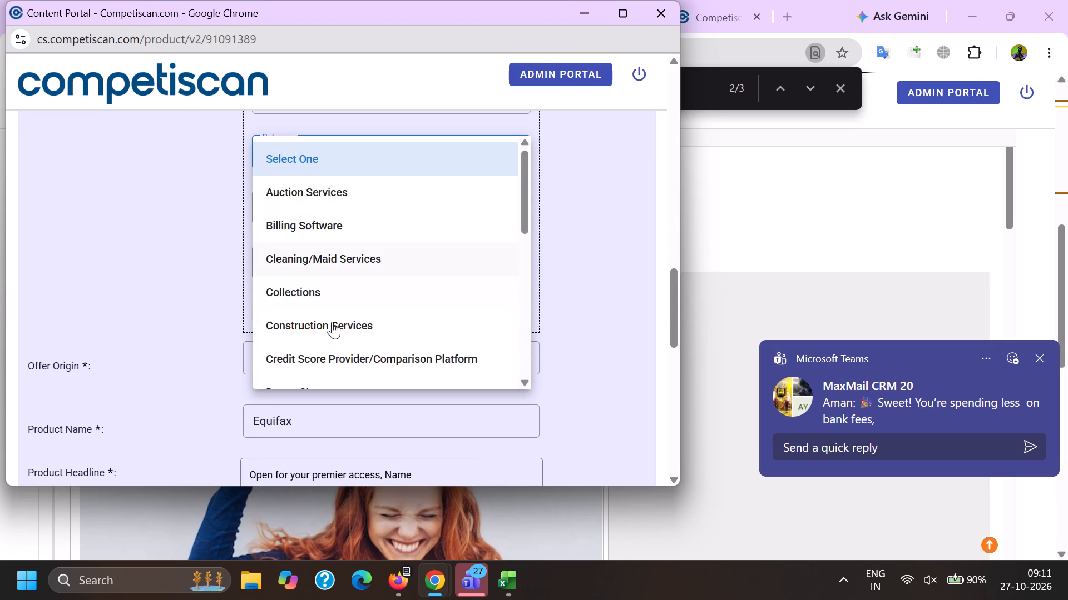
click(338, 347)
drag(182, 327, 206, 333)
click(275, 311)
Replace the Product Headline with "Open for your premier access, [Name]. Get Equifax Complete Premier for $1 for 30 days".
scroll(314, 229, down, 2)
drag(443, 368, 442, 367)
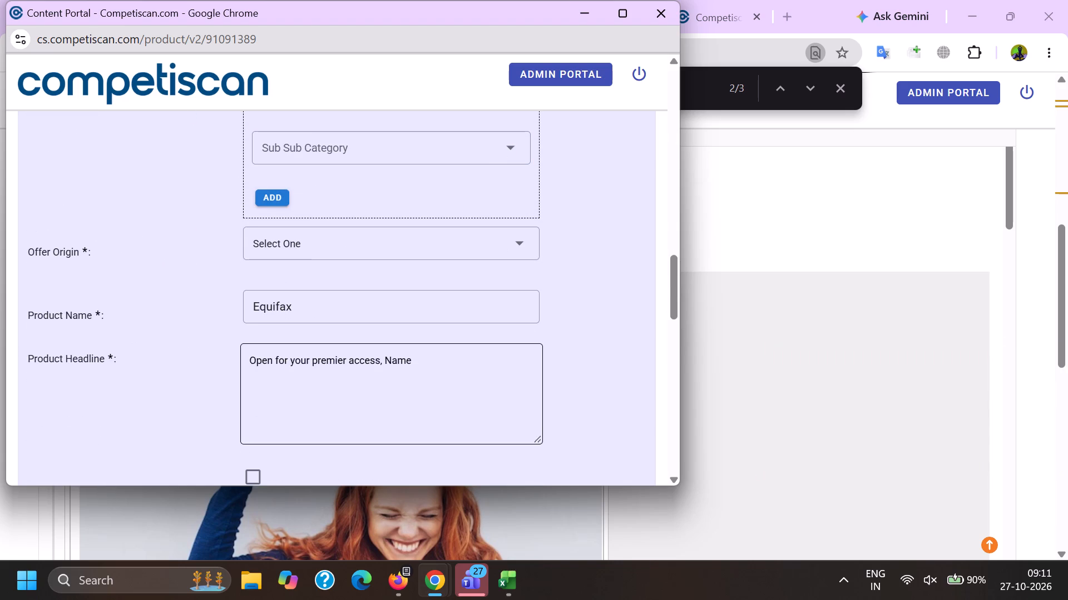
drag(442, 367, 52, 339)
key(ctrl+v)
click(406, 360)
key(Right)
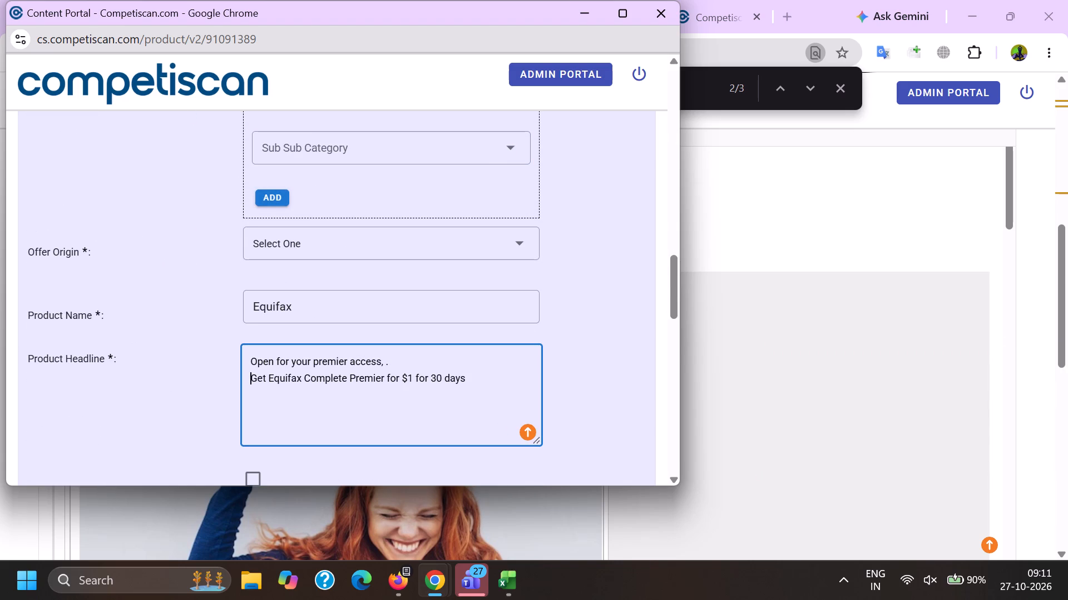
key(BackSpace)
click(389, 351)
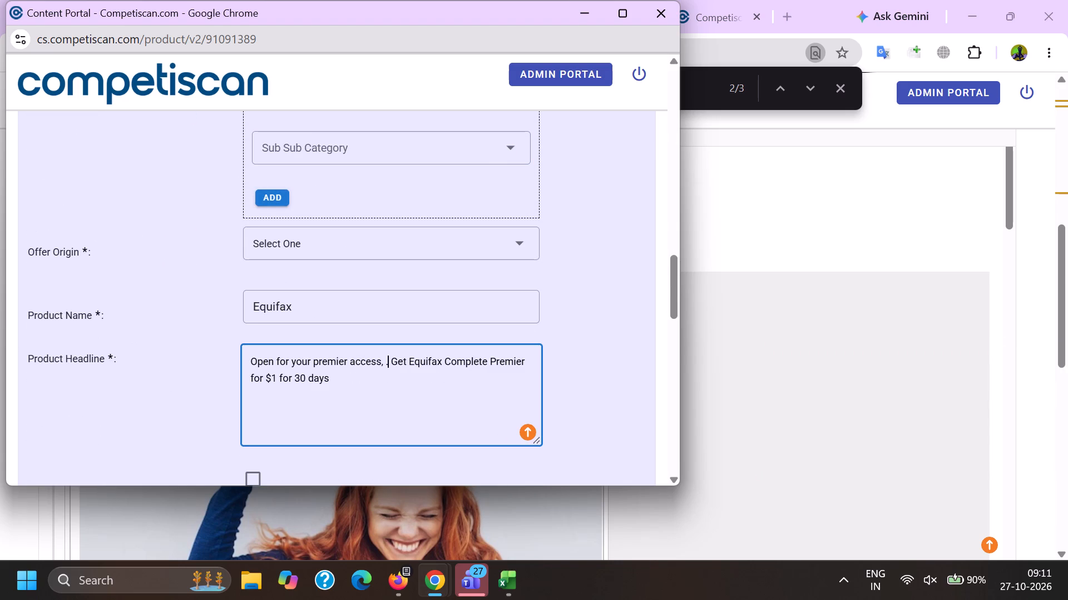
key(Left)
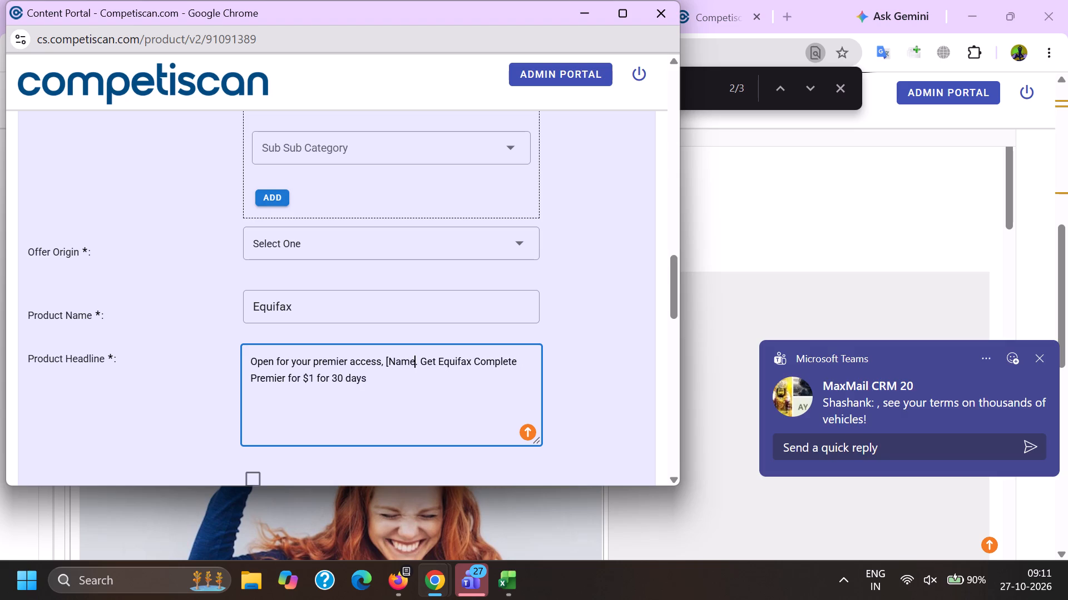
Copy "American Bankers Insurance Company of Florida" from the email's disclosure footnote and add it as a second company in the product form.
key(alt+Tab)
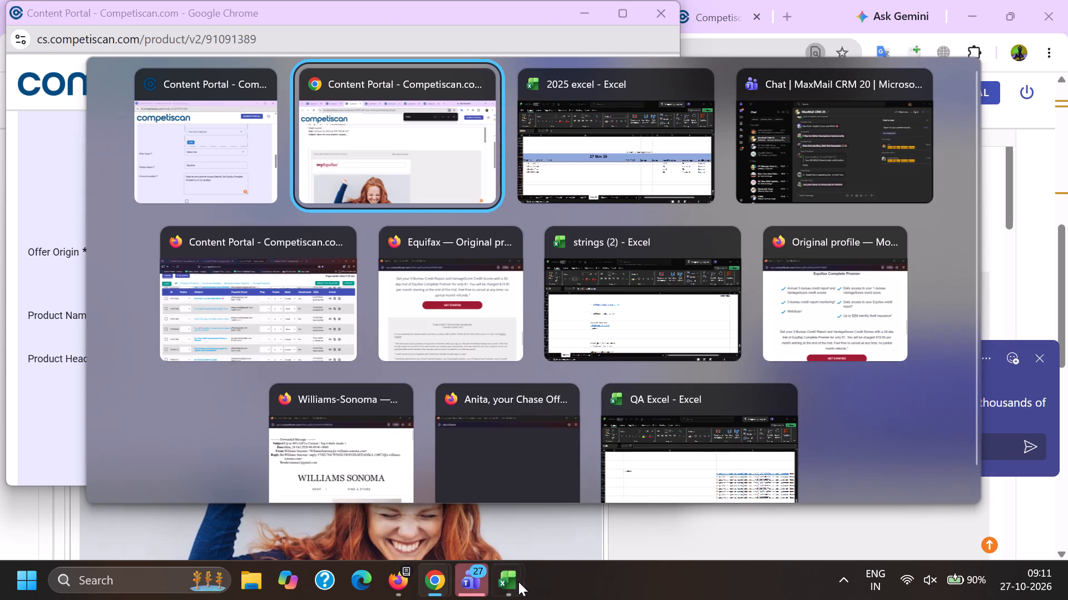
click(518, 581)
click(760, 289)
scroll(693, 279, down, 5)
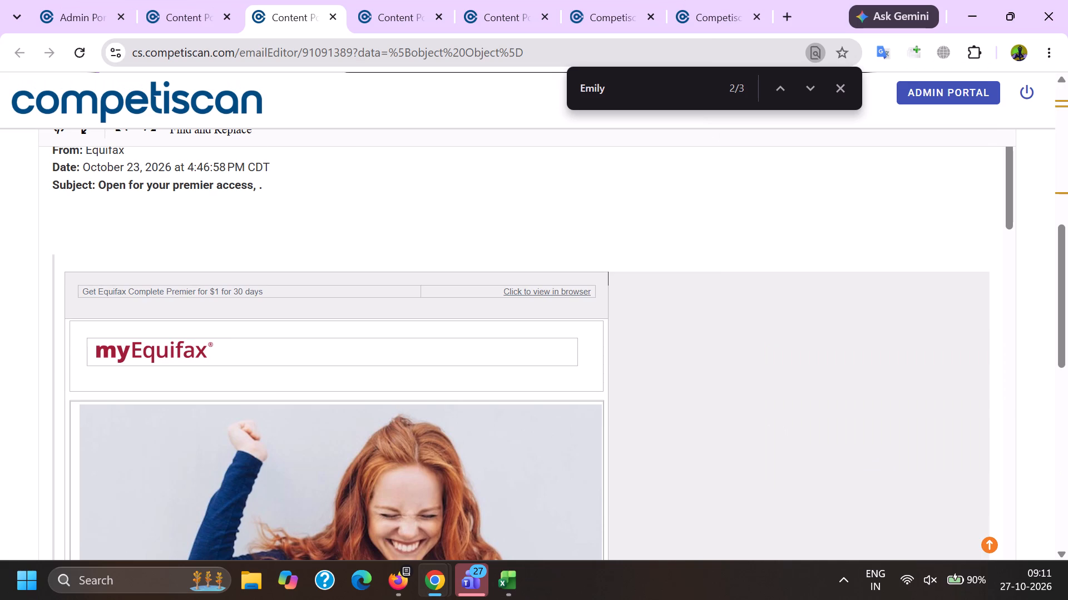
scroll(680, 311, down, 19)
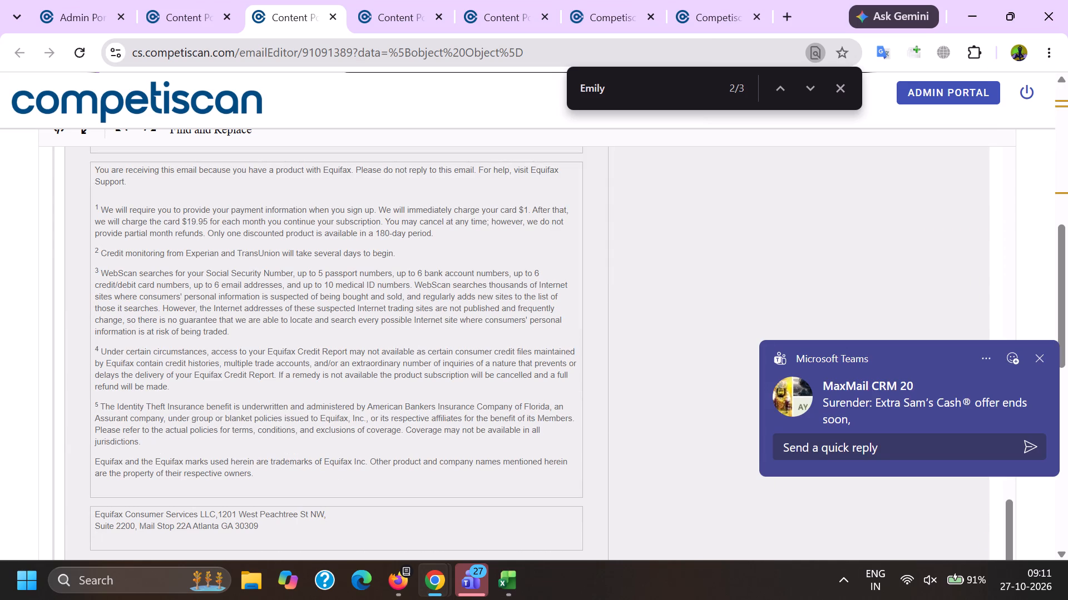
click(392, 404)
drag(392, 404, 397, 408)
shift+click(523, 404)
key(ctrl+c)
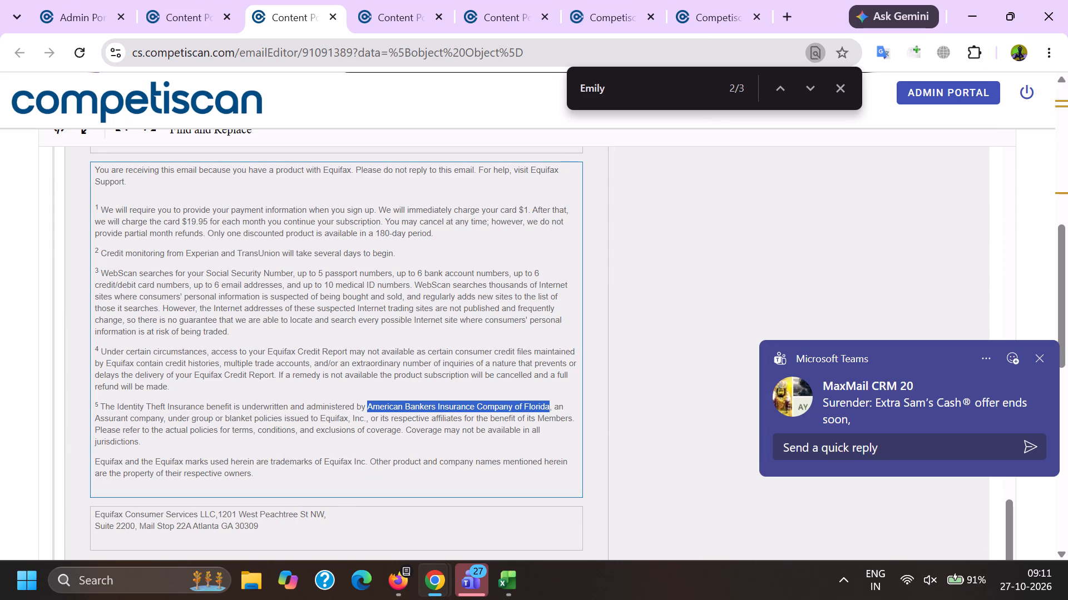
key(alt+Tab)
scroll(333, 314, up, 11)
click(307, 355)
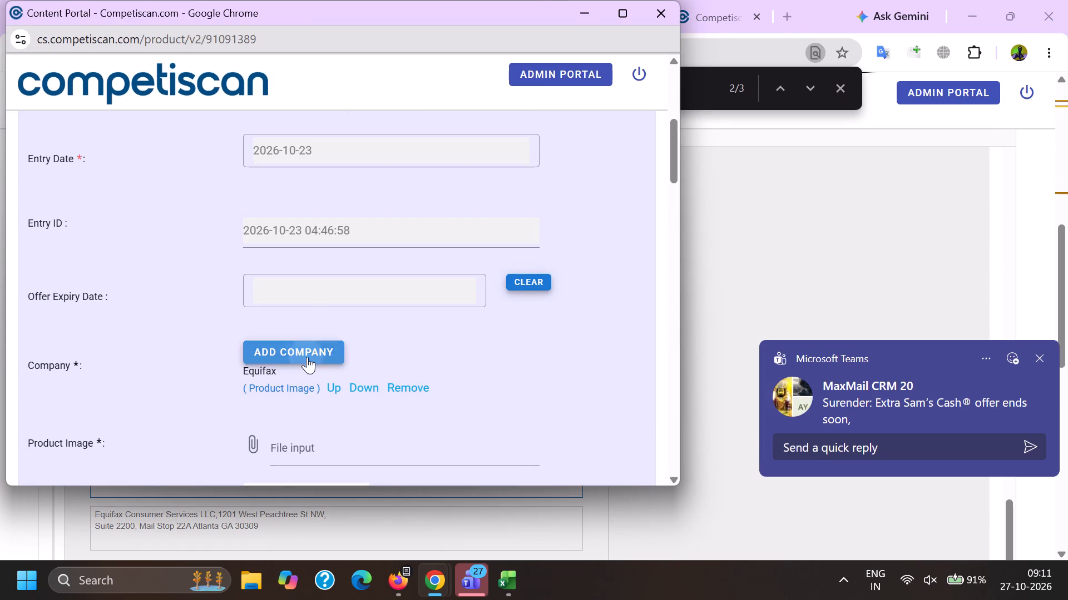
key(ctrl+v)
scroll(341, 233, down, 1)
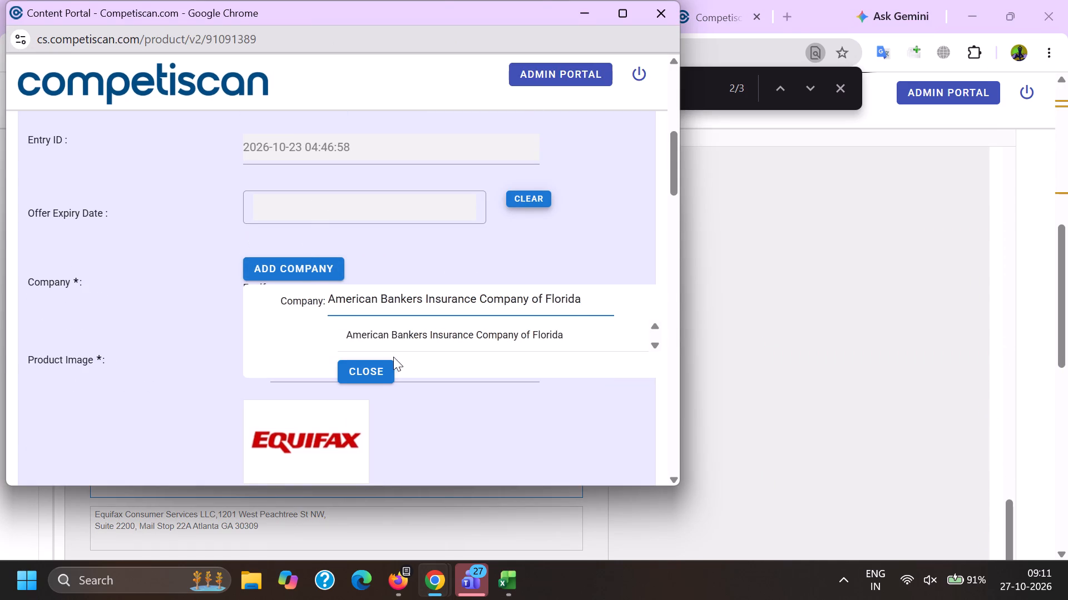
click(371, 336)
Add a second classification with Sector Insurance and Category Identity Theft.
scroll(360, 264, down, 8)
click(303, 206)
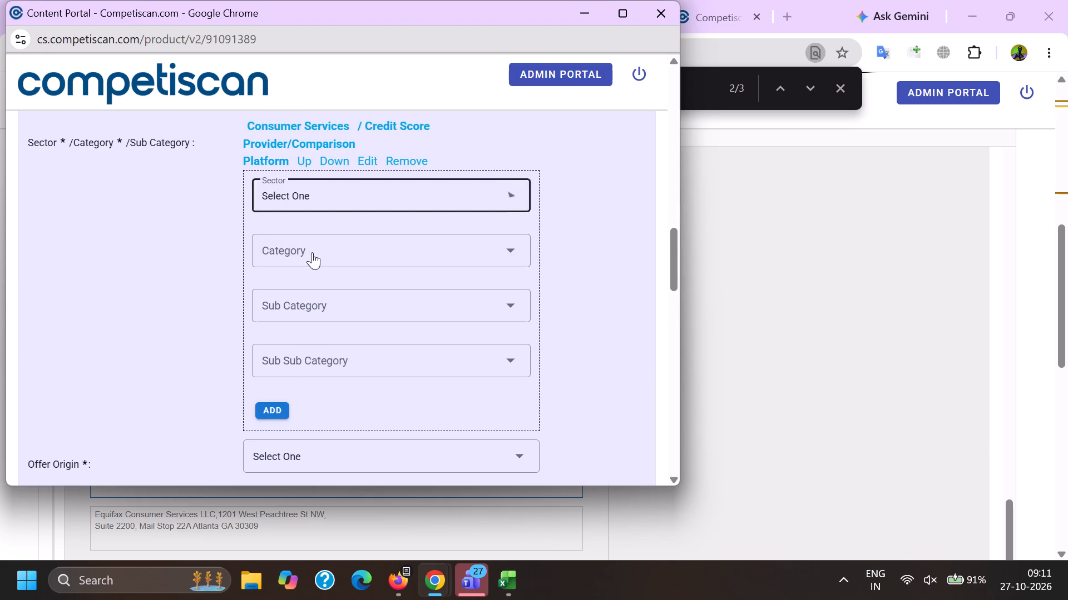
scroll(310, 276, down, 3)
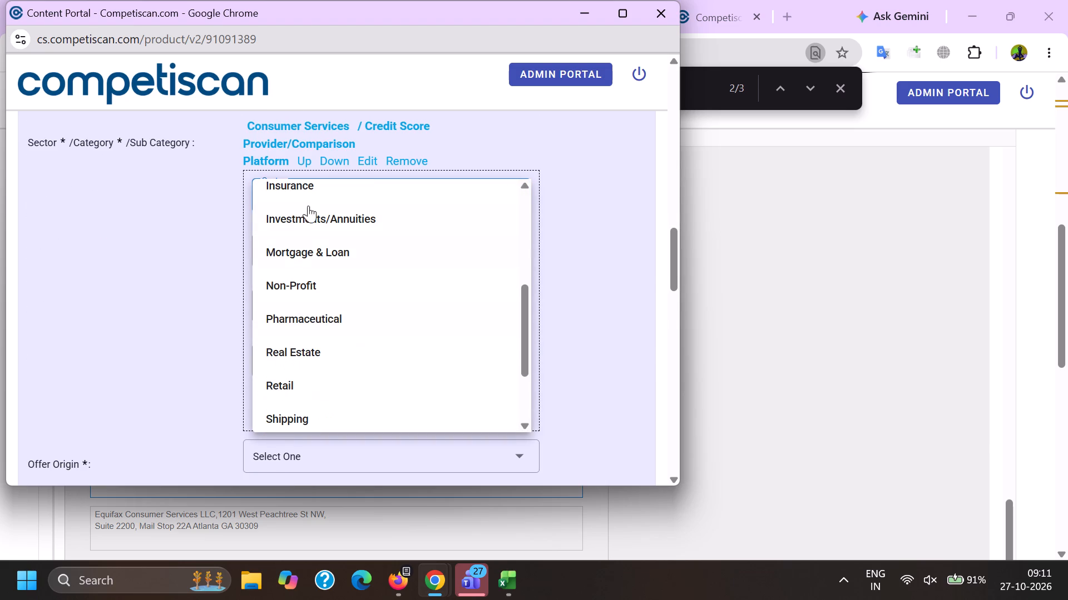
click(309, 199)
drag(176, 210, 193, 231)
click(329, 257)
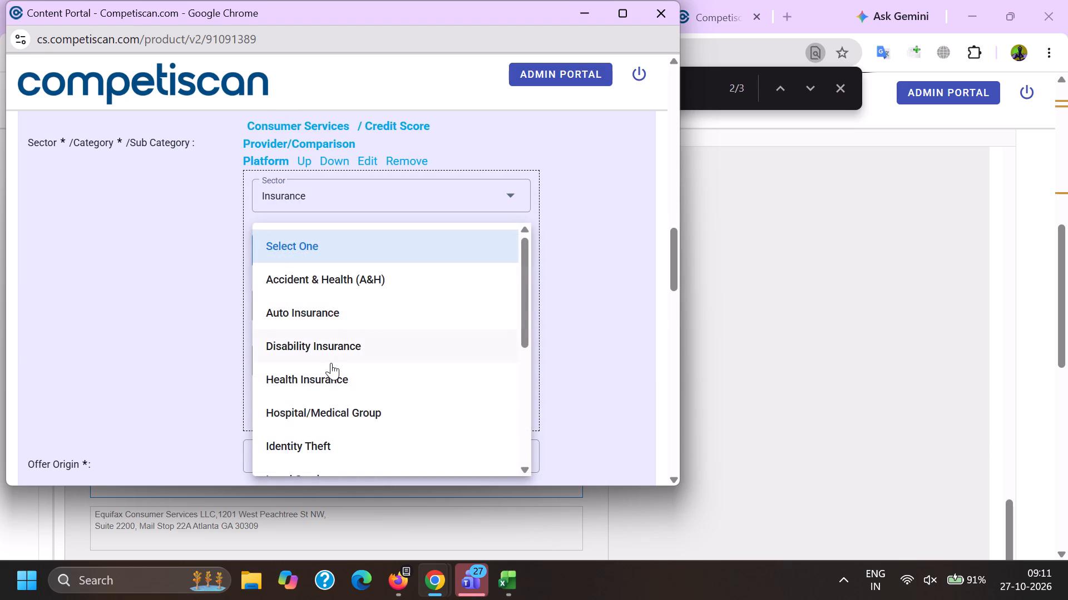
drag(330, 449, 324, 449)
drag(150, 399, 213, 411)
drag(293, 402, 290, 415)
click(284, 413)
Choose the Offer Origin and set Ancillary Products to ID Theft/Credit Monitoring.
scroll(289, 240, down, 3)
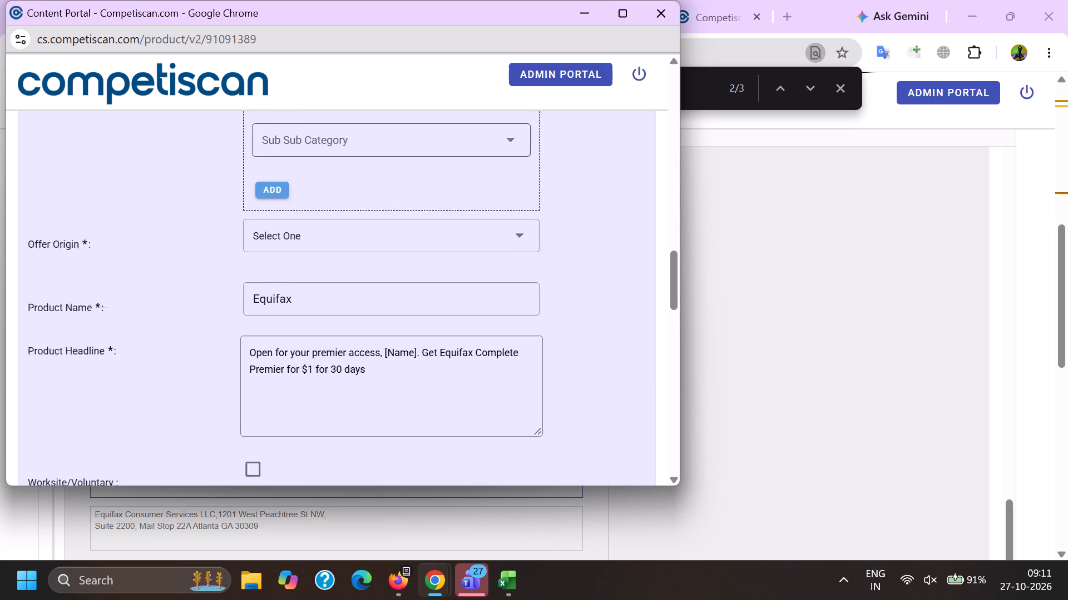
click(290, 224)
click(295, 266)
click(136, 274)
scroll(229, 268, down, 4)
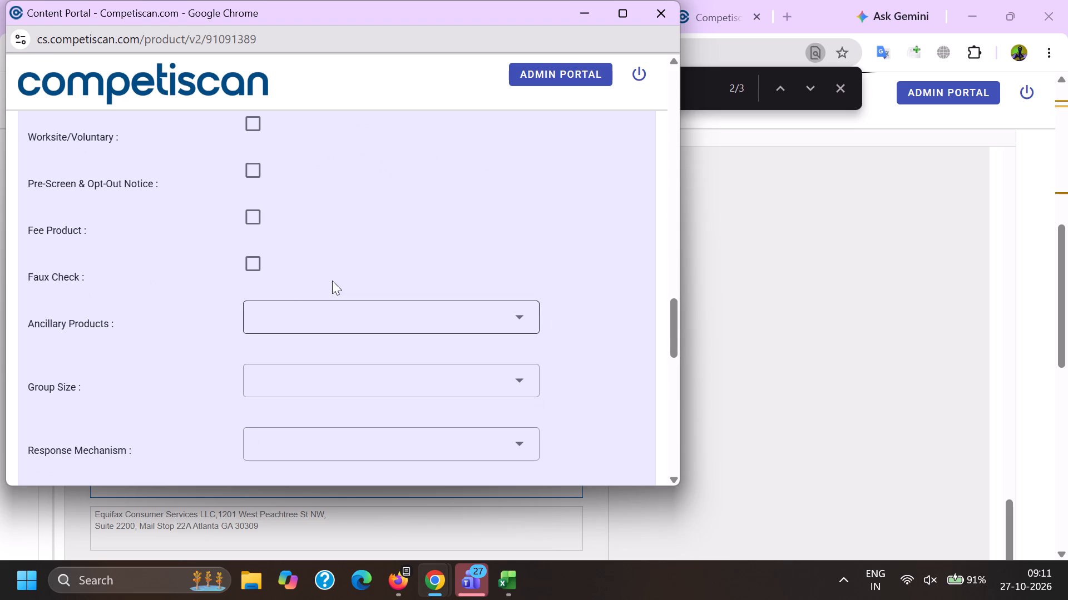
click(299, 327)
scroll(314, 219, down, 2)
click(331, 244)
drag(136, 246, 152, 259)
scroll(268, 270, up, 2)
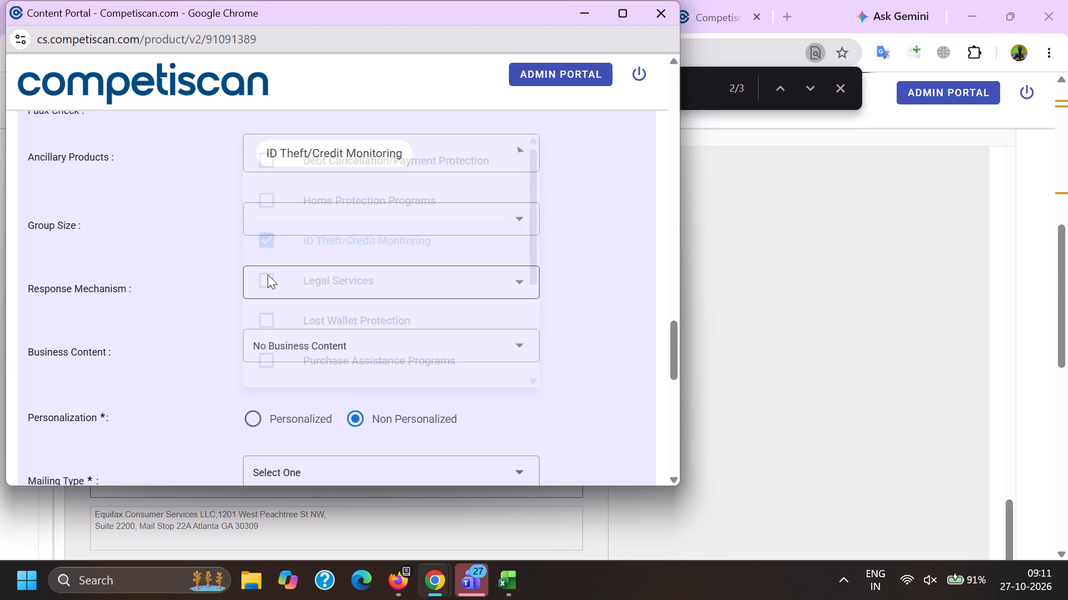
Set the Response Mechanism to URL/Website.
click(261, 218)
scroll(280, 231, down, 2)
click(294, 267)
scroll(316, 193, down, 4)
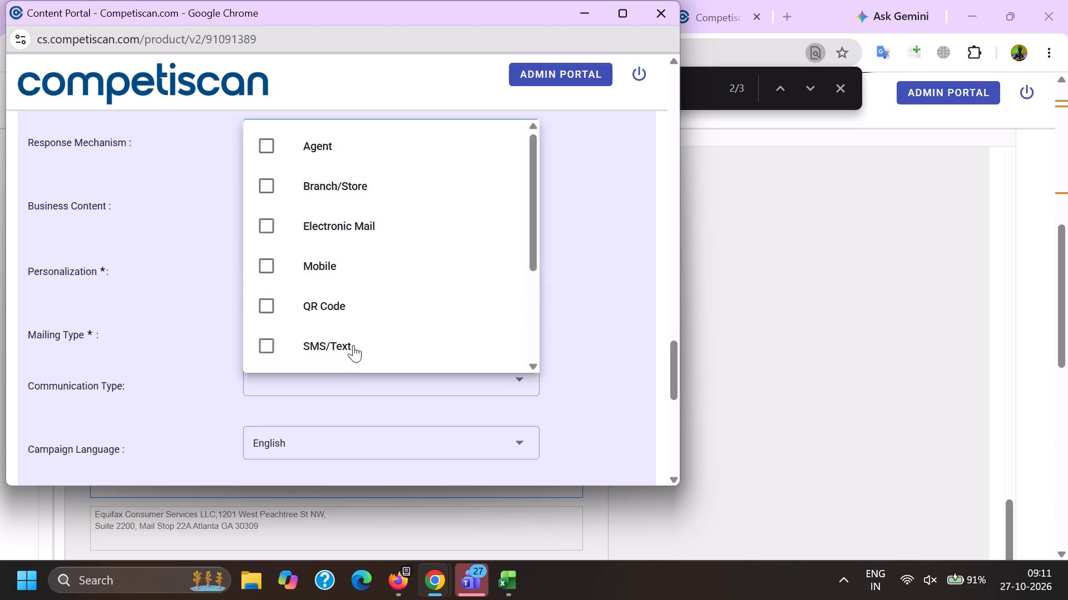
scroll(353, 345, down, 3)
scroll(322, 318, up, 5)
scroll(327, 298, down, 7)
drag(333, 305, 333, 326)
drag(165, 309, 172, 313)
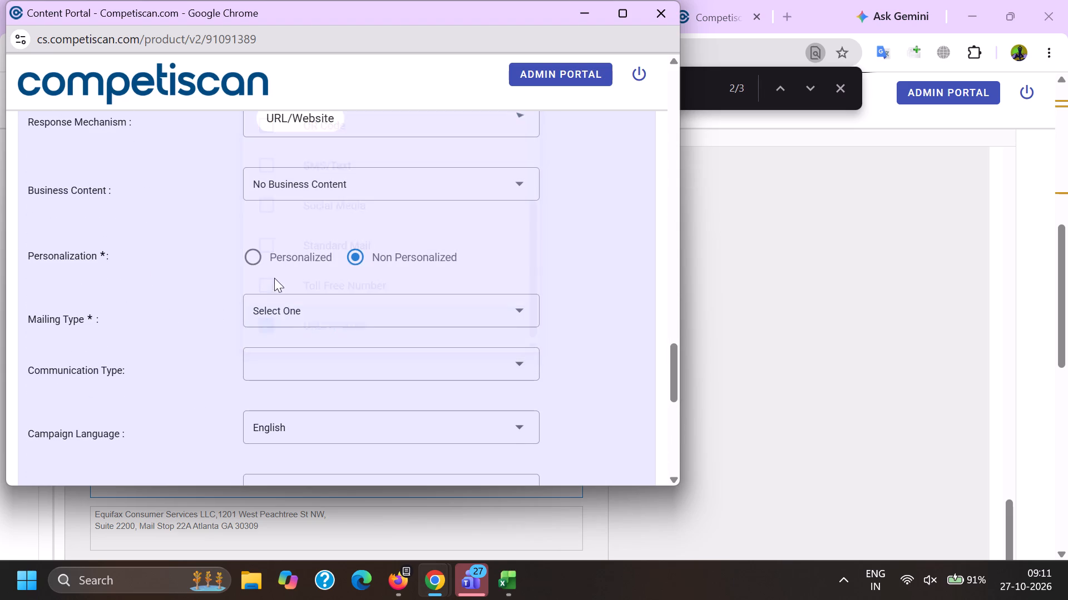
Set the Mailing Type to Loyalty/Retention and Personalization to Personalized.
drag(277, 298, 281, 313)
click(311, 357)
drag(180, 358, 189, 358)
click(242, 261)
scroll(258, 272, up, 3)
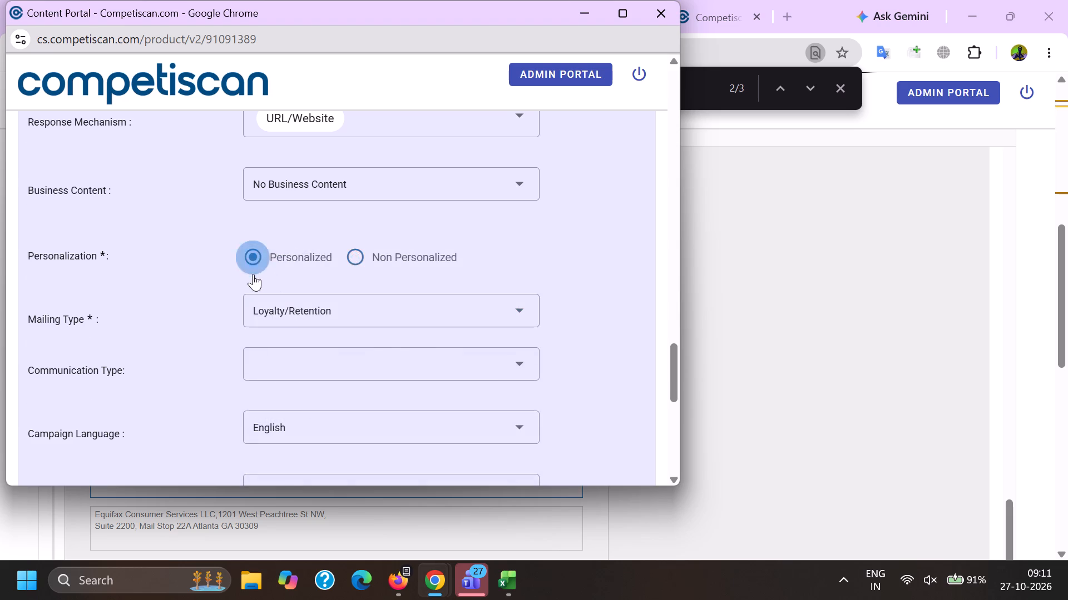
scroll(253, 274, up, 9)
scroll(216, 296, down, 6)
scroll(182, 319, down, 20)
scroll(182, 319, down, 10)
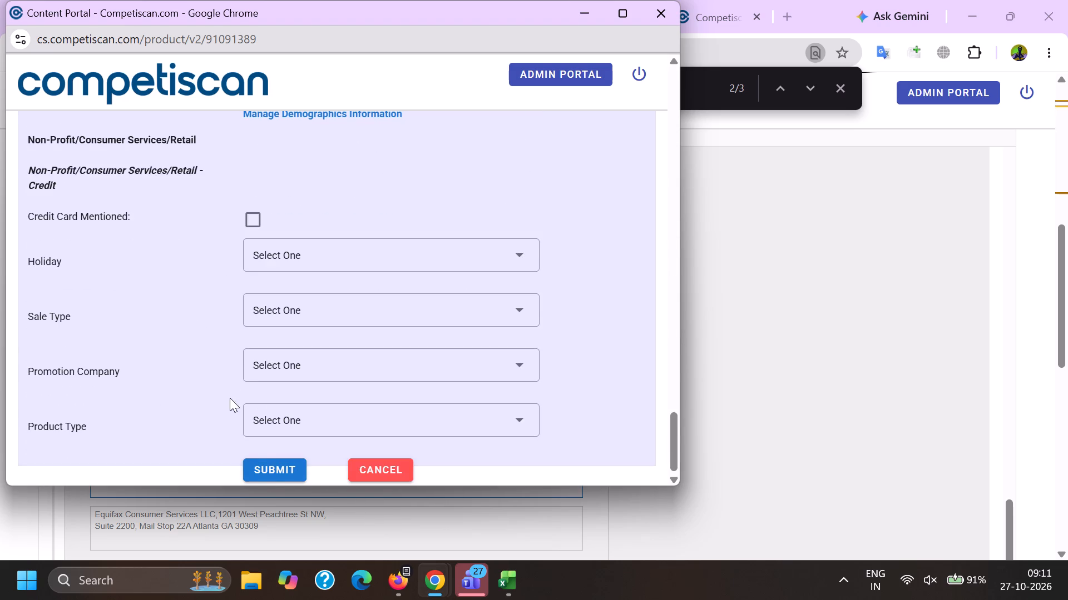
scroll(230, 398, down, 3)
click(271, 473)
key(alt+Tab)
In the "Open for your premier access" email list, preview earlier Equifax emails 90370612 and 90404572 to compare their content.
click(182, 0)
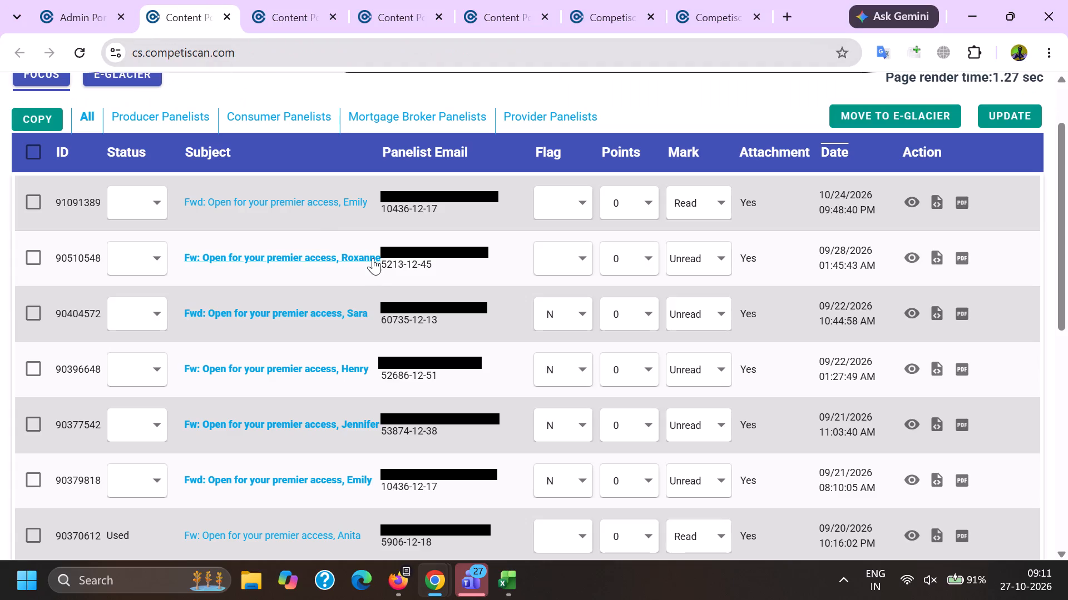
scroll(369, 250, down, 1)
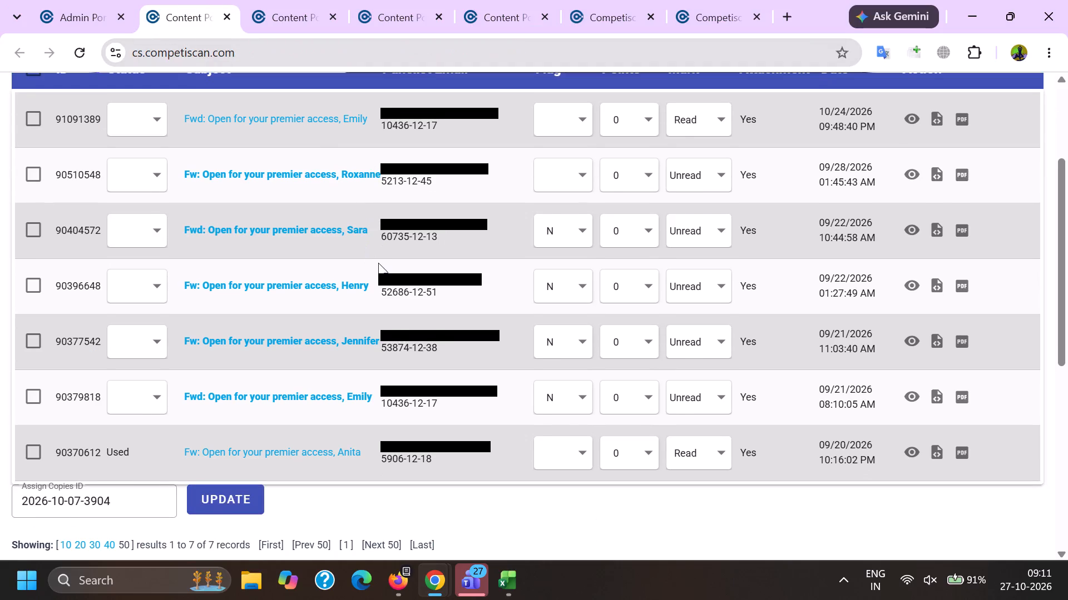
scroll(481, 509, down, 2)
click(572, 262)
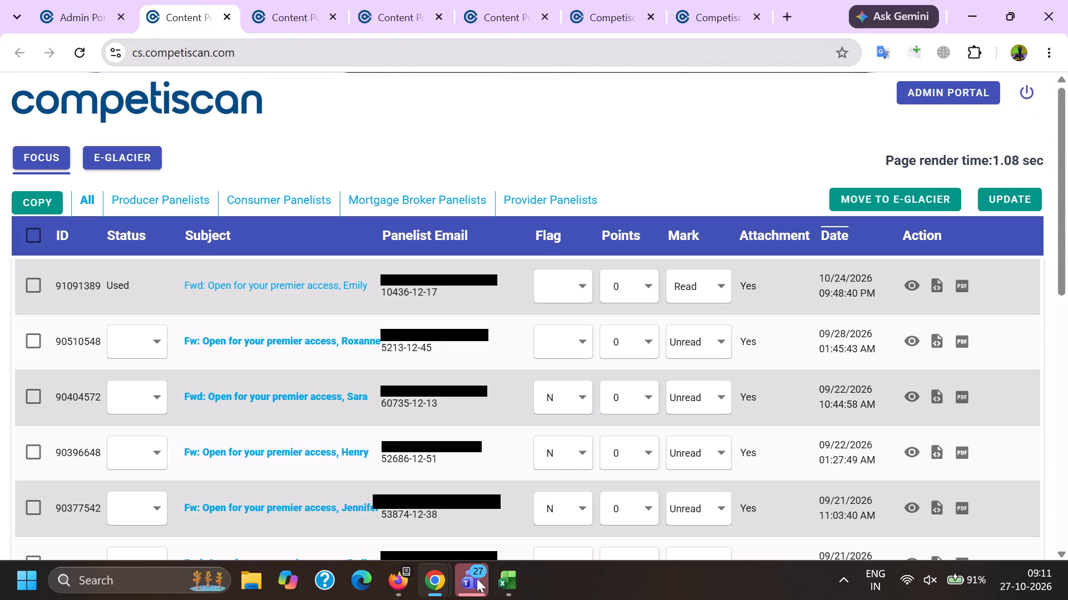
scroll(869, 453, down, 2)
click(912, 178)
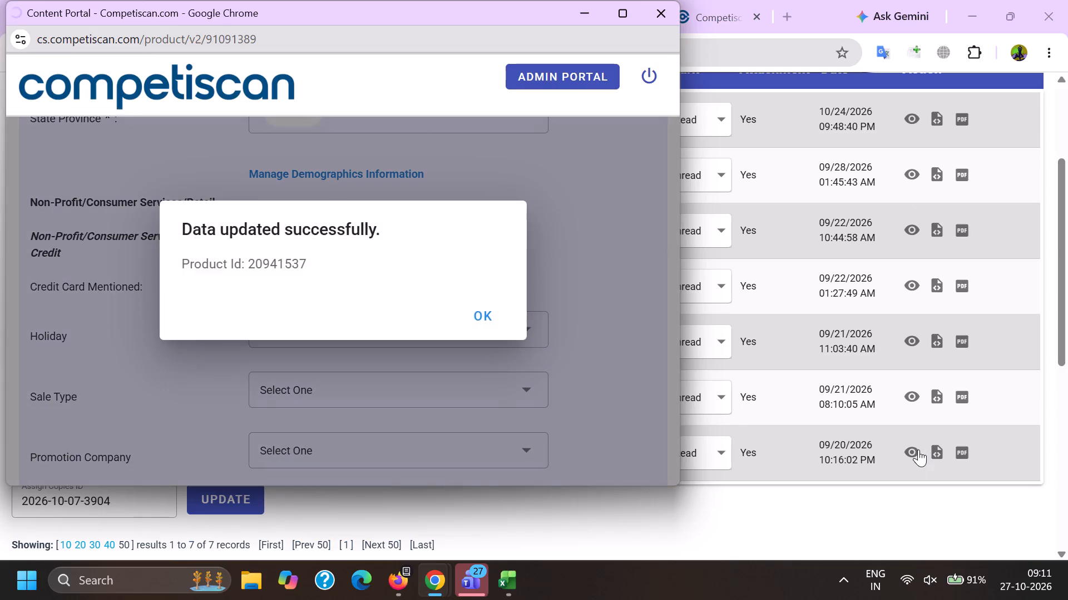
click(918, 449)
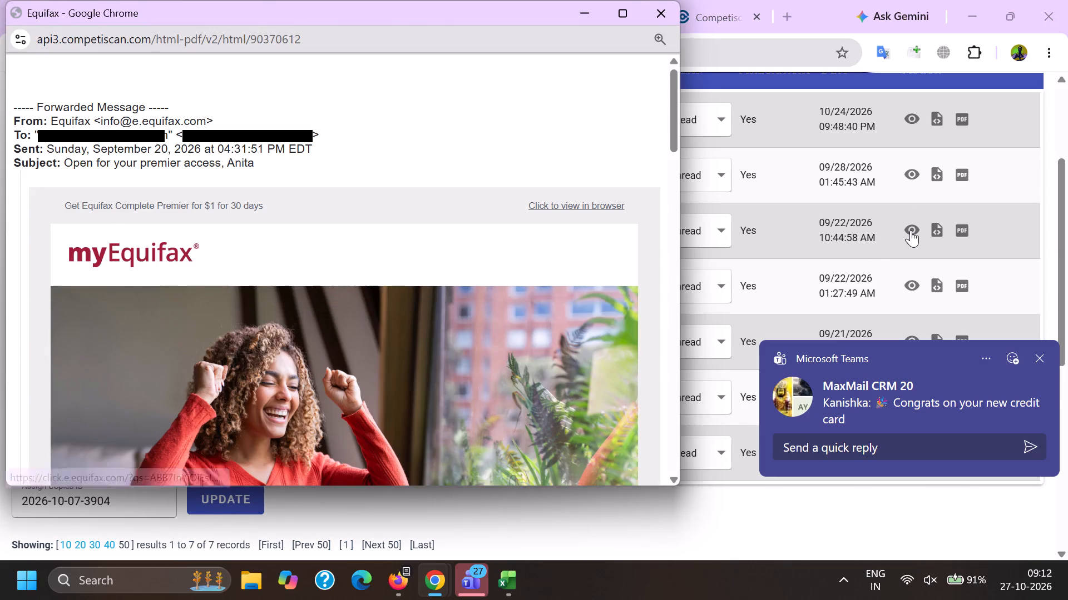
click(911, 229)
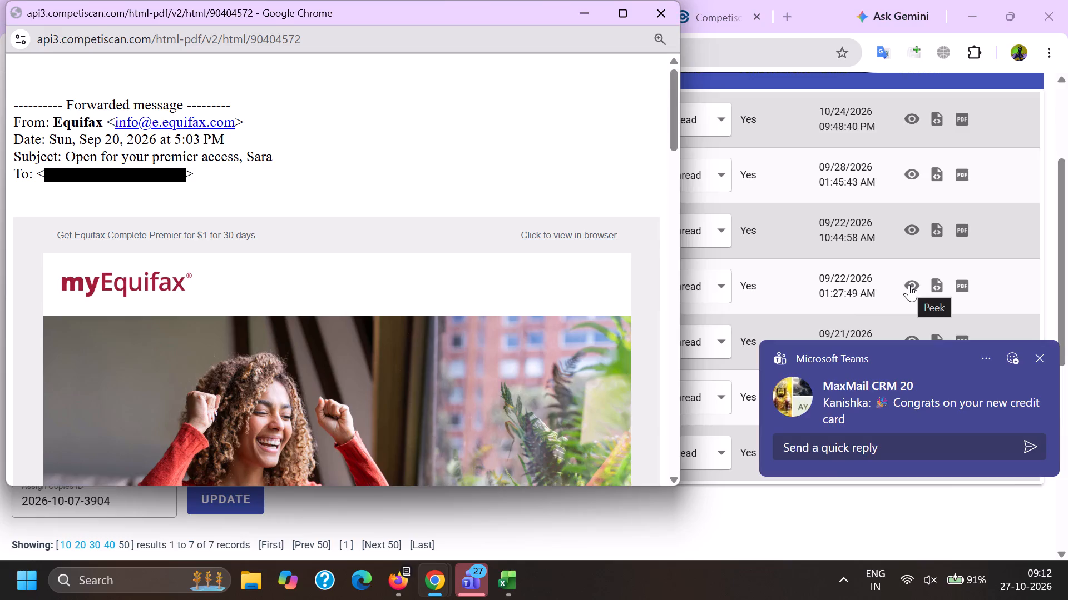
scroll(507, 283, down, 8)
key(alt+Tab)
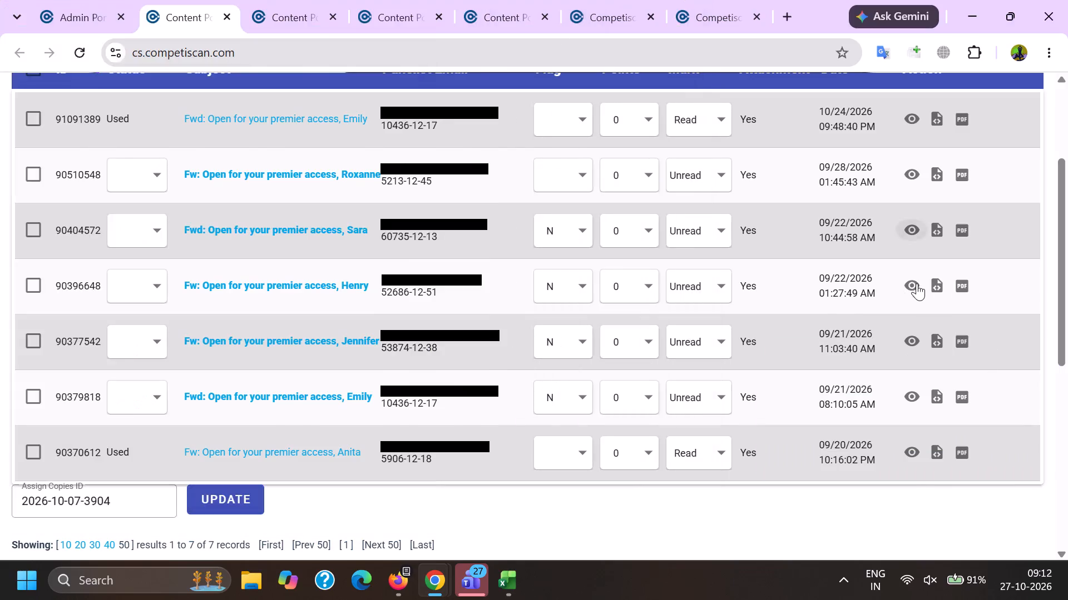
Preview Equifax emails 90396648, 90377542 and 90379818, and 90370612 again, comparing their images and offer text.
click(917, 283)
scroll(567, 238, down, 5)
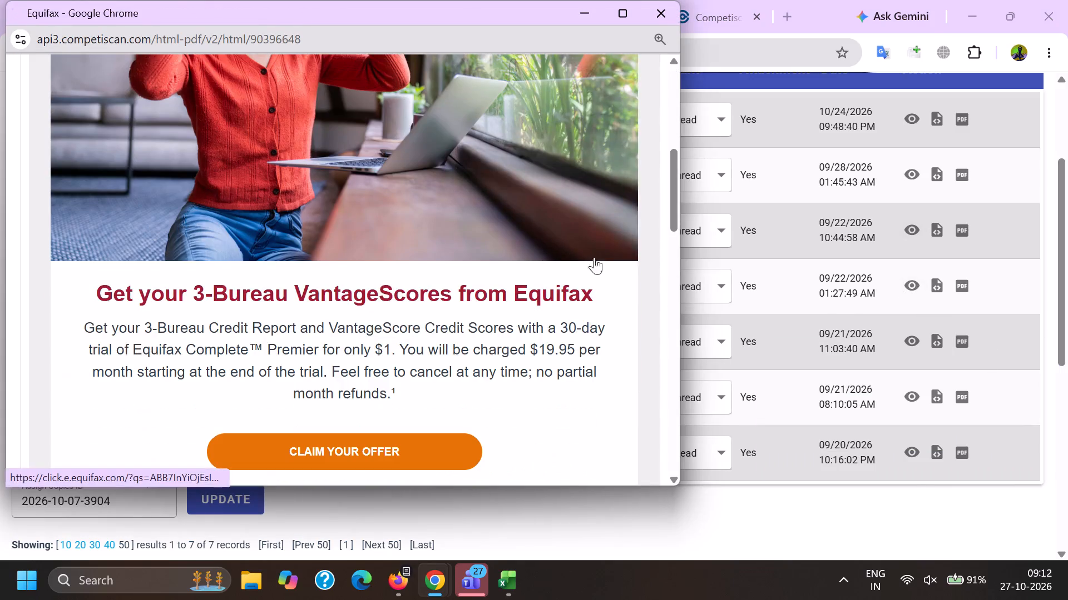
key(alt+Tab)
click(912, 336)
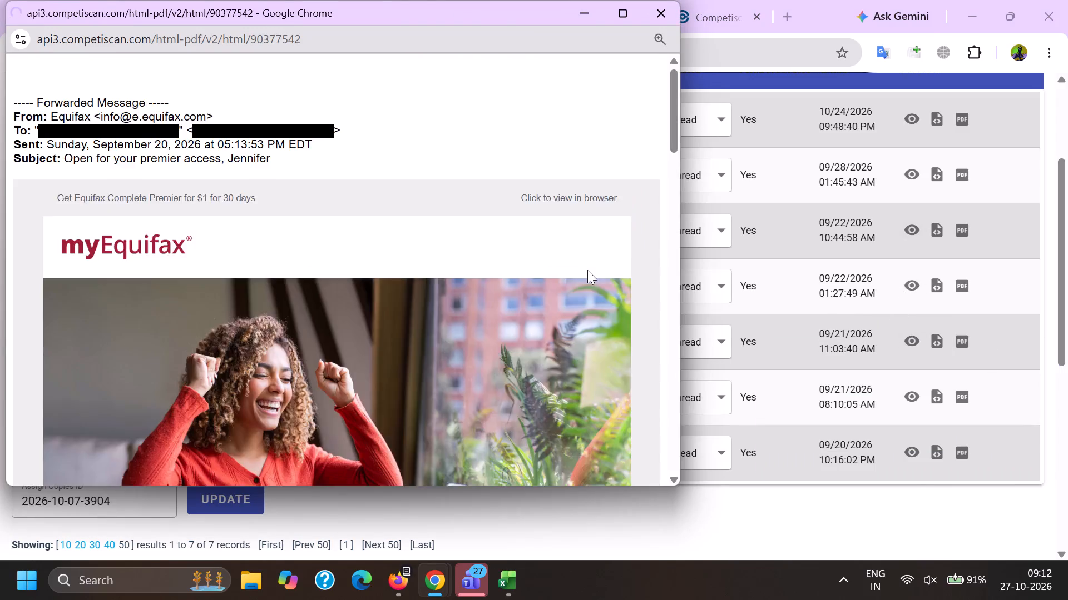
scroll(587, 269, down, 6)
key(alt+Tab)
click(905, 394)
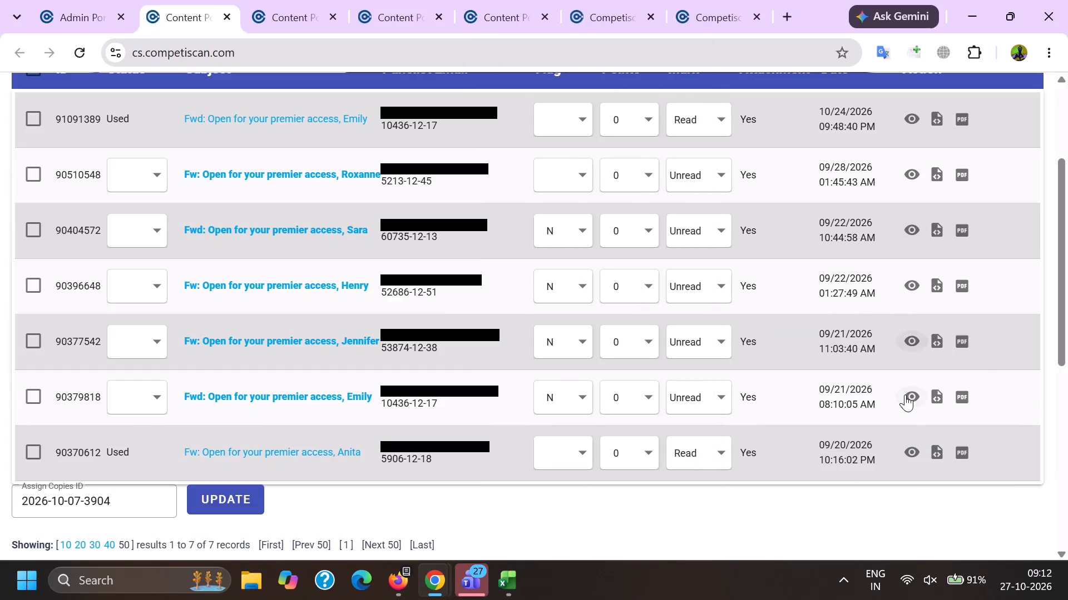
scroll(506, 298, down, 7)
key(alt+Tab)
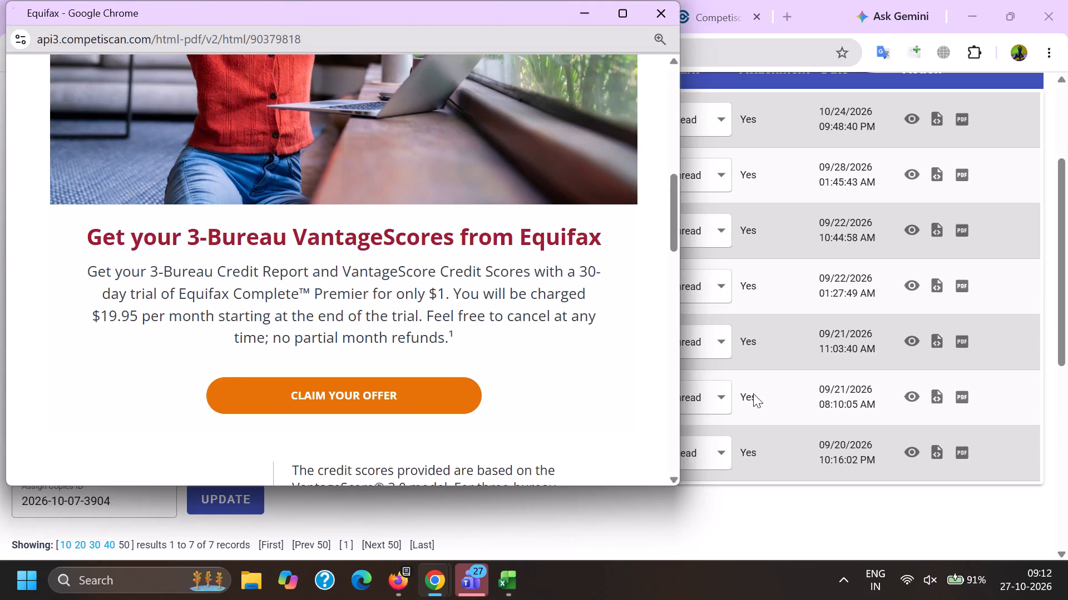
click(913, 453)
scroll(522, 327, down, 7)
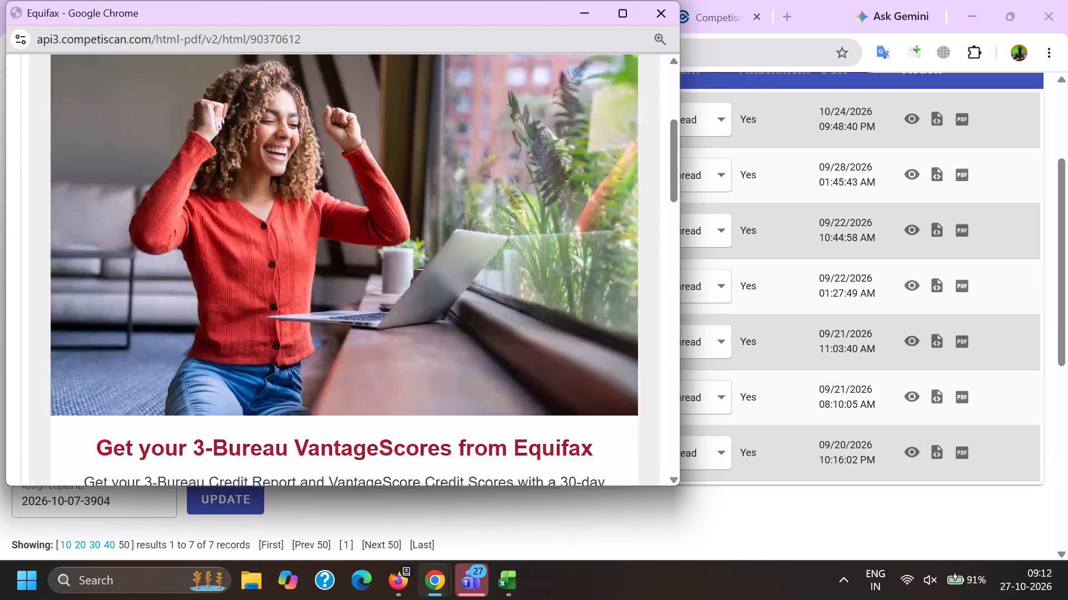
key(alt+Tab)
Switch to the Firefox Content Portal and review the open email lists to choose the next email to process.
click(392, 584)
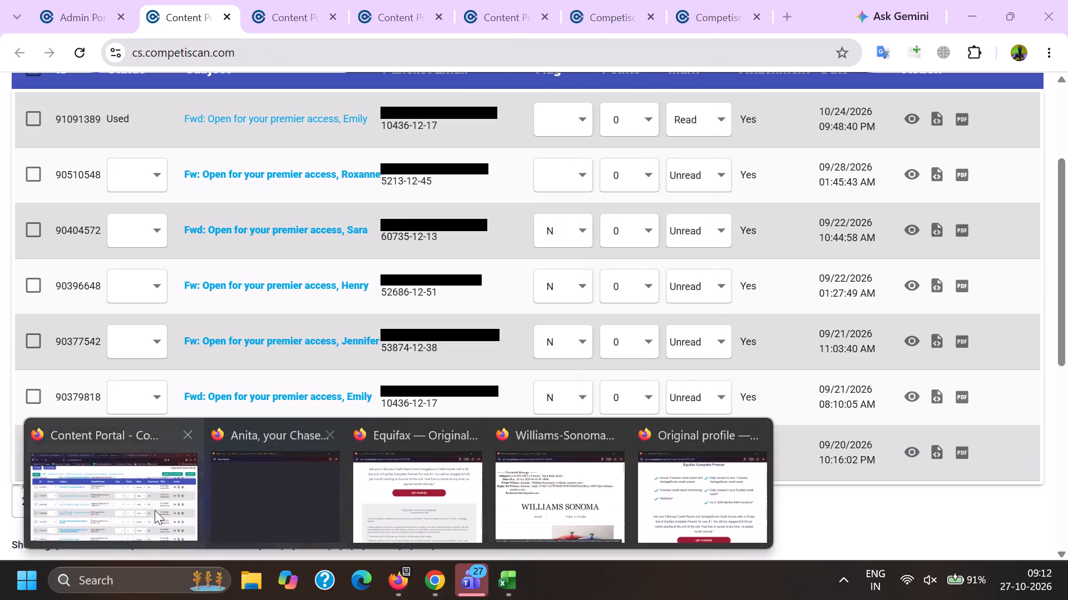
click(154, 510)
scroll(190, 433, down, 1)
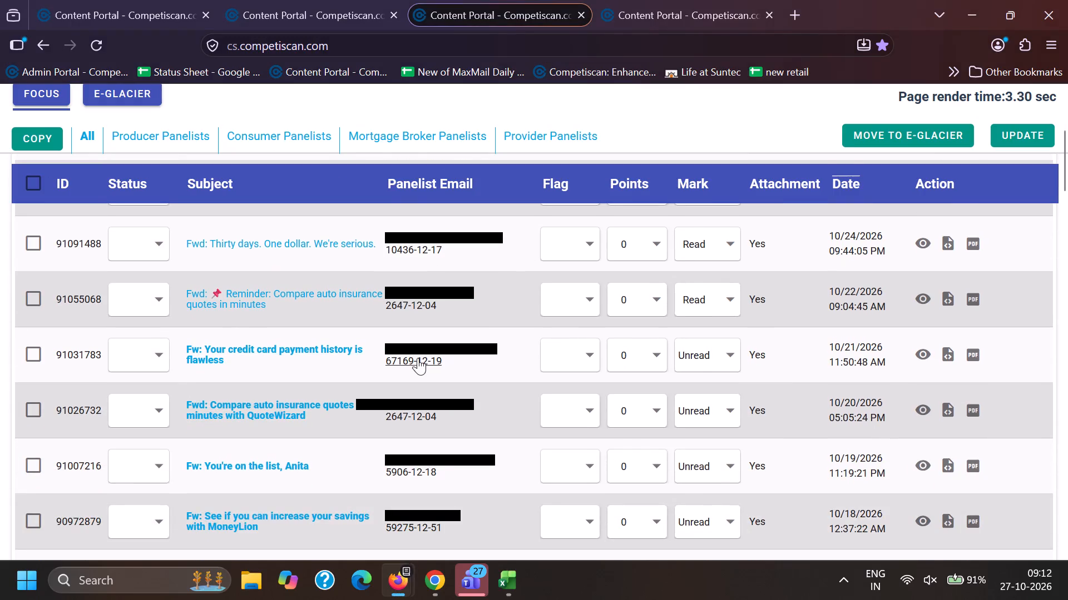
click(690, 0)
click(508, 0)
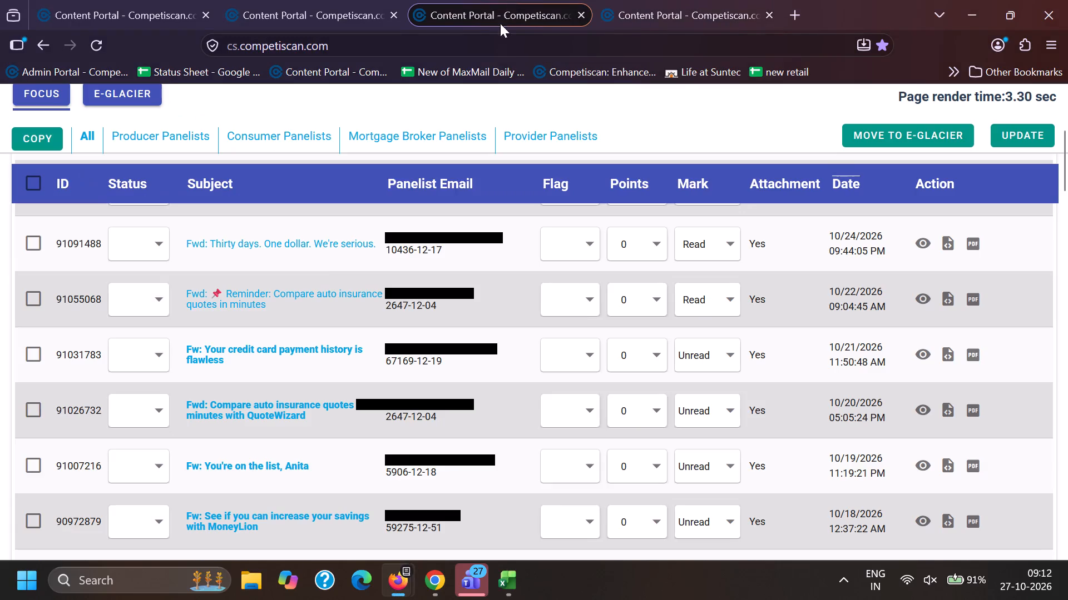
click(622, 23)
click(50, 177)
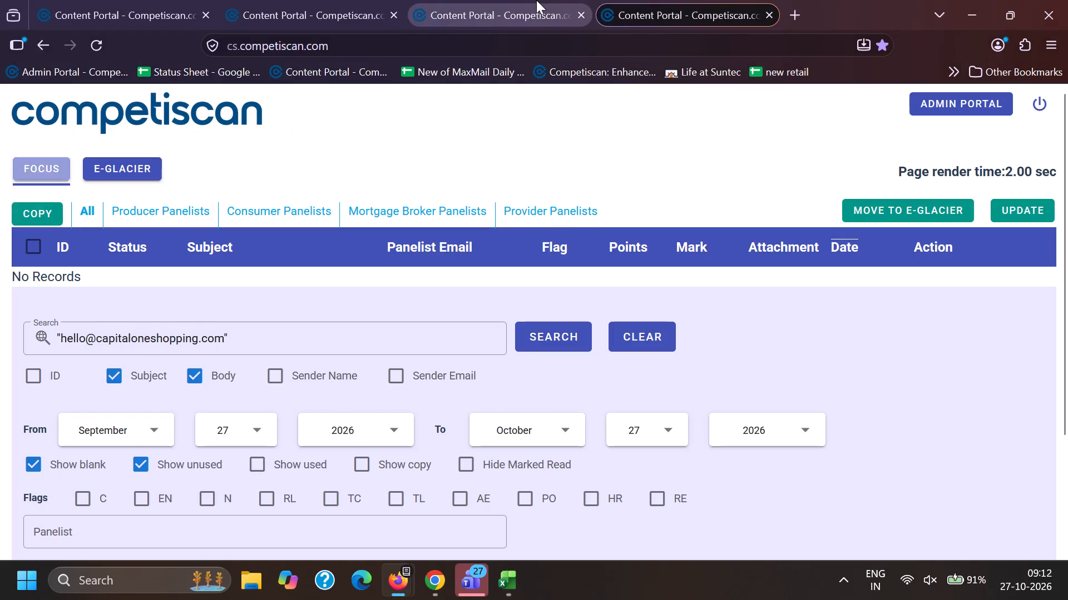
click(535, 0)
scroll(240, 321, up, 13)
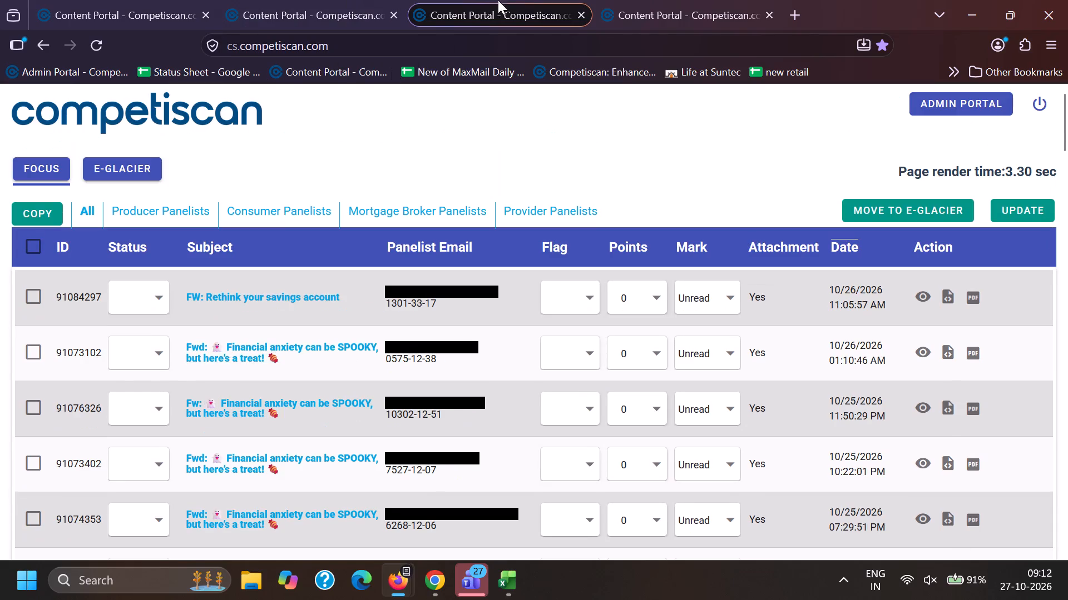
click(643, 0)
click(498, 0)
Copy email 91091488's subject without the Fwd prefix and search the Chrome Content Portal for "Thirty days. One dollar. We're serious.".
scroll(265, 389, down, 2)
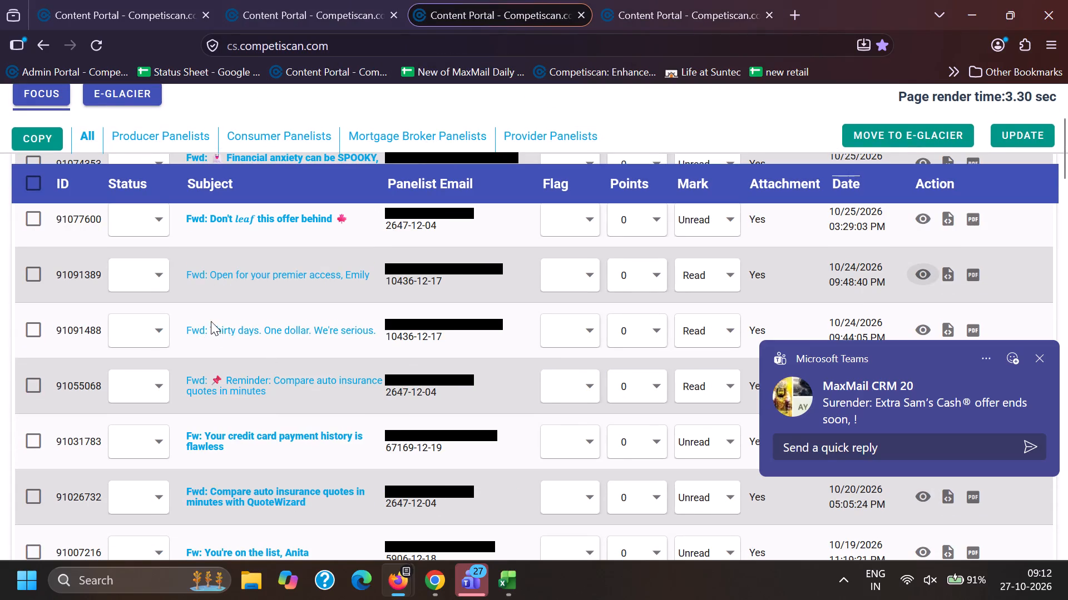
drag(211, 321, 378, 307)
key(ctrl+c)
key(ctrl+c)
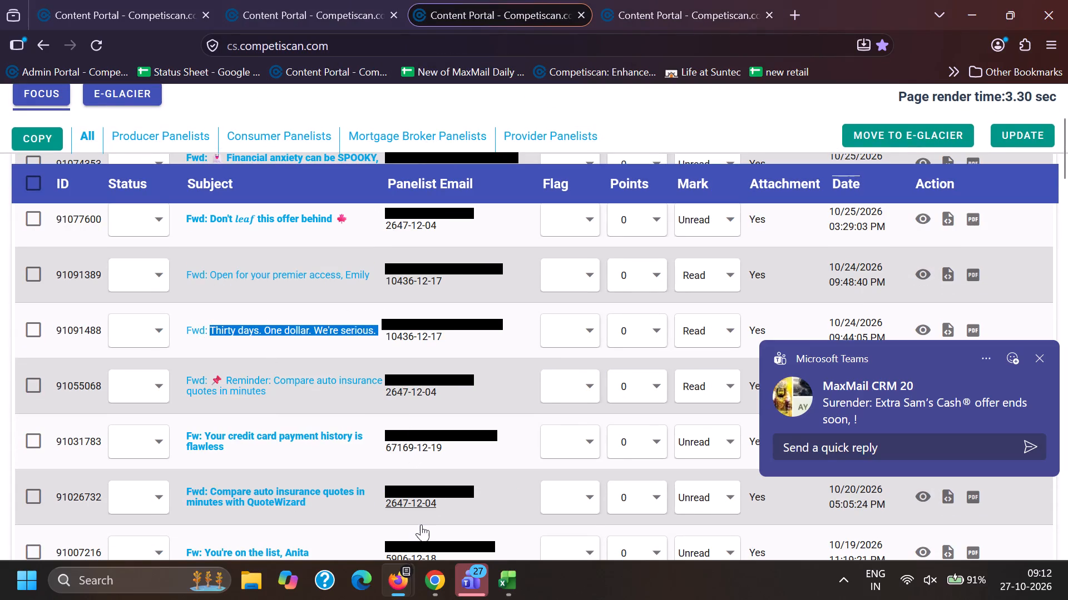
click(434, 597)
click(343, 514)
scroll(339, 467, down, 6)
drag(371, 196, 0, 186)
key(BackSpace)
key(shift+quotedbl)
key(ctrl+v)
key(shift+quotedbl)
key(Return)
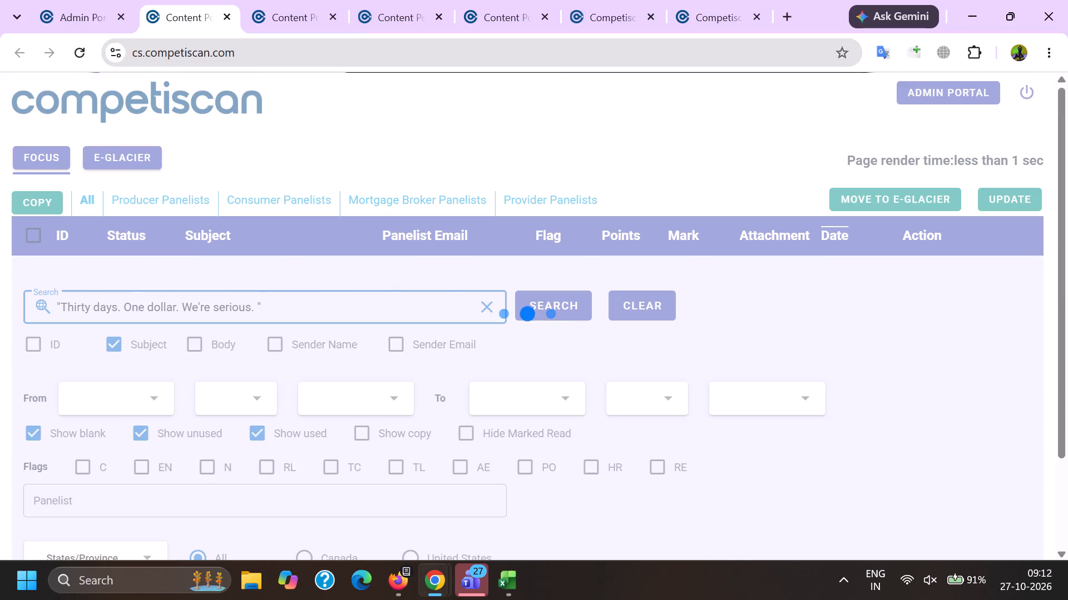
Preview email 91091488 in the "Thirty days. One dollar. We're serious." results.
click(922, 282)
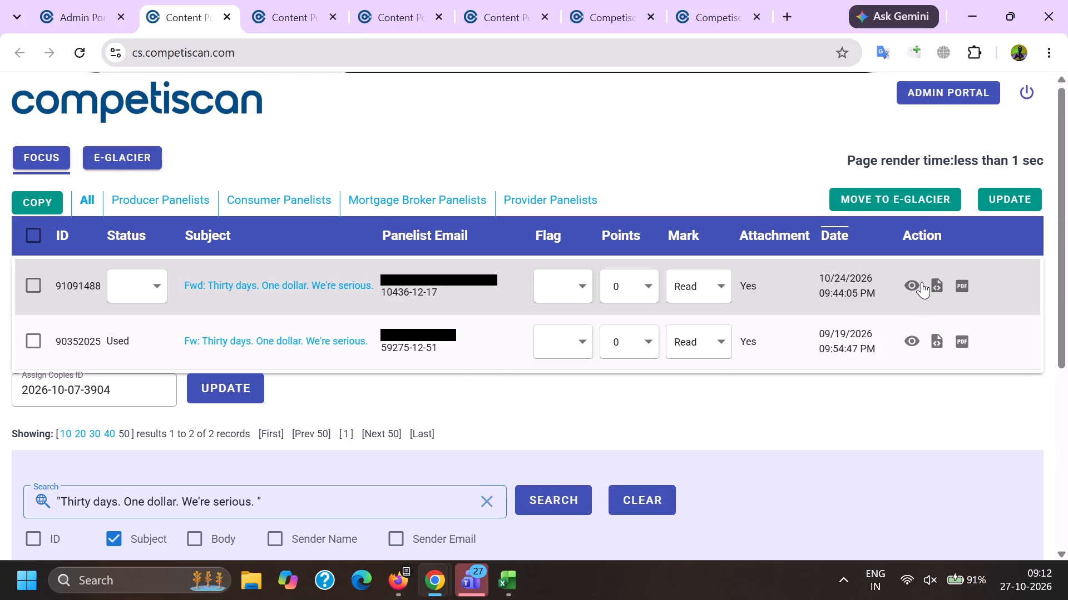
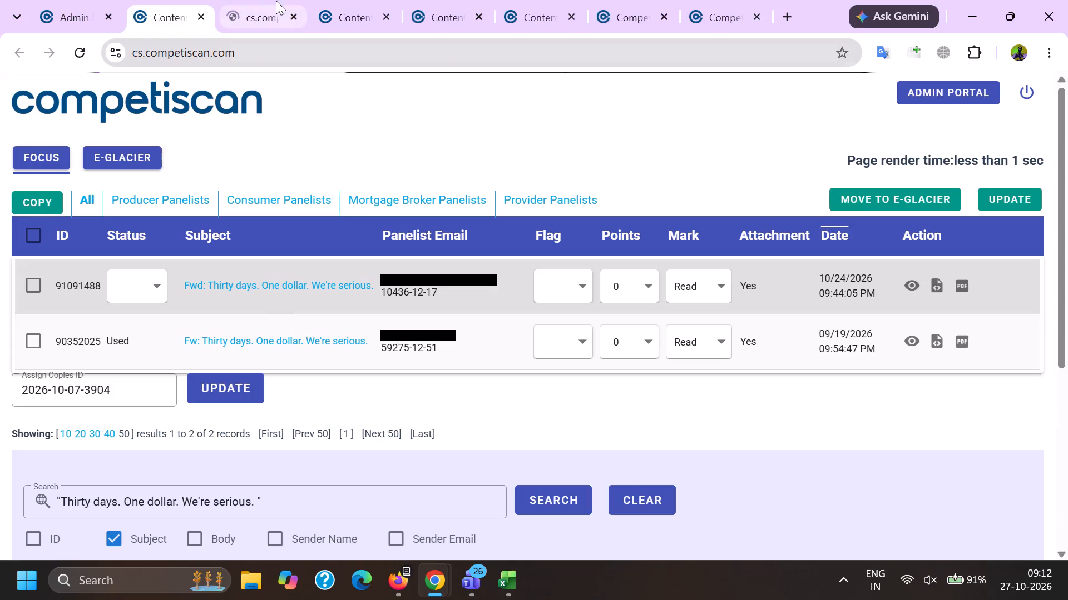
double_click(329, 56)
key(ctrl+c)
click(507, 587)
click(664, 502)
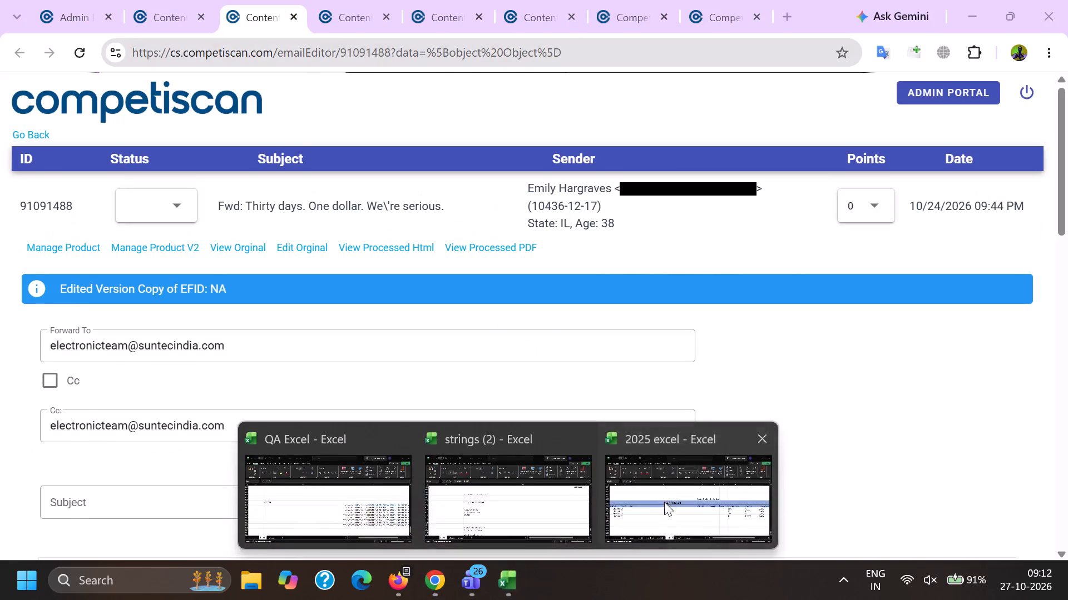
click(67, 407)
key(ctrl+v)
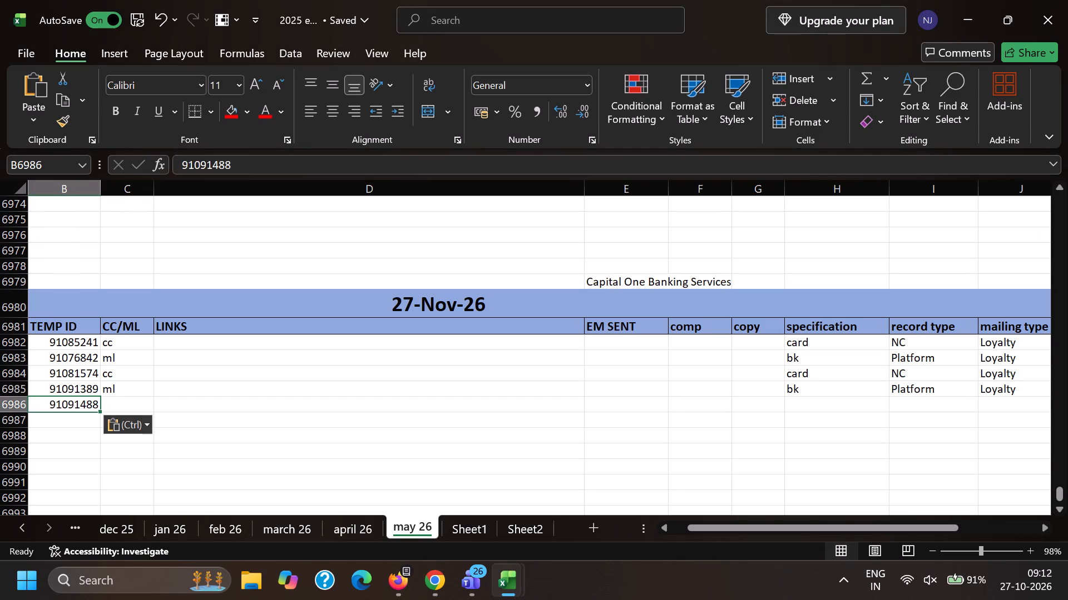
click(113, 405)
text(mkl)
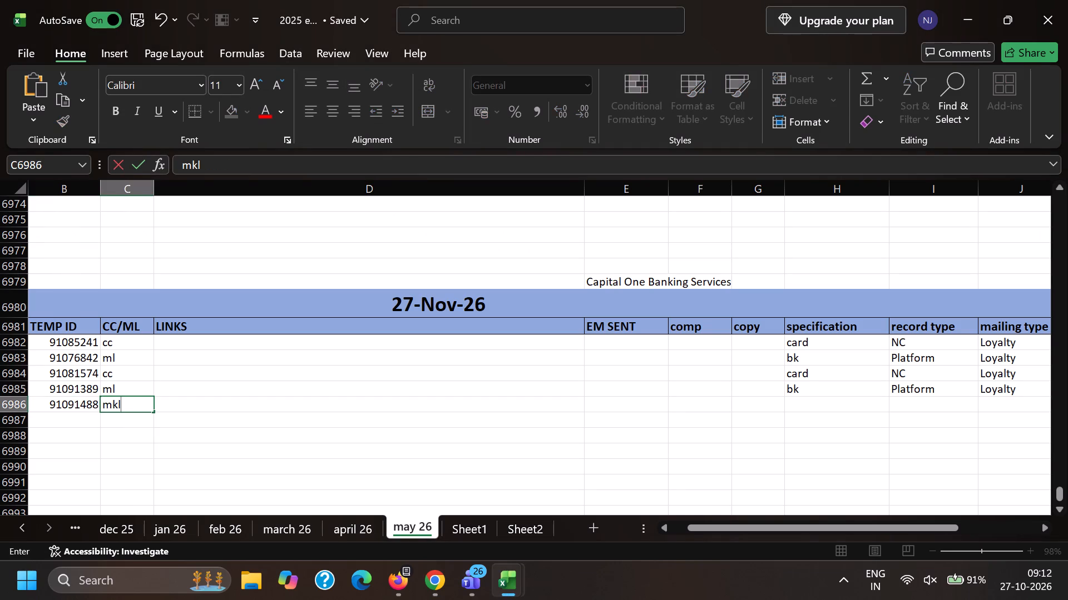
key(BackSpace)
key(BackSpace)
key(l)
key(Right)
key(Right)
key(Right)
key(Right)
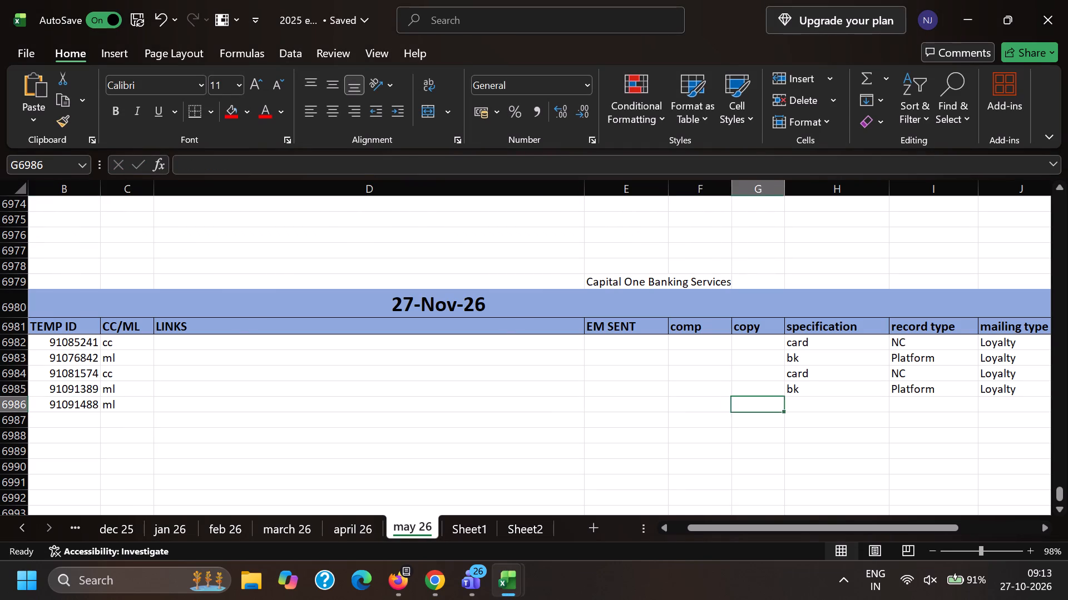
key(Right)
key(b)
key(Right)
key(p)
key(Right)
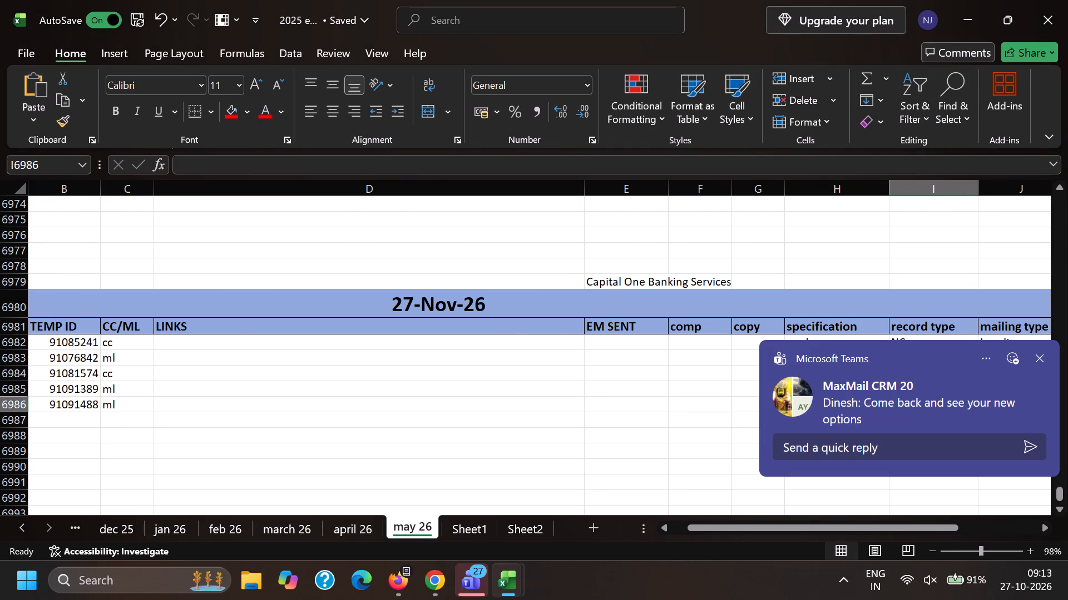
key(l)
key(Return)
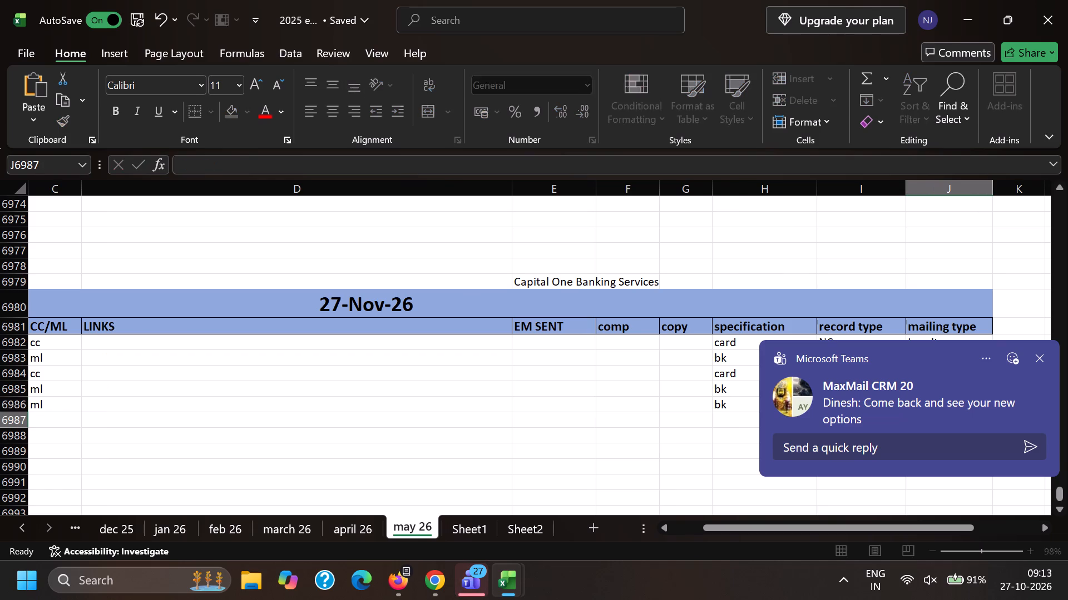
Back in the Chrome email editor, strip the forwarding text, the To and Reply-To lines, and the sender's address from email 91091488's header.
key(alt+Tab)
scroll(132, 281, down, 2)
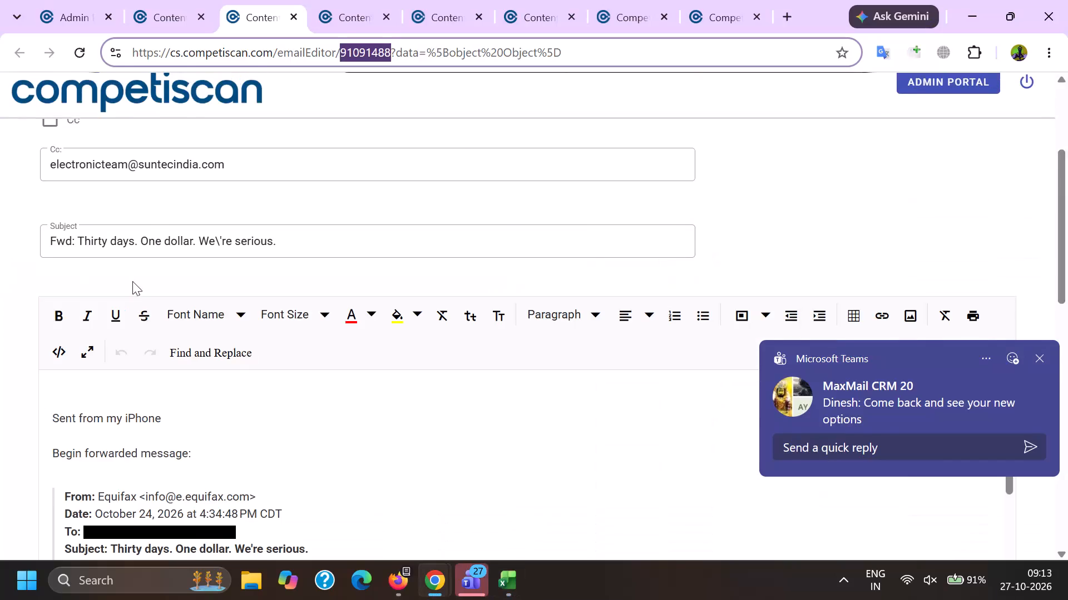
drag(208, 284, 1, 252)
key(BackSpace)
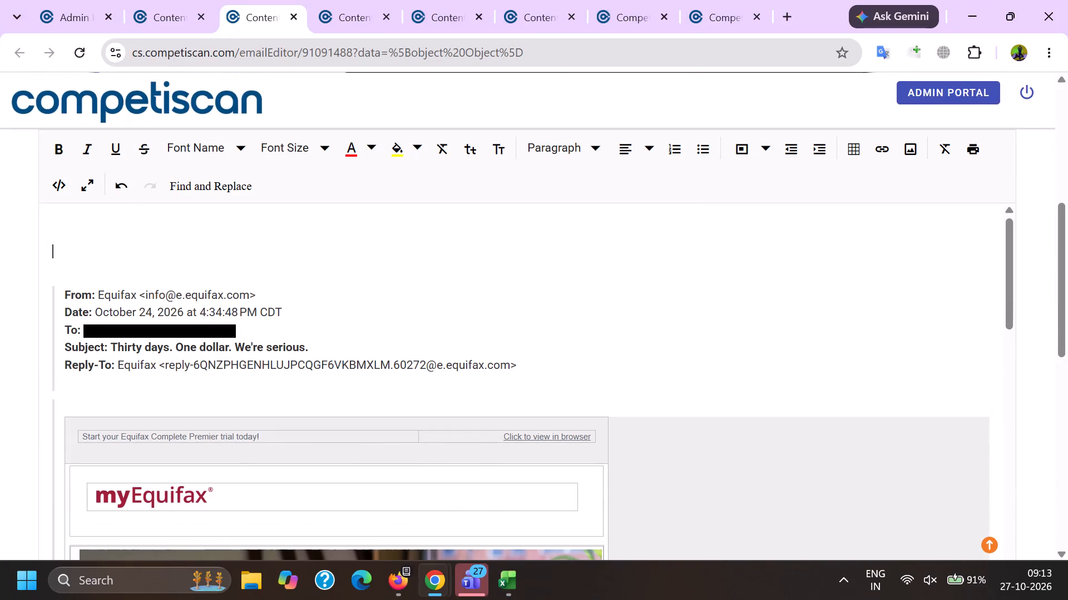
click(62, 296)
key(BackSpace)
drag(44, 306, 272, 316)
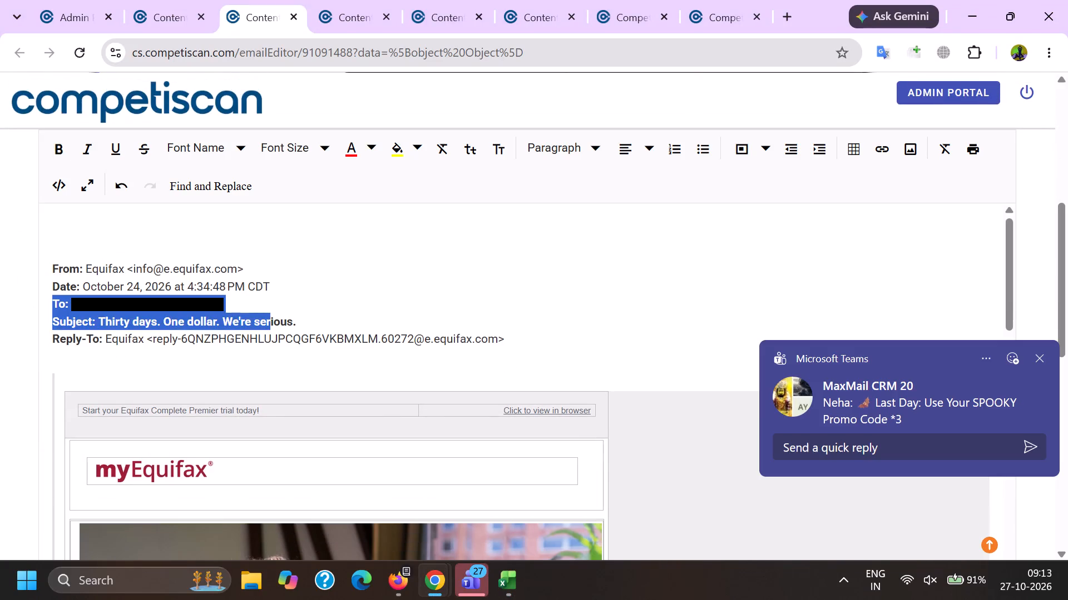
drag(272, 316, 272, 308)
key(BackSpace)
key(BackSpace)
drag(136, 266, 291, 268)
key(BackSpace)
key(BackSpace)
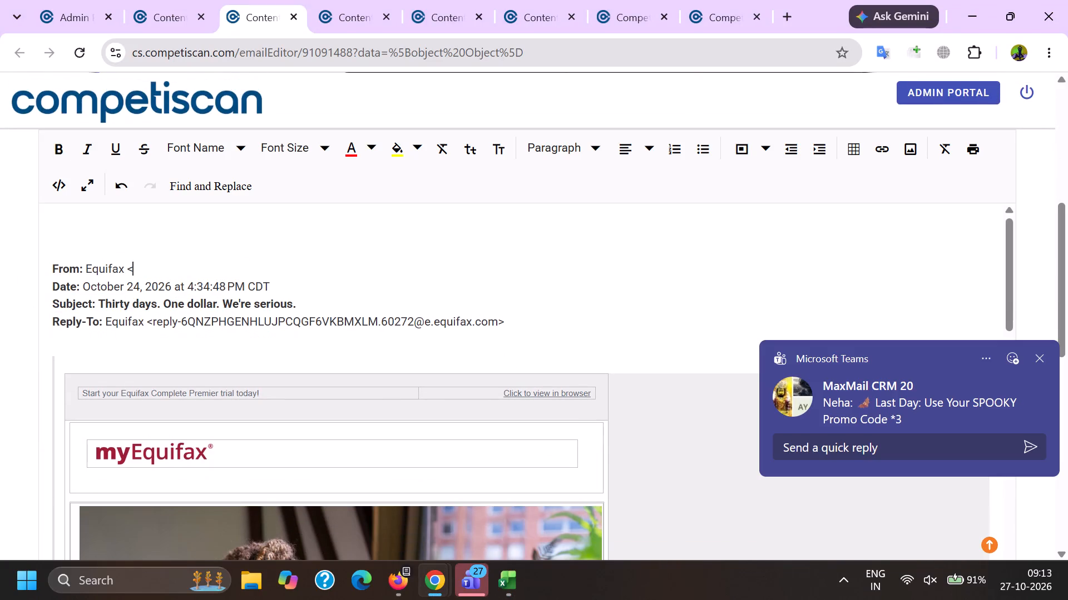
drag(547, 322, 3, 314)
key(BackSpace)
Copy the footer's Privacy Policy link address and remove all links from the email body.
scroll(379, 338, down, 20)
scroll(379, 338, down, 9)
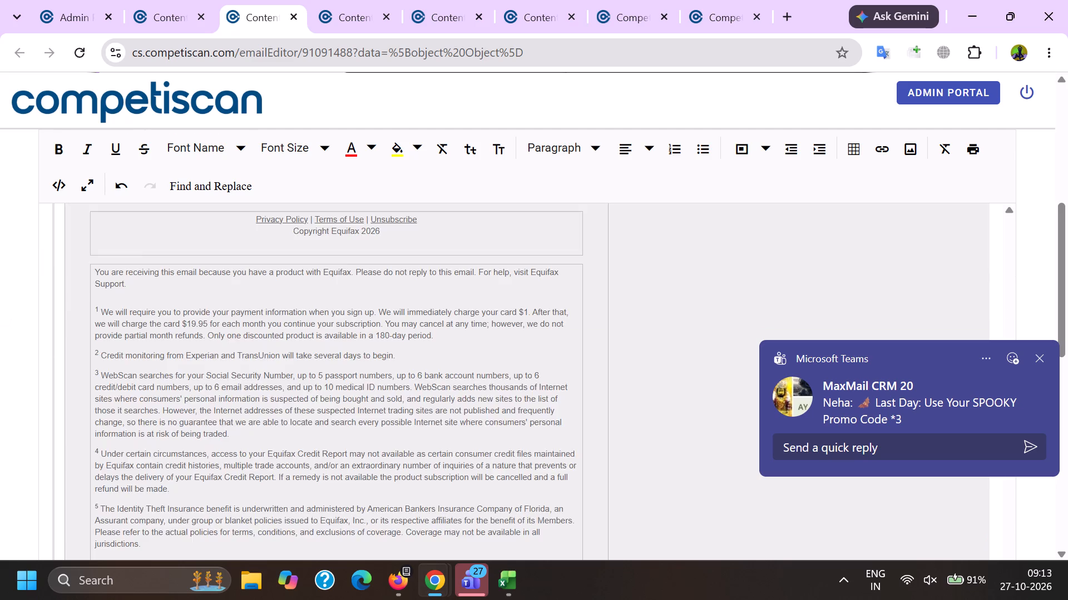
scroll(260, 440, up, 5)
scroll(284, 316, up, 3)
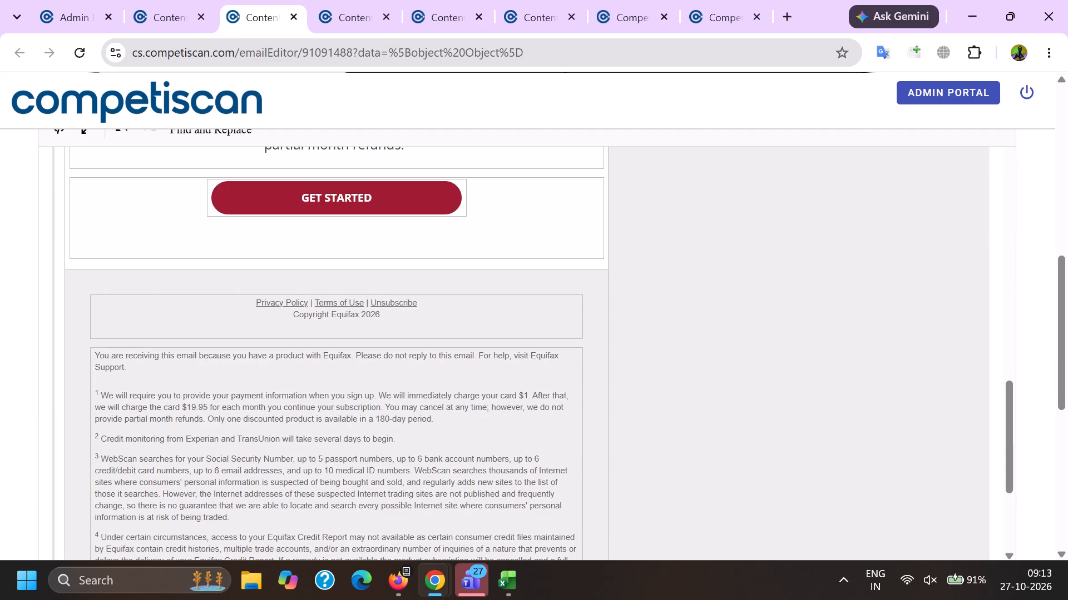
right_click(264, 299)
click(335, 183)
scroll(0, 256, down, 4)
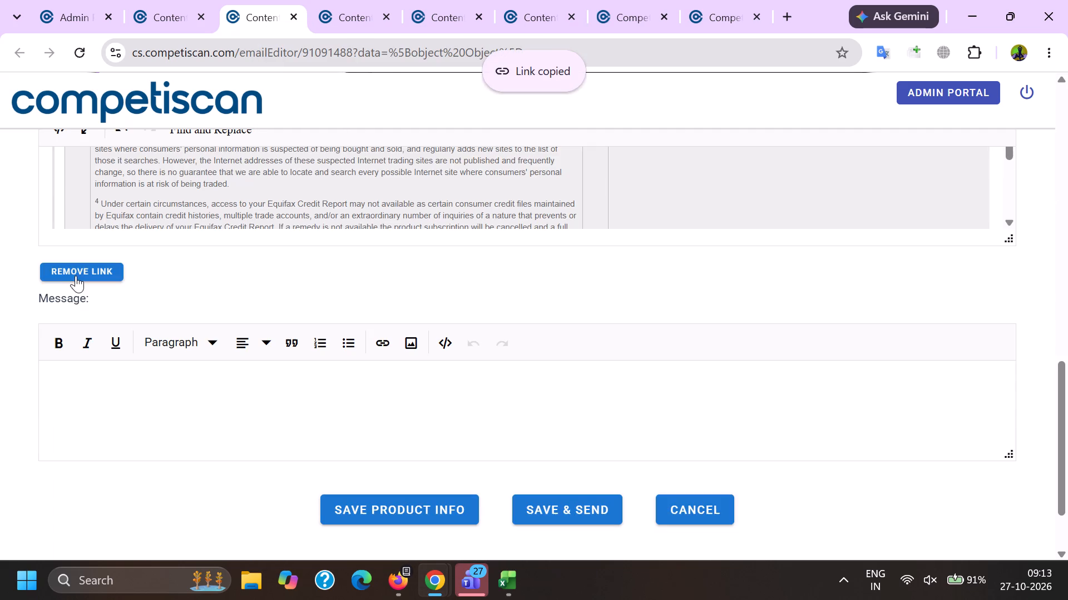
click(73, 270)
click(634, 146)
Insert the copied address as a link at the footer's Privacy Policy text.
scroll(328, 370, up, 3)
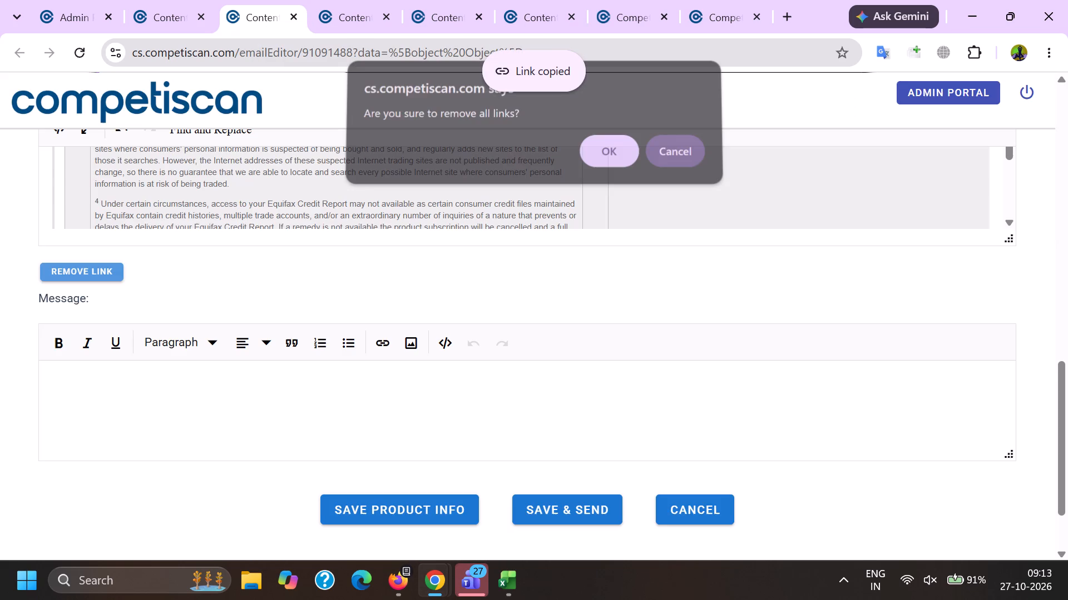
click(272, 221)
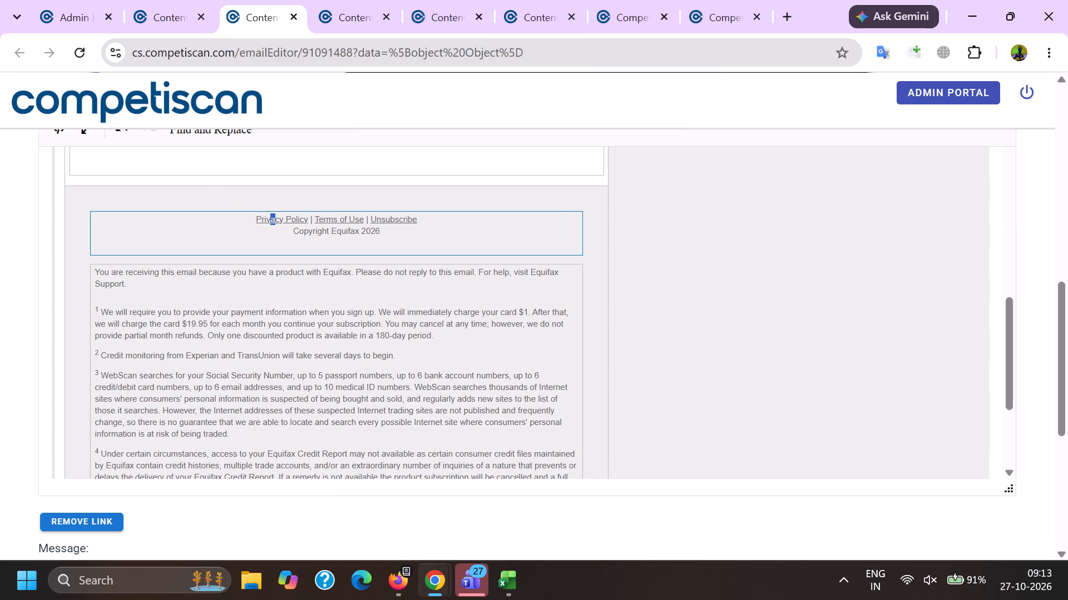
key(Left)
key(ctrl+k)
key(ctrl+v)
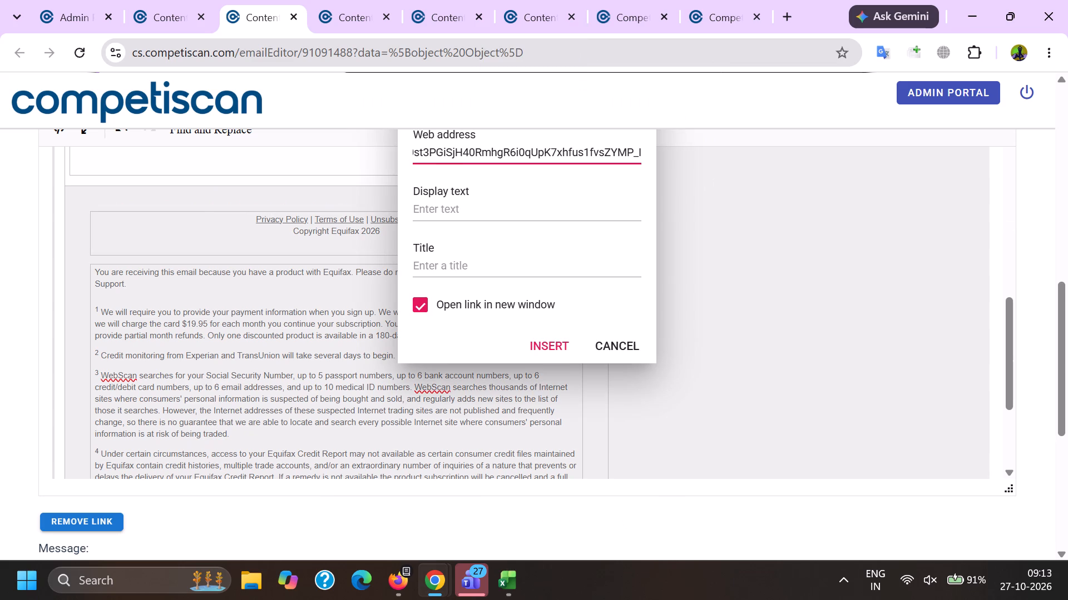
click(556, 349)
Delete the leftover angle bracket after Equifax in the From line.
scroll(0, 290, down, 7)
scroll(107, 362, up, 6)
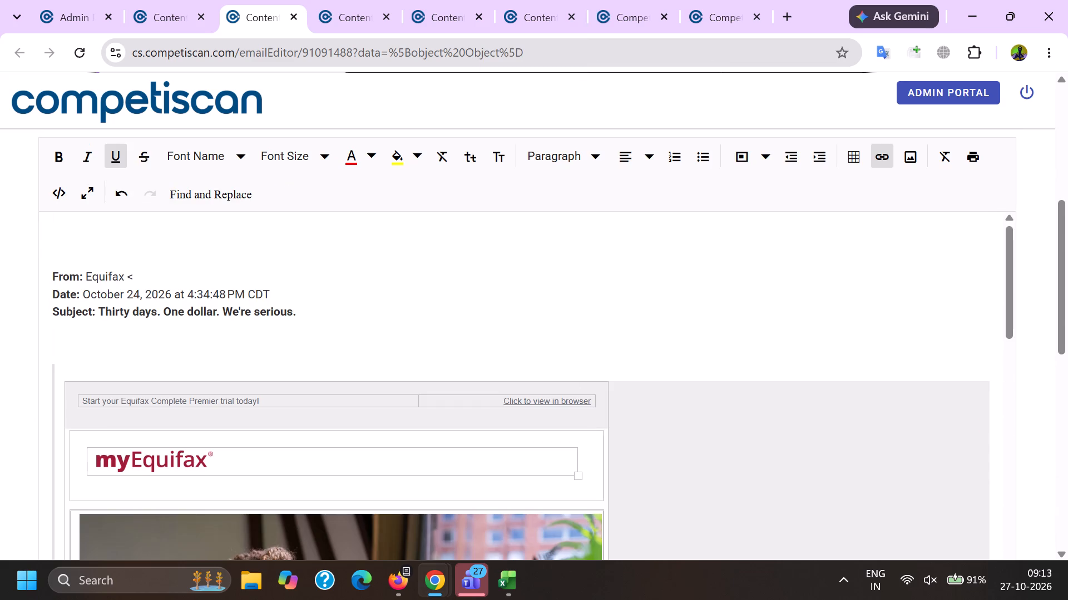
click(148, 277)
key(BackSpace)
scroll(0, 254, down, 20)
scroll(0, 254, down, 2)
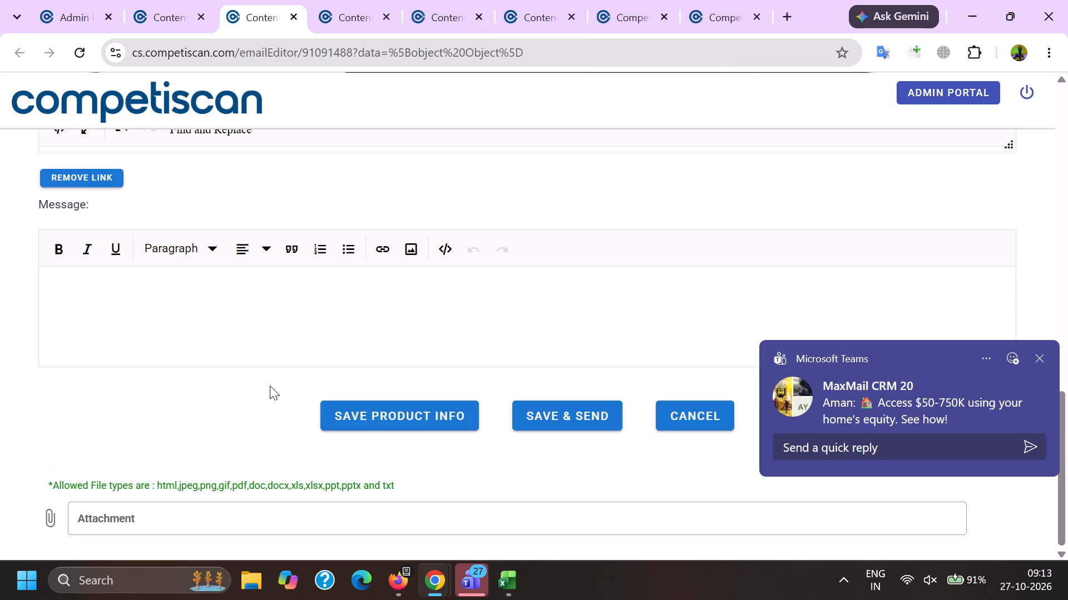
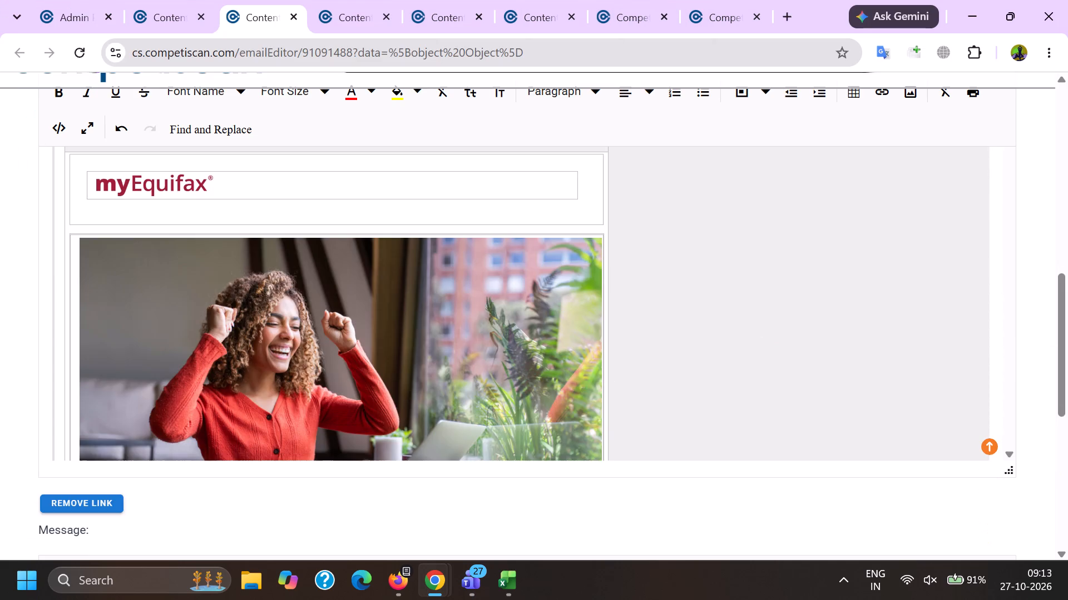
Temporarily paste the preheader "Start your Equifax Complete Premier trial today!" after the subject, copy subject and preheader together, and undo the paste.
scroll(161, 269, up, 3)
triple_click(122, 373)
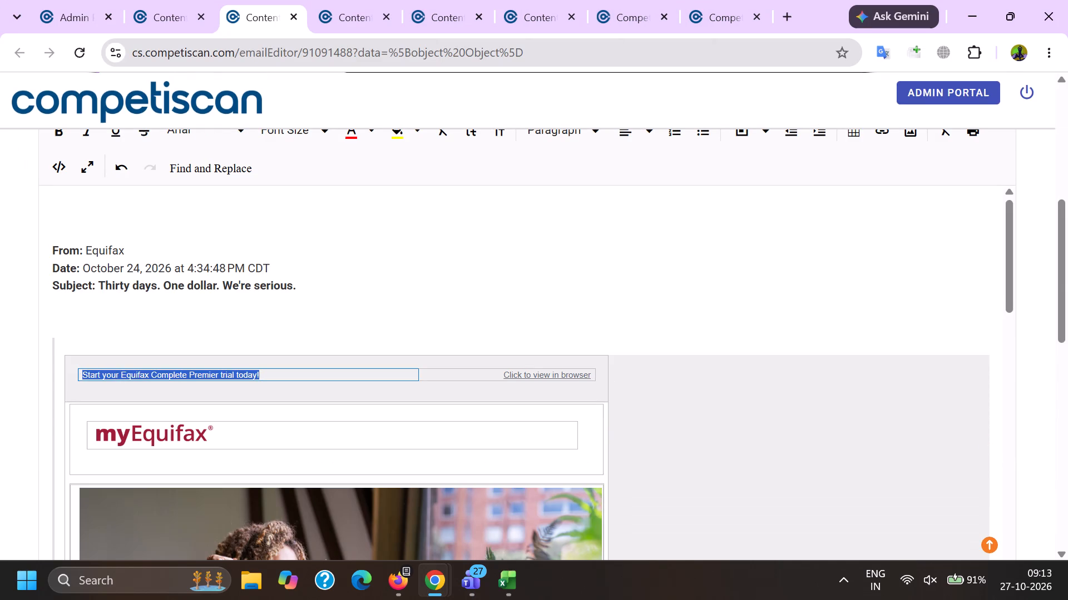
key(ctrl+c)
click(340, 269)
click(374, 296)
key(Left)
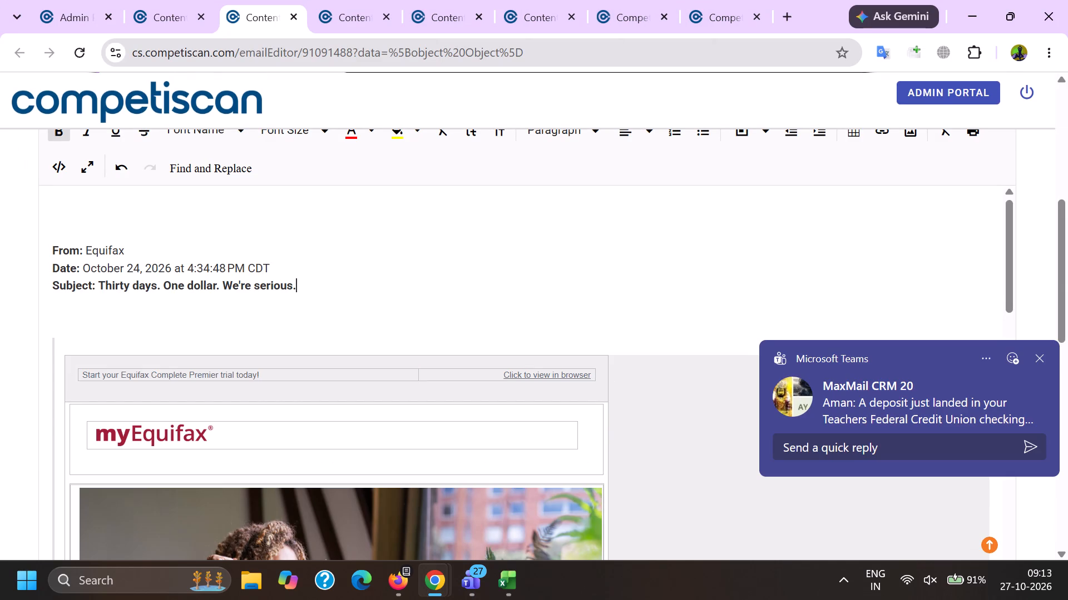
key(space)
key(ctrl+v)
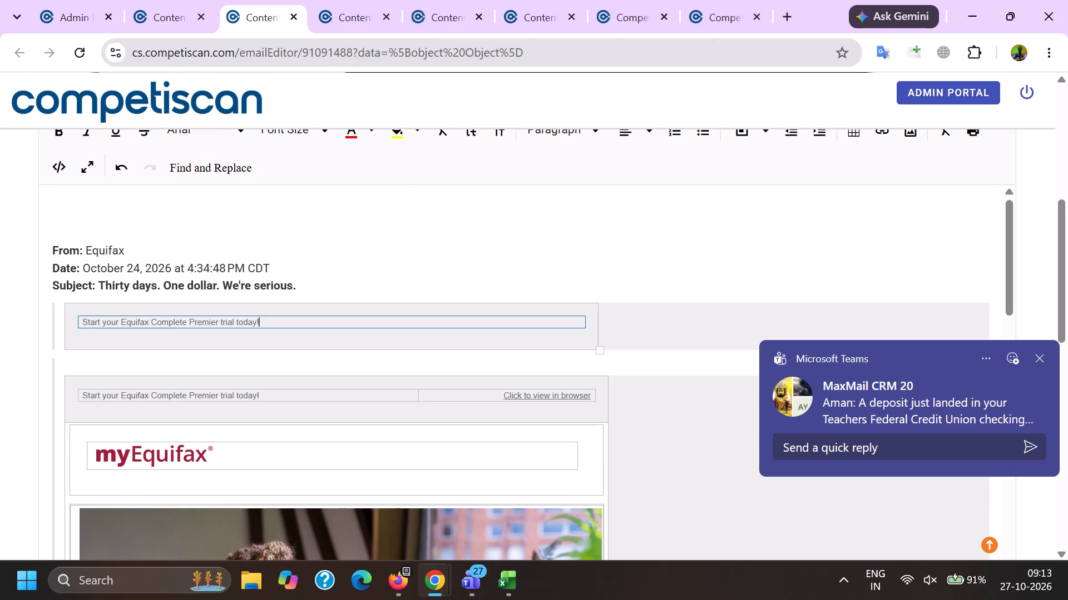
drag(100, 280, 282, 326)
key(ctrl+c)
key(ctrl+z)
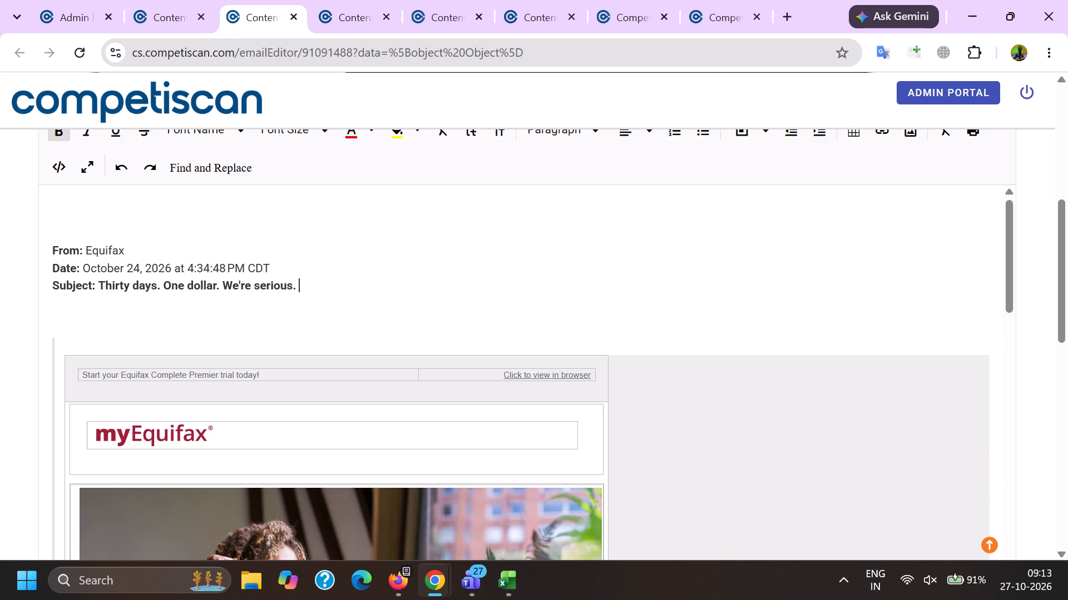
Switch to the product form for 91091488 and use the Equifax company image as the product image.
key(alt+Tab)
click(434, 150)
scroll(281, 271, down, 6)
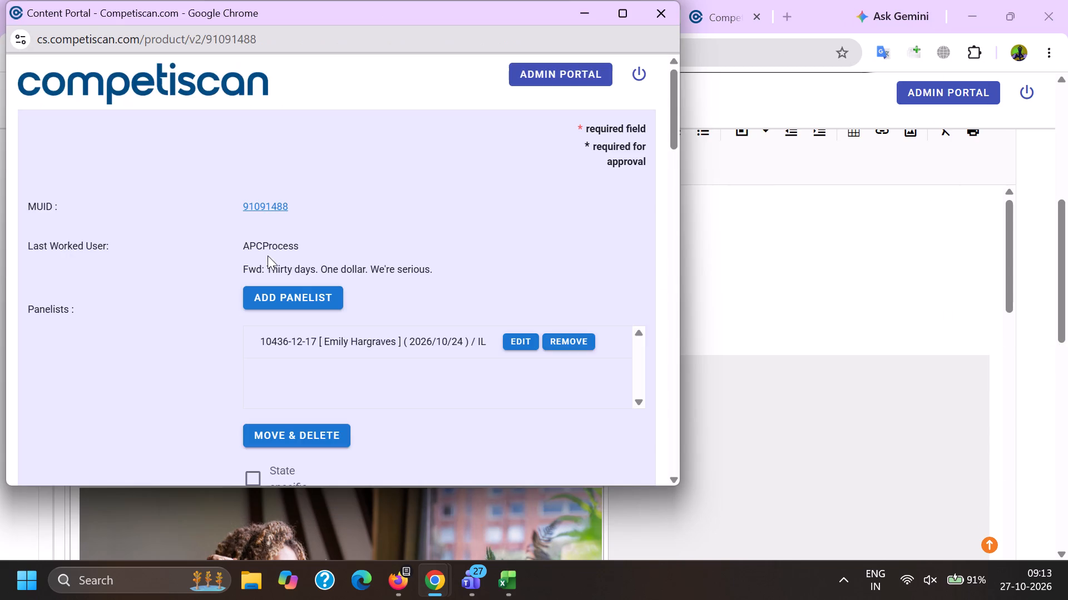
scroll(268, 249, down, 7)
scroll(303, 266, up, 1)
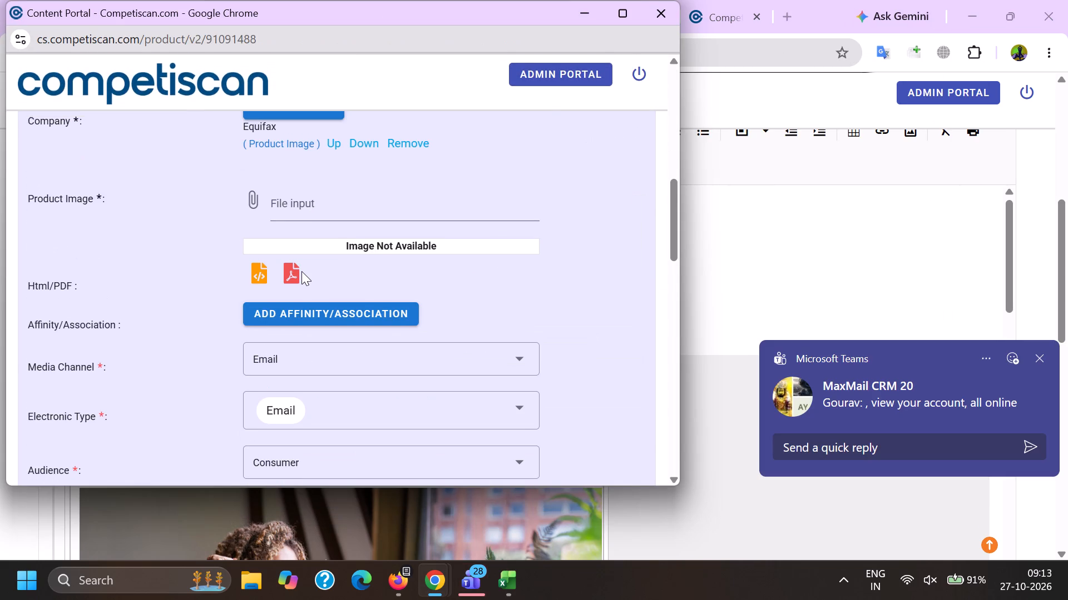
click(290, 226)
Add the sector Consumer Services with the category Credit Score Provider/Comparison Platform to the product form.
scroll(343, 270, down, 3)
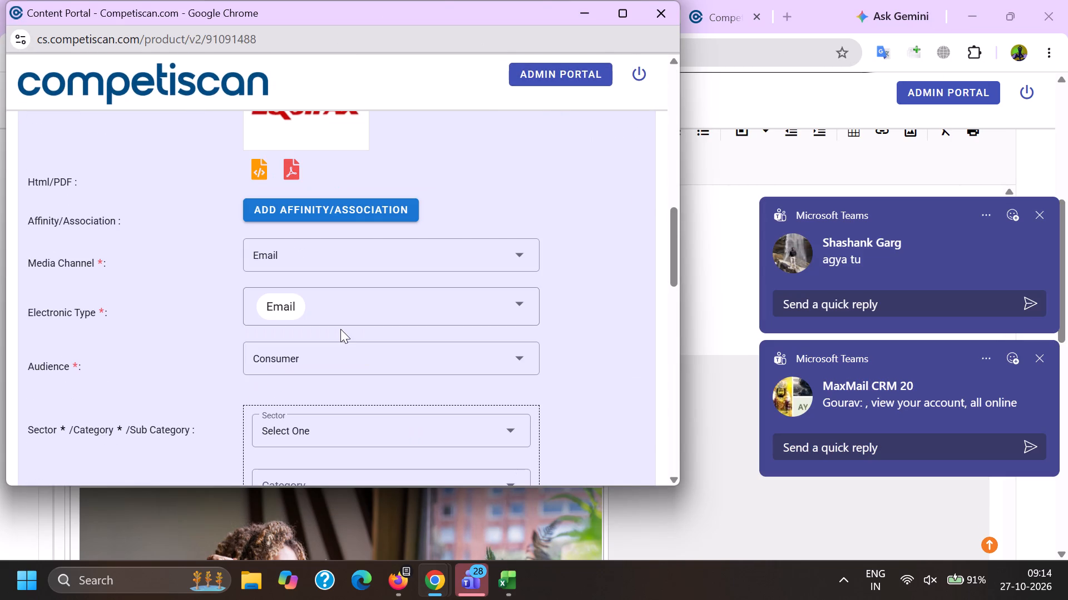
scroll(324, 387, down, 2)
click(304, 271)
click(337, 339)
drag(147, 344, 172, 349)
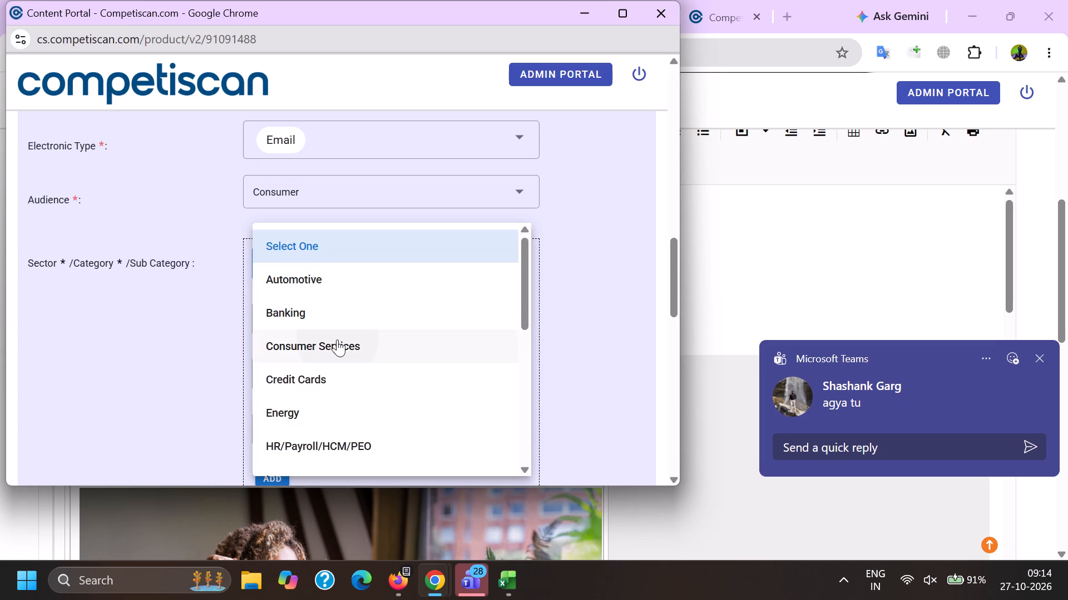
click(324, 312)
scroll(299, 170, down, 1)
drag(364, 357, 359, 360)
drag(156, 352, 182, 357)
click(275, 399)
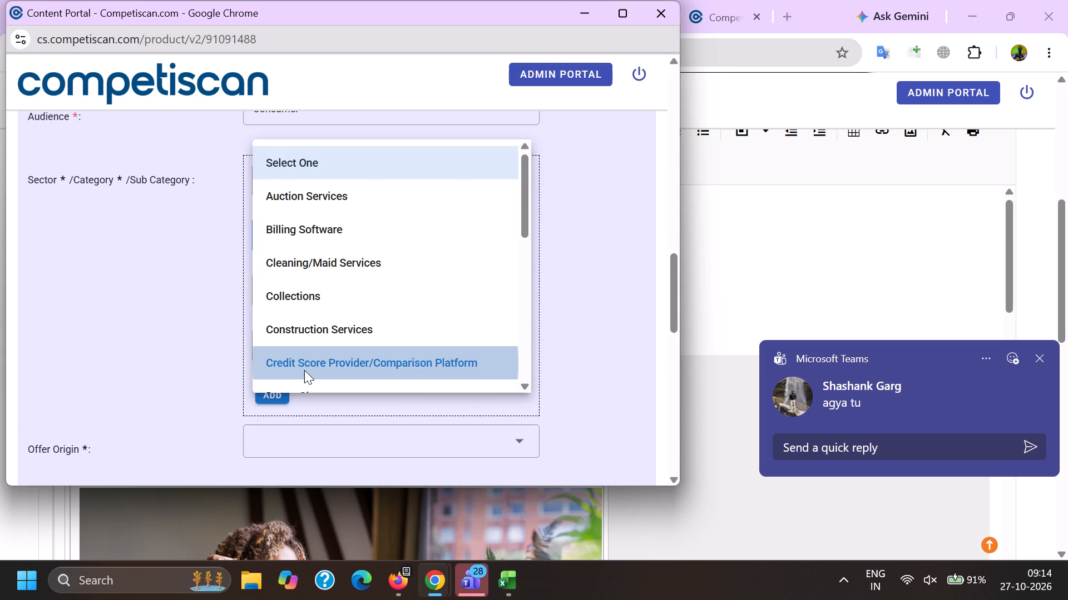
Replace the product headline with the copied subject and preheader, joined on one line without the break after "We're serious.".
scroll(286, 234, down, 4)
drag(447, 312, 157, 307)
key(ctrl+v)
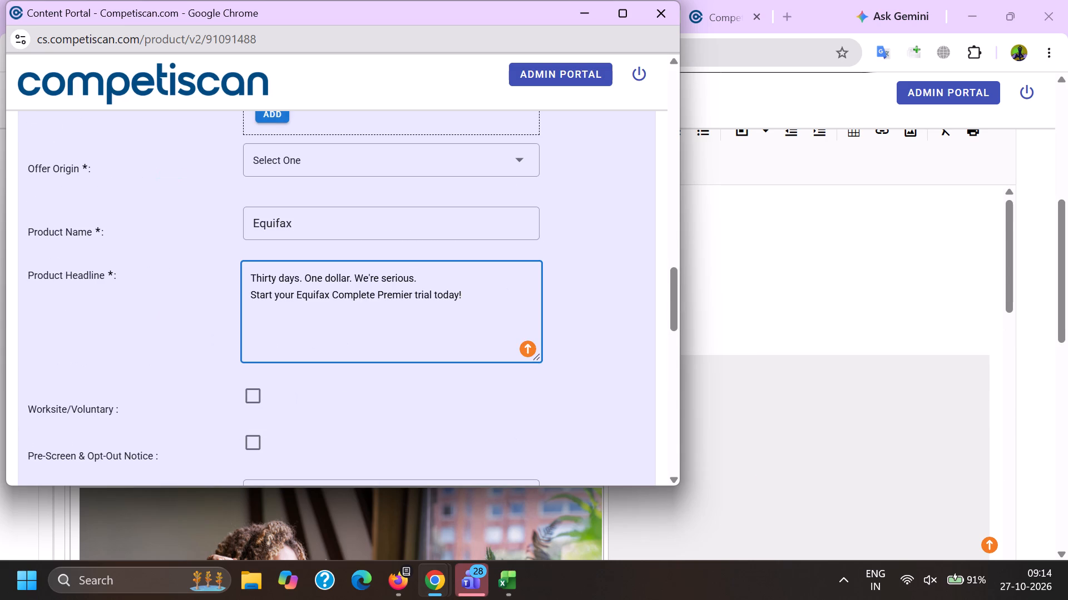
click(426, 276)
key(Right)
key(BackSpace)
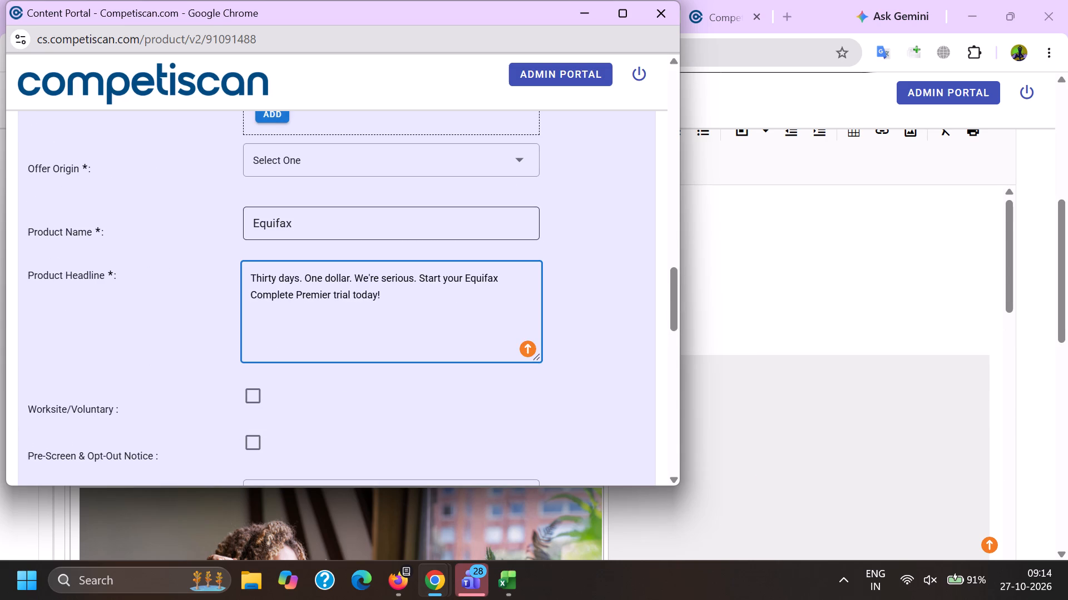
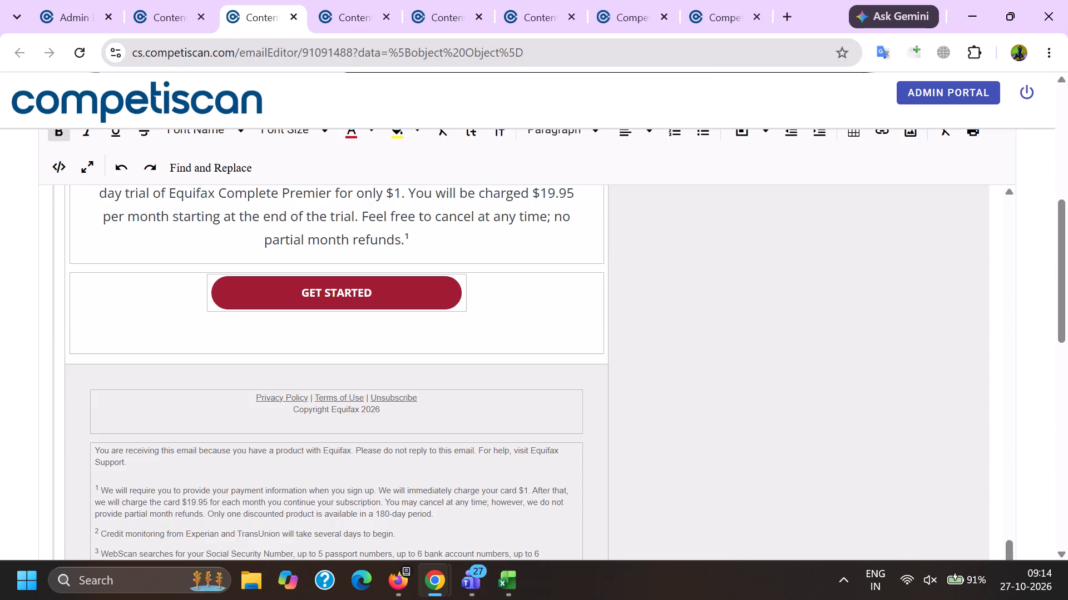
Copy "American Bankers Insurance Company of Florida" from the email's fifth footnote and enter it in the product form's added-company field.
scroll(375, 429, down, 4)
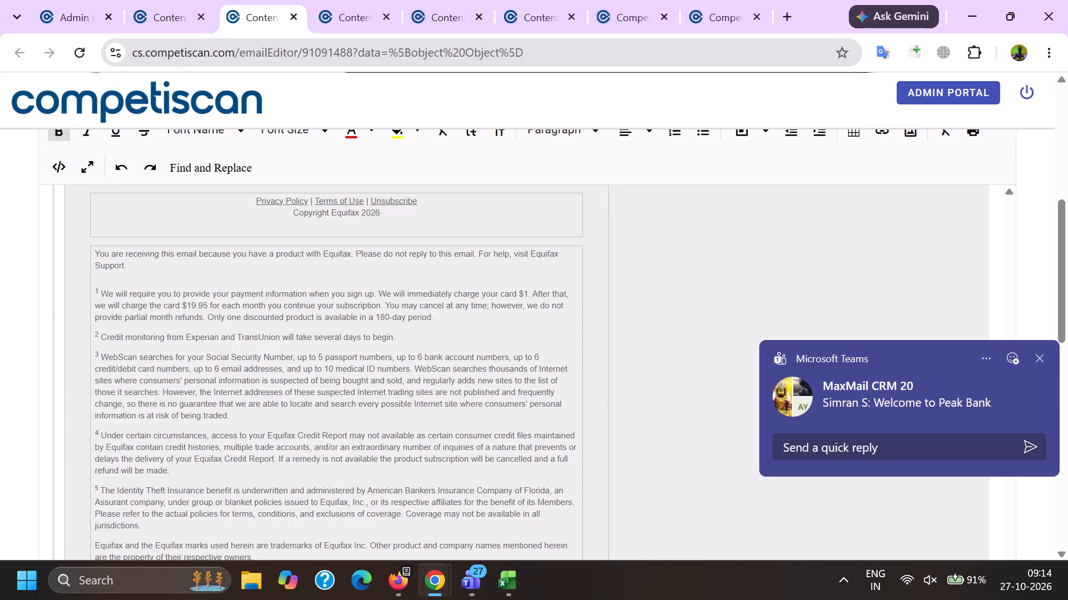
double_click(383, 492)
shift+click(535, 495)
key(ctrl+c)
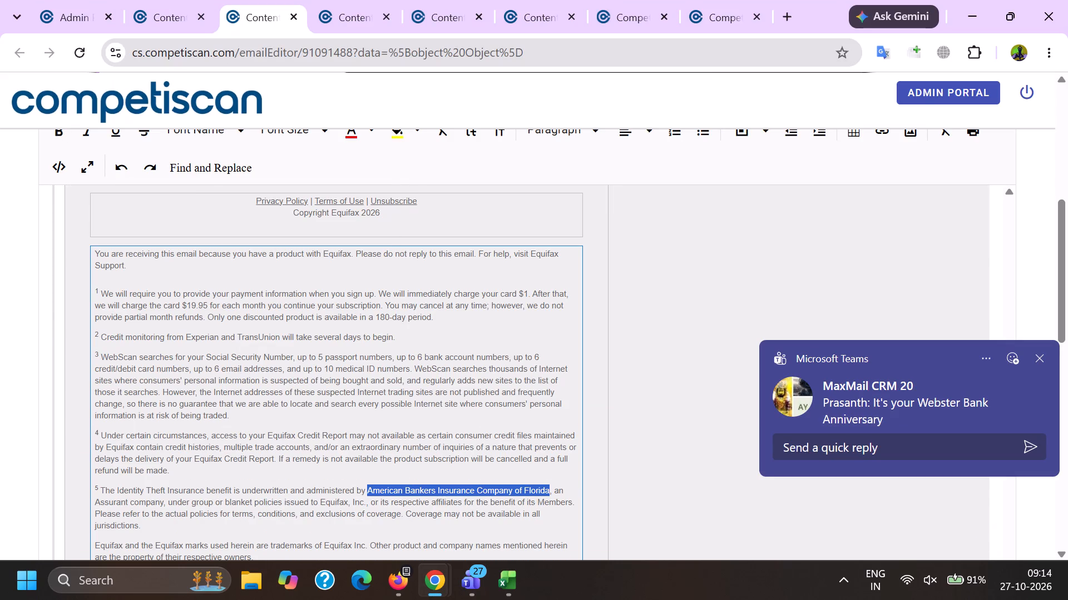
key(alt+Tab)
click(337, 299)
key(ctrl+v)
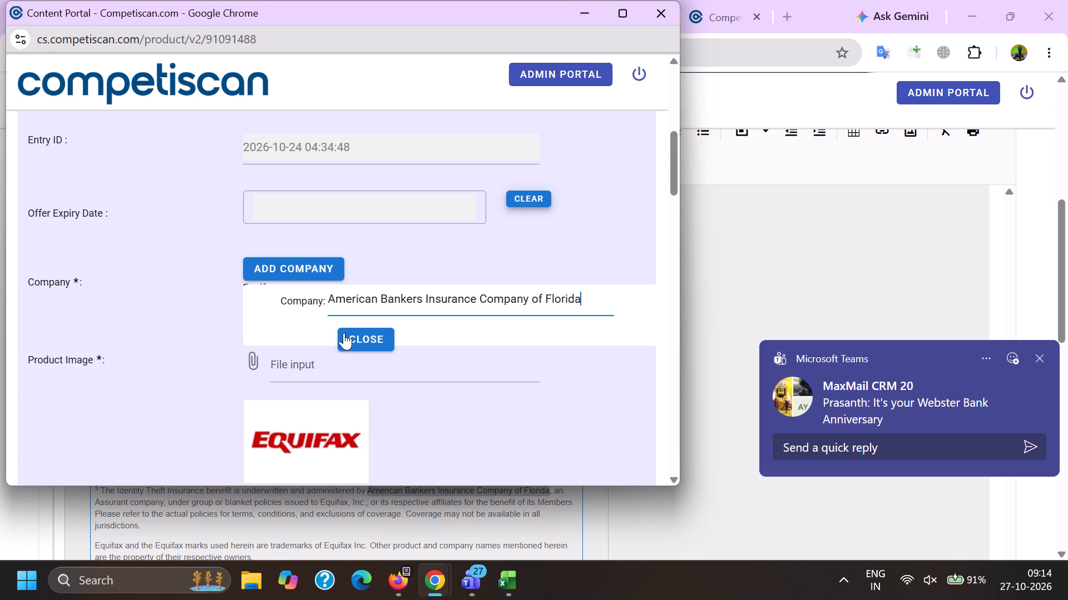
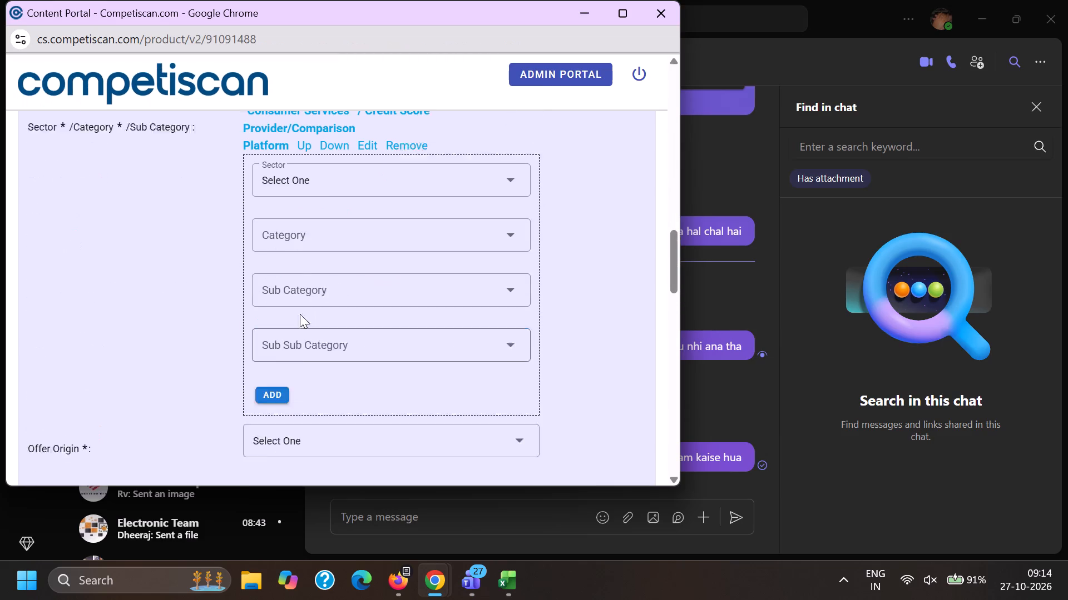
Add a second classification to the product with sector Insurance and category Identity Theft.
click(298, 198)
scroll(298, 247, down, 2)
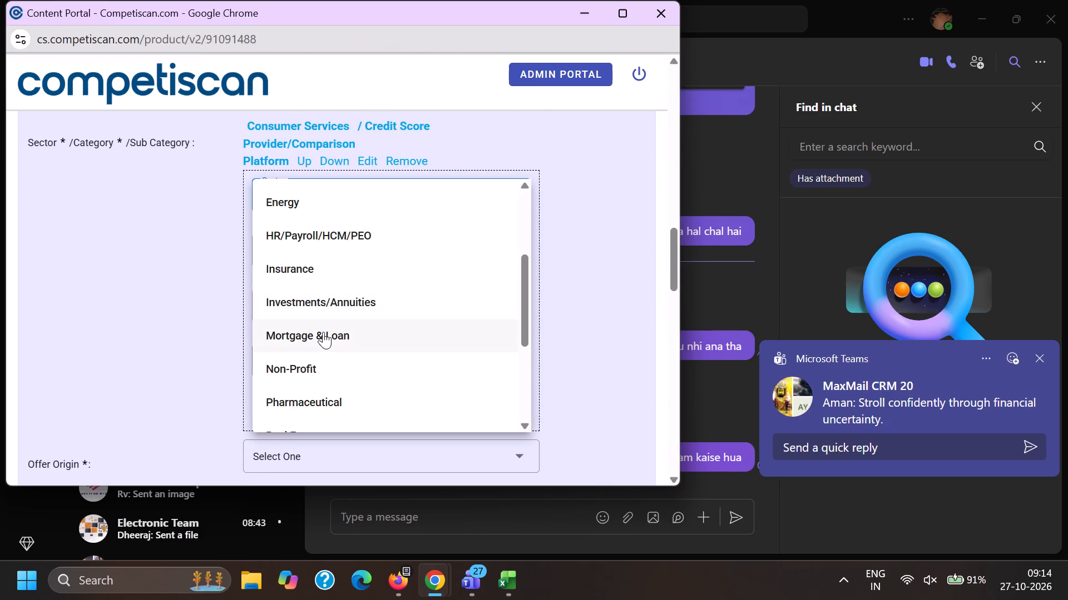
click(303, 261)
drag(162, 277, 184, 282)
click(309, 254)
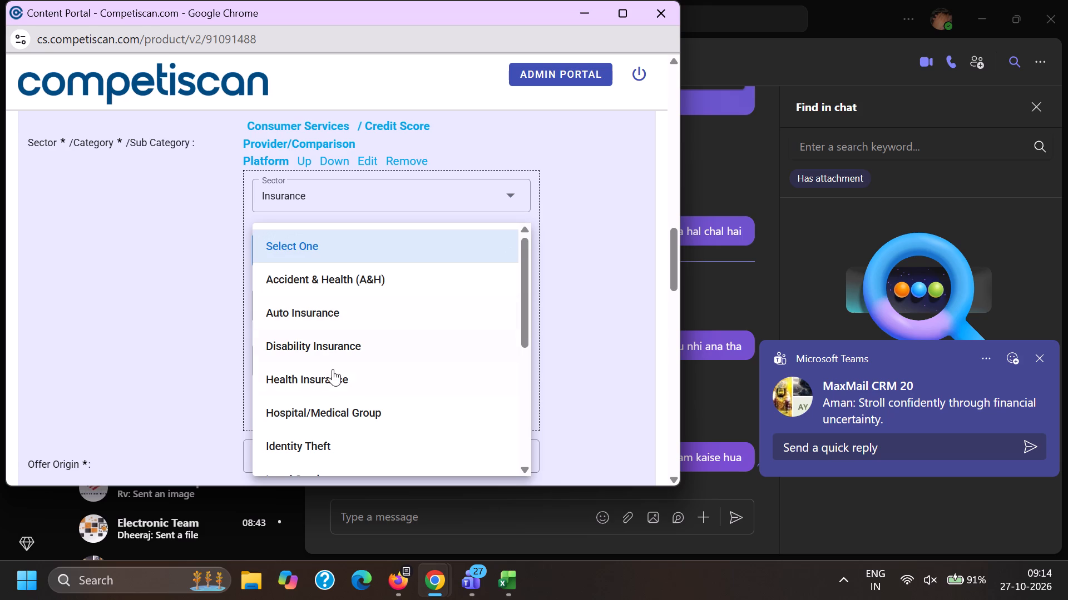
click(333, 450)
drag(107, 430, 133, 432)
click(271, 415)
Set the product's offer origin to IMO.
scroll(295, 278, down, 3)
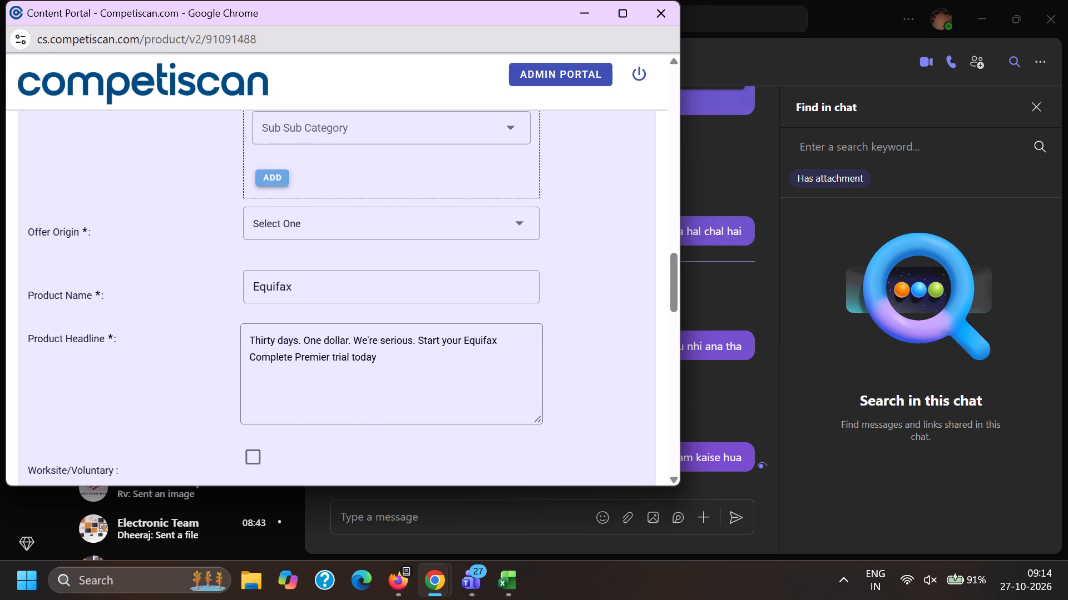
click(284, 226)
click(295, 300)
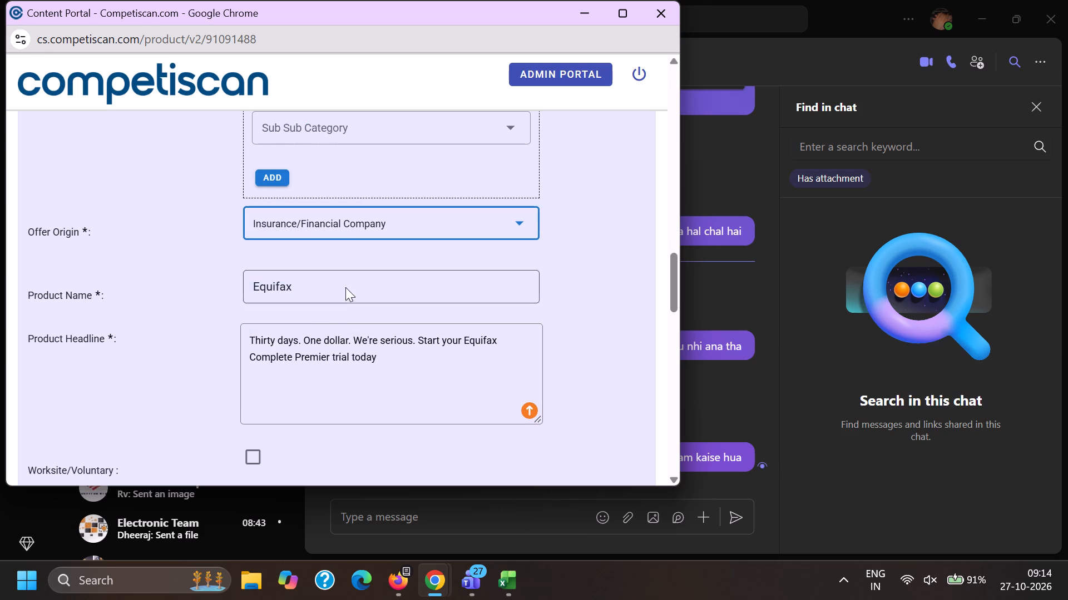
drag(337, 226, 337, 233)
click(299, 260)
click(224, 271)
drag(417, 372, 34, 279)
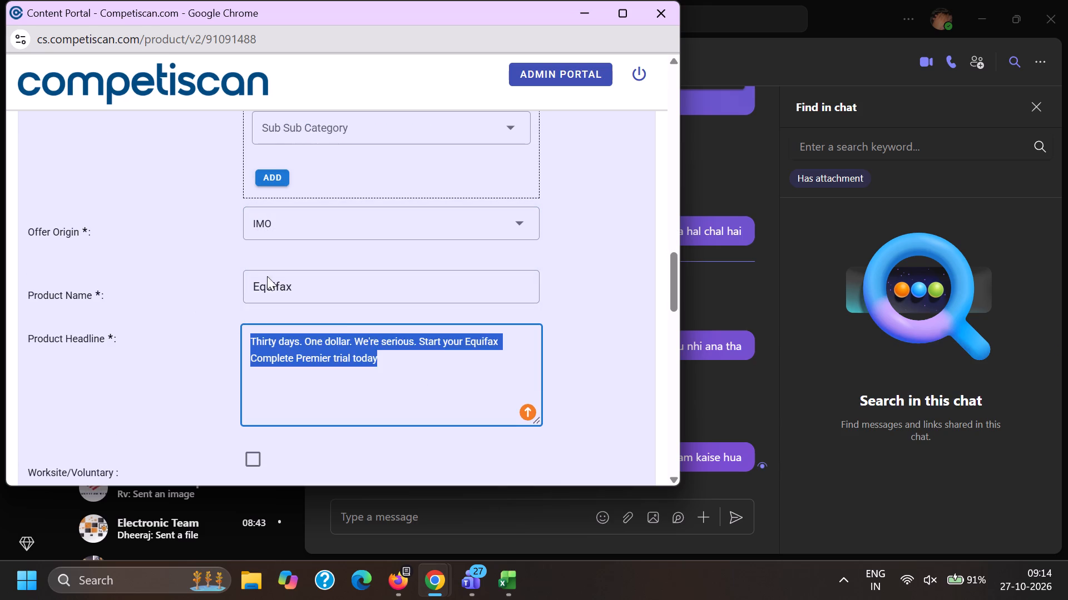
Mark the offer as a fee product and select ID Theft/Credit Monitoring as its ancillary product.
scroll(290, 248, down, 4)
click(245, 213)
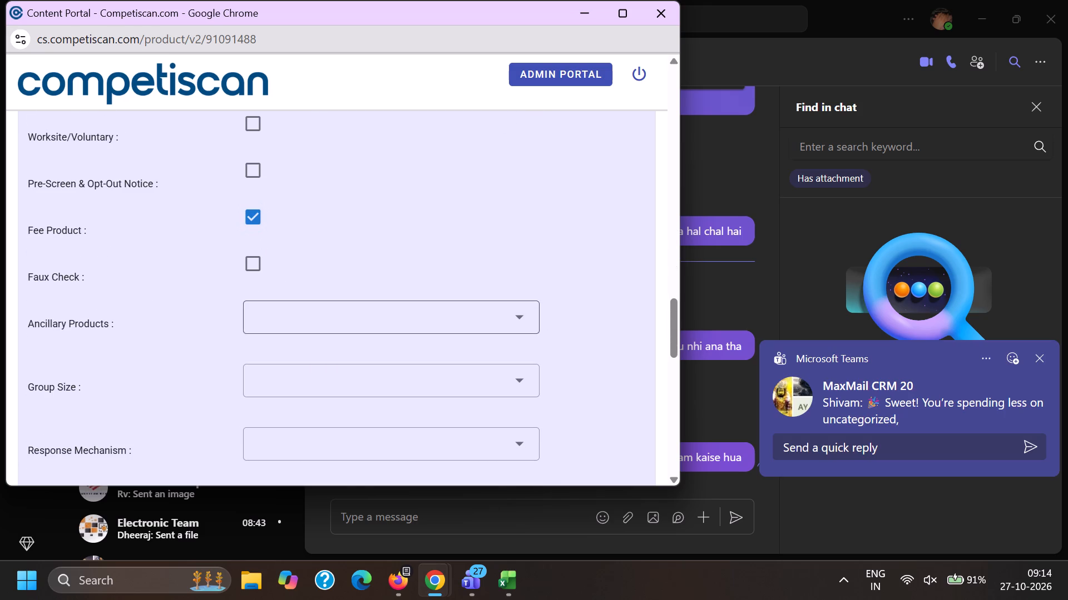
click(291, 315)
scroll(301, 209, down, 2)
drag(322, 236, 321, 245)
drag(85, 277, 97, 279)
Select URL/Website as the response mechanism.
scroll(295, 209, down, 1)
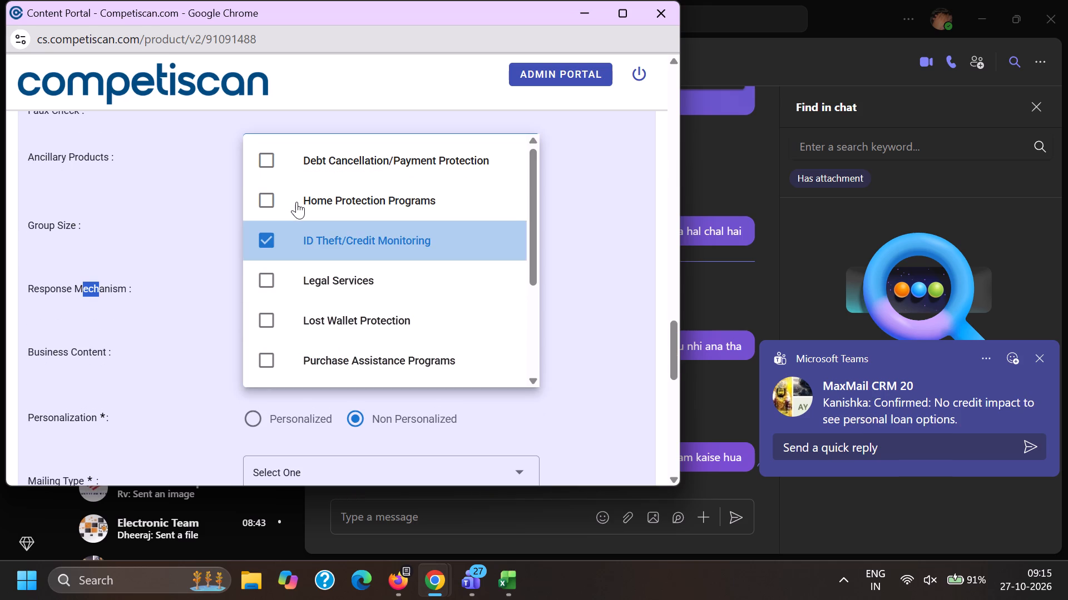
click(286, 185)
scroll(328, 382, down, 7)
click(337, 412)
drag(140, 376, 155, 381)
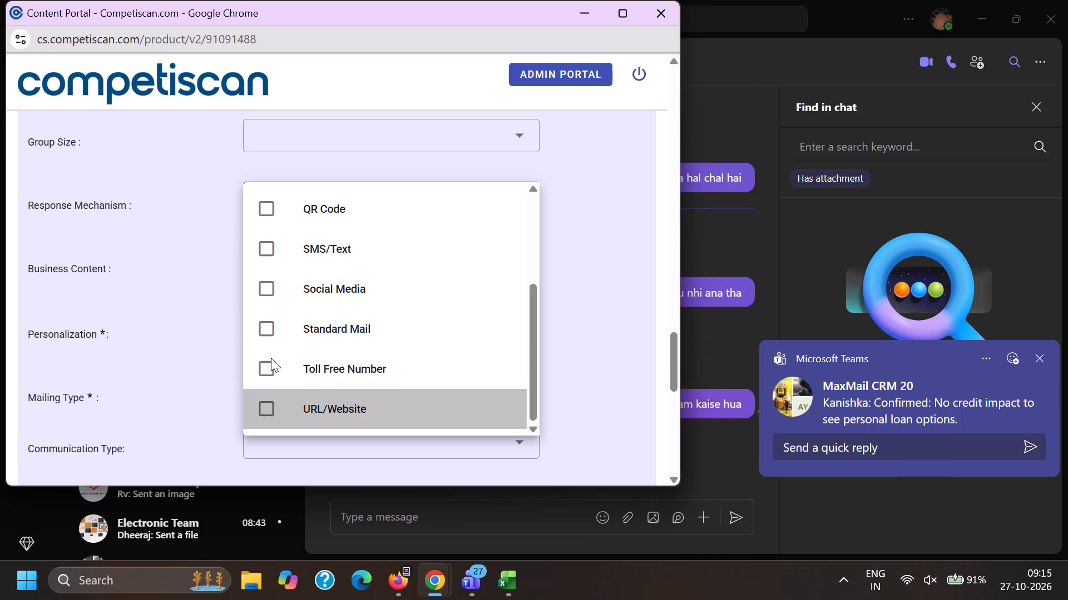
Choose the required mailing type for the Equifax product.
click(279, 394)
drag(307, 359, 305, 364)
click(165, 368)
scroll(238, 361, down, 8)
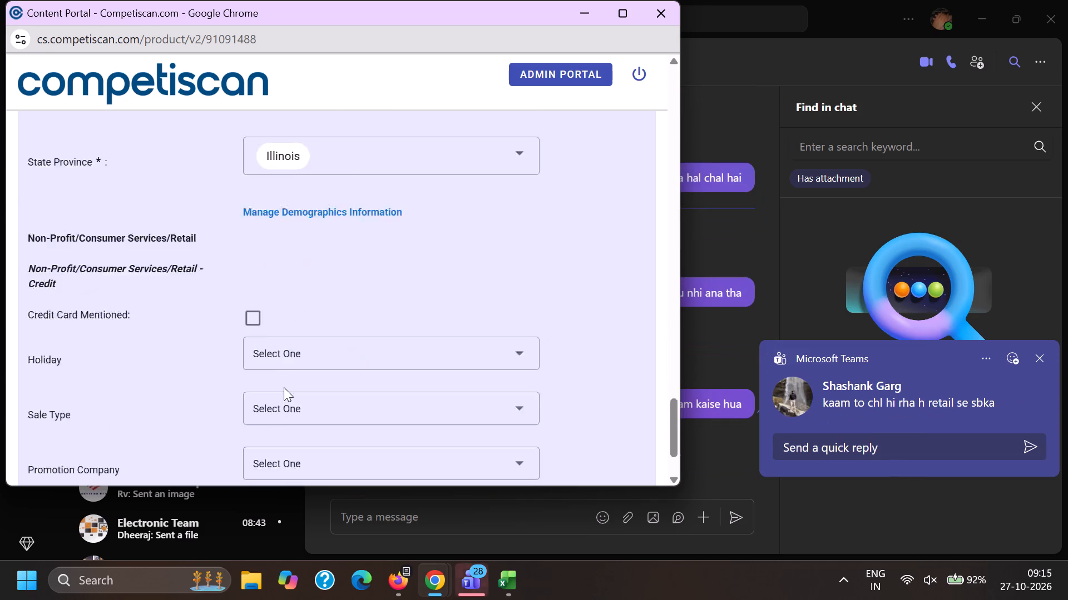
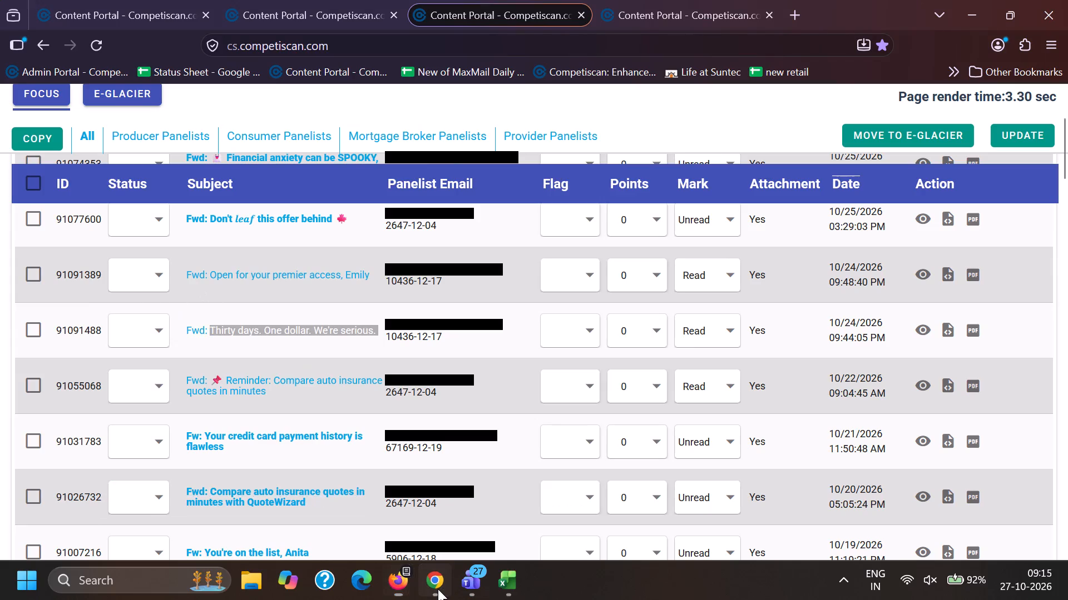
Switch to Chrome and open another Content Portal page from the Competiscan admin dashboard.
click(199, 12)
click(96, 0)
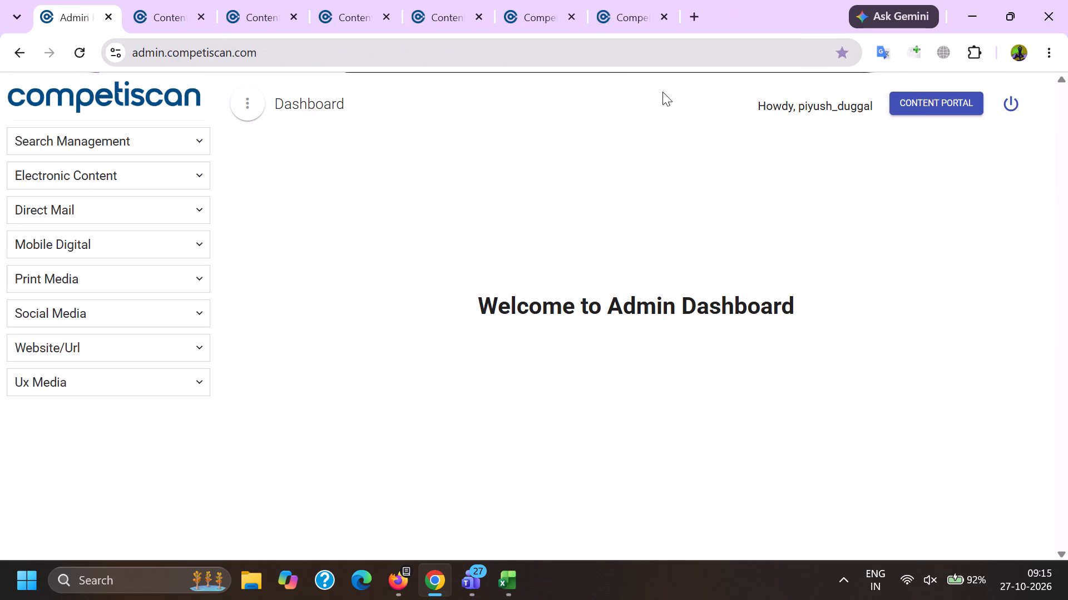
ctrl+drag(919, 98, 913, 99)
click(282, 0)
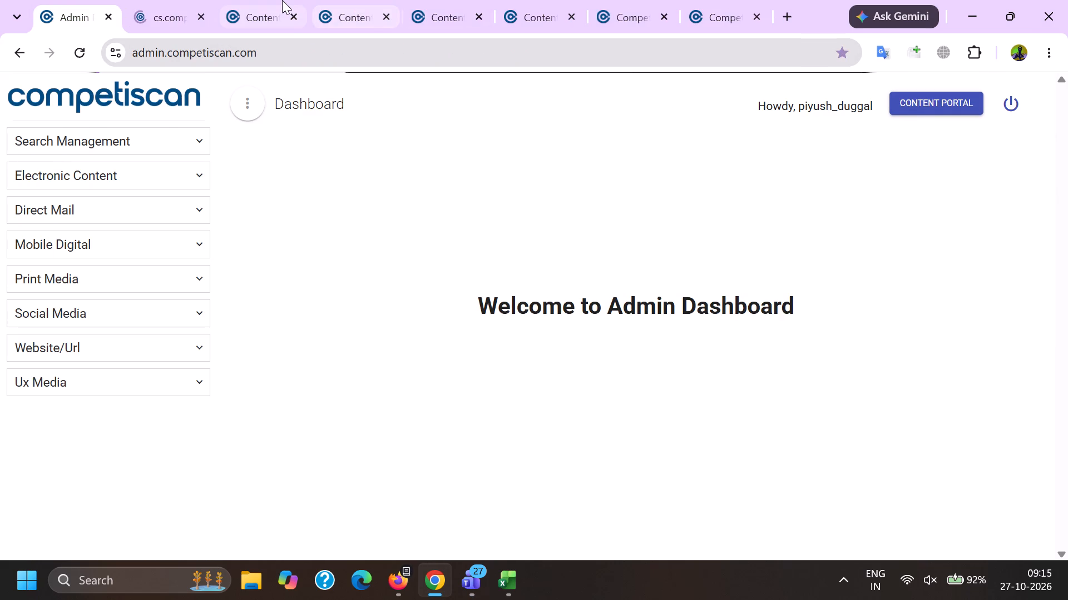
Return to Firefox and bring up the Content Portal email list containing "Earn 5% cash back on Capital One Entertainment".
click(400, 575)
click(147, 498)
scroll(235, 435, down, 2)
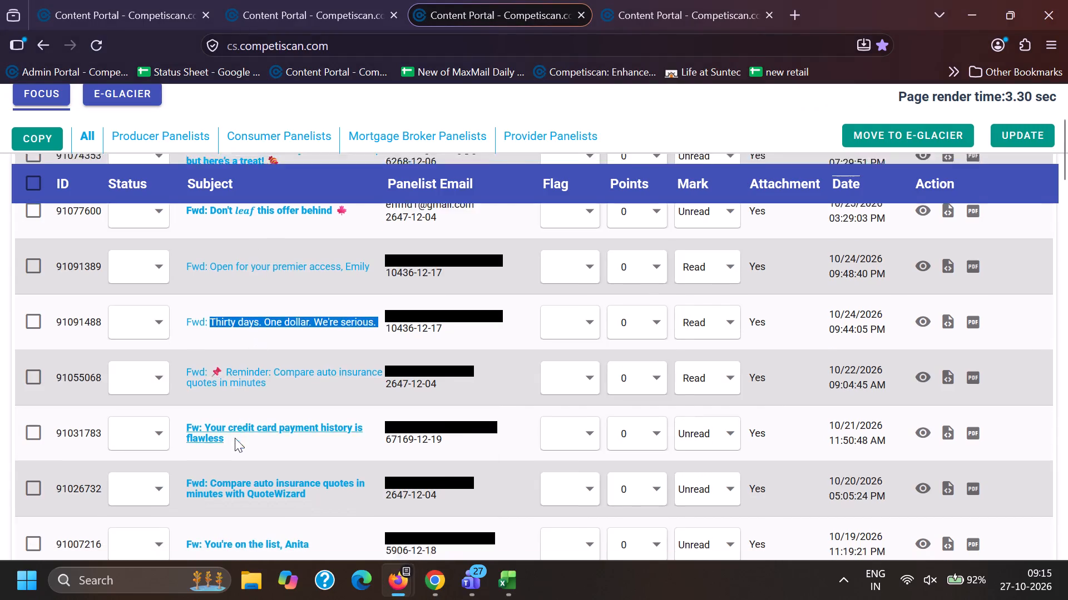
click(383, 0)
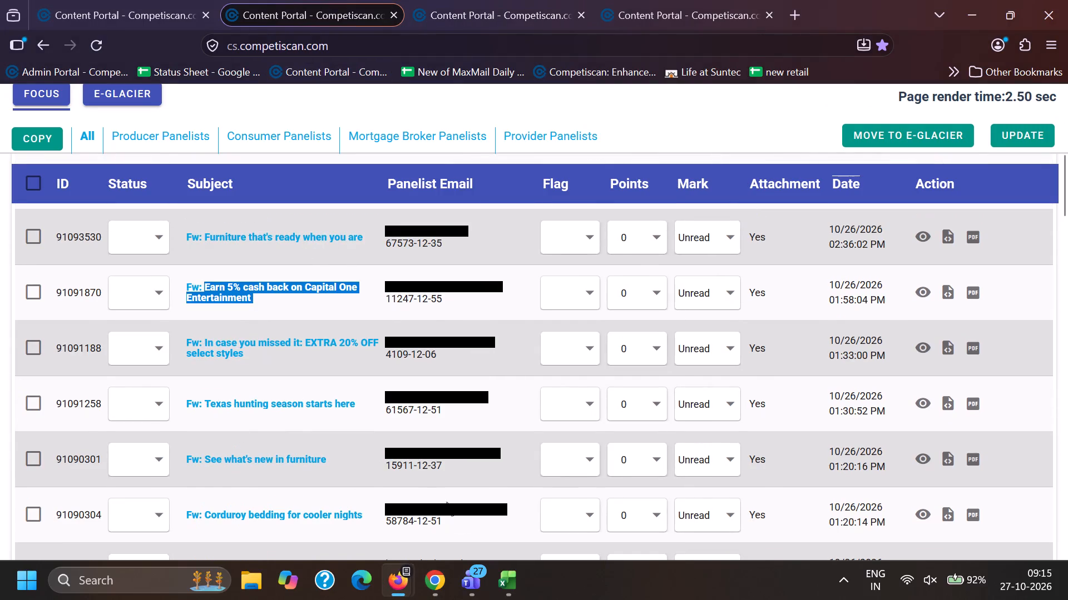
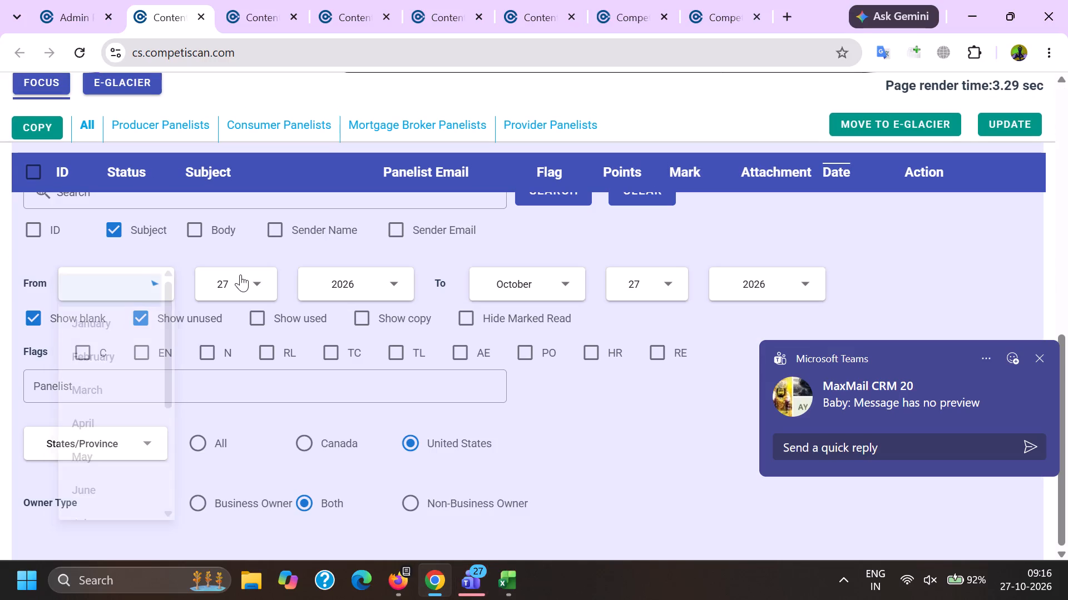
Blank the remaining From date fields and the entire To date in the email search filters.
double_click(233, 278)
double_click(343, 289)
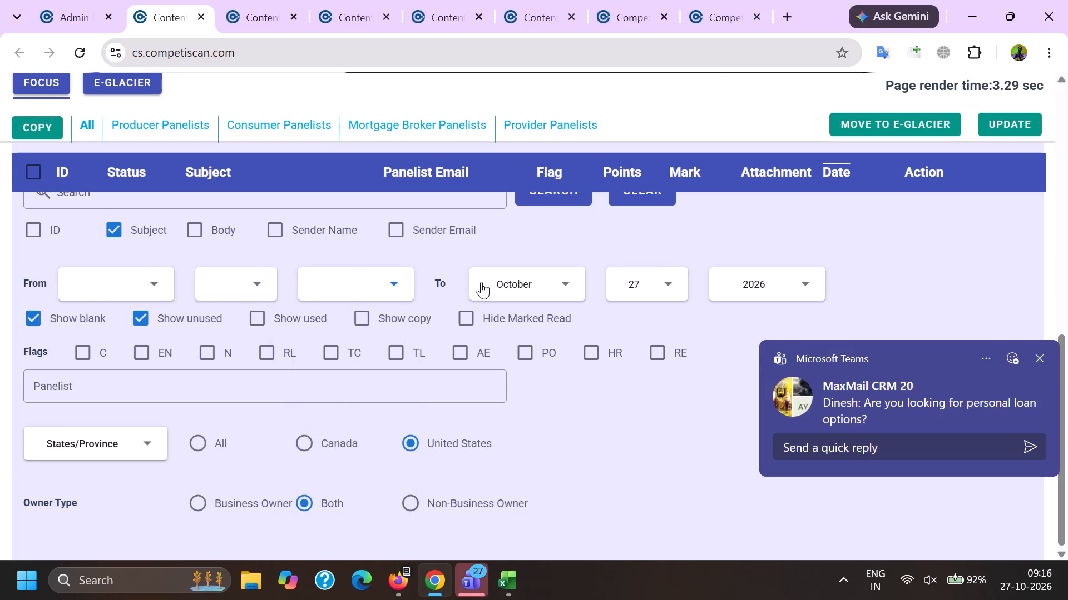
double_click(481, 282)
double_click(649, 292)
double_click(732, 279)
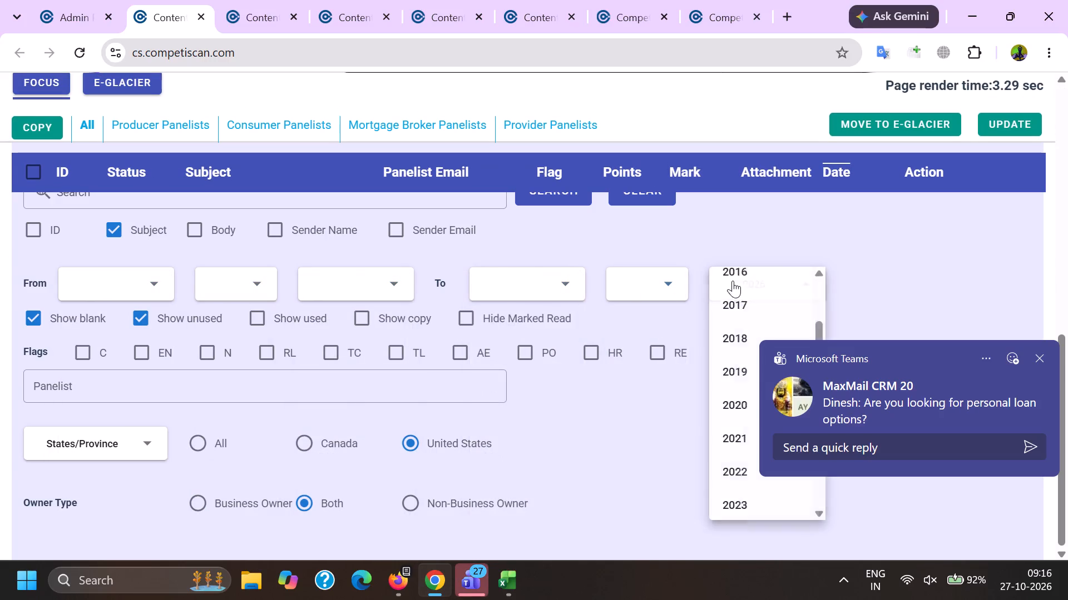
scroll(740, 300, up, 7)
click(740, 298)
Widen the email filters to all countries and include used emails.
click(203, 447)
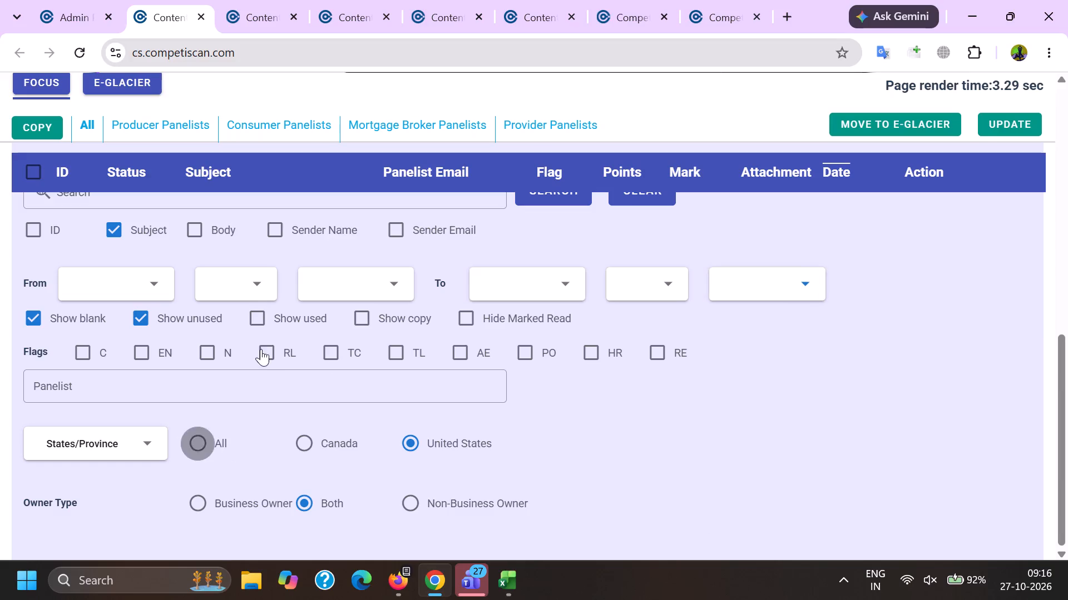
click(258, 319)
Start entering a quoted phrase for a subject search of the email list.
scroll(236, 403, up, 2)
click(231, 362)
key(shift+quotedbl)
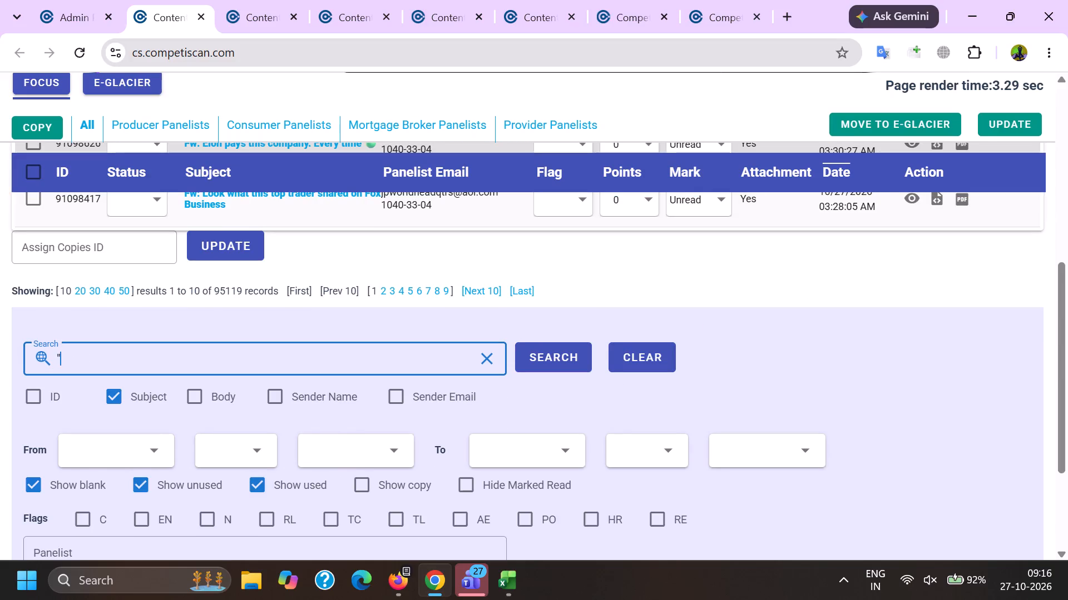
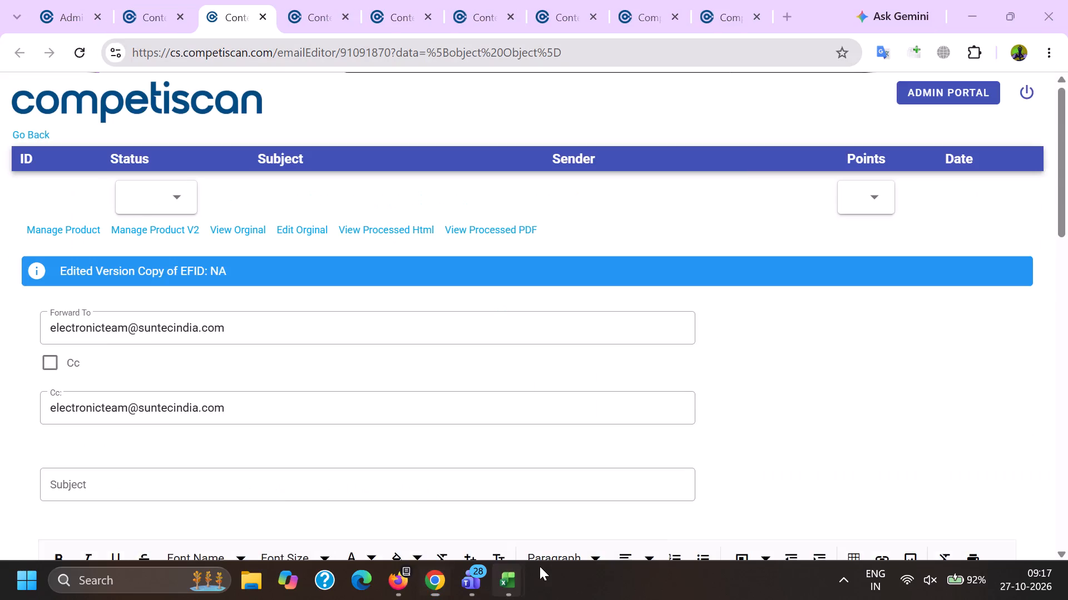
click(624, 519)
click(55, 425)
key(Left)
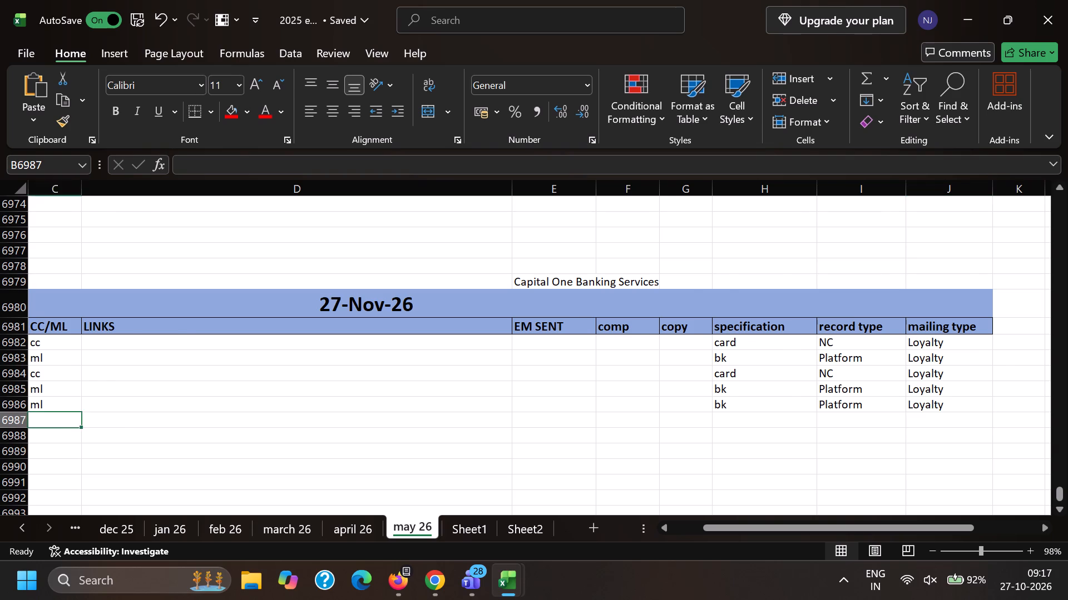
key(ctrl+v)
key(Right)
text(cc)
Fill in the 91091870 row with specification card and record type NC.
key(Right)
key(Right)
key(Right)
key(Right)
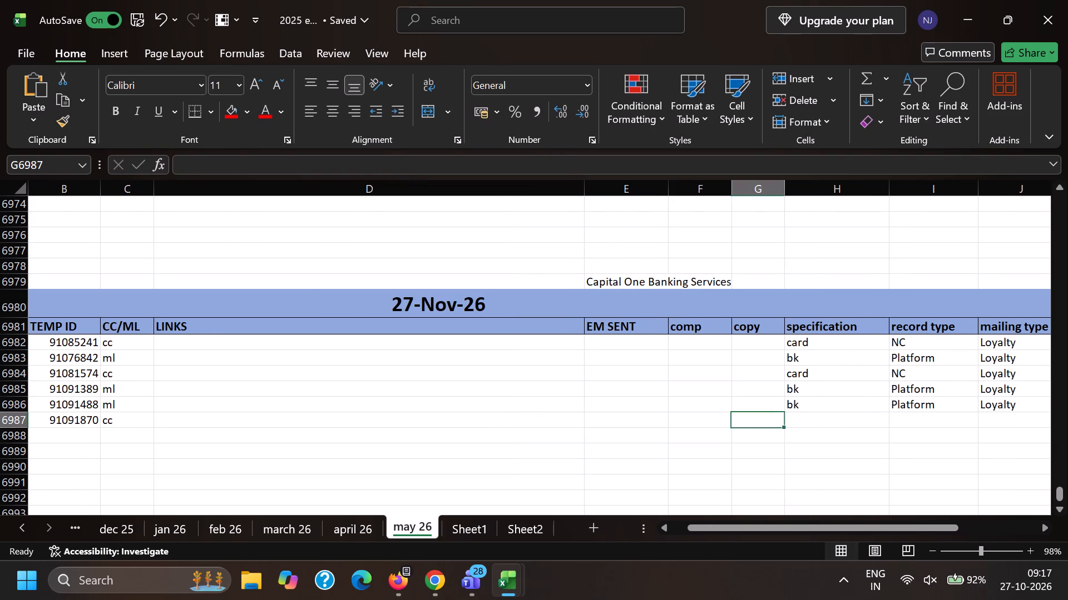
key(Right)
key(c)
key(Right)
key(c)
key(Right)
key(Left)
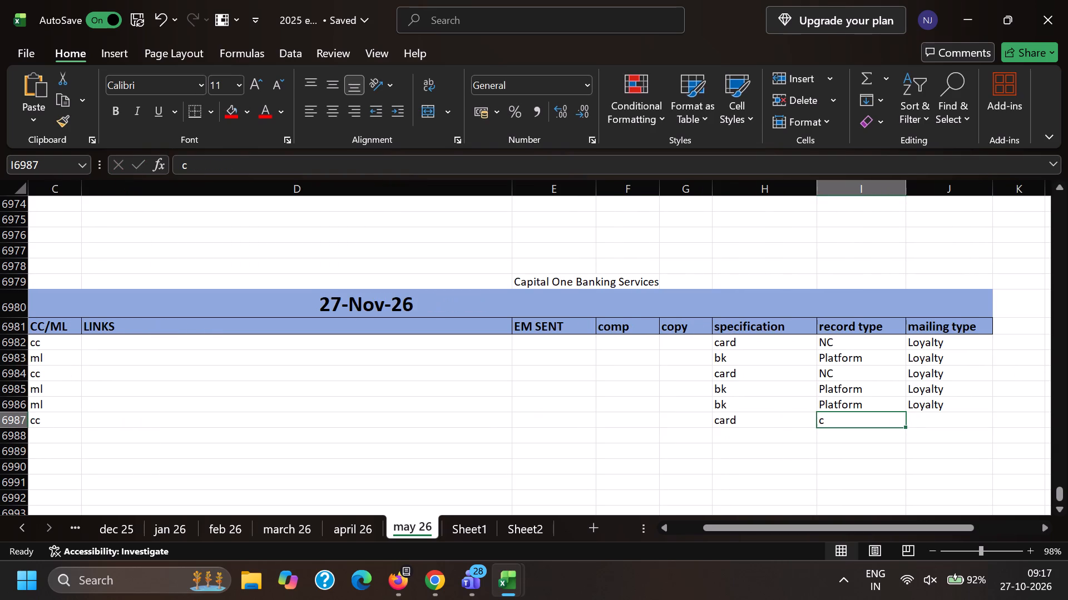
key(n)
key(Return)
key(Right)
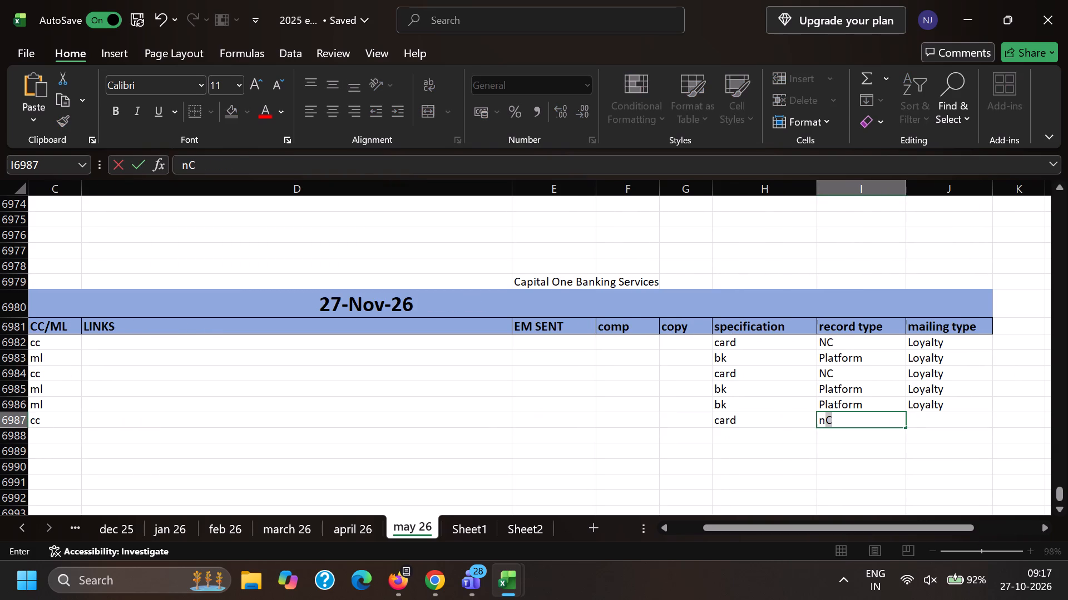
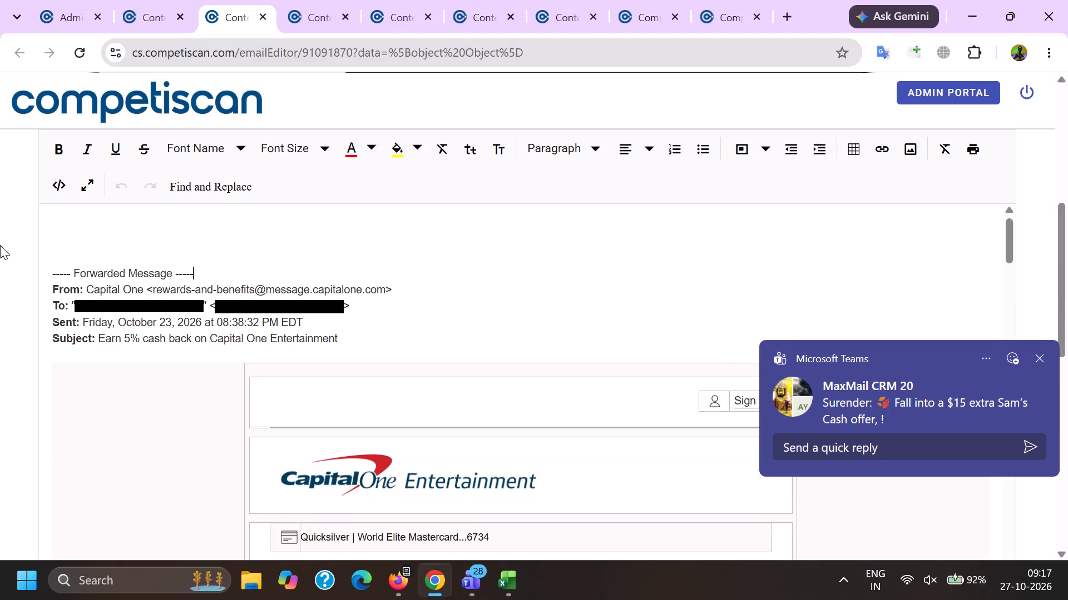
Delete the panelist's name and email address from the forwarded message header of the Capital One Entertainment email.
drag(0, 245, 1, 245)
key(BackSpace)
drag(142, 252, 364, 279)
key(BackSpace)
Copy and delete the card's last four digits from the "Quicksilver | World Elite Mastercard" line.
scroll(463, 295, down, 1)
double_click(477, 403)
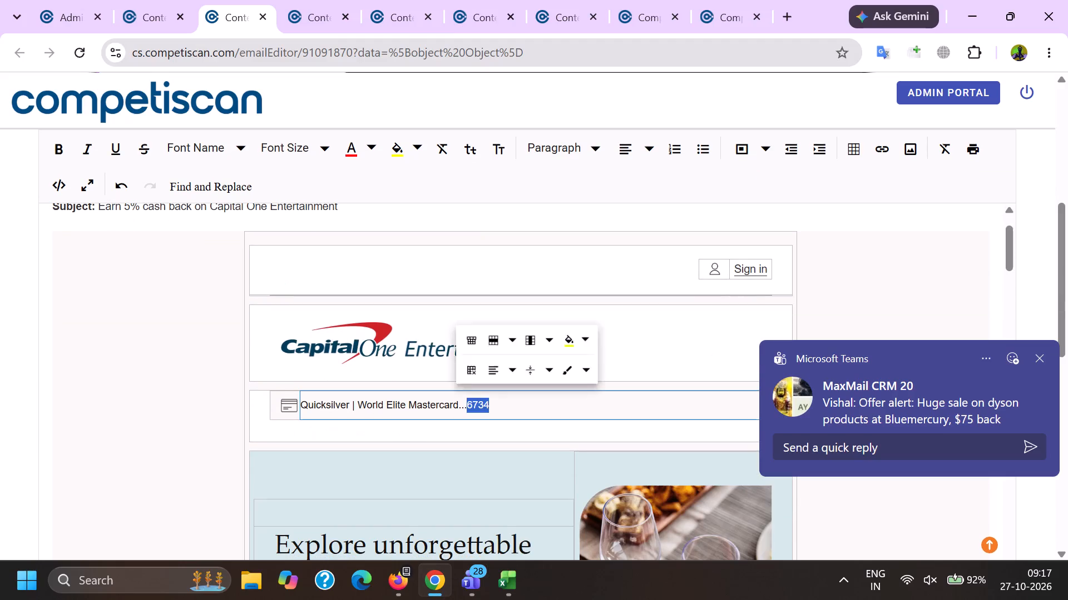
key(ctrl+c)
key(BackSpace)
Search for other occurrences of the removed card digits and look through the email body down to its footer.
key(ctrl+f)
key(ctrl+v)
key(Return)
key(Return)
key(Return)
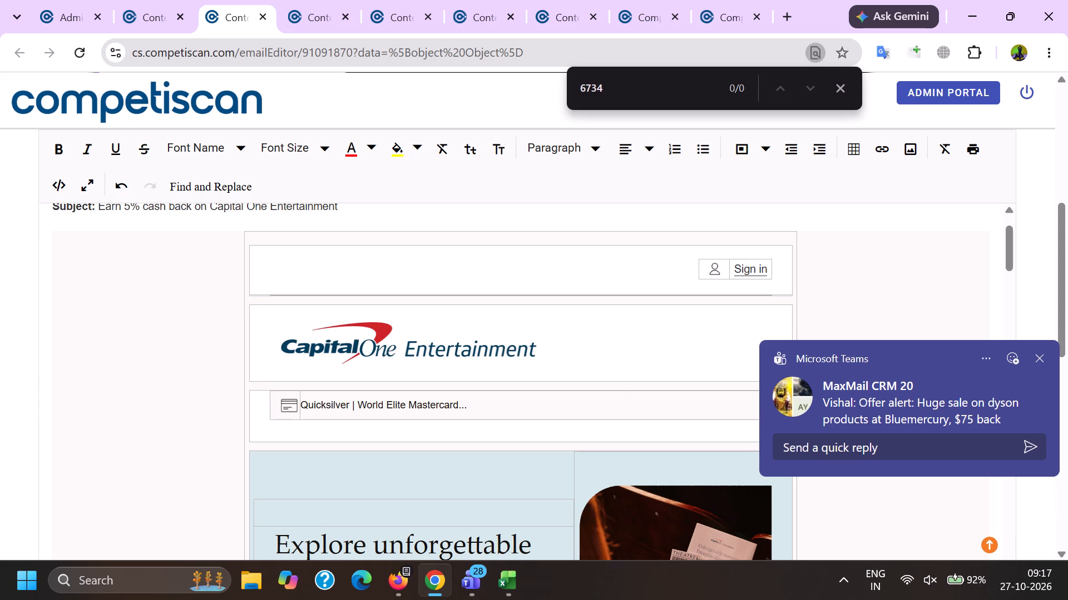
key(Return)
key(Return)
scroll(473, 337, down, 4)
scroll(407, 402, down, 9)
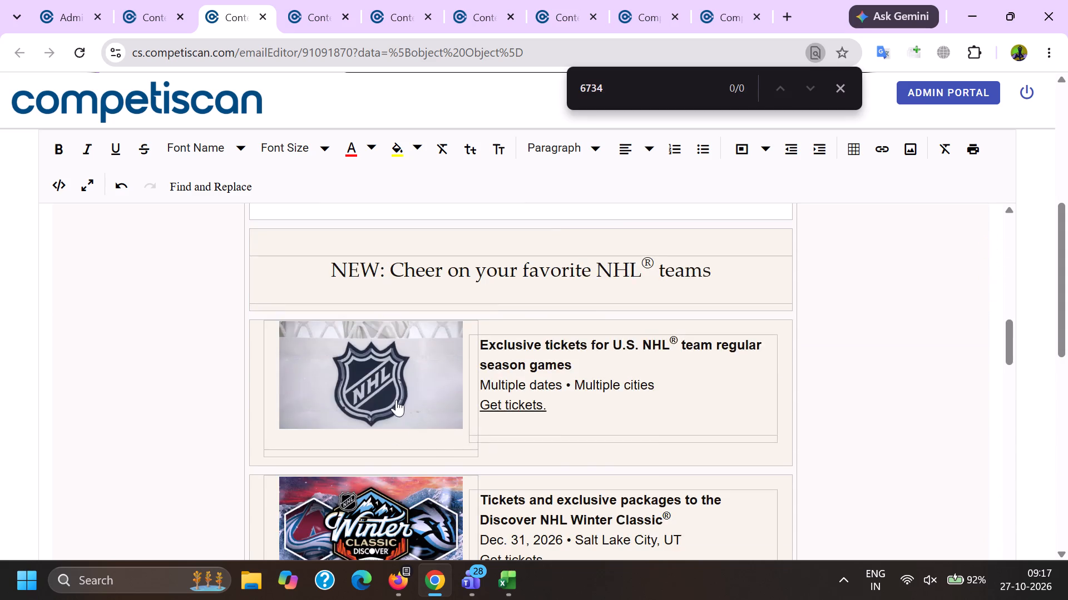
scroll(398, 394, down, 9)
scroll(445, 407, down, 11)
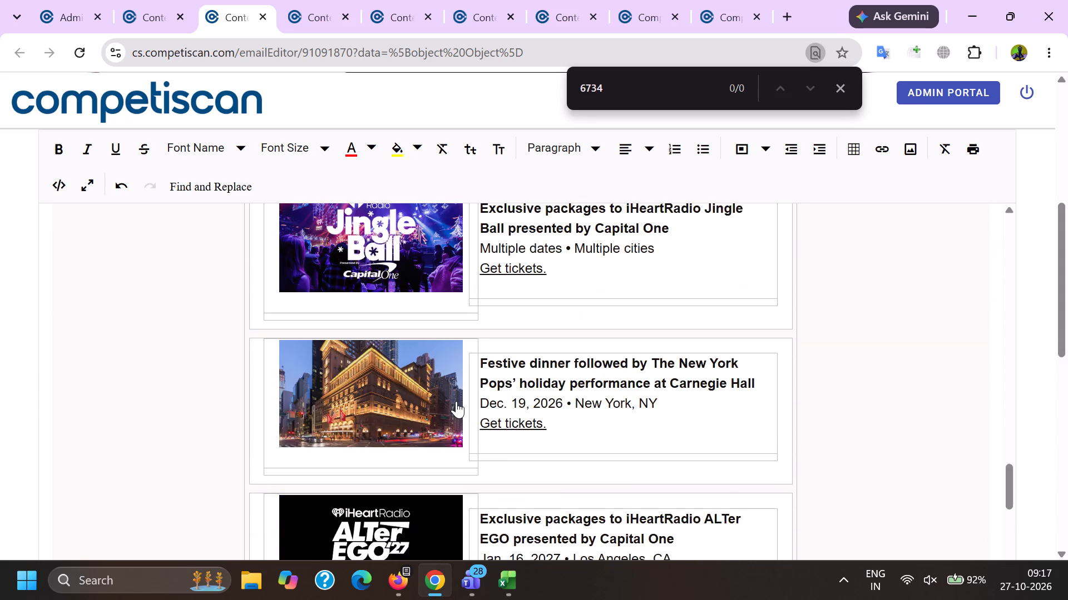
scroll(456, 400, down, 17)
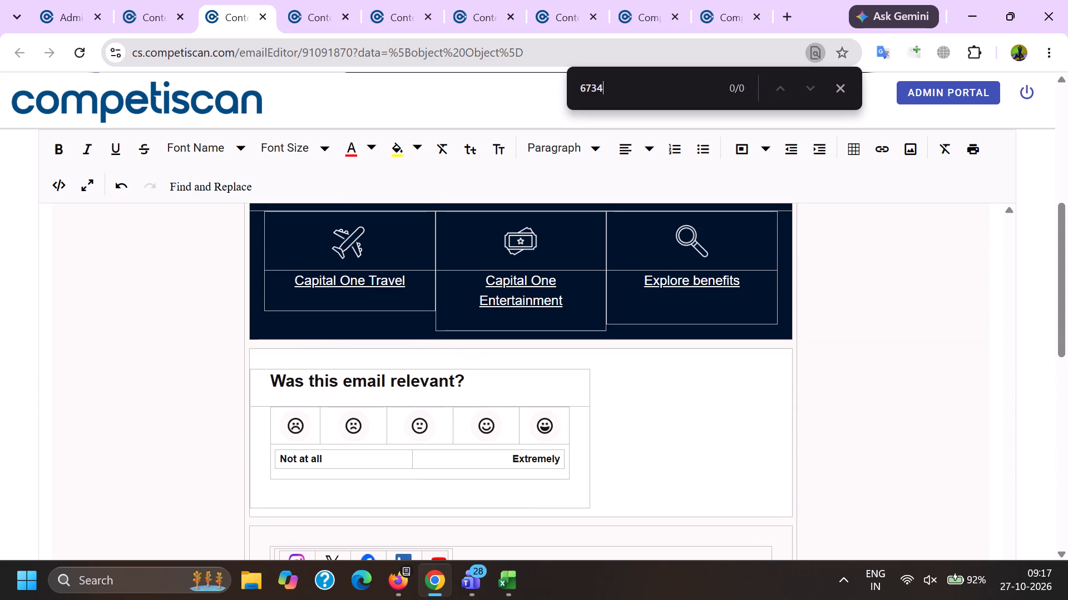
scroll(401, 451, down, 4)
scroll(424, 387, down, 5)
scroll(412, 466, down, 3)
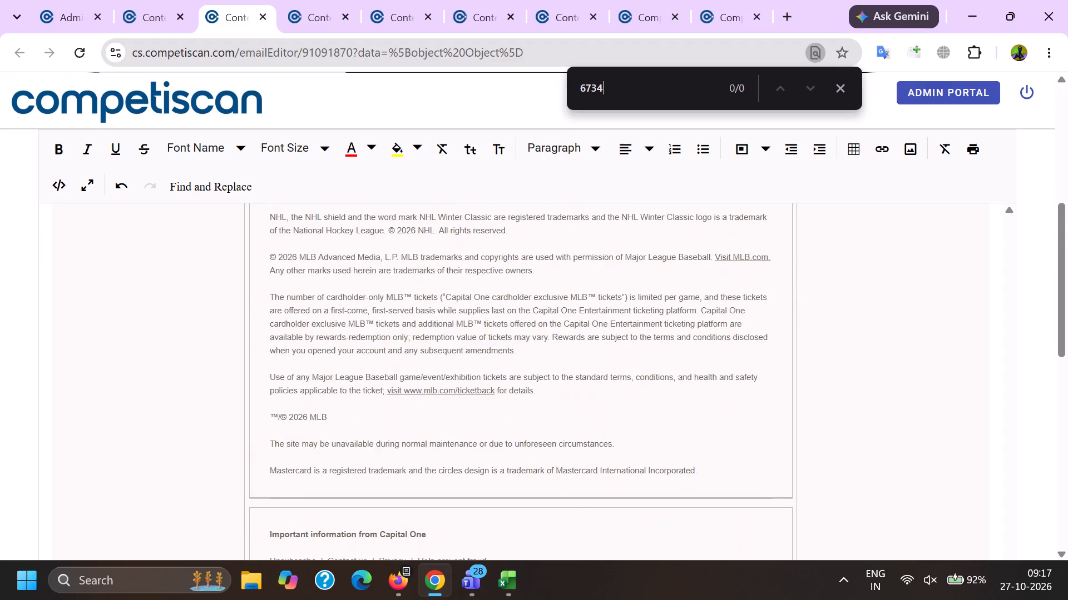
Copy the address of the footer's Privacy link and remove the links from the email body.
right_click(392, 395)
click(449, 177)
scroll(0, 231, down, 4)
click(90, 438)
drag(590, 159, 589, 173)
scroll(385, 498, up, 2)
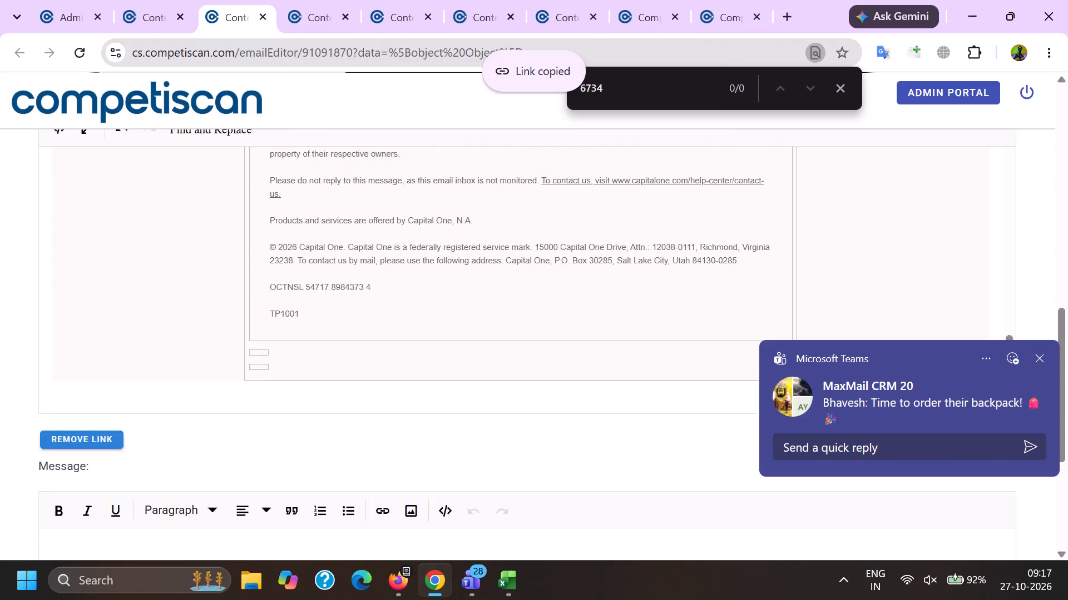
Insert the copied address as a link at the footer's Privacy text, set to open in a new window.
scroll(403, 344, up, 3)
click(392, 316)
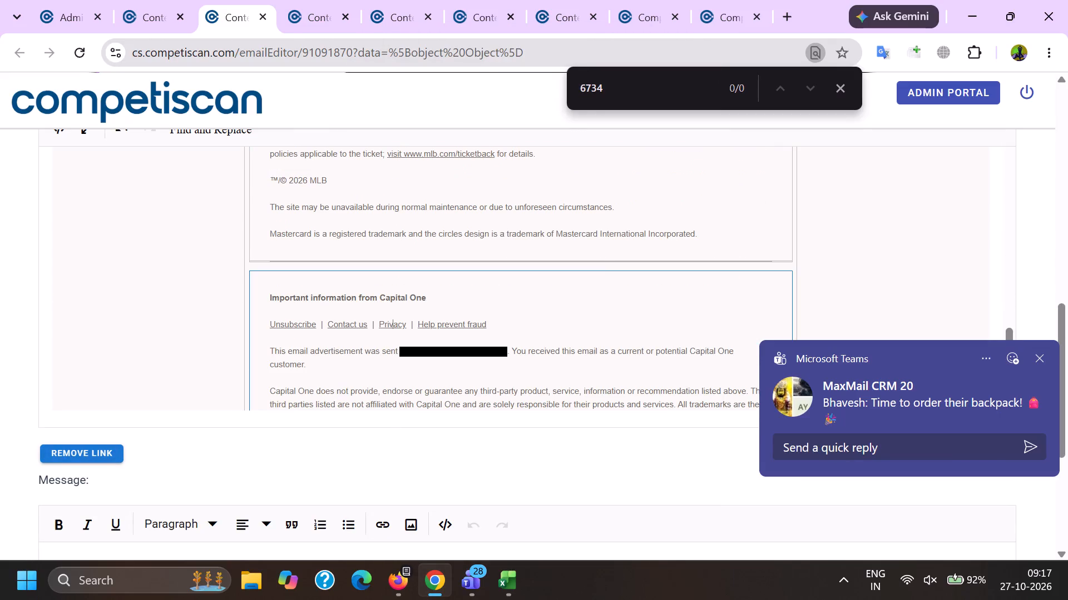
key(ctrl+k)
key(ctrl+v)
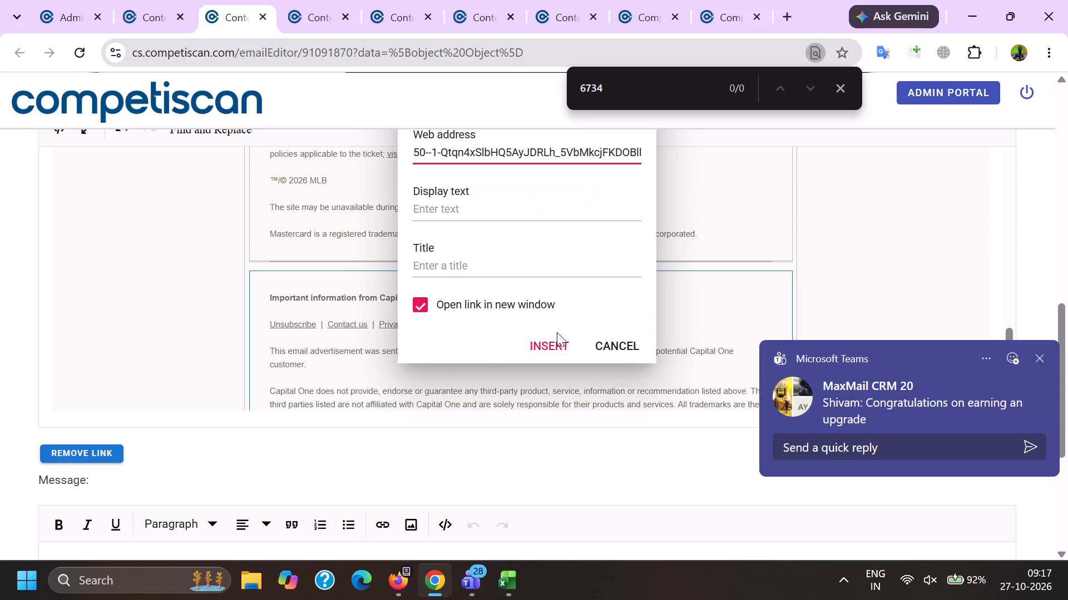
click(557, 332)
click(556, 342)
Delete the recipient's email address from the "This email advertisement was sent to" line in the Capital One footer.
scroll(300, 362, down, 20)
scroll(300, 362, down, 11)
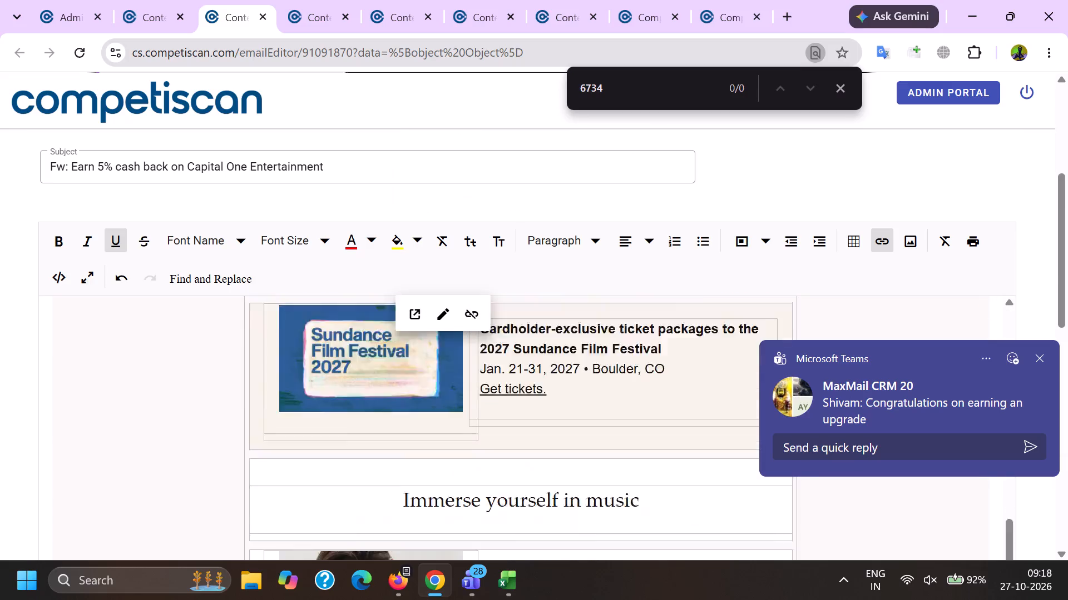
scroll(299, 422, down, 17)
scroll(331, 426, down, 6)
scroll(369, 451, down, 5)
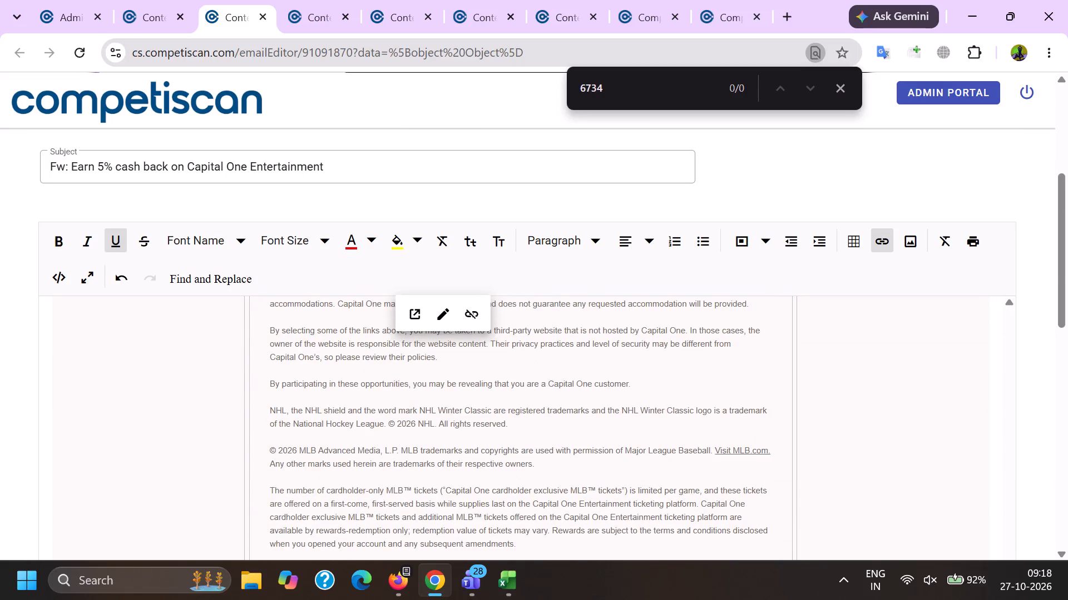
scroll(392, 443, up, 2)
scroll(389, 437, down, 8)
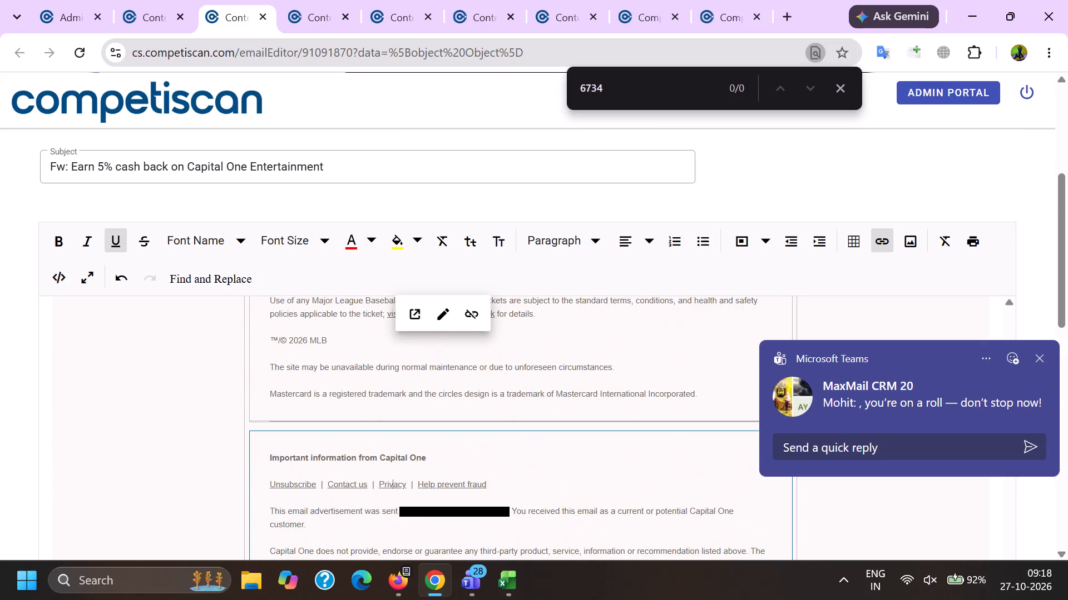
drag(407, 507, 501, 510)
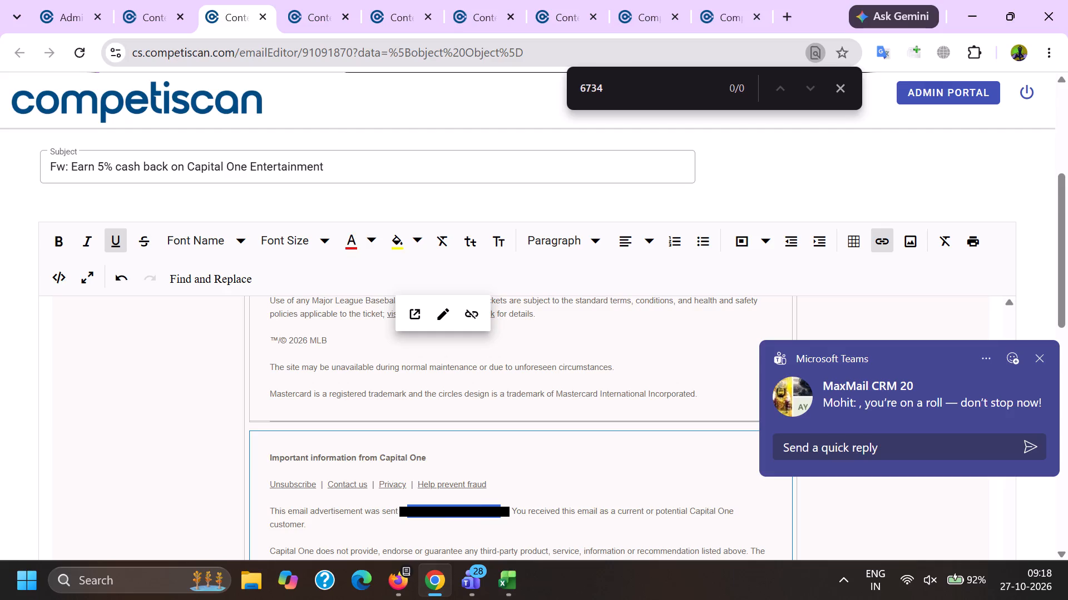
drag(501, 510, 508, 511)
key(BackSpace)
Delete the reference code lines at the end of the Capital One footer.
scroll(368, 348, down, 3)
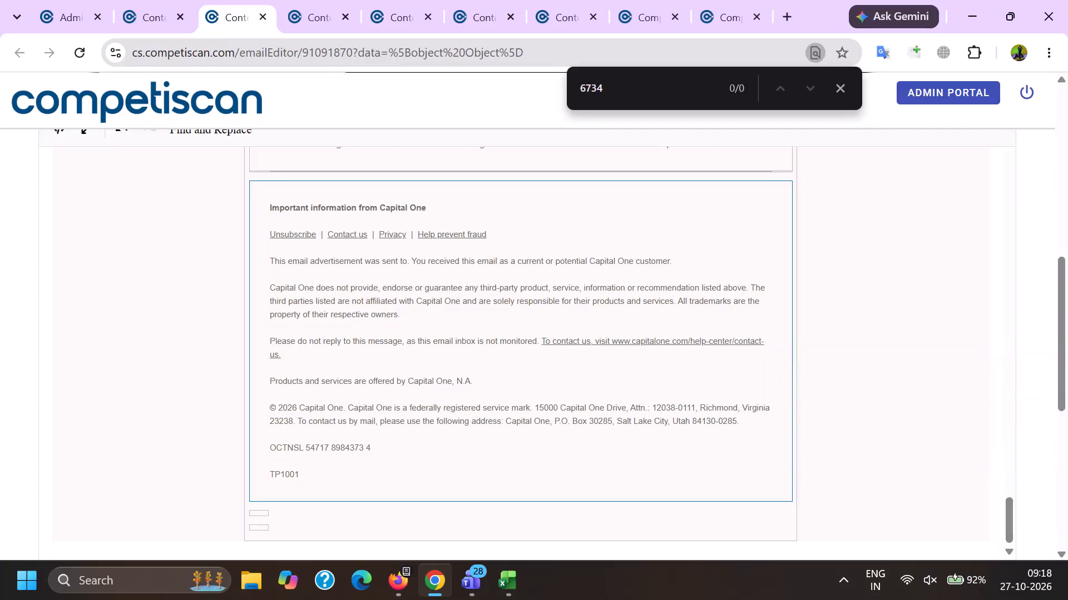
drag(271, 451, 360, 473)
key(BackSpace)
Save the cleaned email's product info.
scroll(370, 379, down, 15)
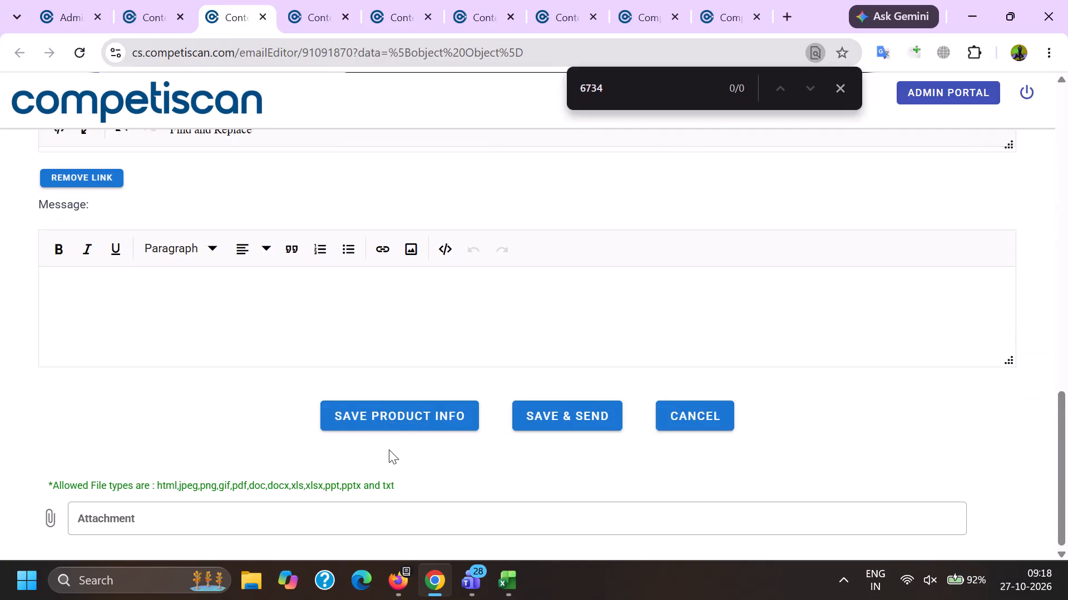
click(389, 413)
click(551, 345)
Return to the email list of the "Earn 5% cash back on Capital One Entertainment" search.
click(160, 0)
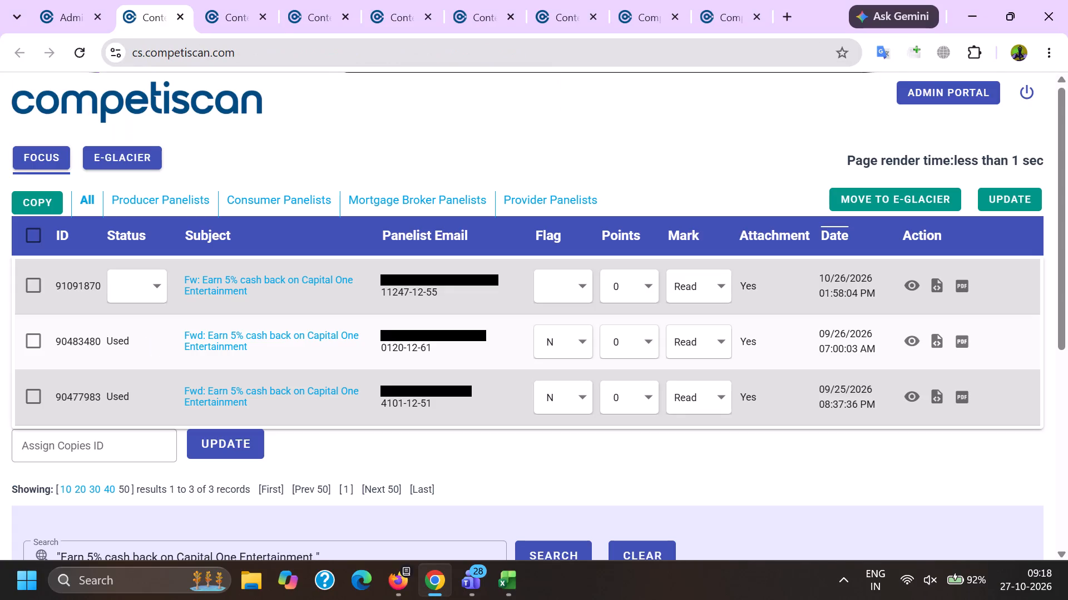
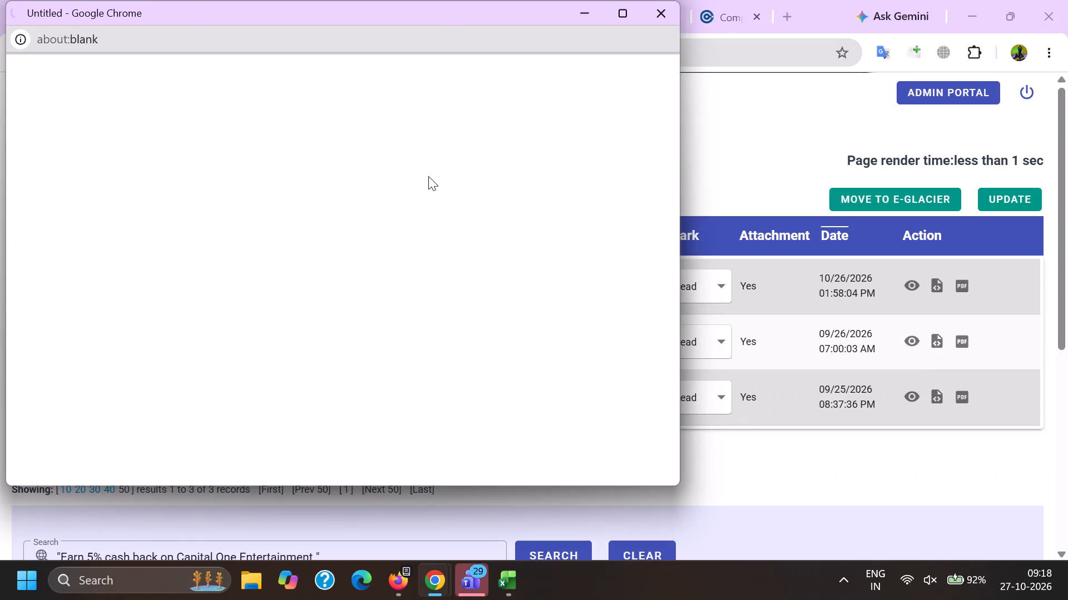
Compare the edited Capital One Entertainment email with the original messages of entries 90483480 and 91091870.
click(243, 0)
scroll(390, 286, down, 5)
scroll(224, 353, up, 20)
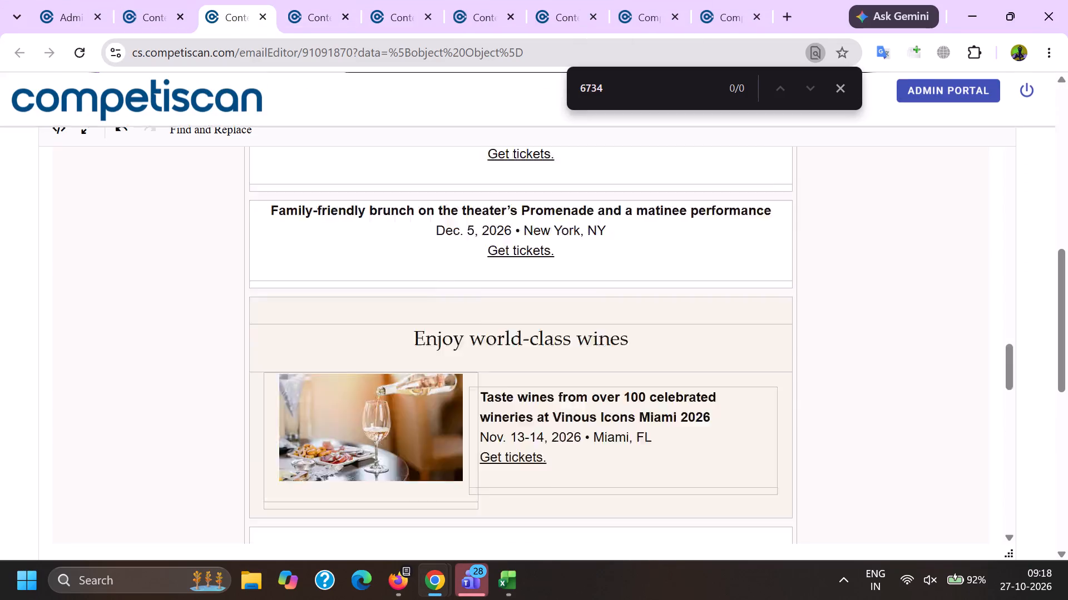
scroll(212, 297, up, 20)
scroll(212, 297, up, 20)
scroll(212, 297, up, 5)
key(alt+Tab)
key(alt+Tab)
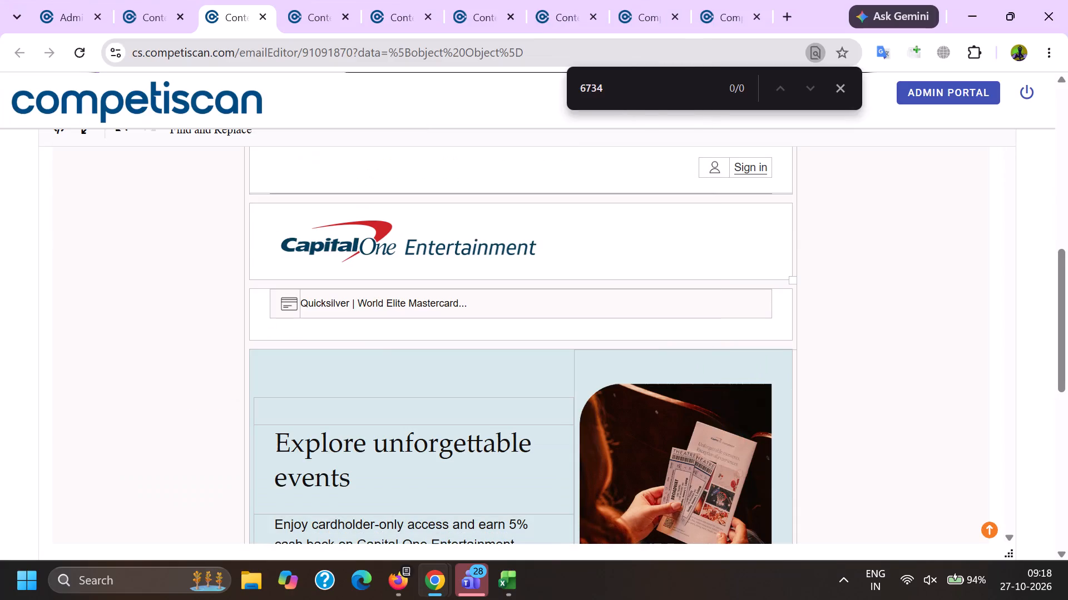
click(167, 0)
click(914, 403)
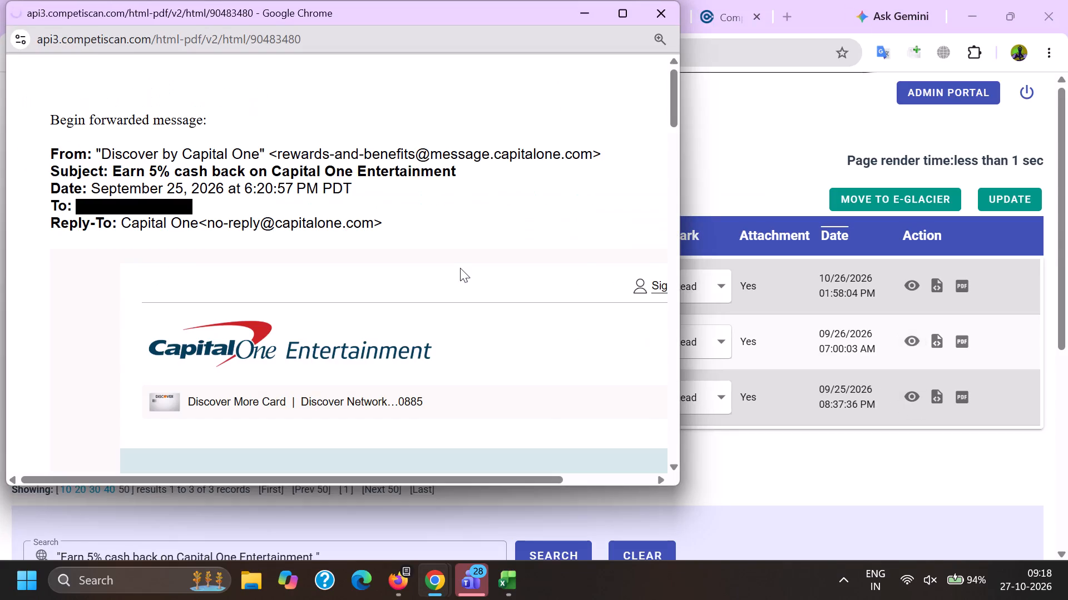
key(alt+Tab)
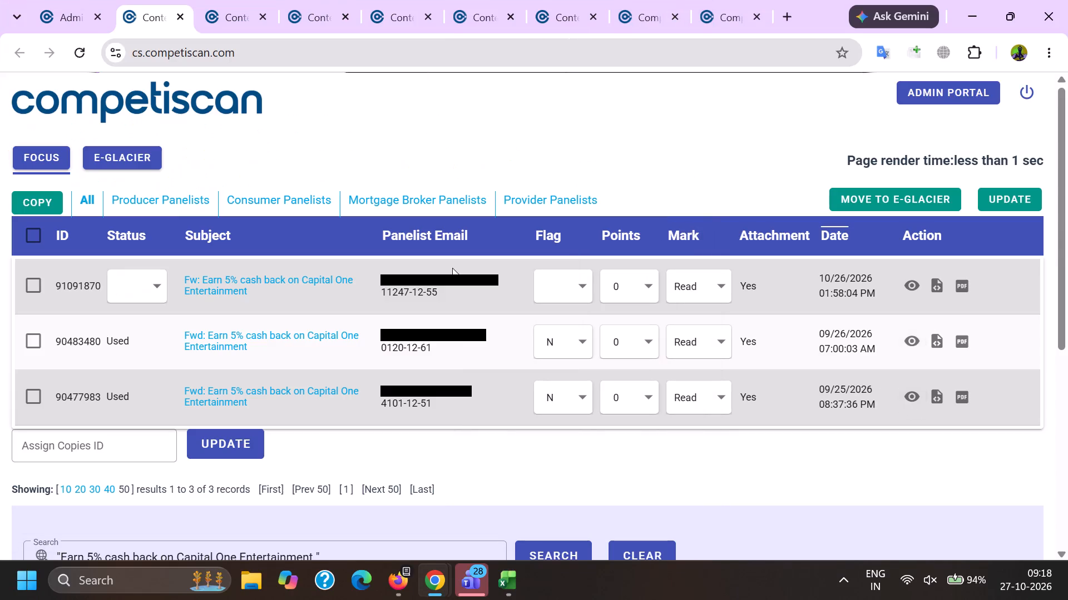
click(914, 281)
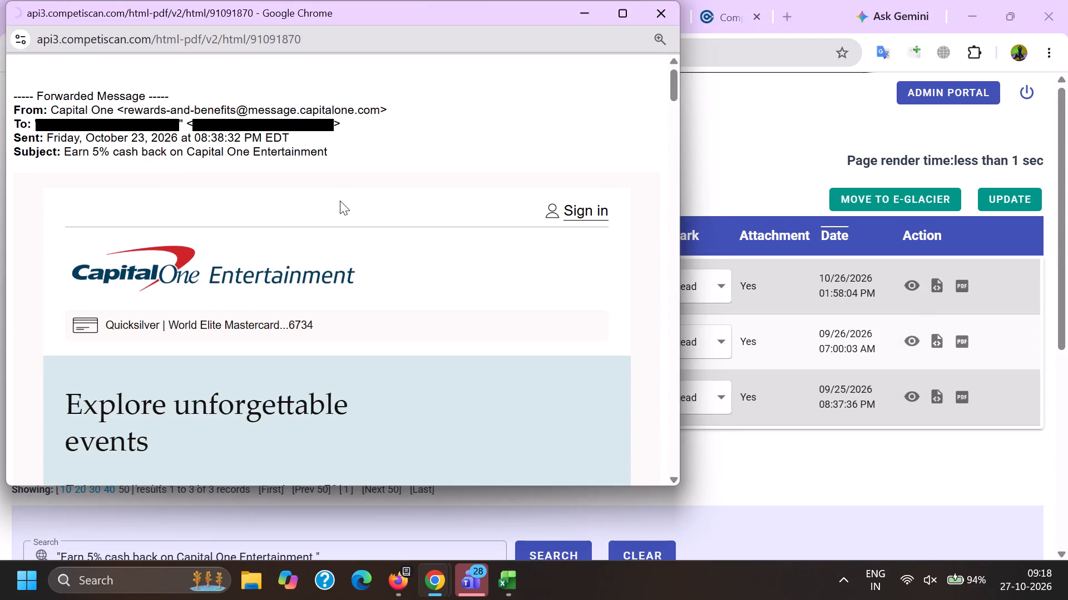
scroll(340, 201, down, 20)
scroll(340, 201, down, 5)
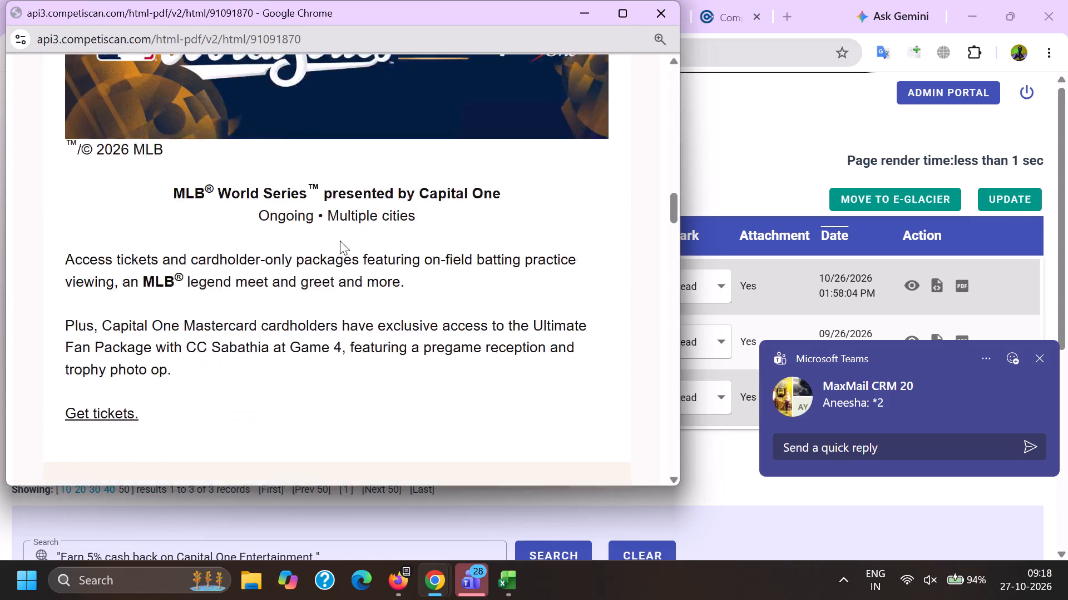
scroll(340, 241, down, 3)
key(alt+Tab)
Open the product information form for email 91091870 from its editor page.
click(206, 0)
scroll(0, 288, up, 8)
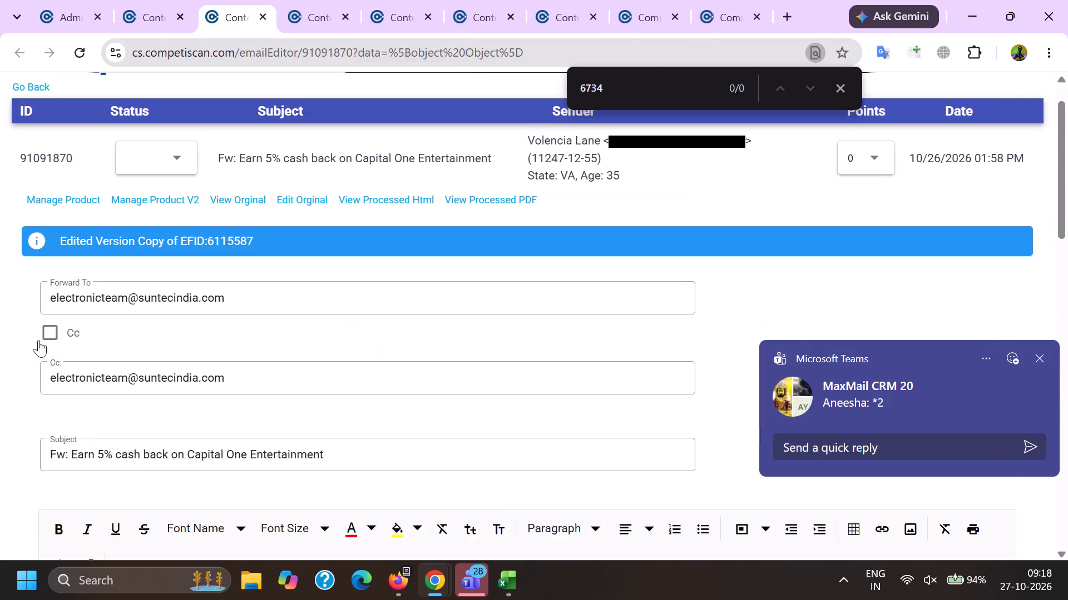
scroll(38, 340, up, 4)
click(70, 256)
click(63, 247)
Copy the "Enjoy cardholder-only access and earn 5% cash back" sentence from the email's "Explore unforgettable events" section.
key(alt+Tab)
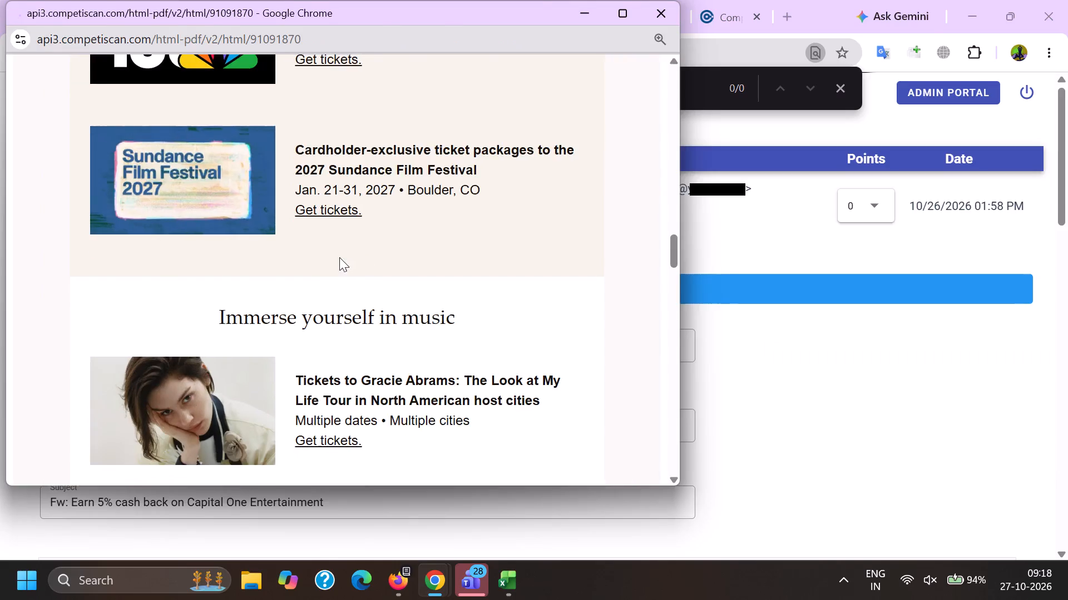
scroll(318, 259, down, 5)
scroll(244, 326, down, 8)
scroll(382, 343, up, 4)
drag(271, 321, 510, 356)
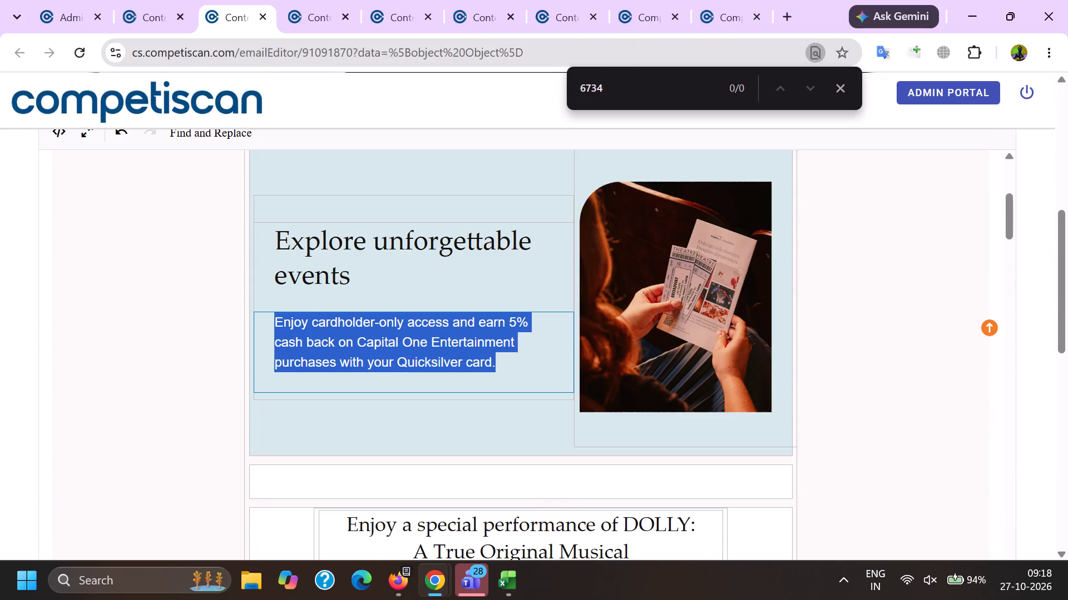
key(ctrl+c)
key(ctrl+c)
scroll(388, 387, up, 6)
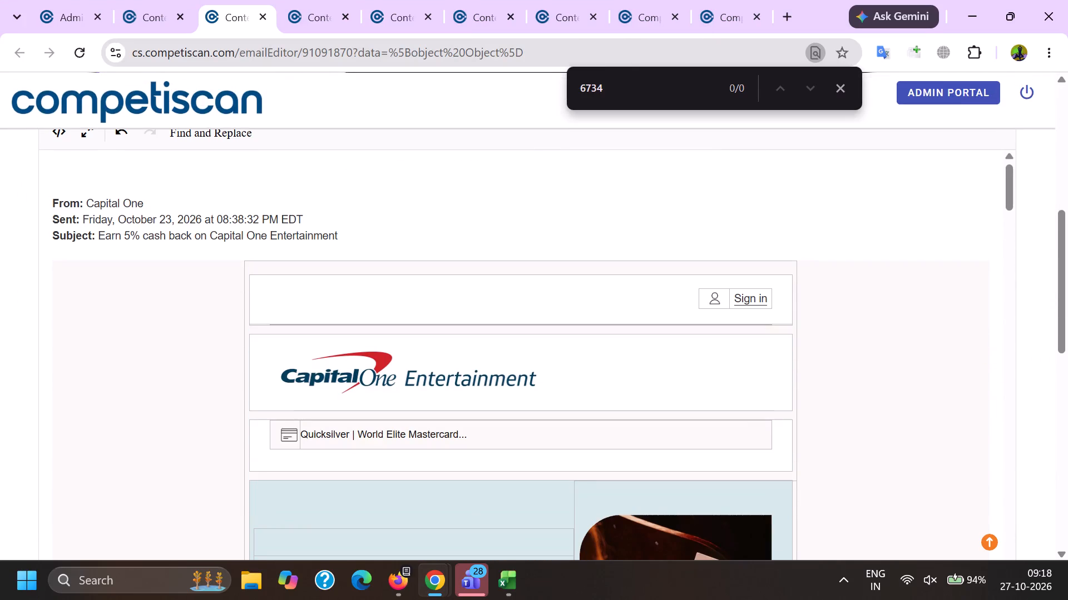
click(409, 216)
Append the Dolly musical sentence "Don't miss this cardholder-only performance" to the email's subject line, separated by a period and space.
scroll(435, 389, down, 10)
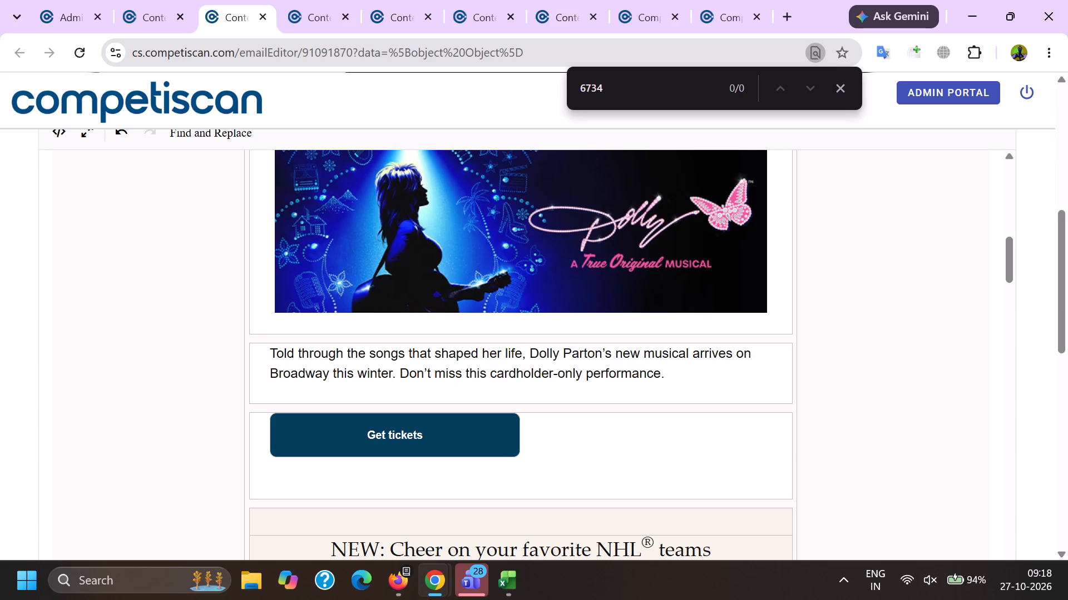
scroll(453, 423, down, 2)
scroll(422, 364, up, 1)
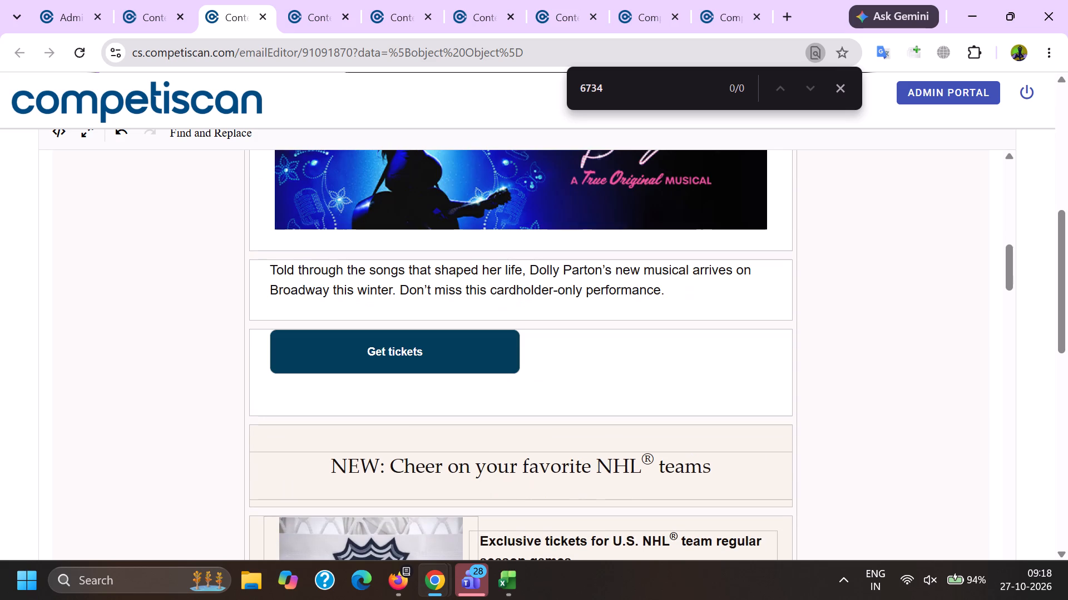
double_click(406, 293)
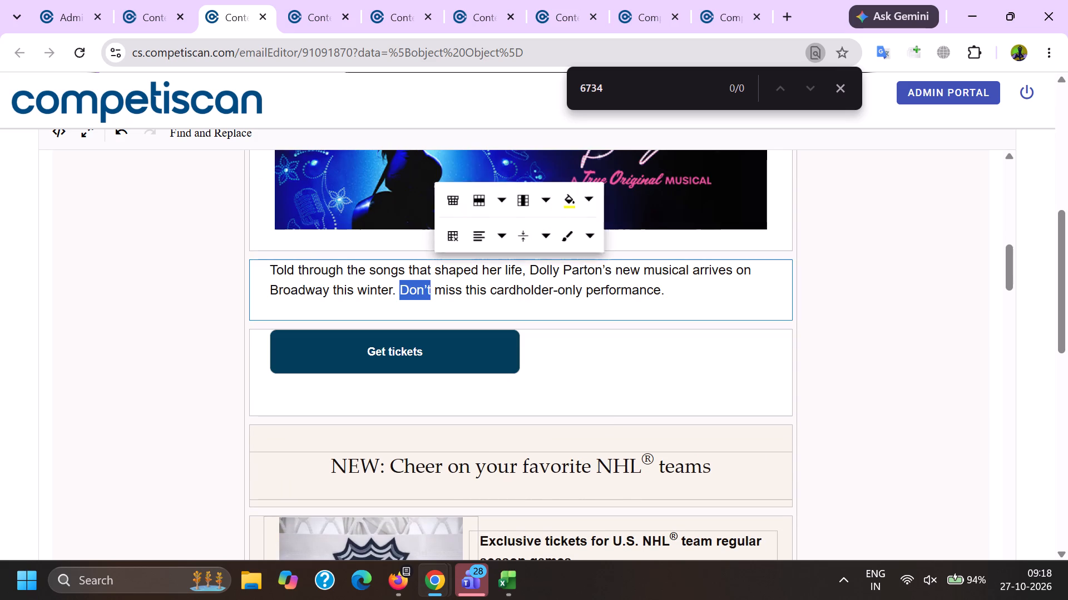
shift+click(627, 293)
key(ctrl+c)
scroll(428, 307, up, 8)
scroll(388, 337, up, 2)
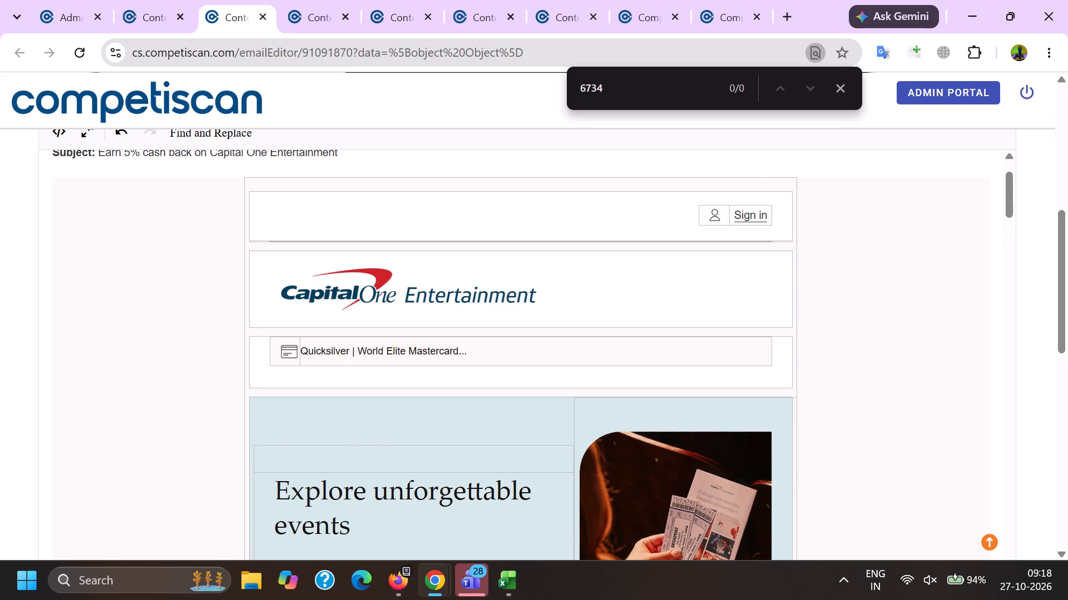
click(408, 179)
scroll(383, 346, up, 2)
click(521, 252)
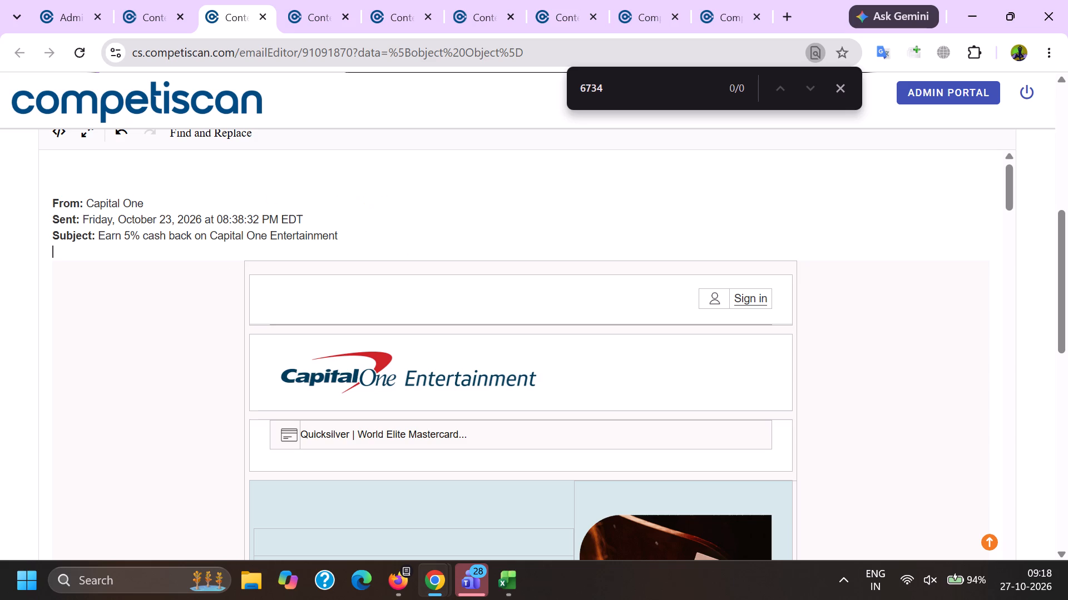
key(Left)
key(period)
key(space)
key(ctrl+v)
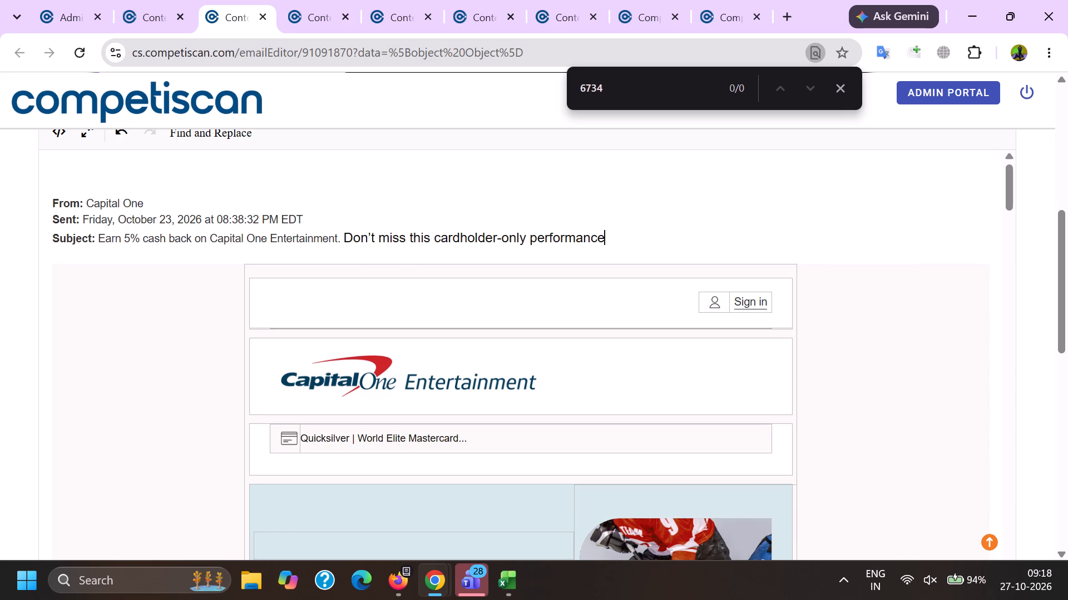
Copy the combined subject text and undo the sentence added to the subject line.
drag(100, 236, 631, 245)
key(ctrl+c)
key(ctrl+z)
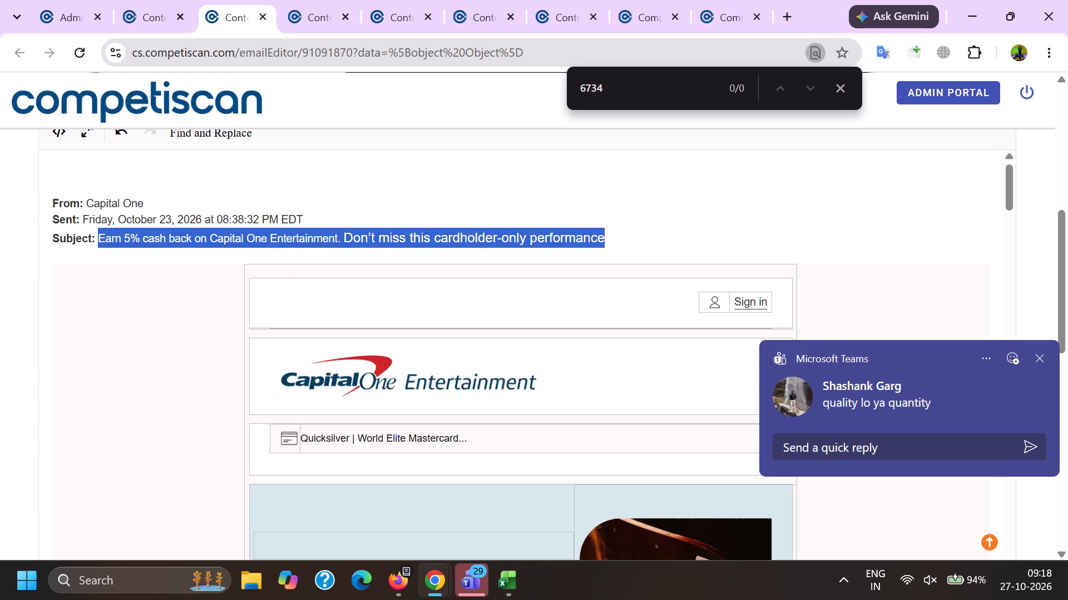
In the product form, set the sector to Credit Cards and the category to Payment Cards.
key(alt+Tab)
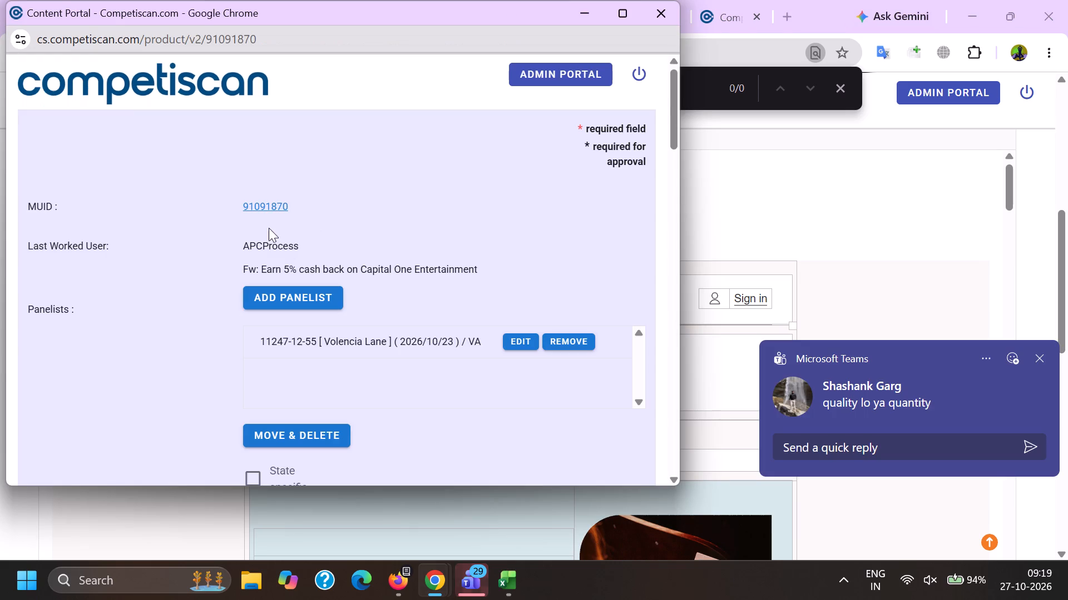
scroll(269, 228, down, 7)
scroll(279, 302, up, 2)
click(267, 301)
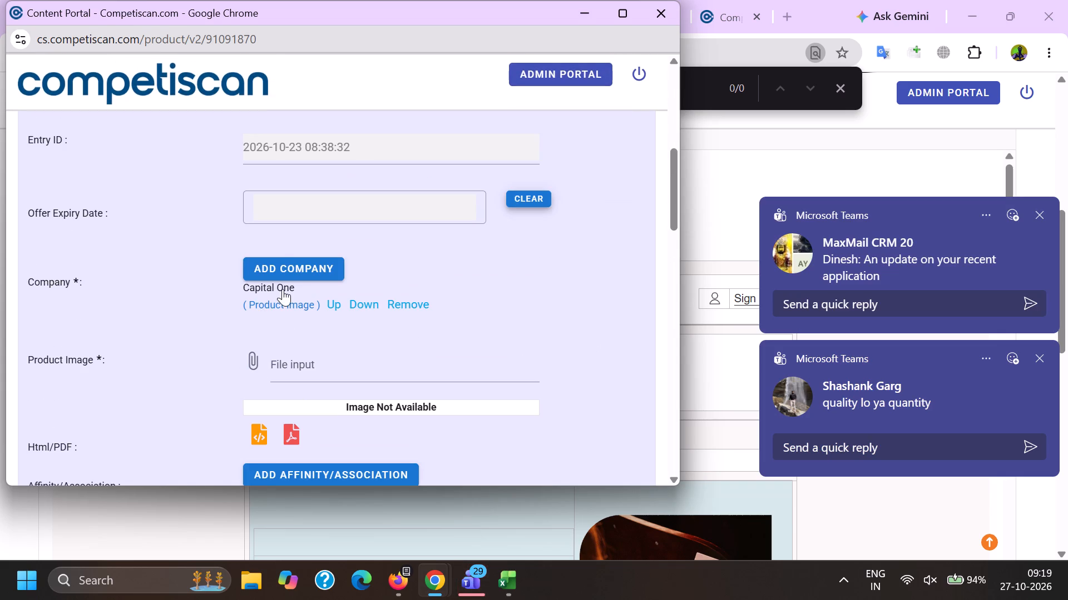
scroll(283, 253, down, 7)
scroll(286, 319, up, 3)
click(306, 344)
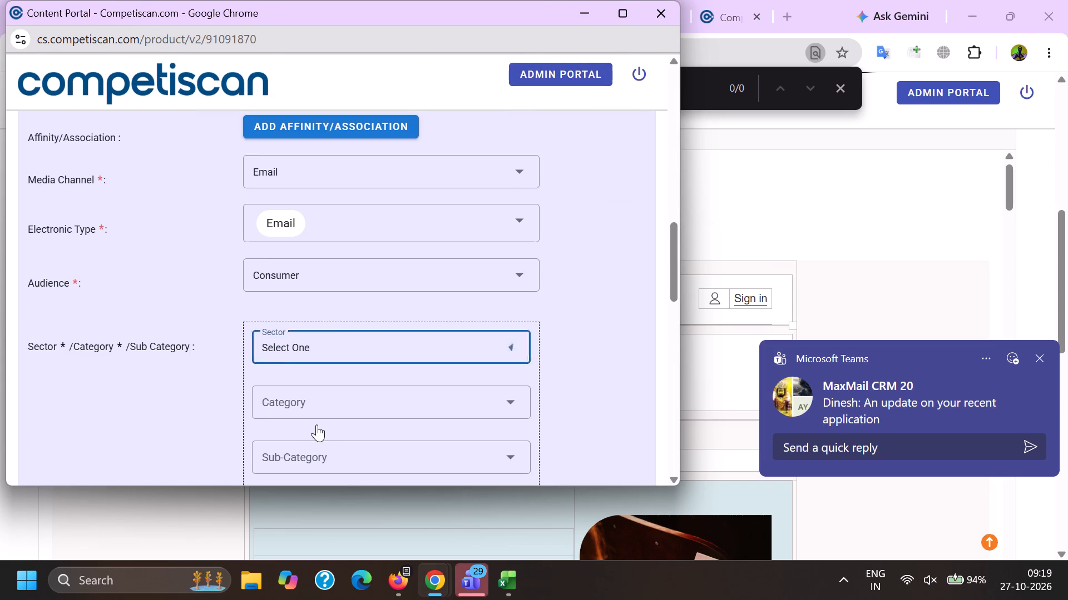
drag(315, 376, 315, 381)
drag(217, 392, 231, 403)
click(330, 399)
scroll(337, 262, down, 1)
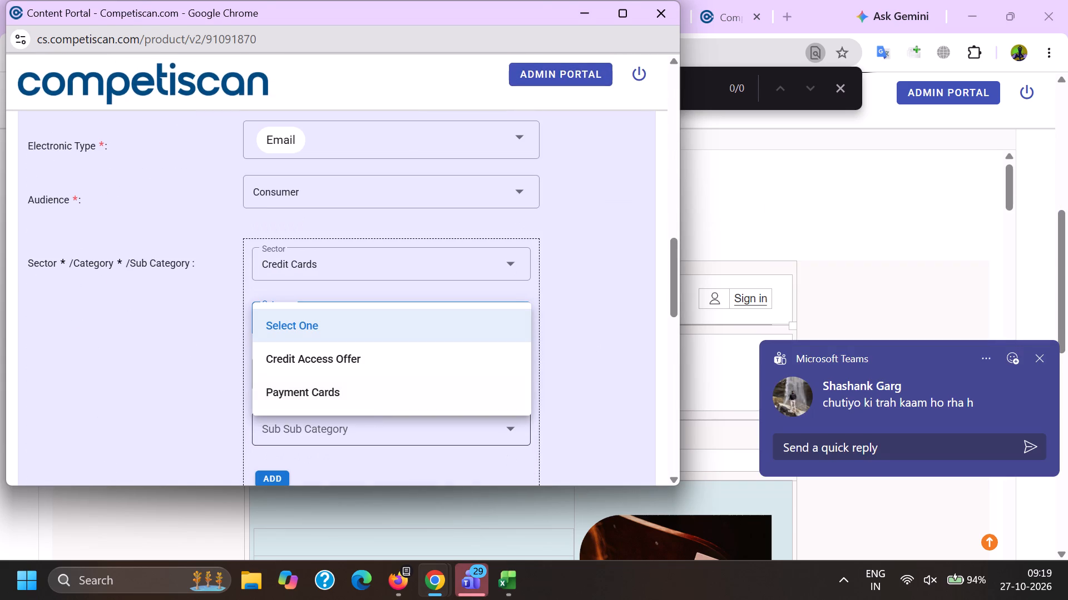
click(313, 388)
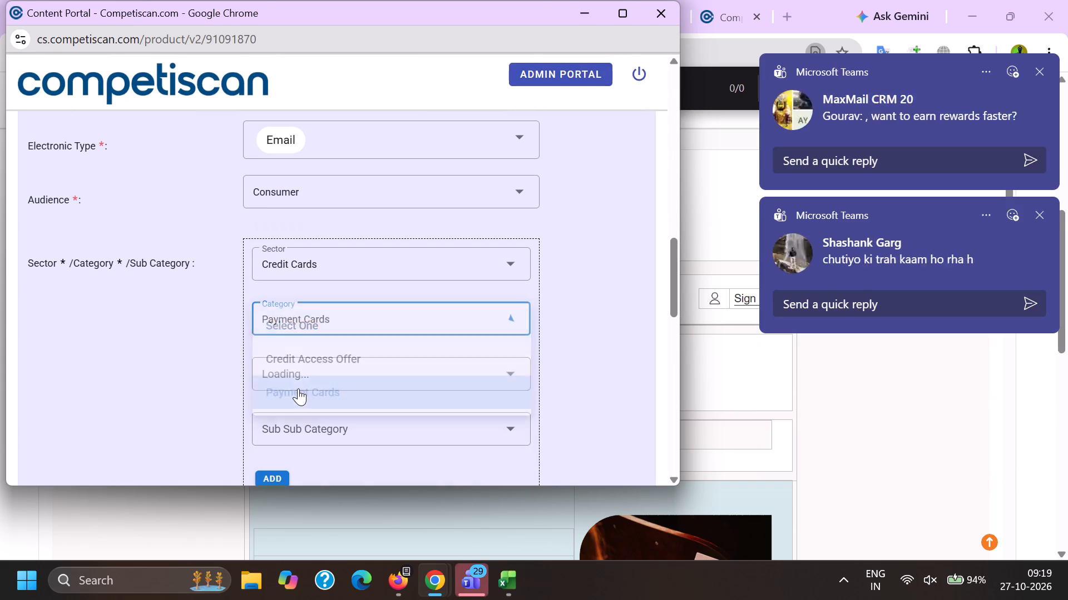
Set the sub category to Credit Cards and add the classification to the product.
click(292, 377)
scroll(328, 239, down, 2)
click(311, 378)
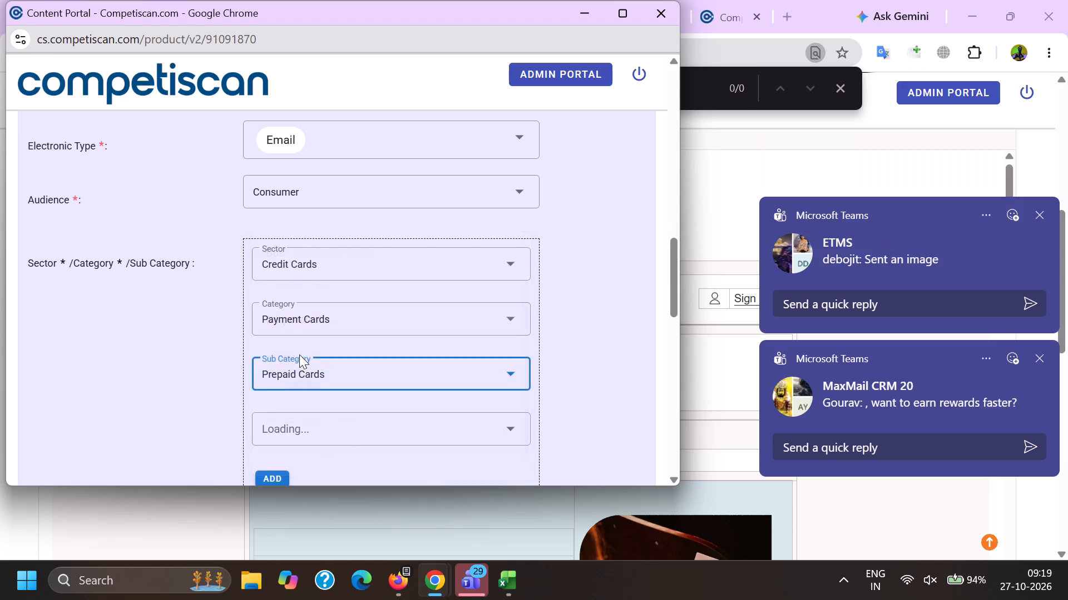
click(299, 373)
click(303, 350)
drag(198, 356, 206, 356)
scroll(273, 278, down, 2)
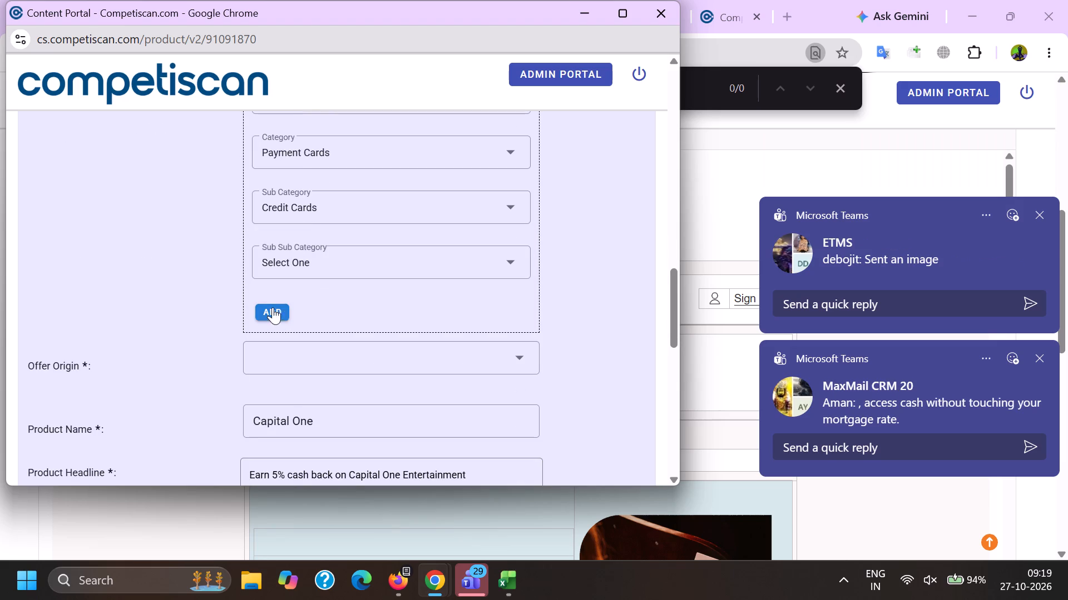
click(273, 307)
Set the offer origin to Provider/Bank.
click(288, 383)
click(303, 448)
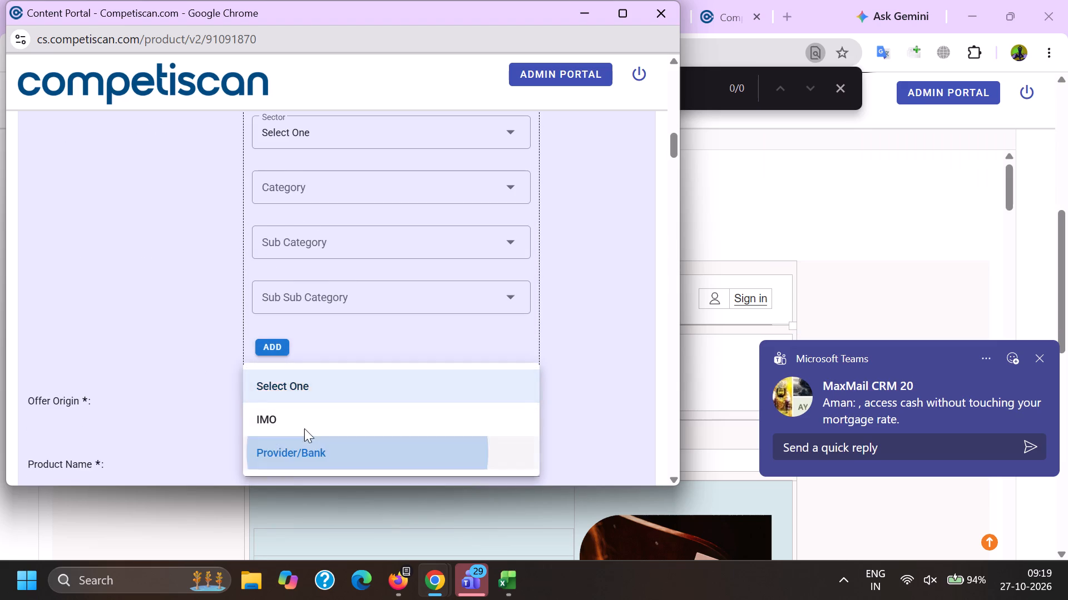
Replace the product headline with the copied "Earn 5% cash back on Capital One Entertainment. Don't miss this cardholder-only performance".
scroll(326, 207, down, 3)
click(290, 223)
drag(495, 319, 6, 256)
key(ctrl+v)
Search the product names for "quick" and choose Quicksilver Rewards as the product name.
click(274, 211)
text(quick)
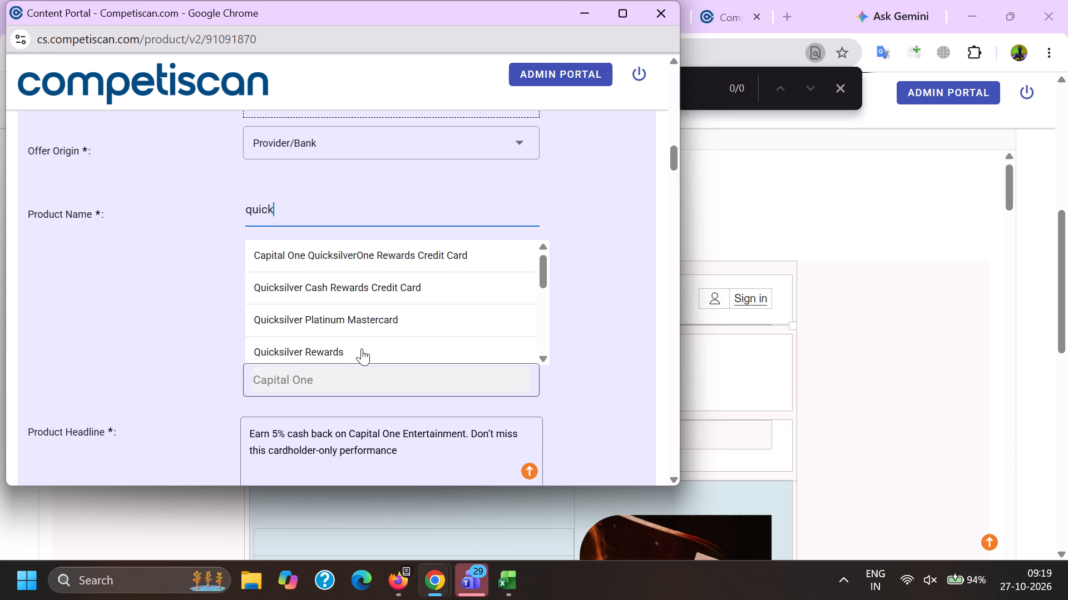
click(359, 349)
drag(454, 368, 97, 257)
Set the response mechanism to URL/Website.
scroll(319, 259, down, 5)
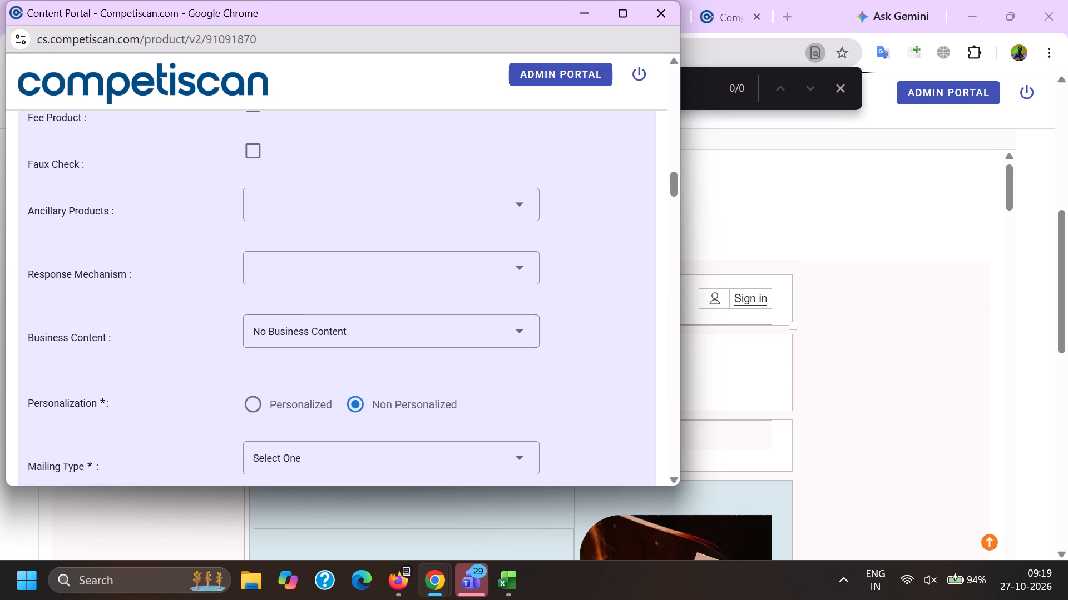
click(275, 268)
scroll(284, 166, down, 8)
click(318, 393)
drag(147, 341, 156, 337)
Select Travel Protection/Benefits as the ancillary product.
scroll(299, 219, up, 2)
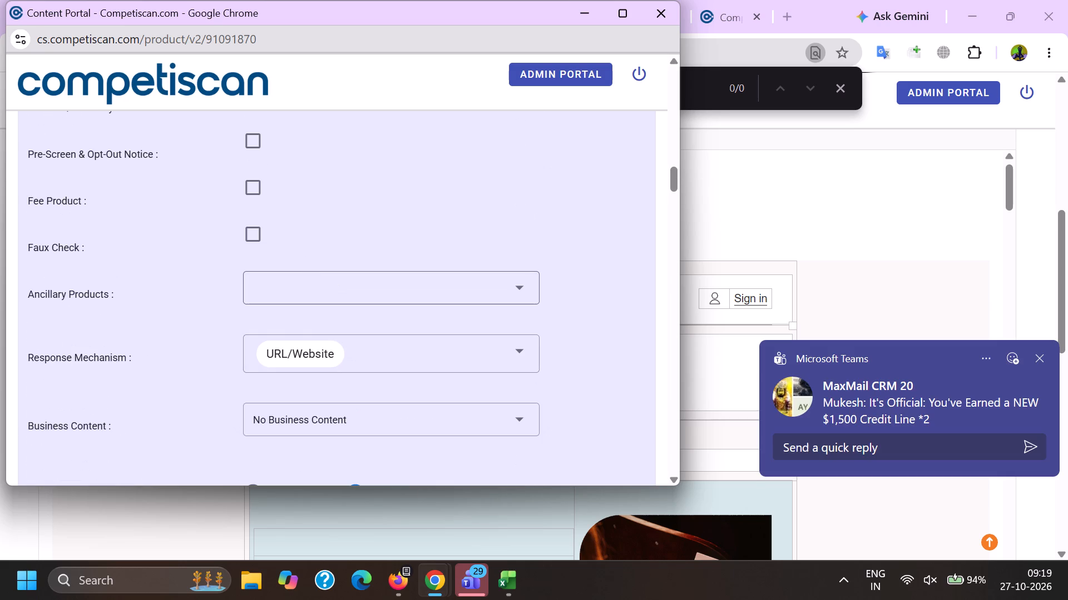
click(299, 289)
scroll(364, 173, down, 10)
click(369, 326)
drag(0, 276, 12, 276)
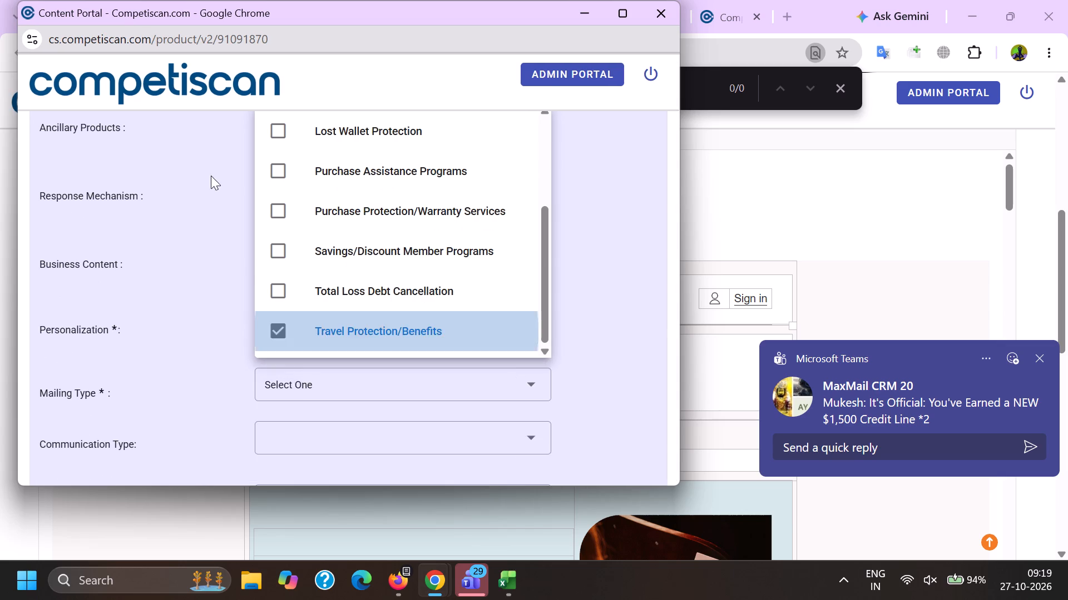
Set the mailing type to Loyalty/Retention and mark the email as Personalized.
scroll(210, 172, down, 3)
scroll(272, 296, up, 1)
click(279, 224)
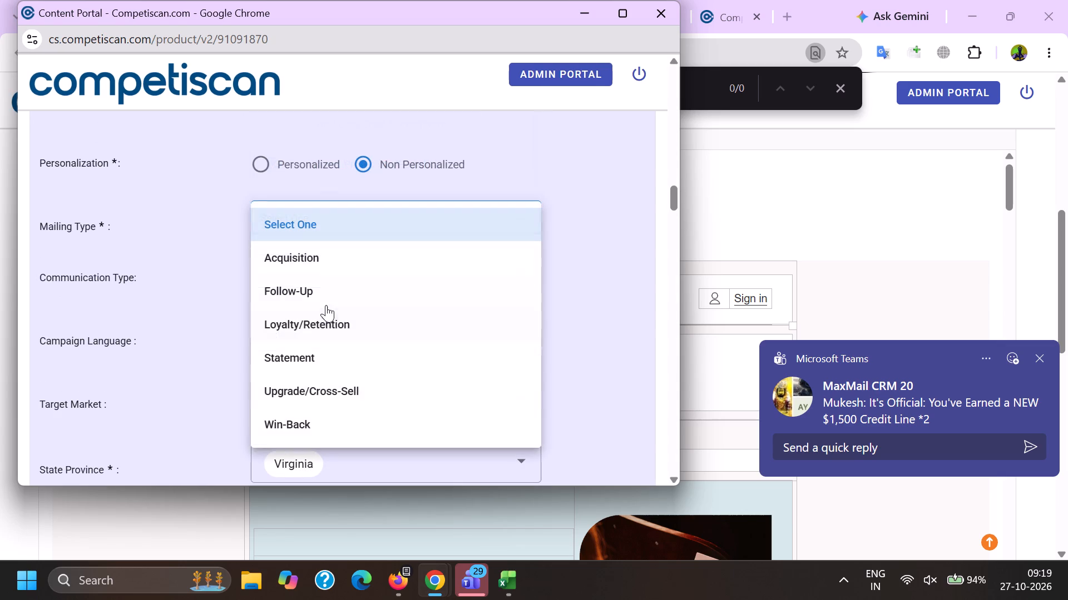
click(327, 323)
click(132, 285)
click(264, 150)
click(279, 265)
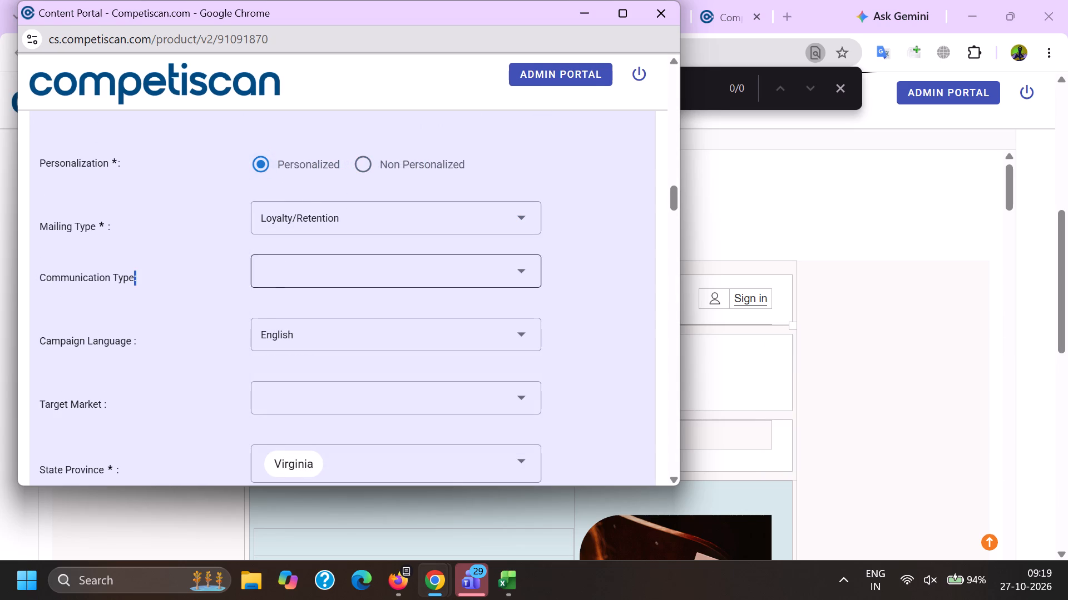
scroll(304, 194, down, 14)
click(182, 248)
Set the card network to MasterCard in the payment card offer details.
scroll(213, 242, down, 5)
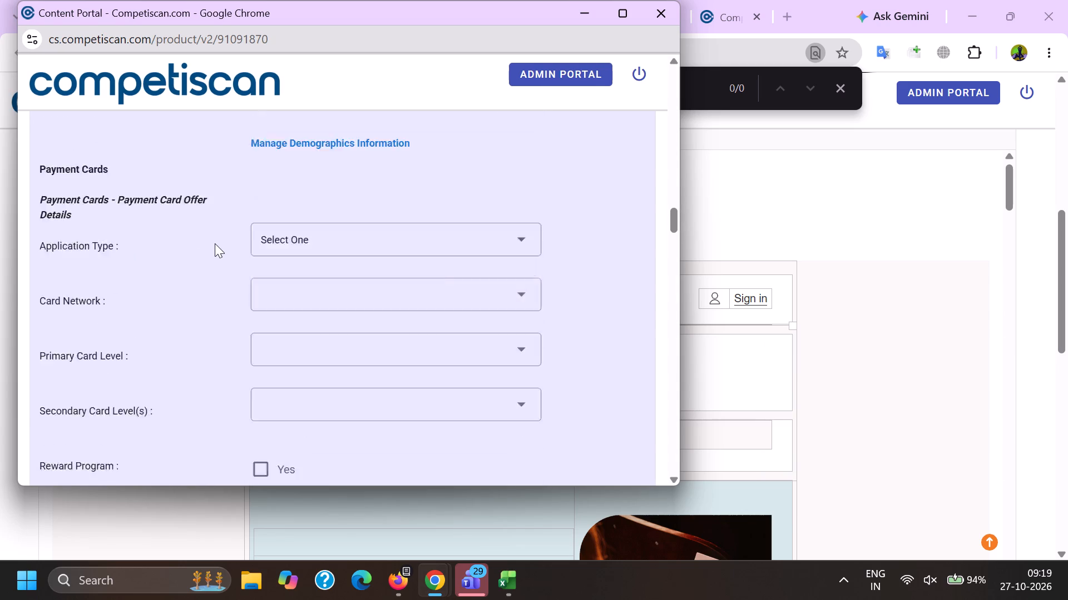
scroll(268, 283, up, 2)
click(294, 256)
scroll(319, 175, down, 1)
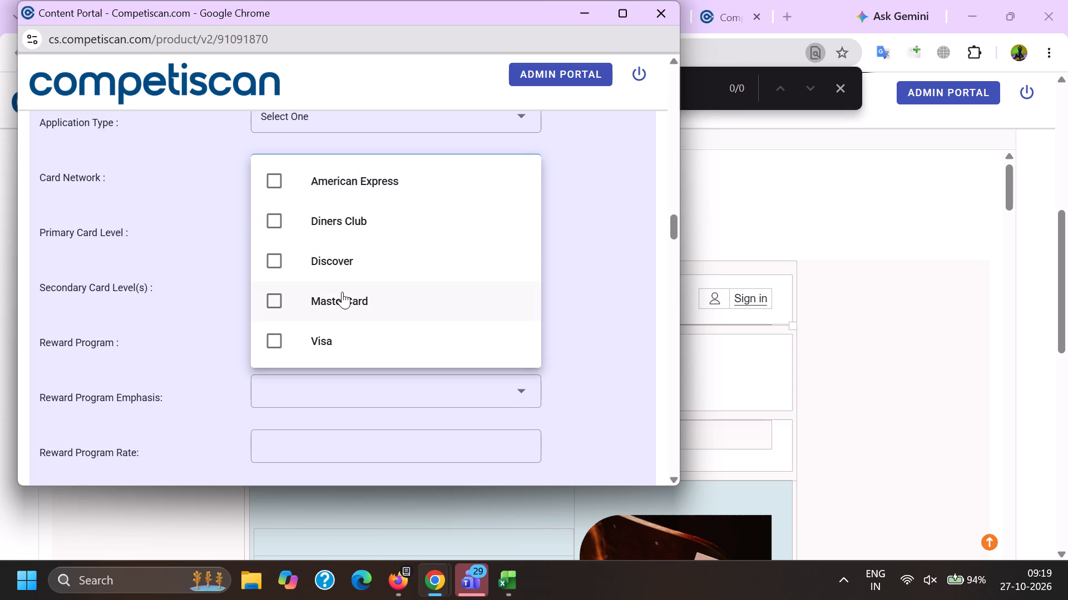
click(333, 297)
drag(159, 257, 187, 257)
Set the primary card level to World MasterCard in the payment card offer details.
click(320, 227)
scroll(375, 157, down, 2)
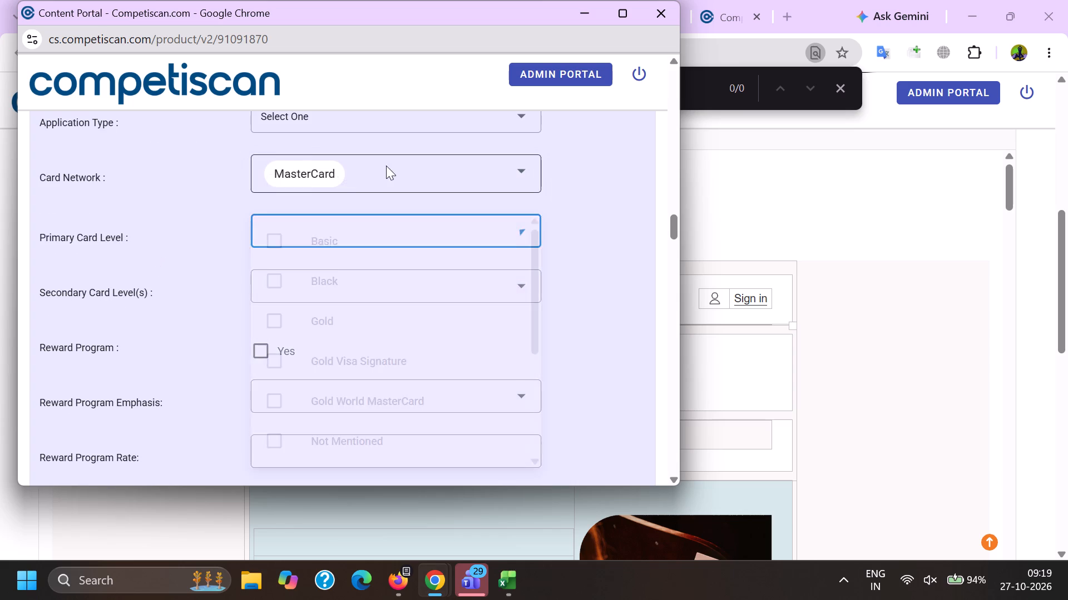
scroll(362, 258, down, 4)
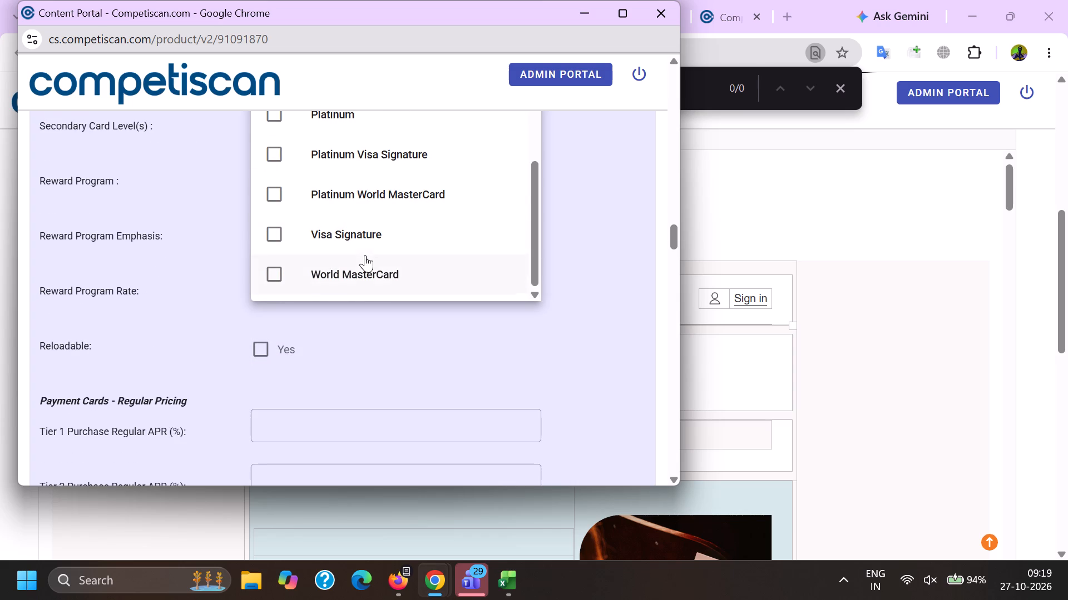
click(365, 266)
drag(148, 226, 175, 226)
Mark the card as having a reward program and set the reward program emphasis to Cash-Back.
click(269, 193)
click(308, 246)
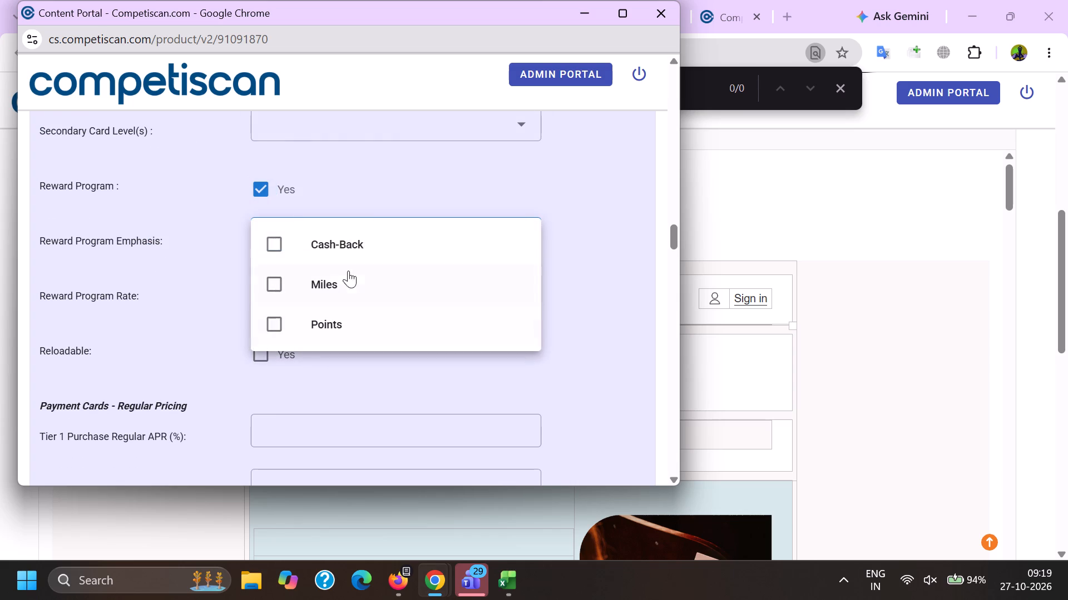
drag(351, 243, 345, 246)
double_click(115, 266)
Submit the product info for email 91091870 and return to the subject search results.
key(End)
scroll(243, 269, down, 7)
click(295, 464)
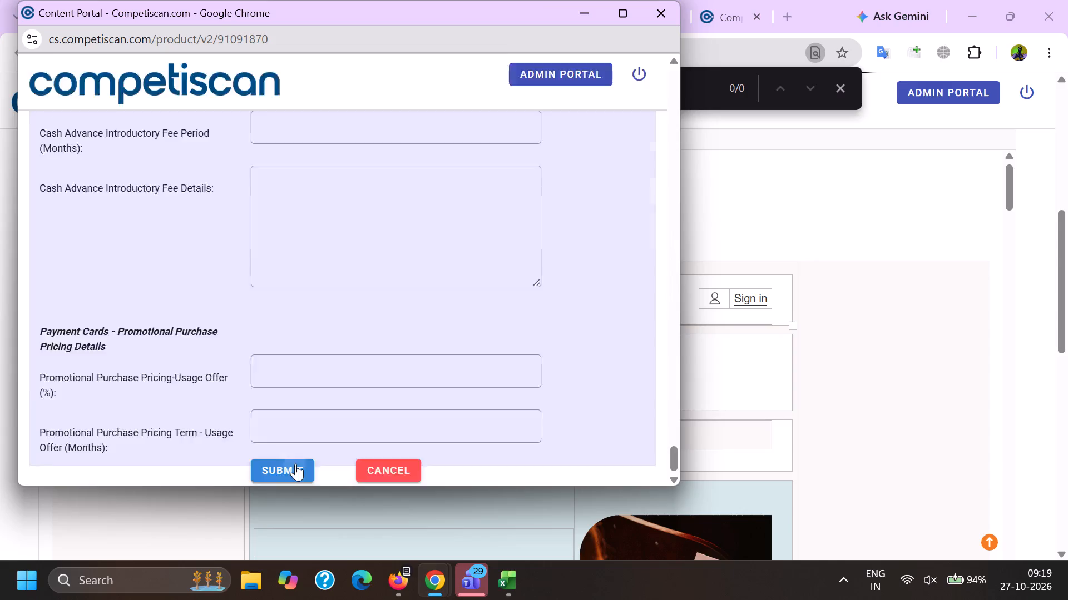
click(849, 299)
click(108, 0)
click(186, 0)
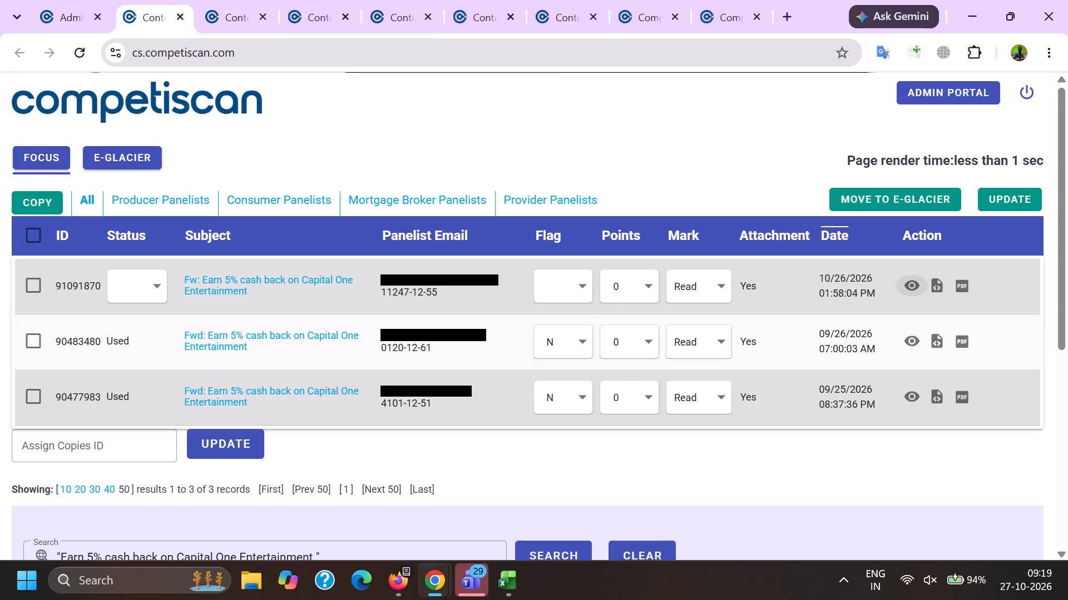
Switch to Firefox and look through the "Capital one" email list for further emails to process.
click(392, 585)
click(136, 484)
scroll(215, 357, down, 1)
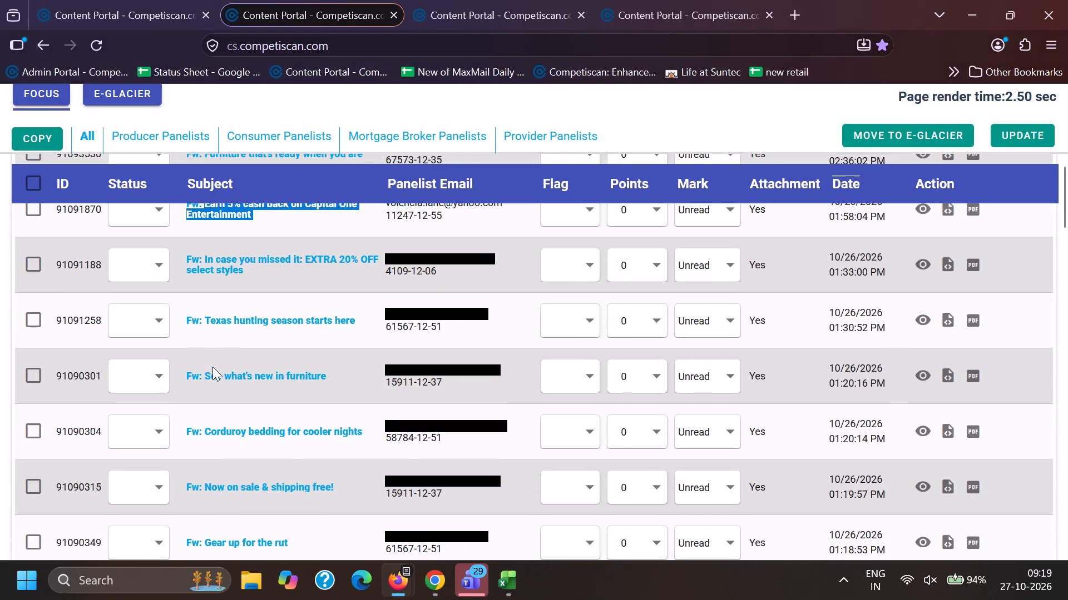
scroll(205, 382, down, 7)
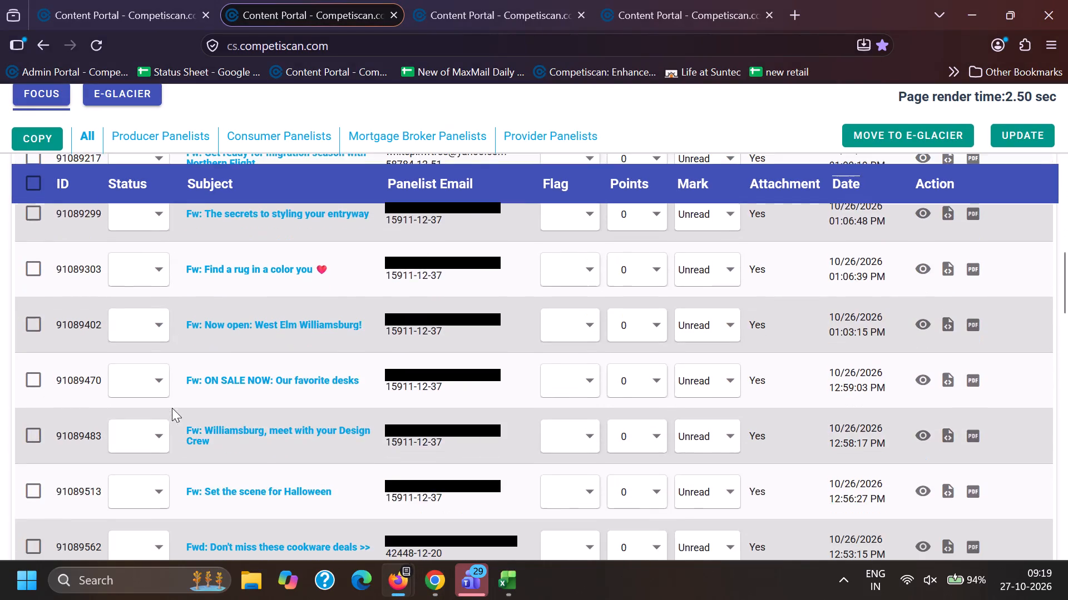
scroll(171, 414, down, 6)
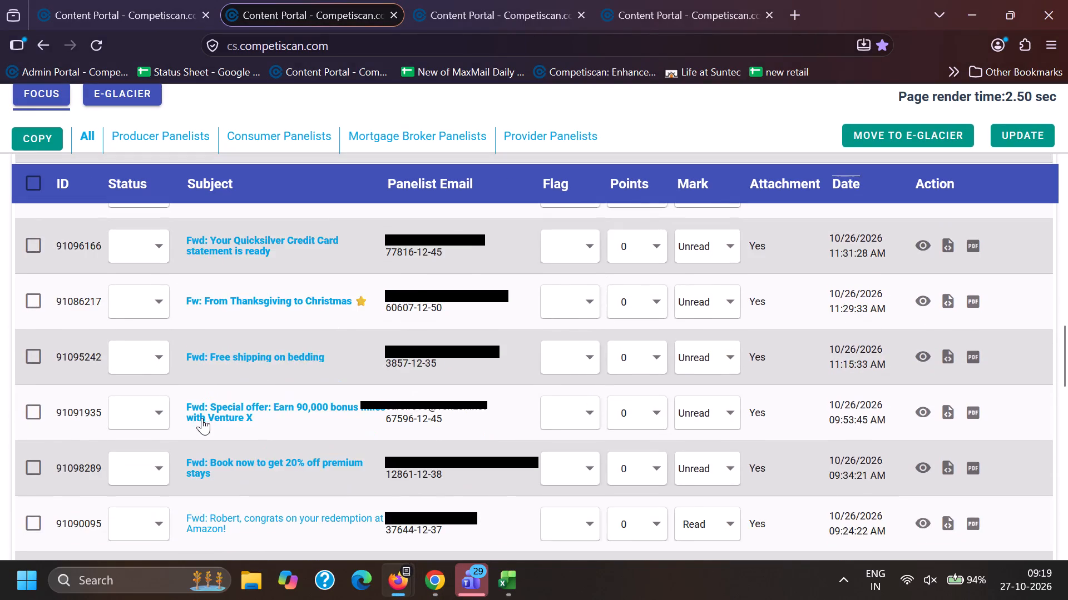
scroll(202, 417, down, 3)
scroll(209, 414, up, 2)
scroll(209, 414, down, 3)
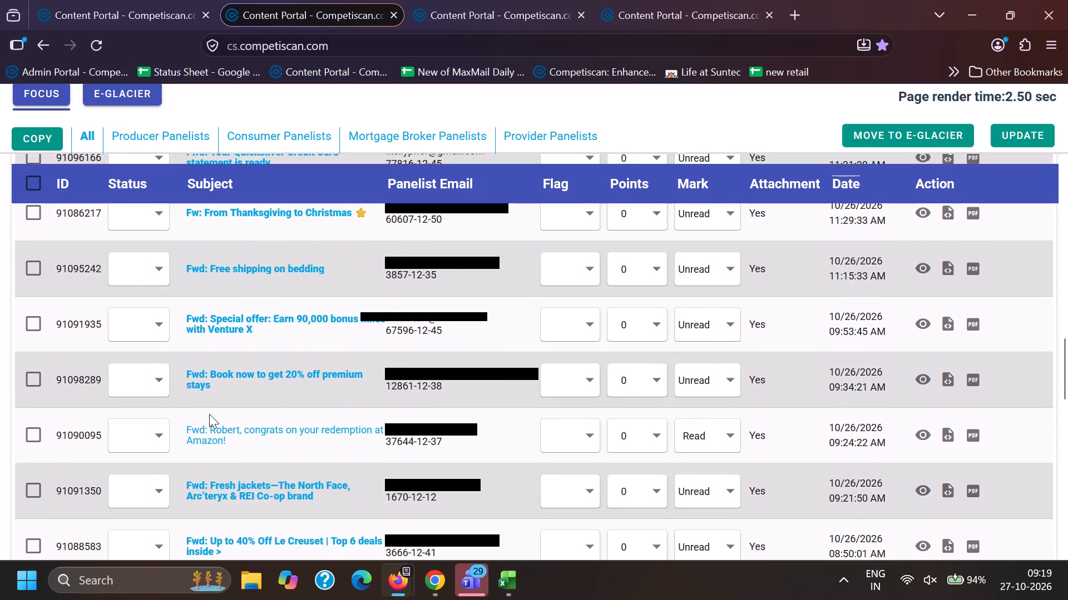
scroll(209, 414, down, 3)
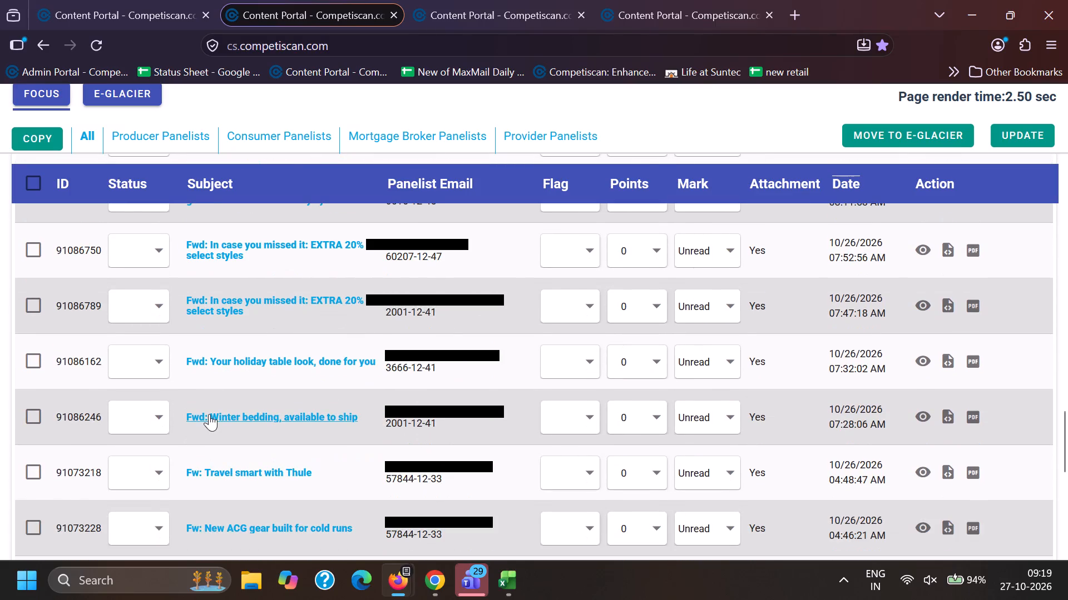
scroll(209, 414, down, 4)
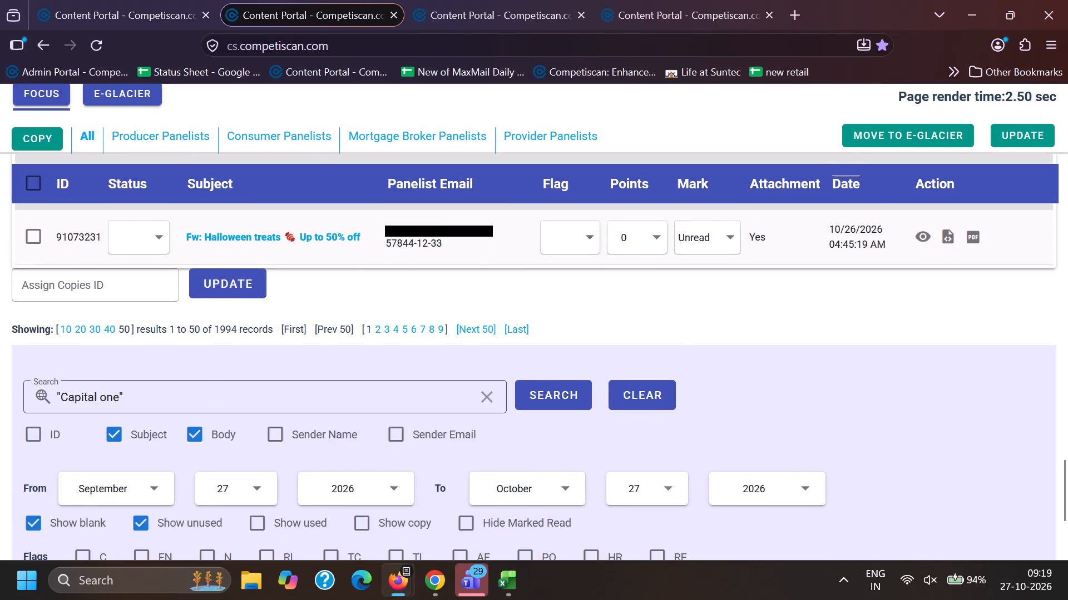
Rerun the "Capital one" search and refresh the Chase email list.
click(545, 396)
click(444, 0)
click(327, 0)
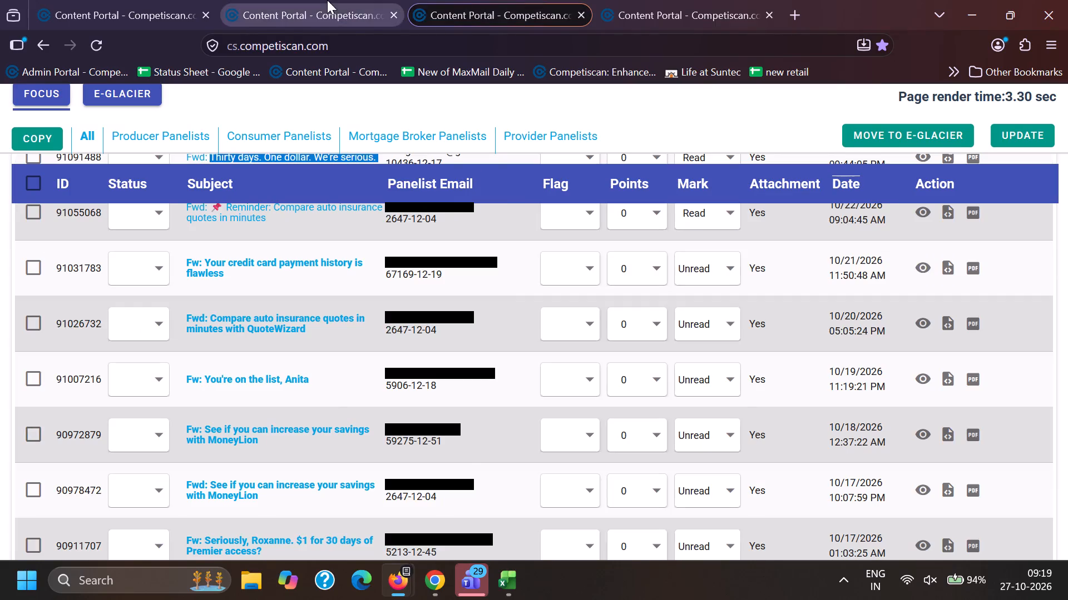
click(123, 0)
drag(56, 164, 62, 164)
click(323, 0)
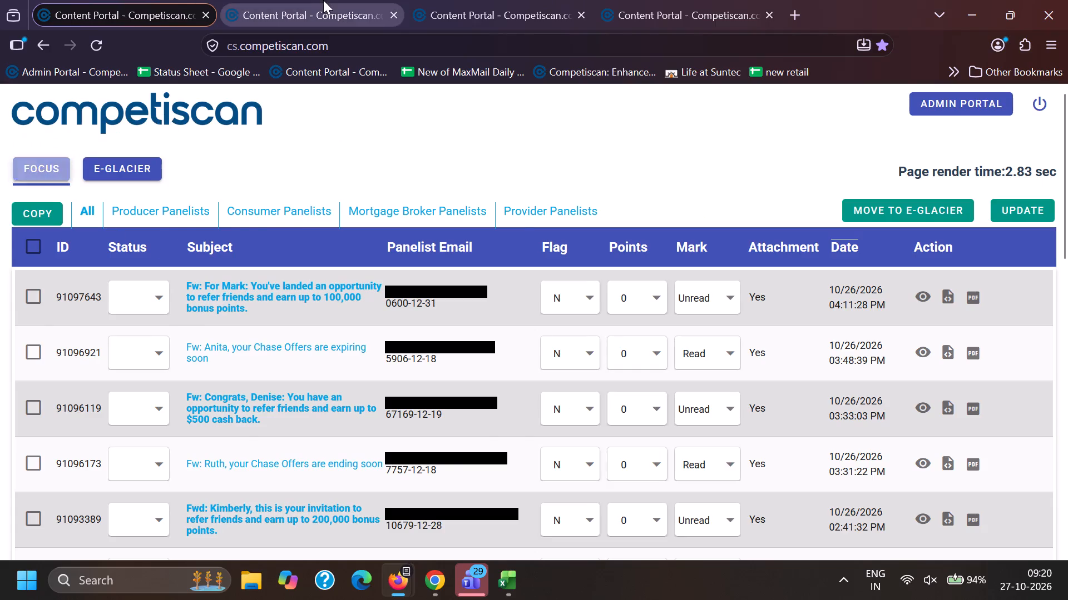
click(515, 0)
click(169, 0)
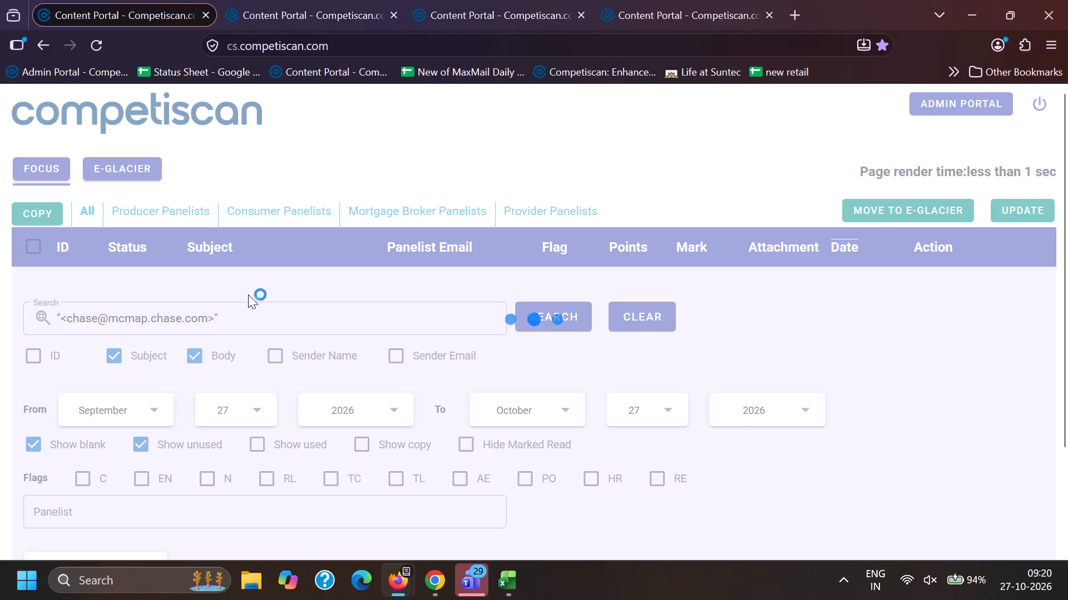
Search the portal in Chrome for the Chase subject "You've landed an opportunity to refer friends and earn up to 100,000 bonus points.".
drag(253, 277, 275, 328)
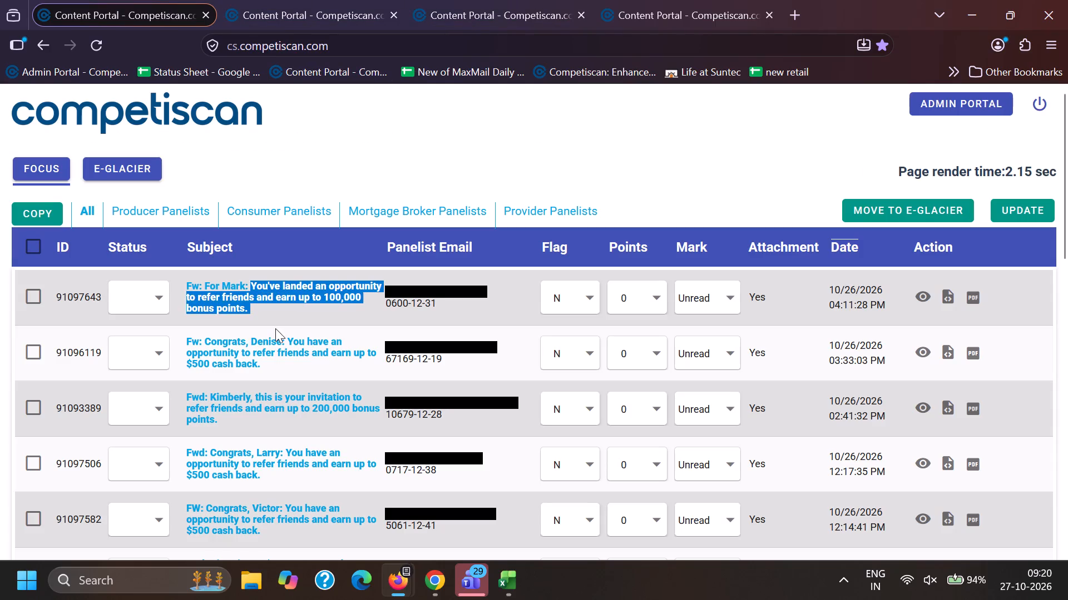
drag(275, 328, 275, 329)
shift+click(264, 314)
key(ctrl+c)
click(436, 589)
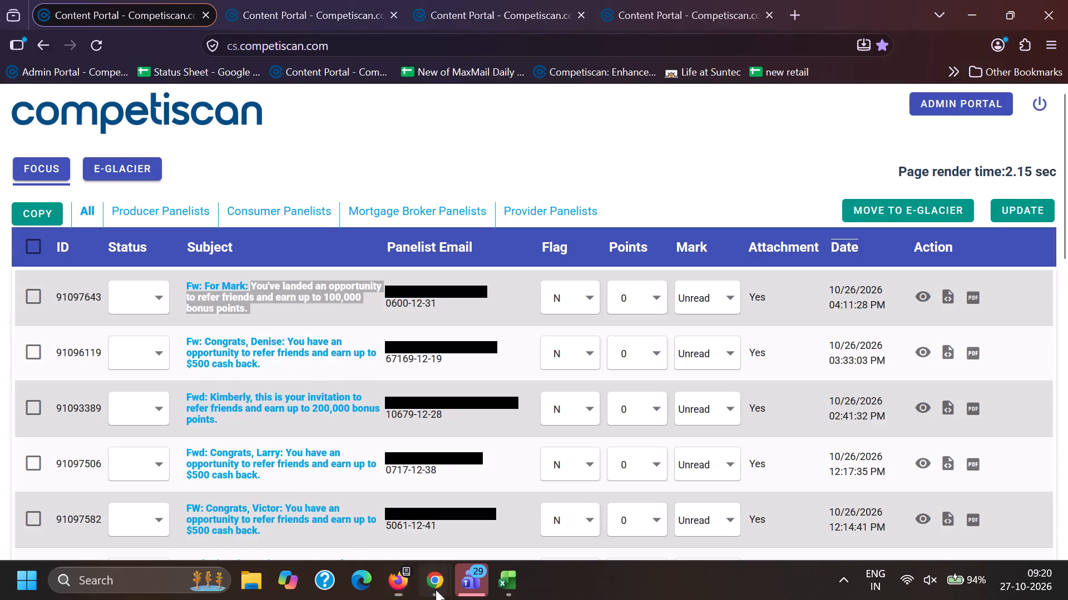
click(316, 501)
drag(392, 551, 0, 539)
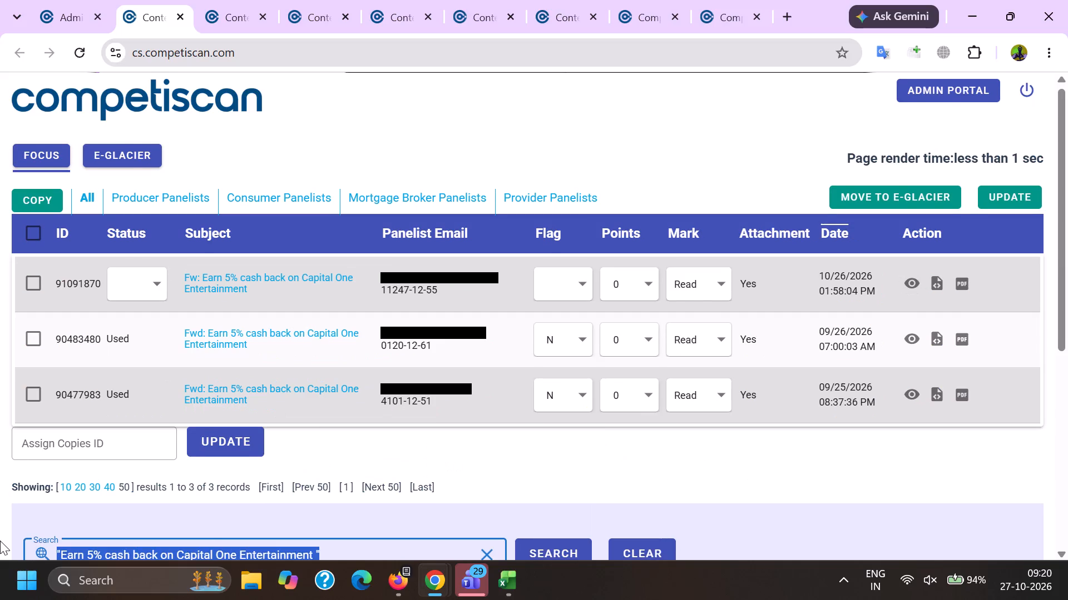
key(BackSpace)
key(shift+quotedbl)
key(ctrl+v)
key(shift+quotedbl)
key(Return)
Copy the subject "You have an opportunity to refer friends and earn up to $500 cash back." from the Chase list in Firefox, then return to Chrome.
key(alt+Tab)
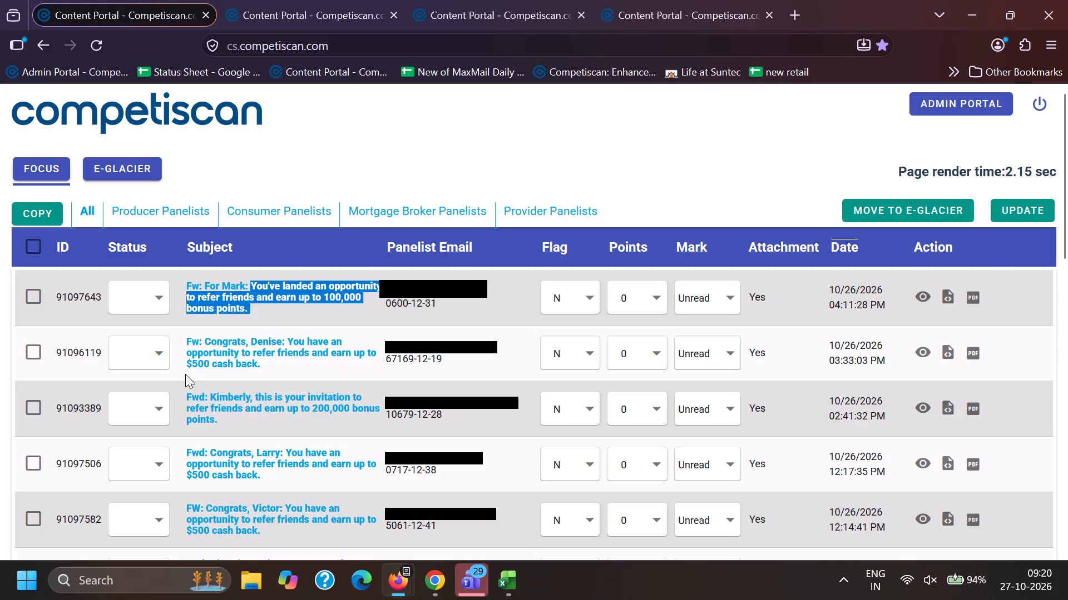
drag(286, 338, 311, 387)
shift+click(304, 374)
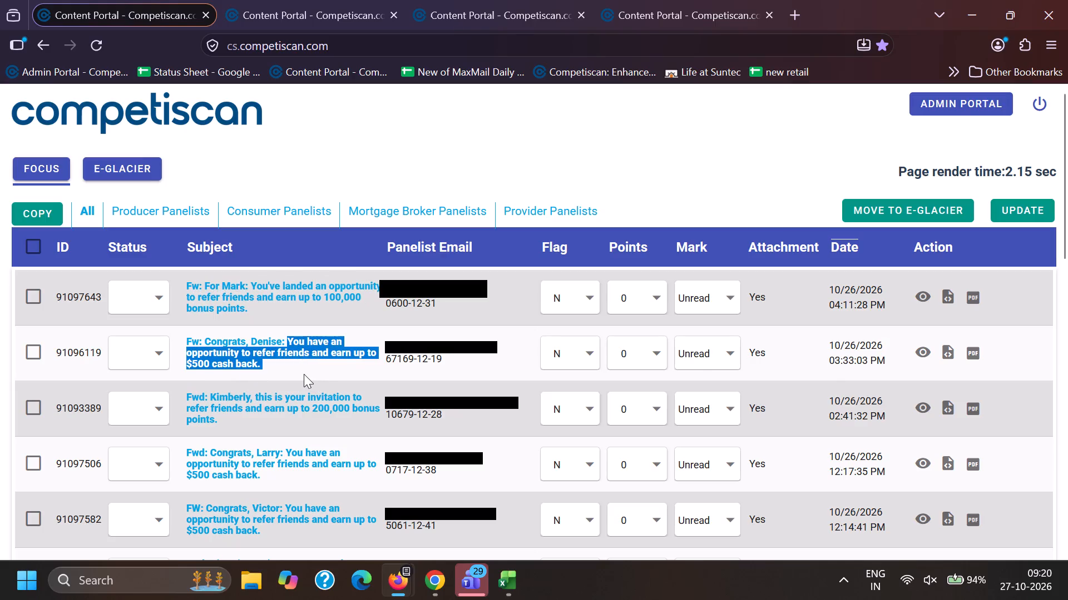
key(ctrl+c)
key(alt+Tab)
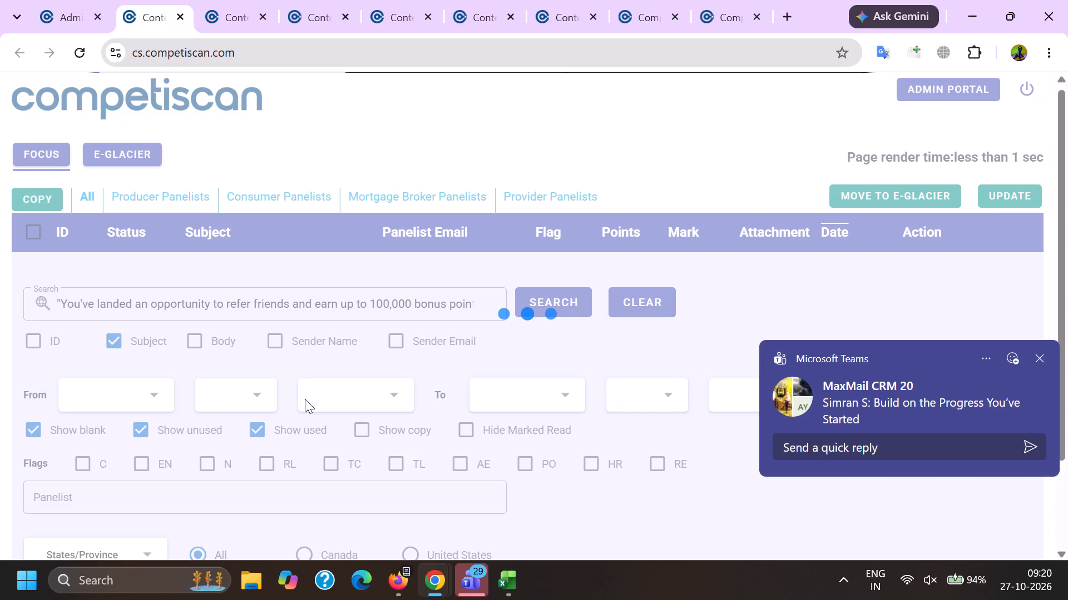
Open email 91097643 in a new tab and copy its subject wording about earning up to 100,000 bonus points.
scroll(306, 369, down, 1)
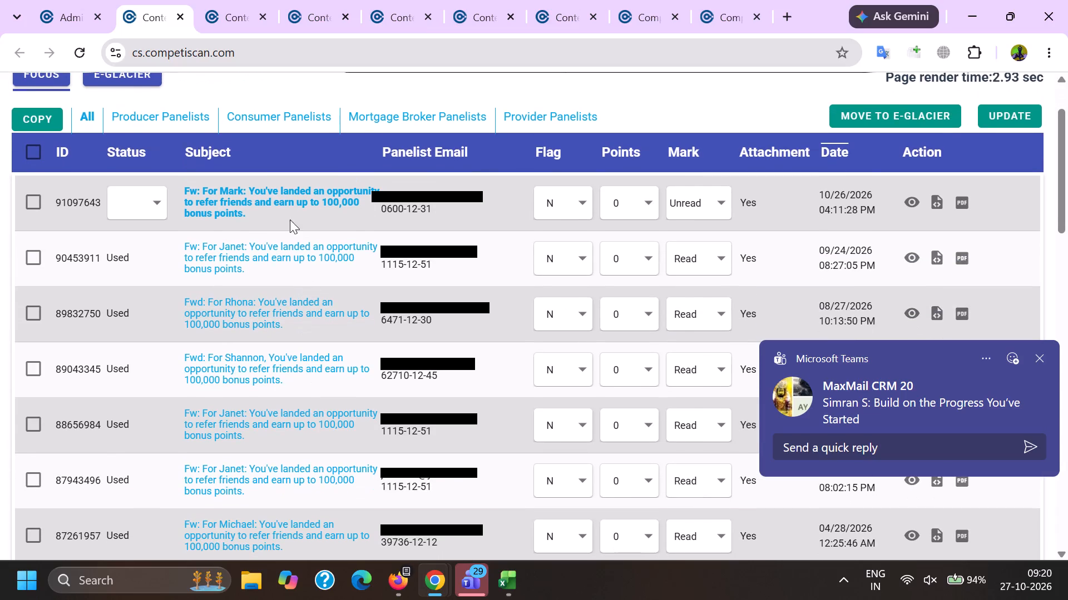
ctrl+click(267, 191)
drag(241, 182, 260, 227)
key(ctrl+c)
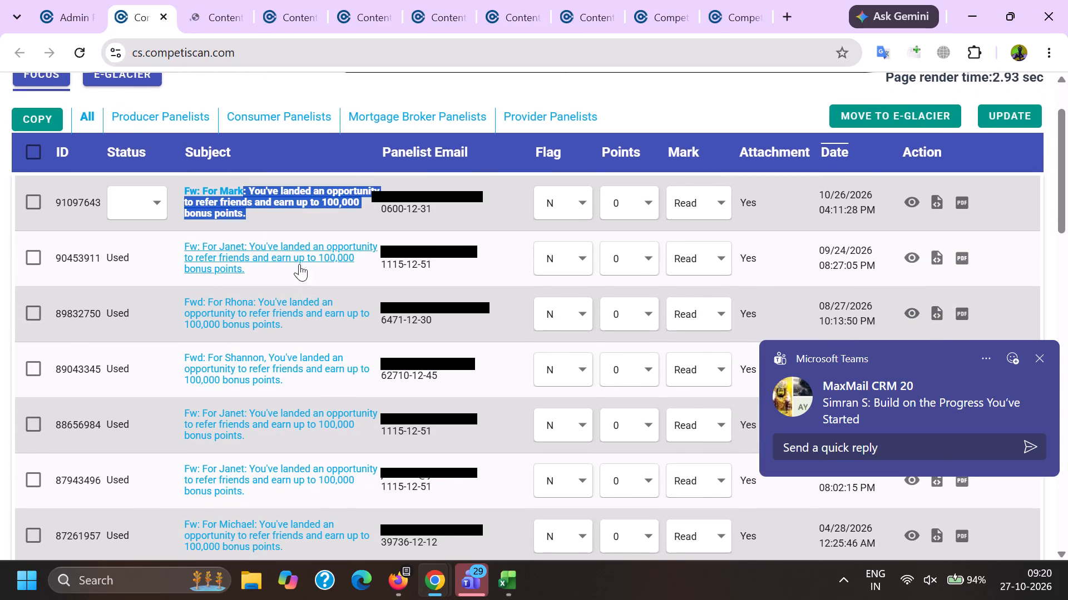
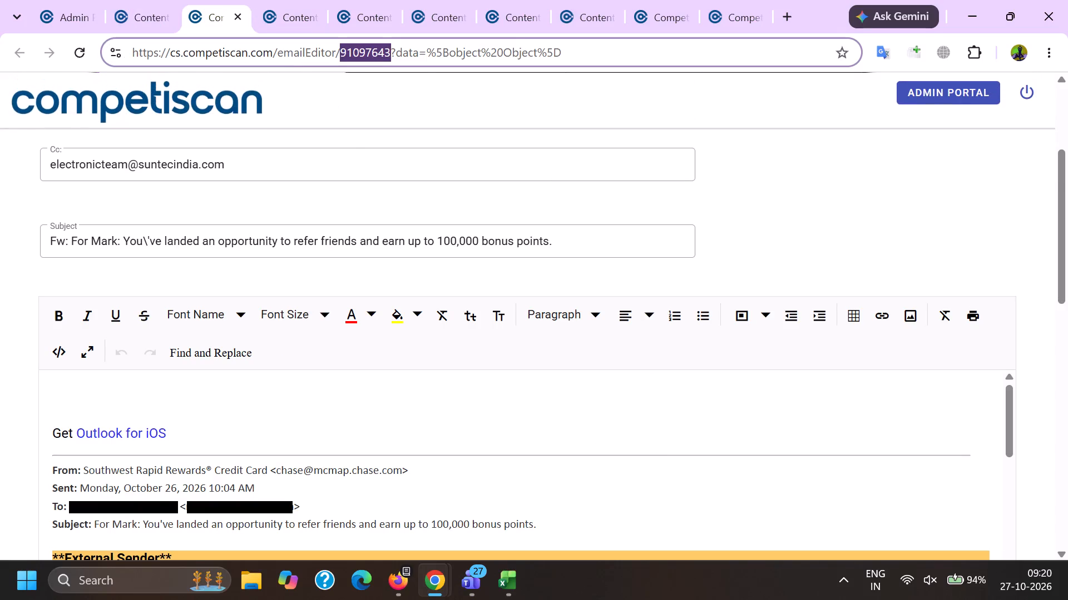
key(ctrl+c)
click(513, 578)
click(659, 514)
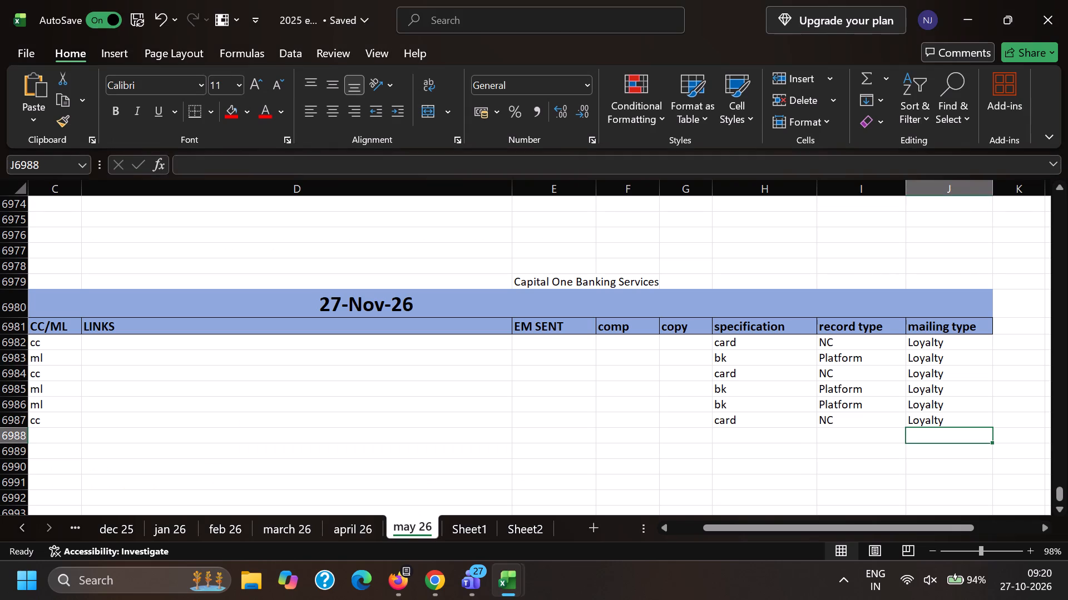
click(40, 439)
key(Left)
key(ctrl+v)
key(Right)
text(cc)
Fill row 6988 with specification card, record type NC and mailing type Loyalty.
key(Right)
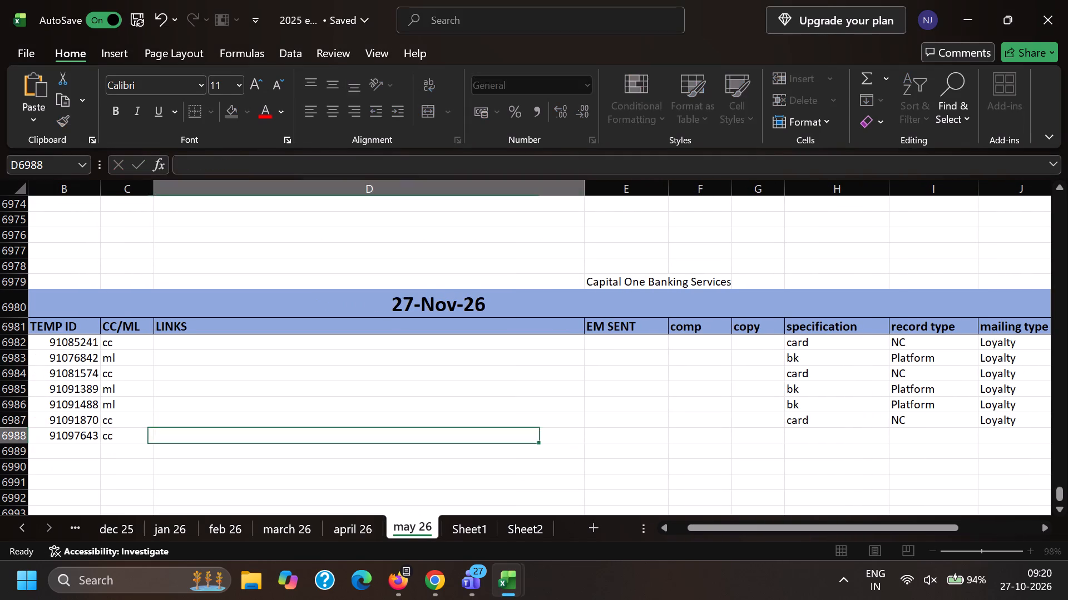
key(Right)
key(Right)
key(Right)
key(Right)
key(c)
key(Right)
key(c)
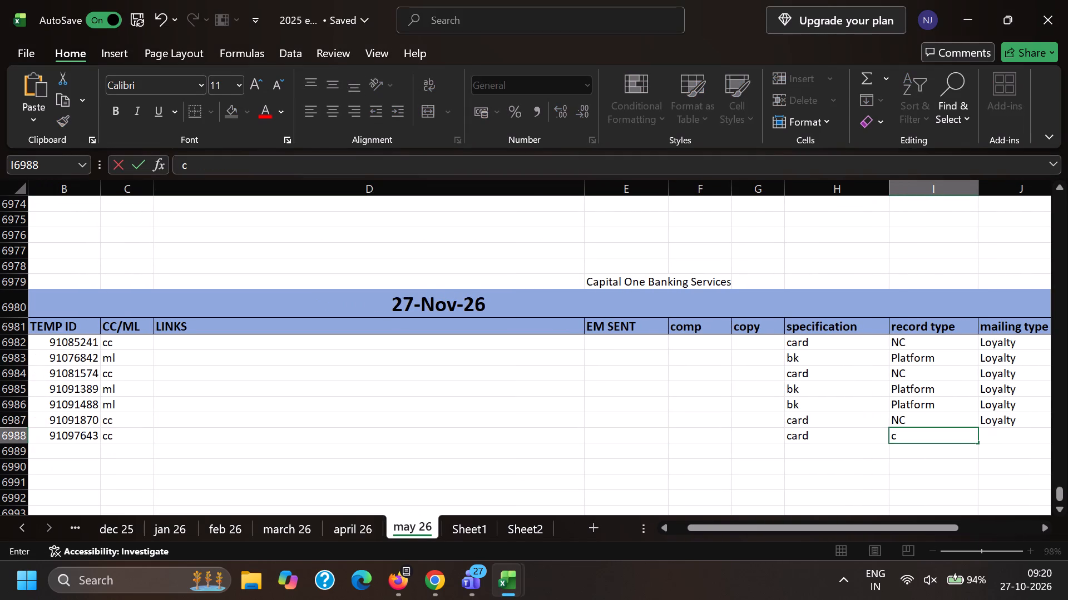
key(BackSpace)
key(n)
key(Right)
key(l)
key(Return)
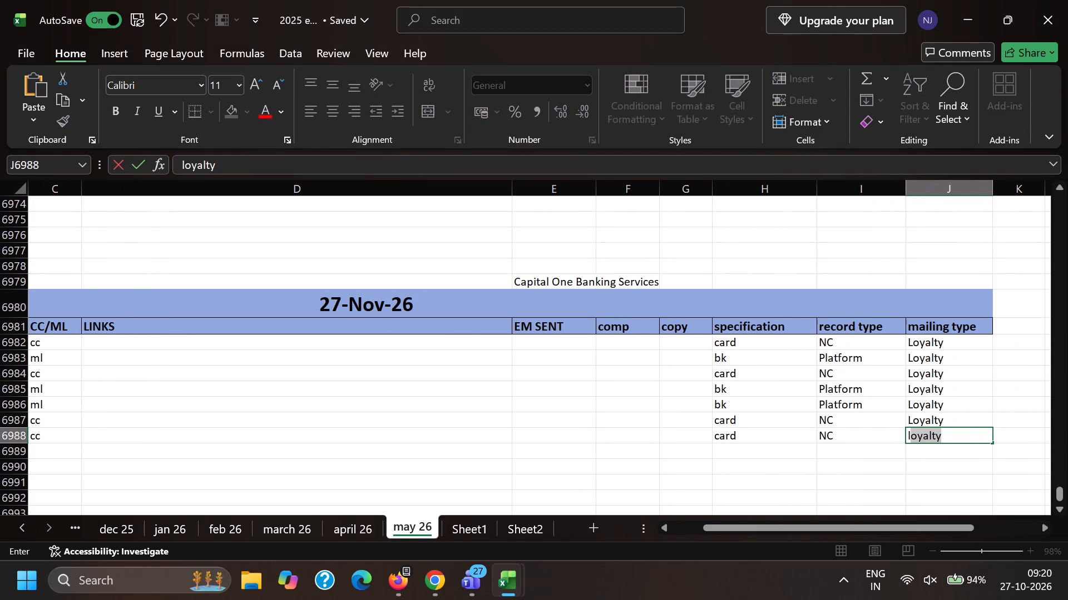
Back in Chrome, delete the "Get Outlook for iOS" line and the divider above the forwarded header of email 91097643.
key(alt+Tab)
scroll(189, 226, down, 3)
scroll(82, 371, up, 1)
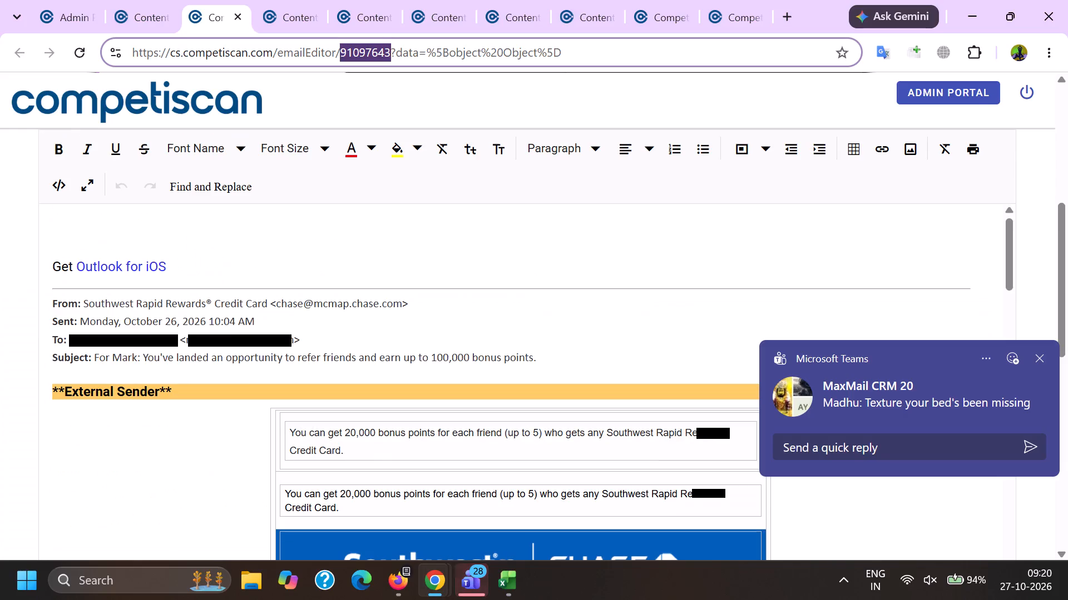
click(44, 307)
key(Return)
key(Return)
key(Return)
drag(106, 307, 16, 253)
key(BackSpace)
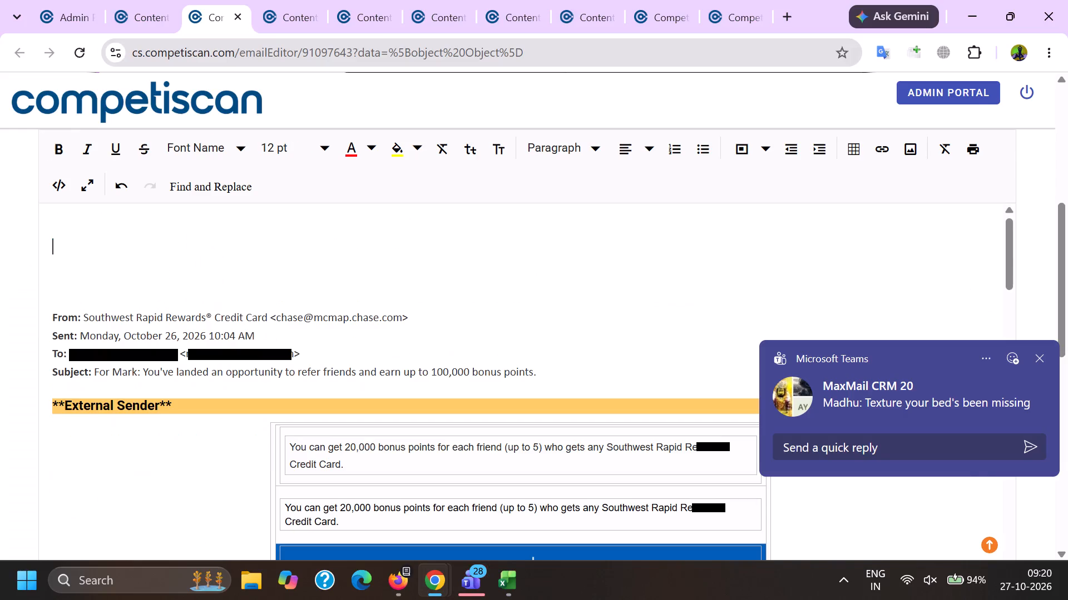
Delete the To line, the sender's e-mail address and the External Sender banner from the forwarded header.
drag(53, 354, 313, 347)
key(BackSpace)
key(BackSpace)
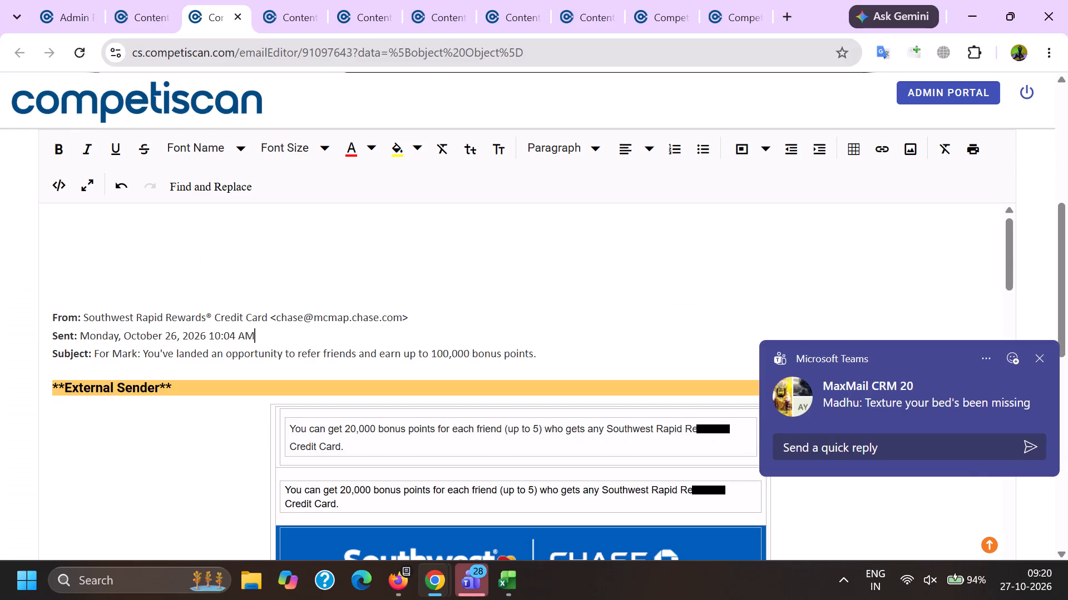
drag(273, 314, 485, 315)
key(BackSpace)
drag(200, 398, 62, 368)
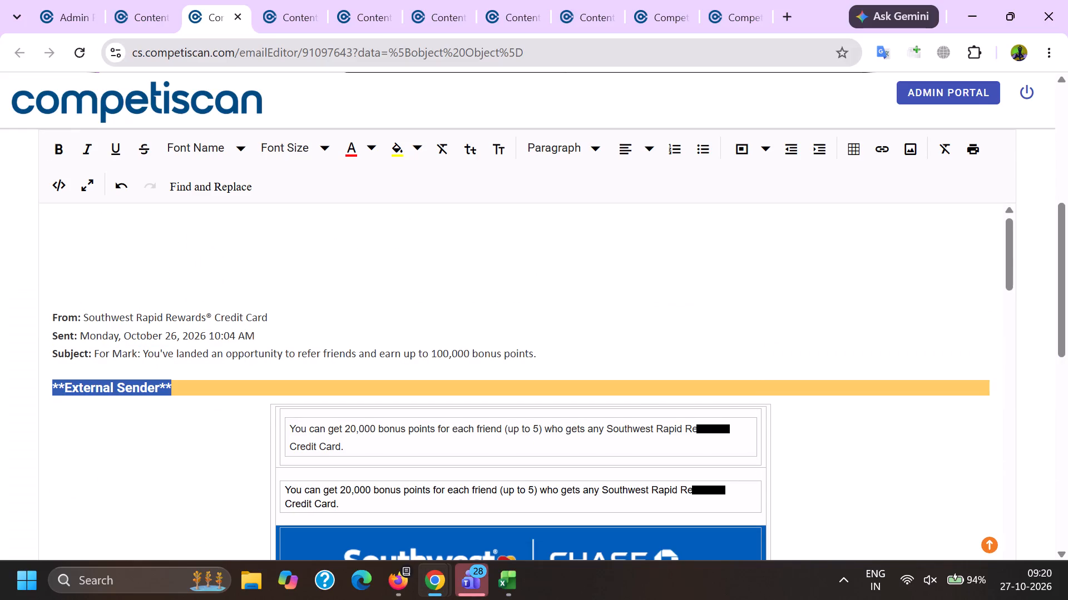
drag(62, 368, 57, 371)
key(BackSpace)
key(BackSpace)
Delete the panelist's first name from the body's Subject line, find its other occurrences and delete the next editable one.
double_click(125, 351)
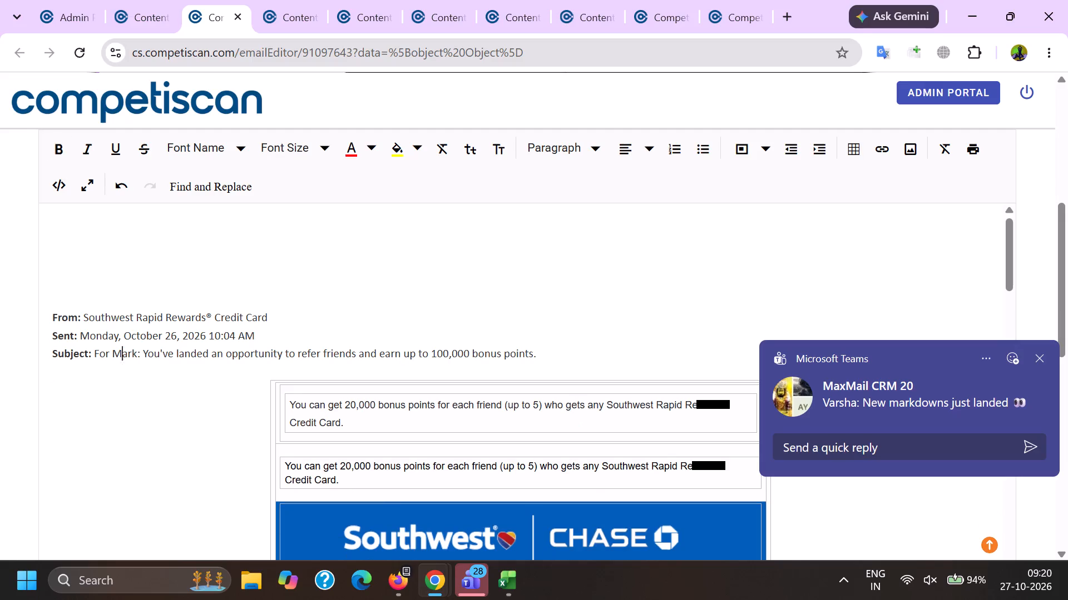
key(ctrl+c)
key(BackSpace)
key(ctrl+f)
key(ctrl+v)
key(Return)
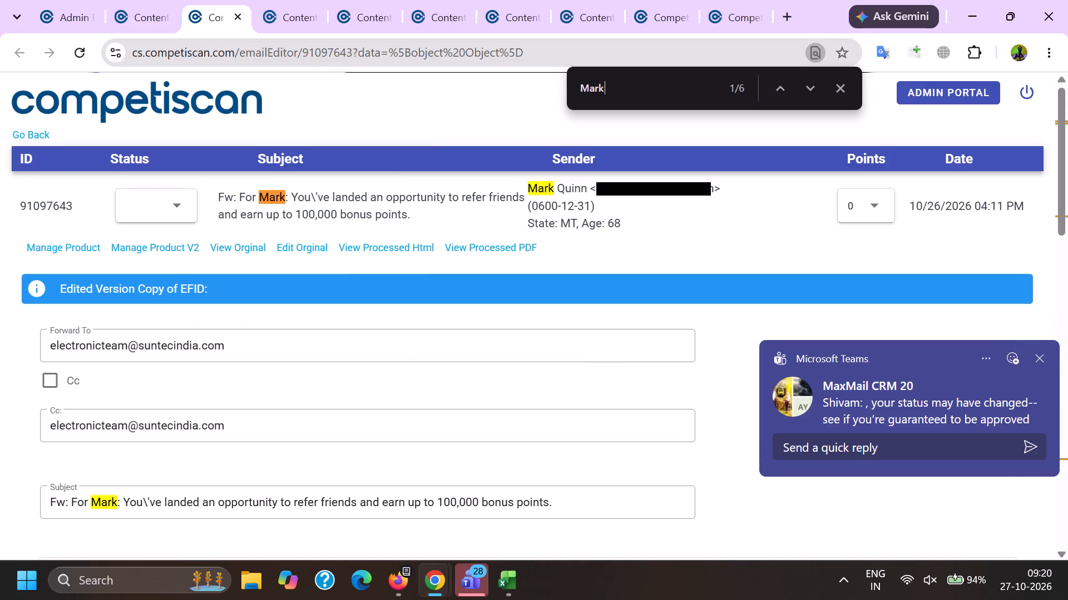
key(Return)
key(Return)
key(Return)
key(Return)
key(Return)
key(Return)
key(Return)
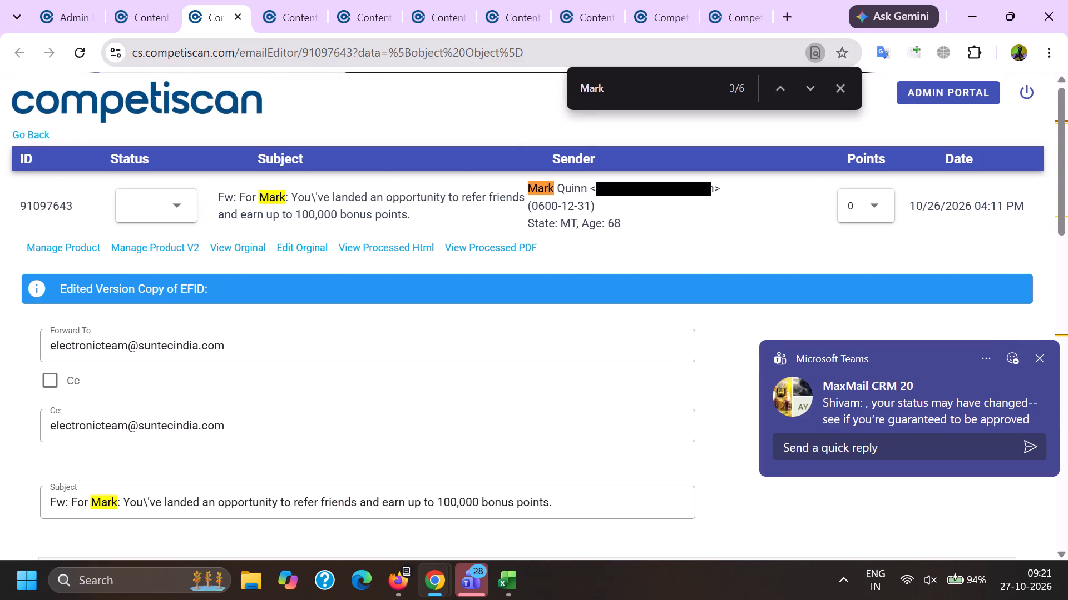
key(Return)
double_click(450, 248)
key(BackSpace)
Delete the unique referral URL from the blue "Send this unique URL to friends" box.
scroll(439, 281, down, 3)
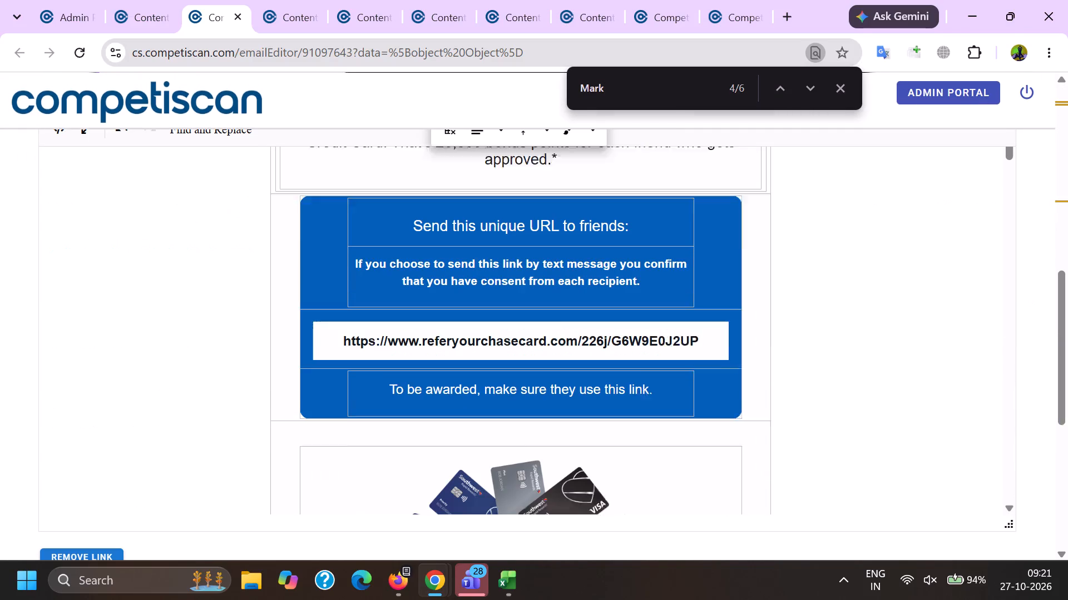
triple_click(413, 278)
key(BackSpace)
Delete the panelist's name and the account ending digits from the Email Security Information section.
scroll(434, 354, down, 9)
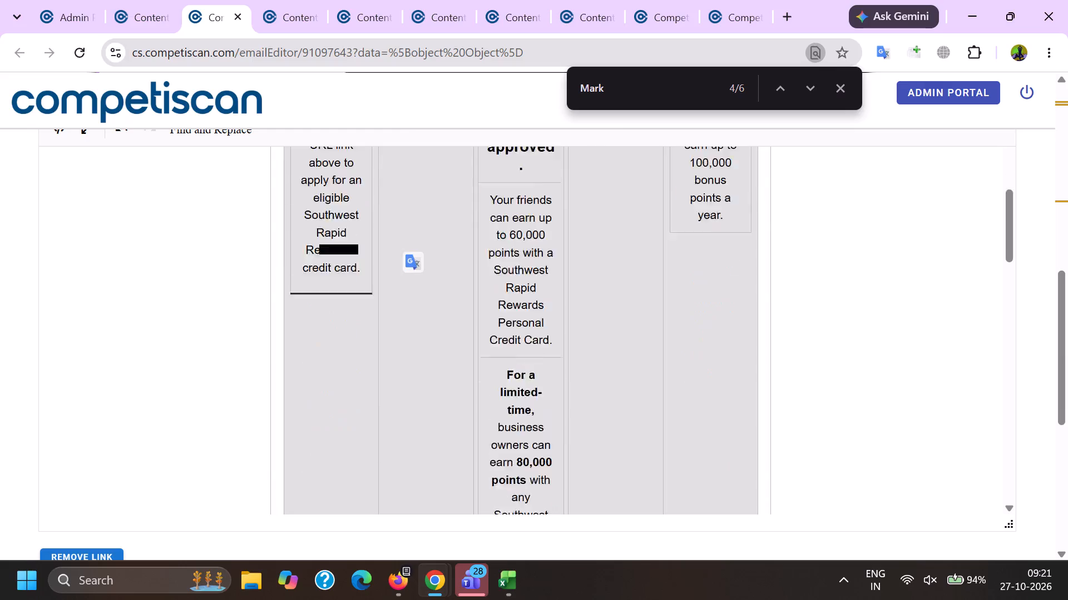
scroll(440, 372, down, 12)
scroll(417, 438, up, 3)
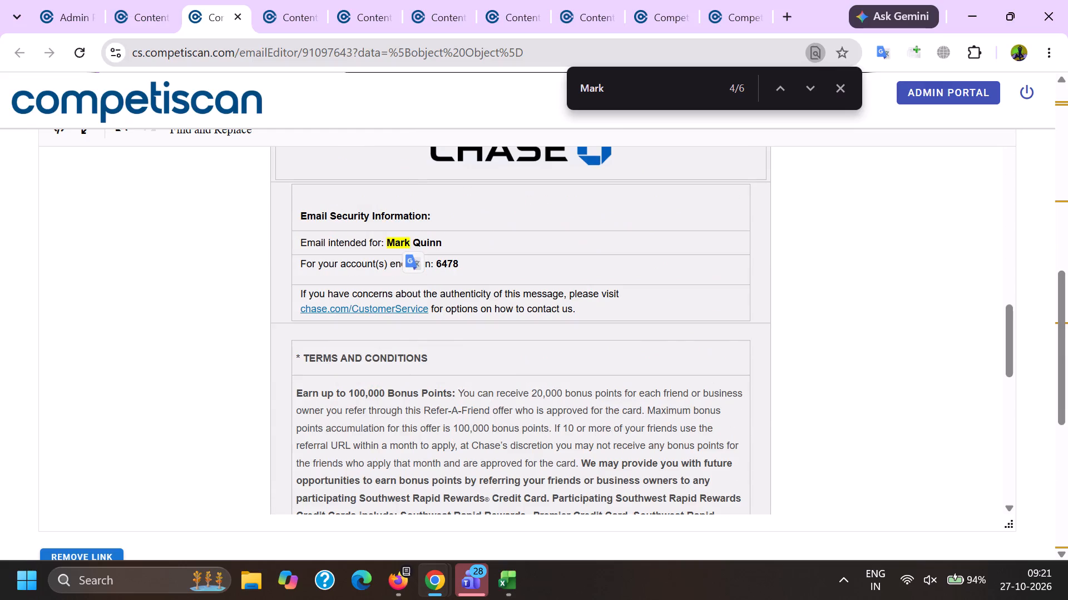
drag(386, 244, 515, 247)
key(BackSpace)
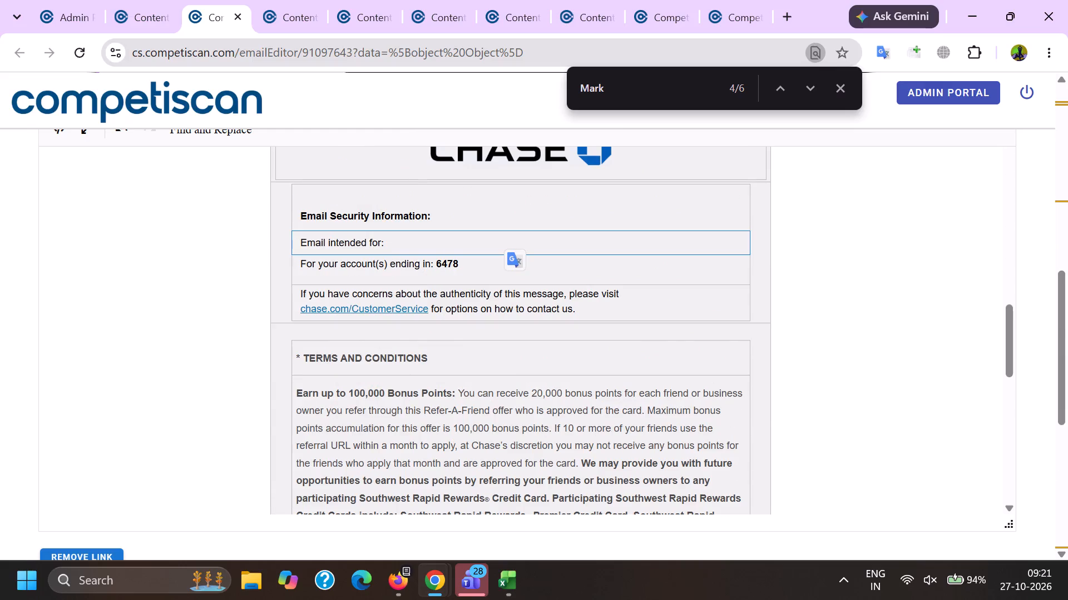
double_click(446, 264)
key(BackSpace)
Delete the tracking code beside the JPMorgan Chase copyright line in the email footer.
scroll(450, 326, down, 15)
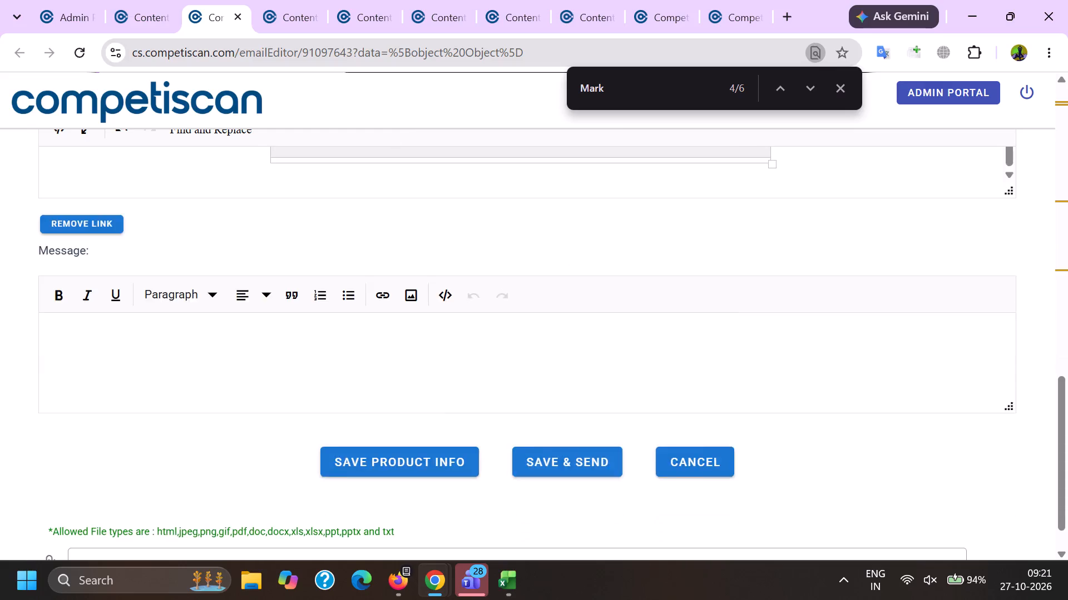
scroll(439, 421, up, 3)
double_click(709, 374)
key(BackSpace)
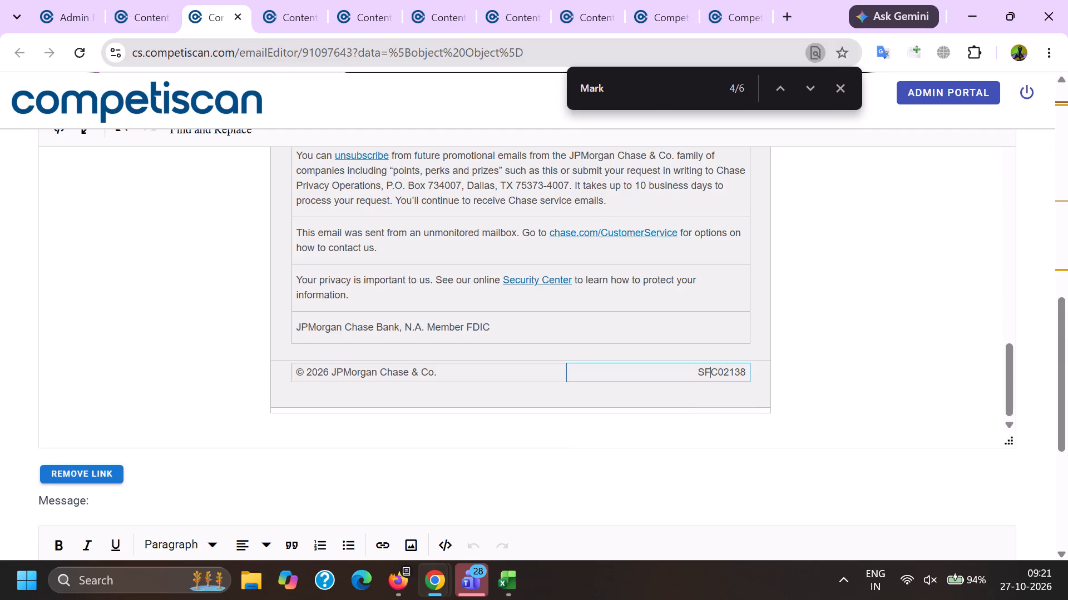
double_click(724, 367)
key(BackSpace)
Copy the Security Center link address, remove all links from the email, and reinsert that address as a link at Security Center.
right_click(510, 279)
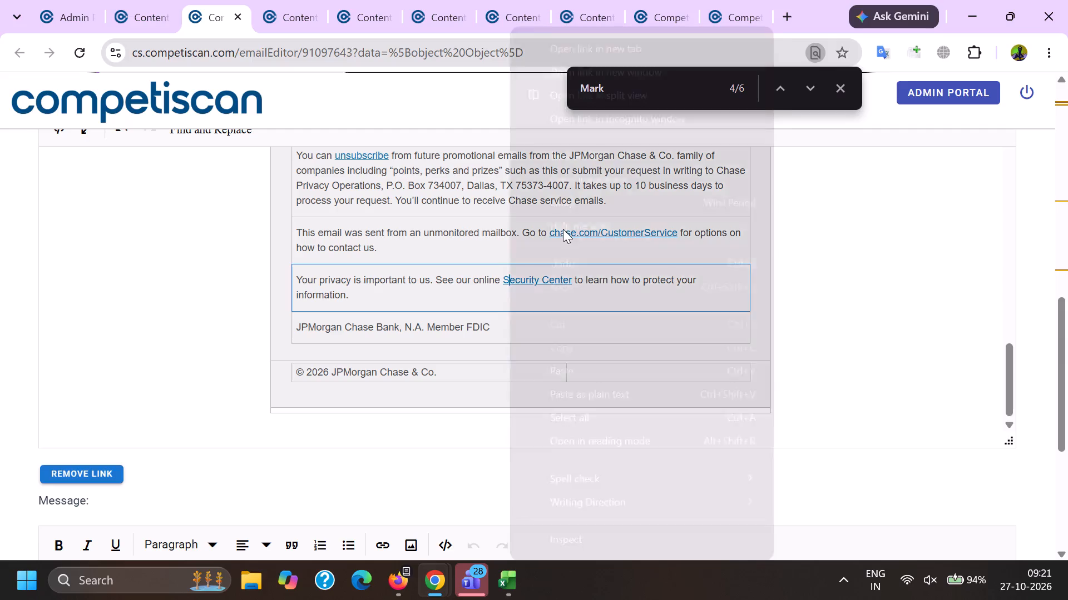
click(566, 181)
click(79, 471)
click(600, 168)
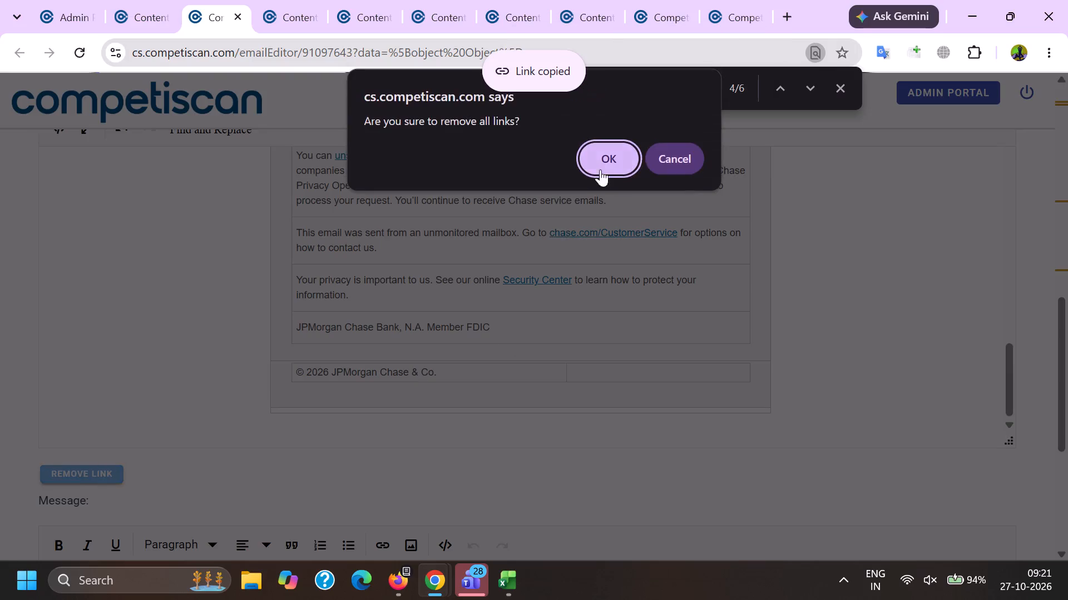
click(516, 275)
key(ctrl+k)
key(ctrl+v)
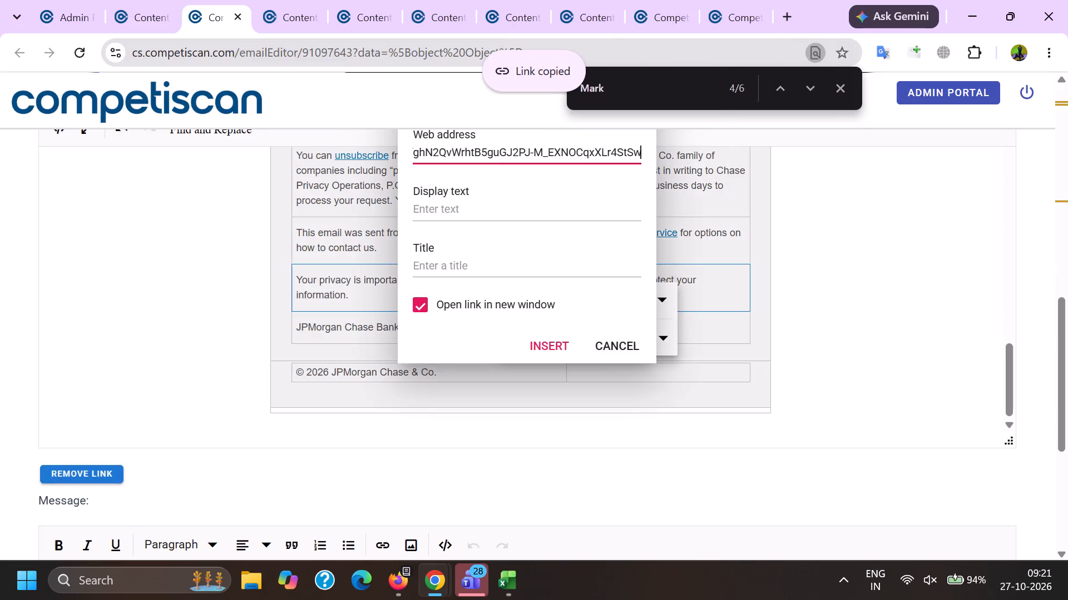
click(552, 348)
Delete the duplicate 20,000 bonus points preheader table and the smaller duplicate Southwest and Chase logo table.
scroll(0, 374, down, 1)
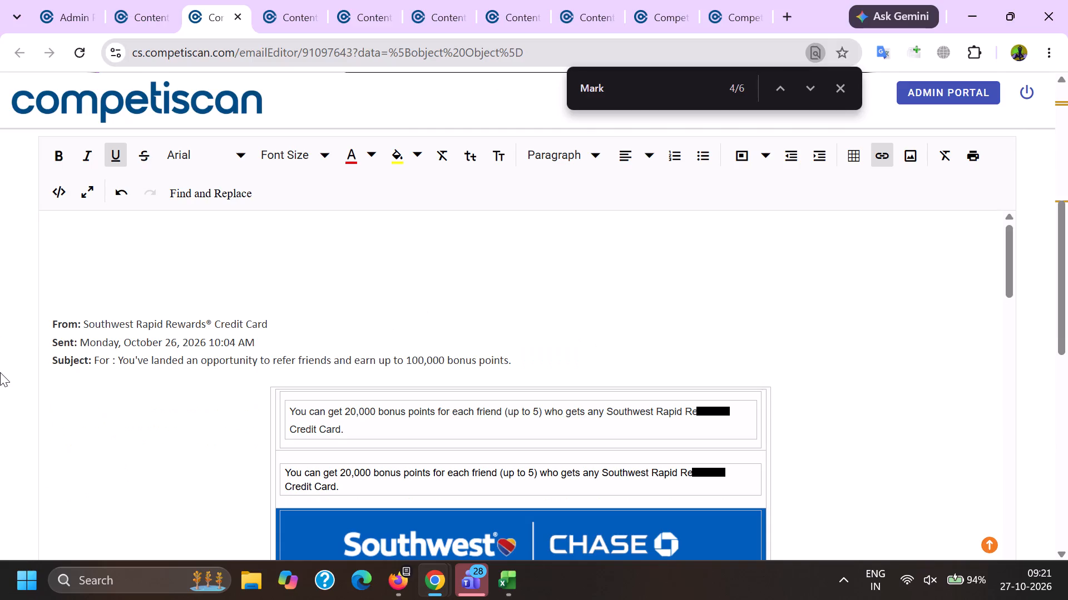
click(289, 399)
click(451, 372)
scroll(429, 303, down, 1)
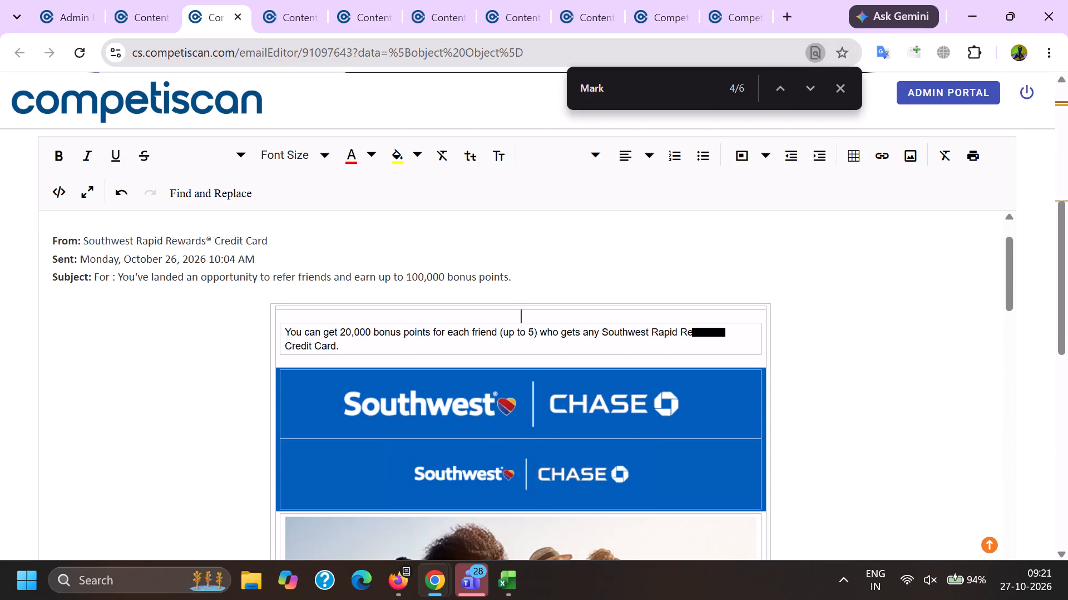
scroll(353, 384, down, 2)
click(334, 301)
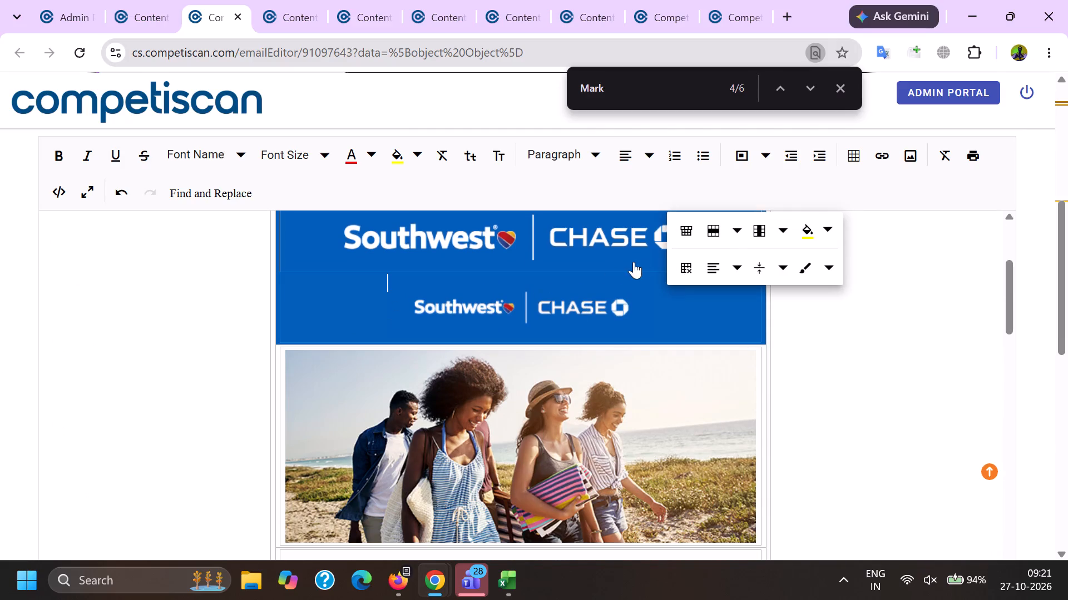
drag(685, 268, 685, 274)
Check the rest of the email body, then save the product info and confirm the save.
scroll(471, 453, down, 3)
scroll(477, 405, down, 2)
scroll(393, 418, up, 3)
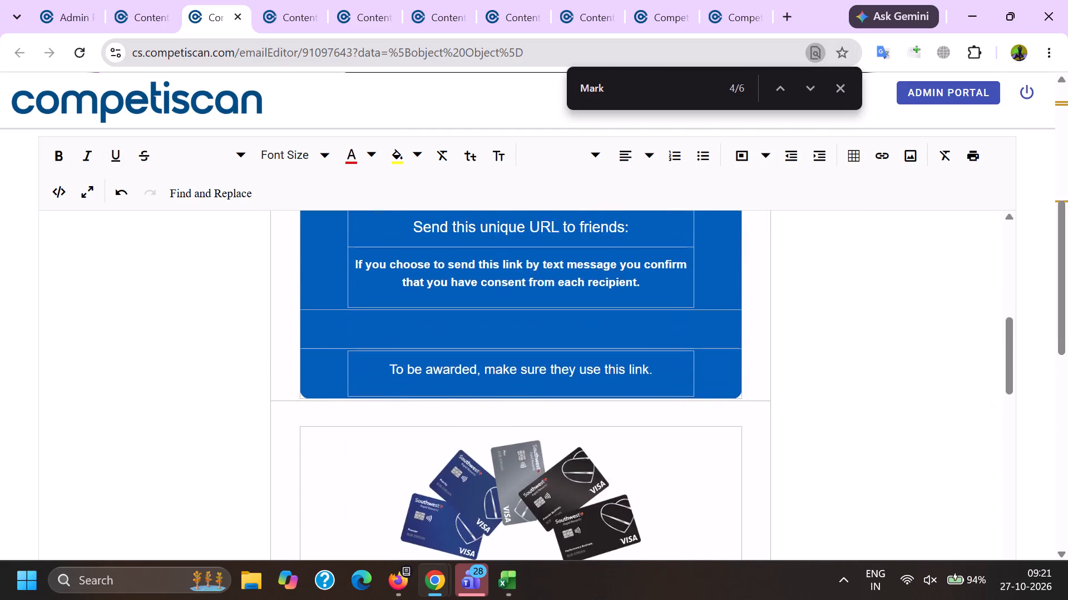
scroll(394, 424, down, 20)
scroll(394, 424, down, 12)
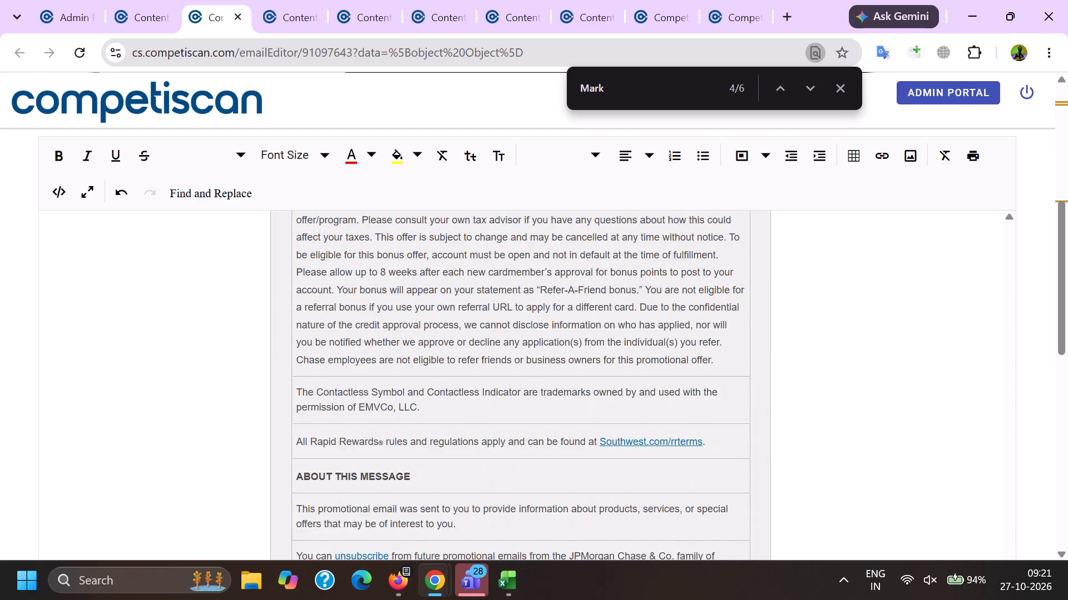
scroll(382, 440, down, 15)
click(444, 409)
click(532, 334)
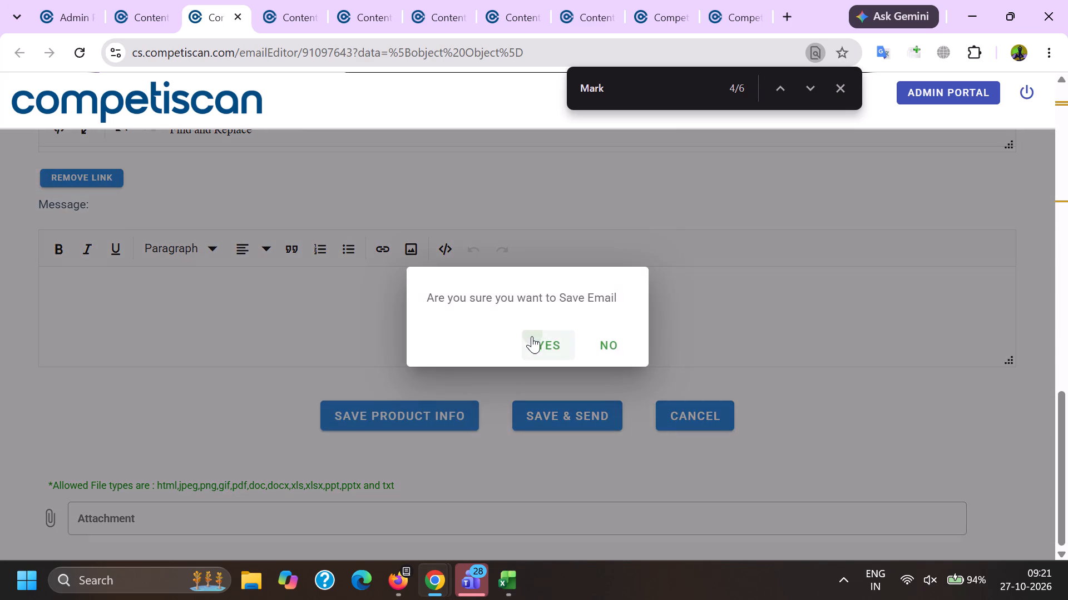
Copy ID 90453911 from the matching-subject list, search Temp Product Management for it, and open its record for viewing.
click(184, 0)
click(166, 3)
double_click(93, 269)
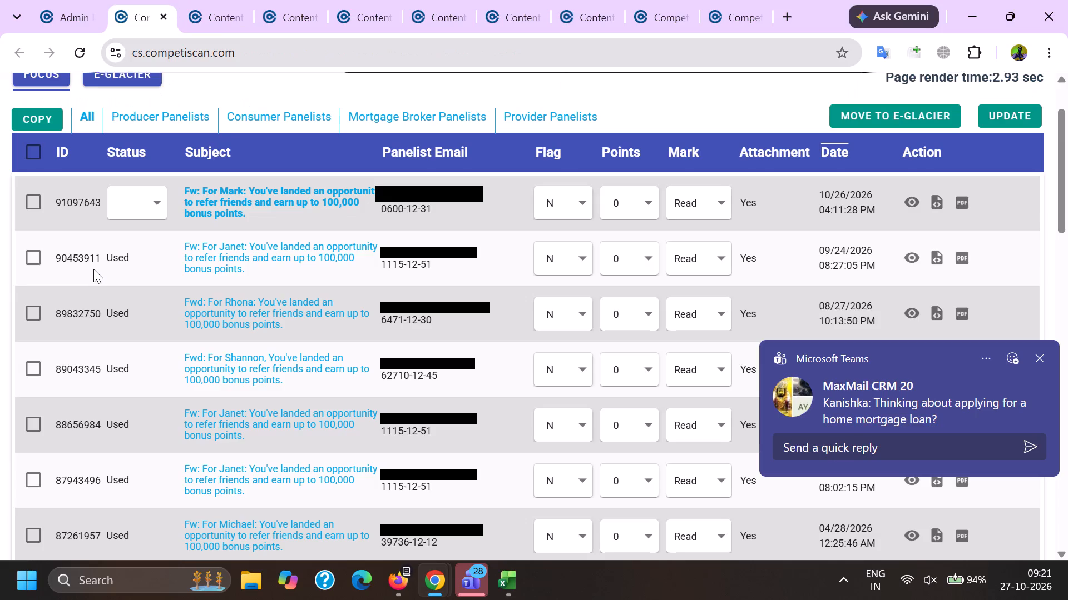
key(ctrl+c)
click(537, 0)
click(586, 0)
click(644, 0)
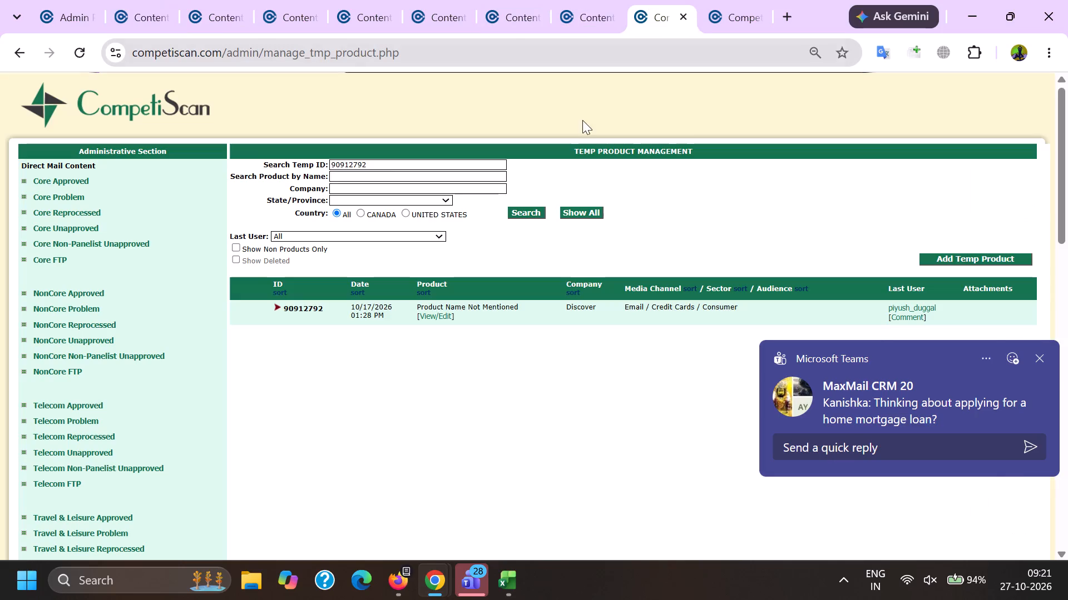
double_click(355, 164)
key(ctrl+v)
key(Return)
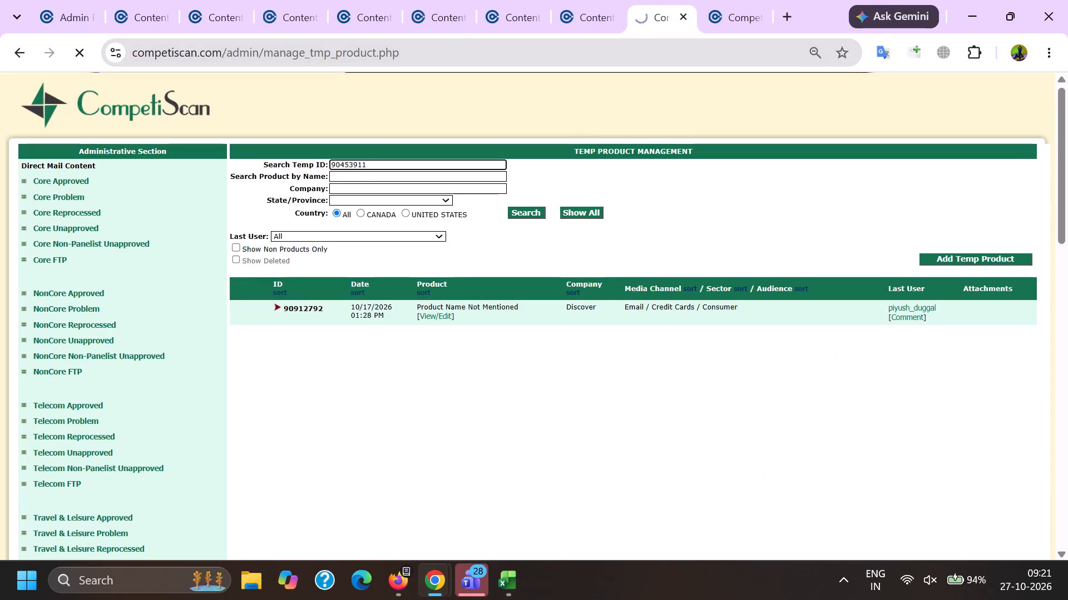
double_click(756, 18)
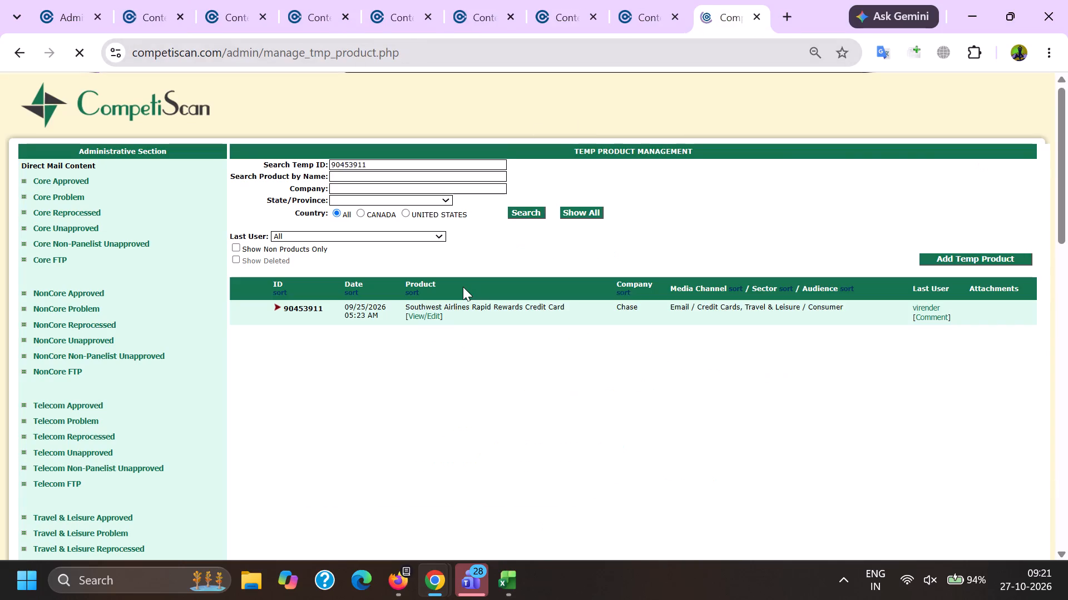
ctrl+click(433, 313)
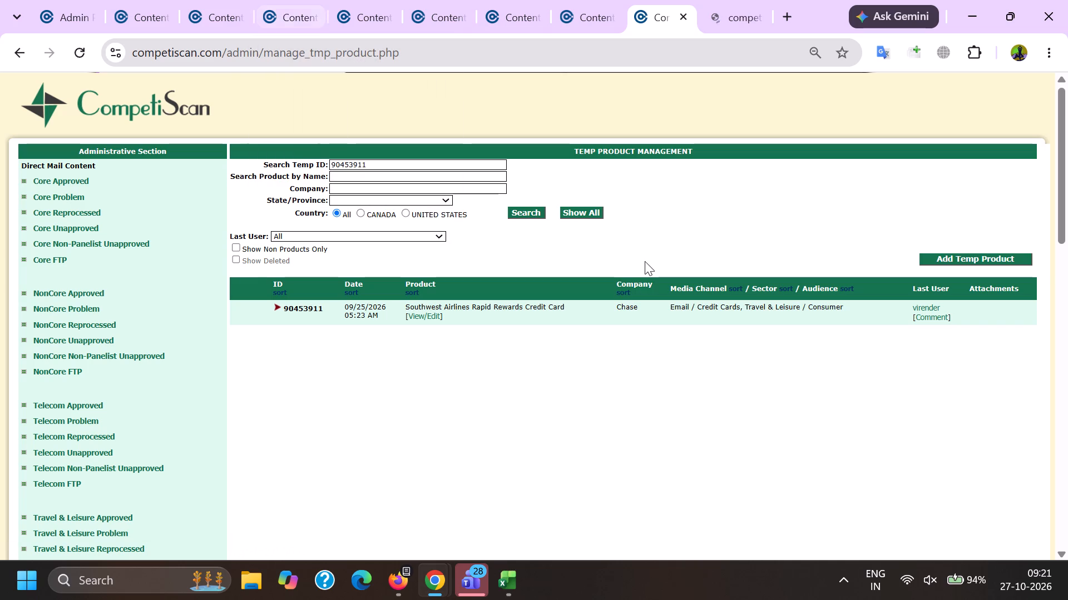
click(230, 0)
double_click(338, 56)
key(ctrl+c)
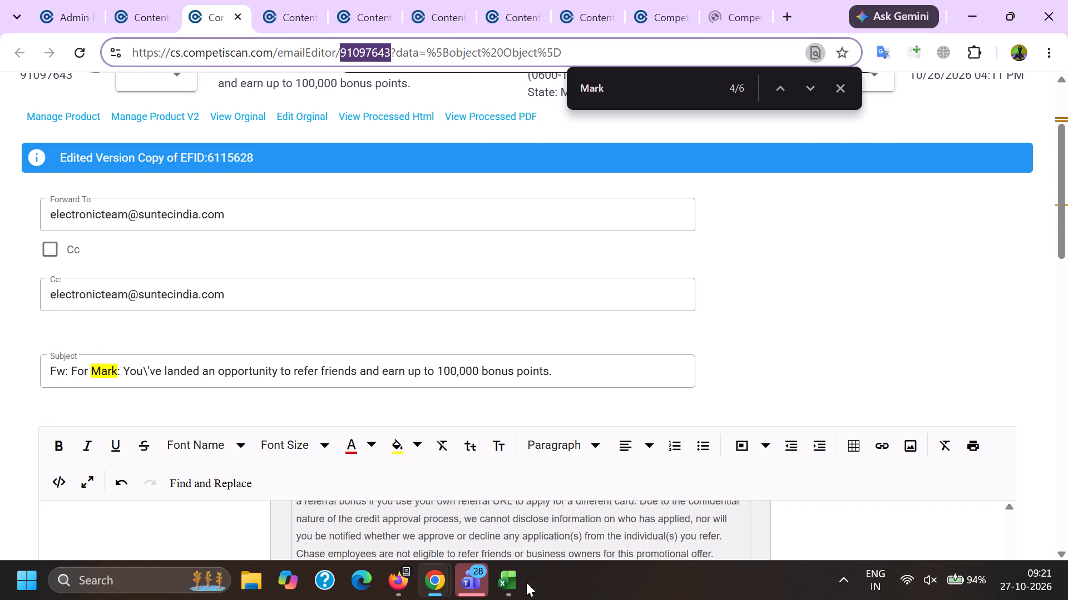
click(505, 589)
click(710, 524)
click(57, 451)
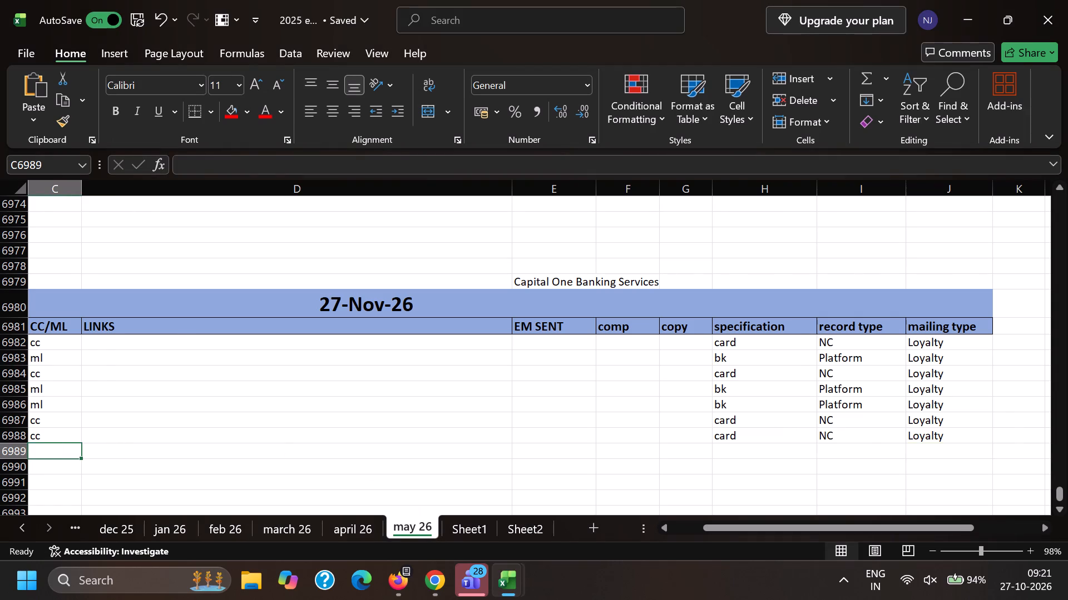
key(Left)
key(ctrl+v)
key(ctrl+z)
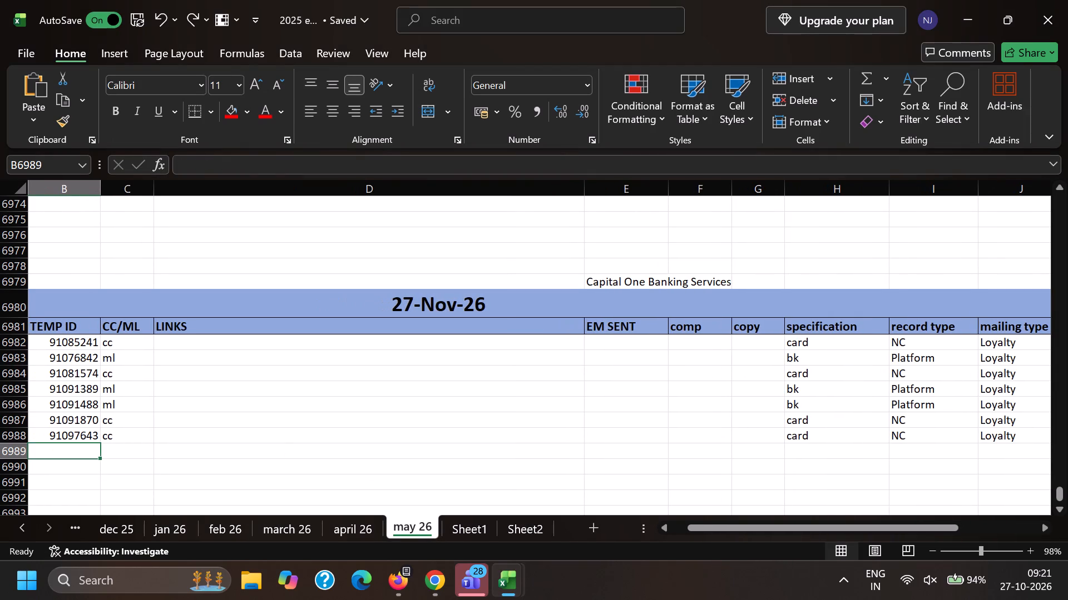
Copy the record type "Co brand" from row 6972 for reuse in email 91097643's row.
key(Up)
key(Right)
key(Right)
key(Right)
key(Right)
key(Right)
key(Right)
key(Right)
key(Right)
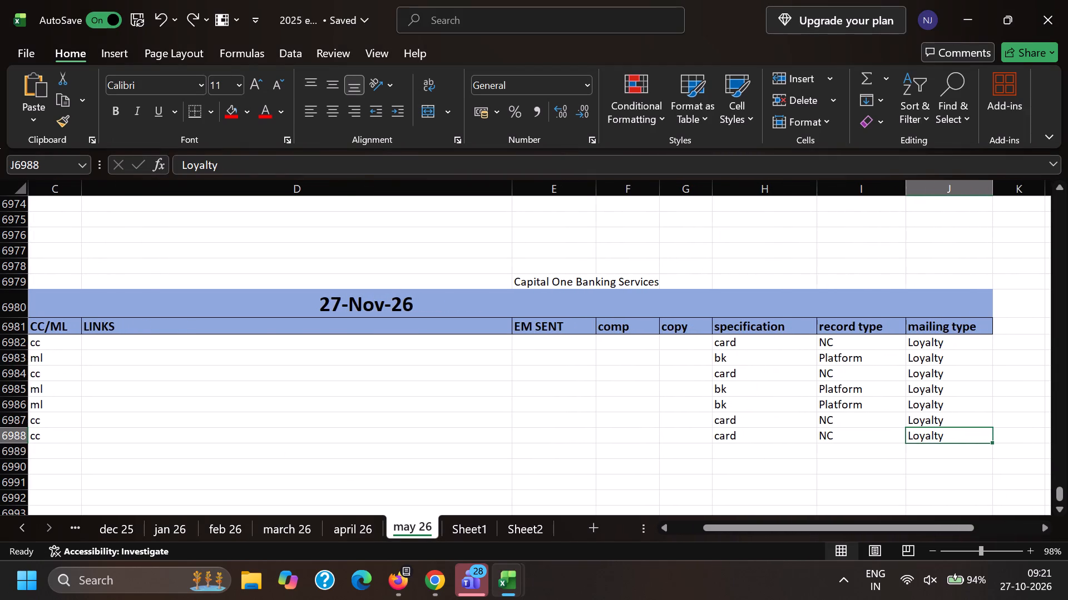
scroll(611, 517, up, 5)
click(848, 407)
key(ctrl+c)
scroll(820, 416, down, 6)
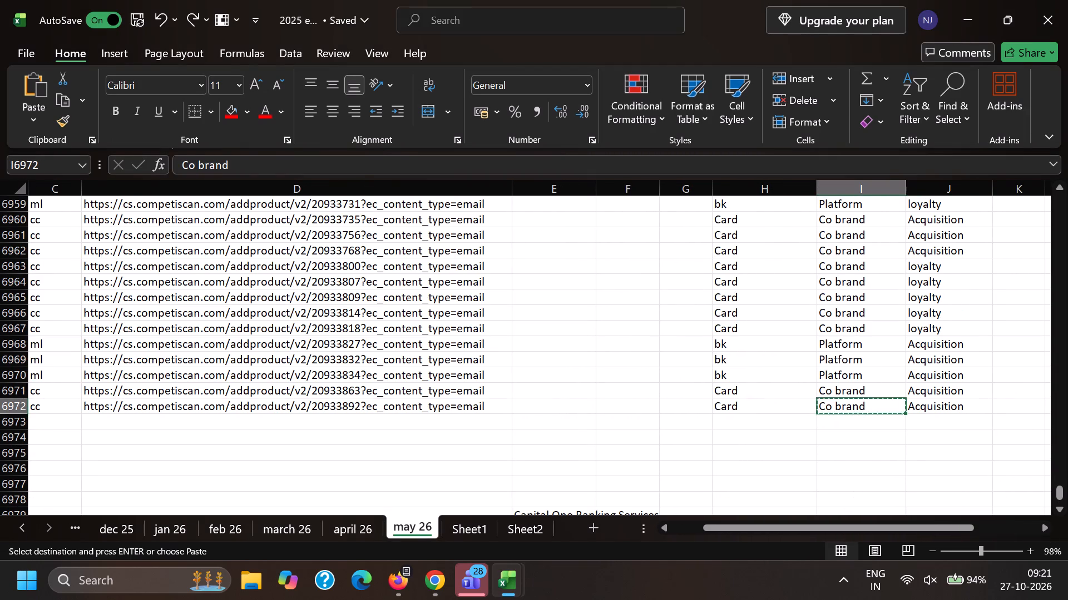
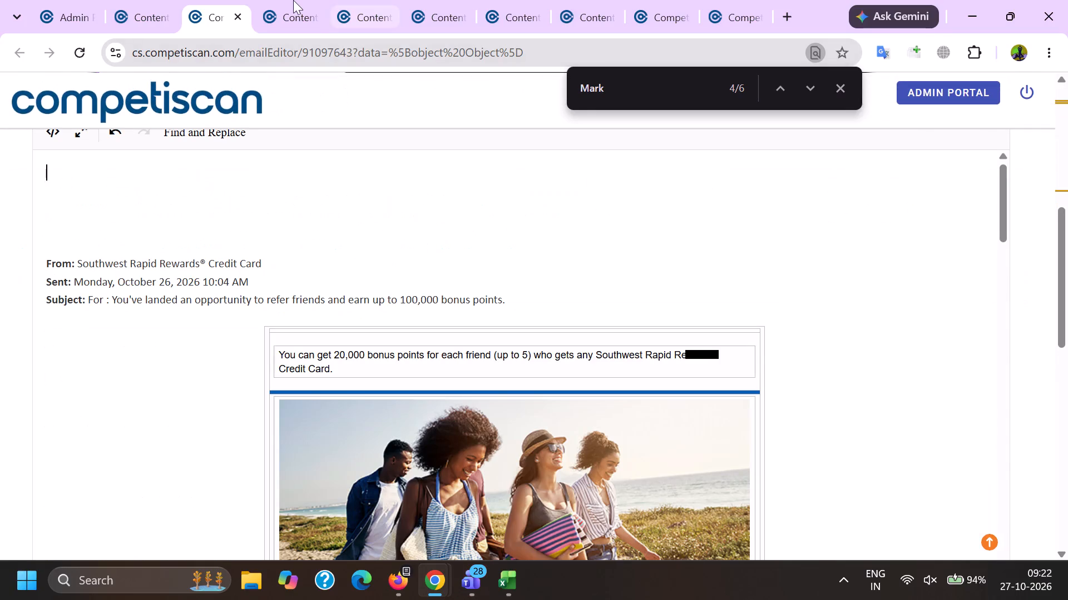
Close the surplus email editor tabs, keeping email 91097643 and the two Competiscan admin pages open.
click(315, 21)
click(315, 21)
click(315, 21)
click(315, 21)
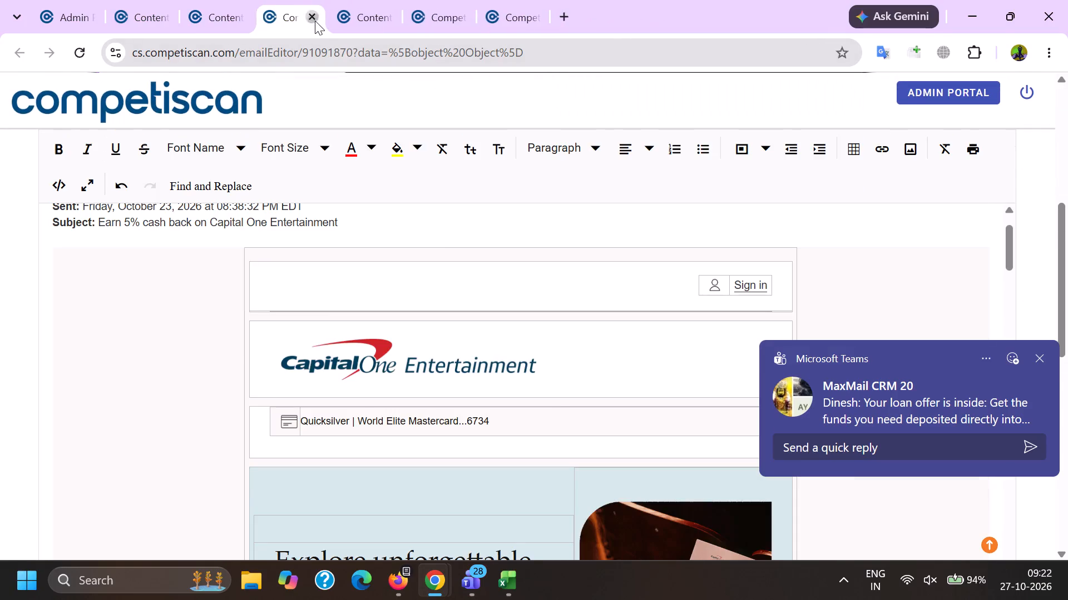
click(315, 21)
Examine the company, sector, product name and headline fields in the Southwest Rapid Rewards product record 20759715.
click(357, 0)
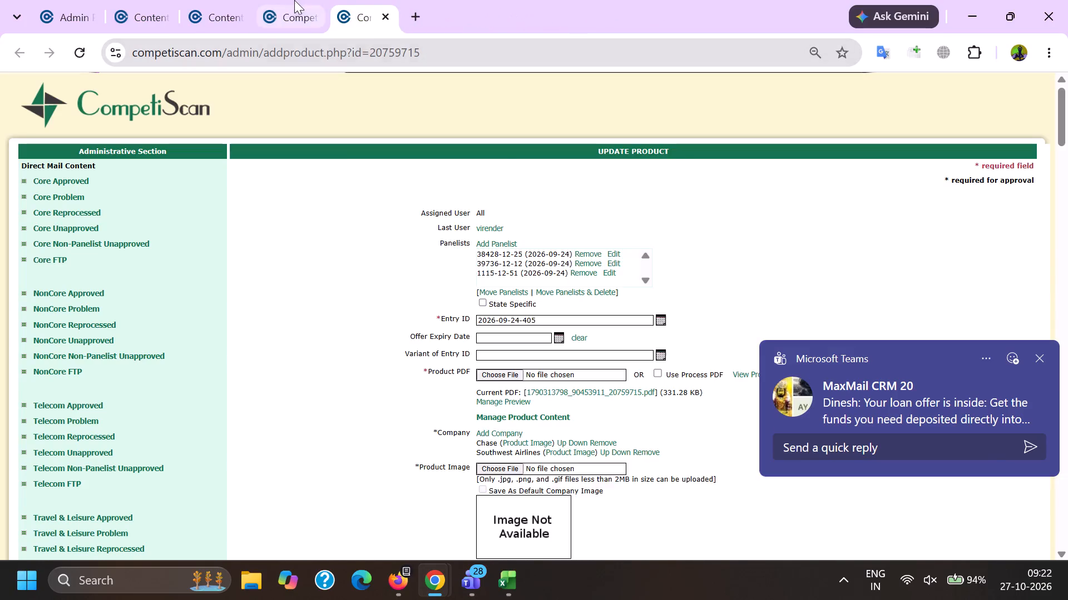
click(293, 0)
click(345, 0)
scroll(590, 287, down, 4)
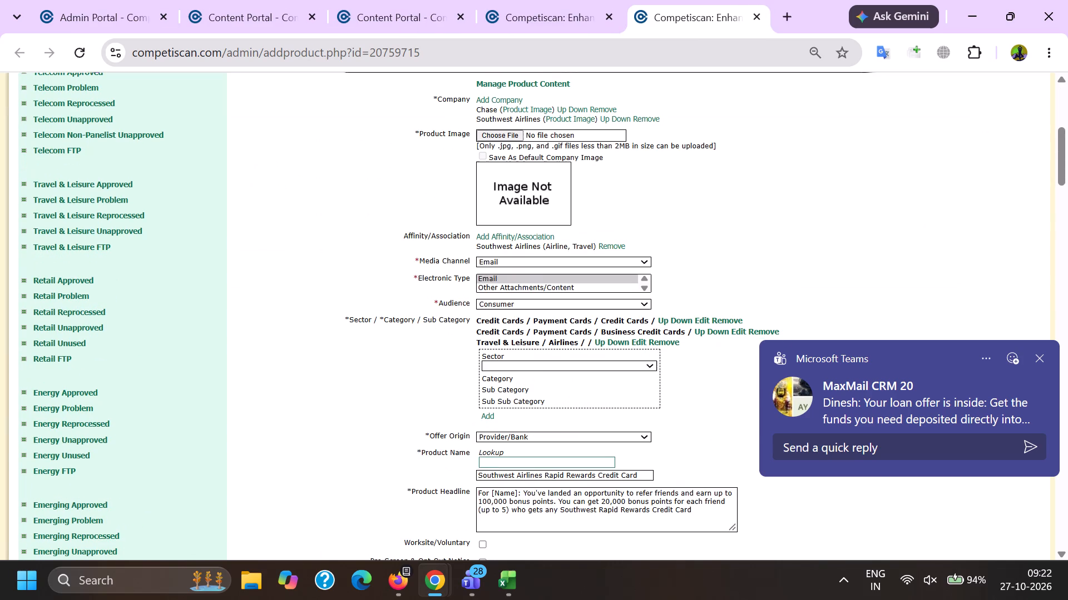
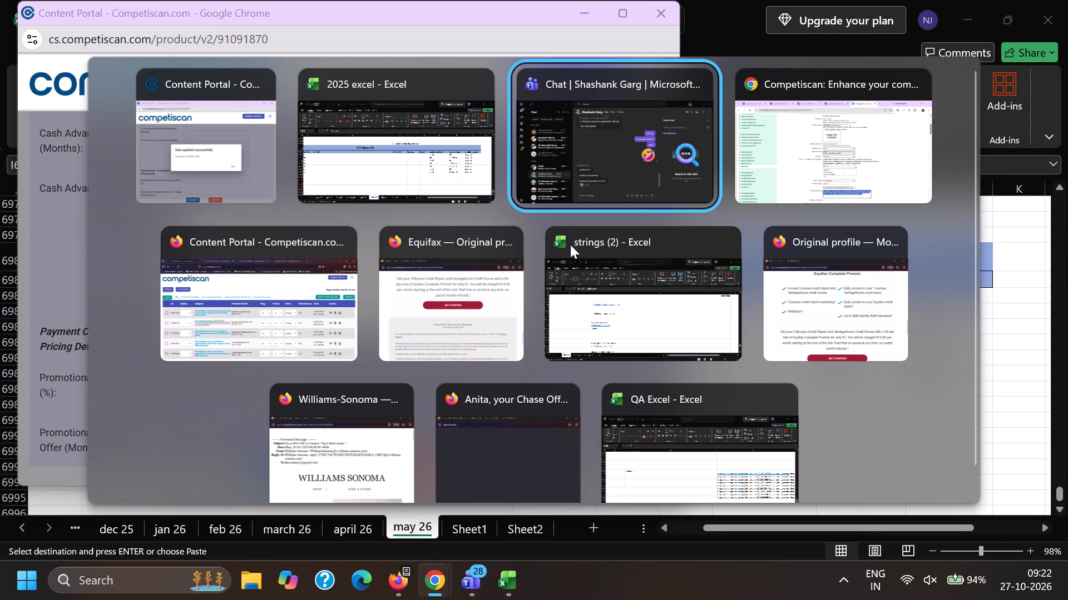
Open the product form for email 91097643 from its email editor page.
key(alt+Tab)
click(246, 0)
click(400, 0)
scroll(116, 259, up, 5)
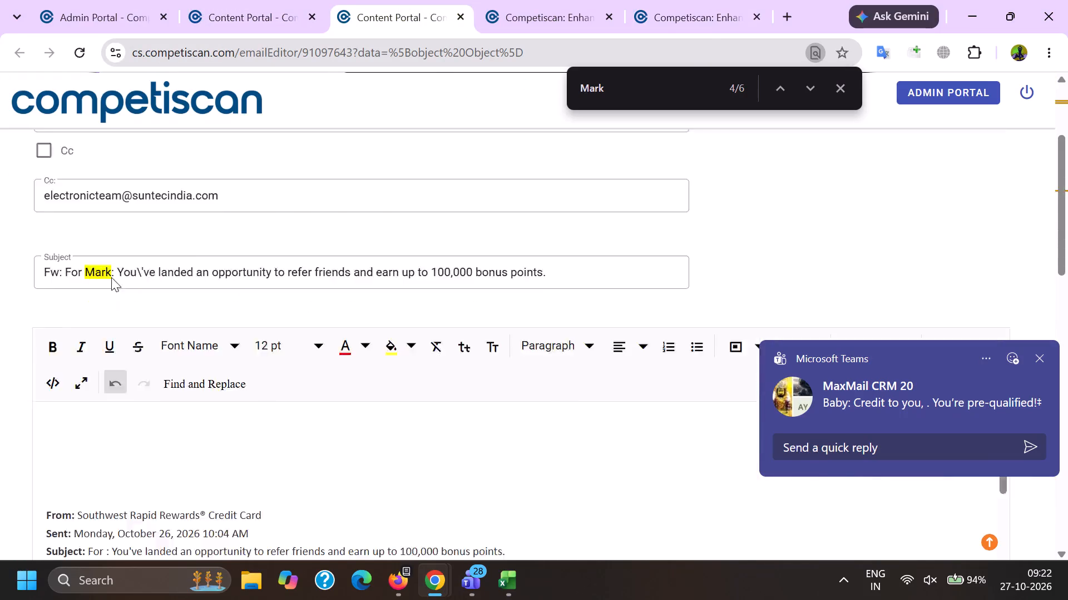
scroll(111, 277, up, 7)
click(65, 249)
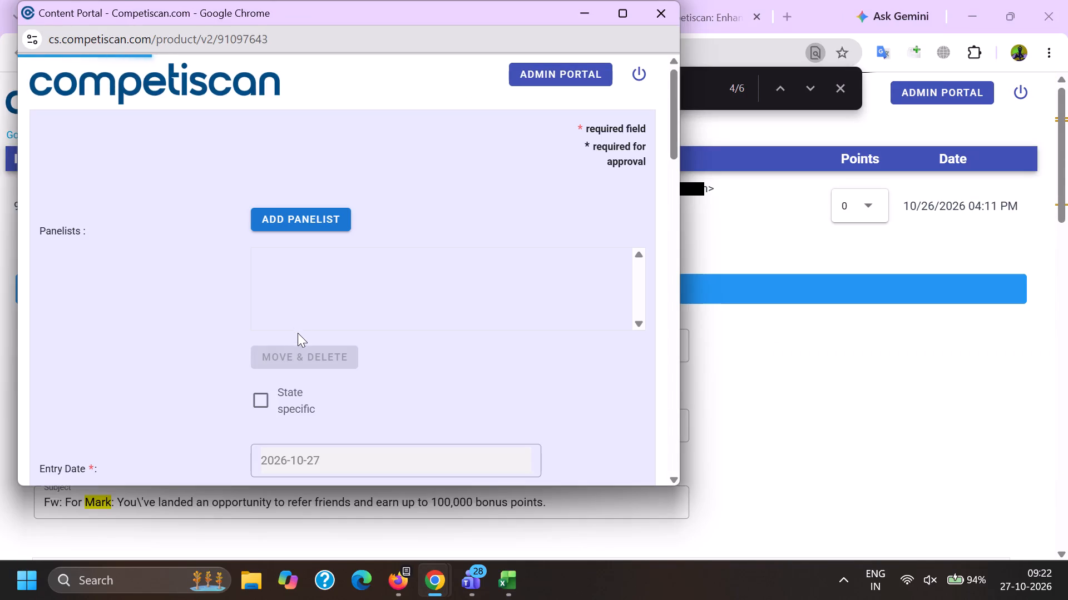
Replace product 91097643's headline with the copied text starting "For [Name]: You've landed an opportunity to refer friends and earn up to 100,000 bonus points.".
scroll(283, 242, down, 4)
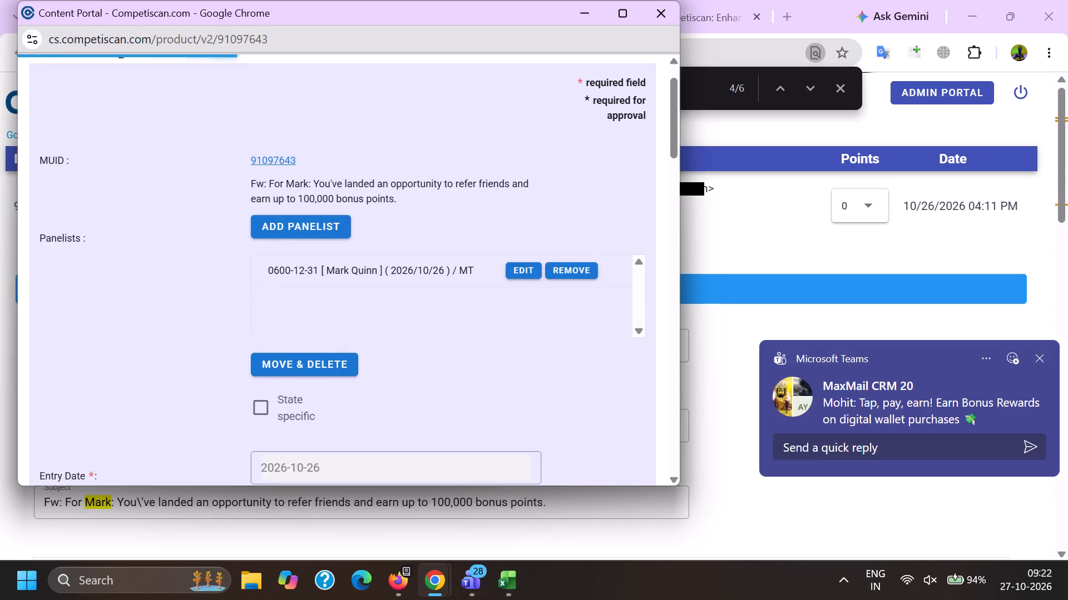
scroll(277, 303, down, 1)
click(416, 275)
scroll(318, 173, down, 3)
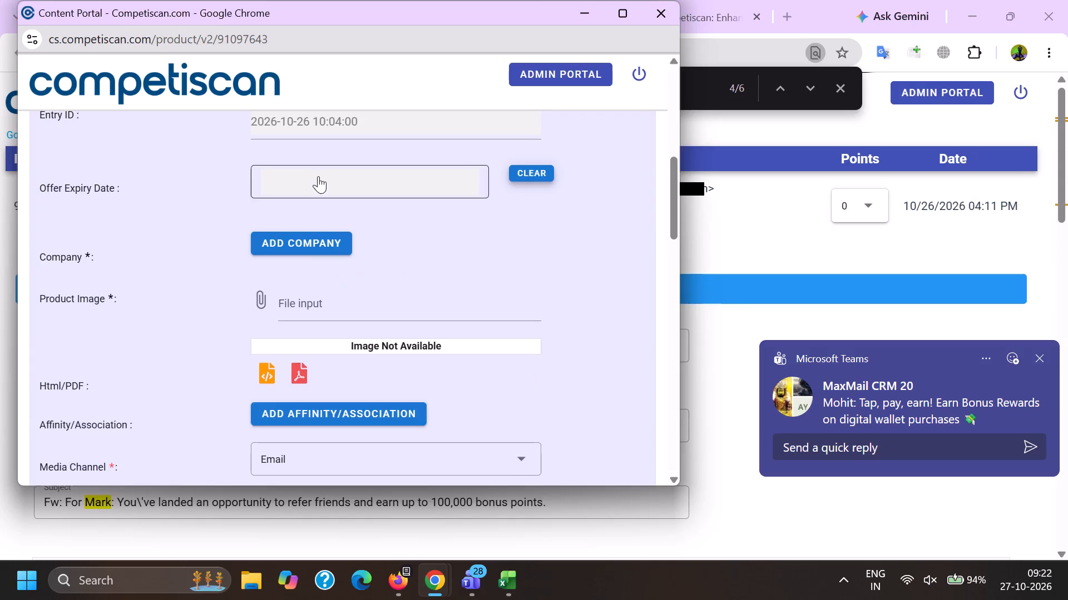
scroll(318, 176, down, 6)
drag(468, 281, 30, 188)
key(ctrl+v)
Copy the company name Southwest Airlines from product record 20759715.
key(alt+Tab)
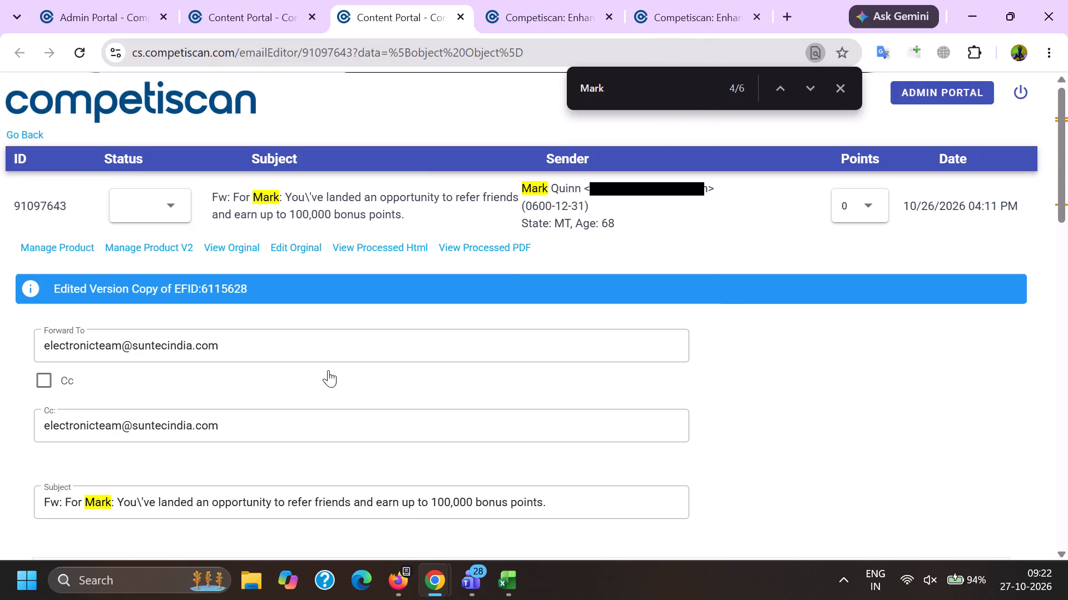
click(667, 0)
scroll(557, 234, up, 2)
double_click(484, 287)
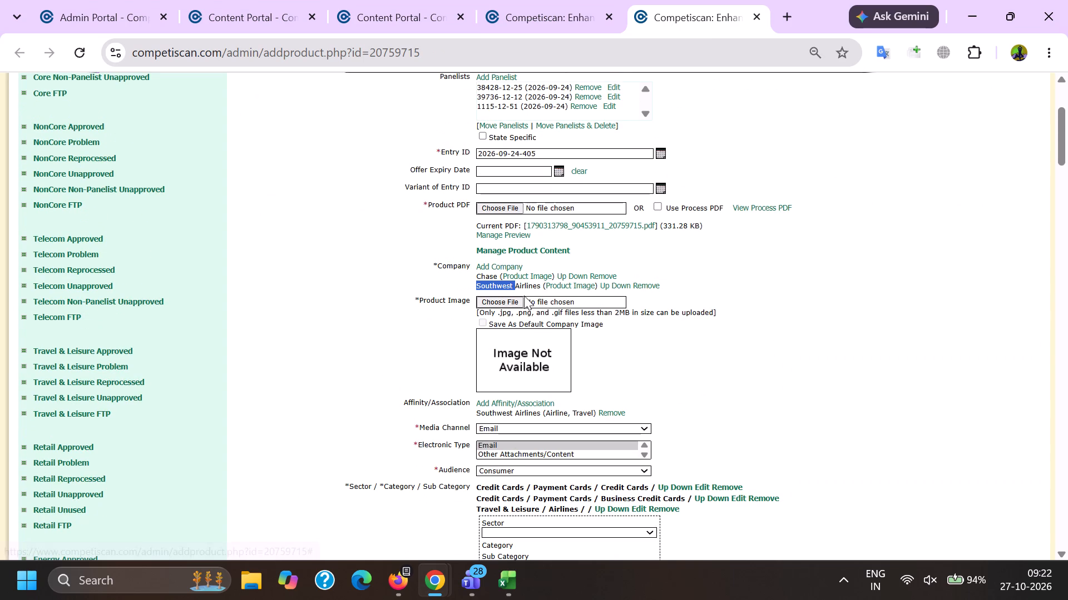
shift+click(524, 281)
key(ctrl+c)
Add Chase as the company of product 91097643 and enter Southwest Airlines in the affinity/association lookup.
key(alt+Tab)
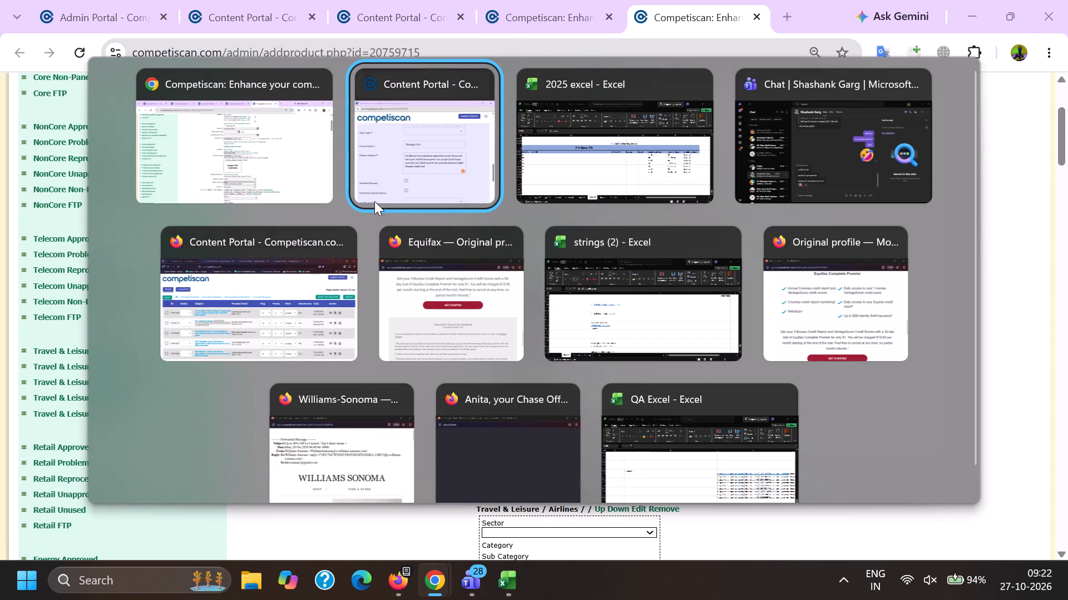
click(375, 193)
scroll(242, 391, up, 10)
click(313, 323)
key(c)
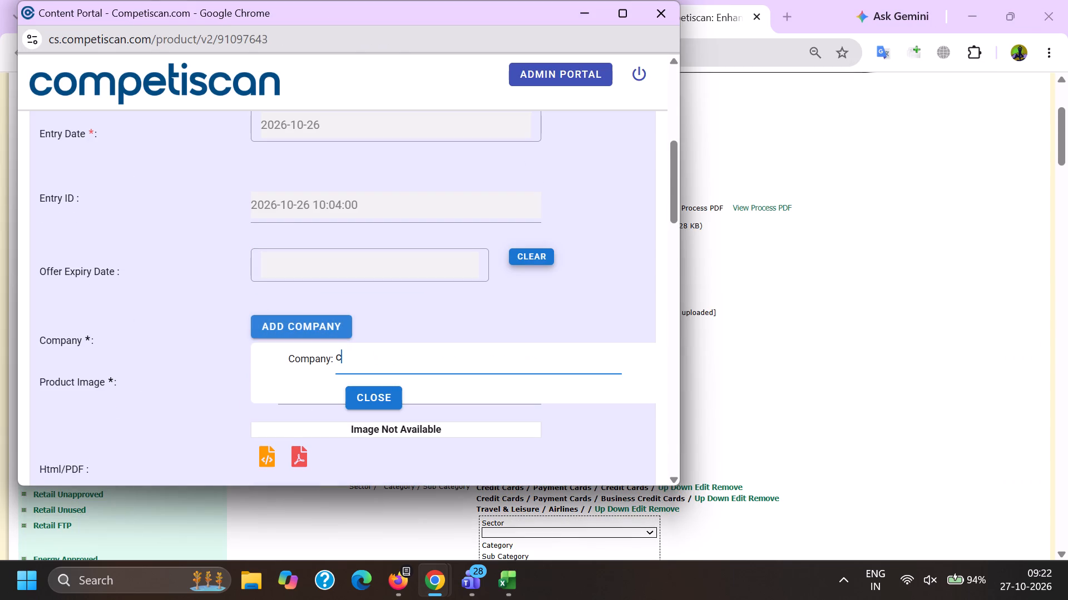
text(hase)
scroll(307, 378, down, 3)
click(372, 238)
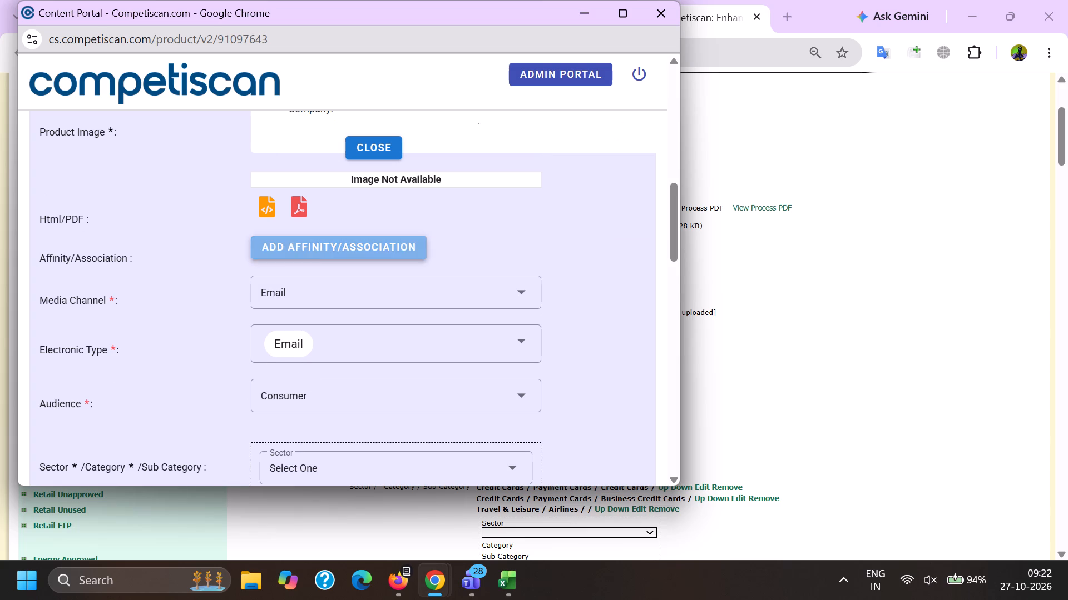
click(459, 272)
key(ctrl+v)
scroll(413, 324, up, 4)
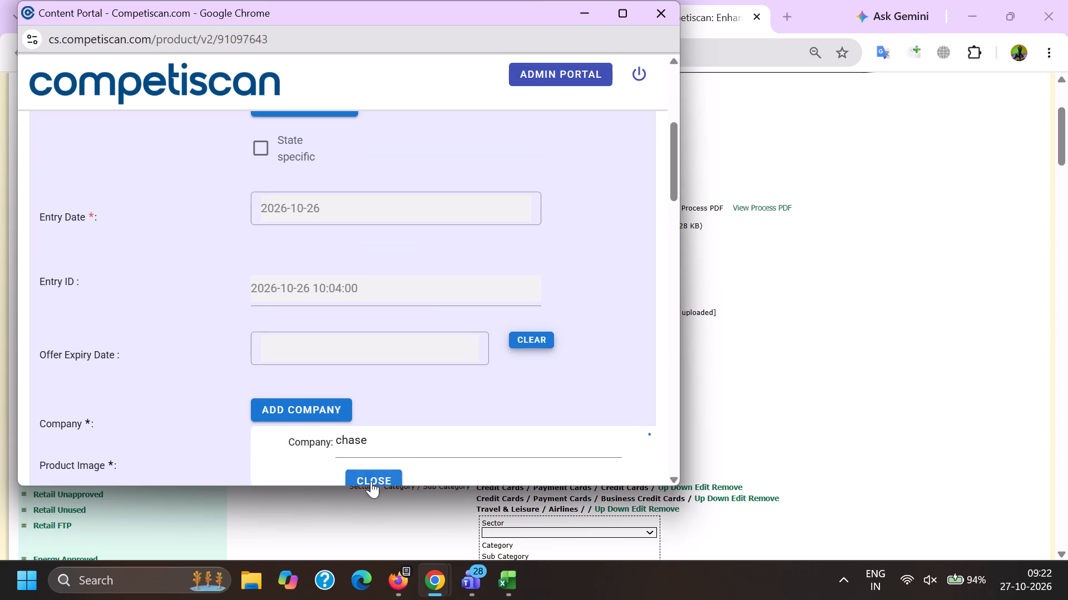
scroll(353, 265, down, 2)
click(364, 311)
Add Southwest Airlines as the second company and as the affinity/association.
click(310, 274)
click(306, 236)
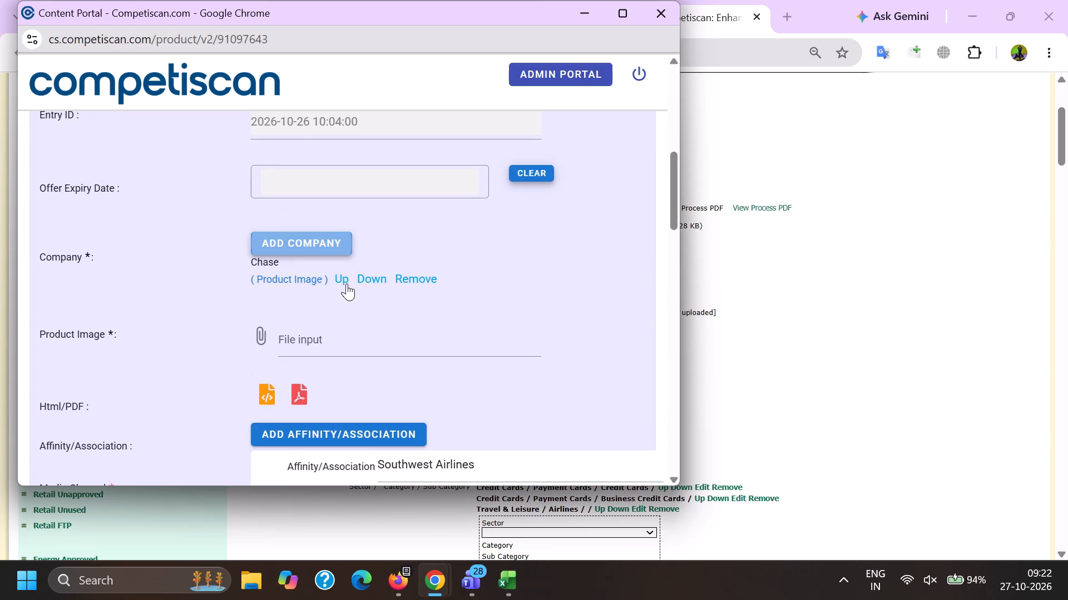
key(ctrl+v)
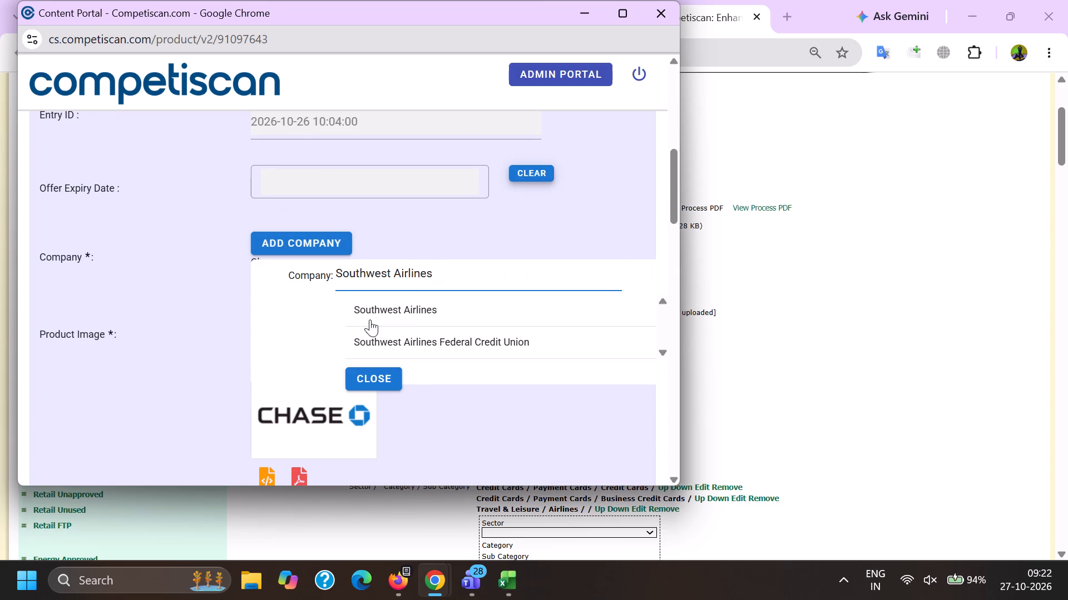
click(370, 319)
scroll(332, 252, down, 4)
click(372, 297)
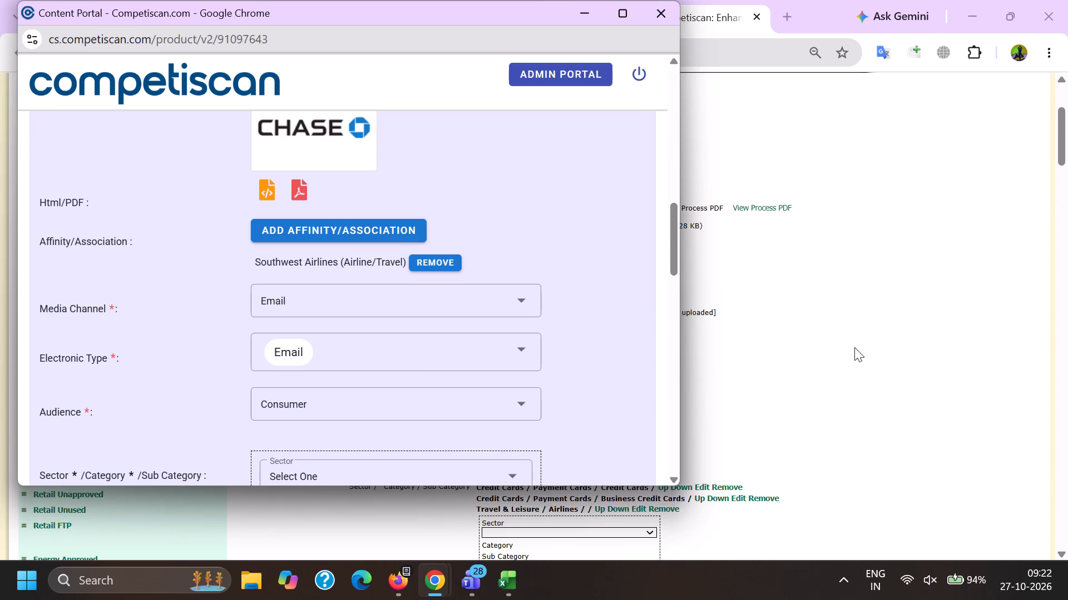
Copy the product name Southwest Airlines Rapid Rewards Credit Card from product record 20759715.
click(854, 347)
scroll(611, 278, down, 4)
drag(640, 307, 291, 308)
key(ctrl+c)
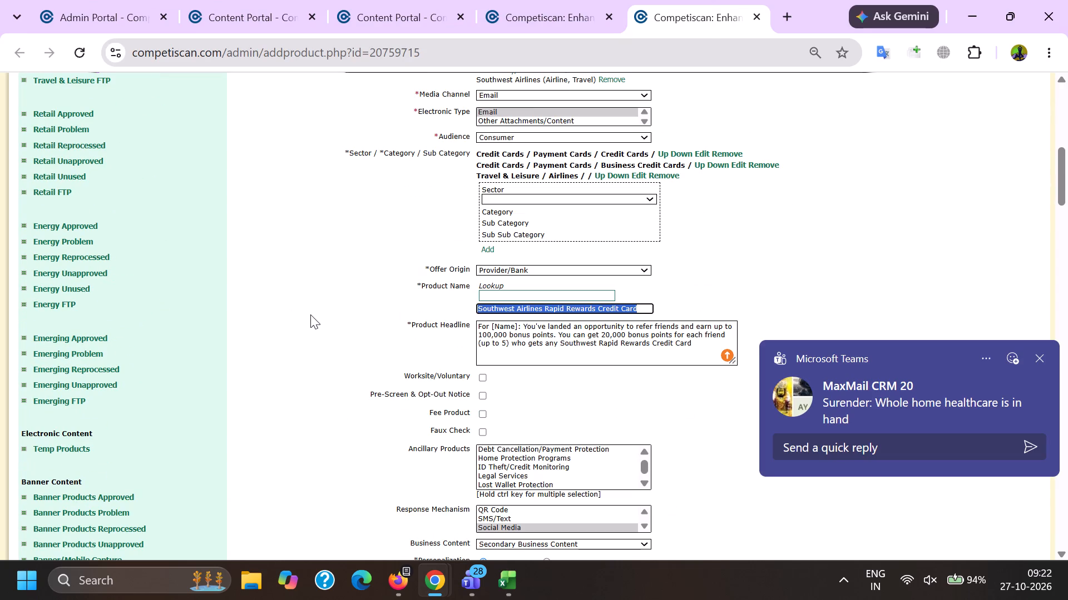
Add the classification Credit Cards / Payment Cards / Credit Cards to product 91097643.
key(alt+Tab)
scroll(323, 291, down, 4)
click(296, 145)
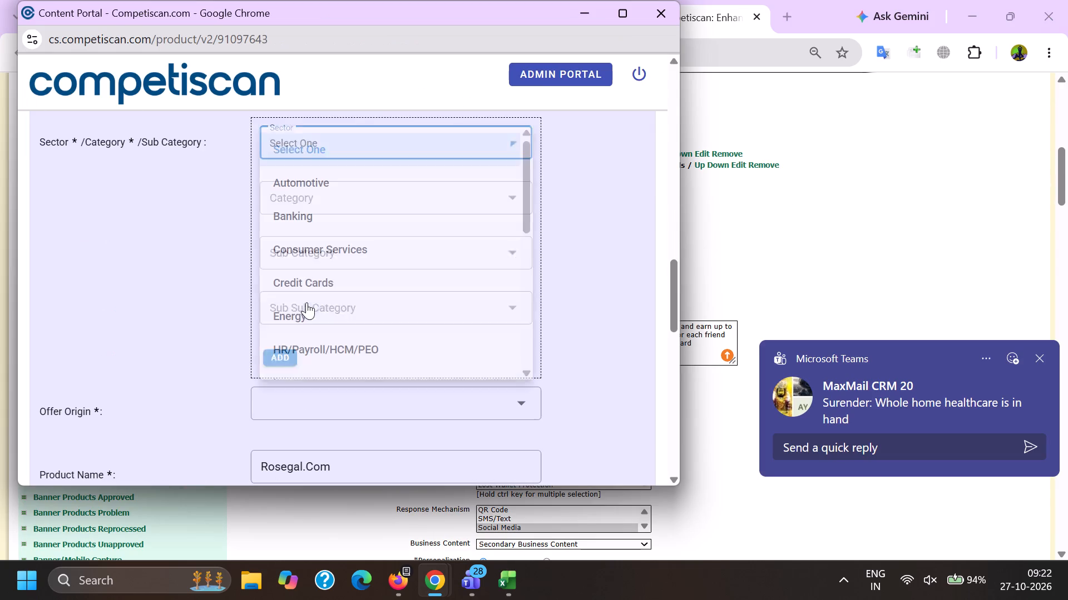
click(327, 264)
click(324, 149)
click(323, 273)
drag(137, 257, 162, 253)
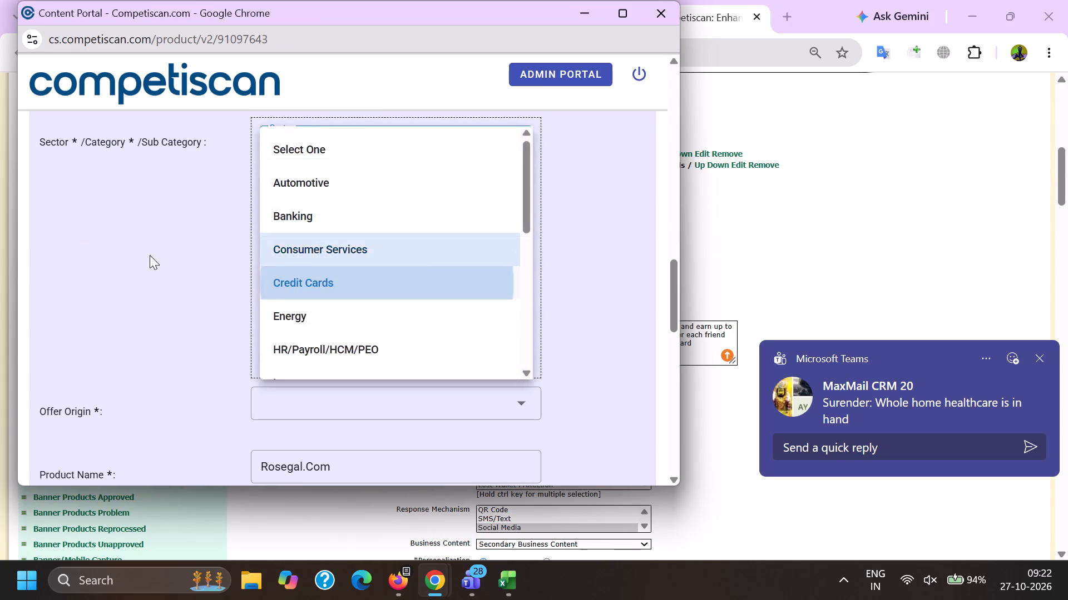
drag(288, 193, 289, 198)
click(305, 269)
click(285, 244)
scroll(310, 201, down, 1)
click(320, 342)
drag(178, 301, 206, 298)
click(276, 272)
Add a second classification under sector Credit Cards and category Payment Cards, with its own sub category.
scroll(315, 415, up, 2)
click(301, 272)
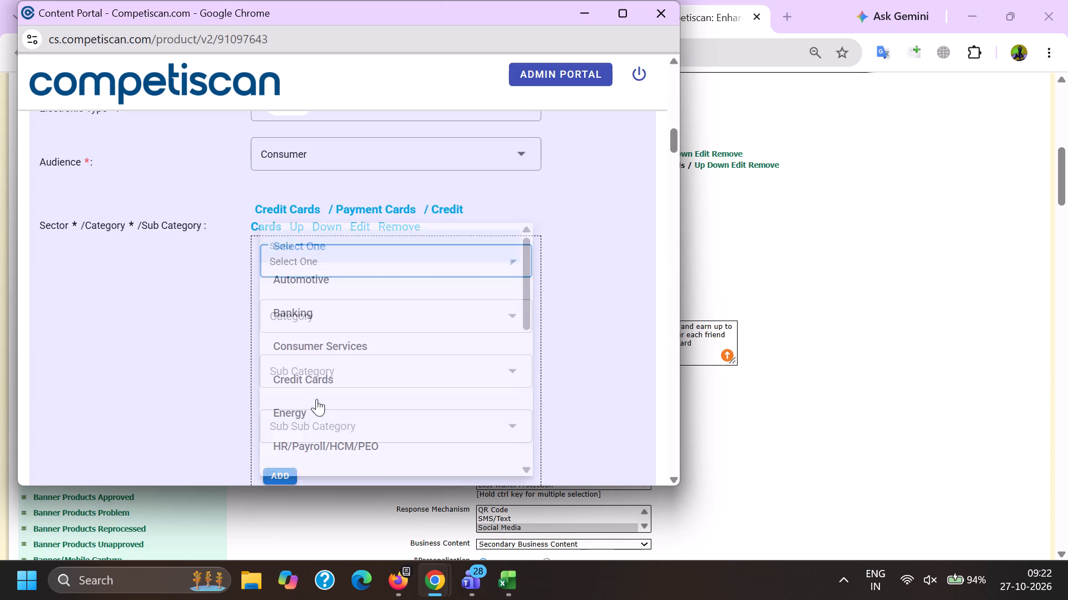
click(323, 377)
drag(164, 359, 174, 358)
click(301, 323)
click(308, 382)
click(296, 377)
scroll(291, 298, down, 1)
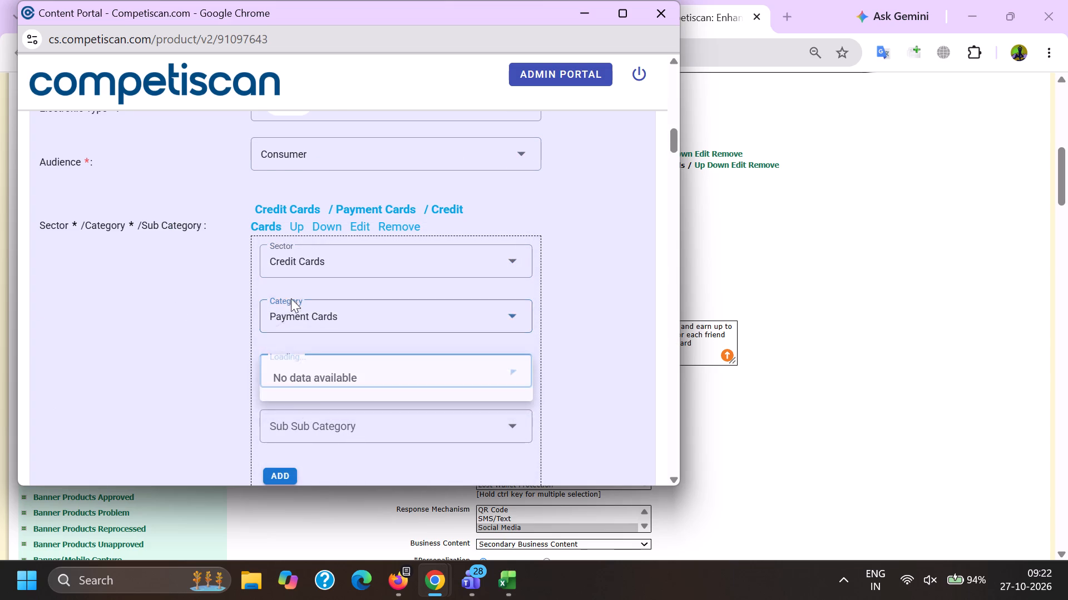
click(328, 357)
drag(142, 380, 169, 393)
click(279, 399)
Set the offer origin to Provider/Bank and the product name to Southwest Airlines Rapid Rewards Credit Card.
scroll(294, 317, down, 3)
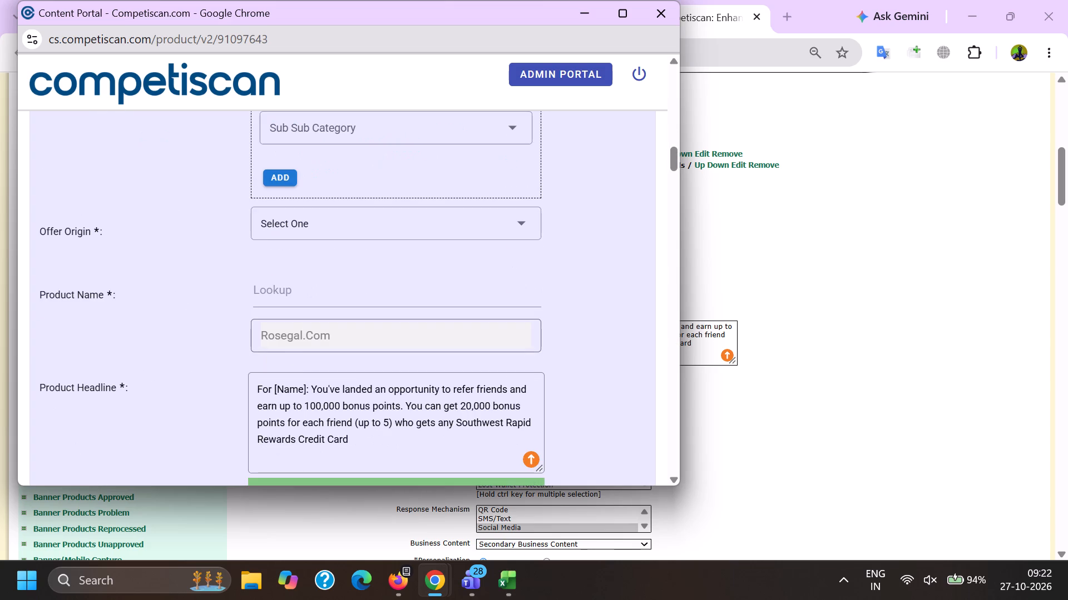
click(294, 227)
double_click(301, 294)
key(ctrl+v)
click(303, 344)
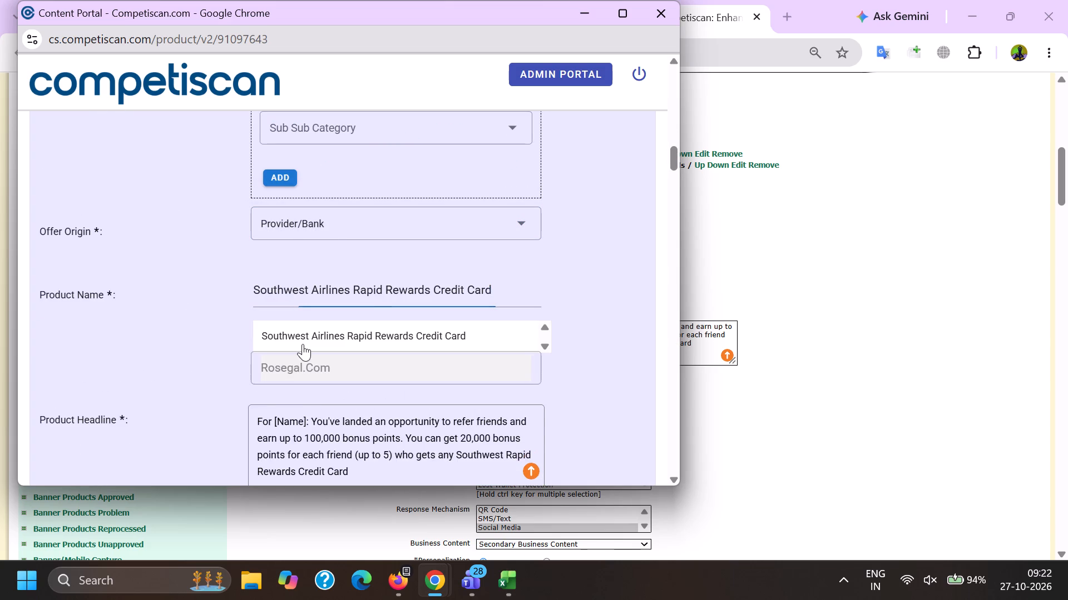
Set the response mechanism of product 91097643 to URL/Website.
scroll(332, 235, down, 7)
click(293, 299)
scroll(280, 156, down, 8)
click(309, 413)
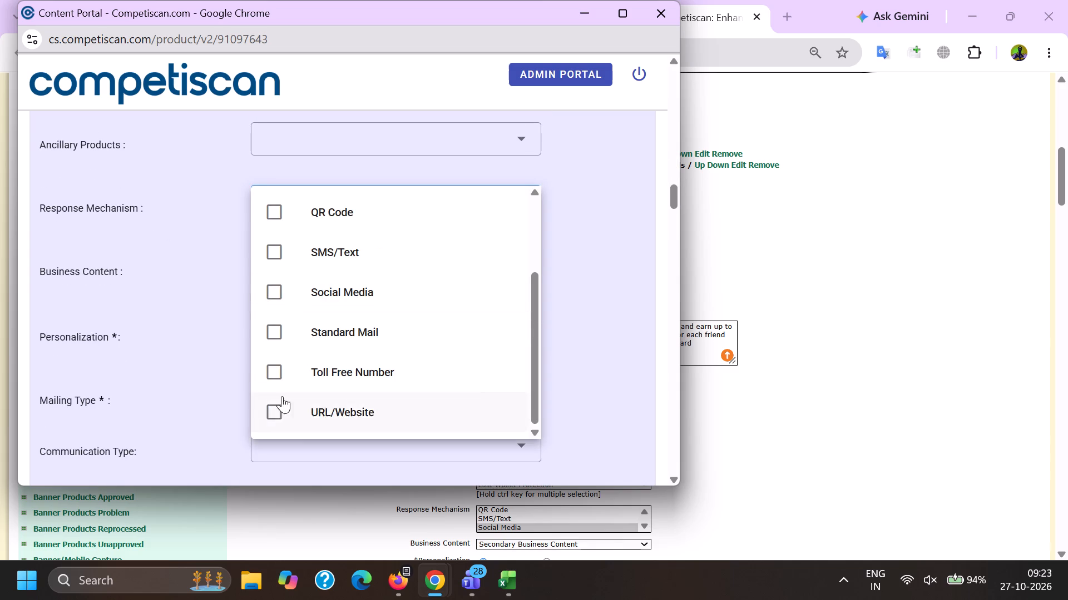
click(179, 371)
Copy the ongoing incentive text about 100,000 referral bonus points from product record 20759715.
key(alt+Tab)
scroll(580, 374, down, 3)
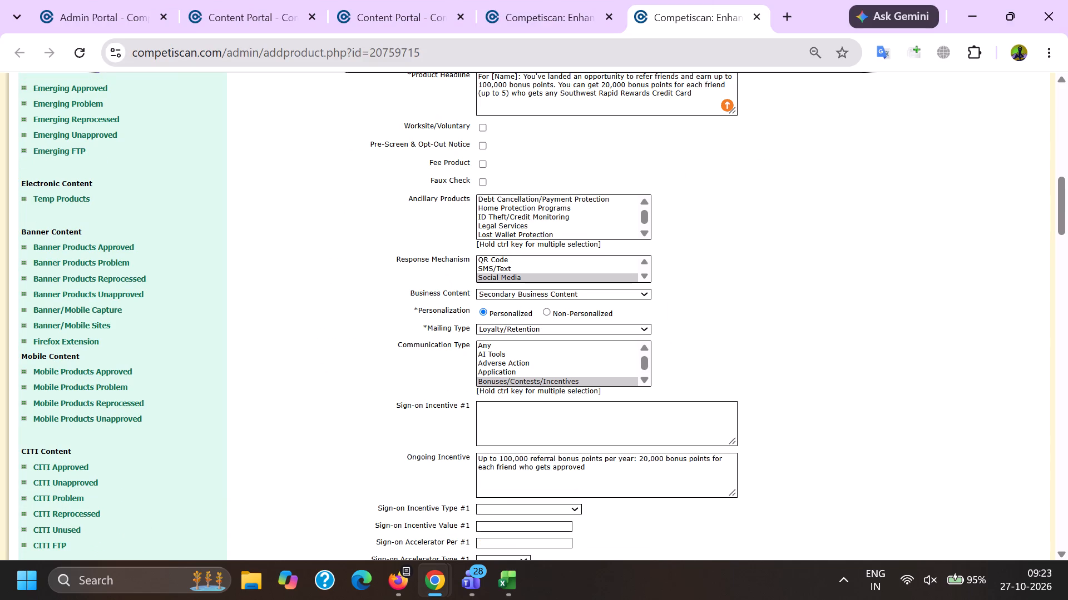
drag(631, 481, 286, 441)
key(ctrl+c)
Mark product 91097643 as Personalized and set its mailing type to Loyalty/Retention.
key(alt+Tab)
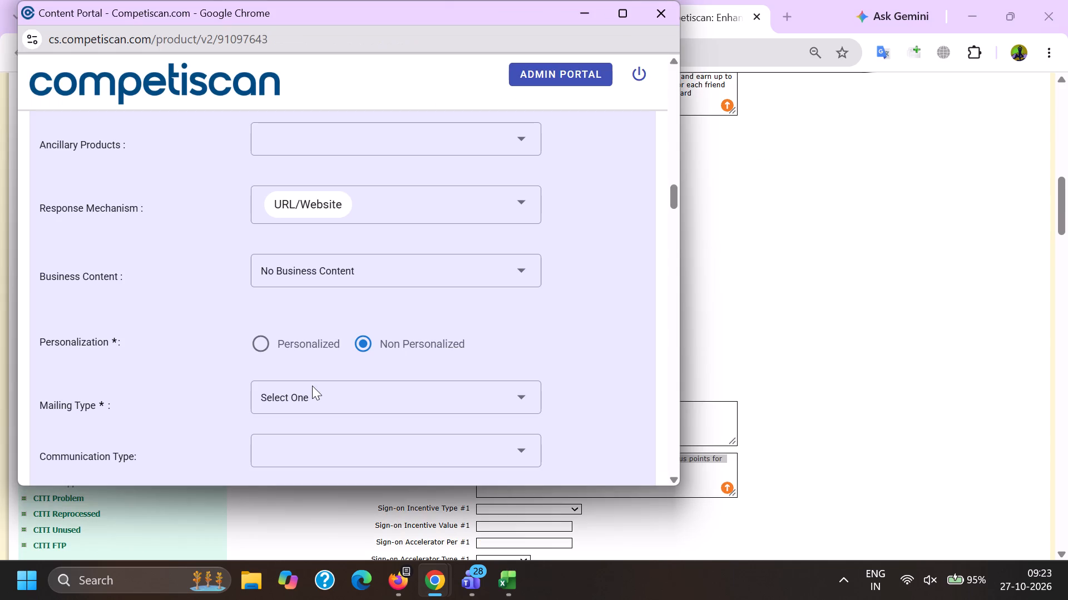
click(243, 333)
click(270, 346)
click(290, 402)
click(305, 353)
drag(139, 382, 178, 405)
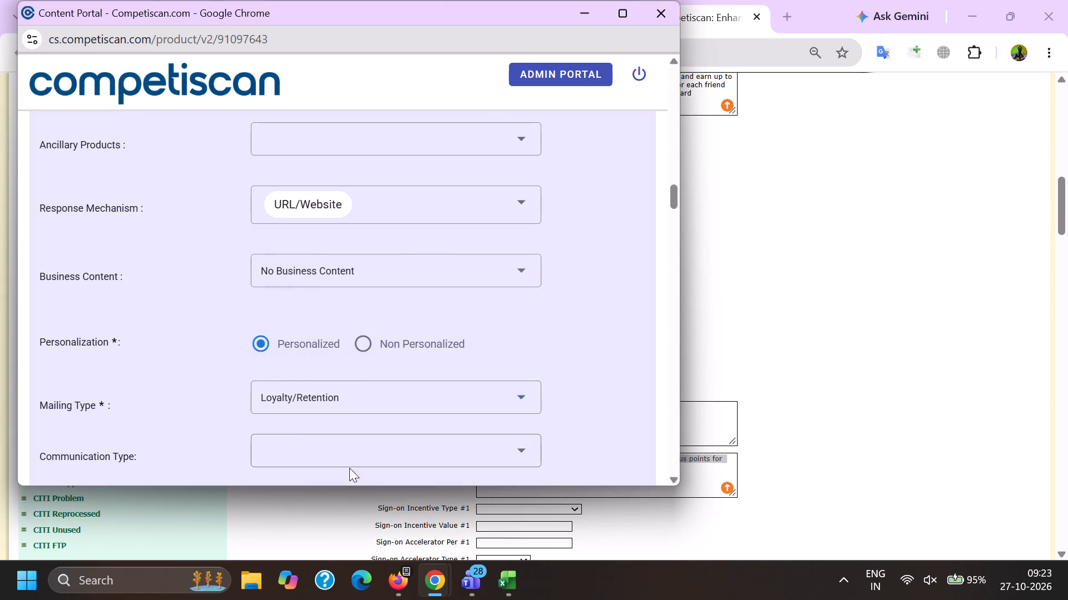
Select the communication types for product 91097643 following record 20759715, including Co-Brand and Contactless/RFID.
click(311, 441)
scroll(348, 234, down, 3)
click(322, 344)
key(alt+Tab)
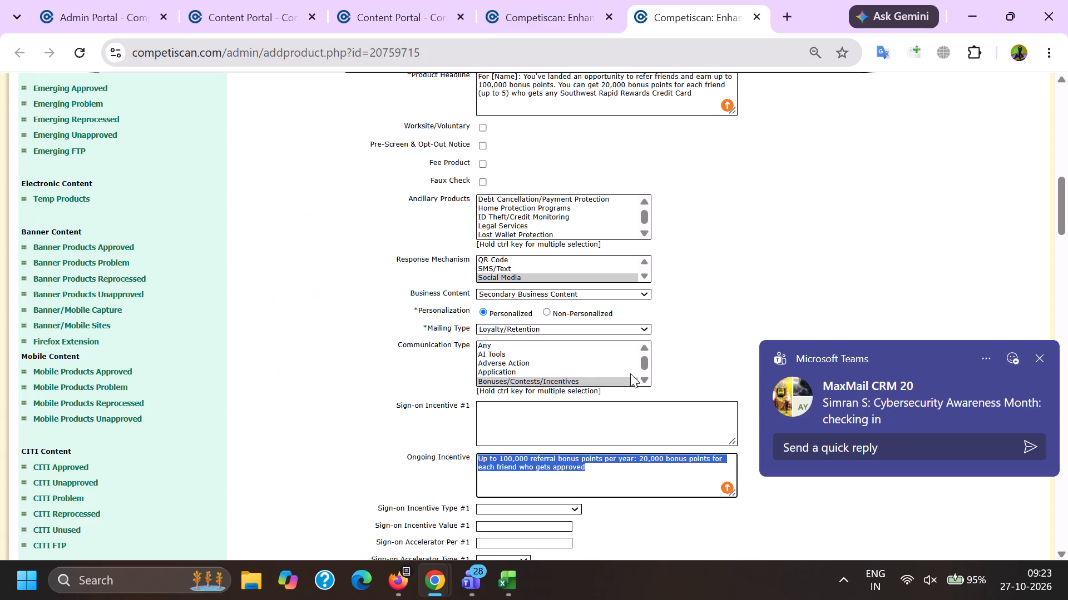
scroll(589, 376, down, 6)
scroll(585, 368, up, 4)
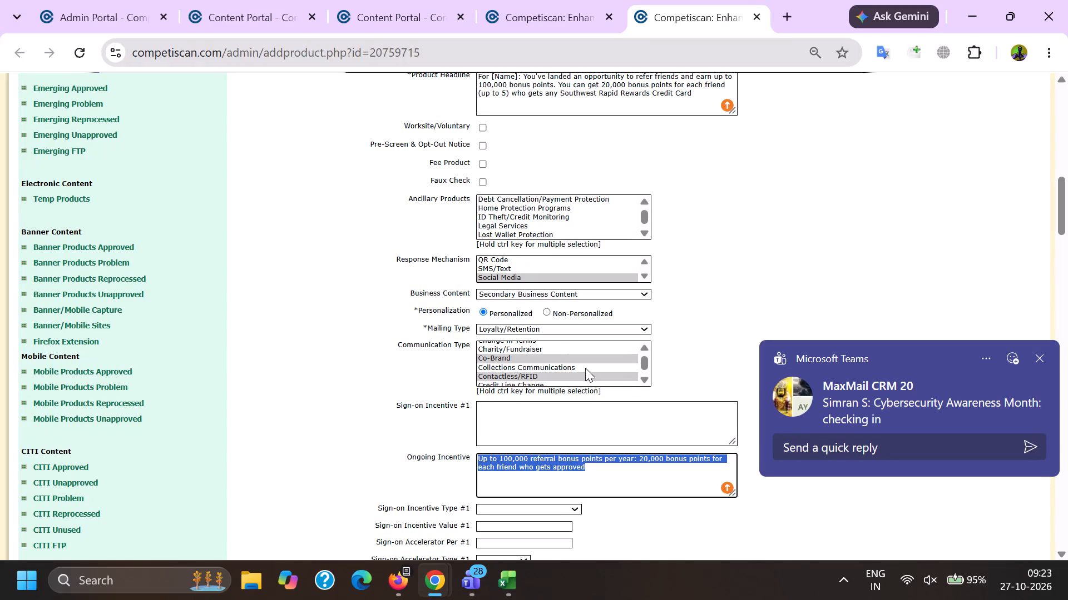
scroll(585, 368, up, 2)
key(alt+Tab)
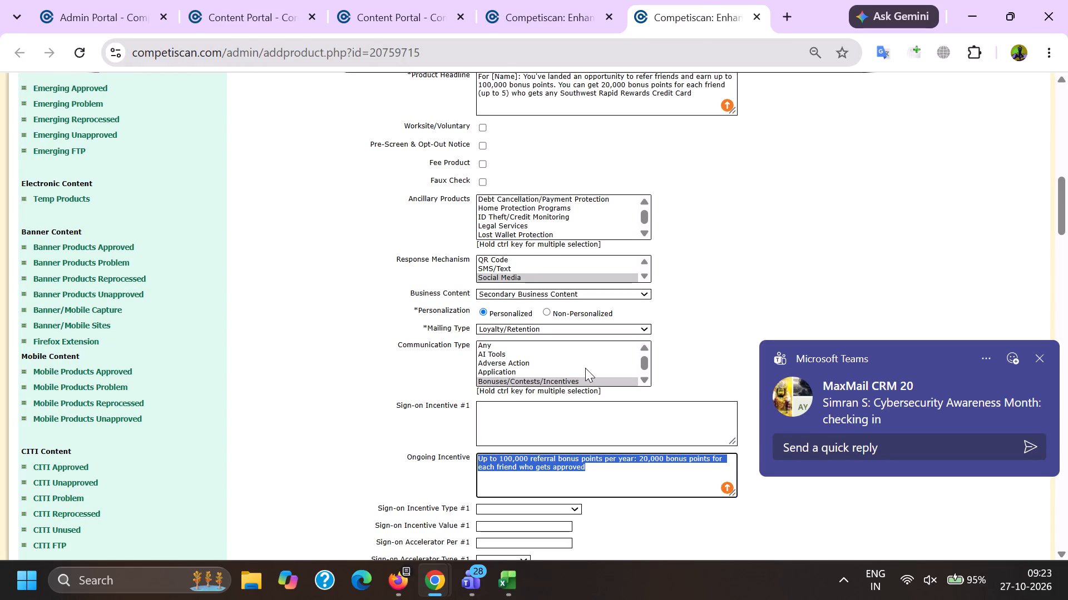
scroll(334, 364, down, 5)
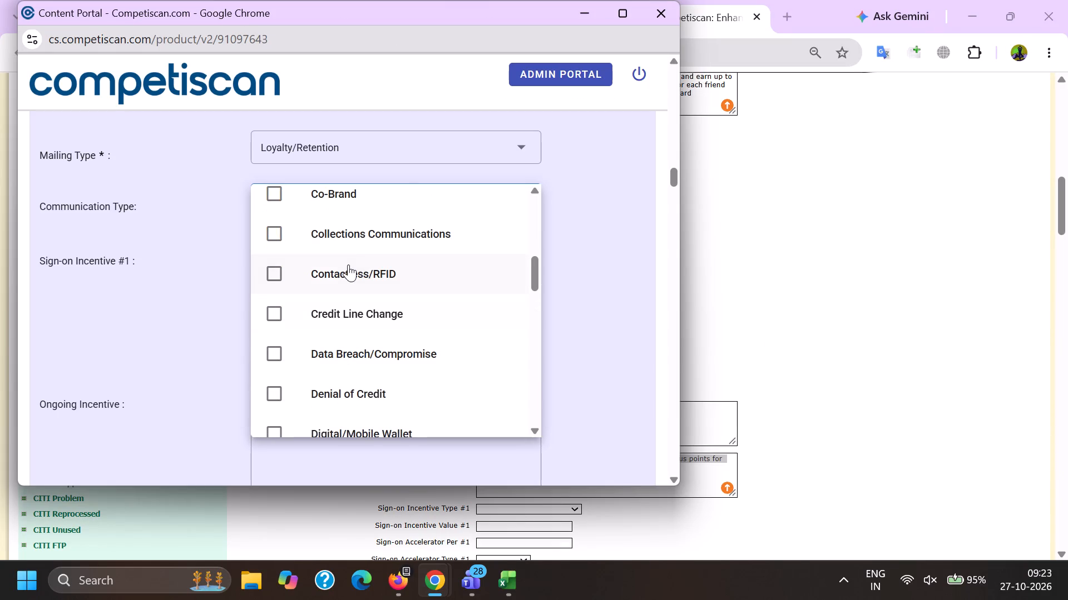
click(344, 205)
click(354, 279)
click(355, 319)
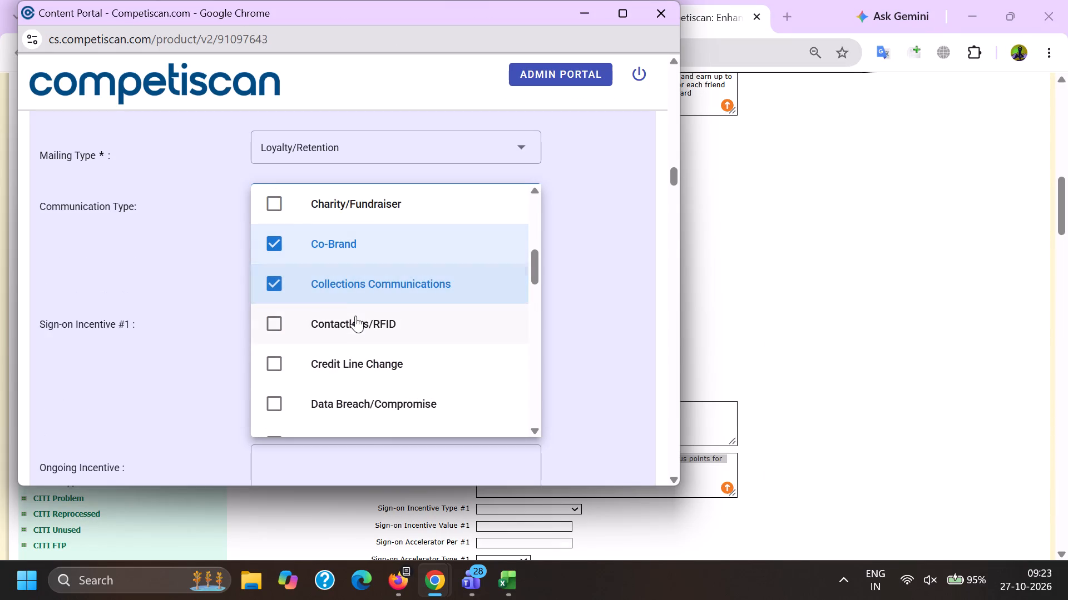
click(351, 285)
click(213, 283)
Check the rest of the communication type list in product record 20759715 for further selected entries.
key(alt+Tab)
scroll(563, 341, down, 5)
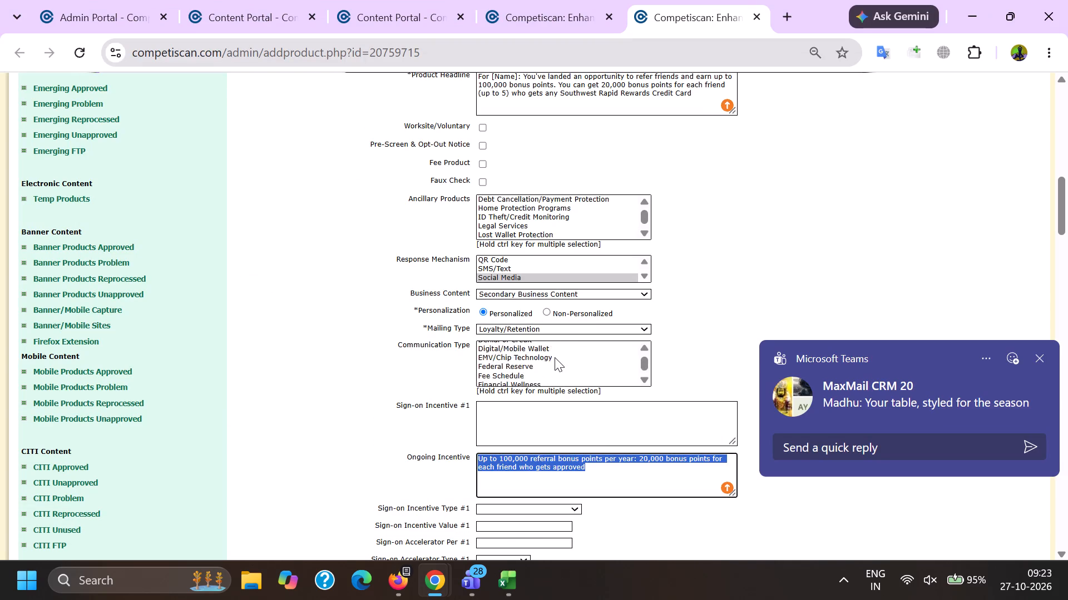
scroll(555, 357, down, 1)
scroll(555, 356, up, 4)
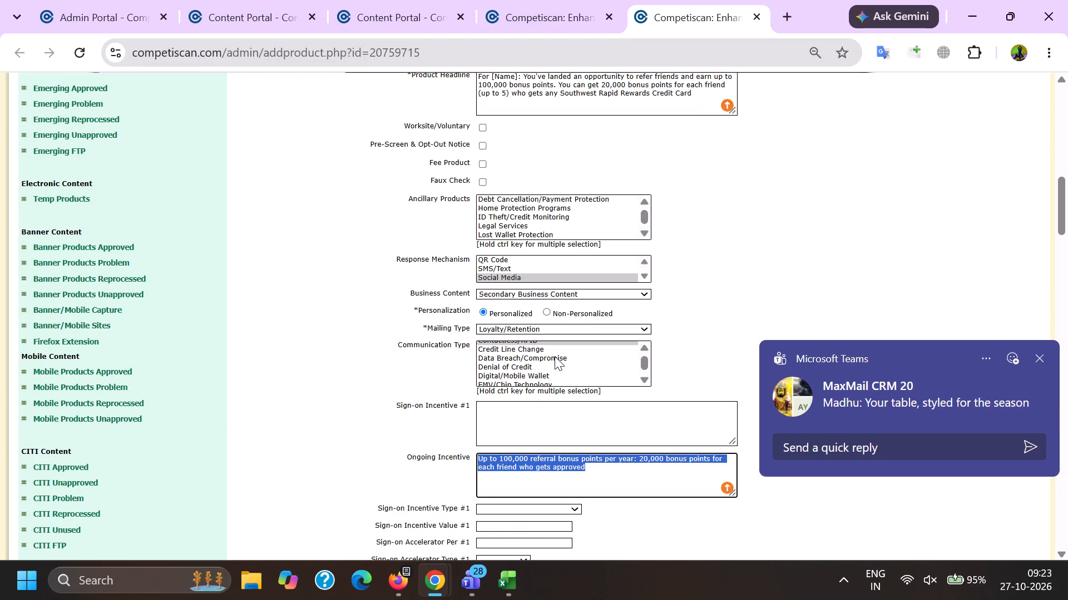
scroll(555, 356, up, 1)
scroll(554, 359, down, 9)
Fill the ongoing incentive with "Up to 100,000 referral bonus points per year: 20,000 bonus points for each friend who gets approved".
key(alt+Tab)
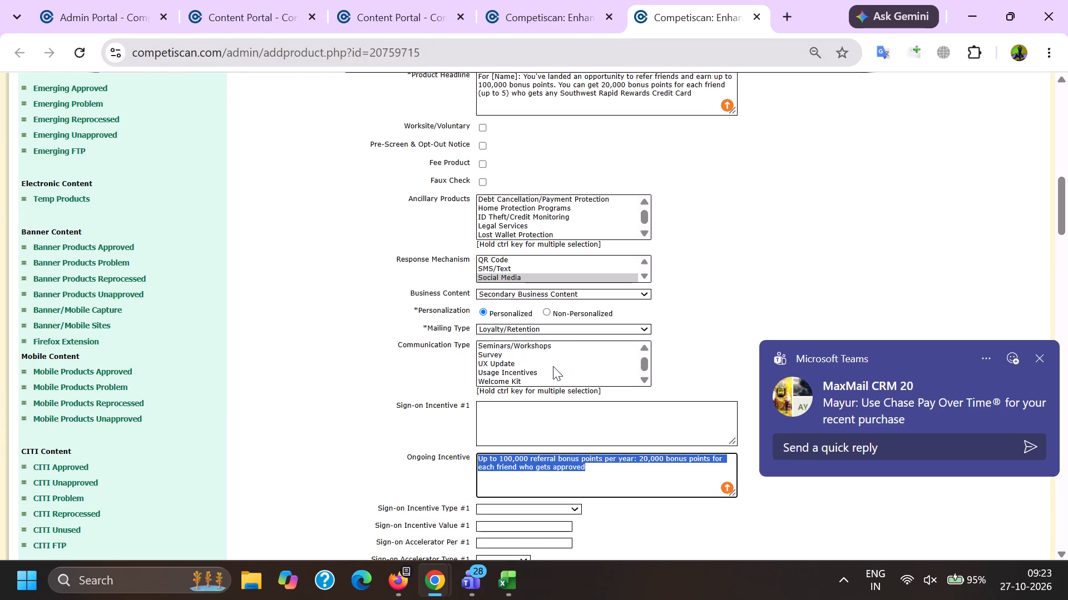
click(396, 454)
key(ctrl+v)
Set the card network of product 91097643 to Visa, following the payment card offer details in record 20759715.
scroll(340, 323, down, 14)
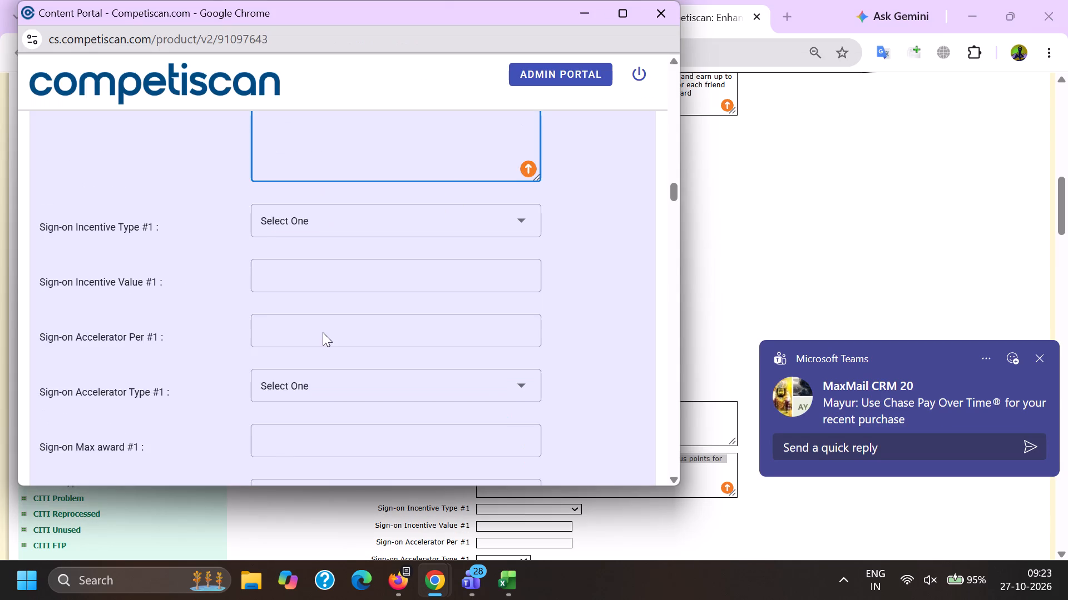
scroll(323, 332, down, 7)
key(alt+Tab)
scroll(274, 308, down, 11)
key(alt+Tab)
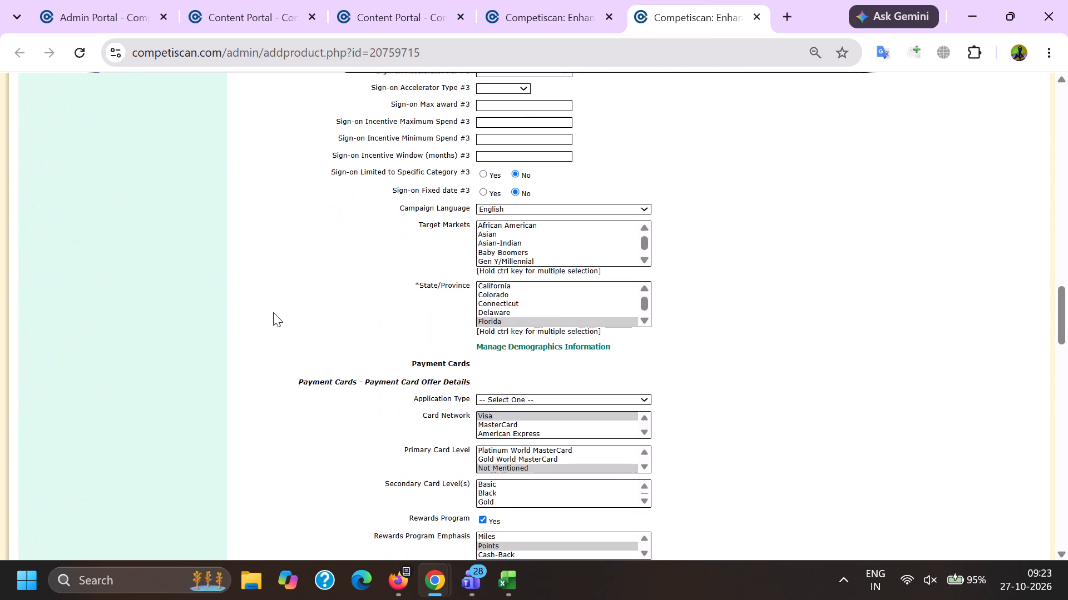
scroll(273, 312, down, 15)
scroll(266, 316, up, 5)
click(272, 318)
scroll(310, 203, down, 1)
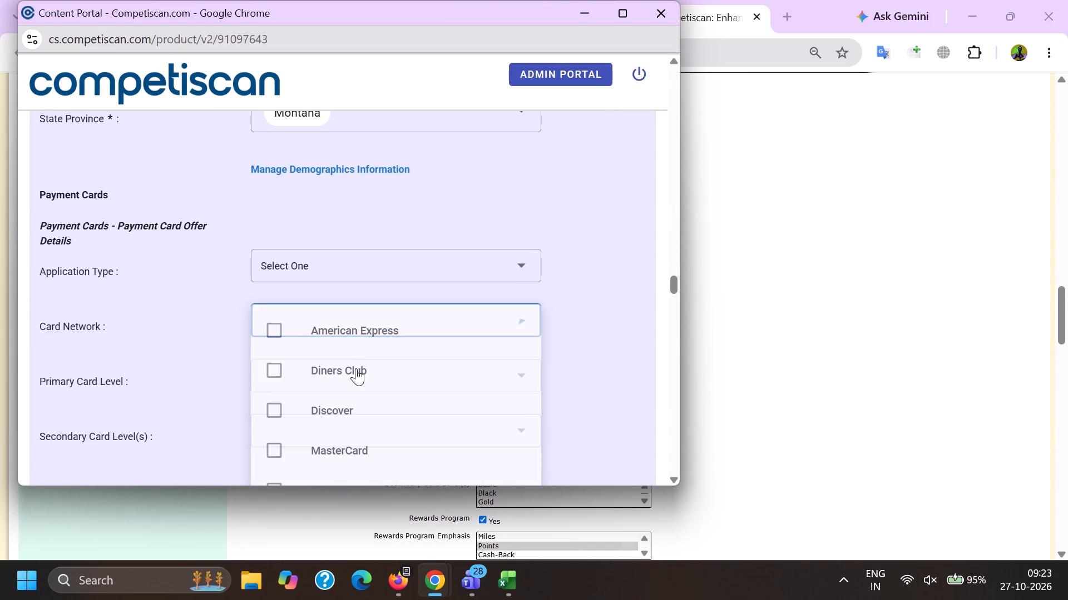
click(352, 389)
drag(157, 365, 169, 365)
click(293, 327)
Set the primary card level of product 91097643 to Not Mentioned, as in record 20759715.
click(304, 289)
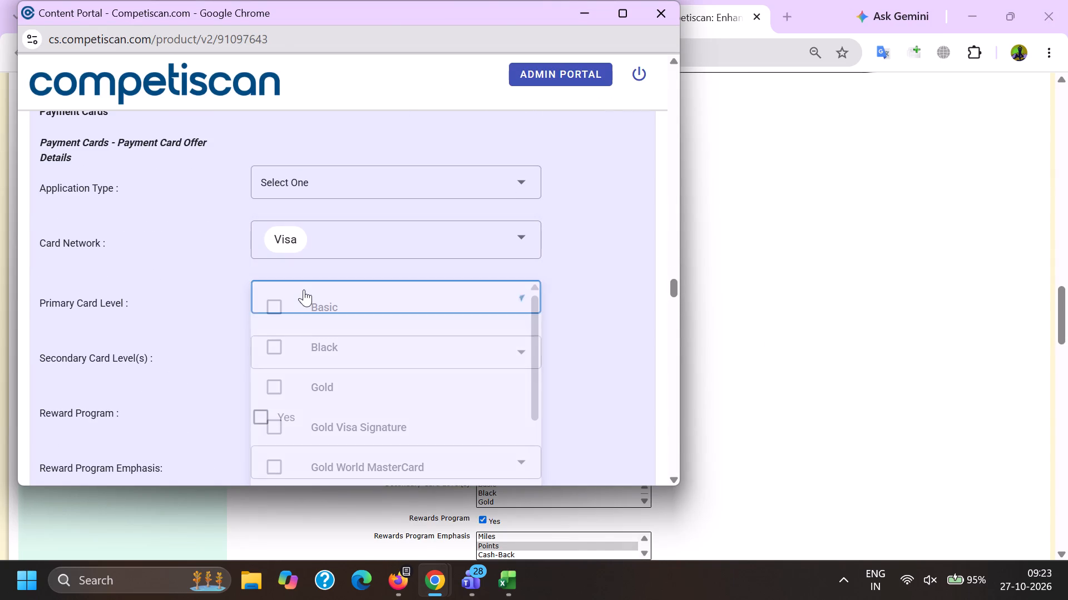
key(alt+Tab)
key(alt+Tab)
scroll(336, 391, down, 7)
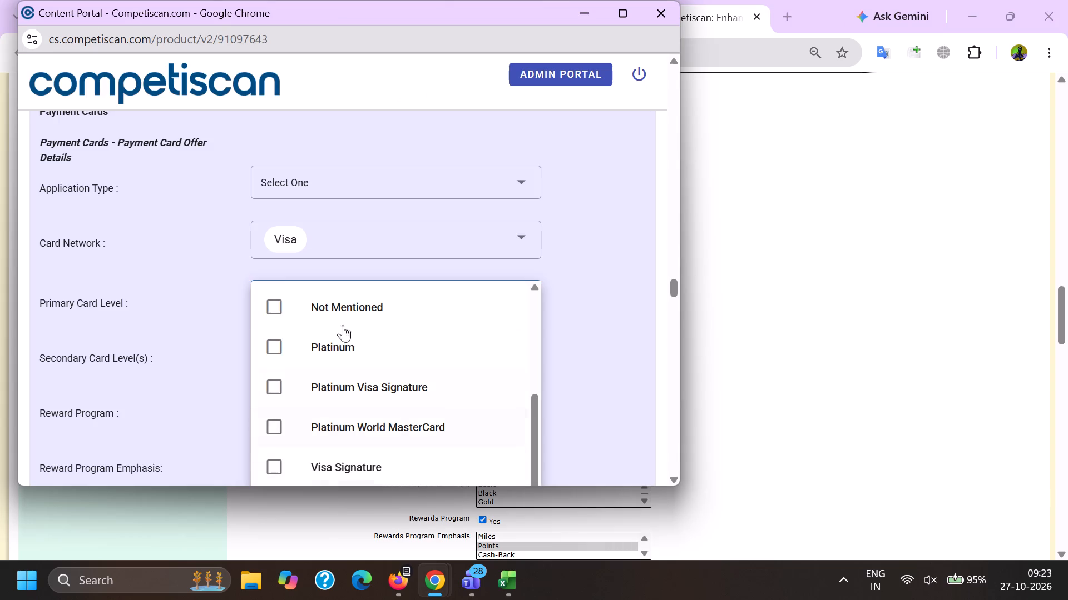
click(344, 312)
click(195, 316)
Enable the reward program for product 91097643 and set its reward program emphasis to Points.
scroll(286, 181, down, 2)
click(264, 256)
click(303, 307)
key(alt+Tab)
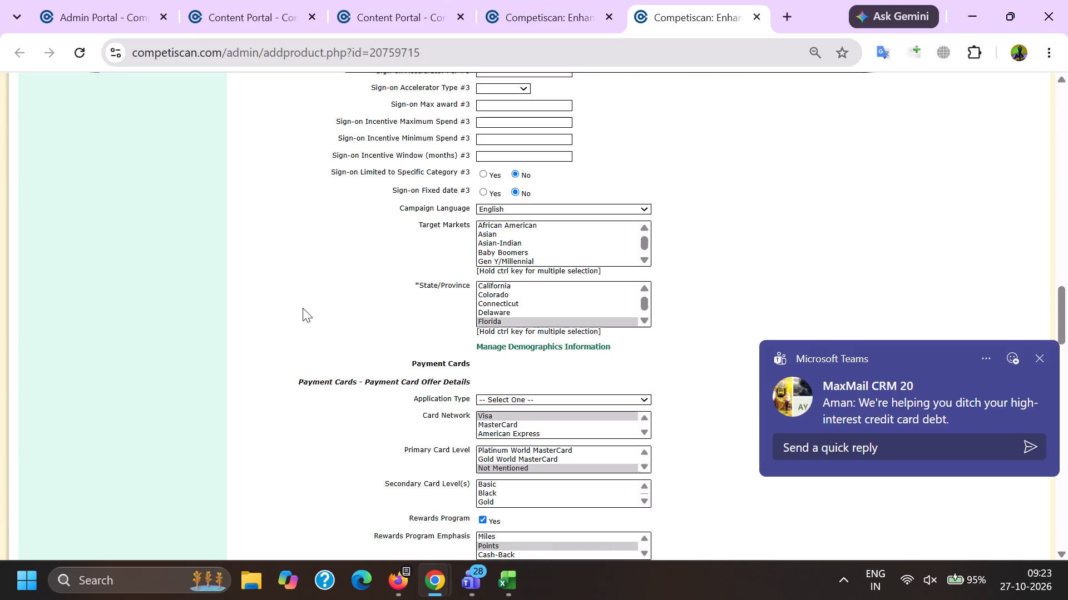
scroll(302, 309, down, 2)
key(alt+Tab)
click(322, 380)
click(88, 383)
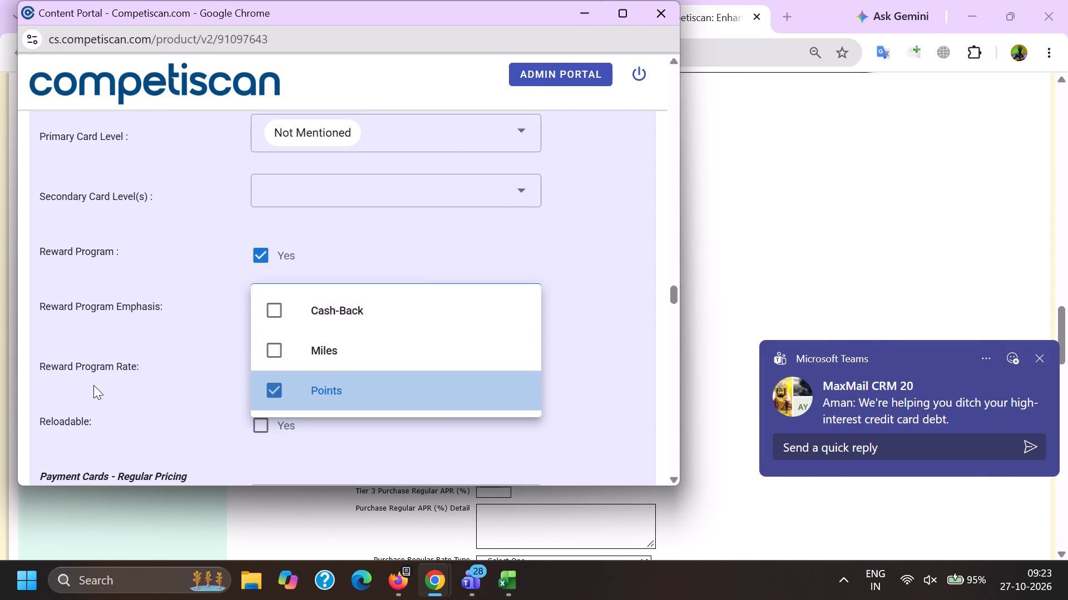
drag(93, 385, 98, 385)
Submit the completed form for product 91097643.
key(End)
scroll(288, 387, down, 11)
click(274, 475)
Copy the highlighted subject text of email 91096119 and search subjects for the exact phrase "You have an opportunity to refer friends and earn up to $500 cash back.".
click(387, 568)
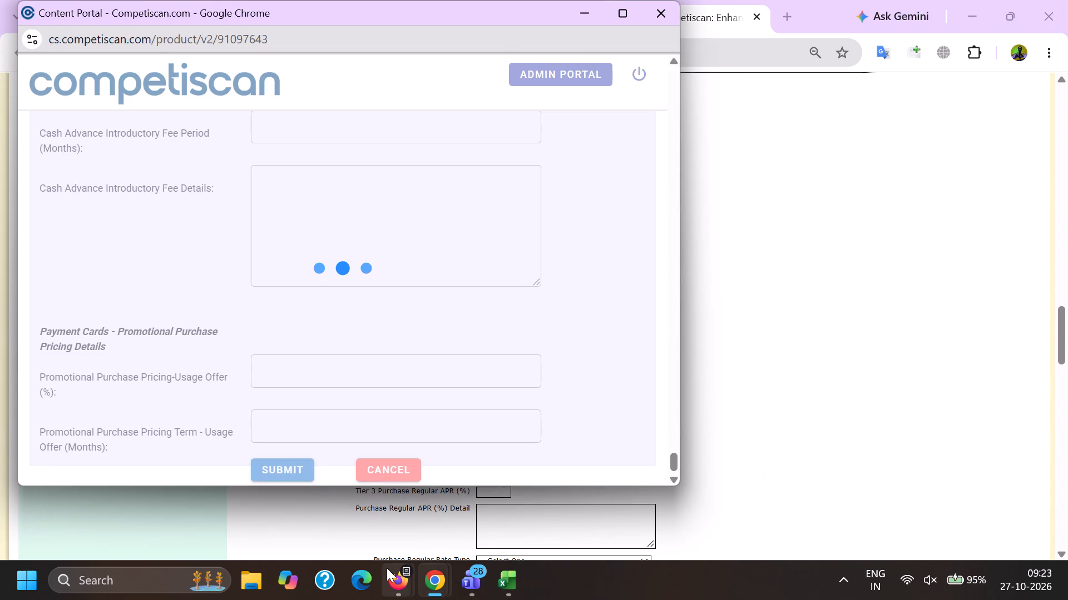
click(143, 488)
key(ctrl+c)
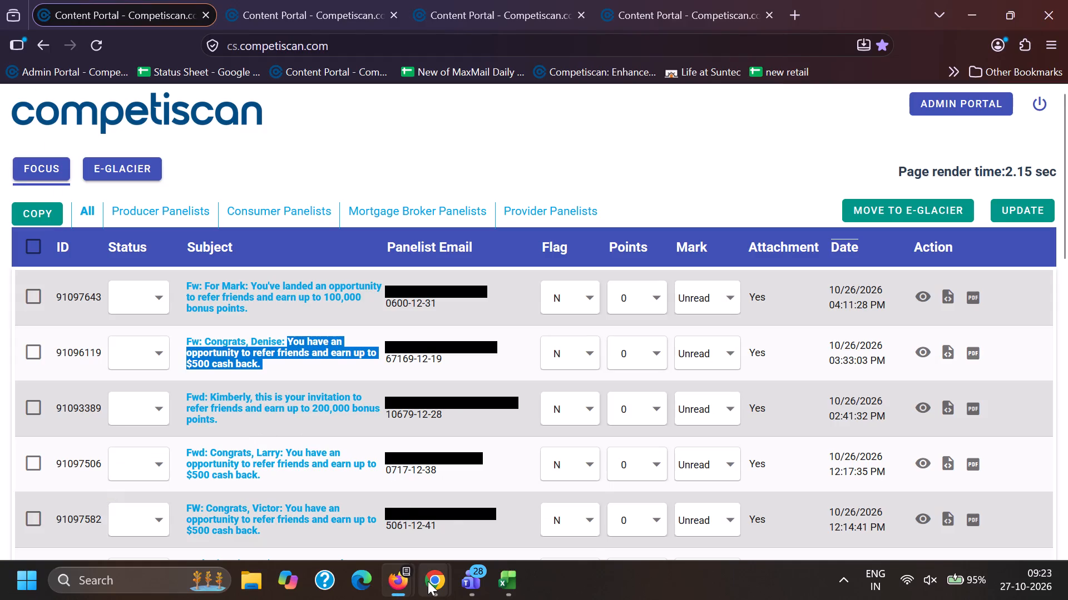
click(428, 581)
click(369, 515)
click(244, 0)
scroll(291, 387, down, 6)
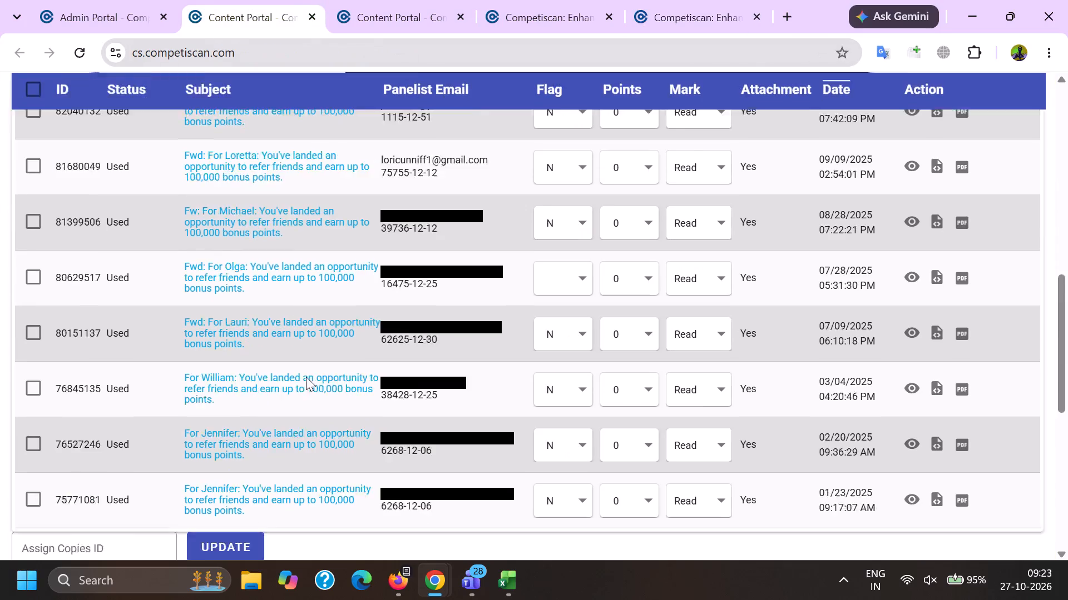
scroll(306, 377, down, 7)
scroll(293, 432, up, 2)
triple_click(325, 363)
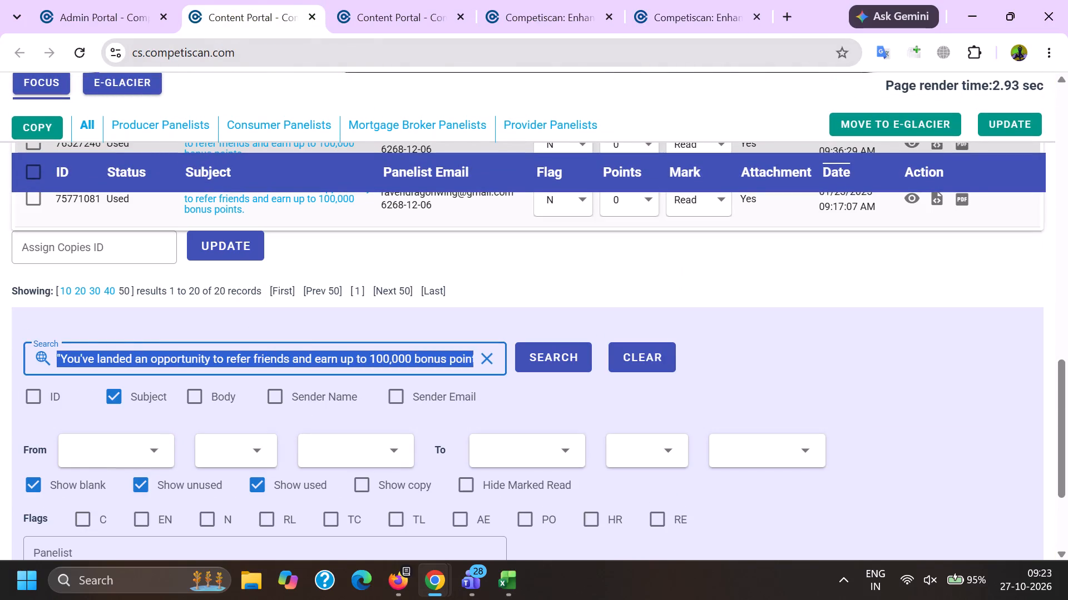
key(BackSpace)
key(shift+quotedbl)
key(ctrl+v)
key(shift+quotedbl)
key(Return)
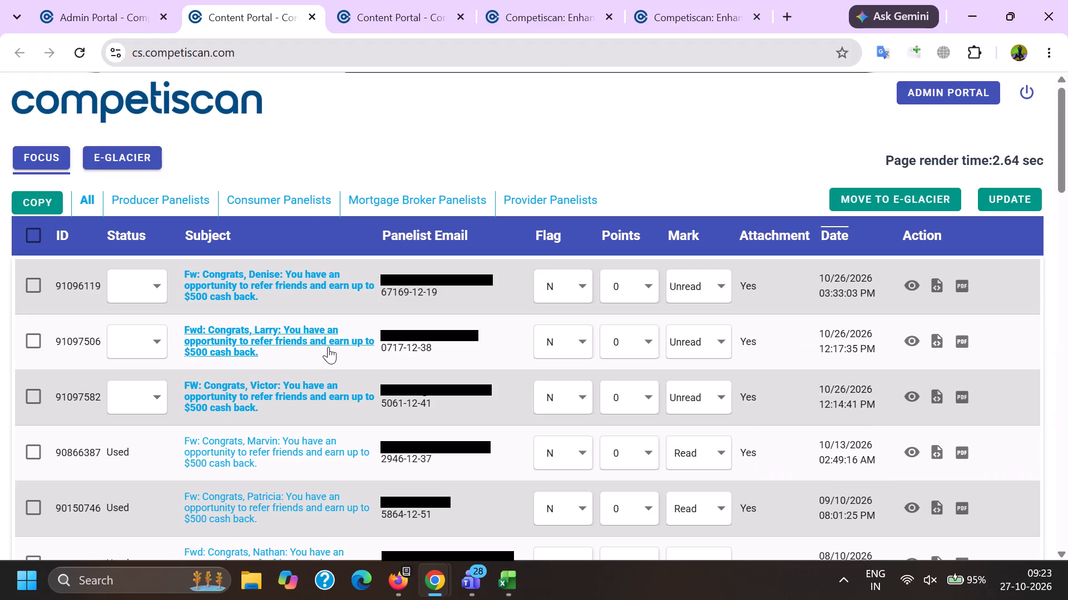
Copy the subject text "this is your invitation to refer friends and earn up to 200,000 bonus points." from email 91093389.
key(alt+Tab)
scroll(283, 421, down, 1)
drag(251, 310, 266, 333)
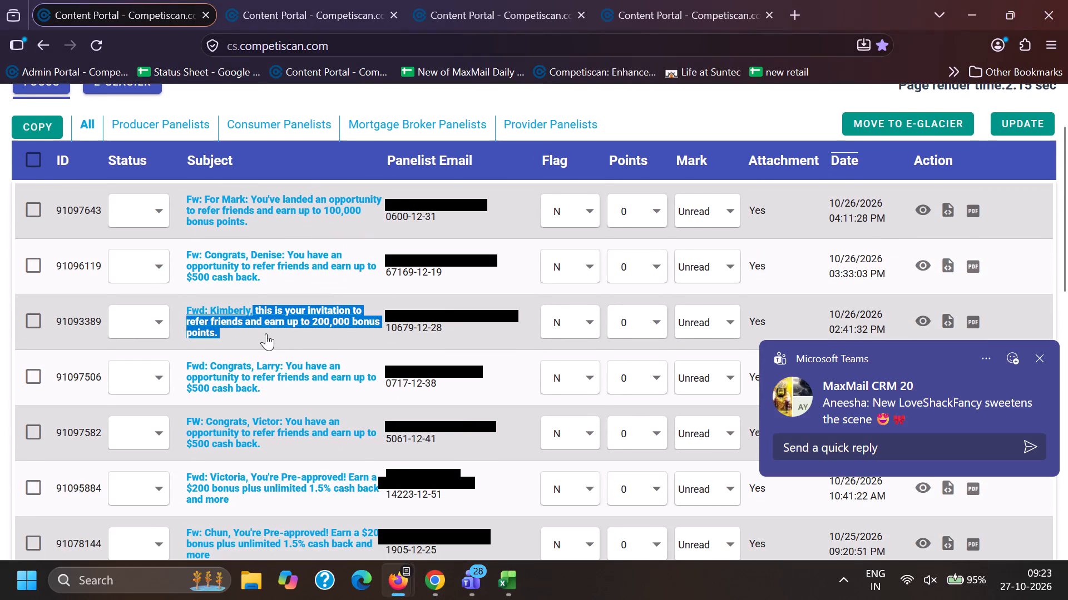
drag(266, 333, 266, 334)
key(ctrl+c)
Open email 91093389 and examine its content to see which cards the referral offer covers.
scroll(317, 361, down, 1)
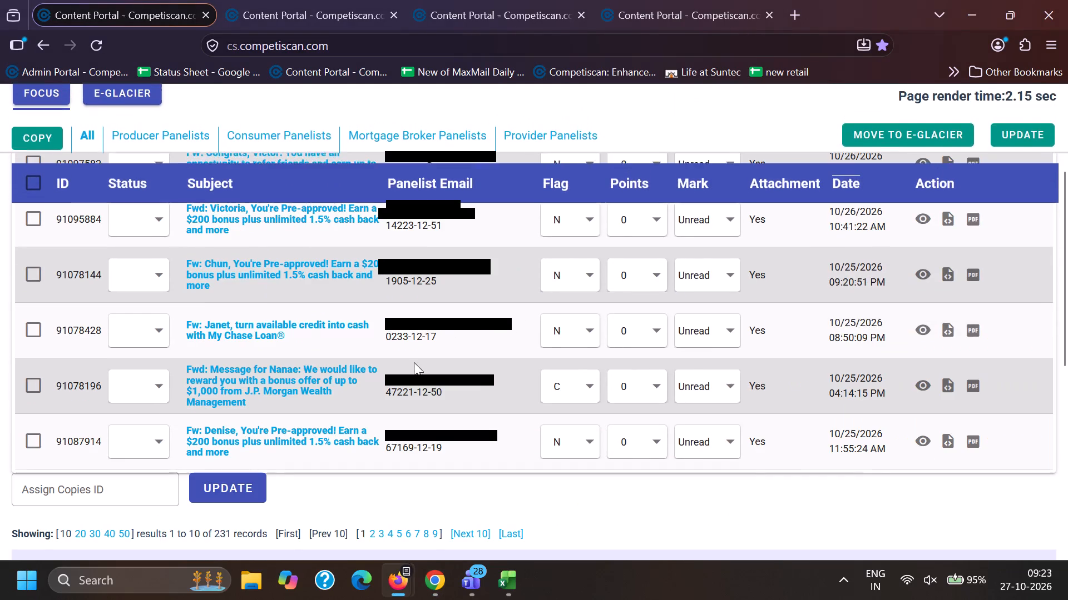
scroll(589, 358, up, 1)
click(924, 325)
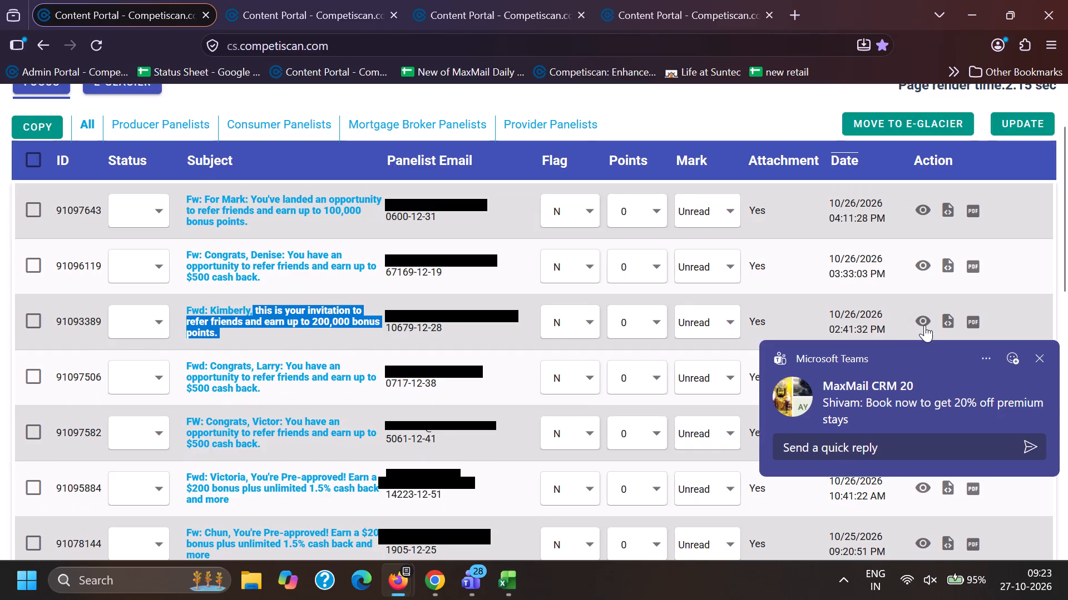
scroll(349, 246, down, 7)
scroll(349, 246, up, 4)
scroll(343, 257, down, 6)
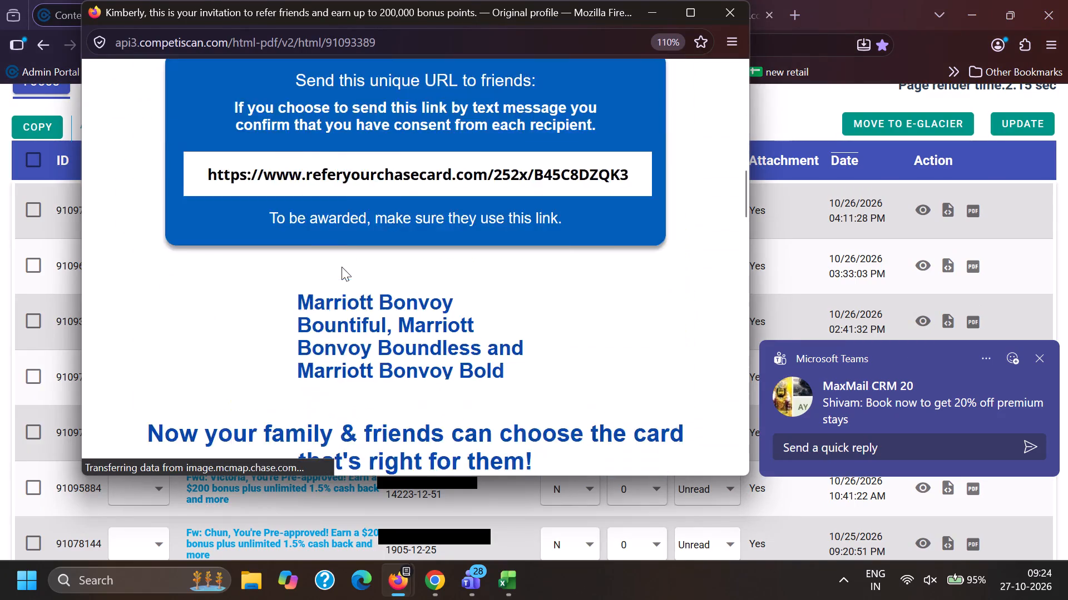
scroll(342, 267, down, 10)
Search the content portal subjects for the exact phrase "this is your invitation to refer friends and earn up to 200,000 bonus points.".
key(alt+Tab)
click(438, 589)
click(347, 516)
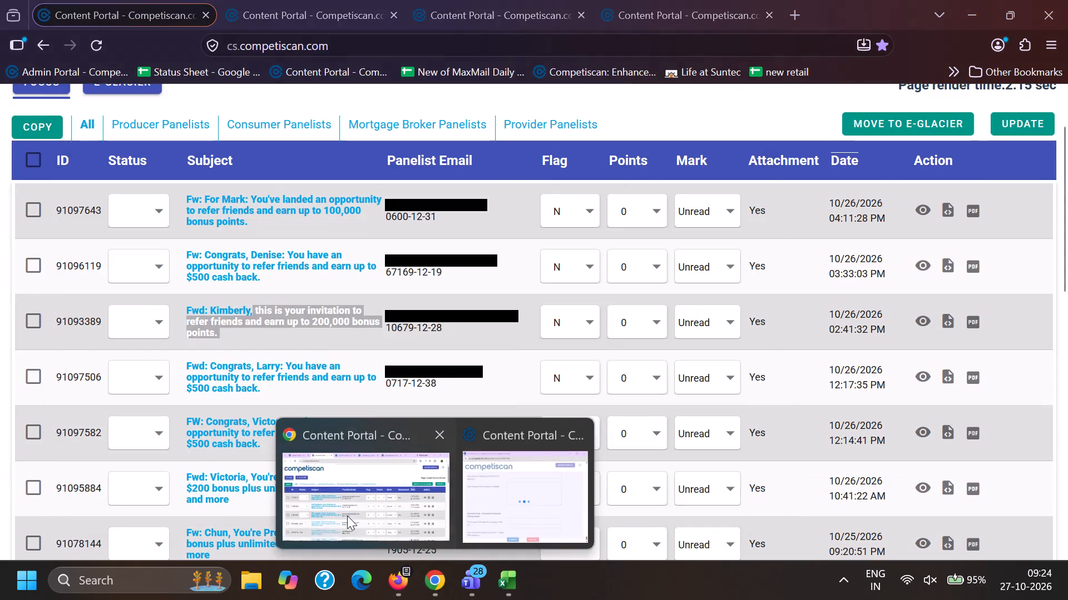
scroll(302, 366, down, 6)
scroll(305, 426, down, 7)
scroll(343, 451, down, 3)
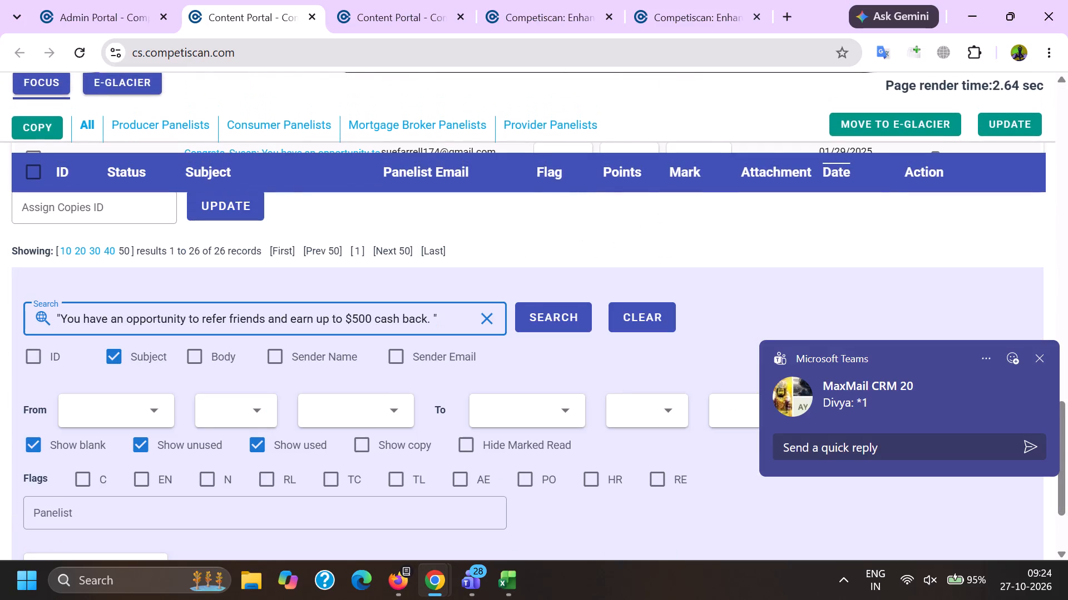
triple_click(356, 324)
key(BackSpace)
key(shift+quotedbl)
key(ctrl+v)
key(shift+quotedbl)
key(Return)
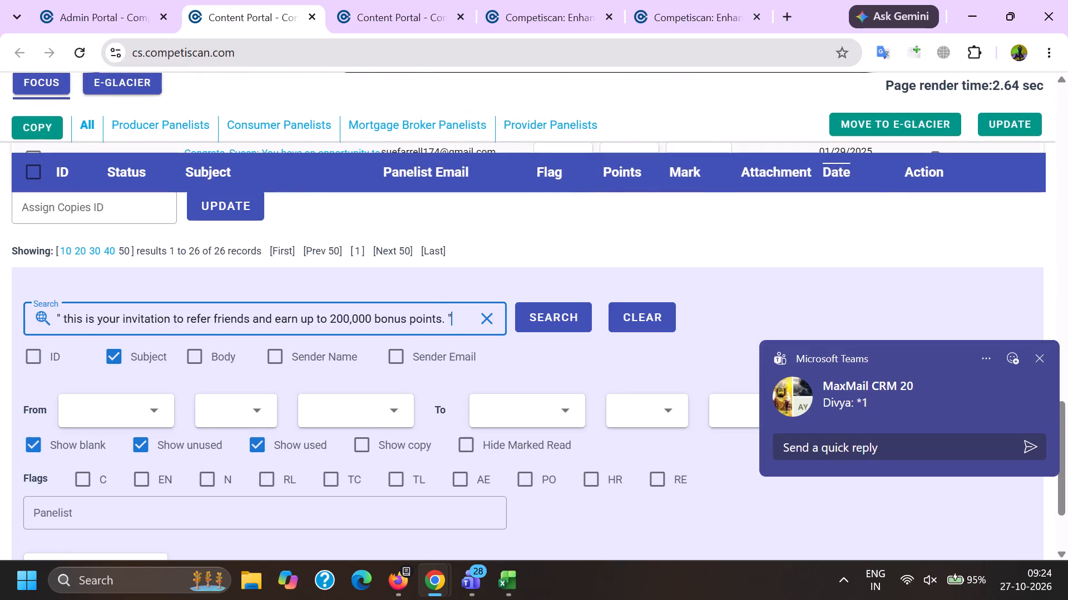
Look through the first page of the "Capital one" search results for relevant panelist emails.
key(alt+Tab)
click(303, 0)
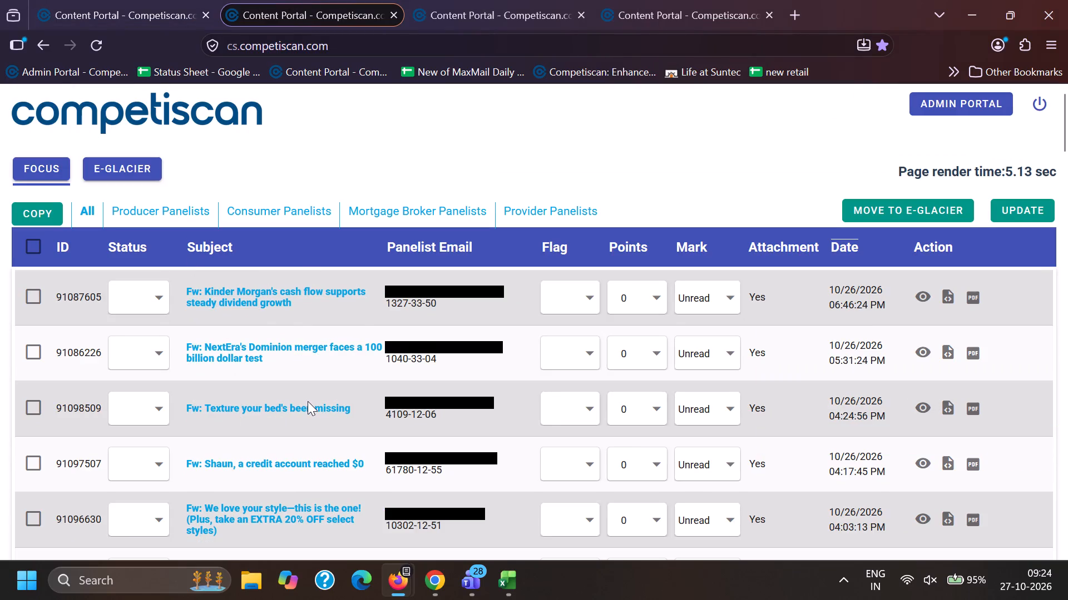
scroll(304, 404, down, 2)
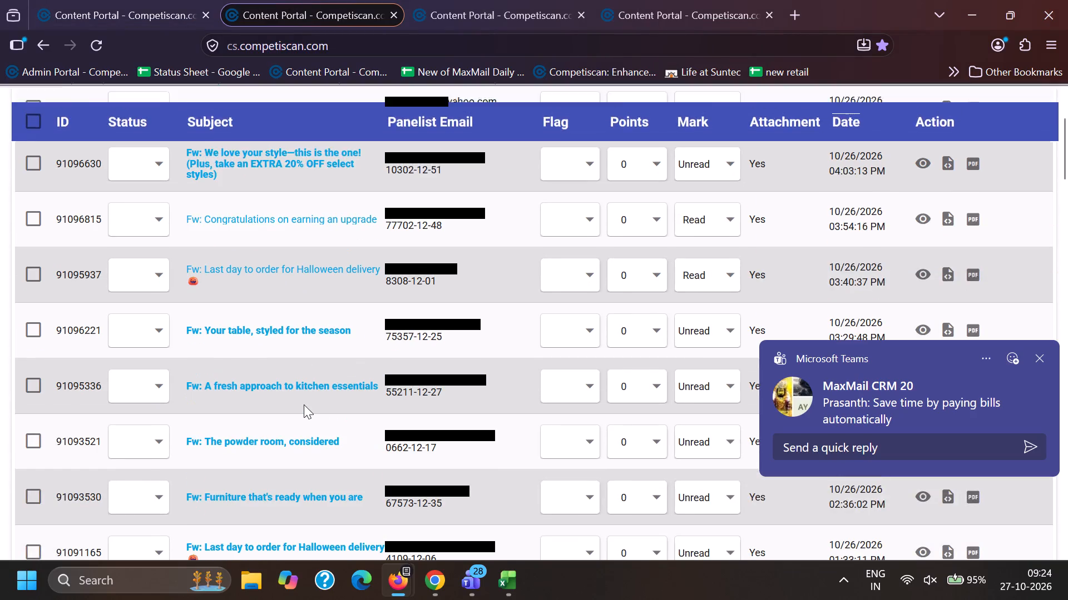
scroll(304, 404, down, 14)
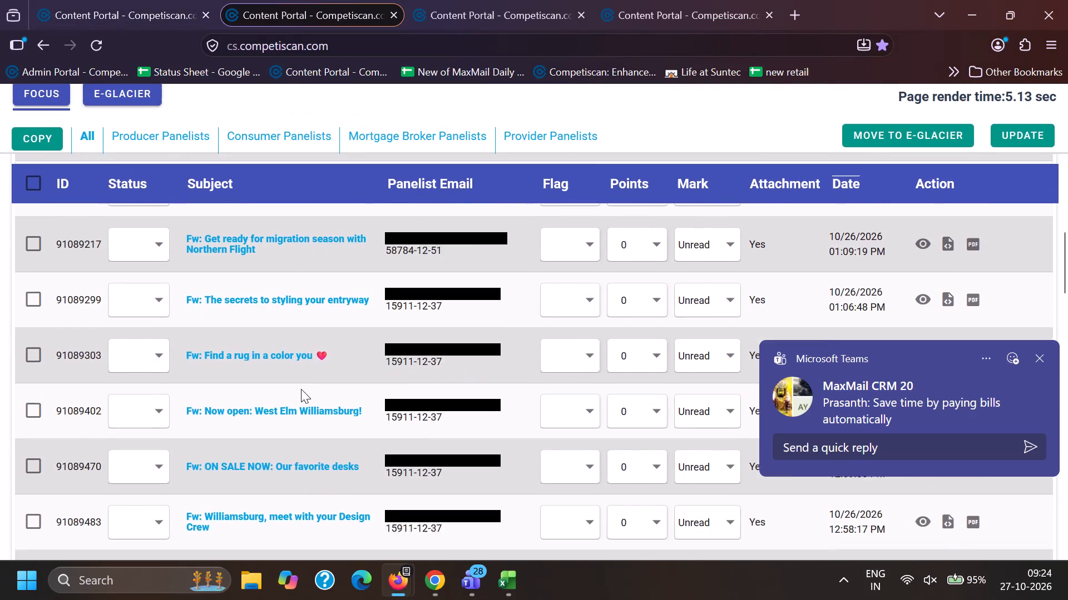
scroll(319, 368, down, 10)
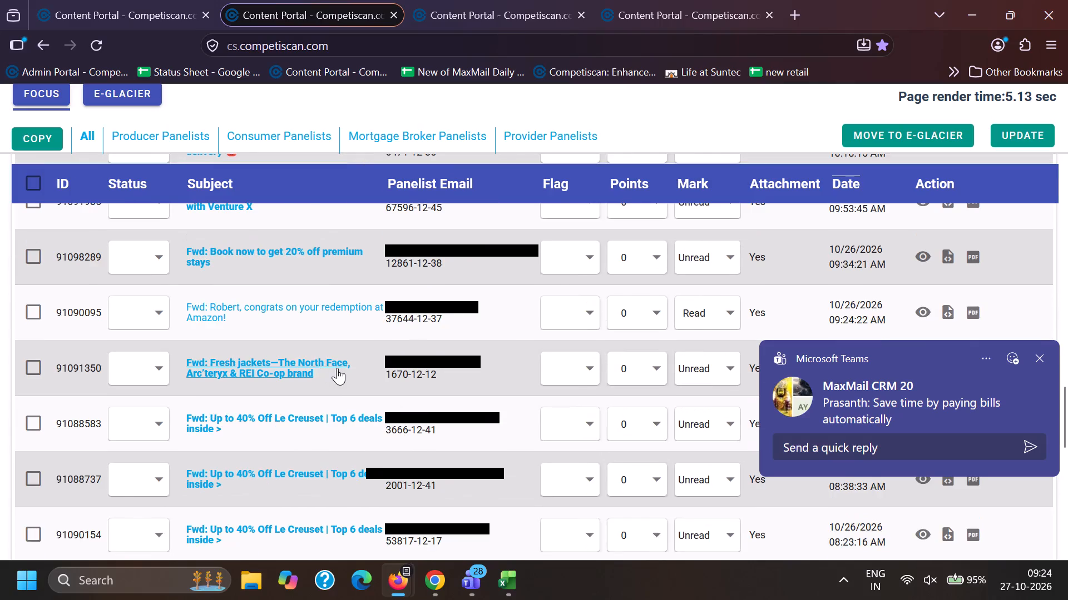
scroll(337, 368, down, 2)
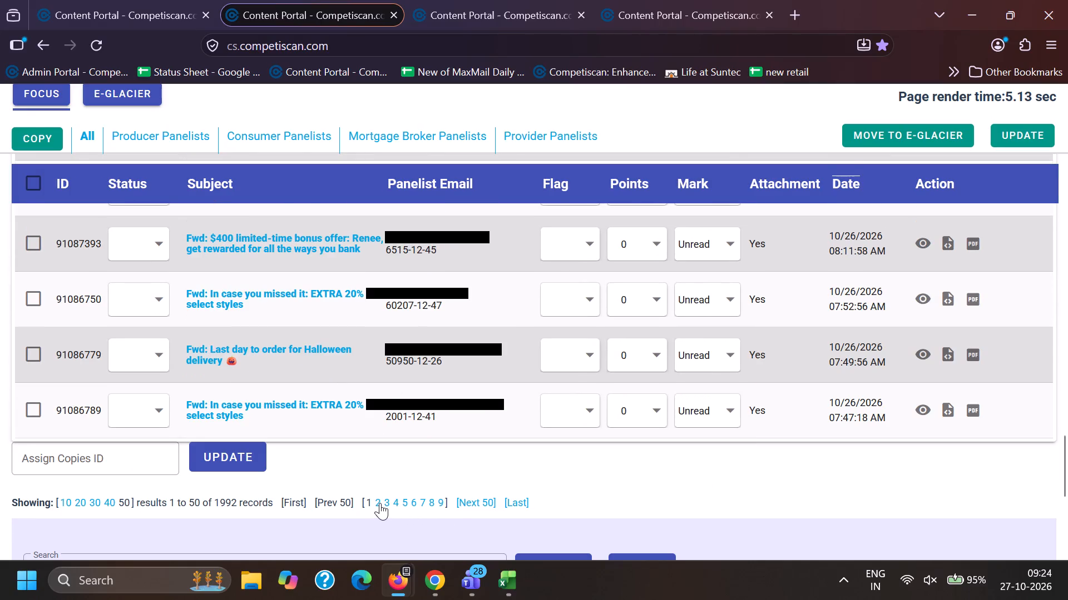
Open page 2 of the "Capital one" search results and look through its email subjects for relevant emails.
click(380, 502)
key(alt+Tab)
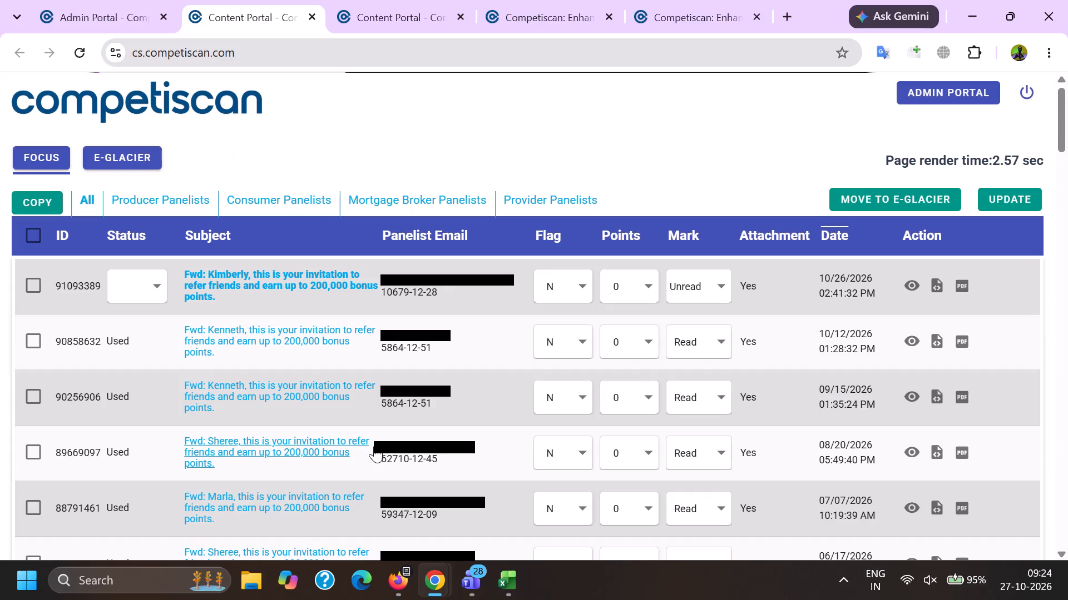
key(alt+Tab)
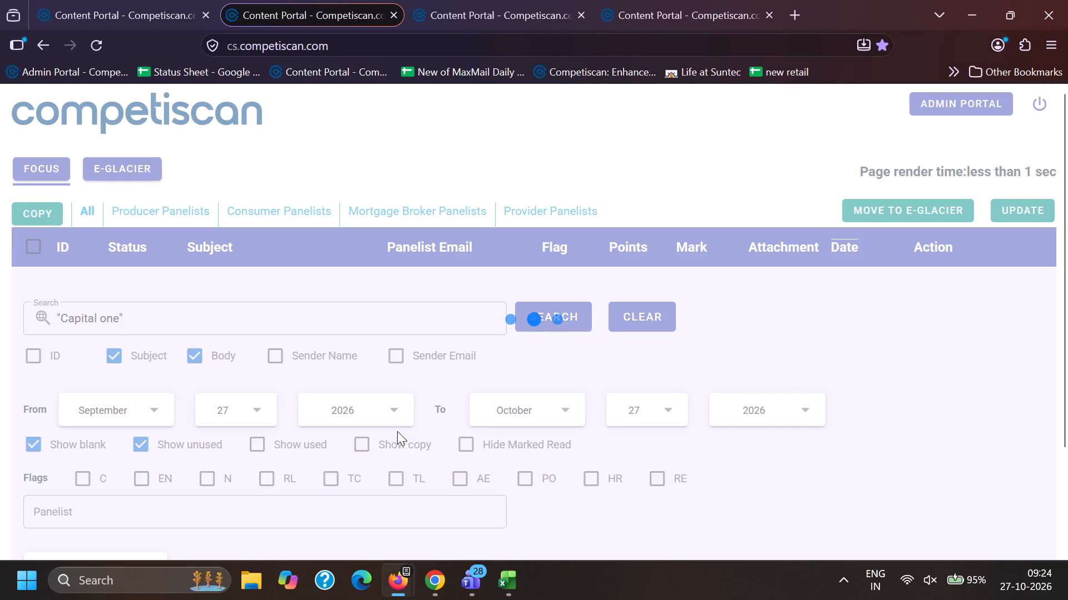
scroll(308, 444, down, 2)
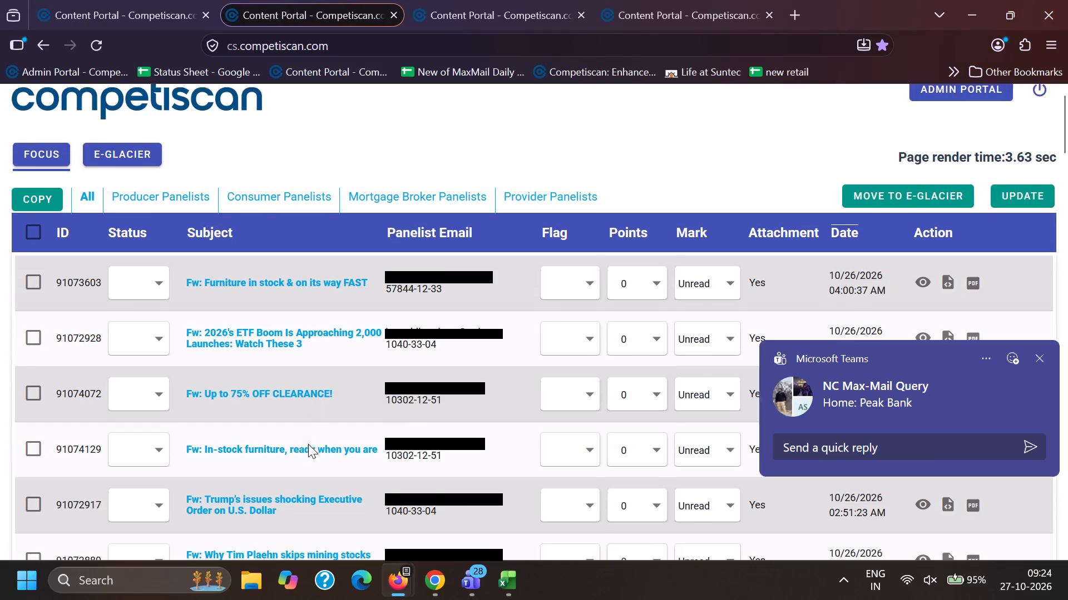
scroll(308, 444, down, 2)
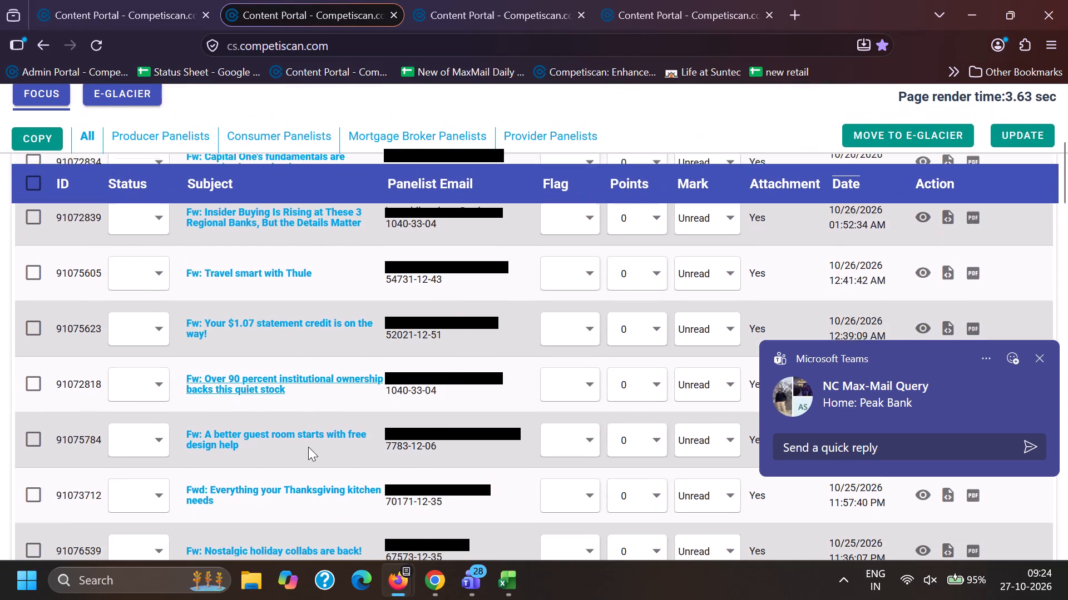
scroll(308, 447, down, 6)
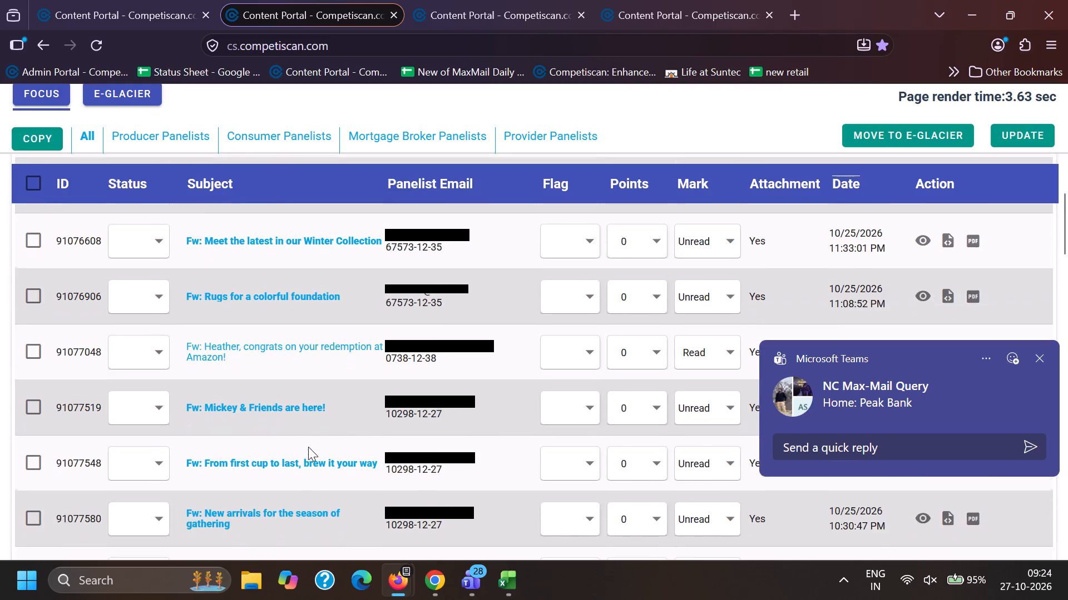
scroll(308, 447, down, 2)
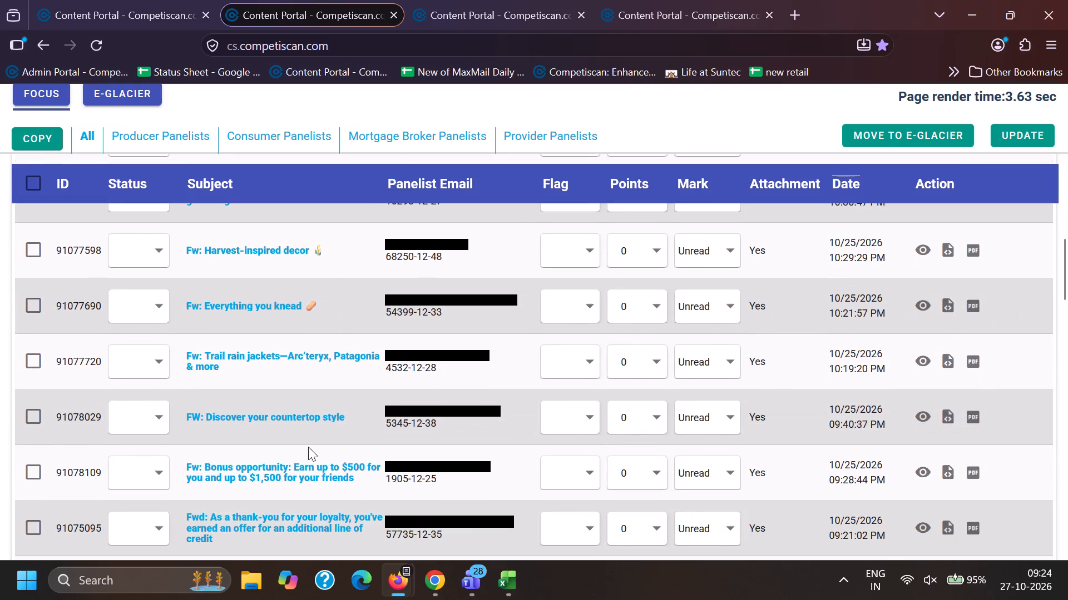
scroll(308, 406, down, 1)
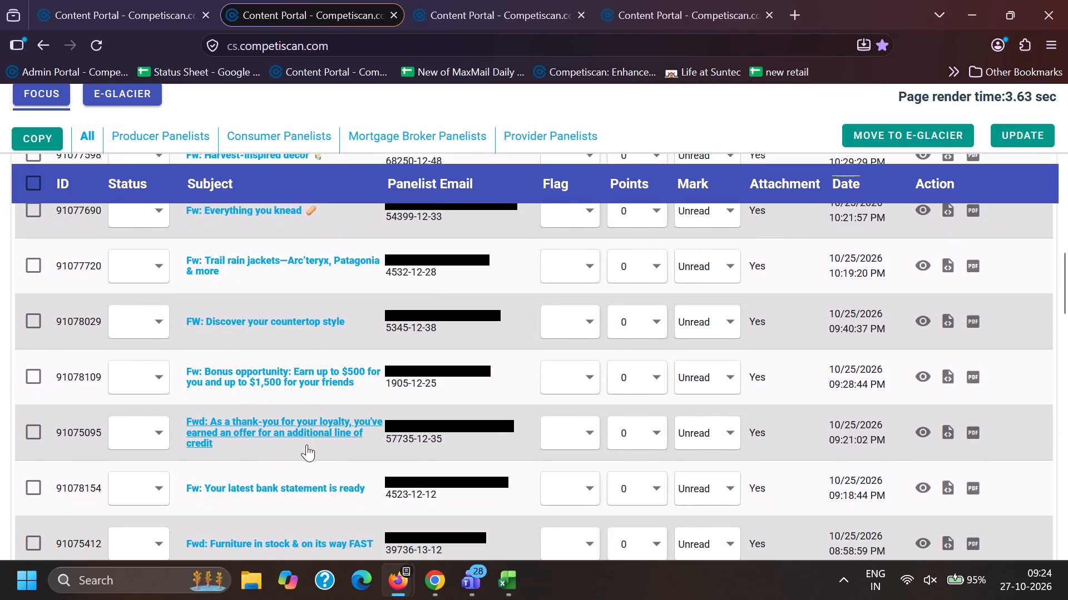
scroll(269, 443, down, 3)
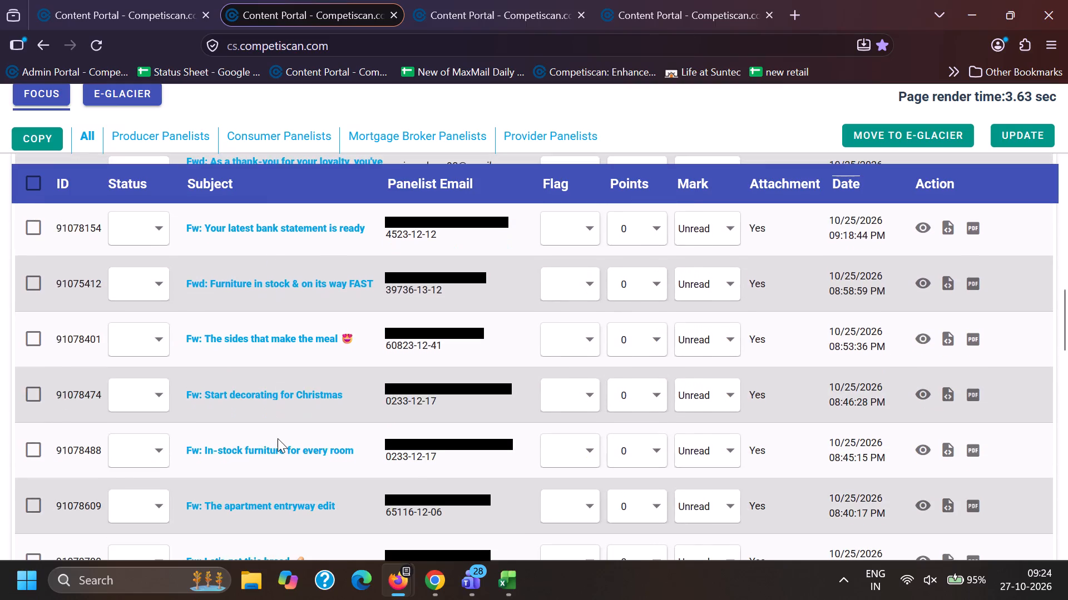
scroll(278, 438, down, 7)
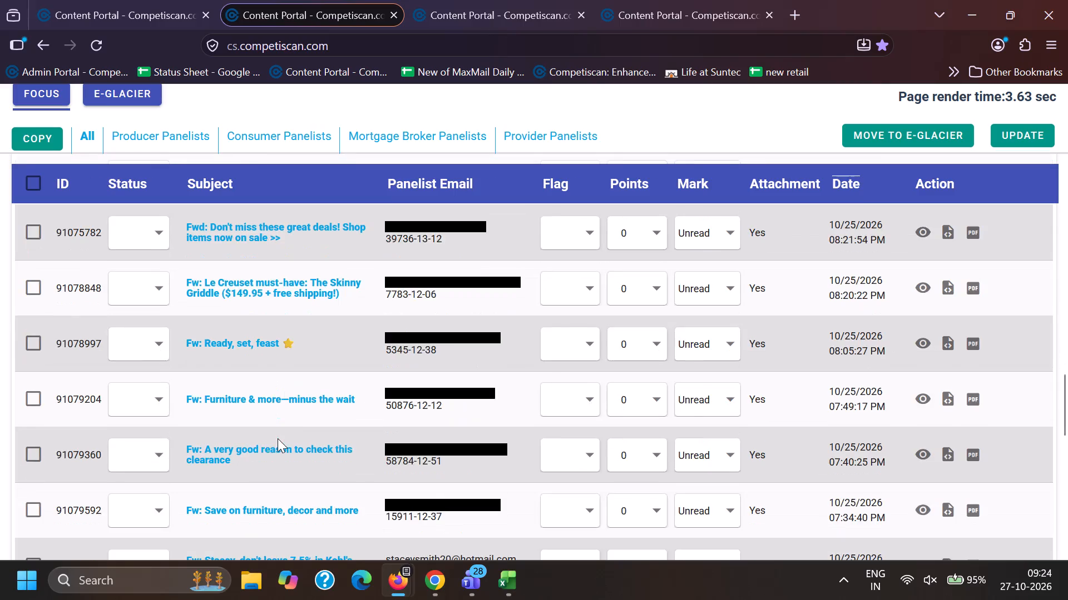
scroll(278, 438, down, 2)
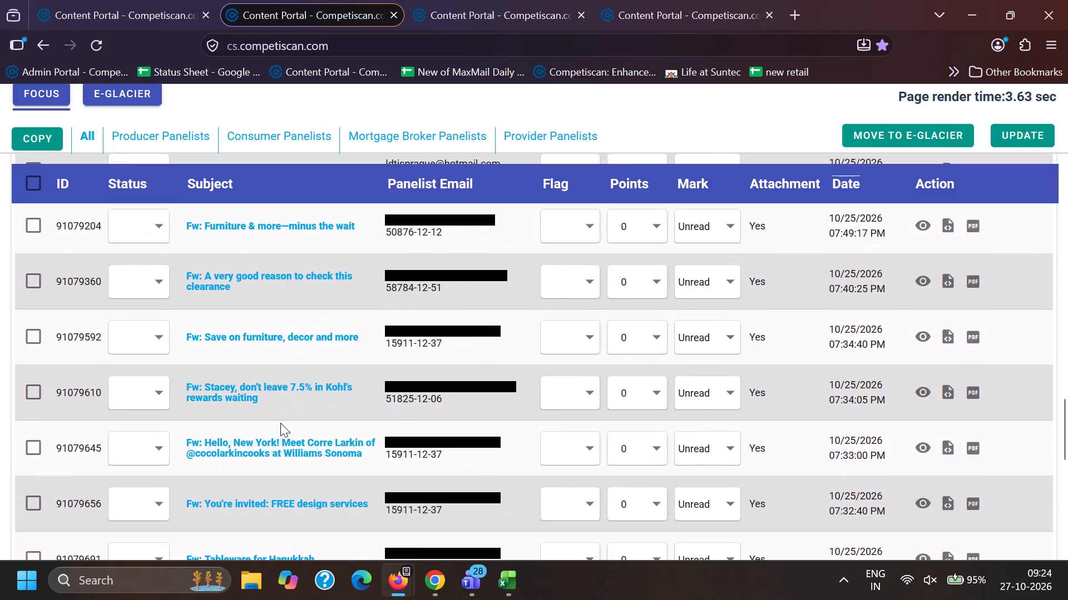
scroll(280, 423, down, 3)
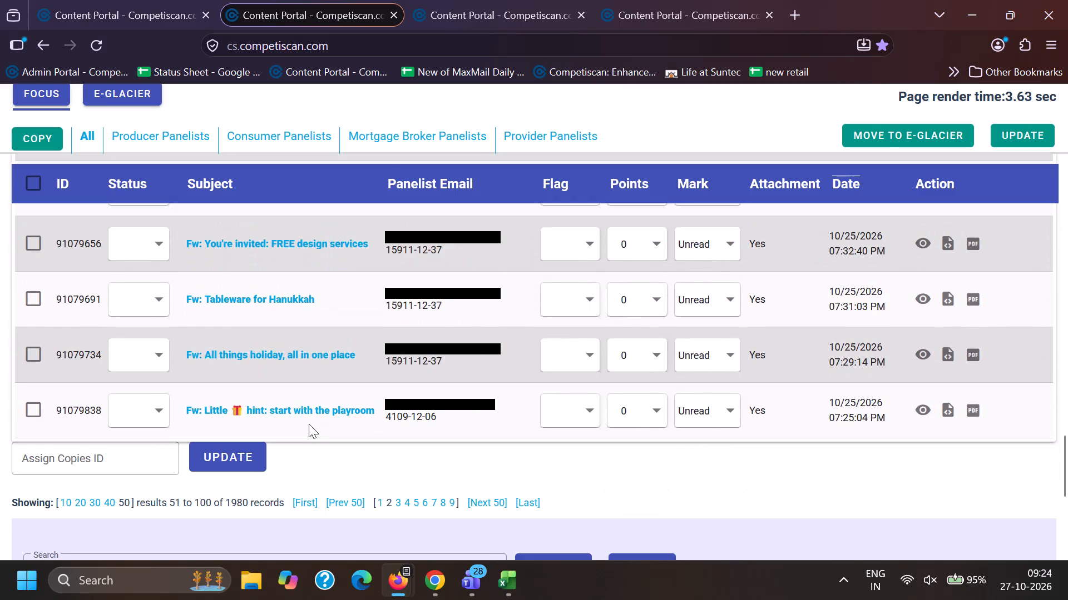
Open page 3 of the "Capital one" search results.
scroll(309, 424, down, 1)
click(395, 419)
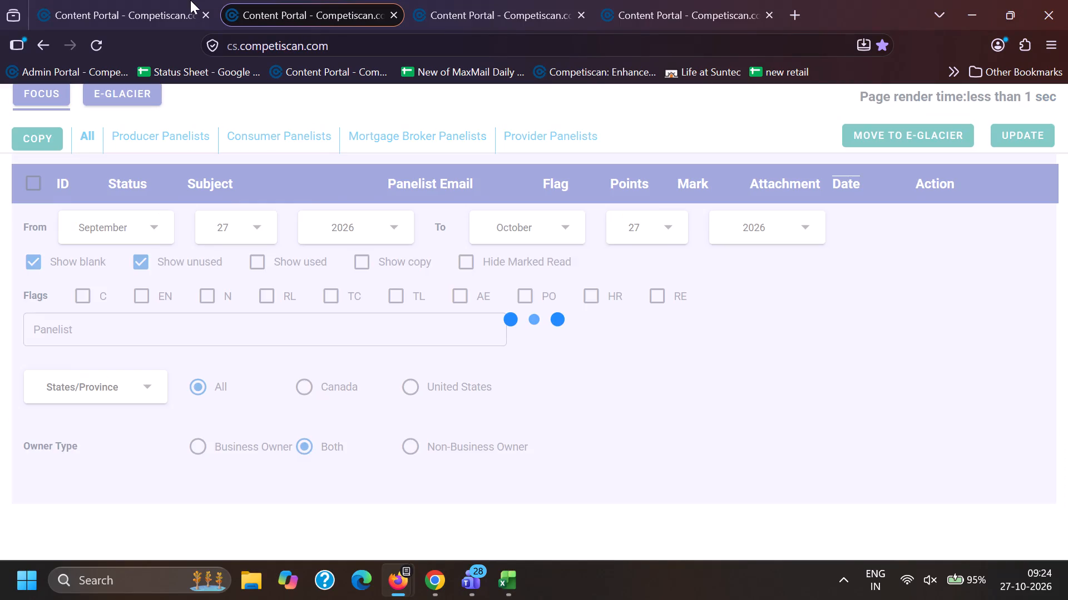
Show 50 records per page for the Chase sender search in the first Firefox content portal tab.
click(125, 0)
scroll(228, 354, down, 2)
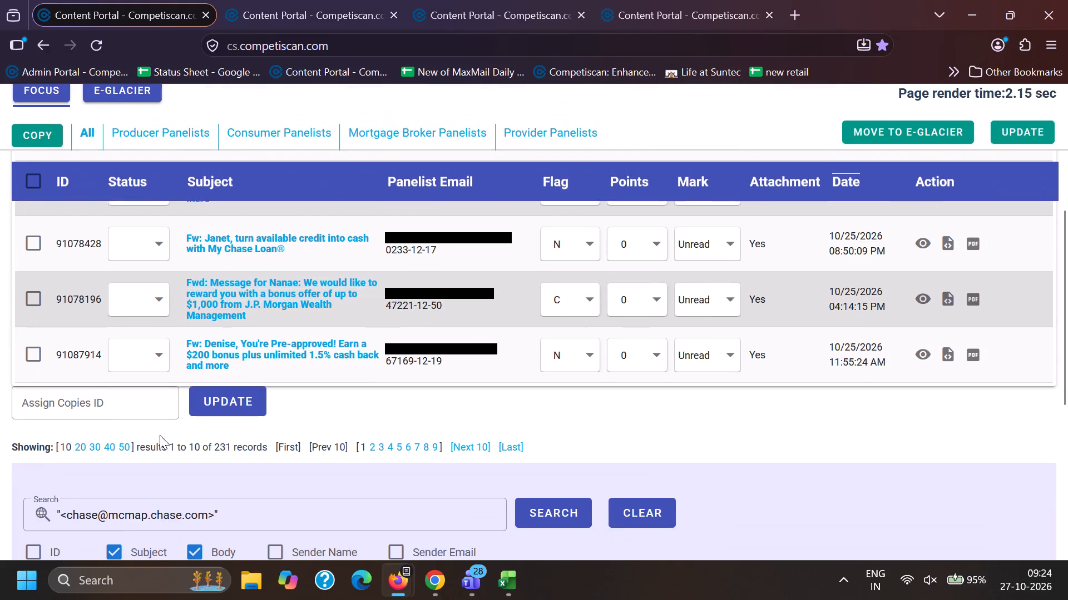
click(124, 454)
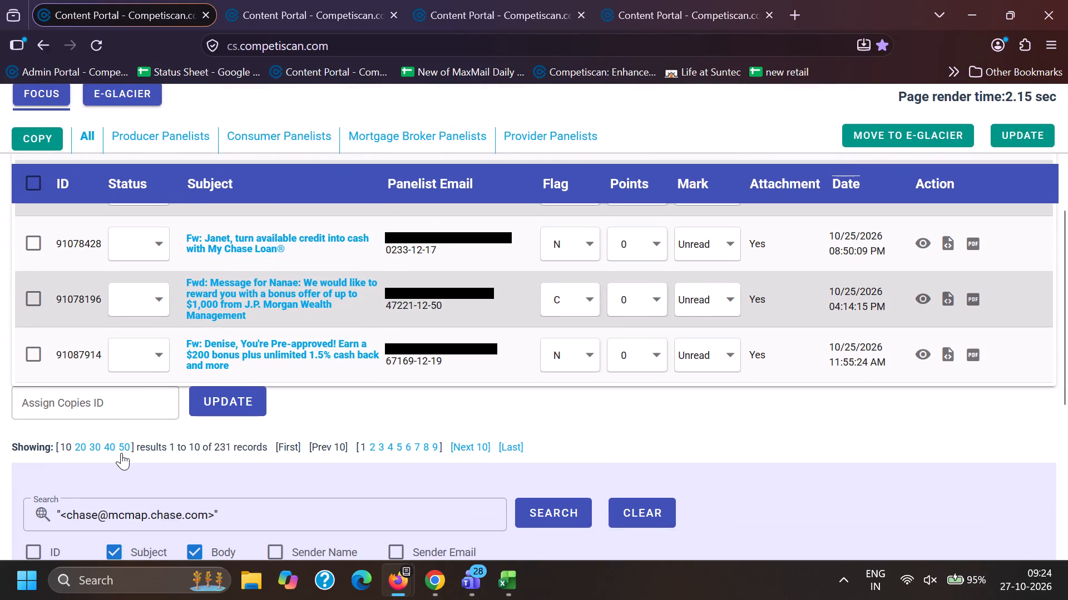
click(121, 447)
Look through page 3 of the "Capital one" search results for relevant panelist emails and open page 4.
click(254, 0)
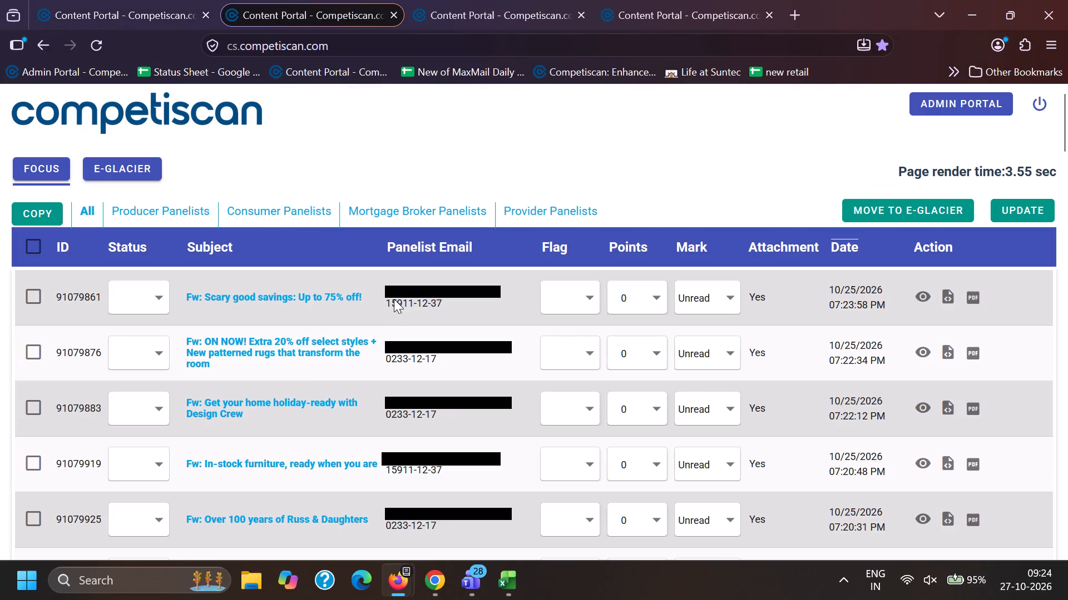
scroll(309, 483, down, 2)
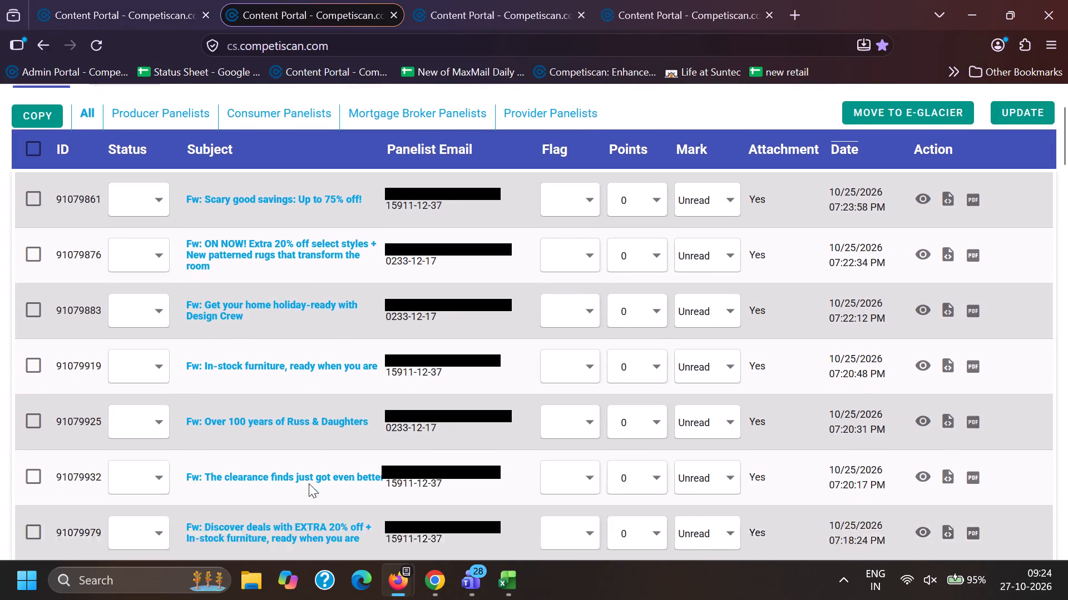
scroll(314, 462, down, 3)
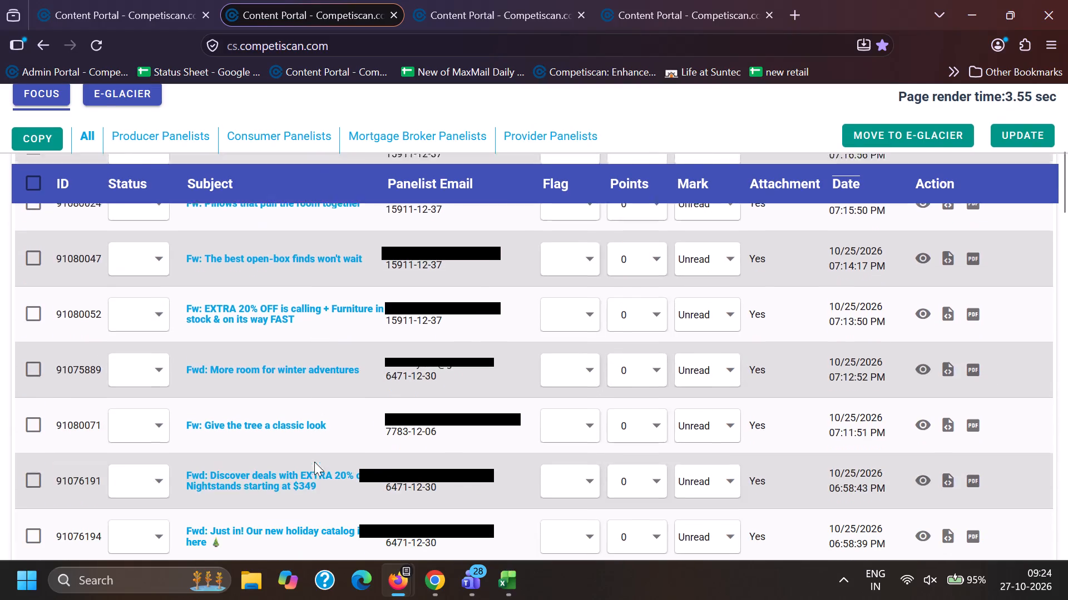
scroll(314, 461, down, 4)
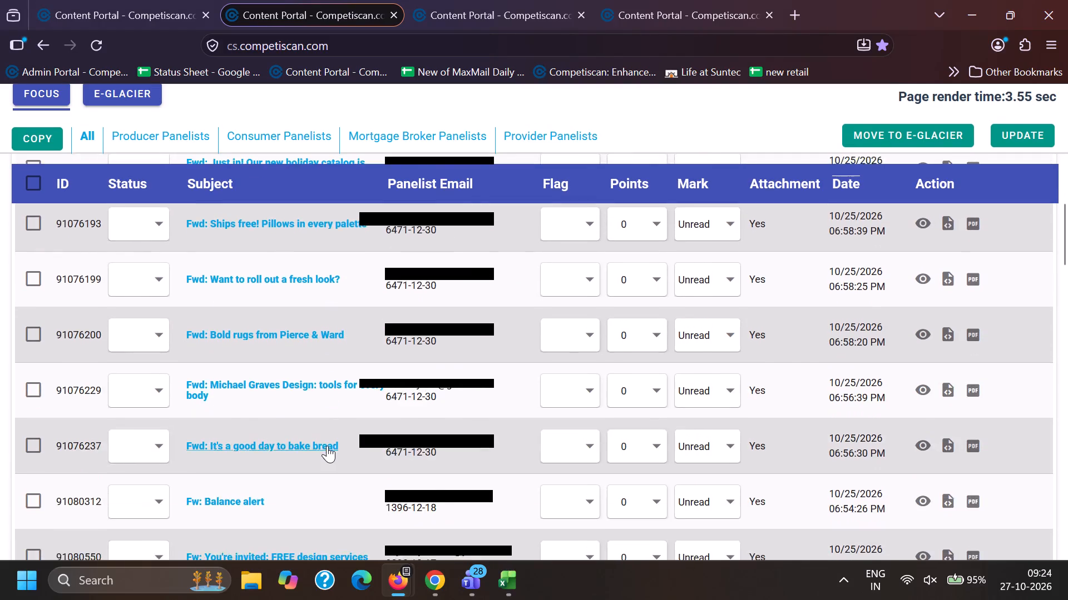
scroll(327, 446, down, 6)
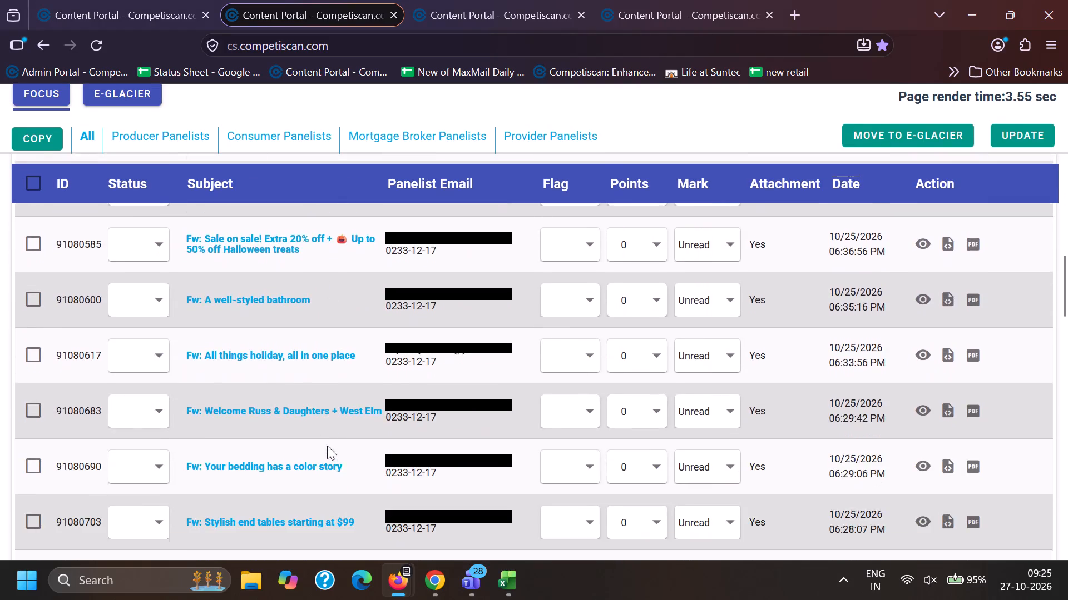
scroll(327, 446, down, 5)
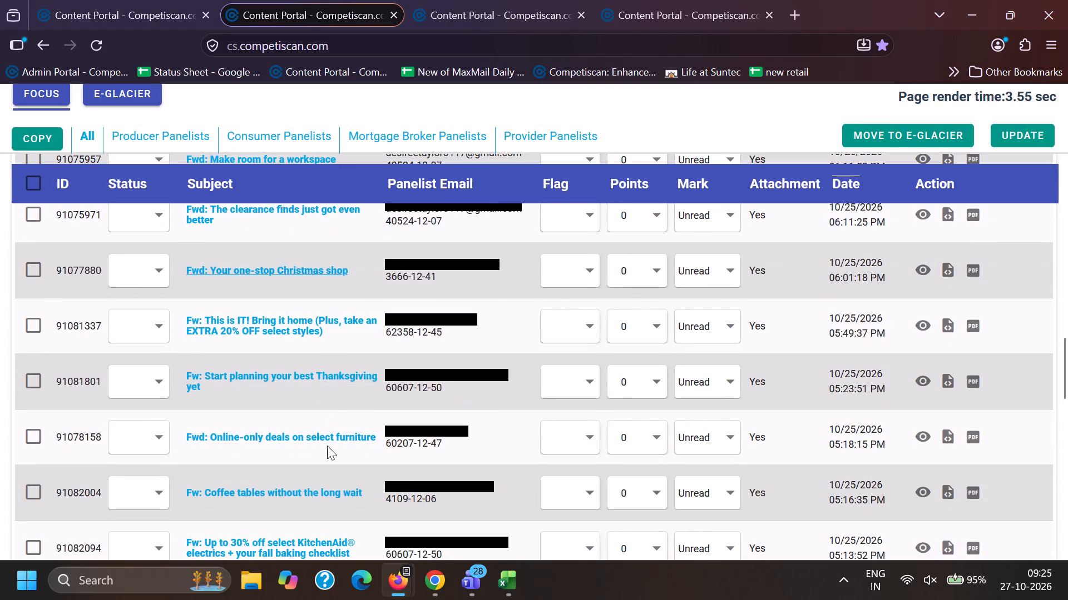
scroll(327, 446, down, 2)
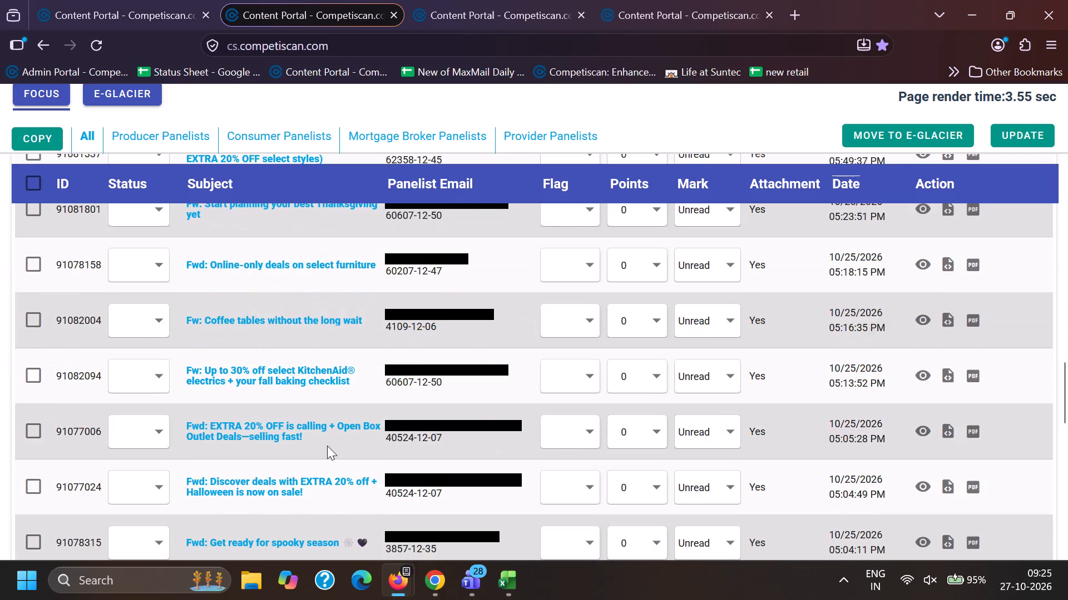
scroll(327, 446, down, 6)
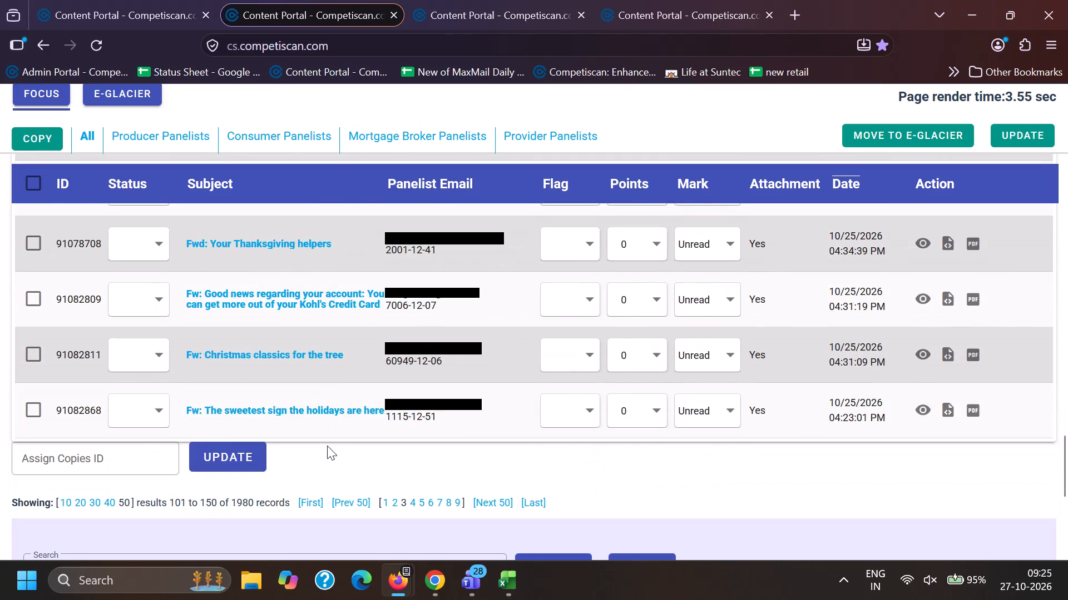
click(413, 501)
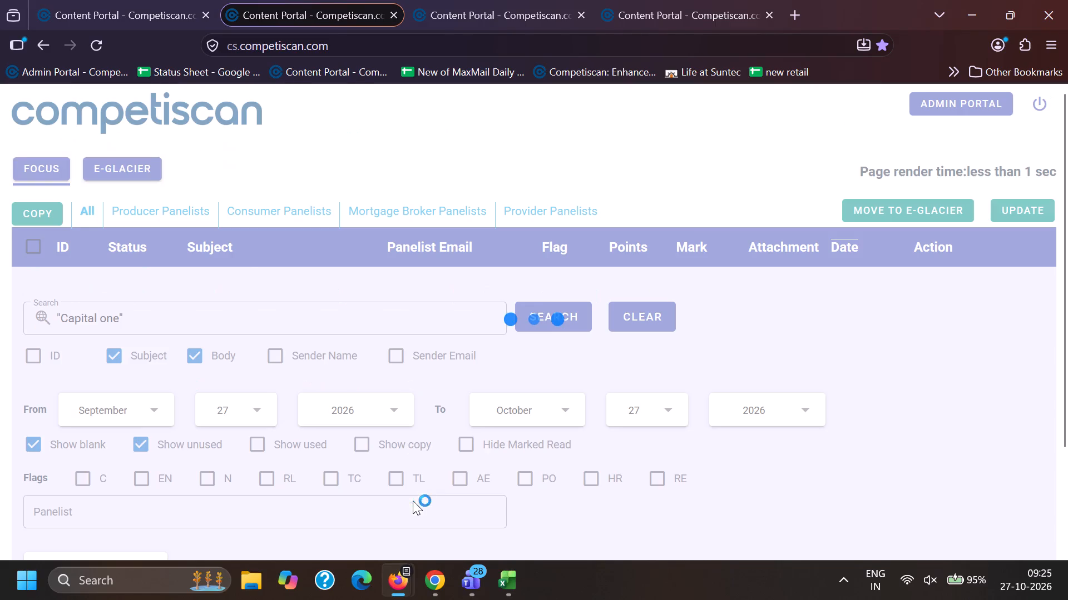
Switch to Chrome and open the bookmarked Other Retail Records spreadsheet in a new tab.
click(508, 588)
click(441, 584)
click(364, 511)
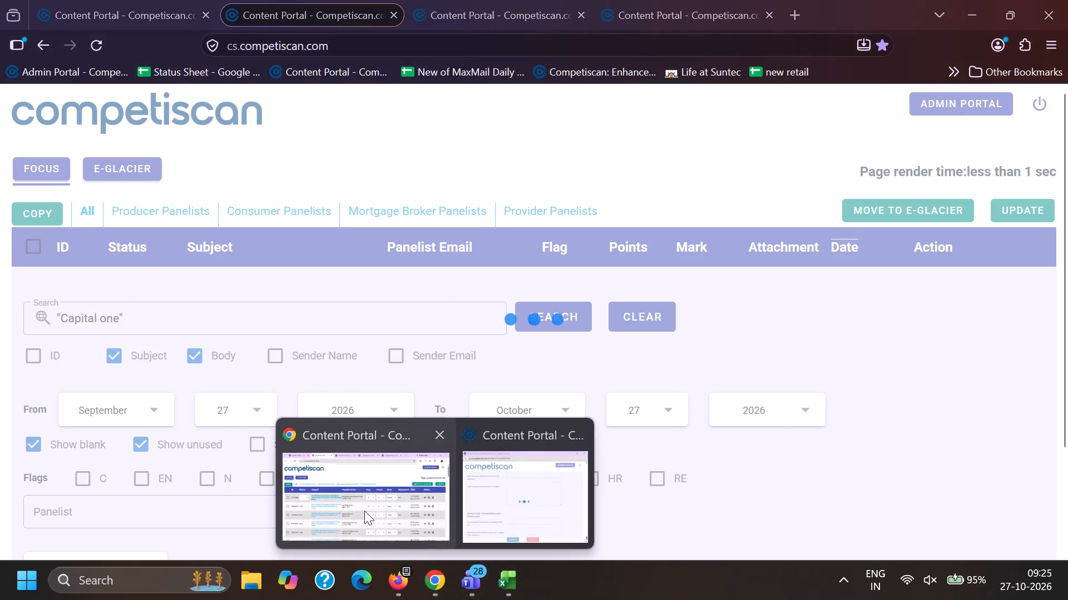
click(783, 0)
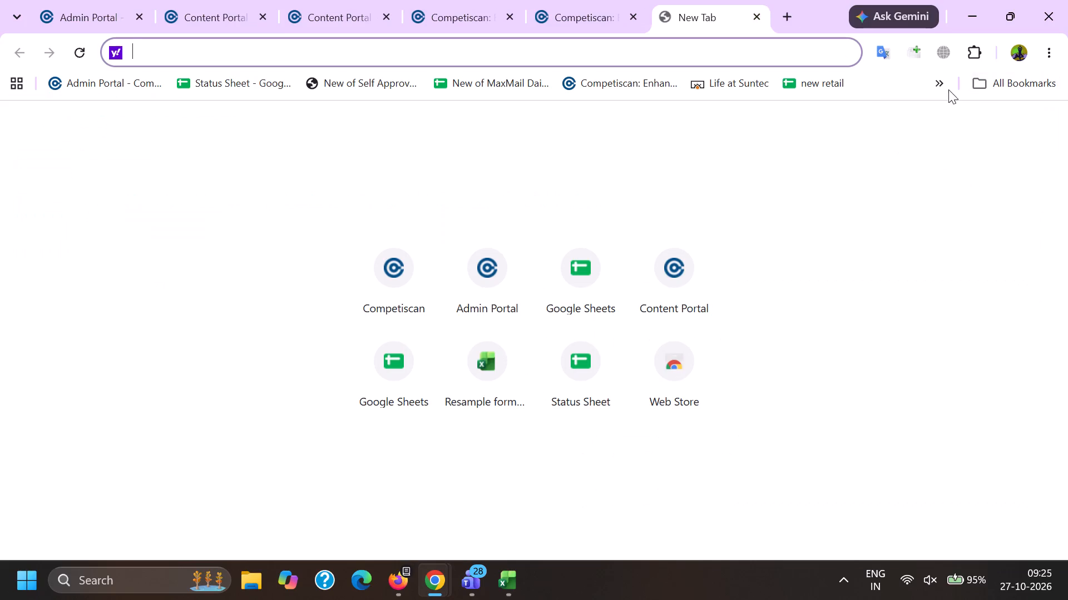
click(945, 87)
scroll(824, 297, down, 15)
click(768, 420)
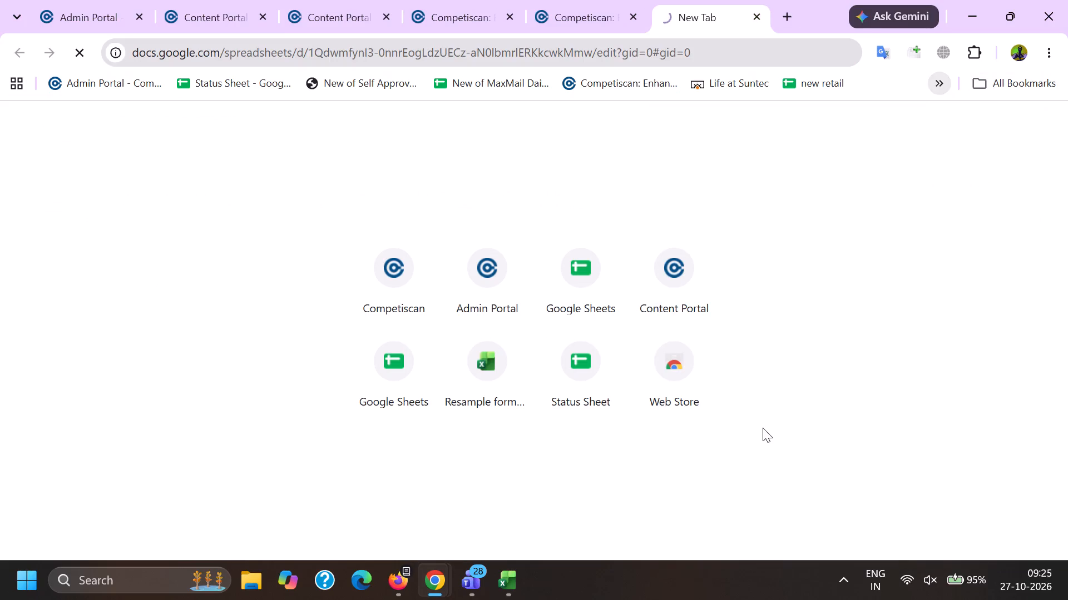
click(516, 573)
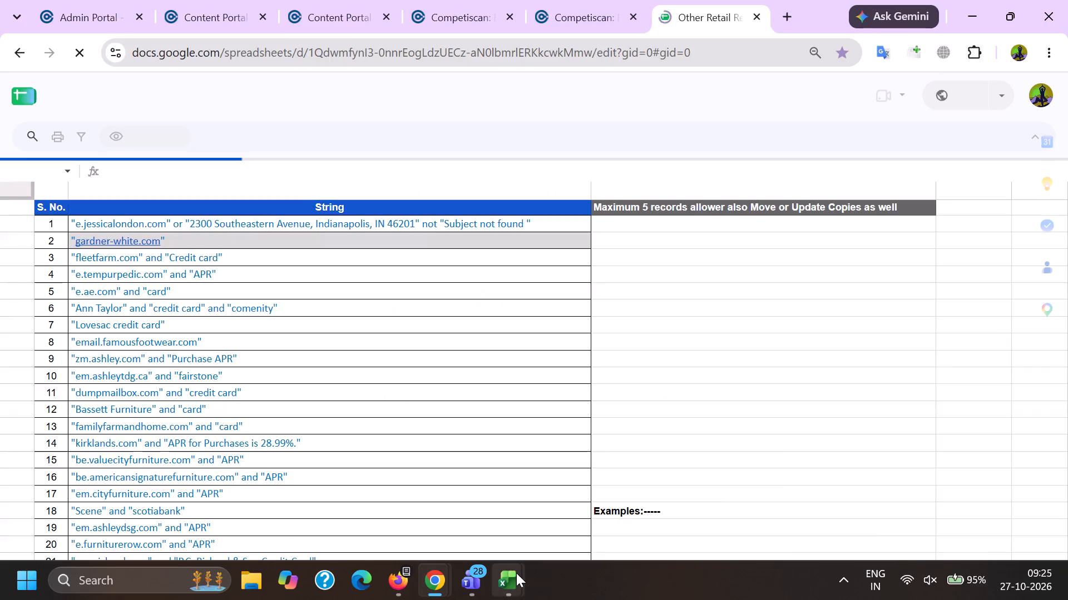
click(676, 493)
click(44, 407)
key(Left)
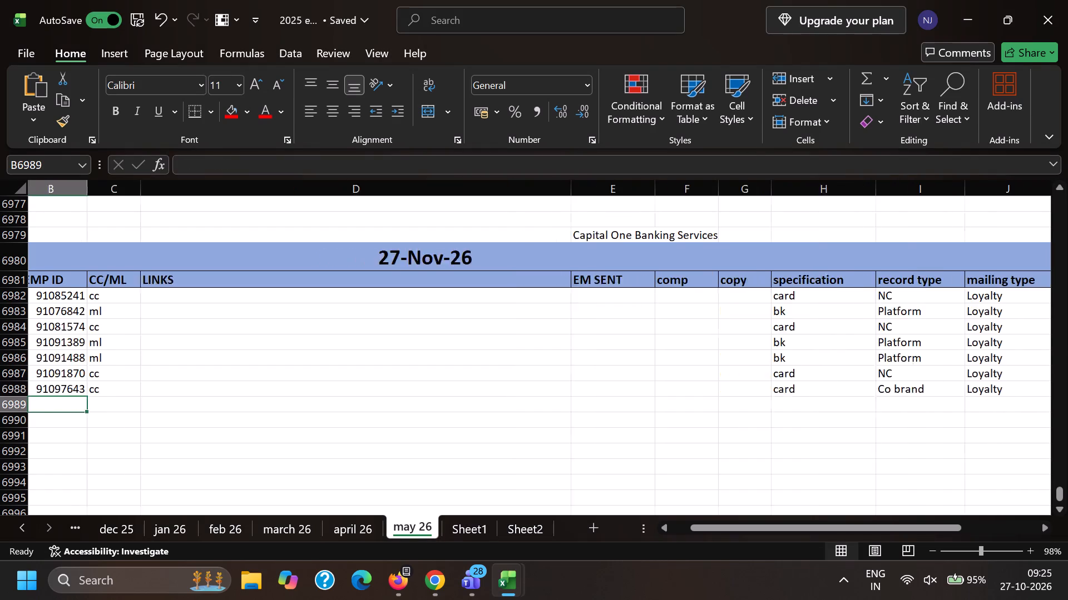
key(Left)
key(Left)
key(Right)
Find the "e.pbteen.com" string, S. No. 51, in the Other Retail Records sheet in Chrome and copy it.
key(alt+Tab)
scroll(249, 346, down, 5)
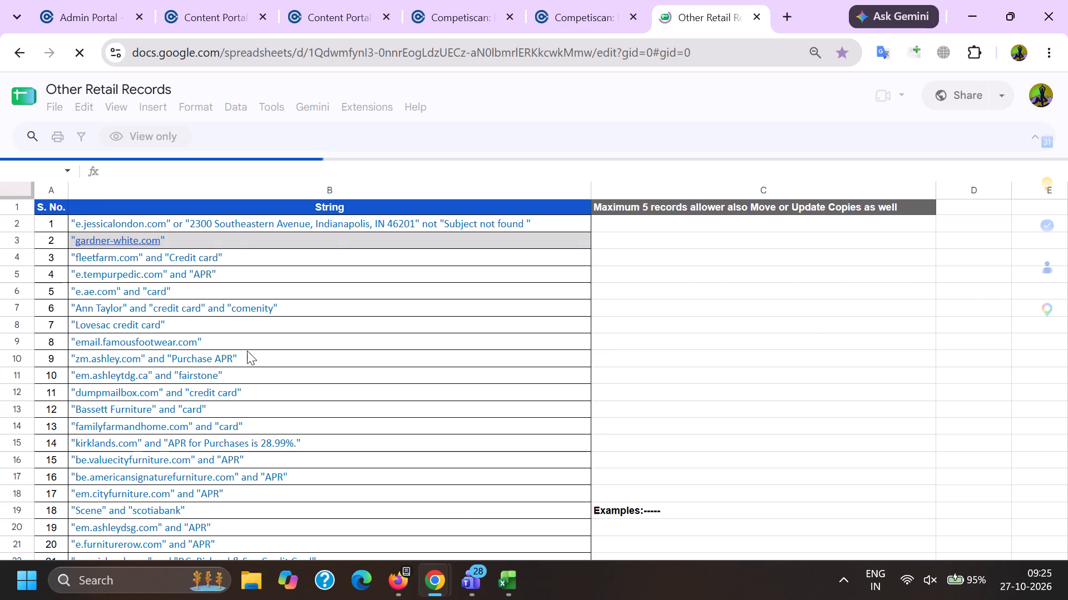
scroll(144, 472, down, 6)
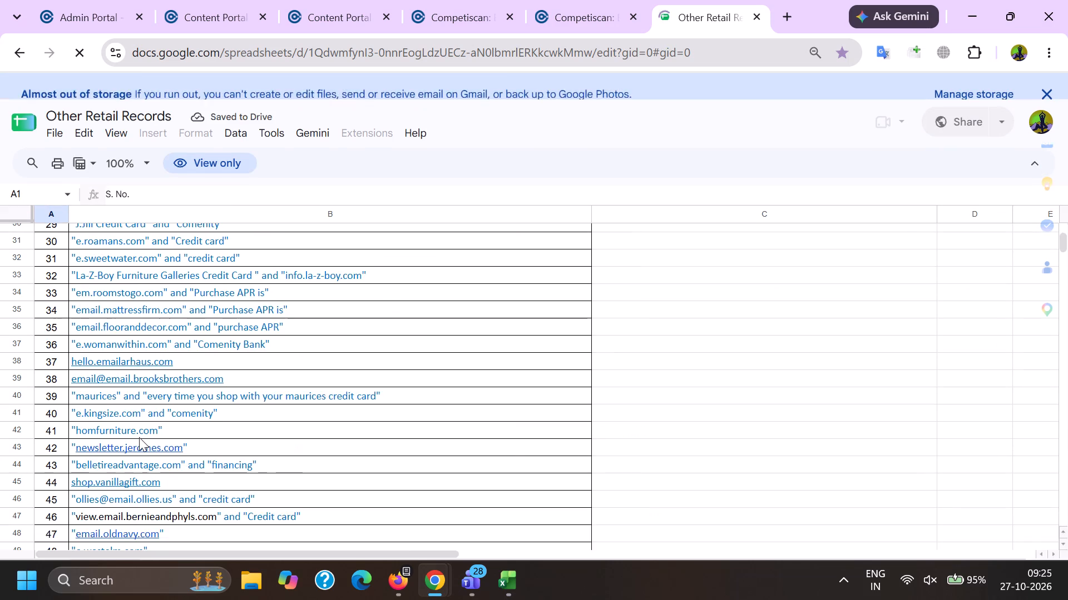
scroll(140, 448, down, 5)
scroll(137, 388, up, 2)
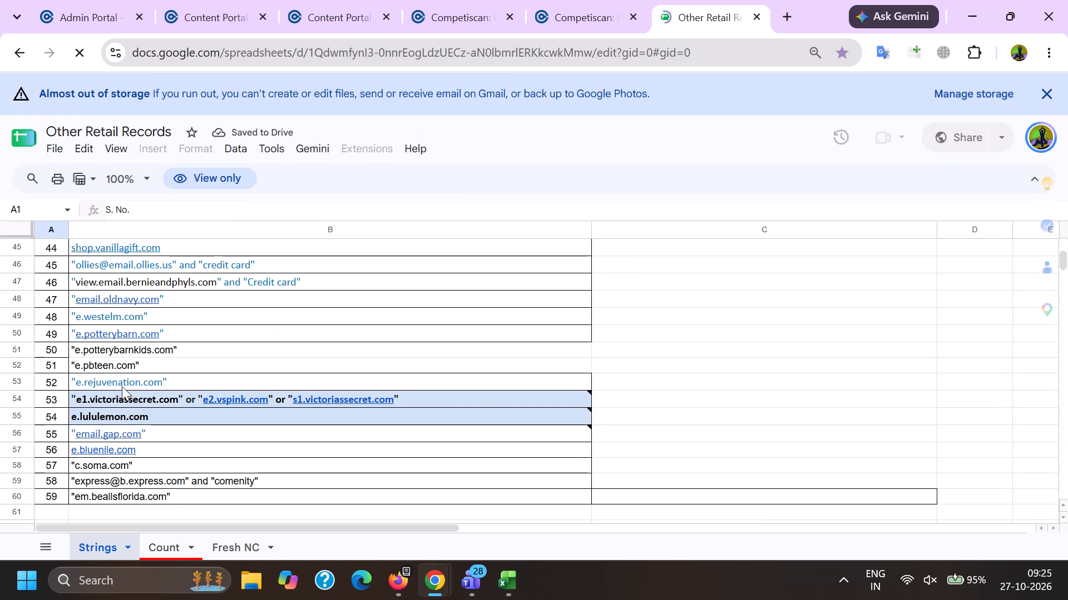
click(107, 365)
key(ctrl+c)
Switch to Firefox and look through page 4 of the "Capital one" search results for relevant emails.
click(389, 592)
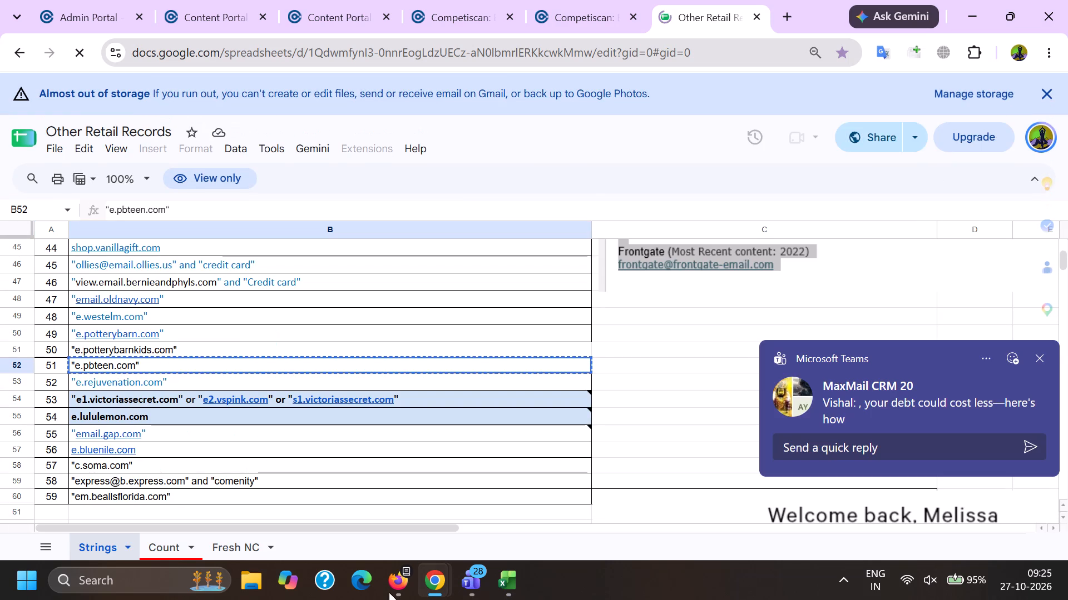
click(171, 486)
scroll(319, 407, down, 18)
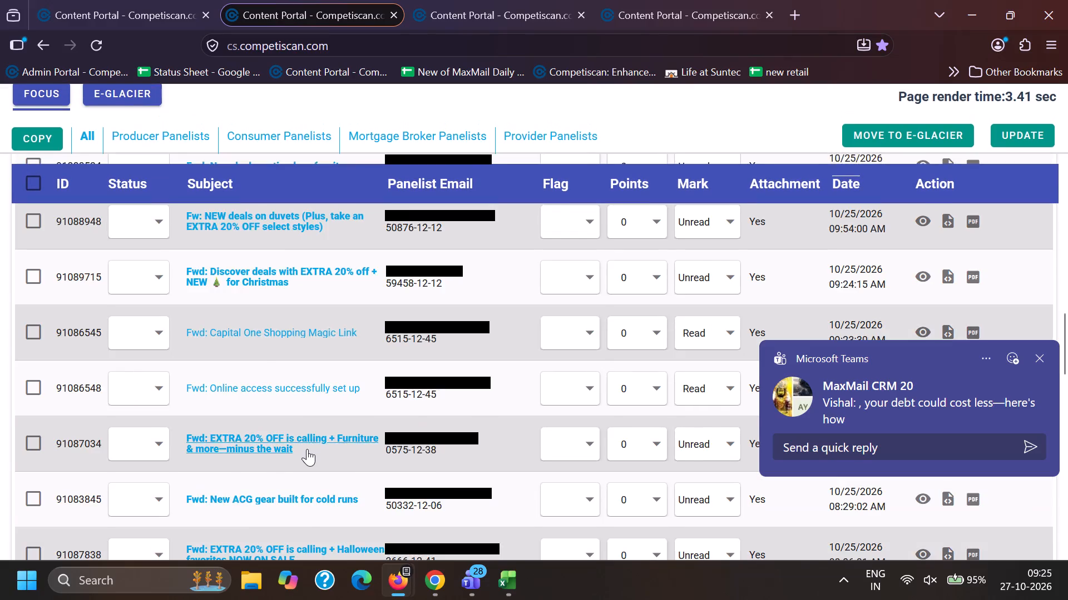
scroll(307, 449, down, 13)
Replace the Capital One Shopping search in the fourth content portal tab with "e.pbteen.com" and look over the Focus emails.
click(625, 0)
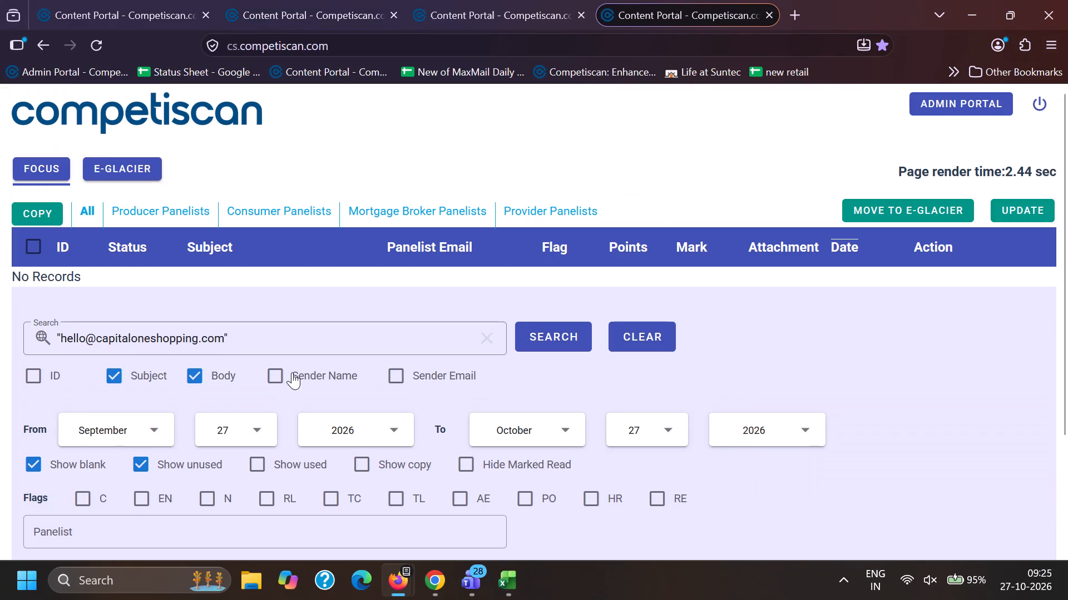
drag(284, 347, 0, 306)
key(BackSpace)
key(shift+quotedbl)
key(ctrl+v)
key(shift+quotedbl)
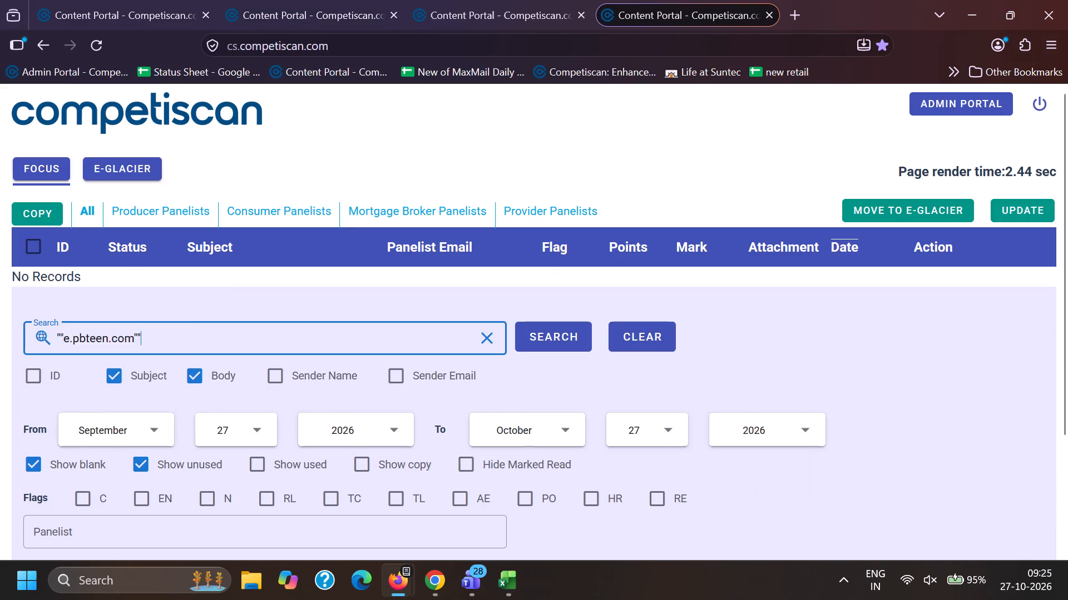
key(Return)
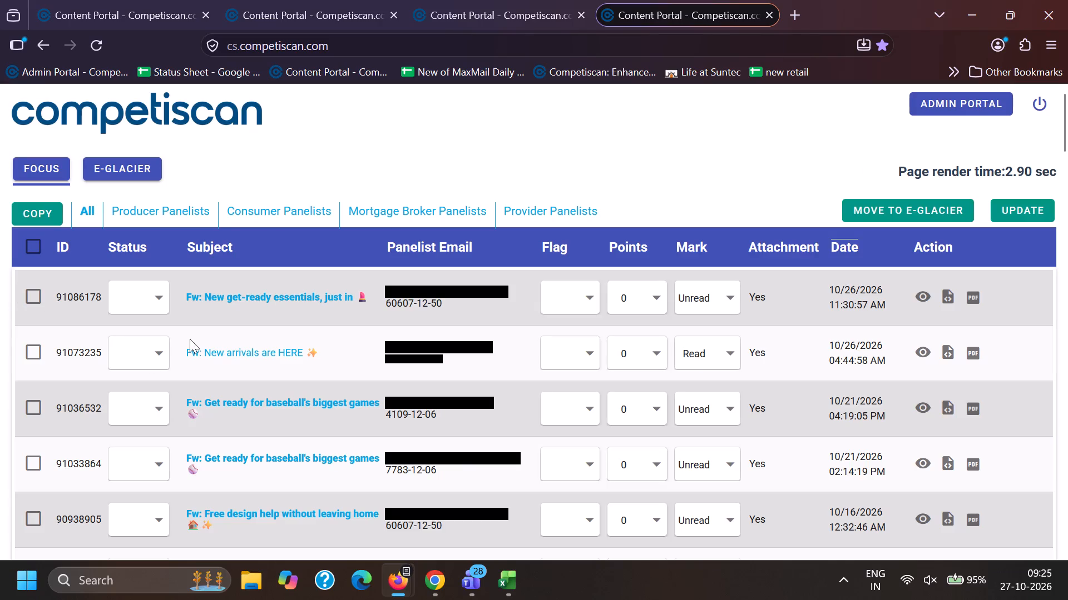
scroll(191, 333, down, 1)
scroll(191, 333, up, 6)
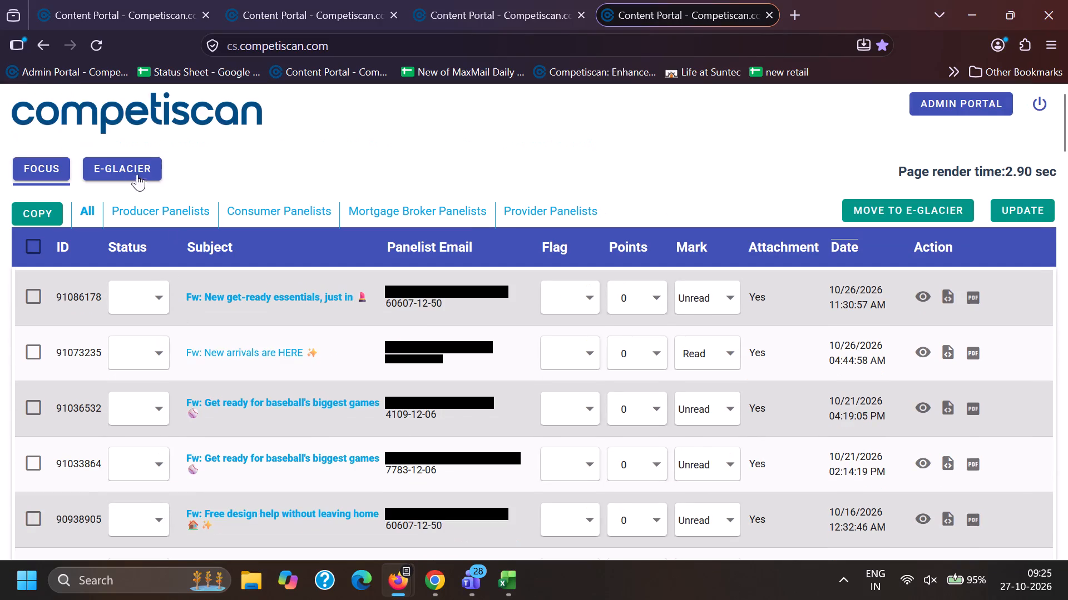
Look through the E-Glacier emails for "e.pbteen.com" and copy the subject text "NEW looks from our AERIN collaboration" from email 91095804.
click(131, 168)
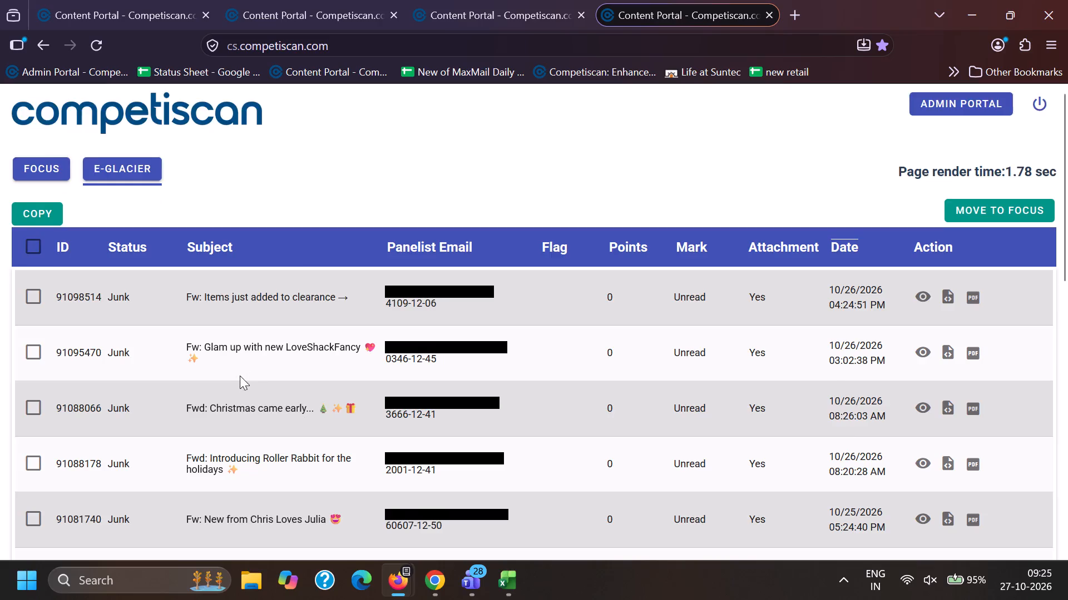
scroll(239, 377, down, 2)
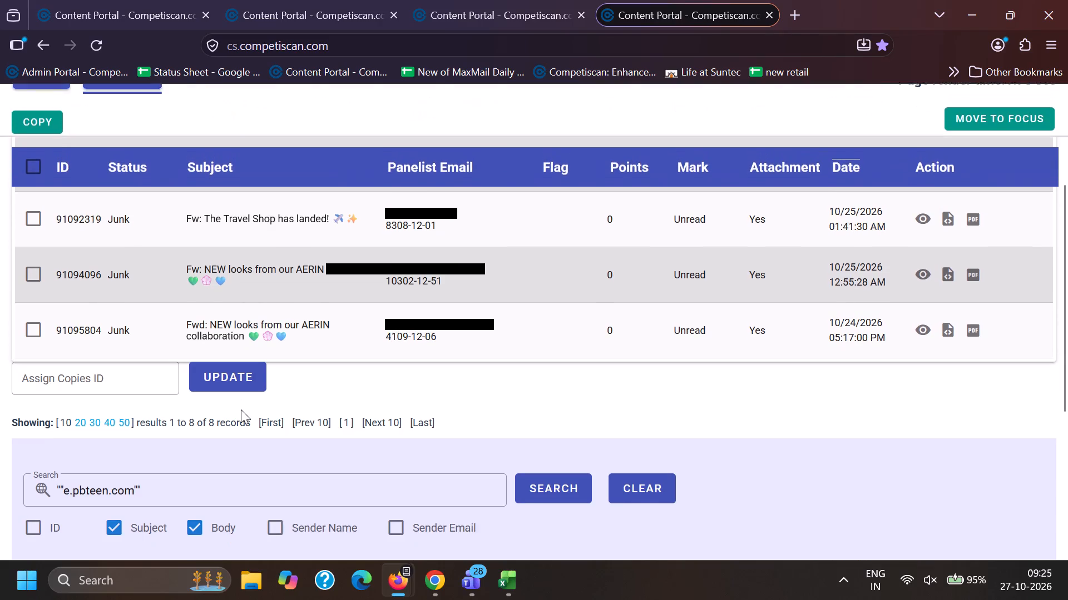
drag(212, 323, 324, 338)
key(ctrl+c)
key(ctrl+c)
Switch to Chrome and open another Content Portal tab from the Admin Portal dashboard.
click(444, 597)
click(309, 507)
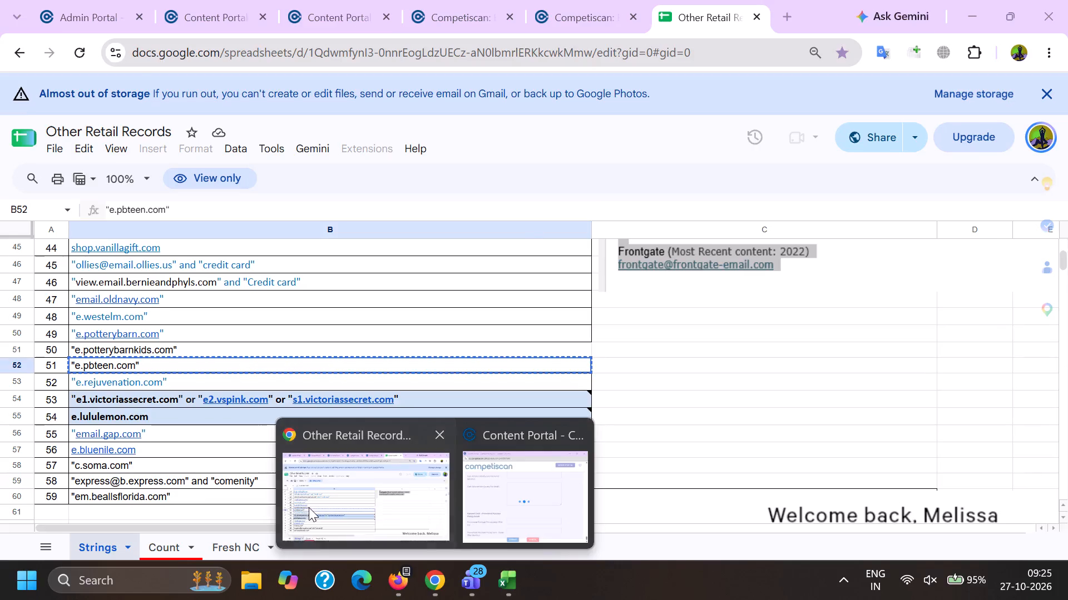
click(317, 0)
click(215, 0)
drag(68, 0, 76, 2)
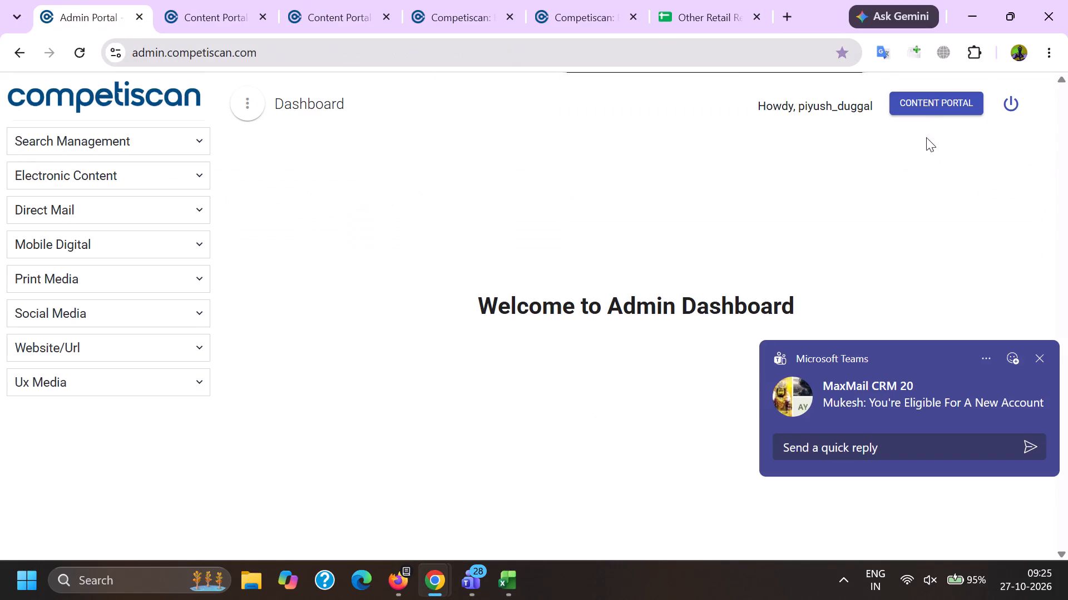
ctrl+click(922, 114)
Search the existing Chrome content portal's Focus subjects for the exact phrase "NEW looks from our AERIN collaboration" with its emojis.
click(285, 0)
scroll(286, 283, down, 11)
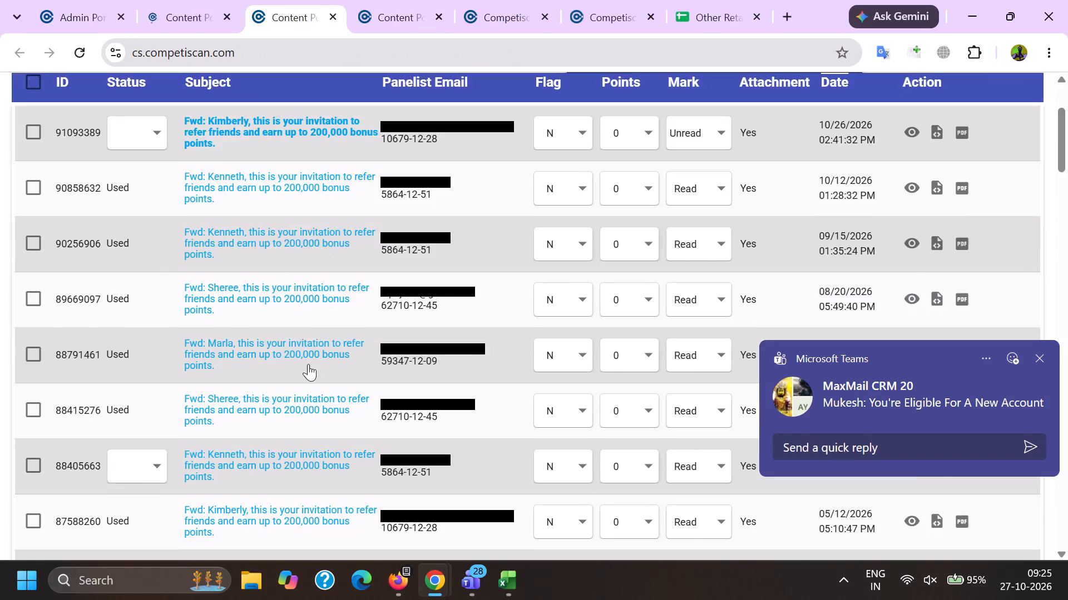
scroll(308, 364, down, 10)
scroll(346, 438, down, 11)
triple_click(435, 320)
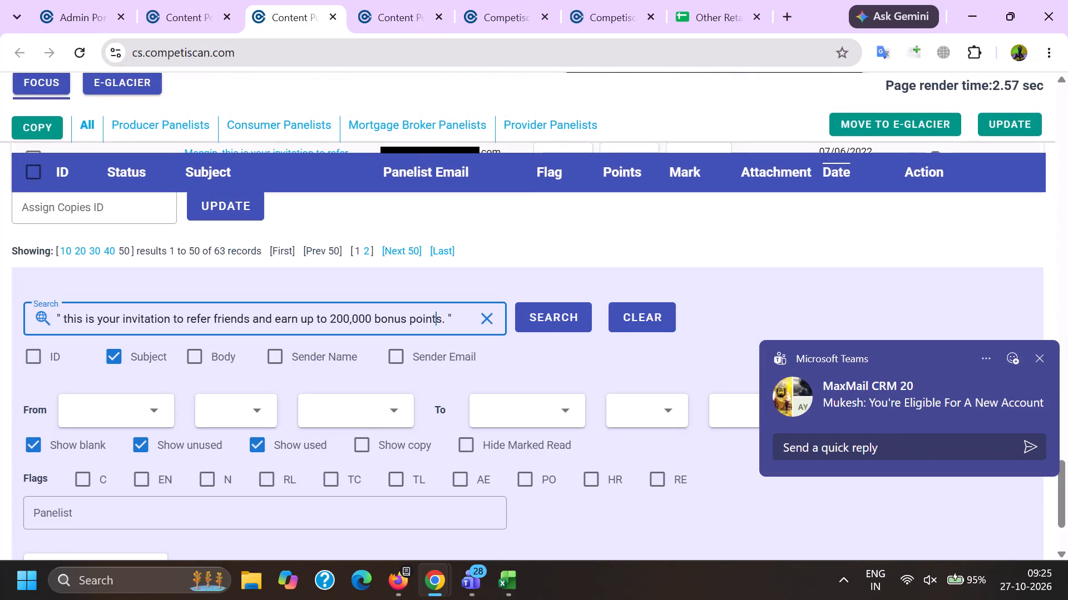
key(BackSpace)
key(shift+quotedbl)
key(ctrl+v)
key(shift+quotedbl)
key(Return)
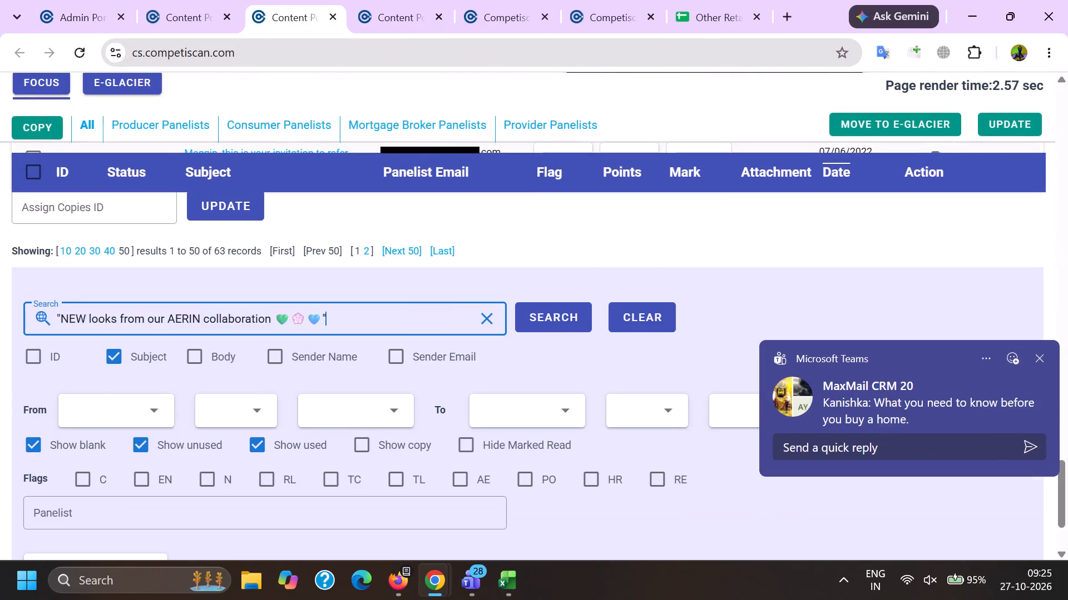
Open the E-Glacier records in the new Content Portal tab and return to the AERIN subject search.
click(156, 0)
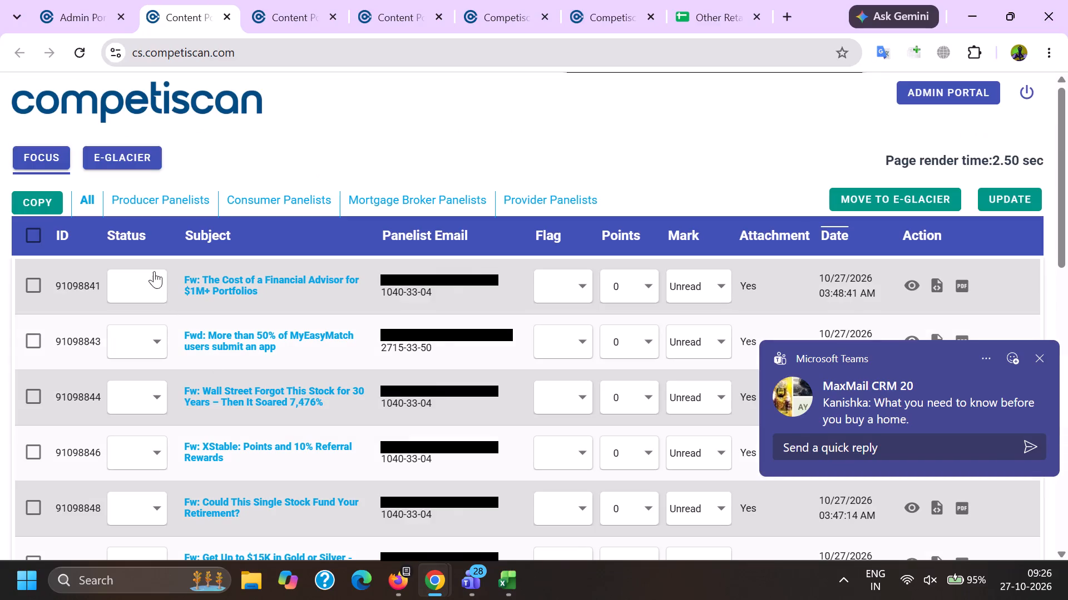
click(112, 150)
click(281, 0)
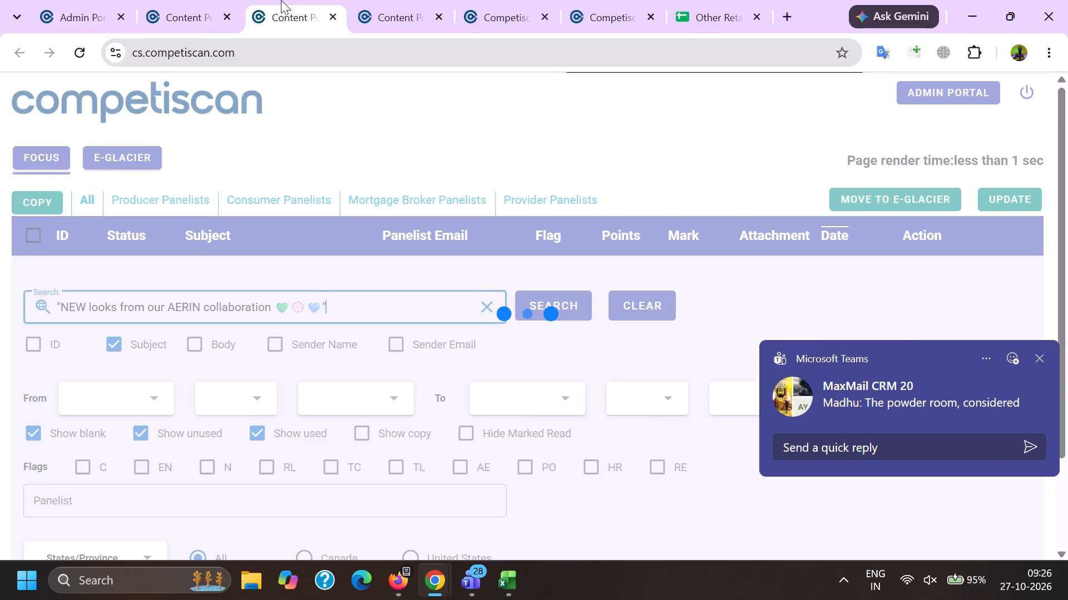
Preview the most recent AERIN collaboration match, email 90640101, in the Focus results and look through its Pottery Barn Teen content.
scroll(263, 281, down, 1)
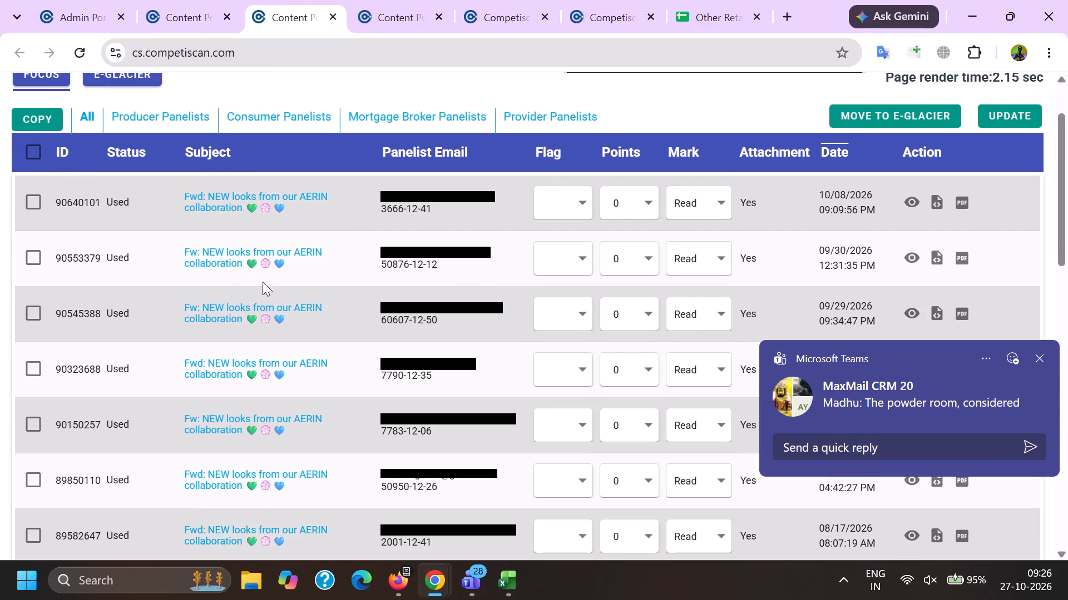
click(906, 210)
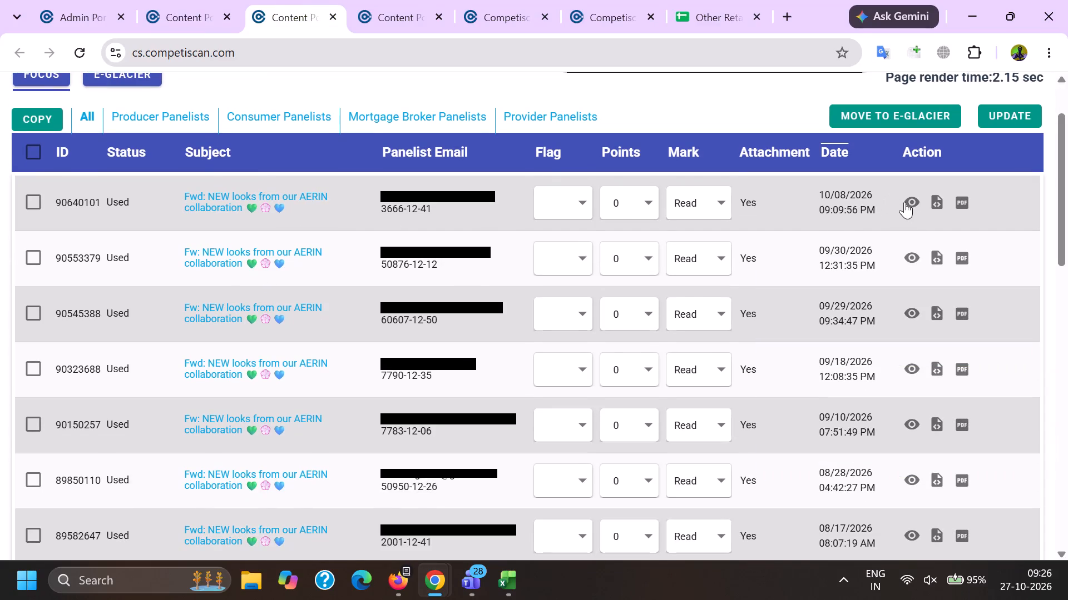
click(908, 203)
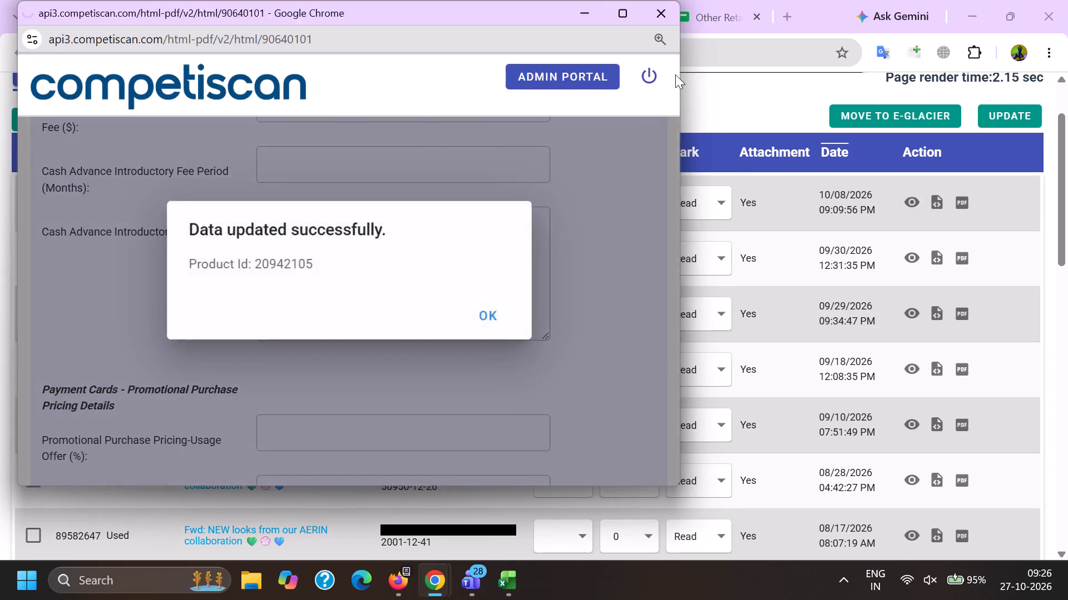
drag(675, 74, 671, 359)
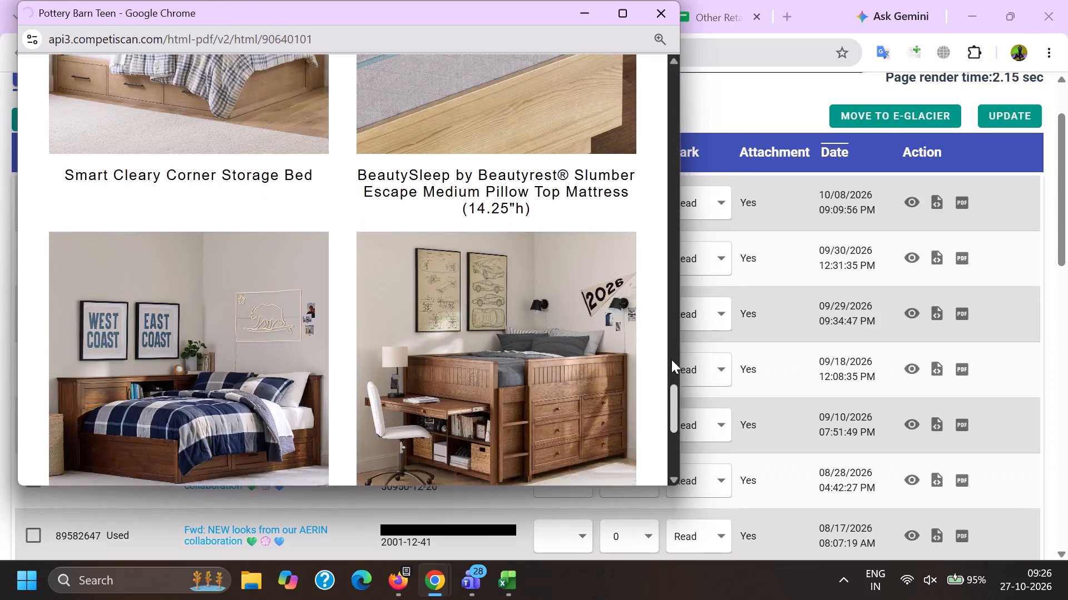
drag(671, 359, 676, 367)
key(alt+Tab)
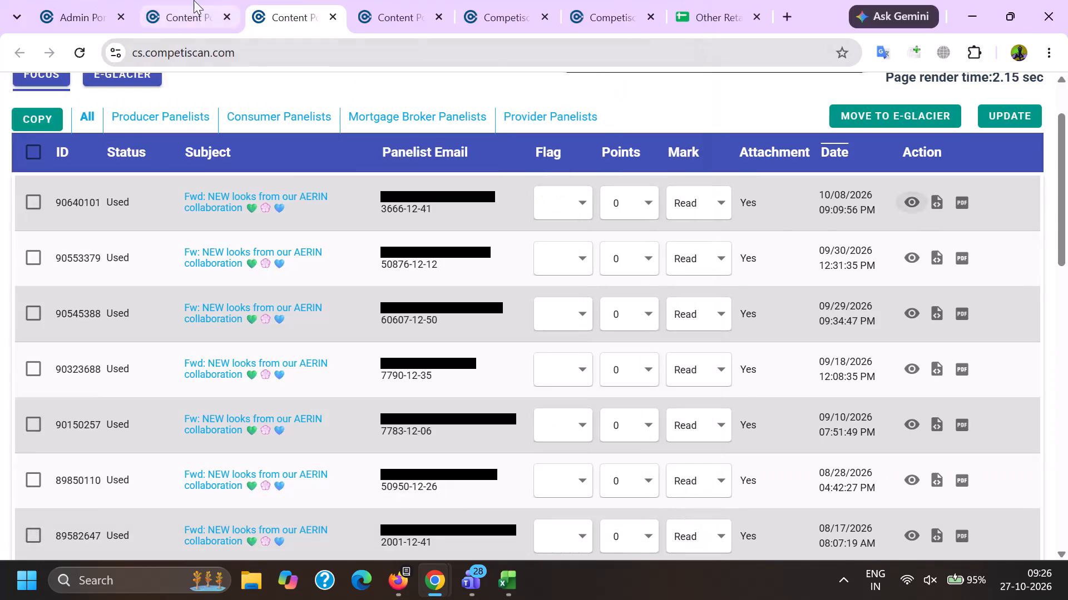
Search the E-Glacier subjects for the exact phrase "NEW looks from our AERIN collaboration" with its emojis, with the country filter set to All.
click(194, 0)
scroll(333, 329, down, 8)
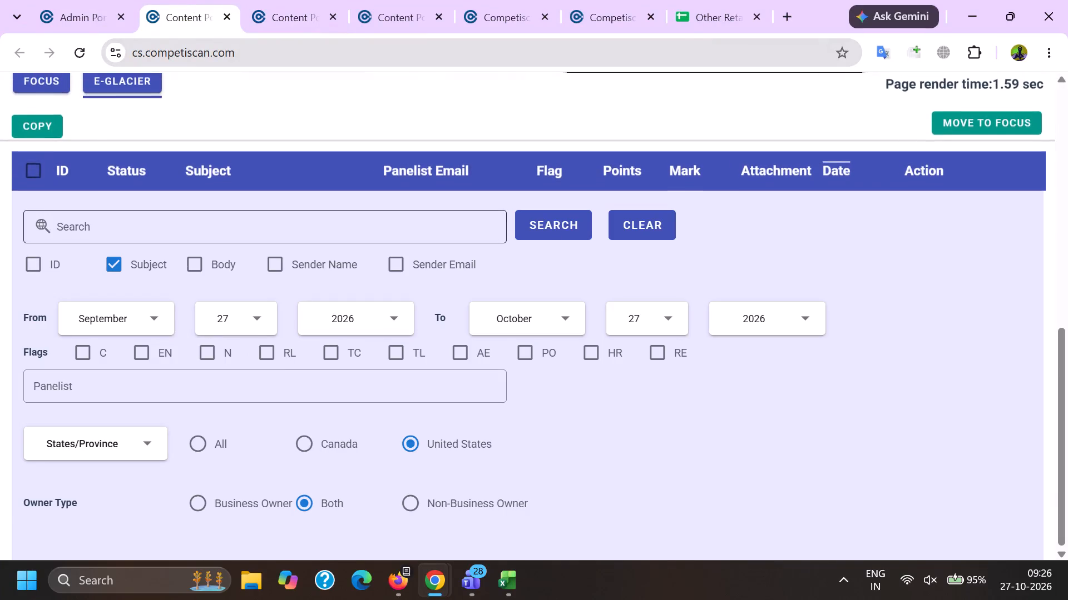
click(164, 230)
key(shift+quotedbl)
key(ctrl+v)
key(shift+quotedbl)
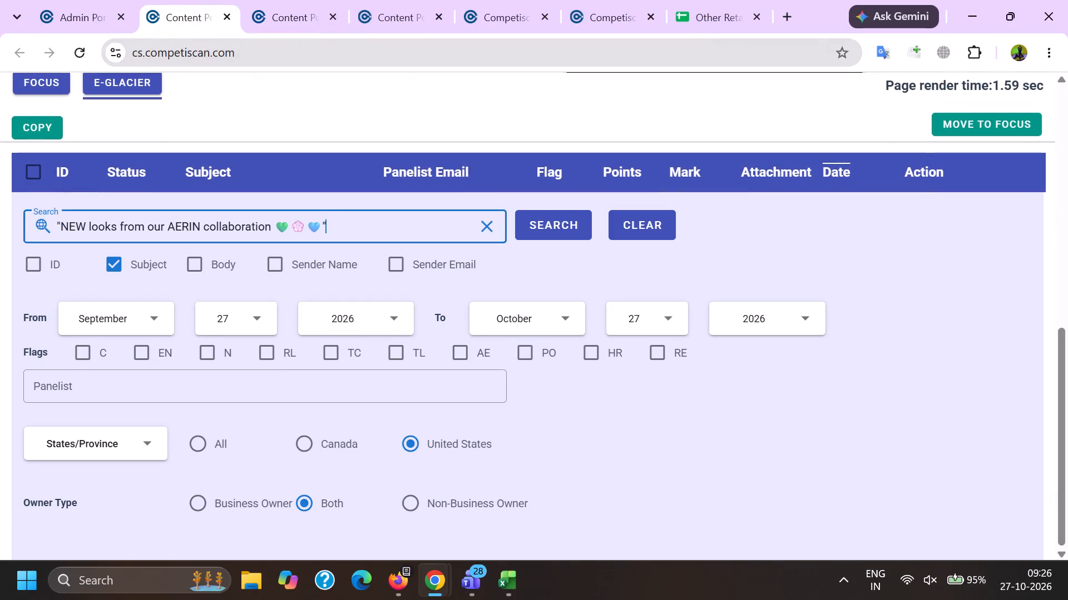
click(187, 479)
click(193, 442)
click(552, 221)
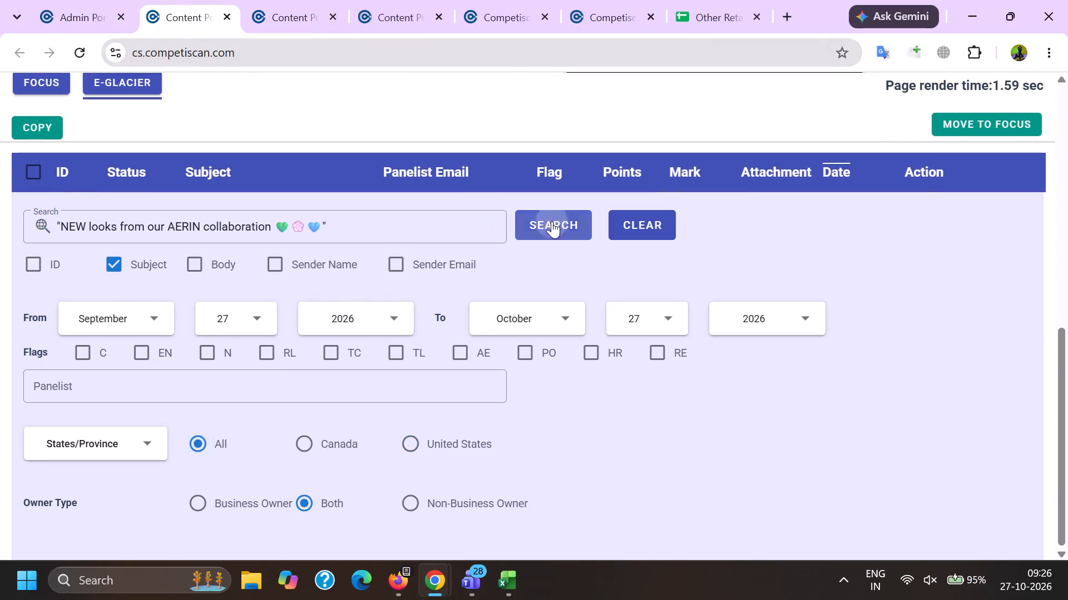
click(284, 0)
click(215, 0)
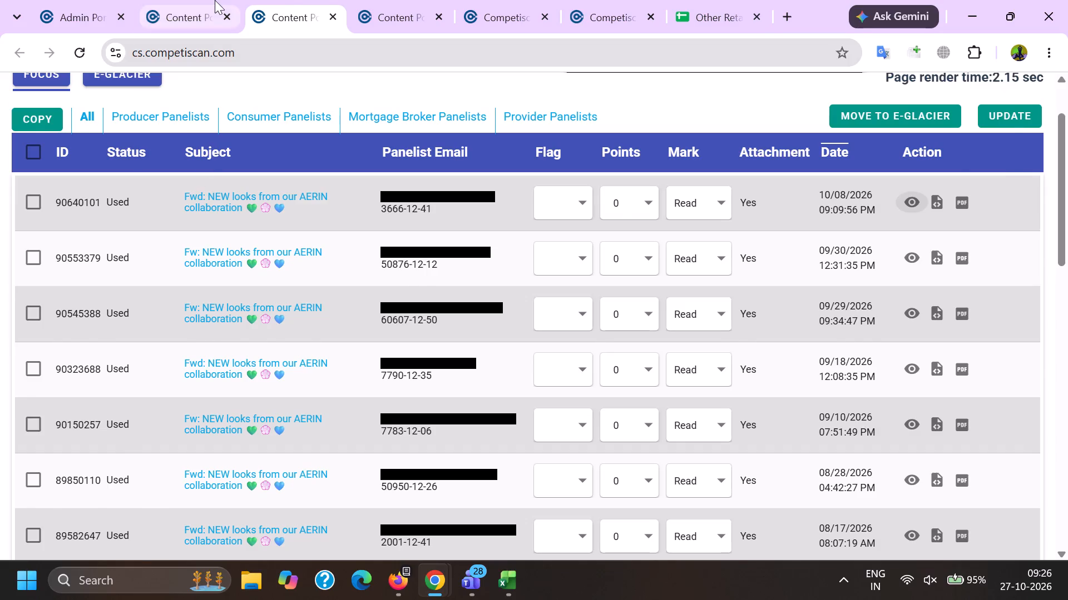
Preview E-Glacier emails 91095804 and 91094096 and examine their product images and layout against the Focus email.
click(923, 341)
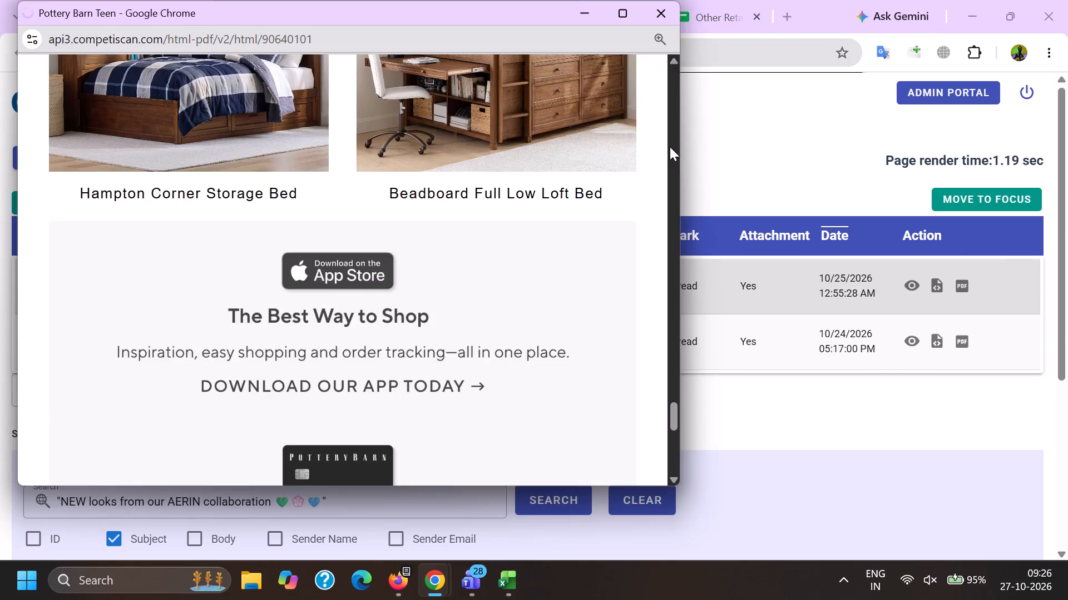
drag(671, 74, 664, 364)
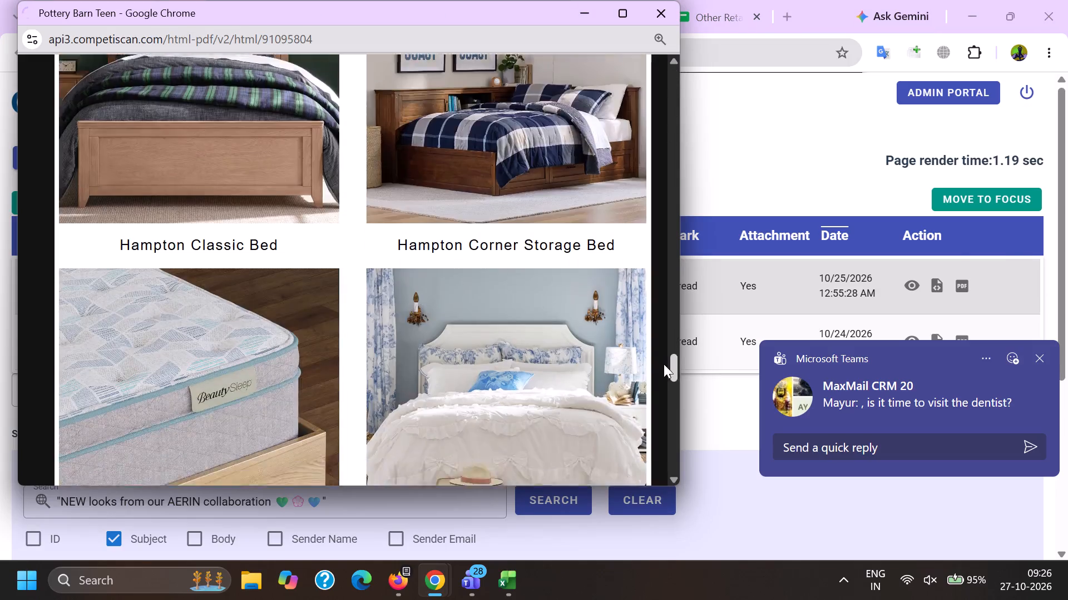
drag(664, 364, 669, 394)
key(alt+Tab)
click(904, 281)
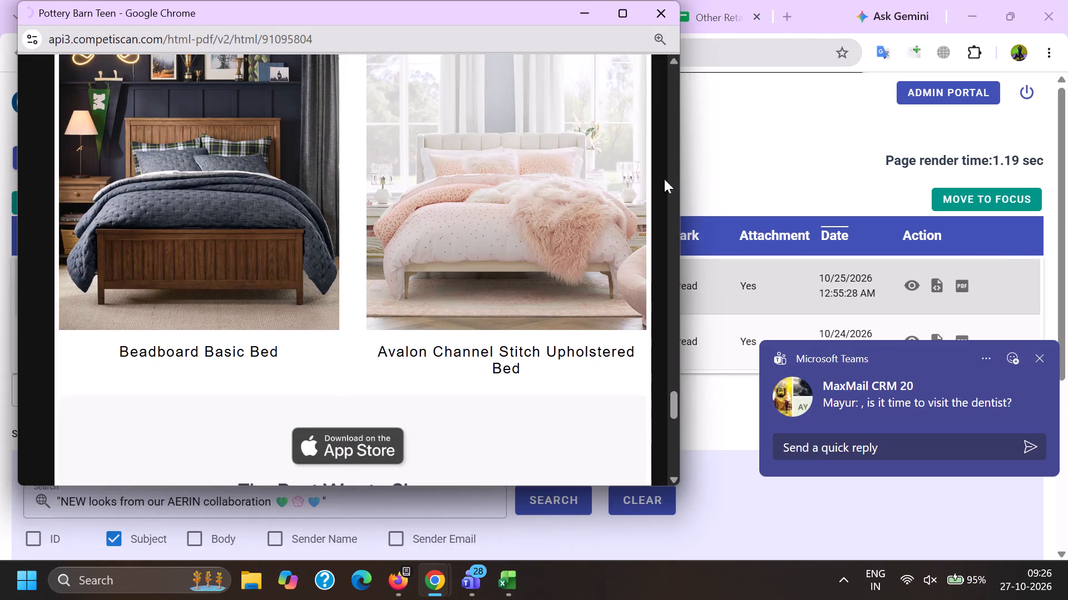
drag(676, 86, 665, 396)
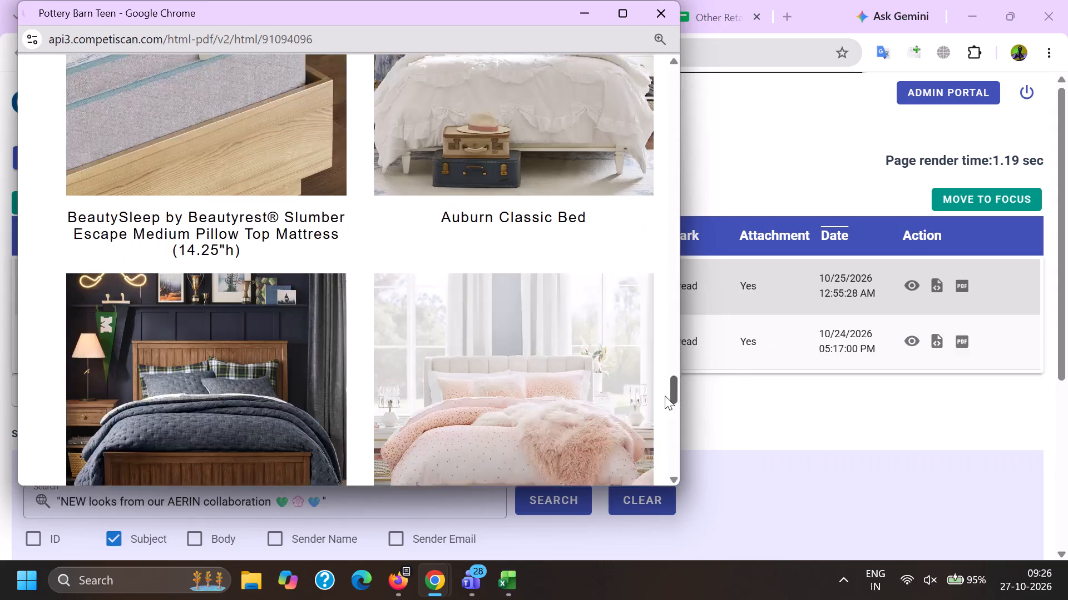
drag(665, 396, 668, 362)
key(alt+Tab)
Reopen the previews of emails 91095804 and 91094096 alternately and compare their banners, product sections and rendering quality.
click(908, 338)
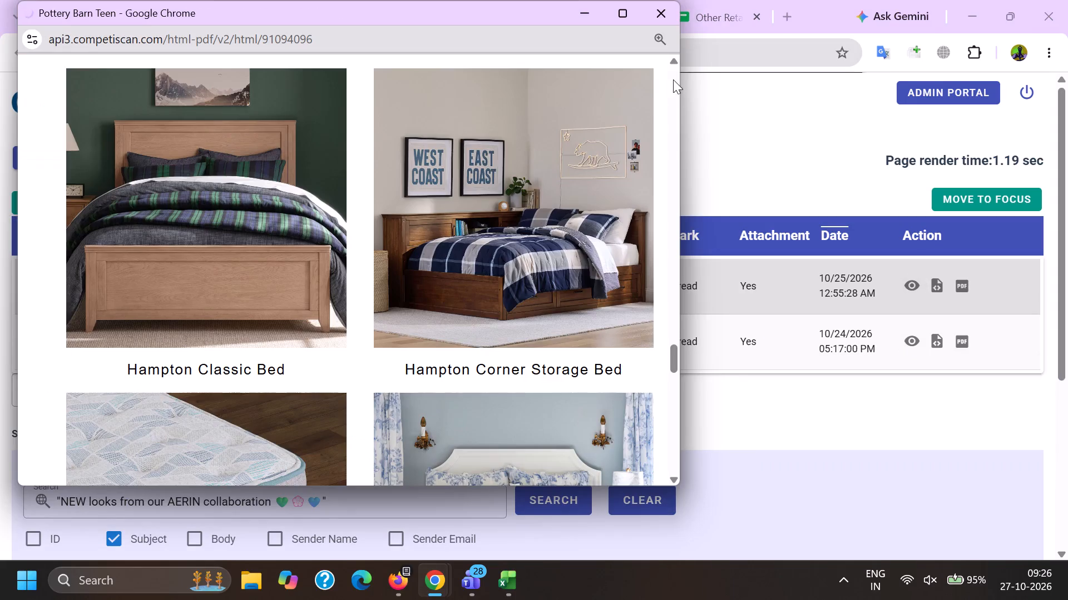
drag(673, 78, 677, 354)
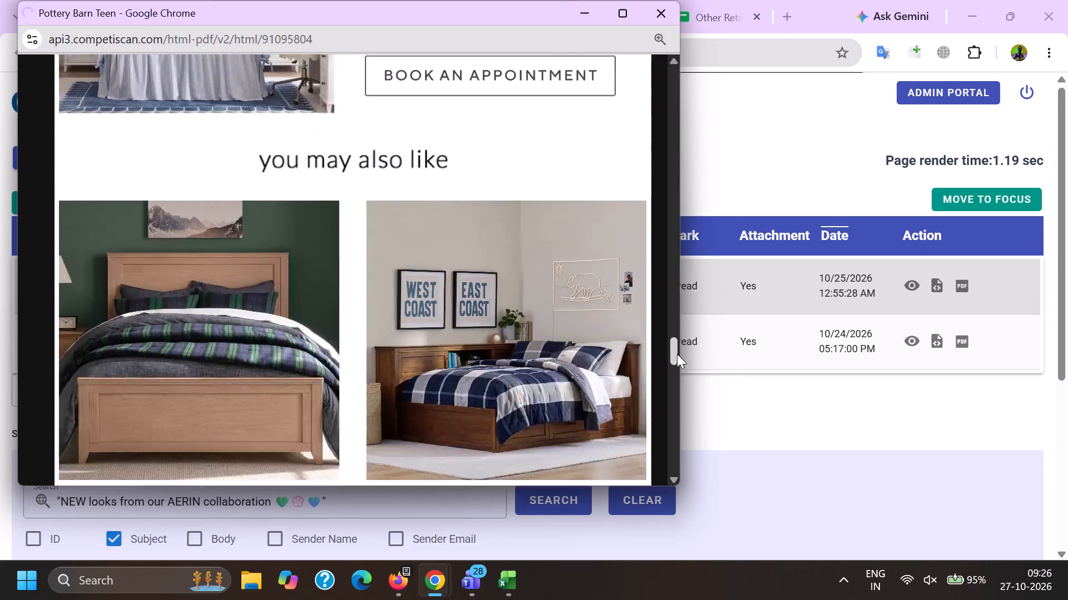
drag(677, 354, 683, 351)
key(alt+Tab)
click(894, 276)
click(918, 278)
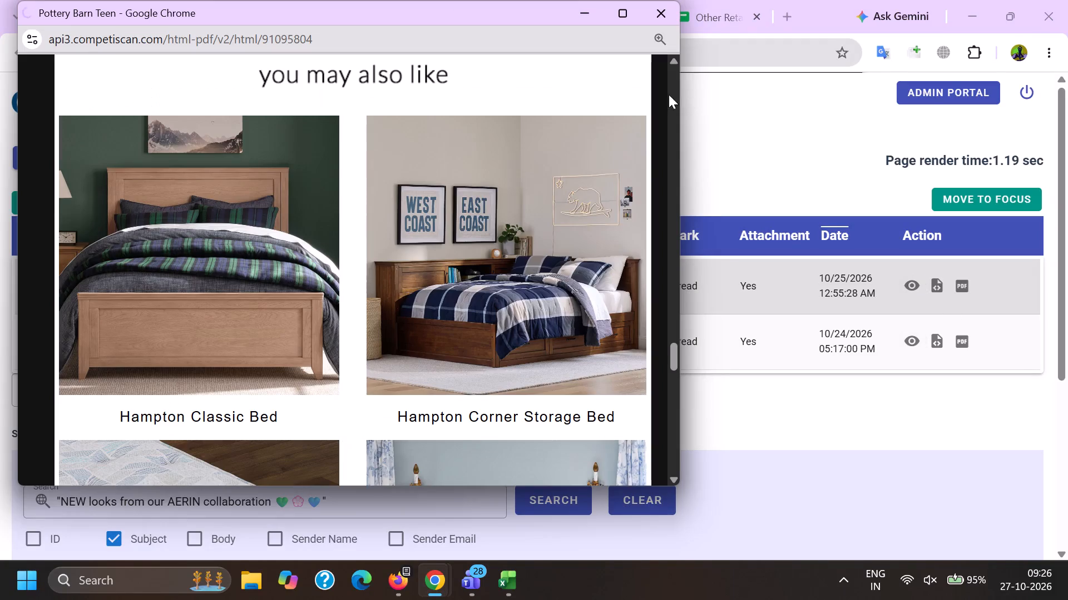
drag(679, 77, 681, 124)
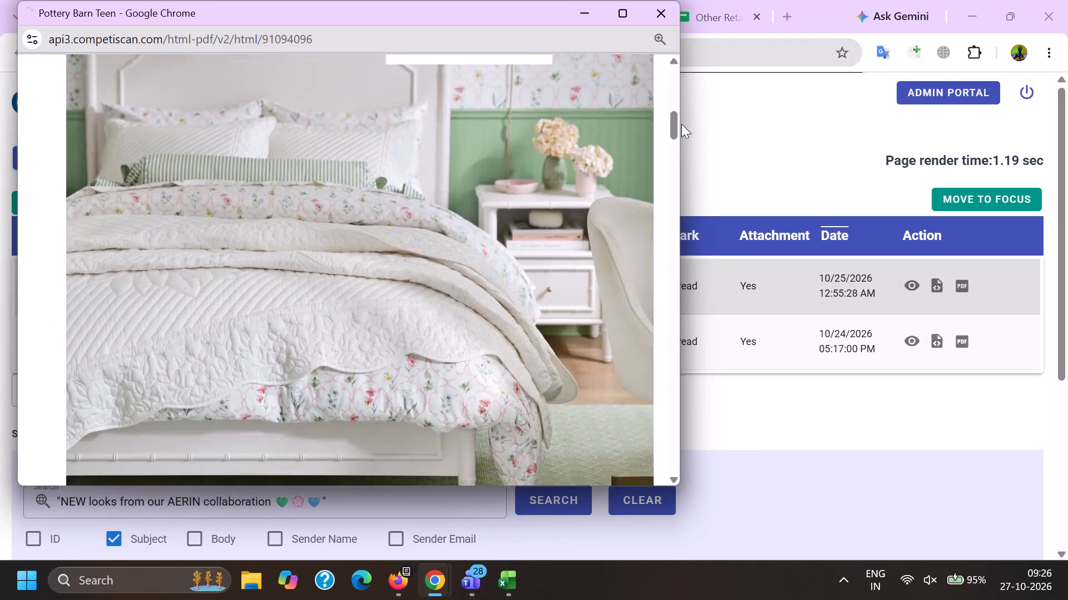
drag(681, 124, 690, 388)
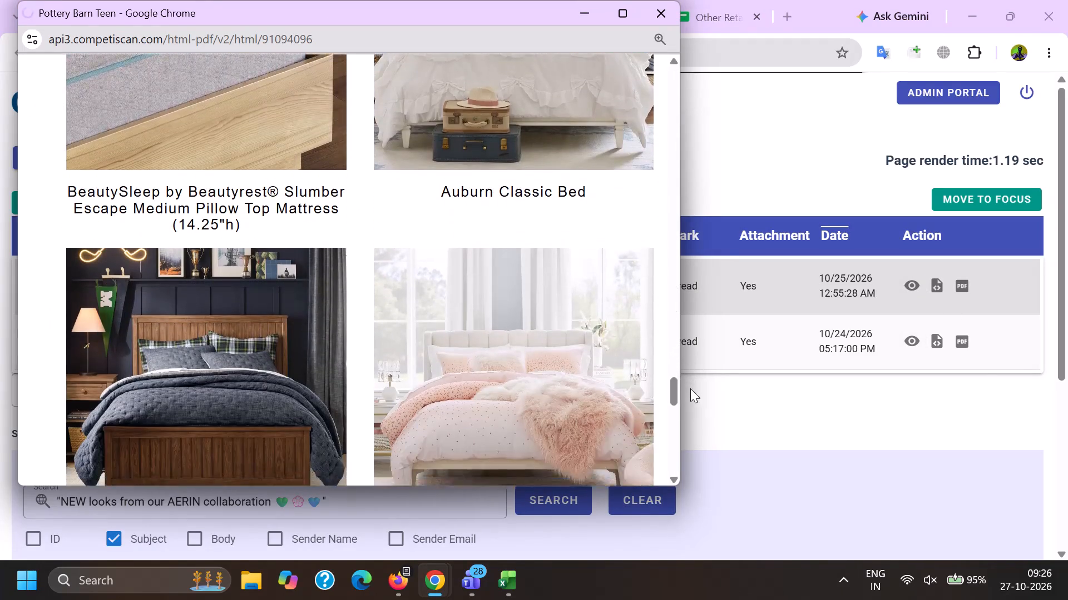
drag(690, 388, 691, 388)
key(alt+Tab)
click(1035, 350)
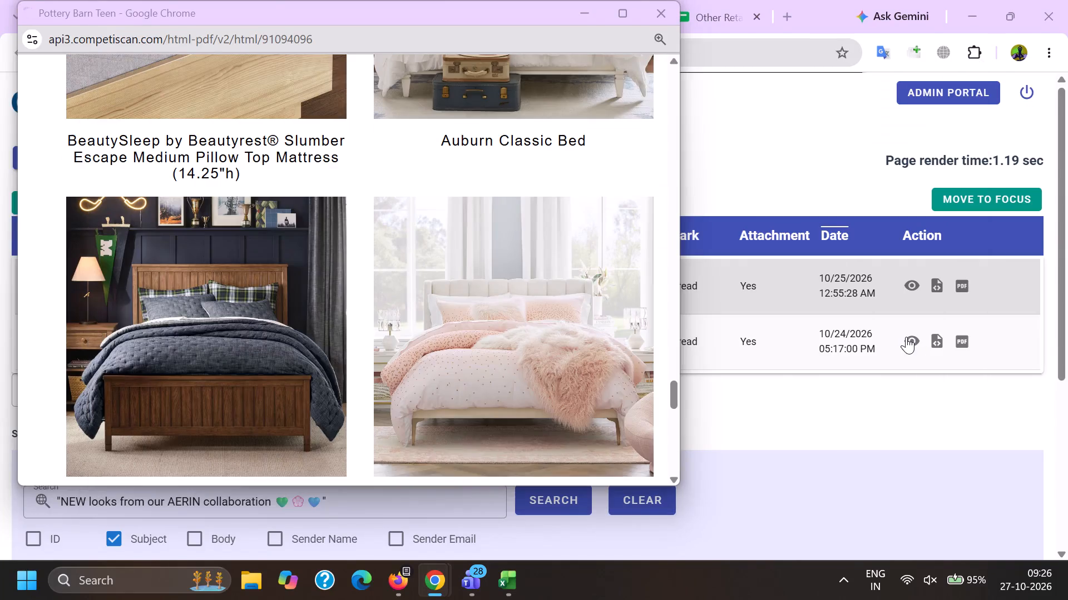
click(906, 337)
drag(681, 77, 680, 119)
drag(675, 80, 674, 108)
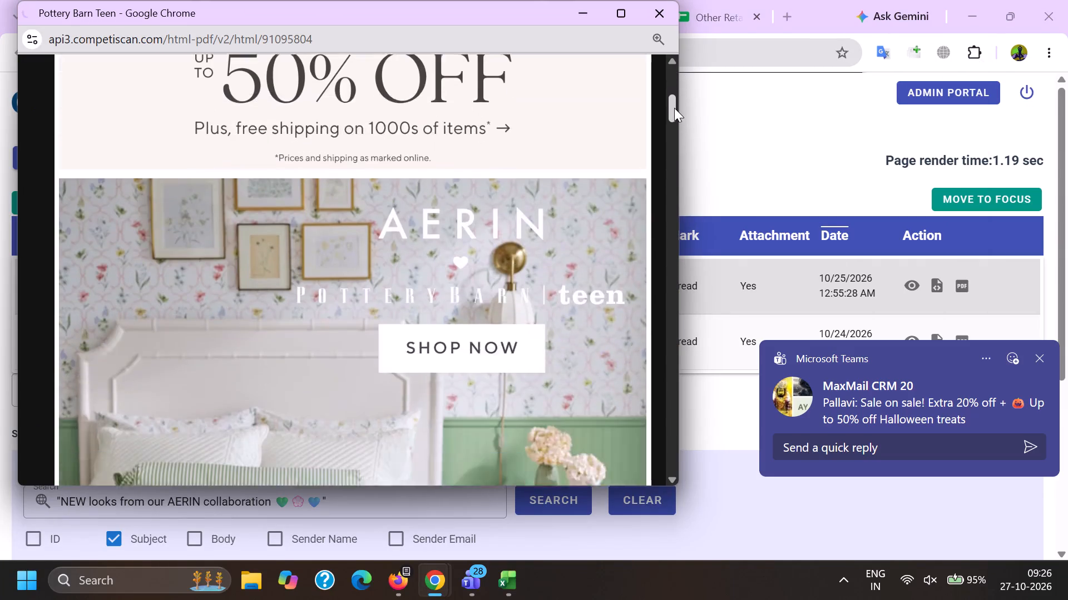
drag(674, 108, 688, 212)
key(alt+Tab)
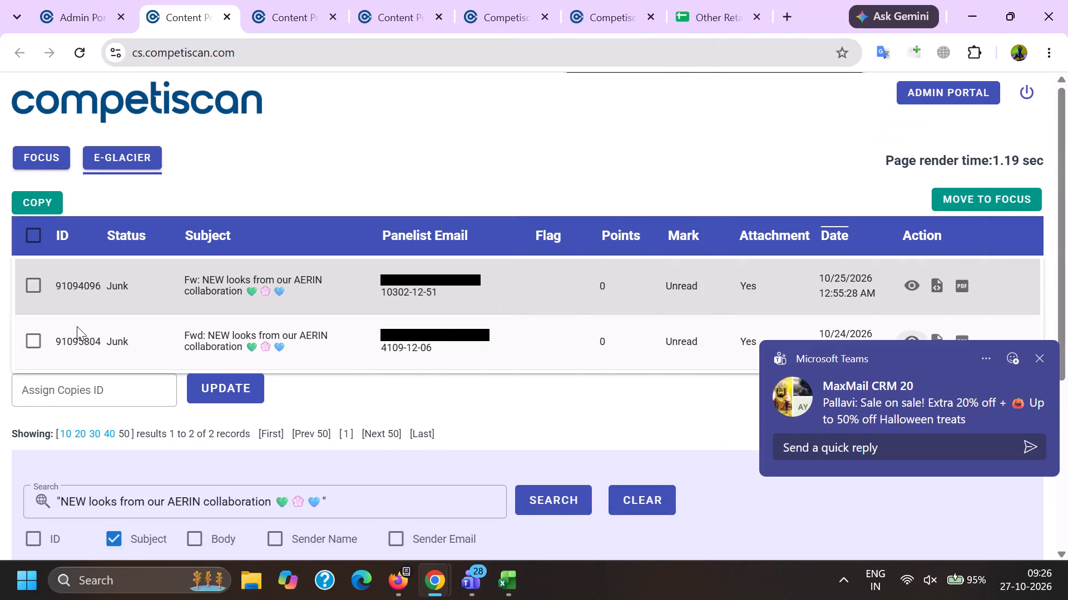
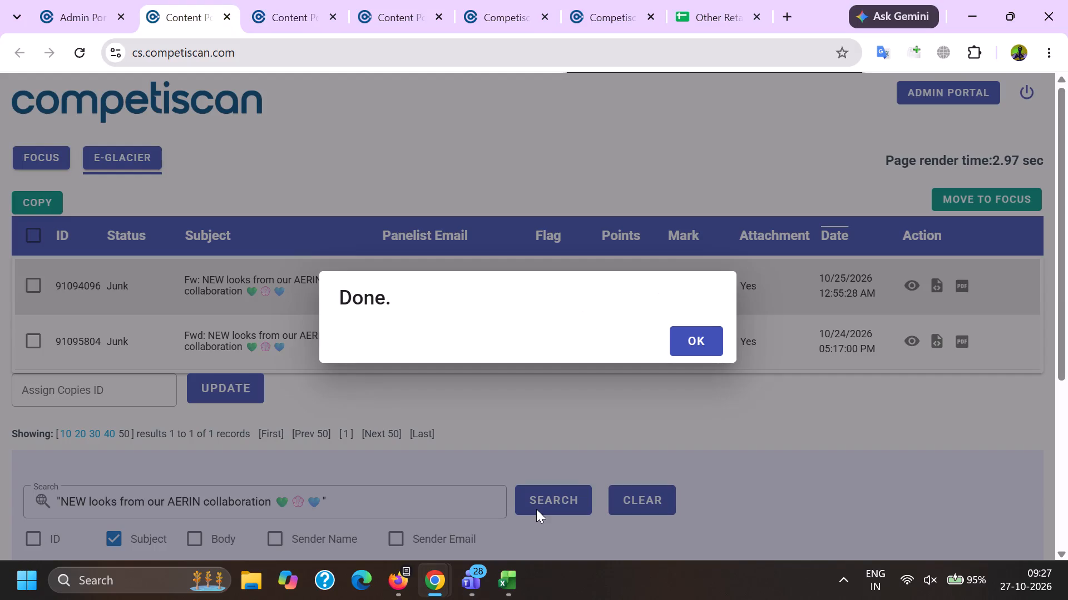
Move email 91095804 from the E-Glacier results to Focus.
click(702, 339)
click(32, 344)
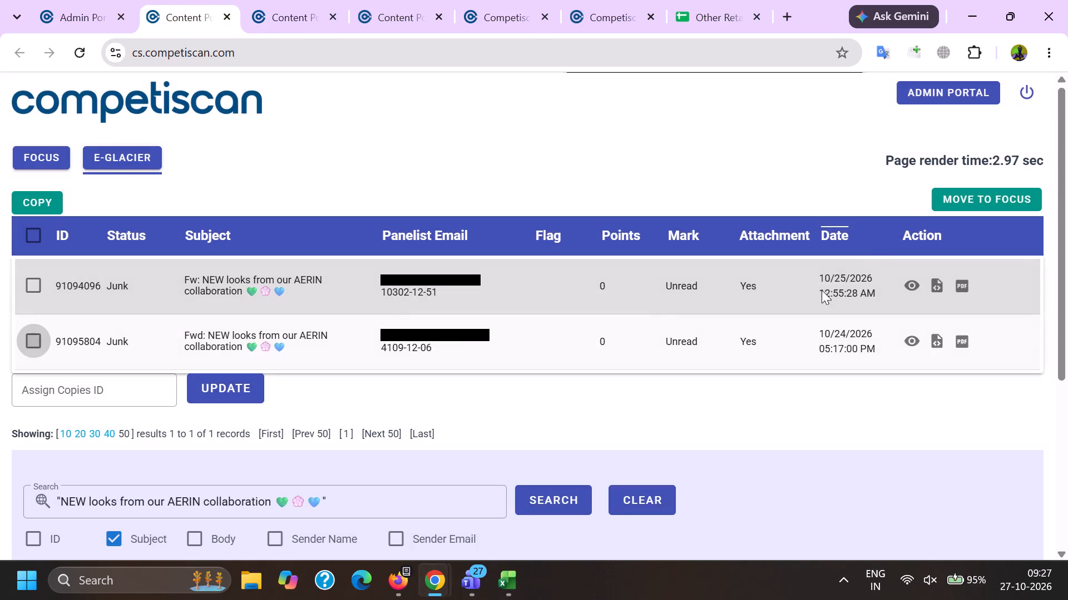
click(955, 197)
Rerun the AERIN collaboration search in Focus and open email 91095804 in the email editor.
click(314, 0)
scroll(512, 411, down, 4)
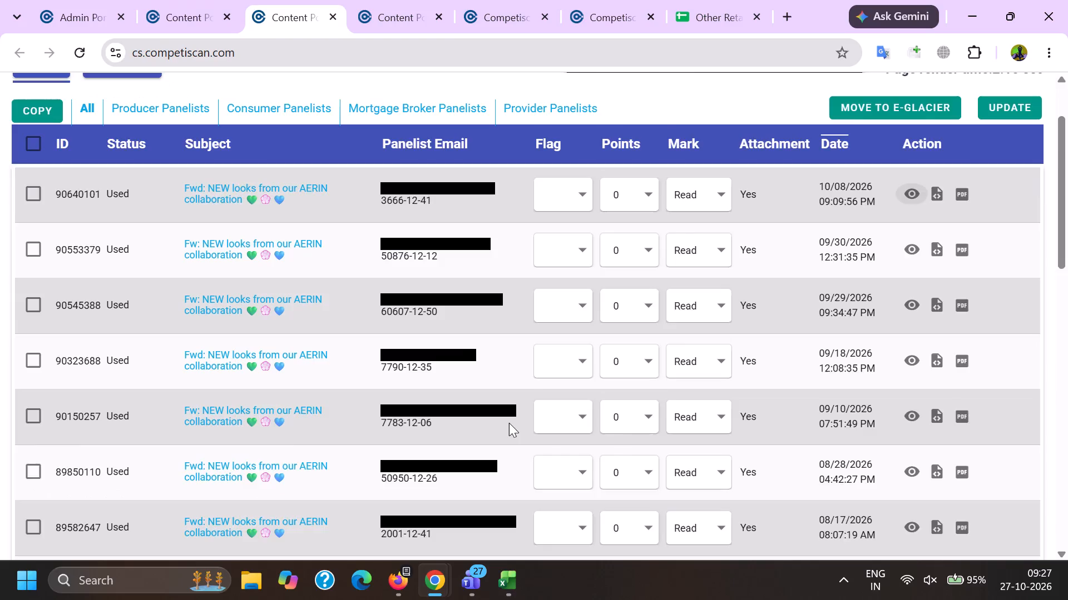
scroll(553, 459, down, 2)
click(555, 398)
click(400, 0)
click(269, 0)
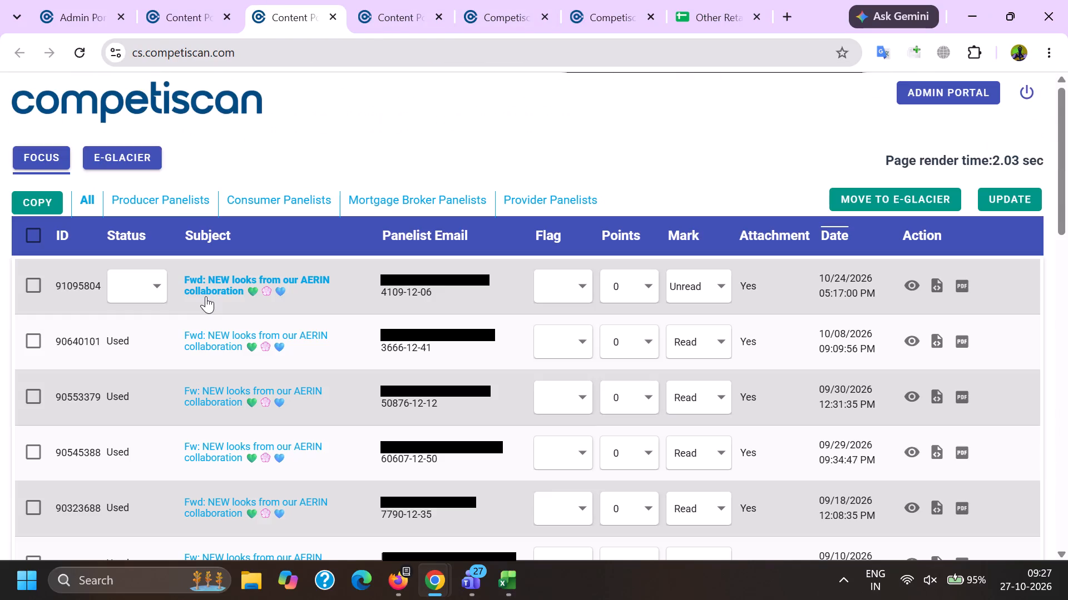
ctrl+click(208, 286)
Look up temp ID 90640101 in Temp Product Management, open its product record, and close the product tabs.
triple_click(71, 347)
key(ctrl+c)
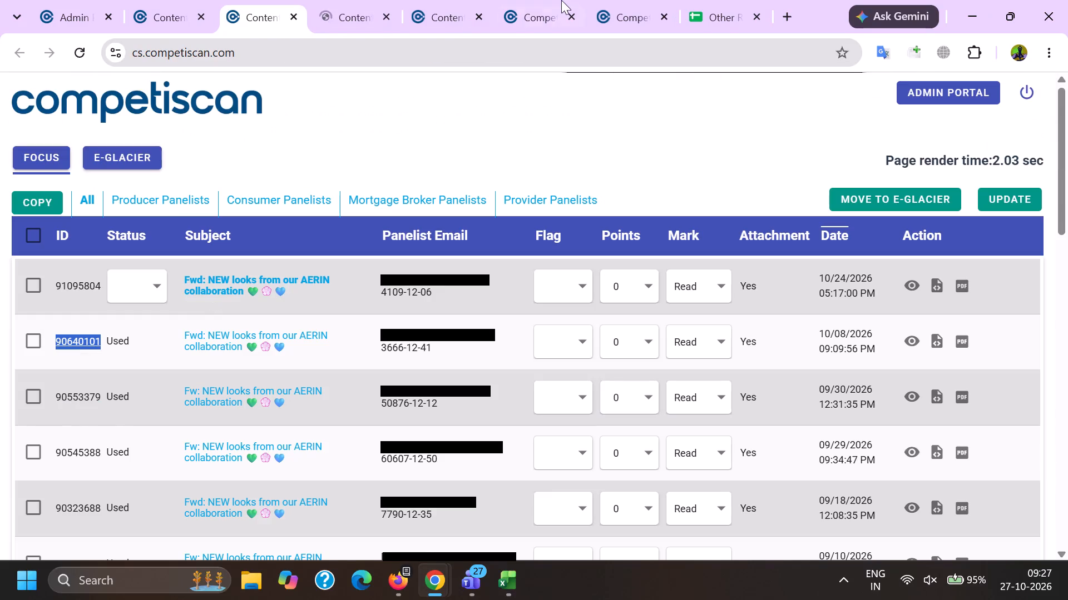
click(558, 0)
double_click(342, 170)
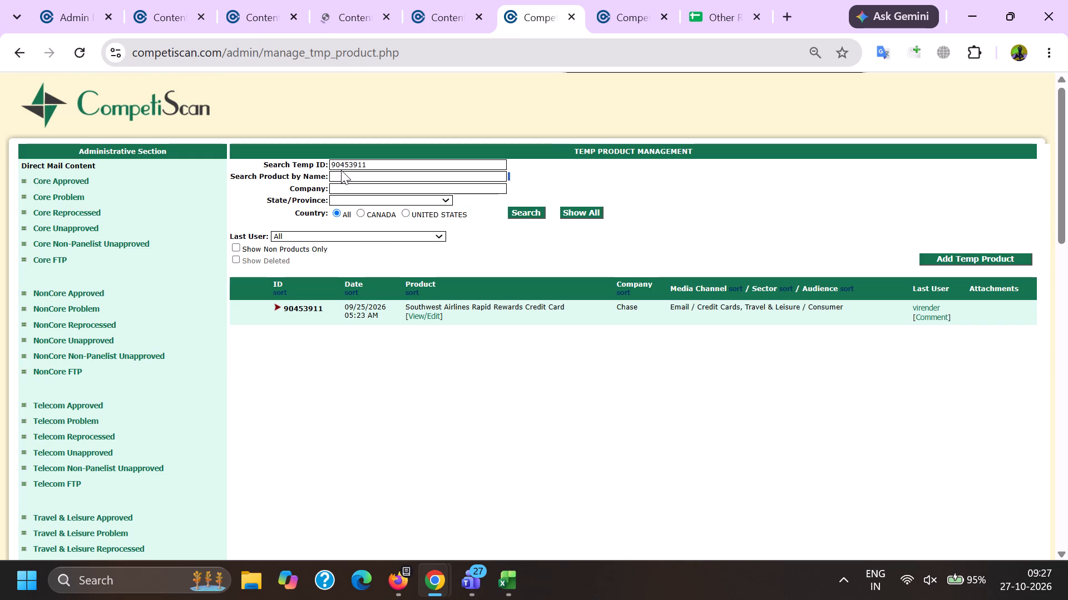
ctrl+double_click(333, 162)
key(ctrl+v)
key(Return)
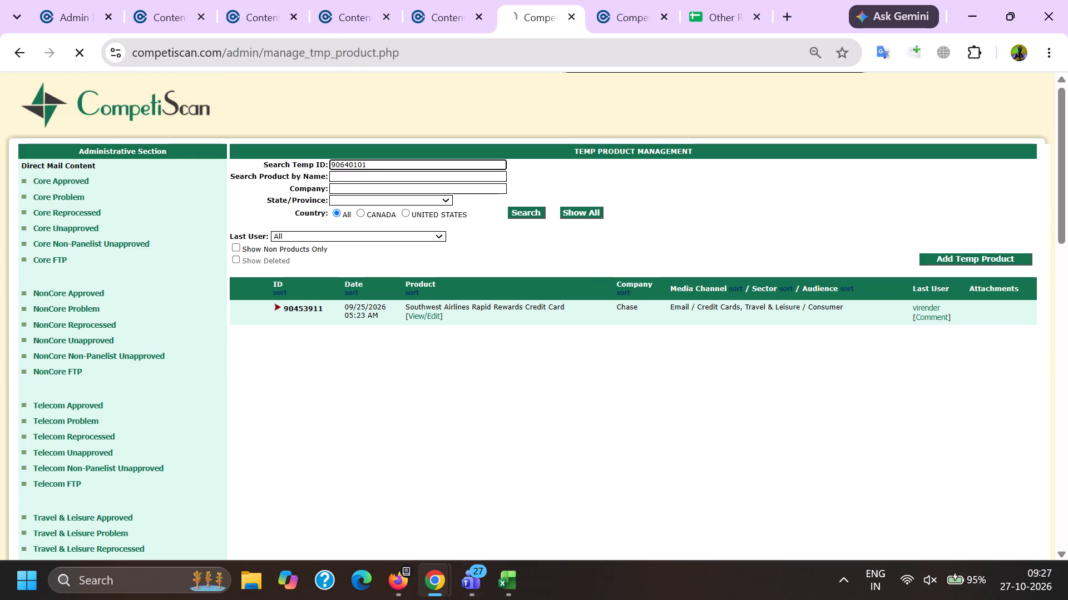
ctrl+click(424, 316)
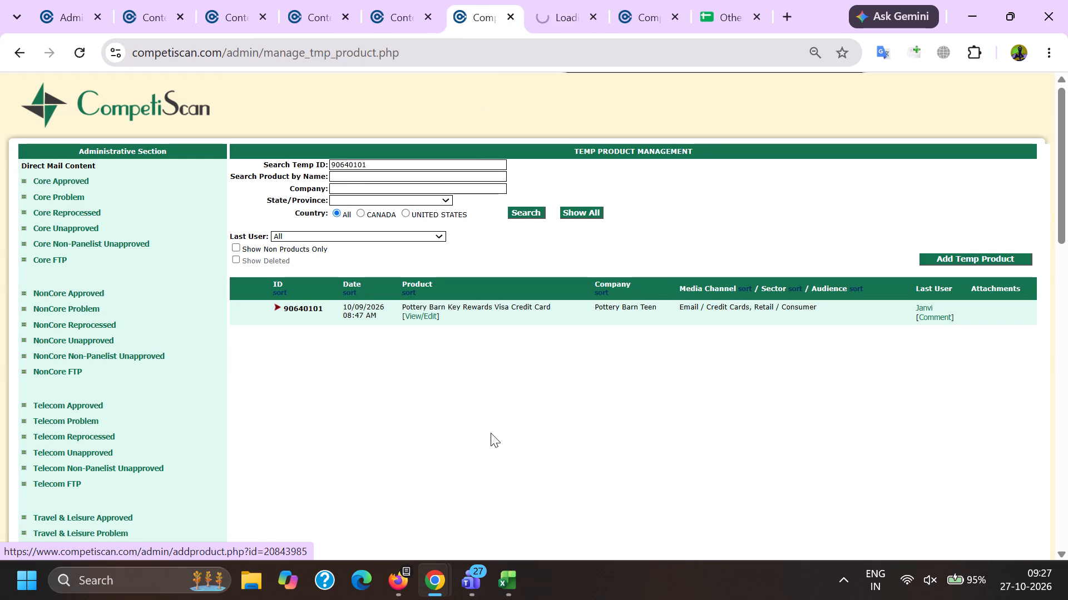
click(578, 17)
click(587, 7)
click(589, 13)
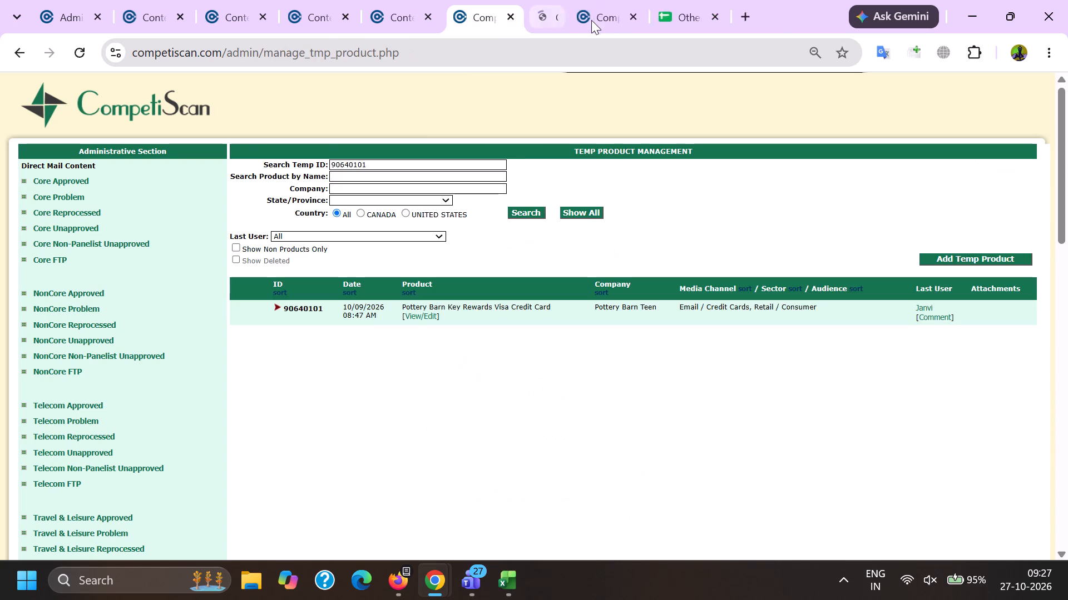
click(591, 19)
Copy the product link for temp ID 81922497 from the 2025 excel workbook and open it in a new browser tab.
click(509, 586)
click(642, 499)
scroll(497, 373, up, 13)
click(496, 338)
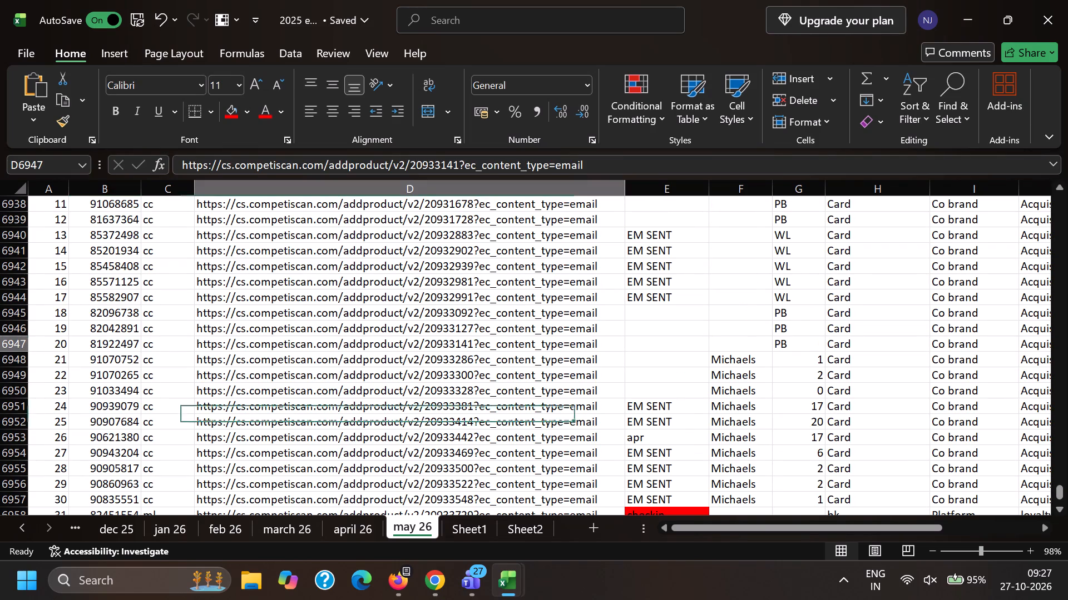
key(c)
key(ctrl+z)
click(505, 410)
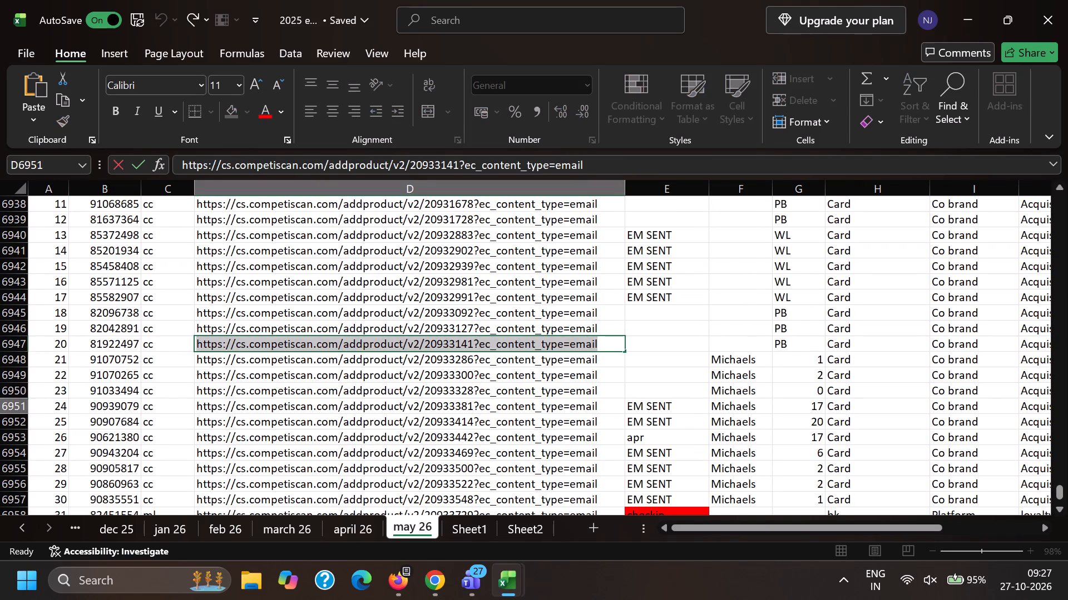
click(604, 341)
key(ctrl+c)
key(alt+Tab)
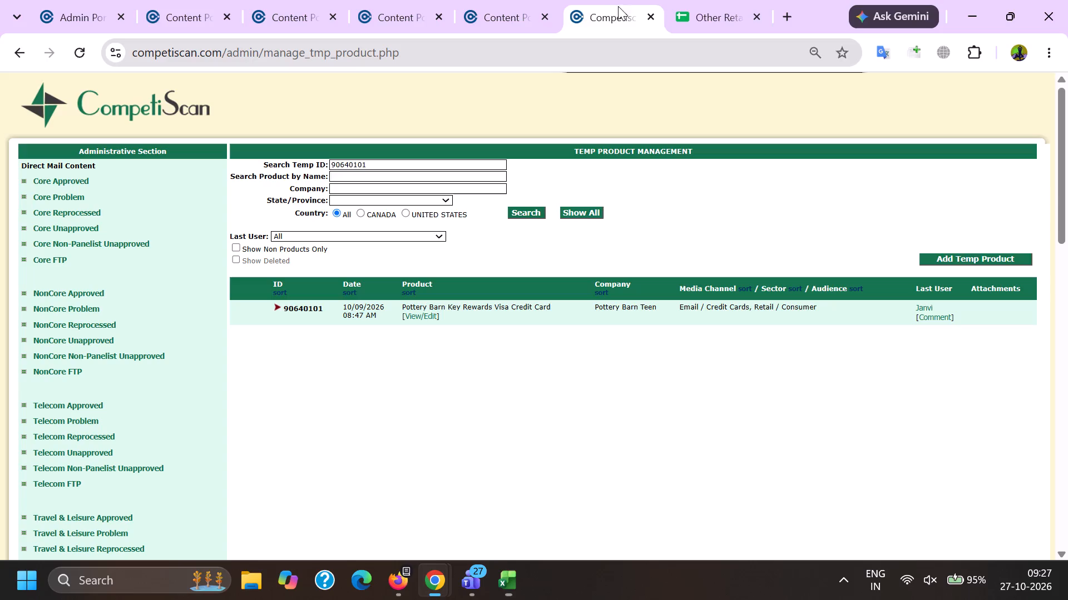
click(800, 0)
click(792, 8)
key(ctrl+v)
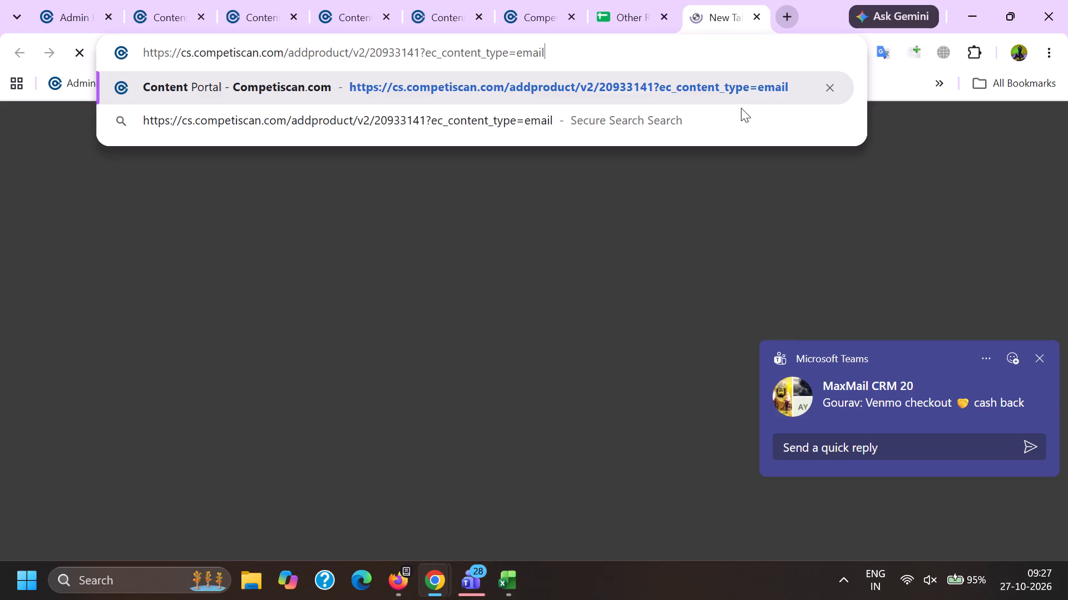
key(Return)
click(359, 0)
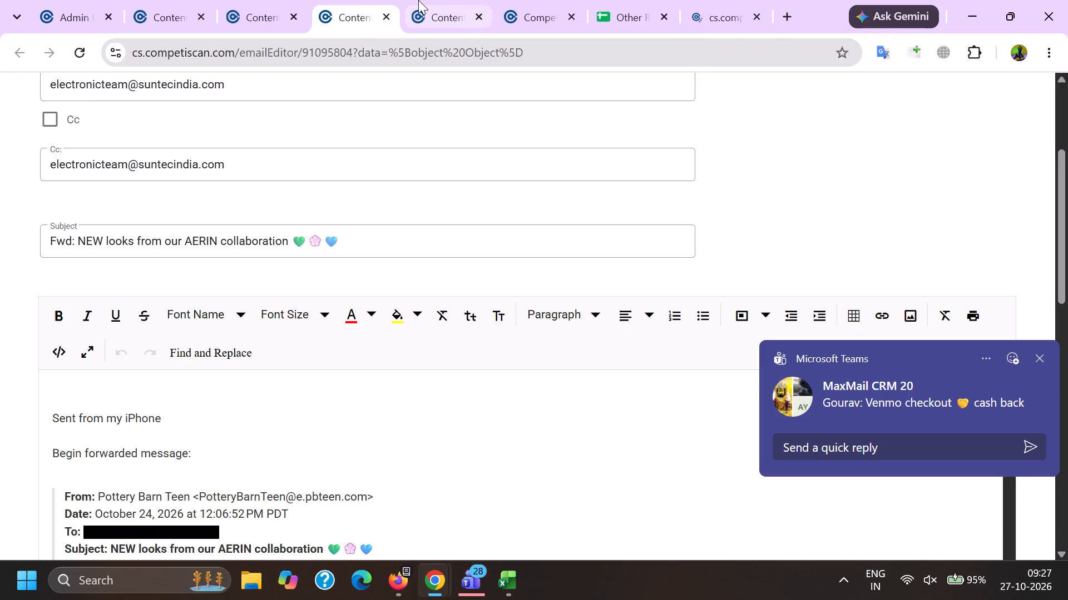
double_click(340, 45)
key(ctrl+c)
click(494, 599)
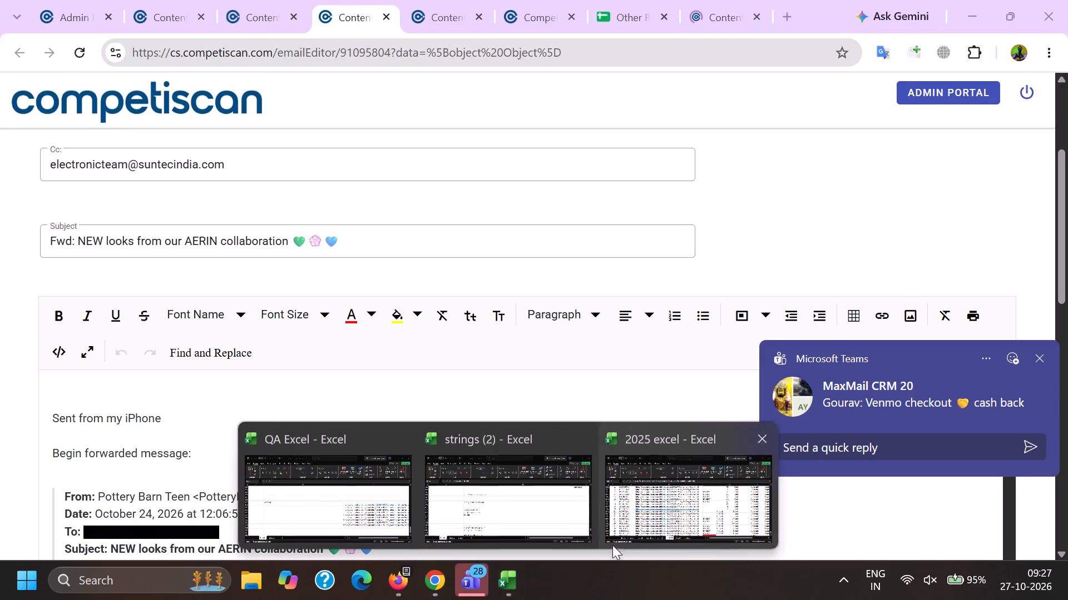
click(523, 577)
click(509, 587)
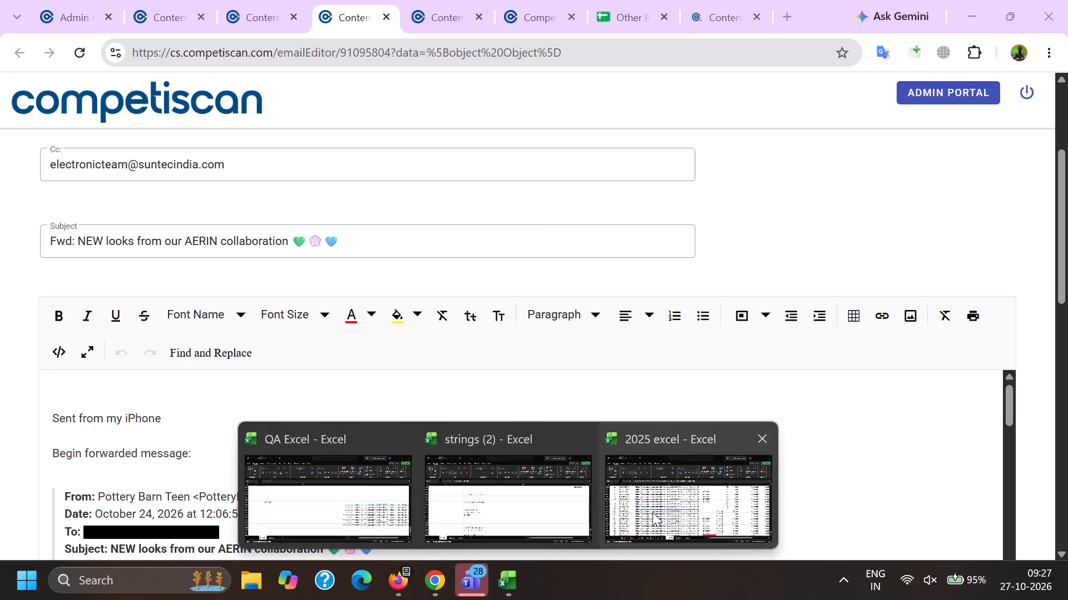
click(652, 512)
scroll(281, 369, down, 19)
scroll(126, 396, up, 5)
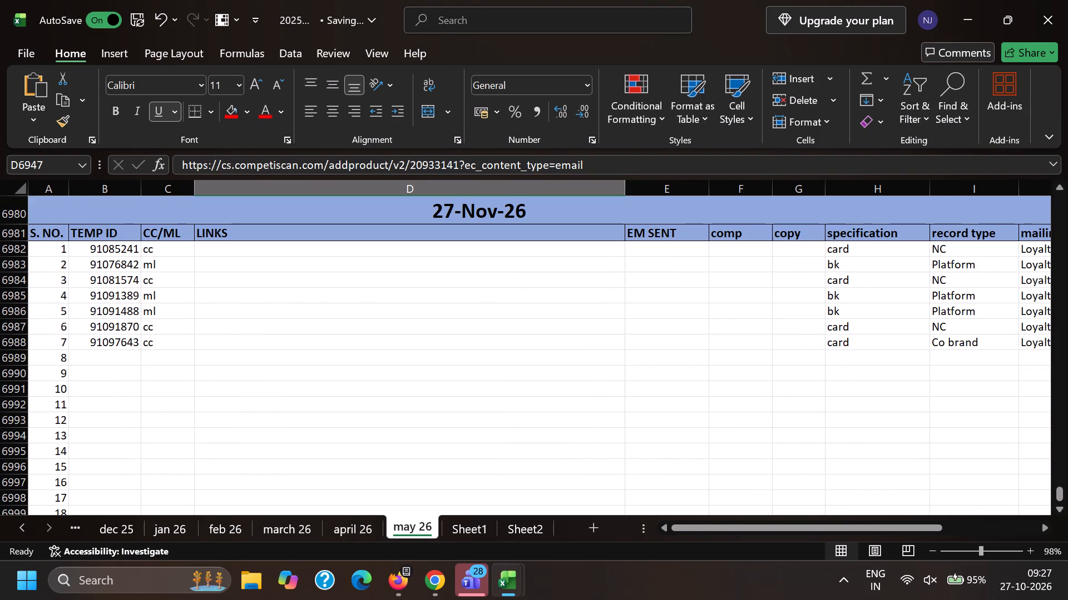
click(103, 352)
key(ctrl+v)
click(157, 350)
text(cc)
key(Right)
key(Right)
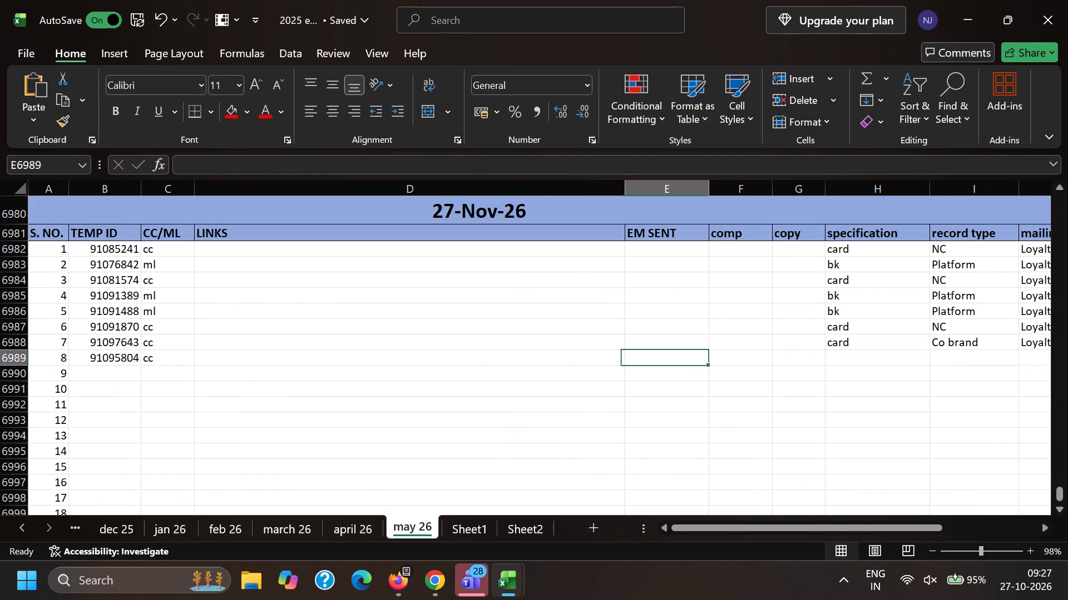
key(Right)
key(Right)
key(Right)
key(c)
key(Right)
key(c)
key(Right)
Set the row's mailing type to Acquisition, copied from an earlier entry, and enter PT in the copy column.
key(a)
key(Left)
key(Left)
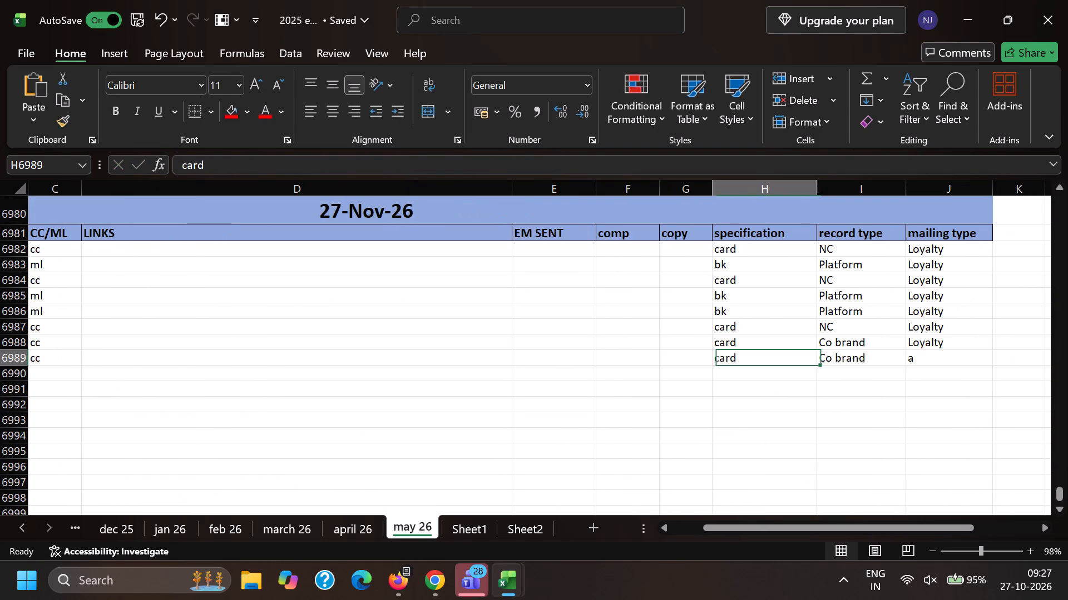
key(Right)
key(Right)
scroll(157, 351, up, 5)
click(919, 292)
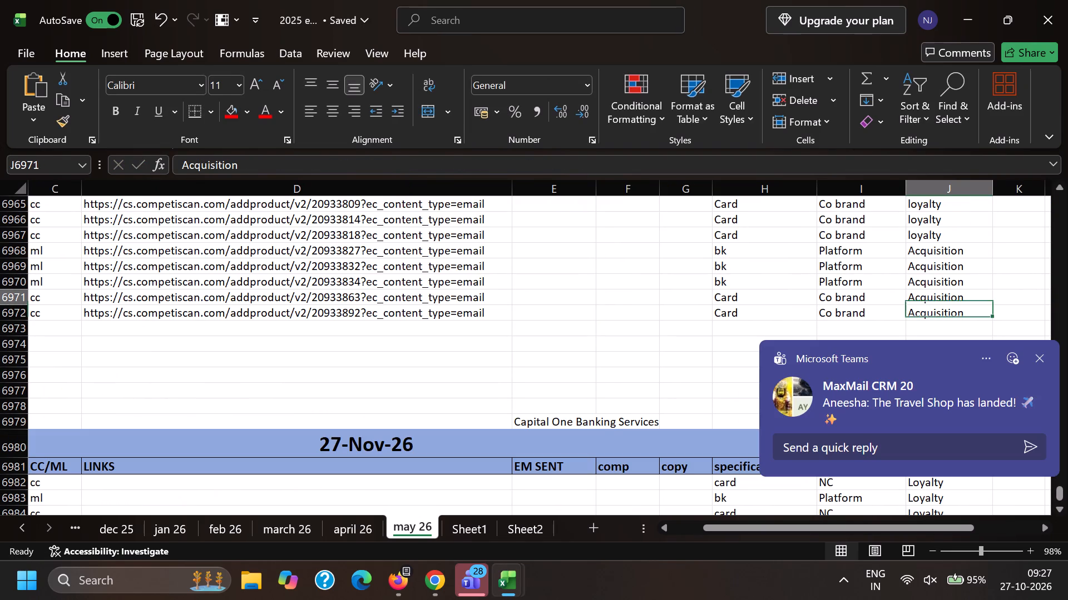
key(ctrl+c)
scroll(867, 277, down, 5)
scroll(926, 309, down, 1)
click(922, 287)
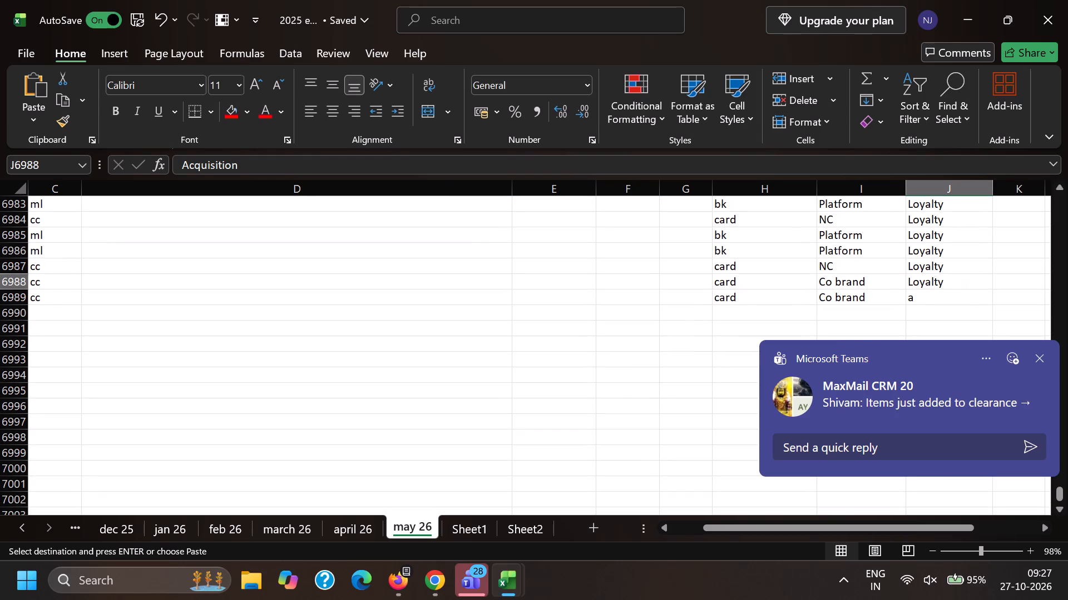
click(925, 296)
key(ctrl+v)
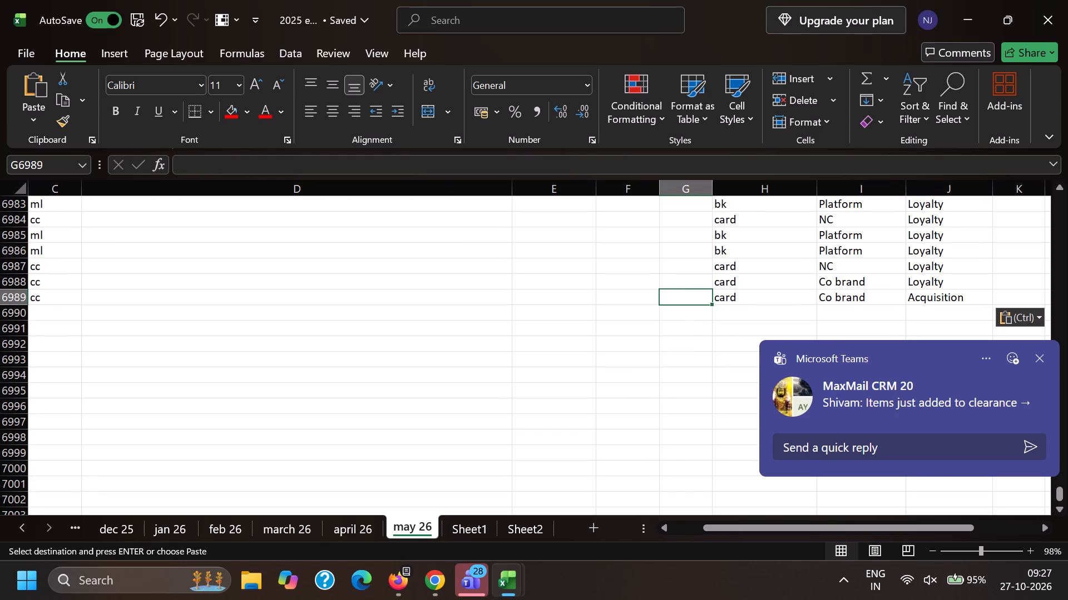
text(PT)
In the editor for email 91095804, delete the forwarding lines, the To and Reply-To lines, and the sender's address from the header.
key(alt+Tab)
scroll(318, 278, down, 1)
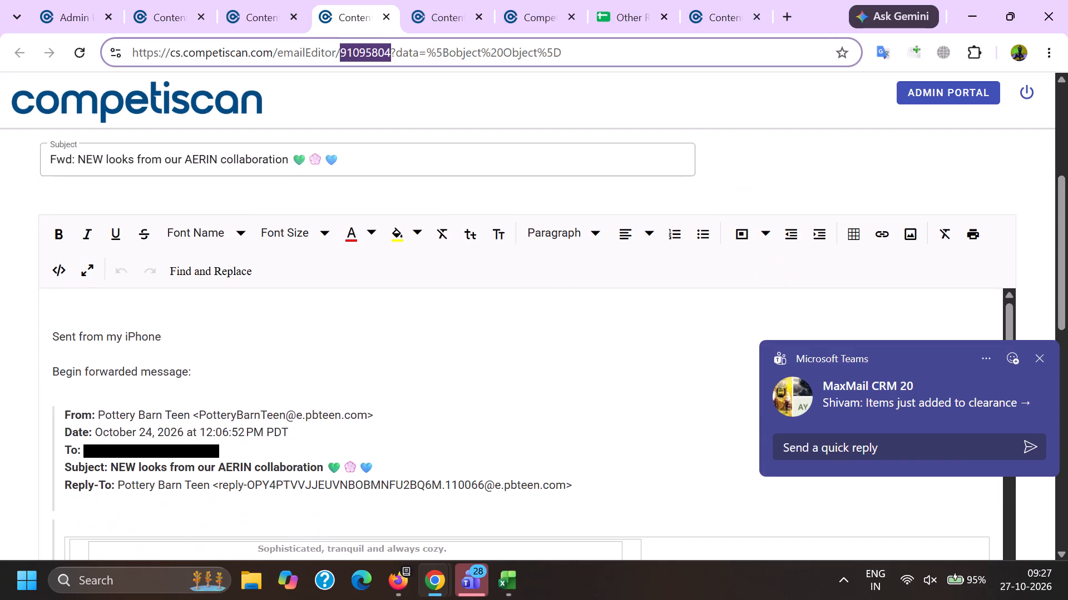
drag(259, 367, 1, 328)
key(BackSpace)
click(55, 378)
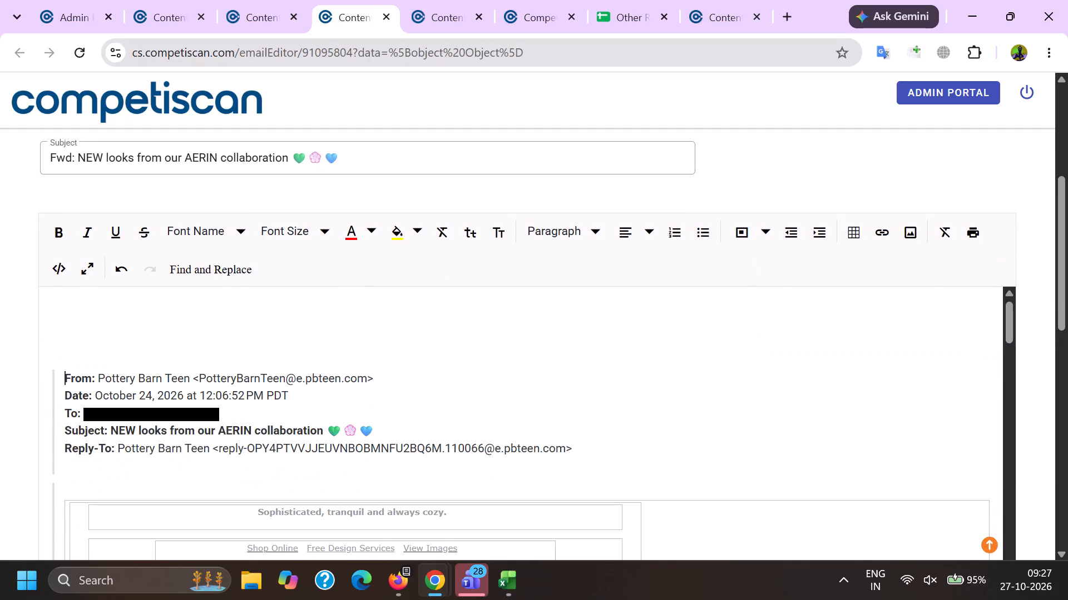
key(BackSpace)
drag(49, 382, 212, 386)
key(BackSpace)
key(BackSpace)
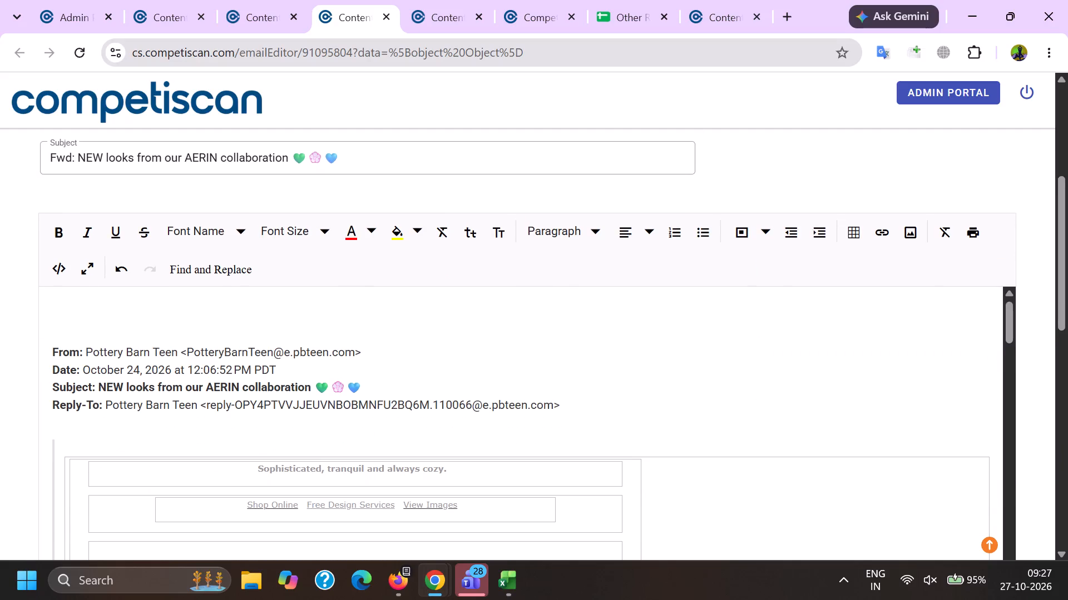
drag(184, 348, 492, 357)
key(BackSpace)
key(BackSpace)
drag(600, 409, 2, 410)
key(BackSpace)
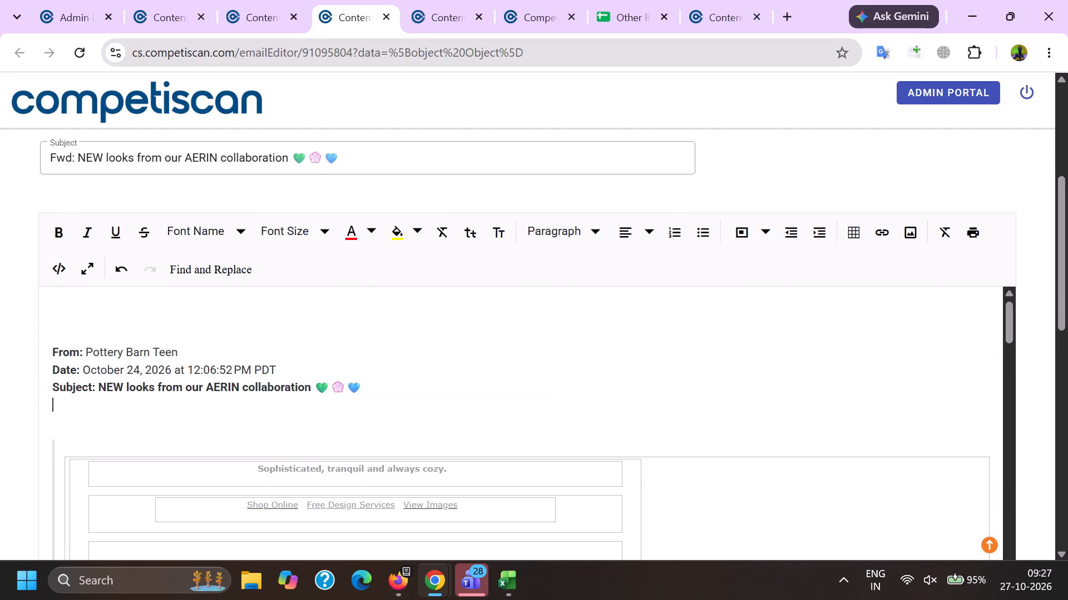
Remove the links from the images in the upper and middle sections of the email body.
scroll(431, 459, down, 1)
click(421, 421)
click(513, 458)
scroll(462, 401, down, 8)
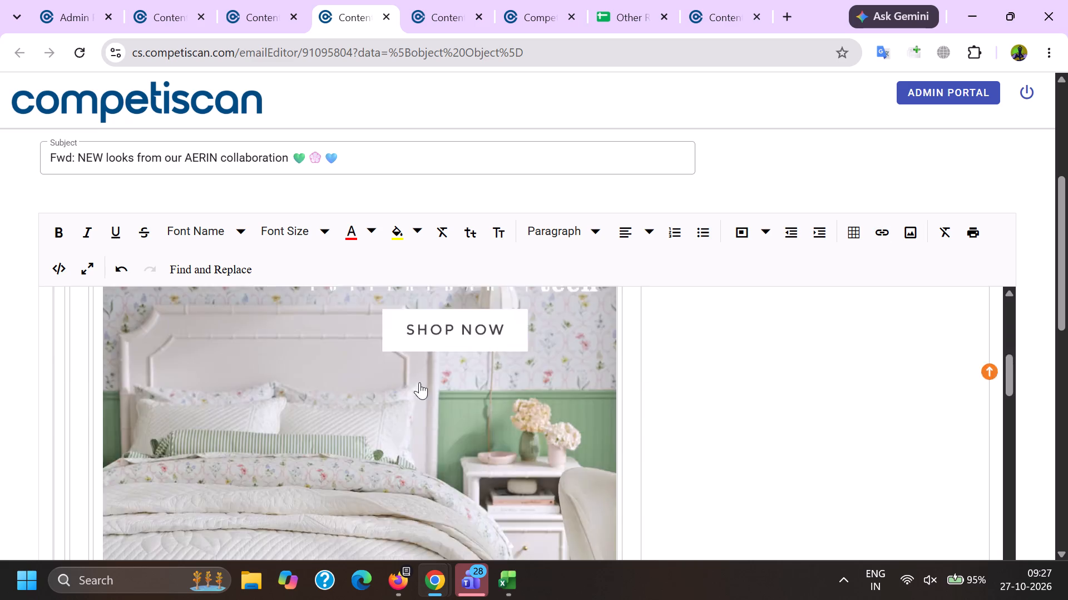
scroll(419, 382, down, 20)
scroll(419, 382, down, 20)
scroll(419, 382, down, 15)
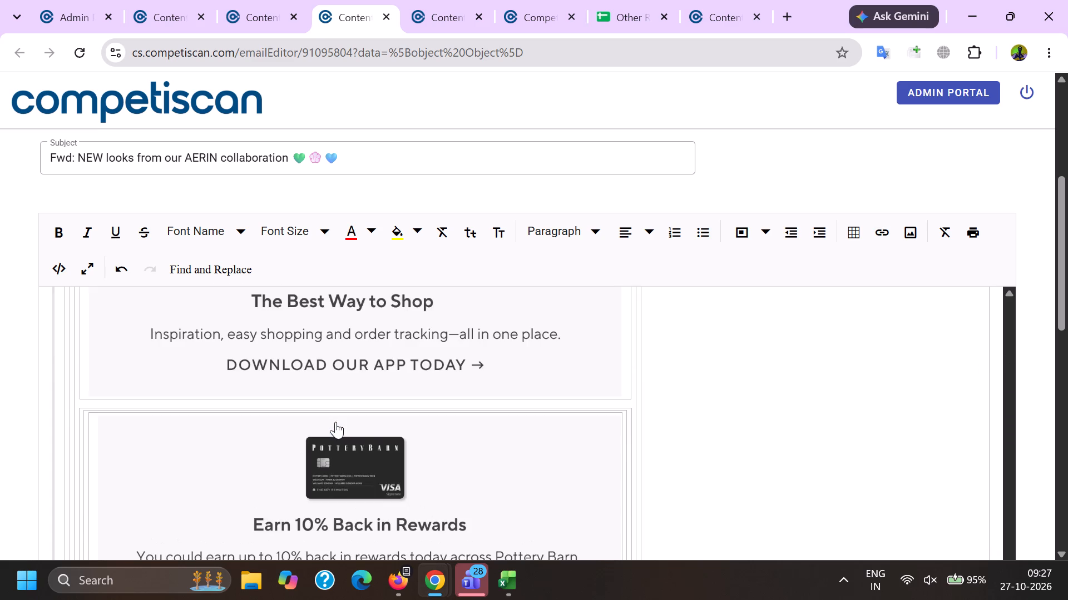
scroll(304, 486, up, 2)
click(289, 506)
click(320, 363)
scroll(319, 376, down, 6)
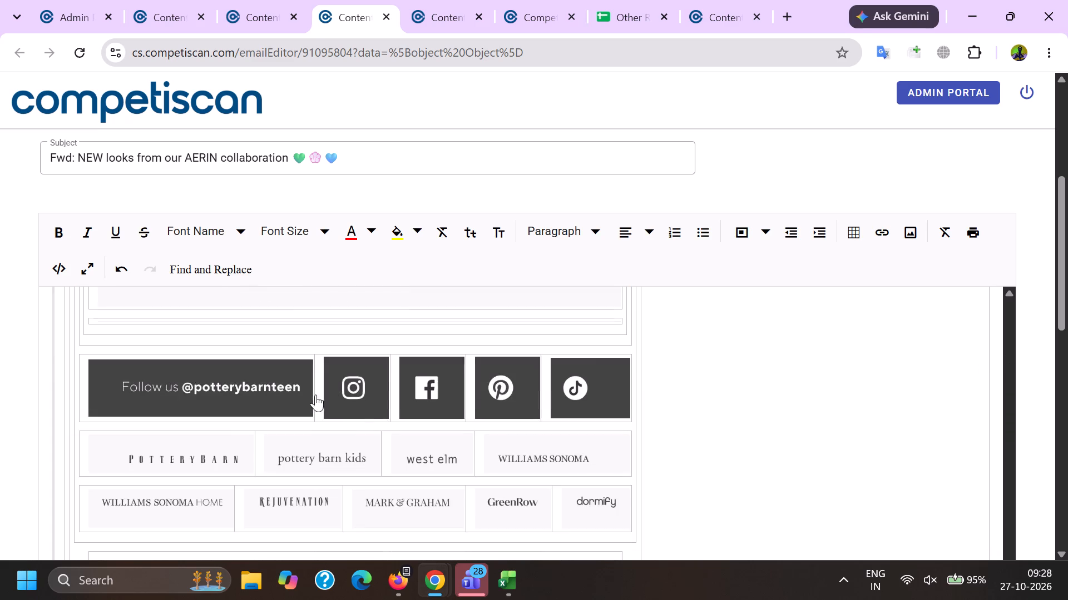
click(181, 373)
click(167, 474)
click(359, 386)
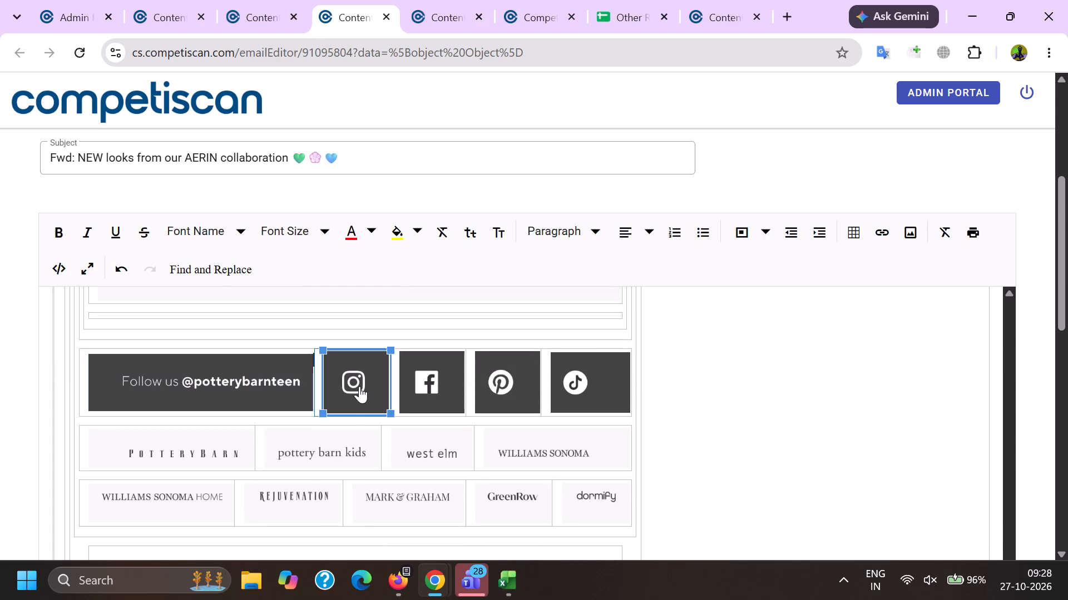
click(372, 467)
click(423, 393)
click(449, 466)
click(497, 387)
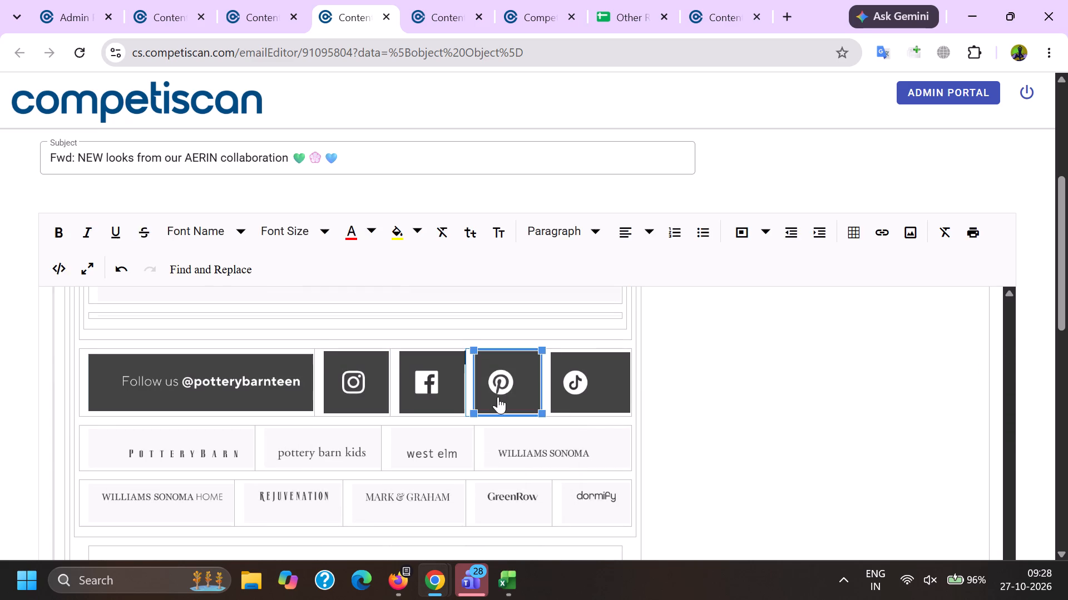
click(512, 471)
click(596, 372)
click(594, 471)
Unlink the unsubscribe text in the footer and delete the recipient's address and the Pottery Barn Teen contact address.
scroll(461, 395, down, 4)
scroll(339, 442, down, 3)
click(334, 449)
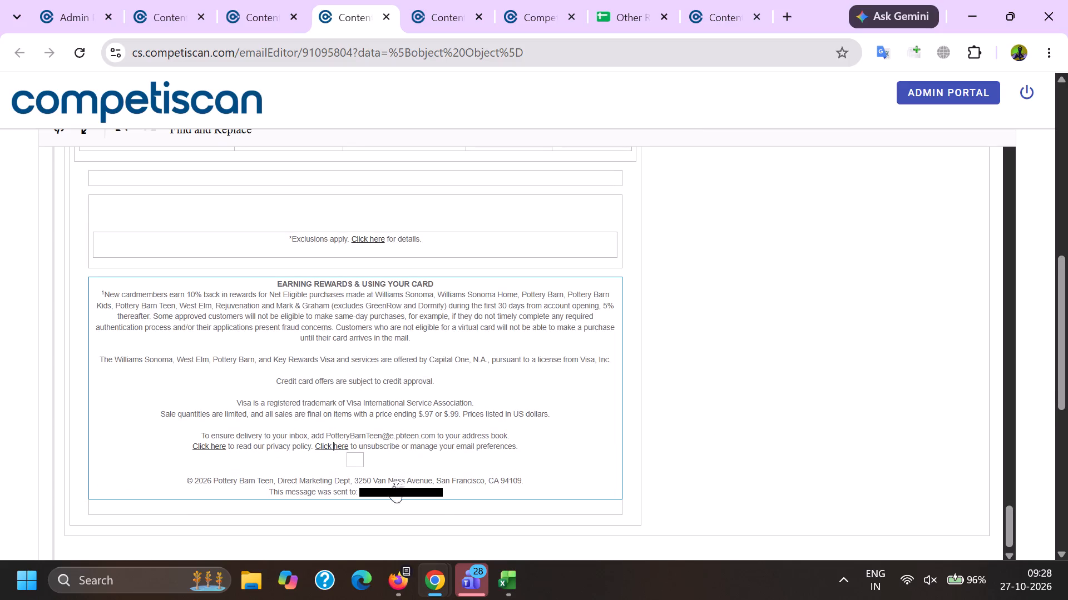
click(431, 484)
drag(359, 489, 544, 487)
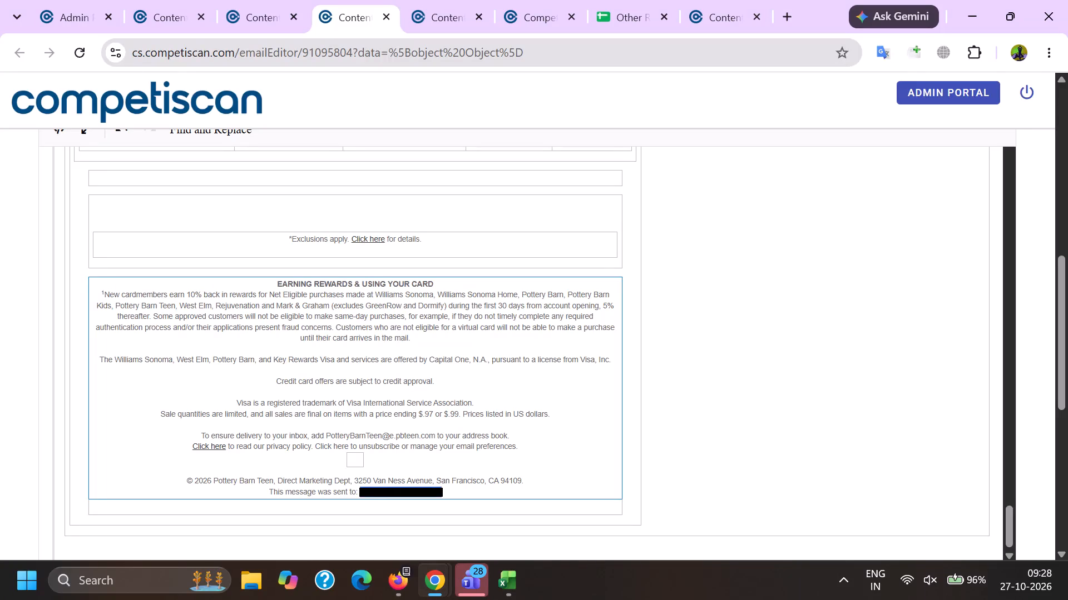
key(BackSpace)
drag(330, 435, 419, 437)
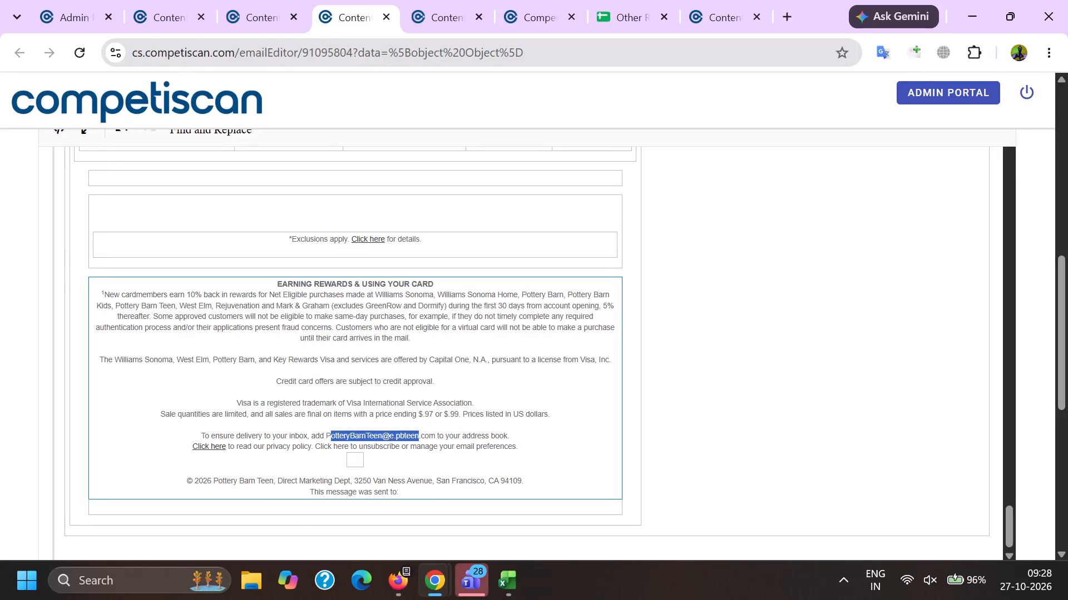
drag(419, 437, 434, 435)
key(BackSpace)
key(BackSpace)
Save the product info for the edited email 91095804.
scroll(388, 397, down, 16)
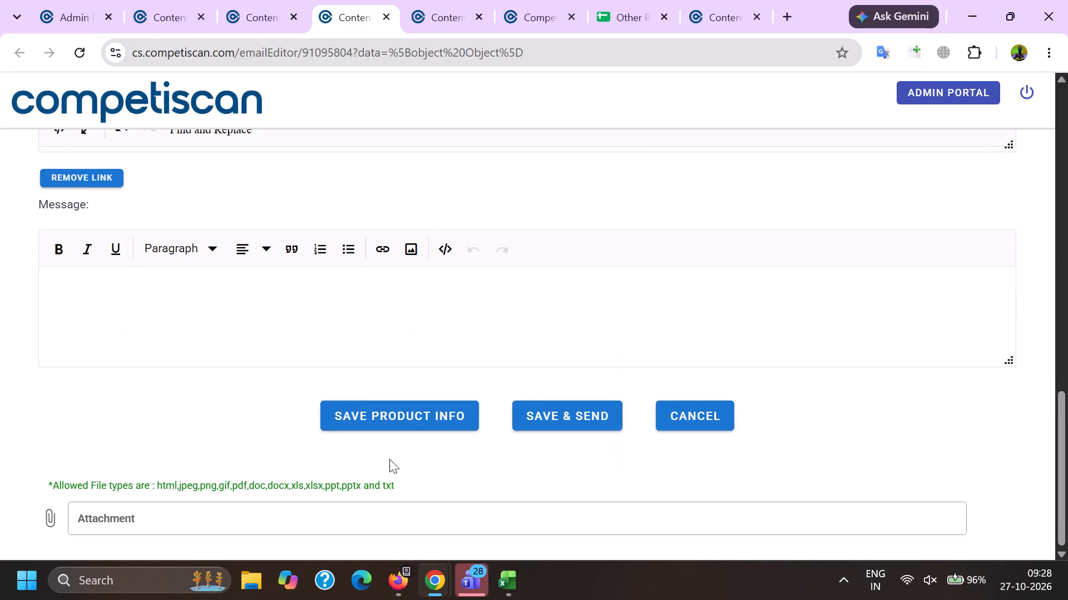
click(406, 413)
click(552, 351)
Close the editor tab for email 91097643.
click(454, 0)
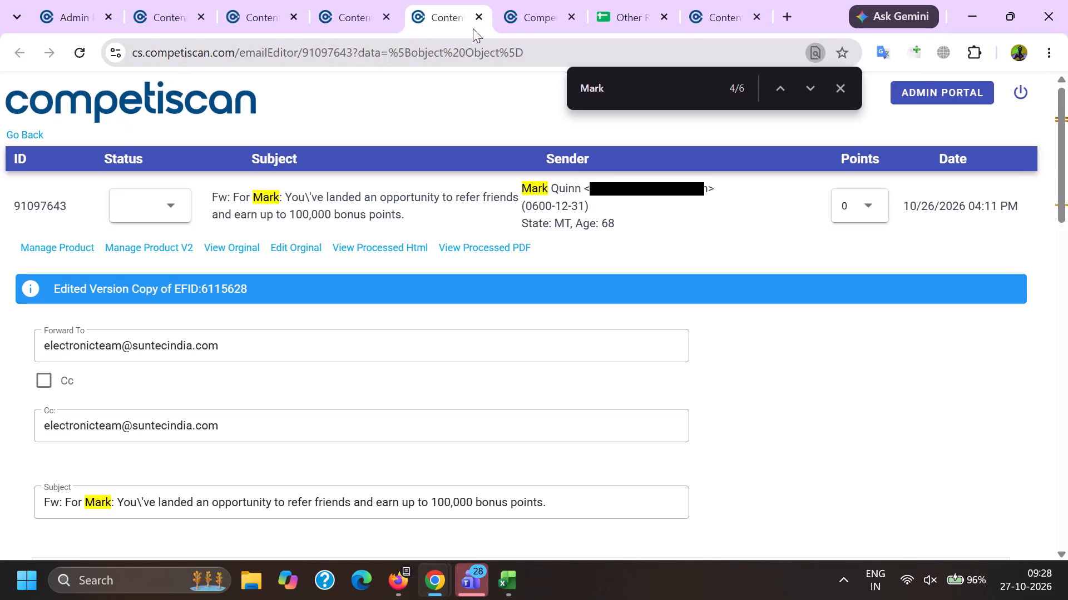
click(474, 22)
Open the product form for the Pottery Barn Teen email 91095804.
click(620, 0)
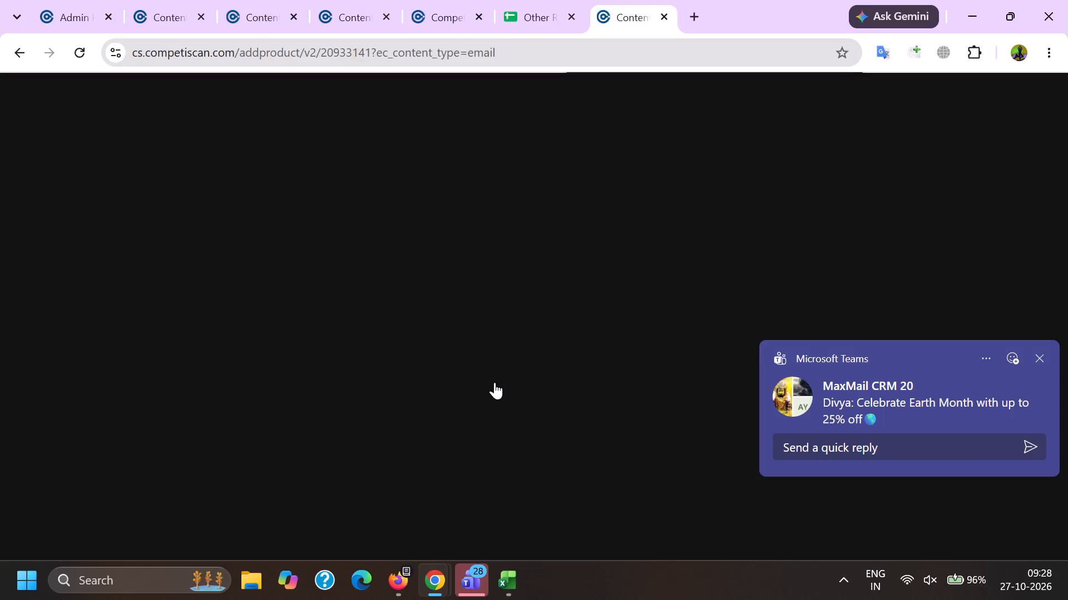
scroll(499, 307, down, 6)
click(367, 0)
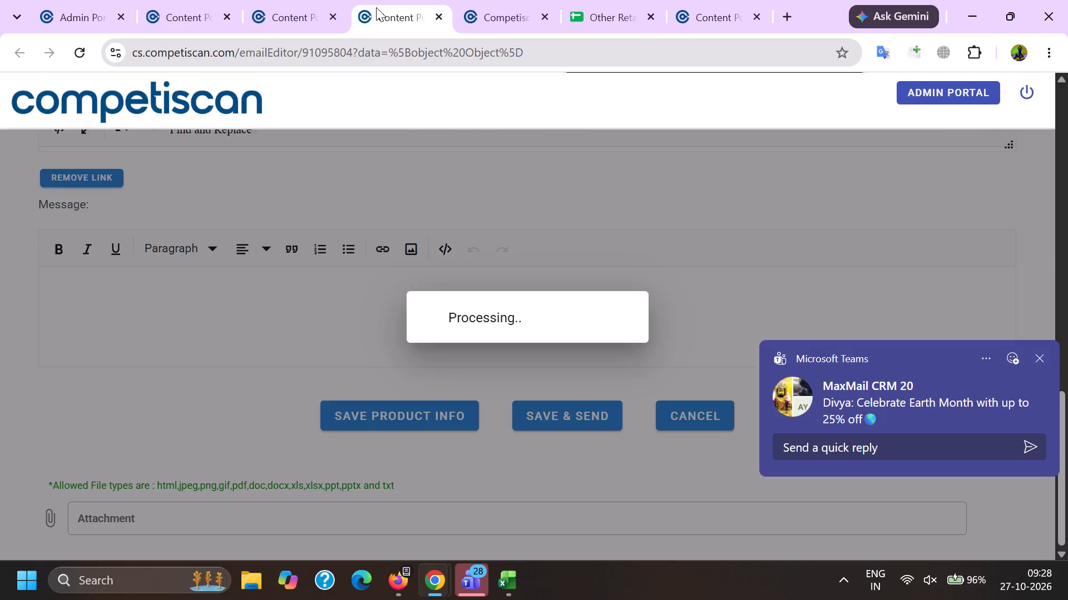
click(47, 276)
scroll(0, 249, up, 1)
click(58, 199)
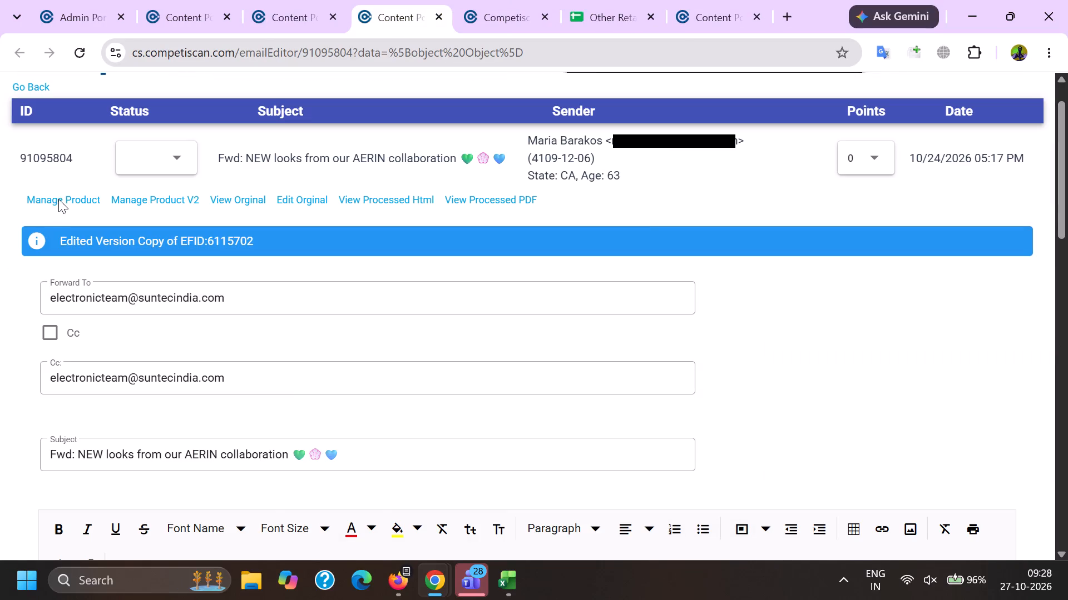
Copy the sender name Pottery Barn Teen from the header of email 91095804.
key(alt+Tab)
scroll(179, 332, down, 5)
click(75, 393)
key(Page_Up)
key(Page_Up)
key(Page_Up)
key(Page_Up)
key(Page_Up)
key(Page_Up)
key(Page_Up)
key(Page_Up)
key(Page_Up)
key(Page_Up)
key(Page_Up)
key(Page_Up)
key(Page_Up)
key(Page_Up)
key(Page_Up)
key(Page_Up)
key(Page_Up)
key(Page_Up)
key(Page_Up)
key(Page_Up)
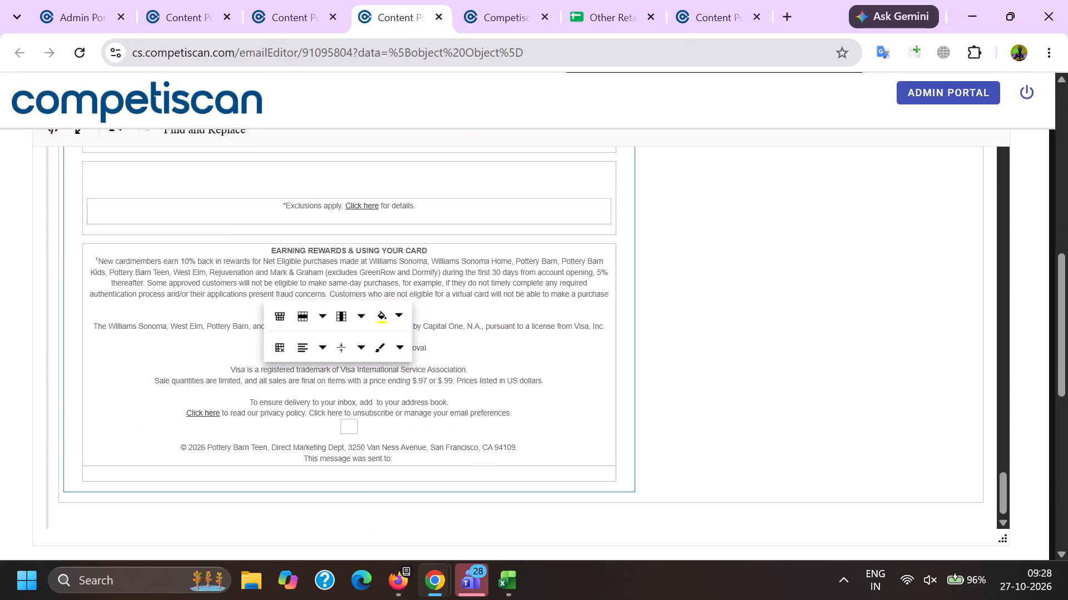
scroll(77, 377, down, 6)
scroll(136, 348, up, 2)
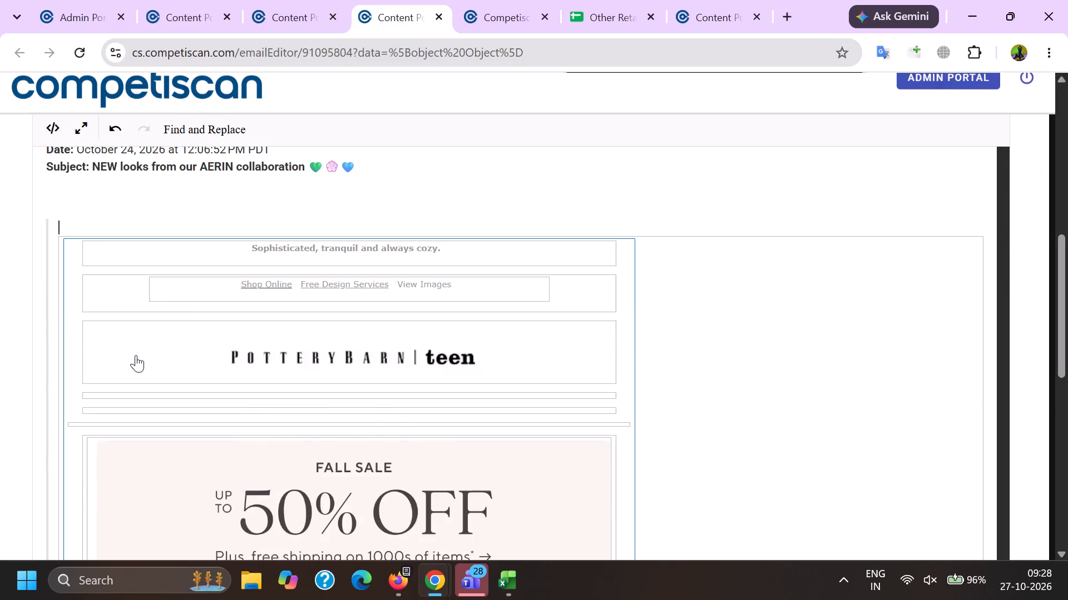
double_click(101, 307)
double_click(91, 298)
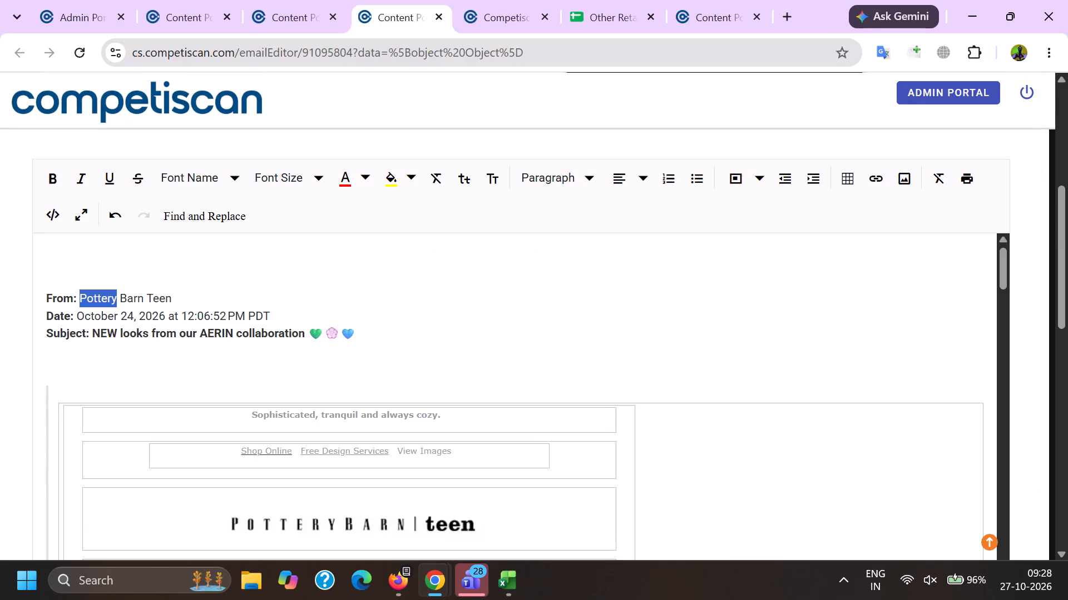
shift+click(151, 299)
key(ctrl+c)
Add Capital One as the company and Pottery Barn Teen (Retail) as the affinity/association in the product form.
key(alt+Tab)
scroll(301, 206, down, 6)
scroll(316, 289, down, 2)
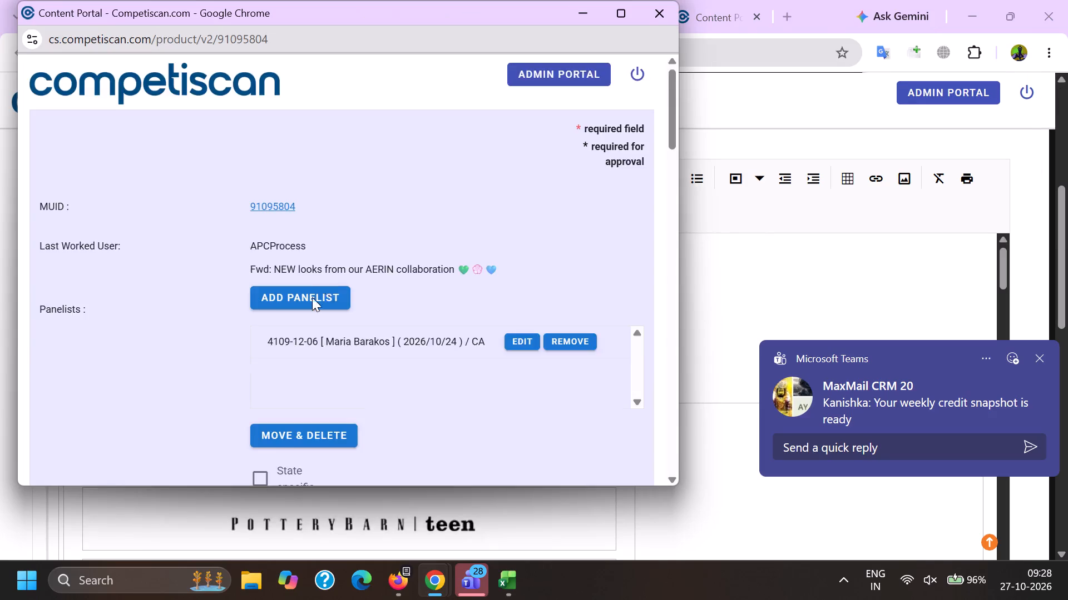
scroll(312, 297, down, 2)
click(298, 391)
click(299, 349)
key(c)
text(apital)
key(space)
text(on)
key(e)
scroll(299, 346, down, 3)
click(347, 377)
click(479, 414)
key(ctrl+v)
scroll(466, 413, up, 3)
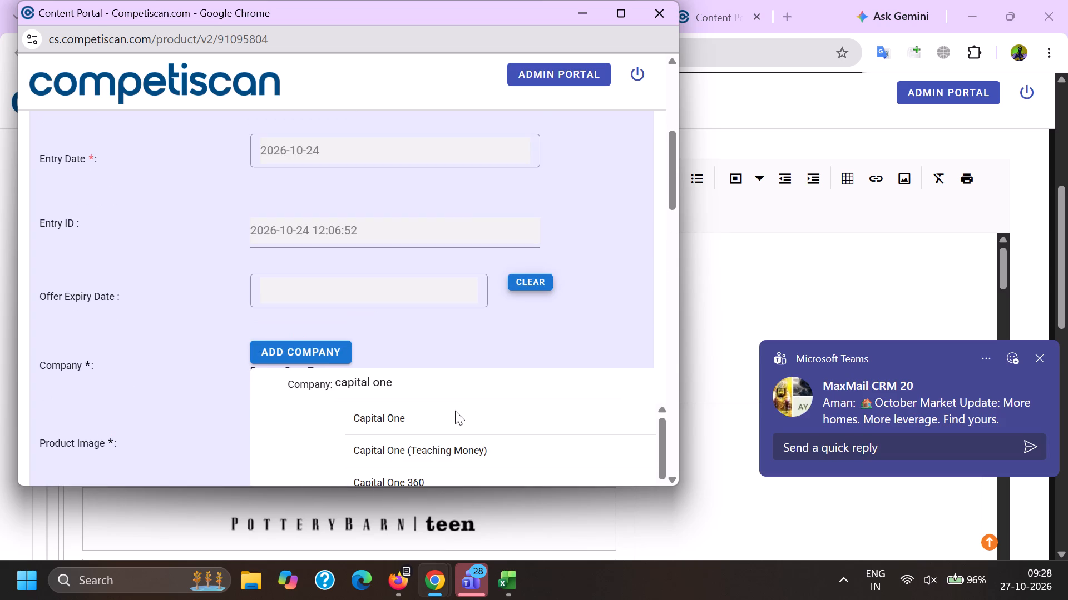
click(378, 421)
scroll(318, 374, down, 5)
click(378, 327)
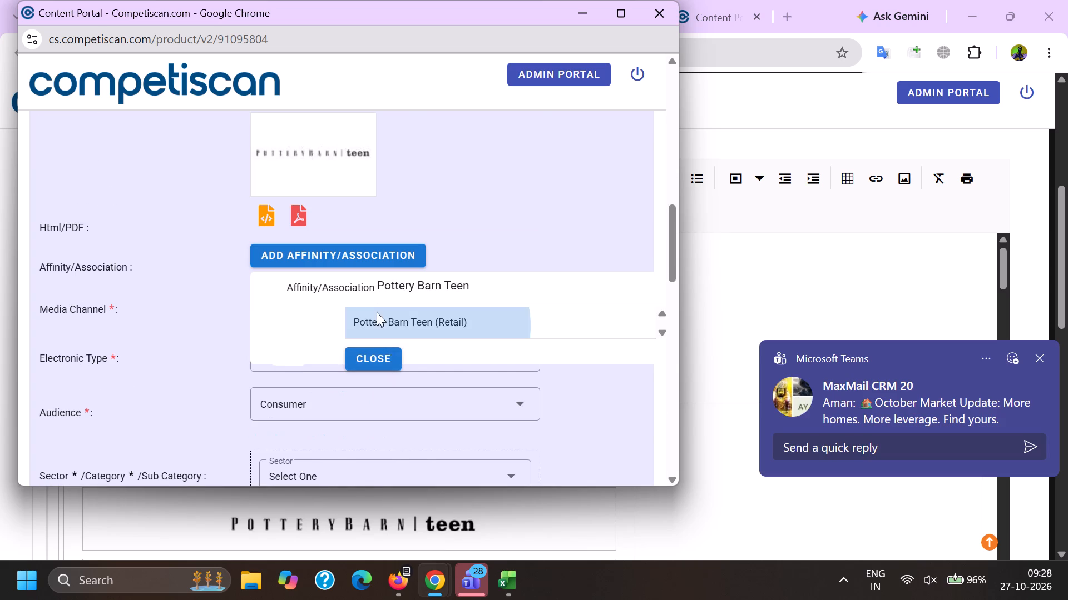
Add the classification Retail / Home / Home Decor / Bedding-Sheets & Pillowcases to the product.
scroll(352, 228, down, 5)
scroll(284, 364, up, 3)
click(295, 320)
scroll(294, 343, down, 8)
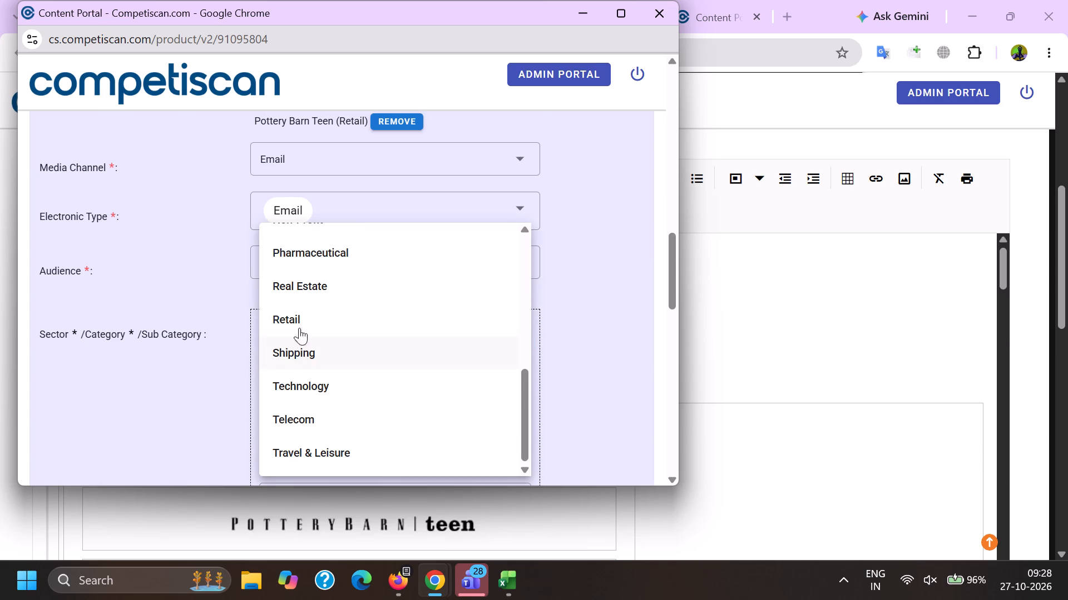
drag(301, 314, 301, 319)
drag(199, 369, 226, 377)
click(338, 393)
scroll(326, 241, down, 7)
drag(297, 322, 295, 327)
drag(165, 356, 207, 367)
click(315, 375)
scroll(320, 267, down, 4)
click(327, 307)
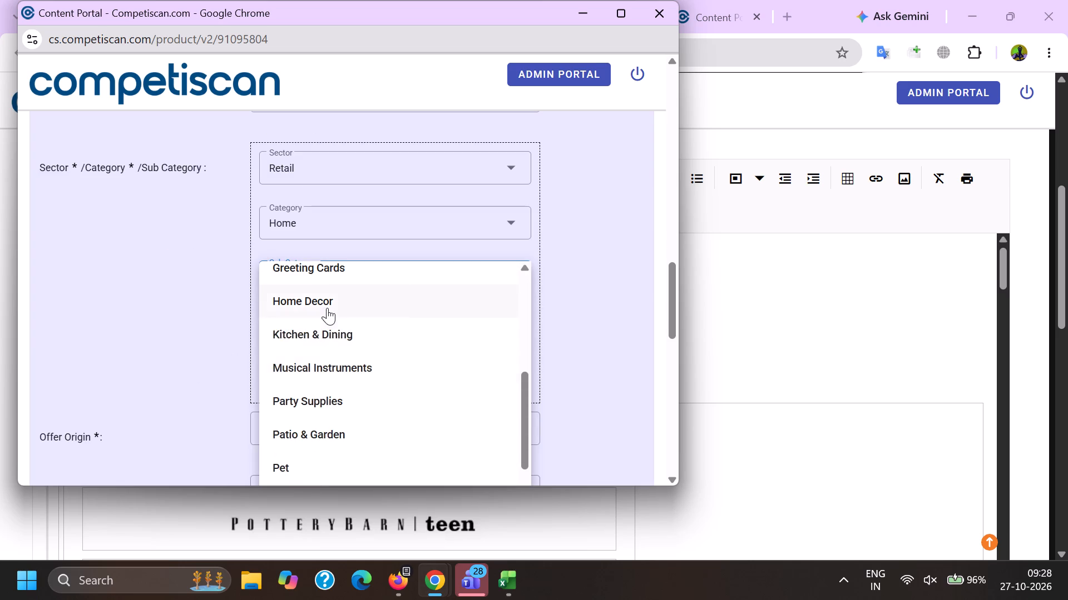
drag(192, 323, 239, 362)
click(305, 333)
scroll(319, 250, up, 1)
scroll(319, 250, down, 1)
click(340, 349)
drag(207, 365, 230, 382)
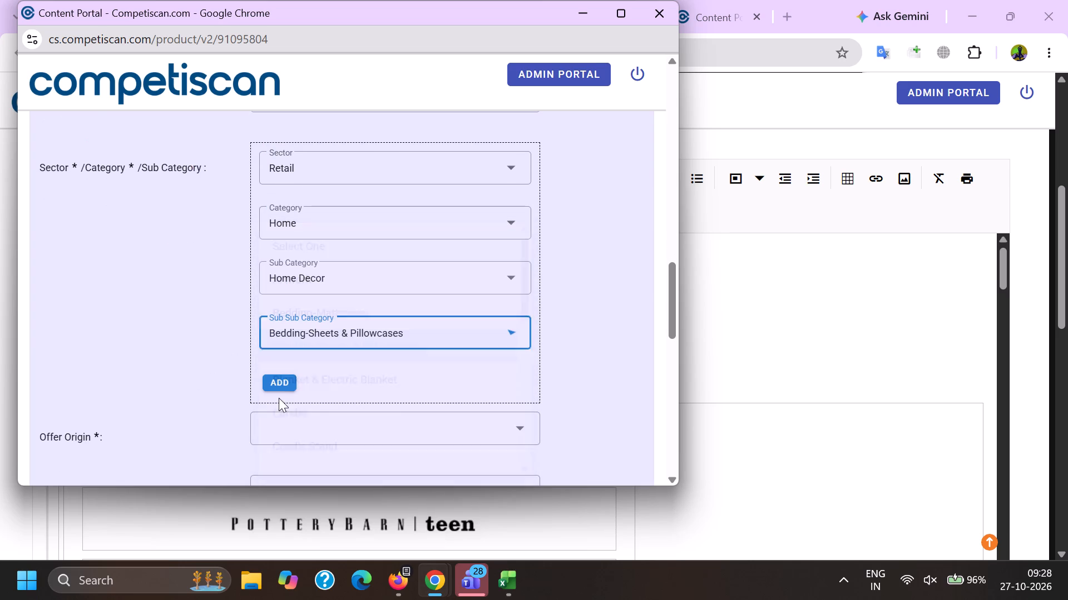
click(279, 386)
Add a second classification with sector Credit Cards, category Payment Cards and sub category Credit Cards.
click(299, 223)
click(292, 203)
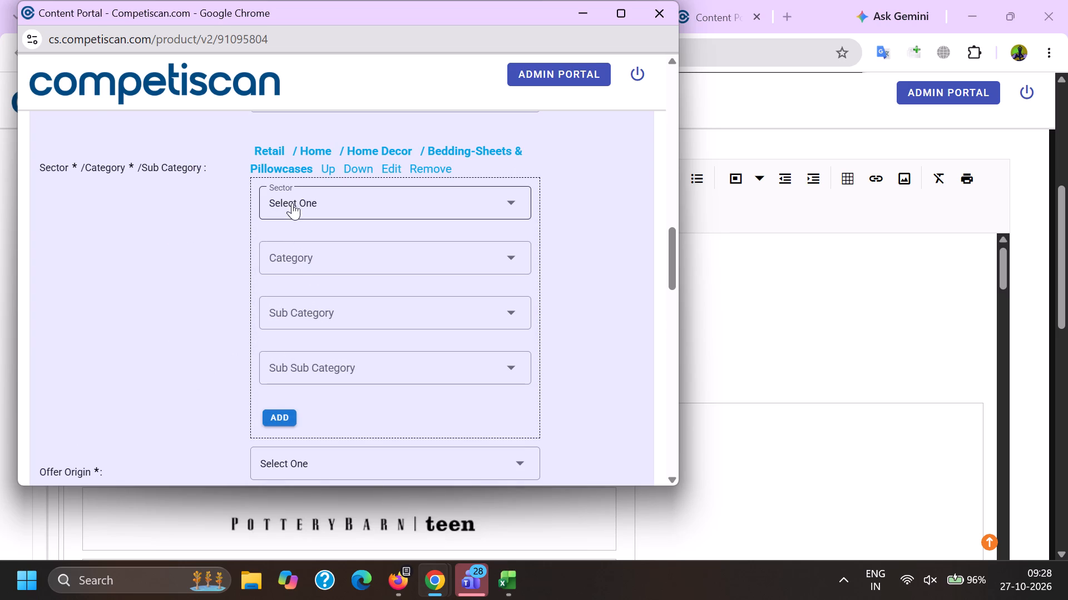
scroll(336, 337, up, 7)
drag(374, 335, 368, 337)
drag(117, 334, 146, 339)
click(294, 269)
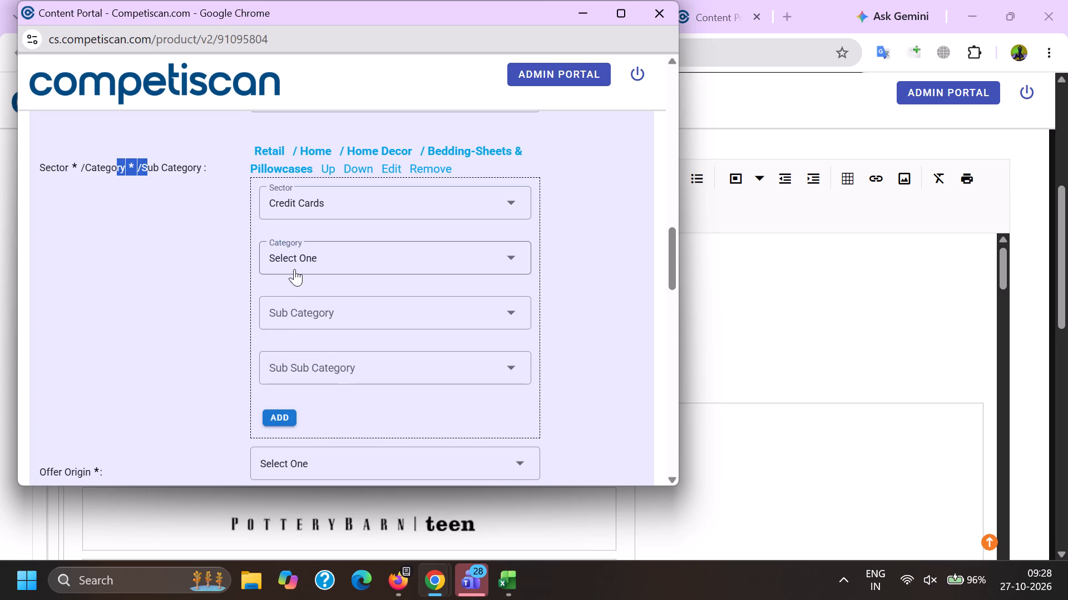
click(316, 333)
click(302, 309)
scroll(313, 253, down, 1)
scroll(317, 372, down, 6)
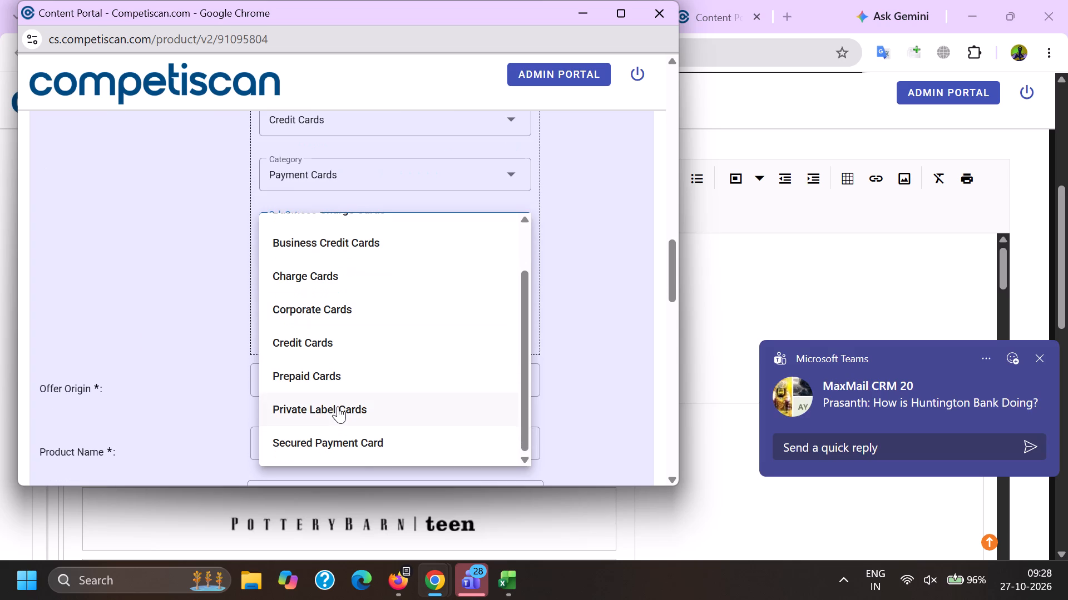
click(319, 347)
drag(133, 345, 156, 352)
click(273, 342)
Move the Retail classification down one place in the product's classification list.
scroll(306, 368, up, 2)
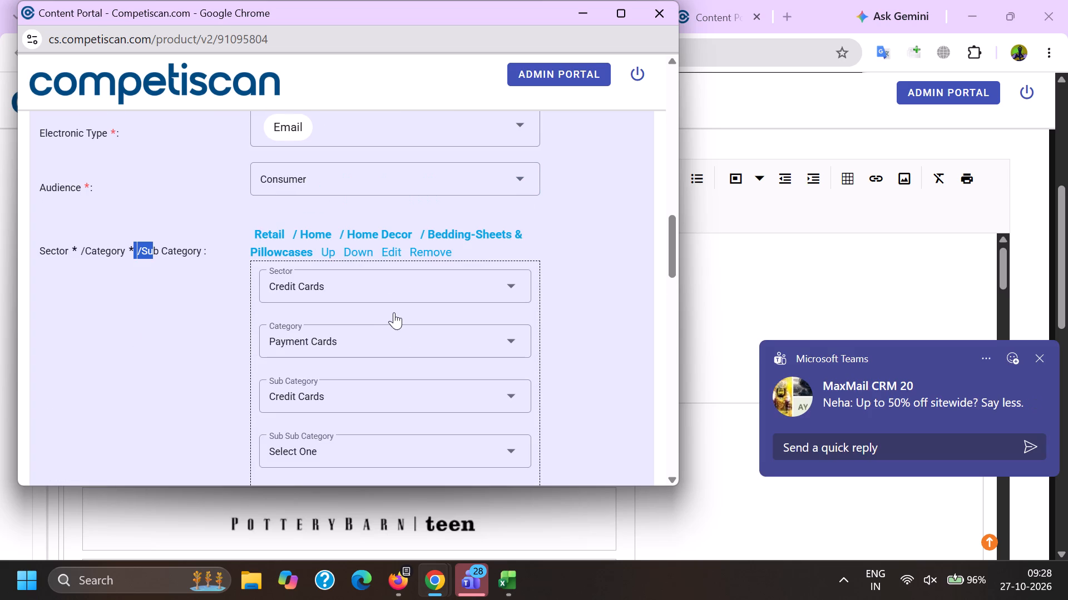
click(357, 252)
Set the offer origin to Provider/Bank and the product name to Pottery Barn Key Rewards Visa Credit Card.
scroll(317, 279, down, 4)
click(313, 249)
double_click(319, 323)
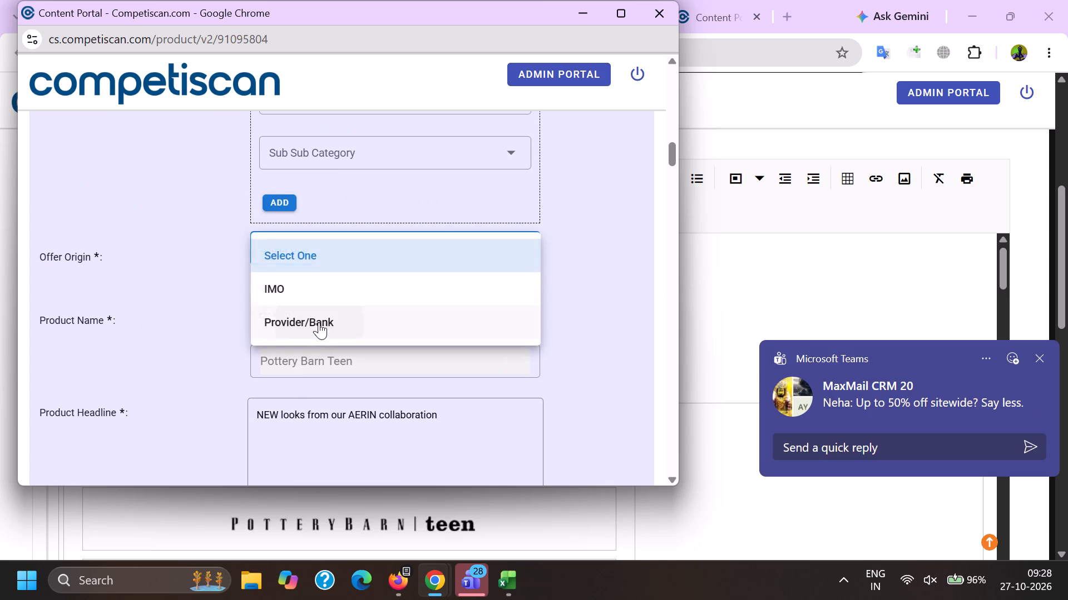
key(ctrl+v)
drag(319, 314, 602, 335)
key(BackSpace)
click(387, 391)
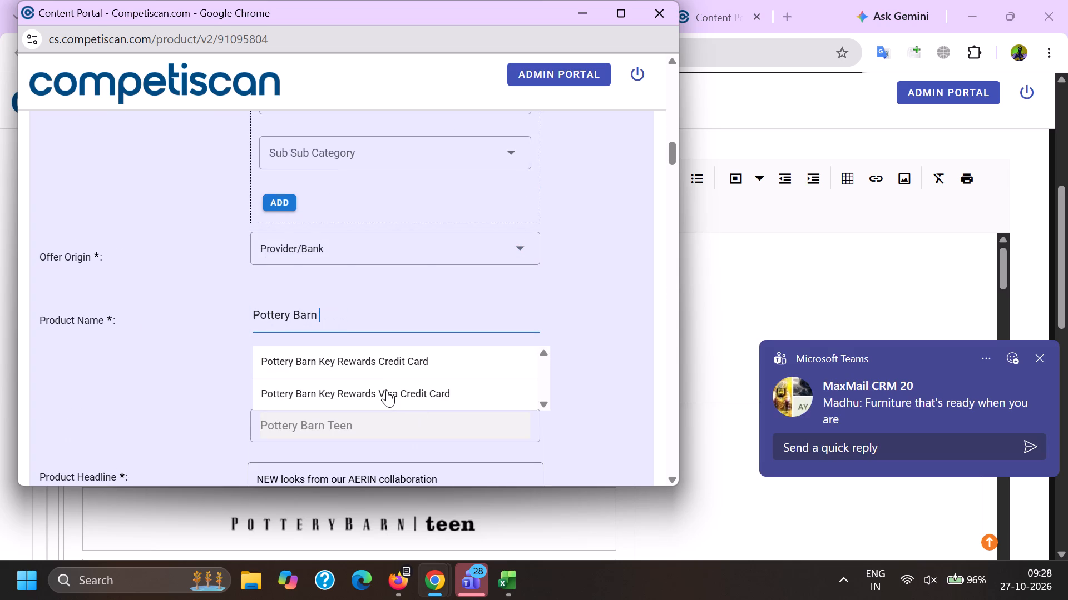
scroll(369, 388, up, 4)
click(325, 250)
Replace the product headline with "NEW looks from our AERIN collaboration. Sophisticated, tranquil and always cozy", copied from the email's subject and preheader.
scroll(325, 256, down, 6)
drag(507, 248, 0, 236)
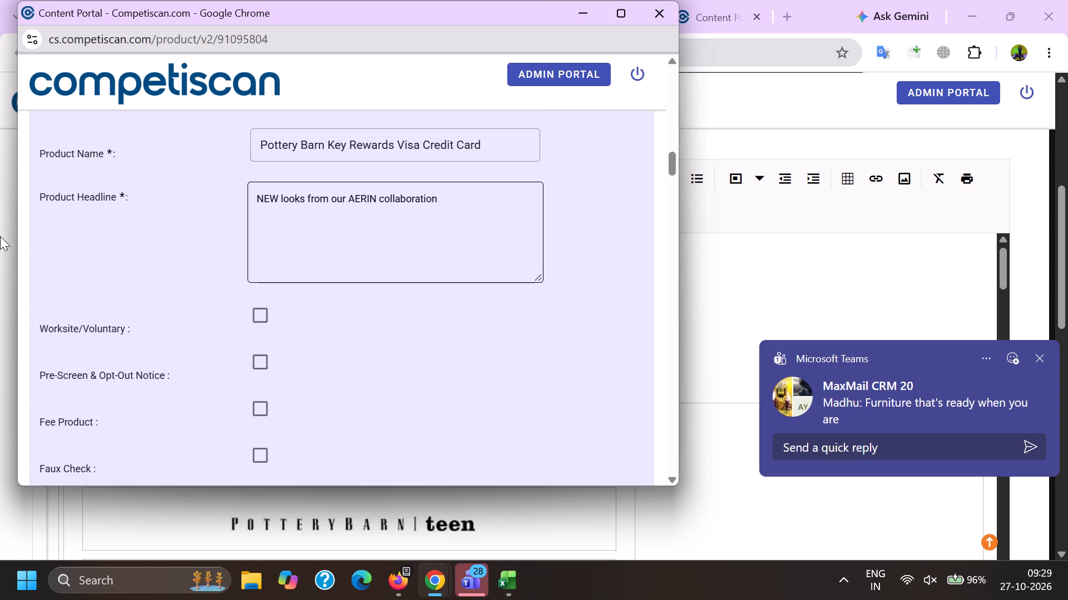
drag(0, 236, 0, 237)
key(BackSpace)
key(alt+Tab)
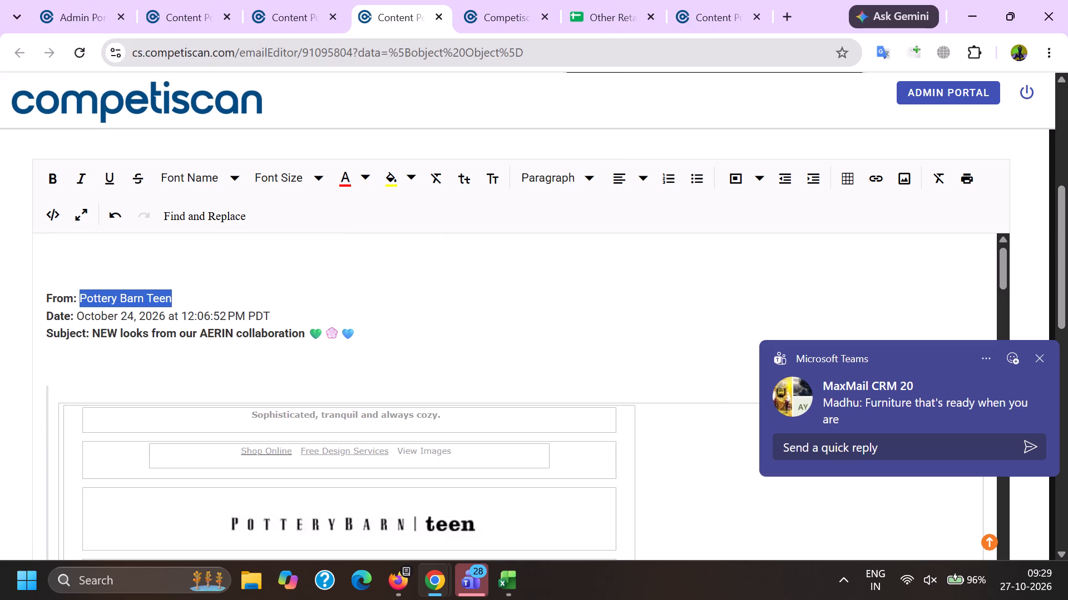
drag(91, 331, 304, 333)
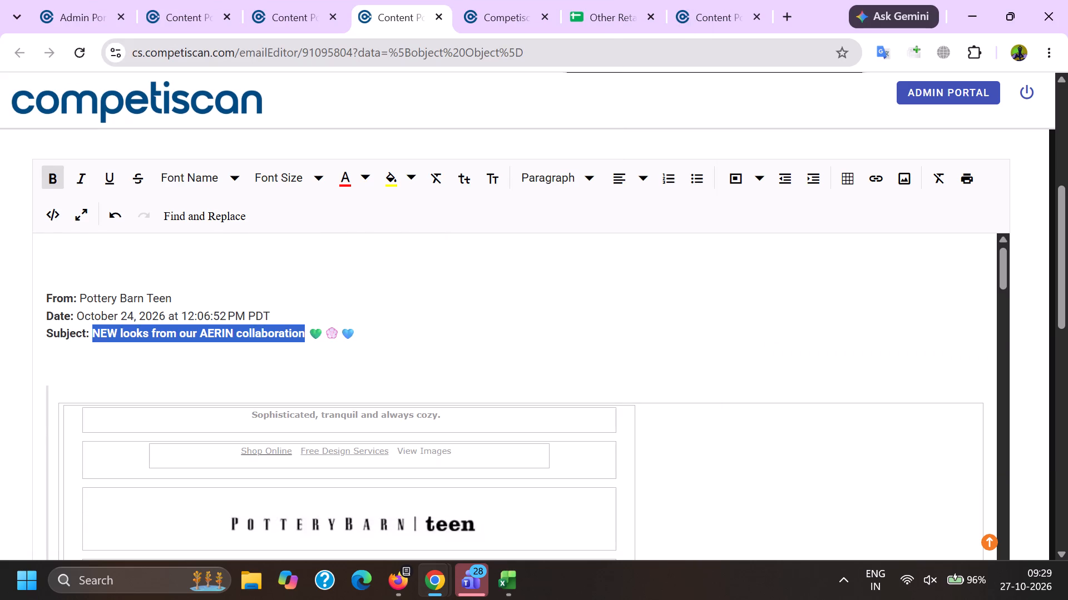
key(ctrl+c)
key(alt+Tab)
key(ctrl+v)
text(.)
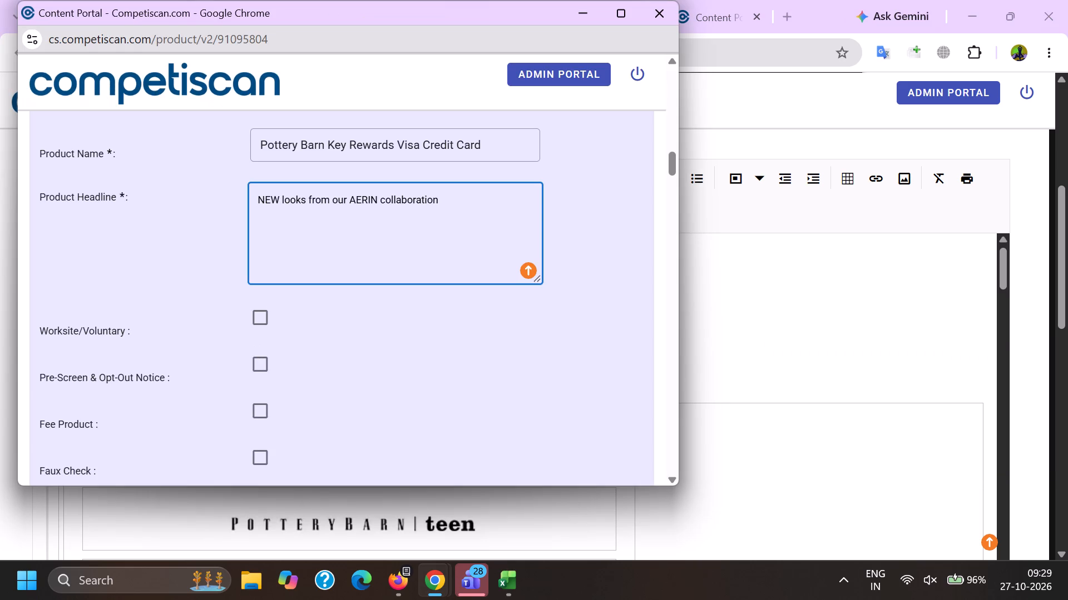
key(space)
key(alt+Tab)
triple_click(268, 414)
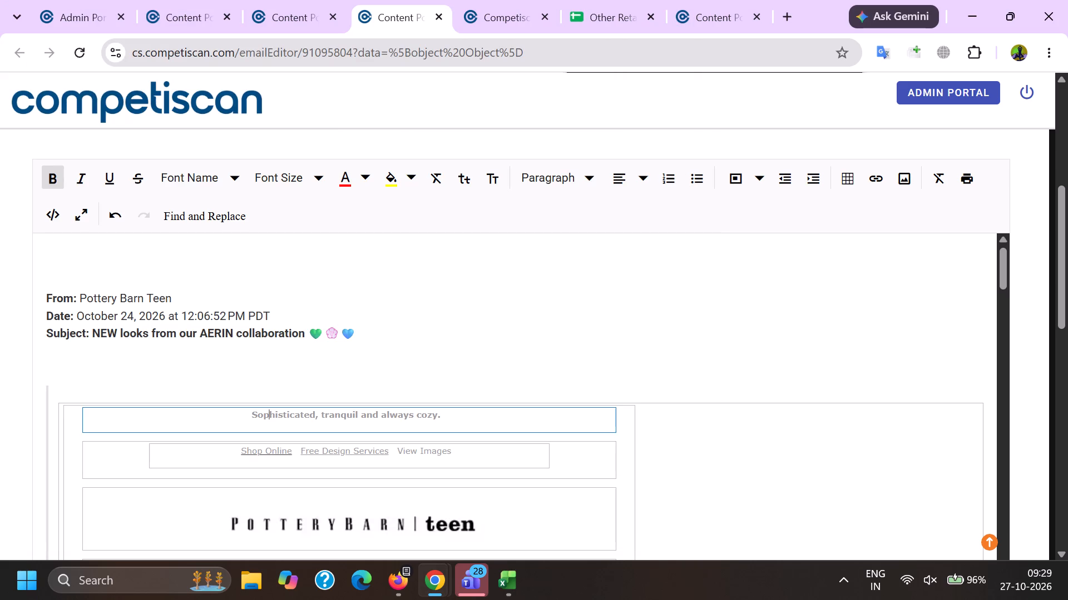
key(ctrl+c)
key(alt+Tab)
key(ctrl+v)
key(BackSpace)
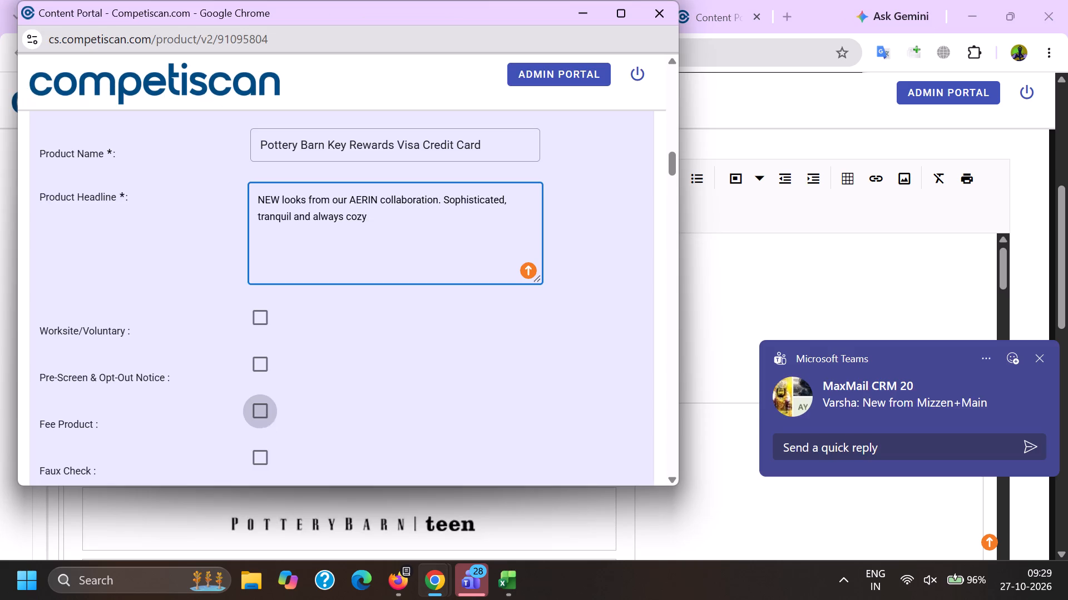
Set the response mechanism to URL/Website and the mailing type to Acquisition.
scroll(350, 251, down, 5)
click(314, 166)
scroll(332, 286, down, 7)
click(344, 360)
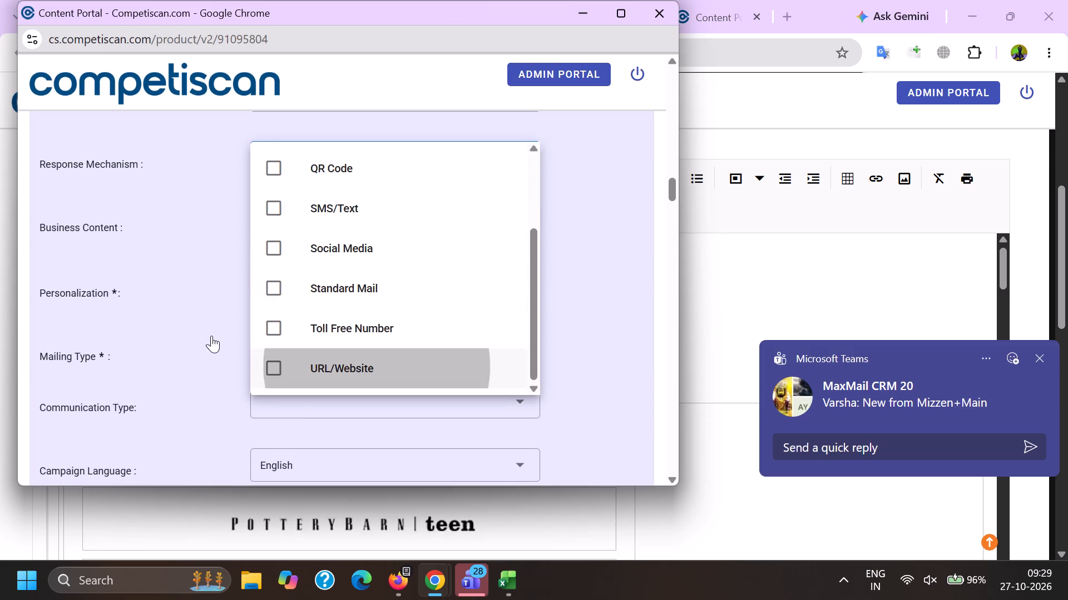
click(211, 335)
click(308, 347)
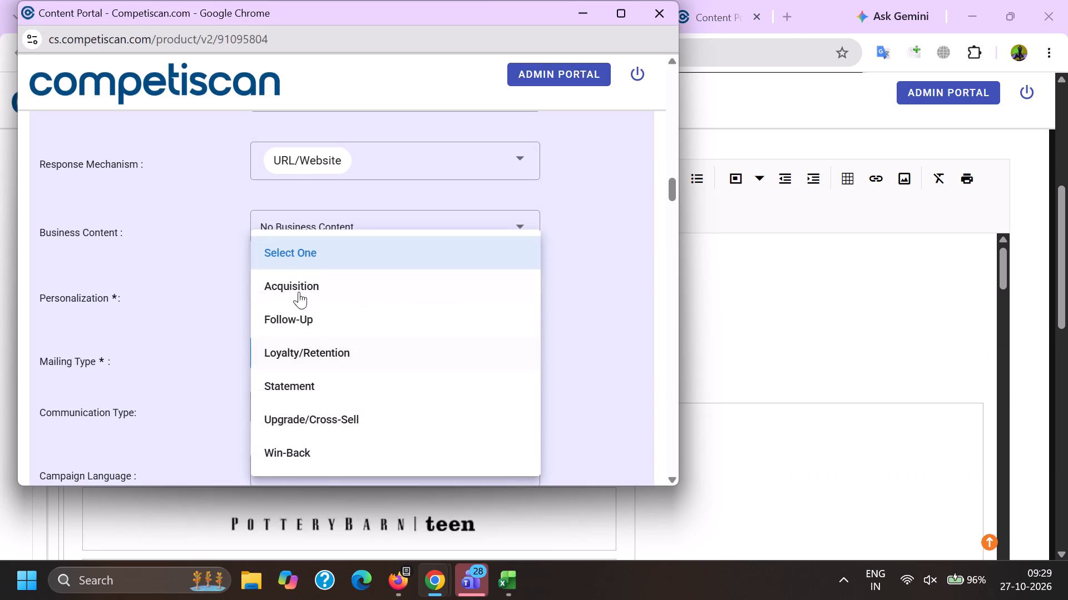
drag(296, 280, 291, 293)
click(176, 313)
Select the product's communication types, including Bonuses/Contests/Incentives.
scroll(288, 197, down, 2)
click(306, 235)
click(329, 371)
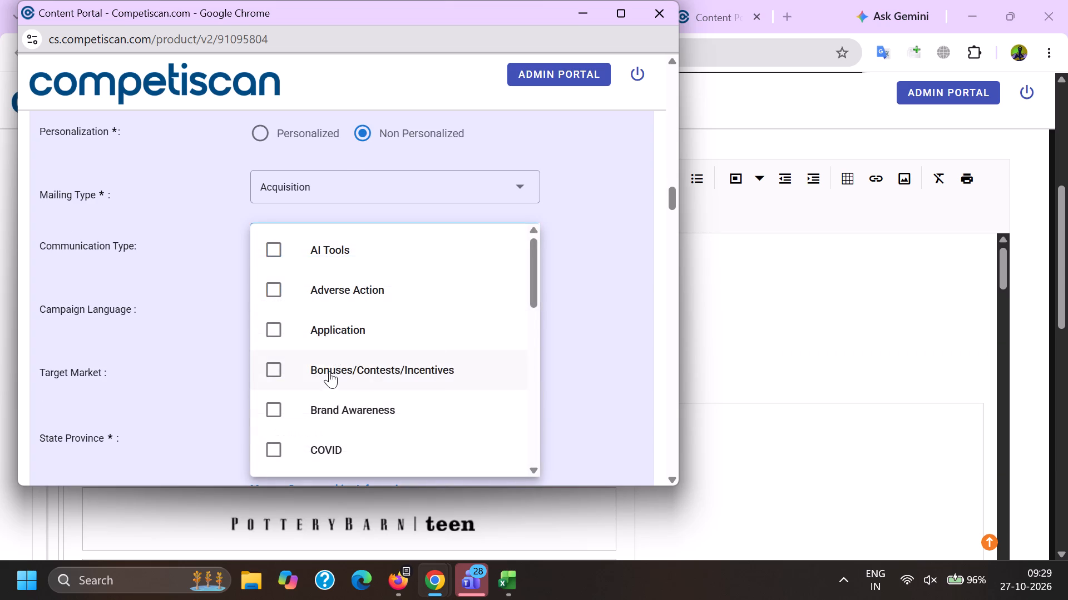
scroll(330, 360, down, 4)
click(332, 354)
scroll(330, 346, down, 12)
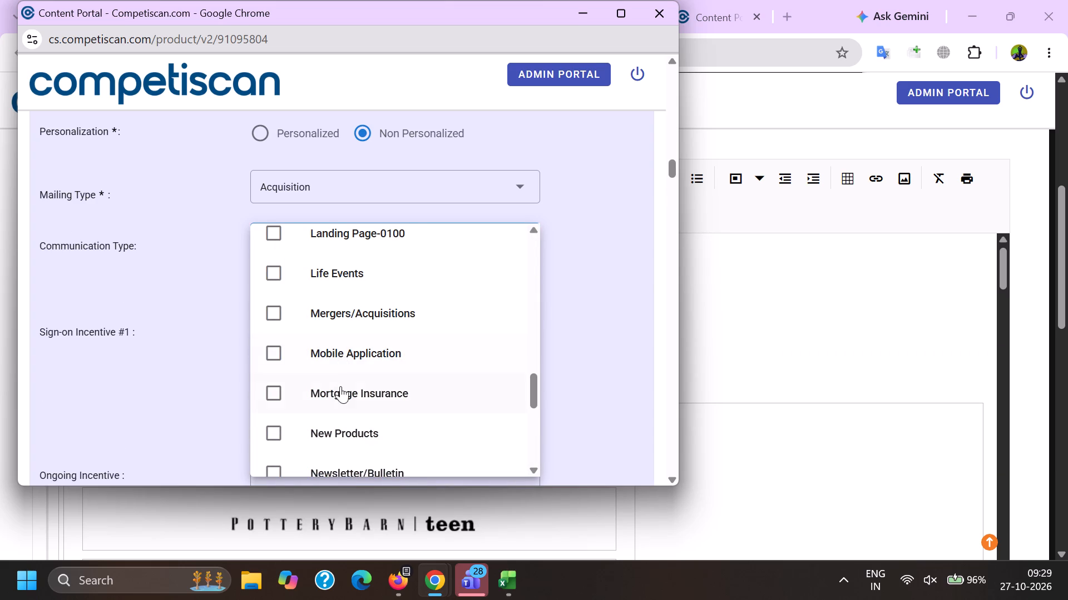
click(348, 354)
click(152, 351)
Switch back to the Pottery Barn Teen email in the editor window.
key(alt+Tab)
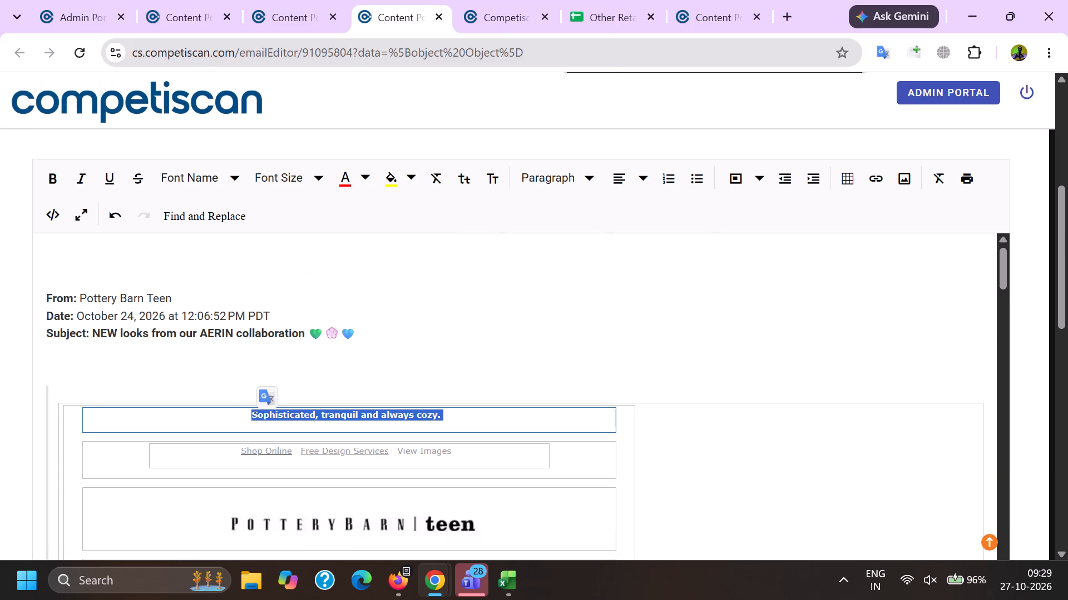
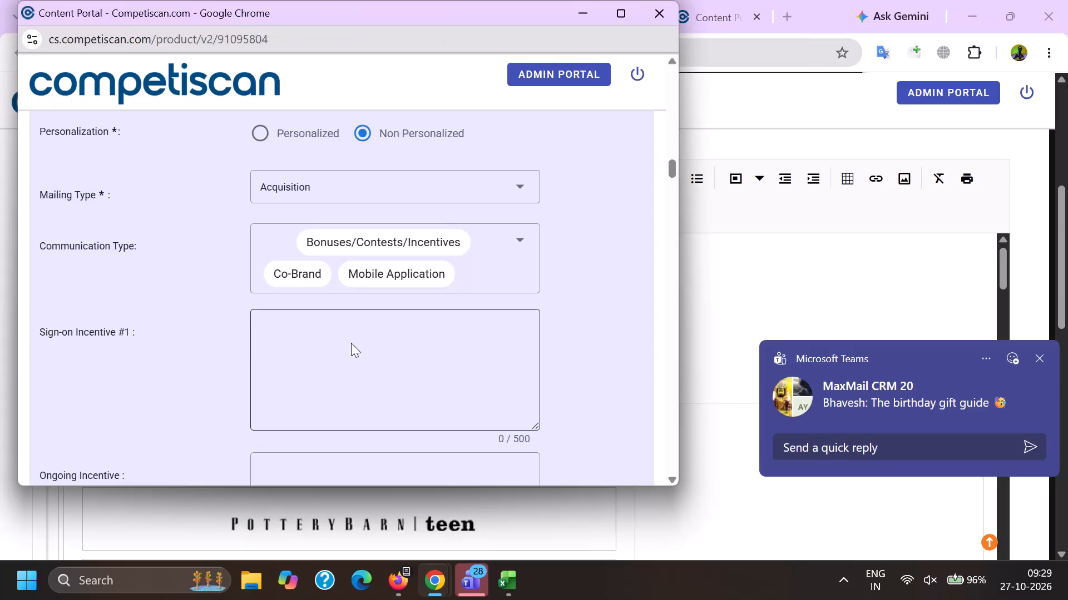
Fill Sign-on Incentive #1 with "10% back in rewards during the first 30 days from account opening", copied from the reference product form.
click(366, 327)
key(alt+Tab)
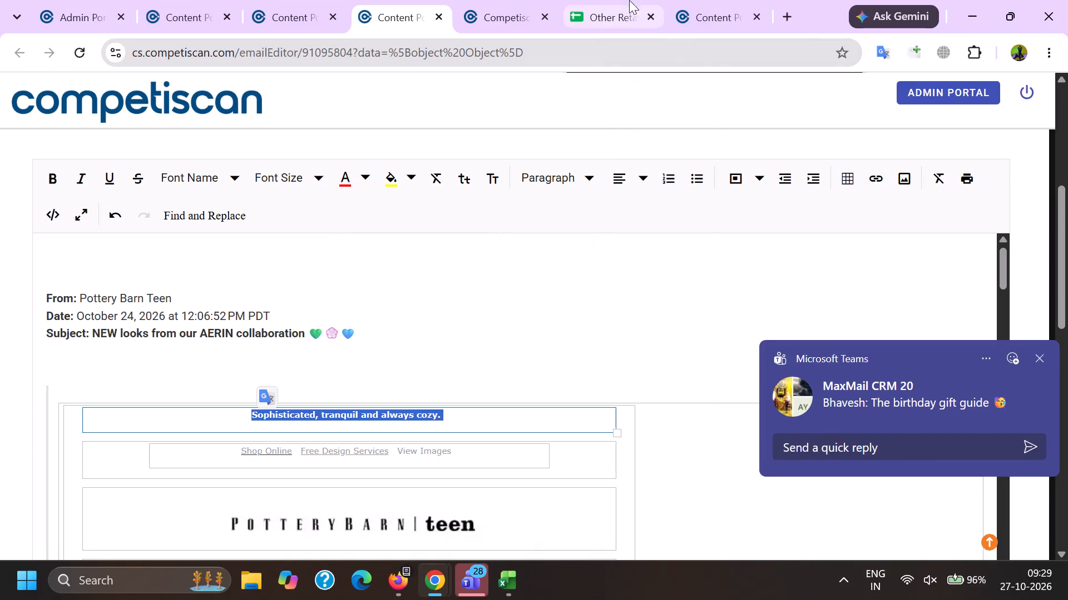
click(690, 0)
scroll(662, 295, down, 17)
scroll(651, 347, down, 5)
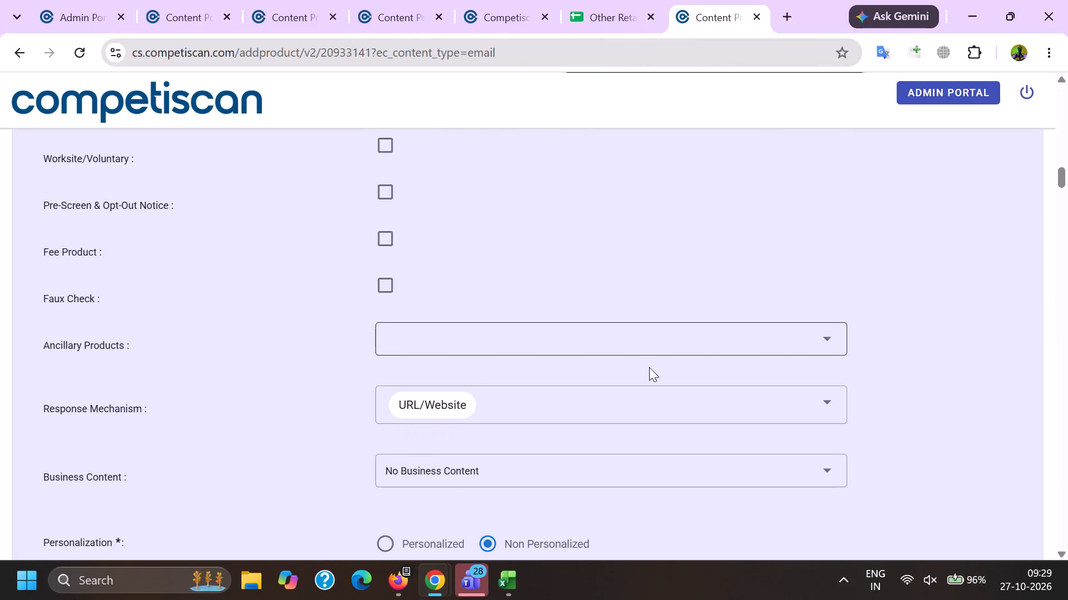
drag(797, 331, 59, 277)
key(ctrl+c)
key(alt+Tab)
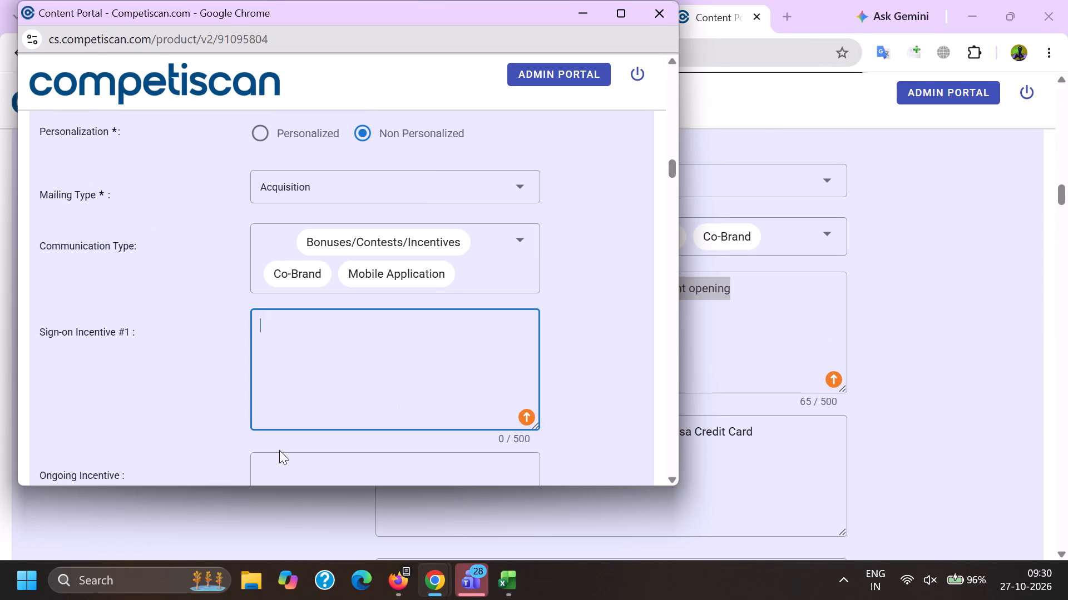
key(ctrl+v)
Fill Ongoing Incentive with "5% back in rewards with the Pottery Barn Key Rewards Visa Credit Card", copied from the reference form.
click(299, 459)
key(alt+Tab)
triple_click(662, 449)
click(663, 449)
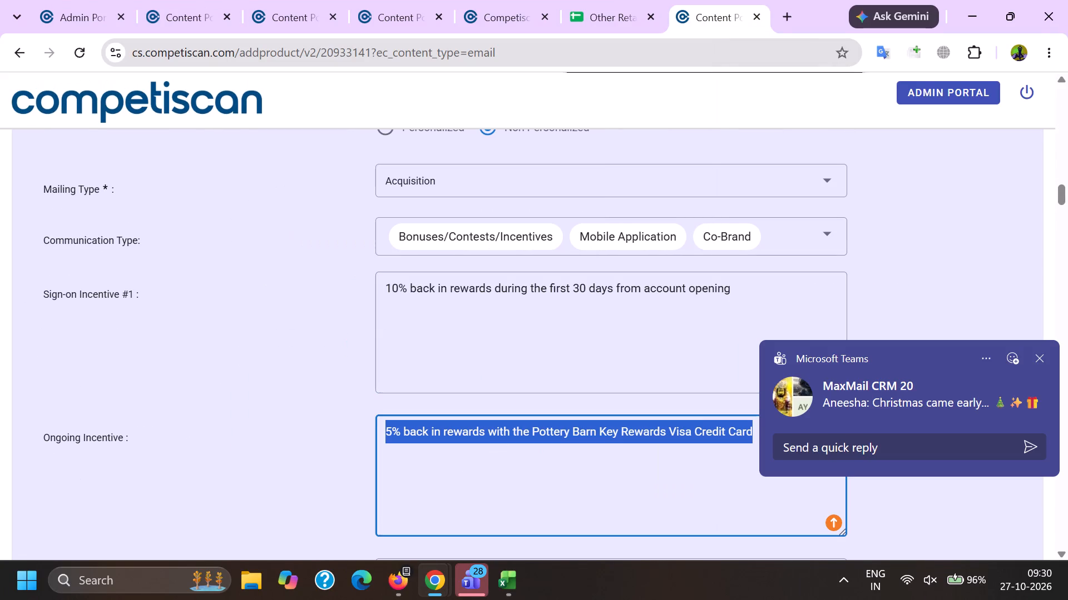
key(ctrl+c)
key(alt+Tab)
key(ctrl+v)
Set Sign-on Incentive #1 to Coupon/Discount with value 10.00 and max award 10.00, and enter 1 in the field after minimum spend.
scroll(391, 336, down, 5)
click(299, 177)
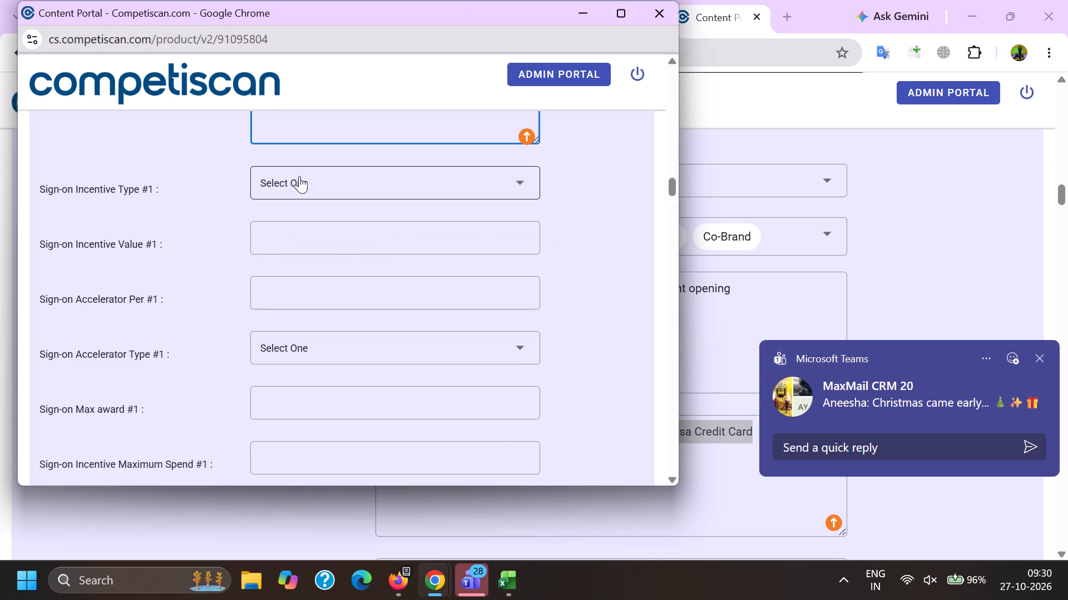
scroll(293, 245, down, 6)
click(310, 308)
drag(175, 296, 184, 296)
click(306, 235)
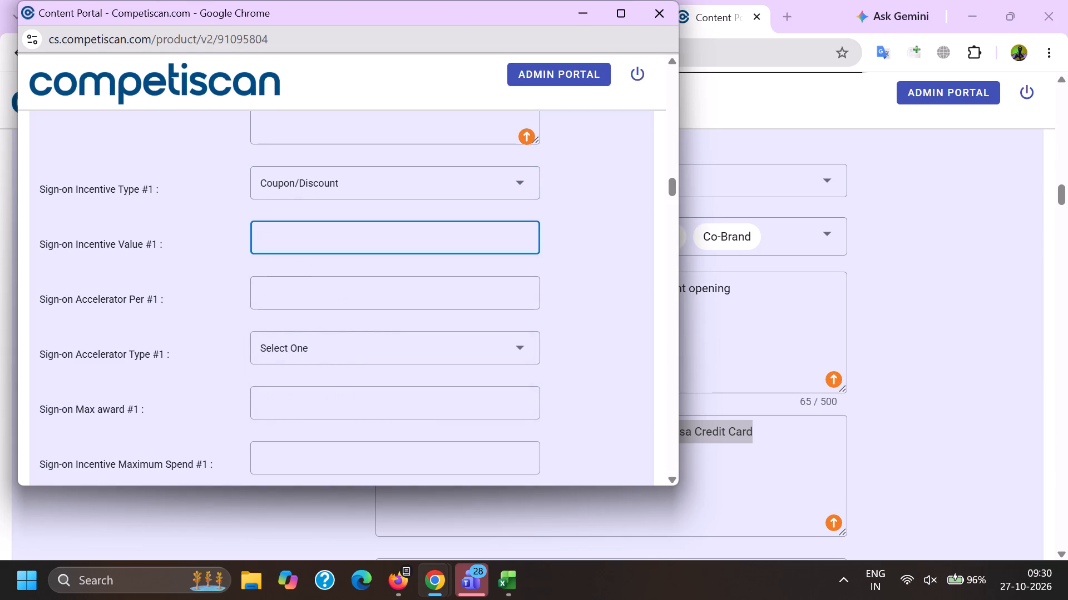
key(1)
text(0.00)
key(Tab)
key(Tab)
key(Tab)
text(10.00)
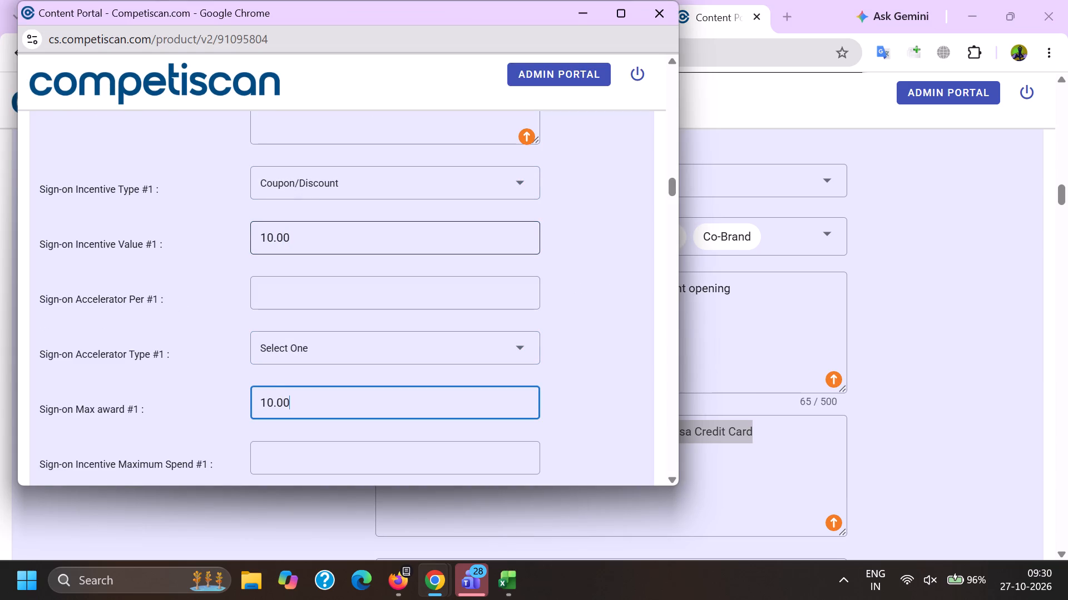
key(Tab)
key(Tab)
key(Tab)
key(1)
scroll(308, 227, down, 3)
click(263, 188)
In the payment card offer details, set the application type to Invitation to Apply and the card network to Visa.
scroll(263, 188, down, 17)
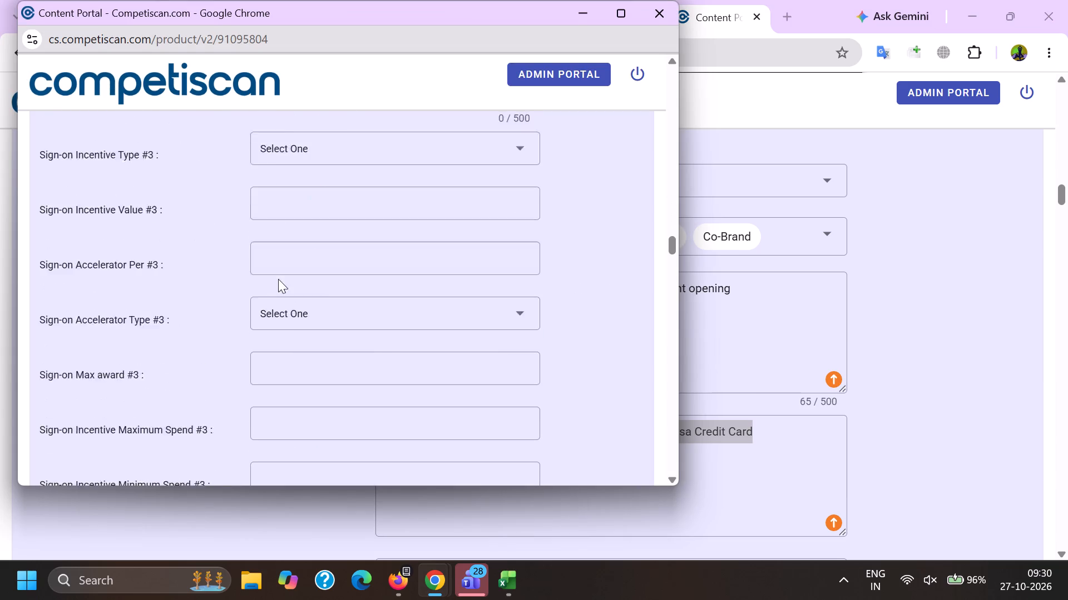
scroll(278, 279, down, 8)
scroll(263, 297, up, 5)
click(282, 216)
click(328, 282)
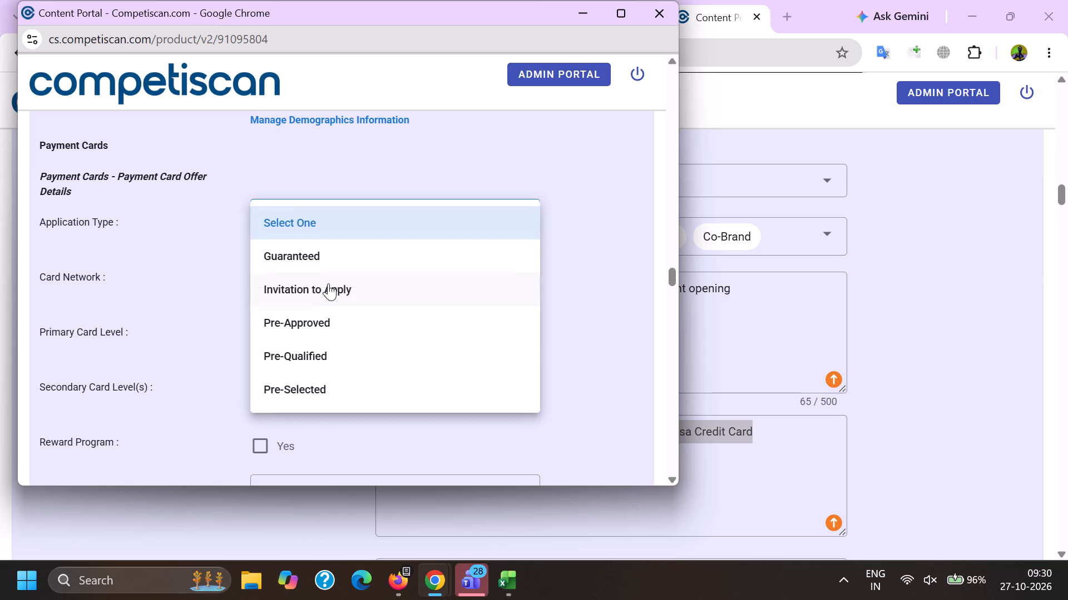
click(328, 282)
drag(184, 273, 200, 277)
click(283, 261)
scroll(325, 183, down, 1)
click(329, 349)
drag(116, 333, 130, 333)
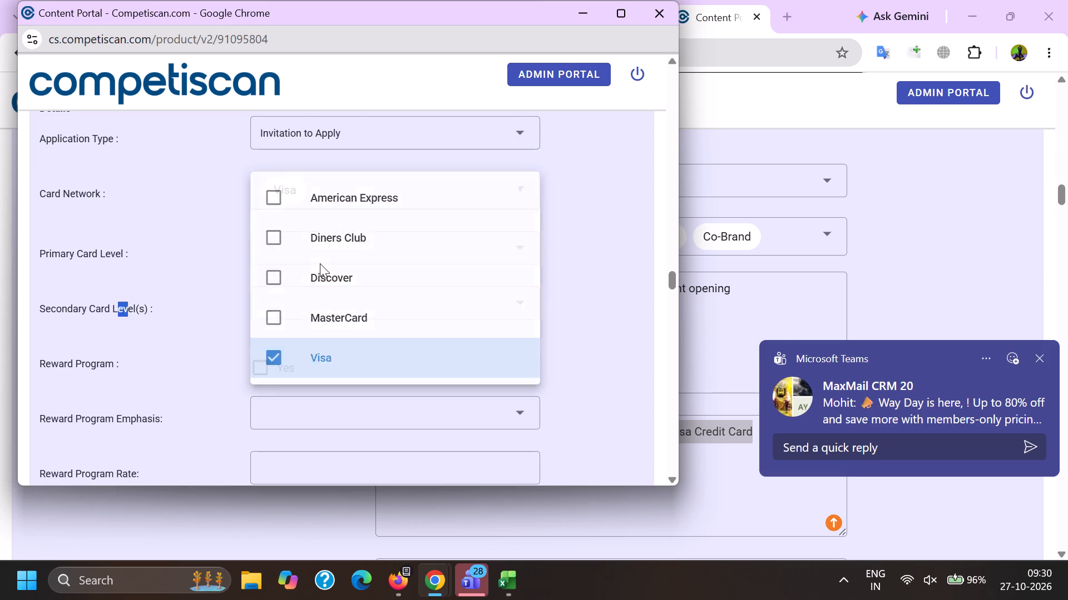
Set the primary card level to Visa Signature and mark the reward program as Yes.
click(309, 259)
scroll(327, 324, down, 7)
click(348, 417)
drag(116, 378, 125, 382)
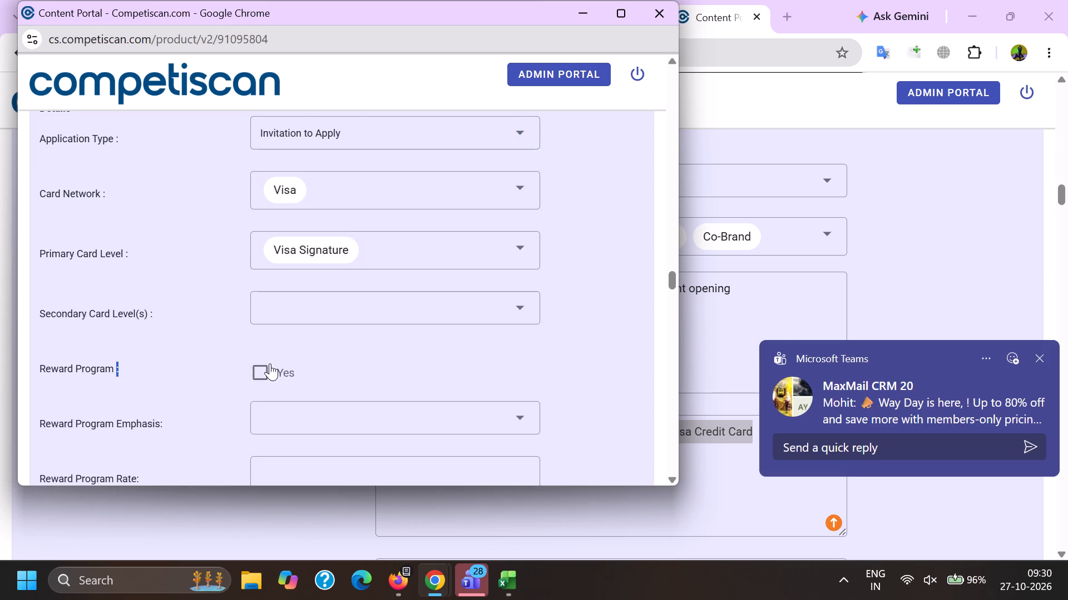
click(266, 363)
click(171, 394)
Mark Credit Card Mentioned in the retail credit section and submit the product form.
key(End)
click(257, 222)
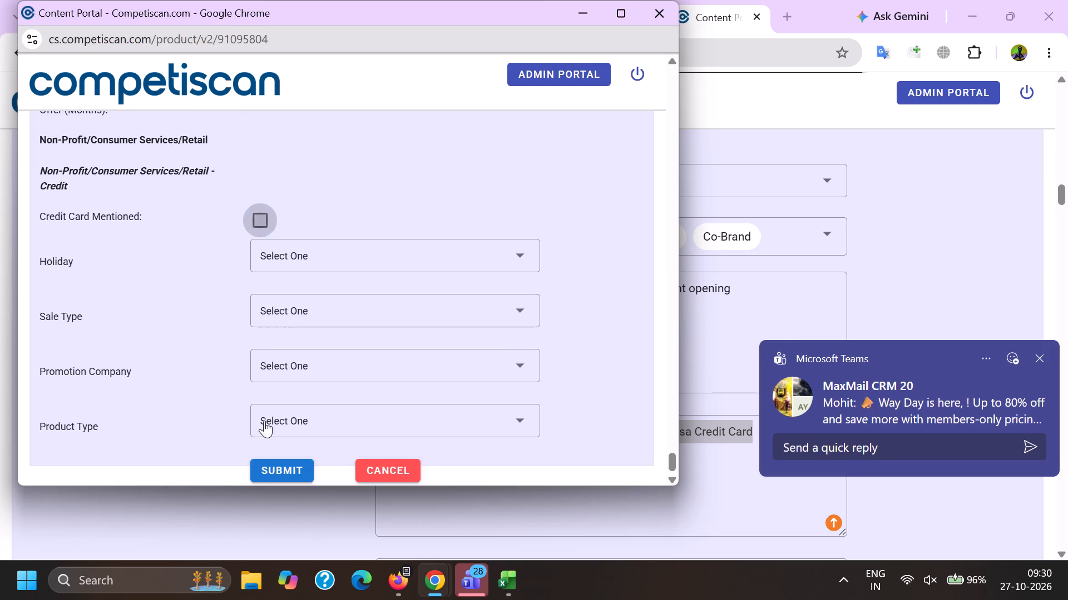
click(263, 461)
Switch to Firefox and copy the subject "Glam up with new LoveShackFancy" with its emojis from the E-Glacier email list.
click(395, 597)
click(122, 504)
scroll(280, 393, up, 5)
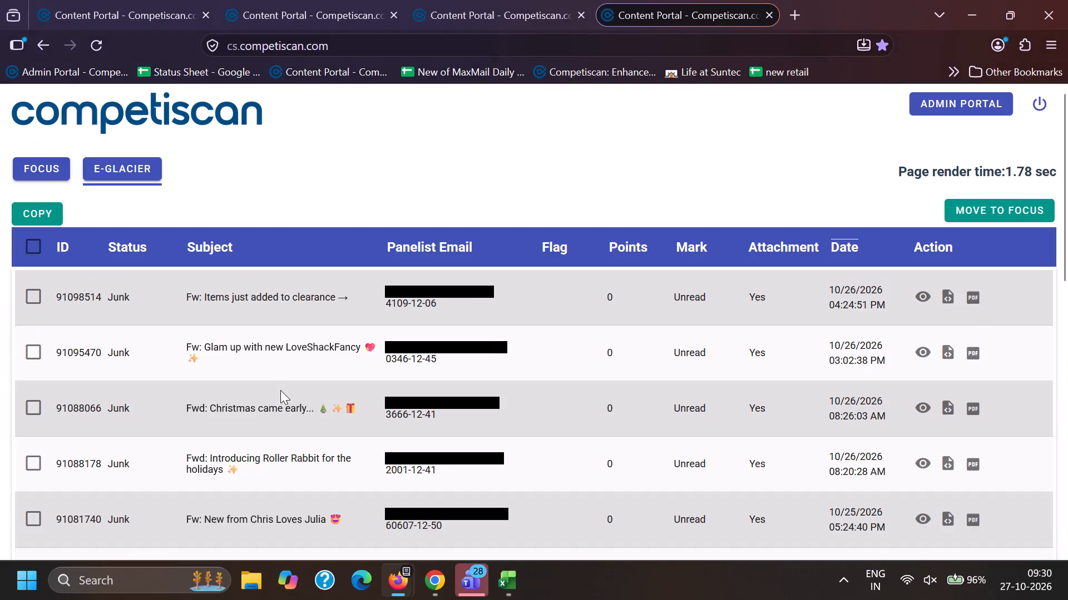
scroll(280, 390, up, 7)
drag(204, 347, 249, 374)
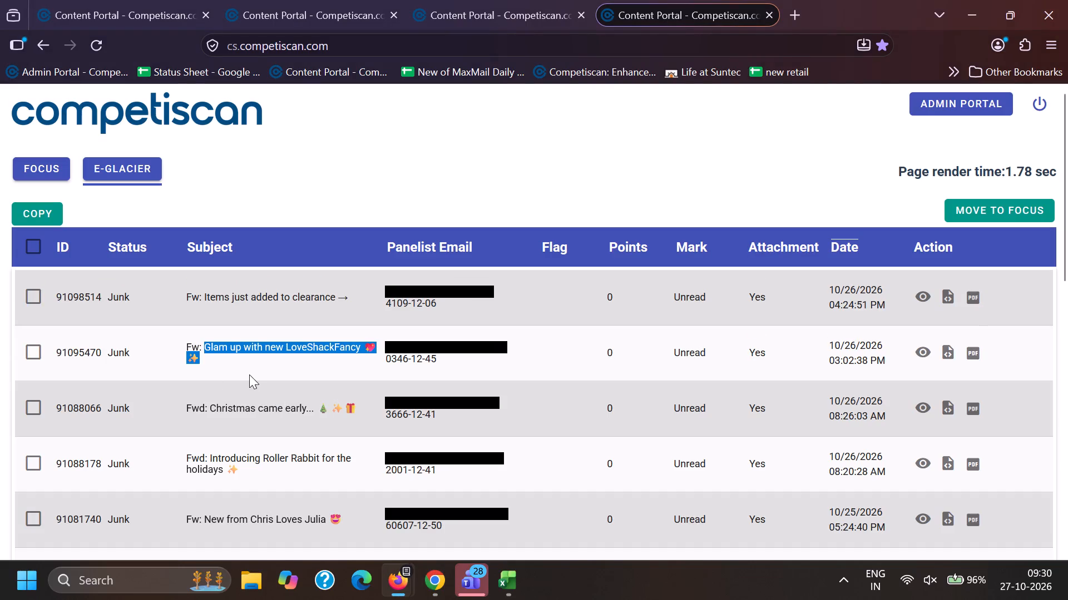
drag(249, 374, 249, 376)
key(ctrl+c)
key(ctrl+c)
Switch to Chrome and search the Focus emails for the quoted subject "Glam up with new LoveShackFancy" with its emojis.
click(434, 579)
click(350, 503)
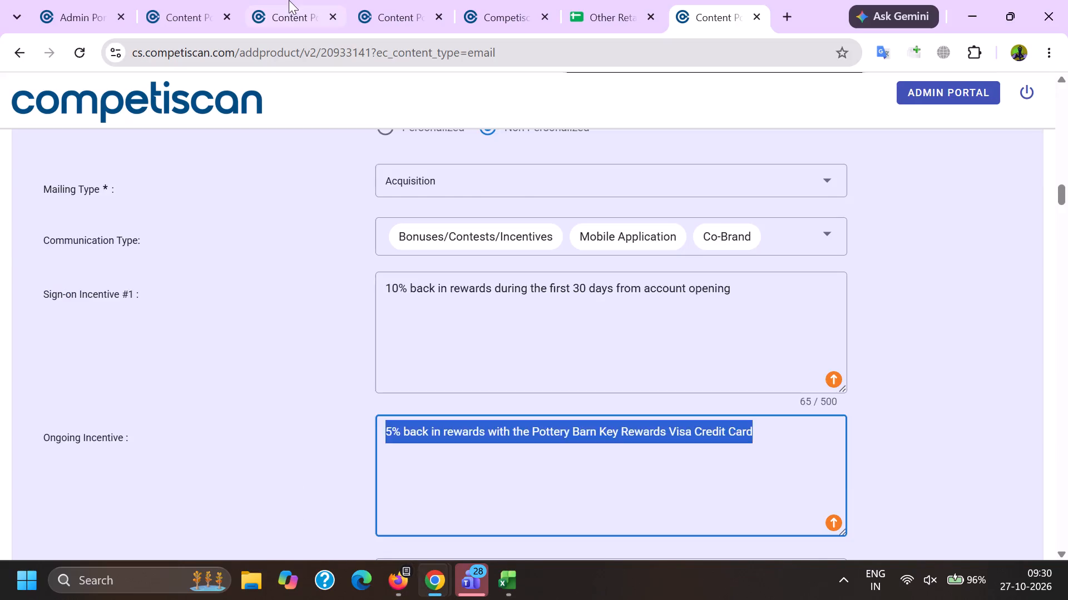
click(288, 0)
click(180, 0)
click(295, 0)
scroll(337, 446, down, 6)
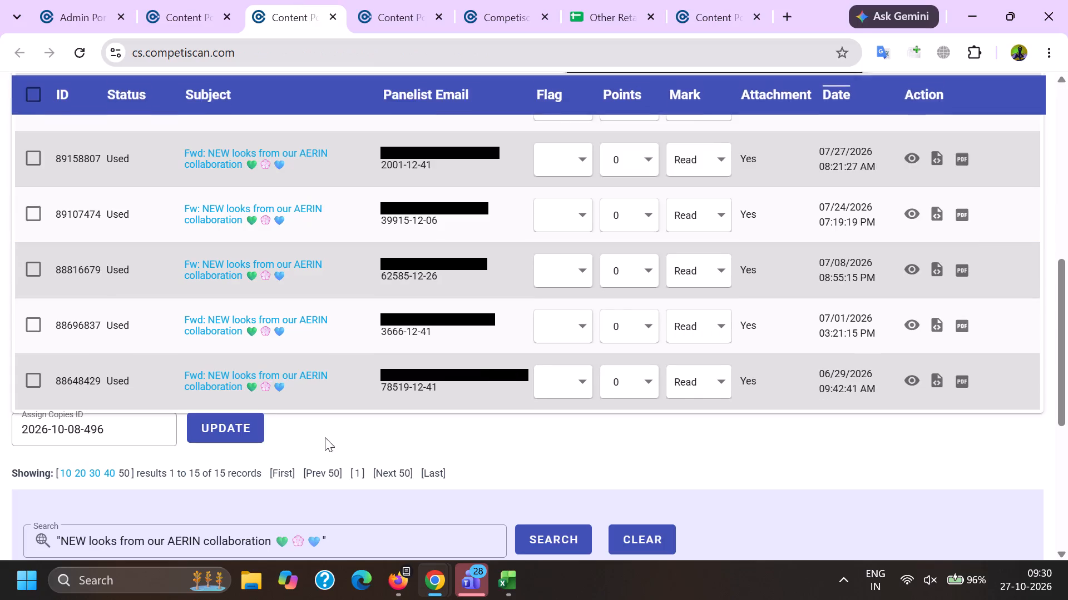
drag(354, 537, 10, 592)
key(BackSpace)
key(shift+quotedbl)
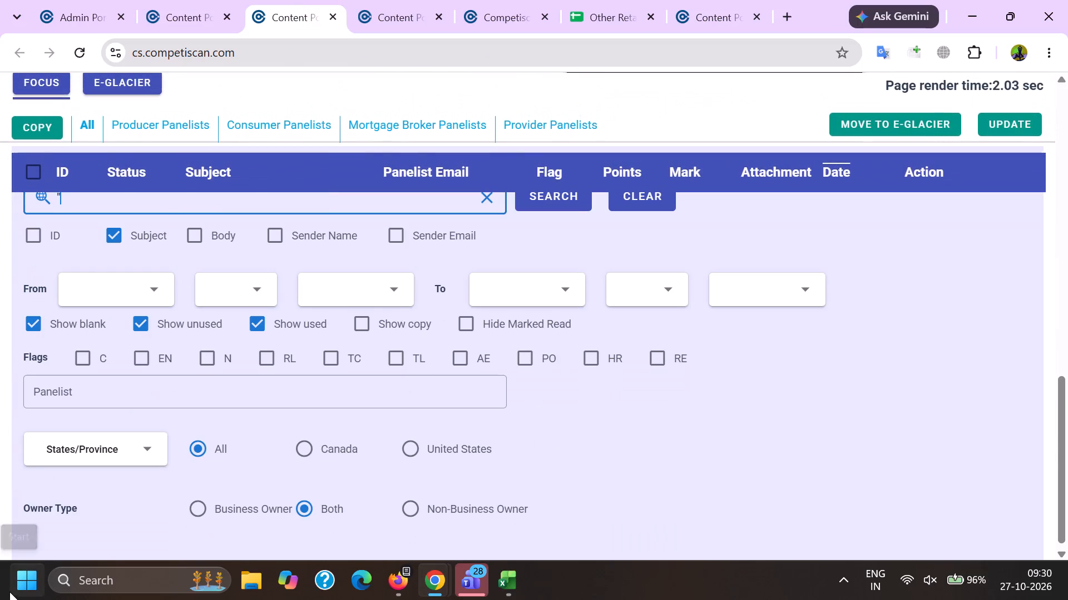
key(ctrl+v)
key(shift+quotedbl)
key(Return)
Dismiss the message on the E-Glacier list and search it for the same quoted LoveShackFancy subject.
click(155, 0)
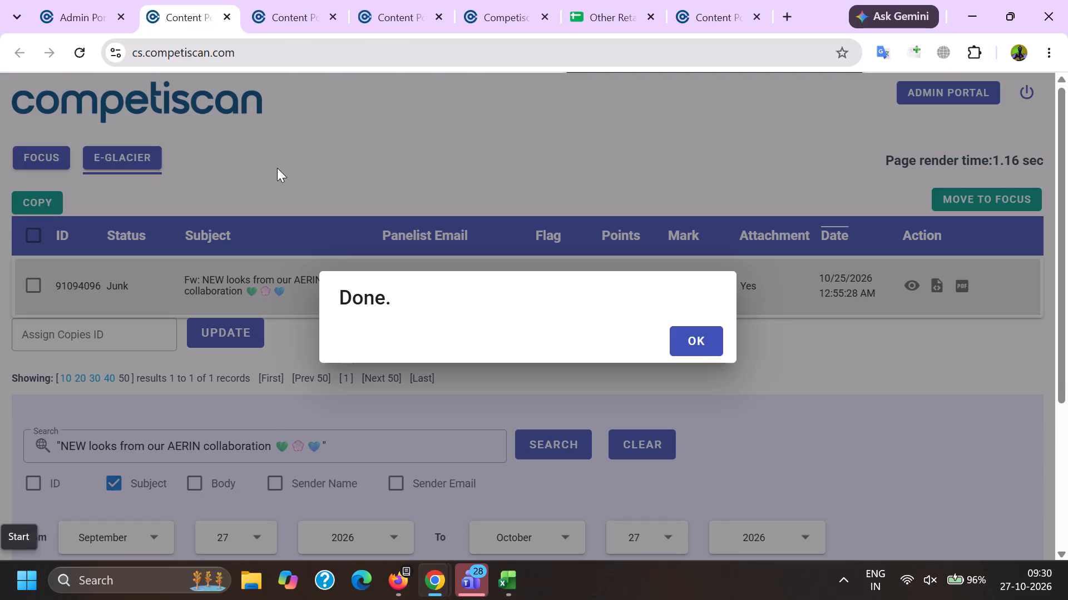
click(291, 431)
drag(338, 444, 49, 429)
key(BackSpace)
key(shift+quotedbl)
key(ctrl+v)
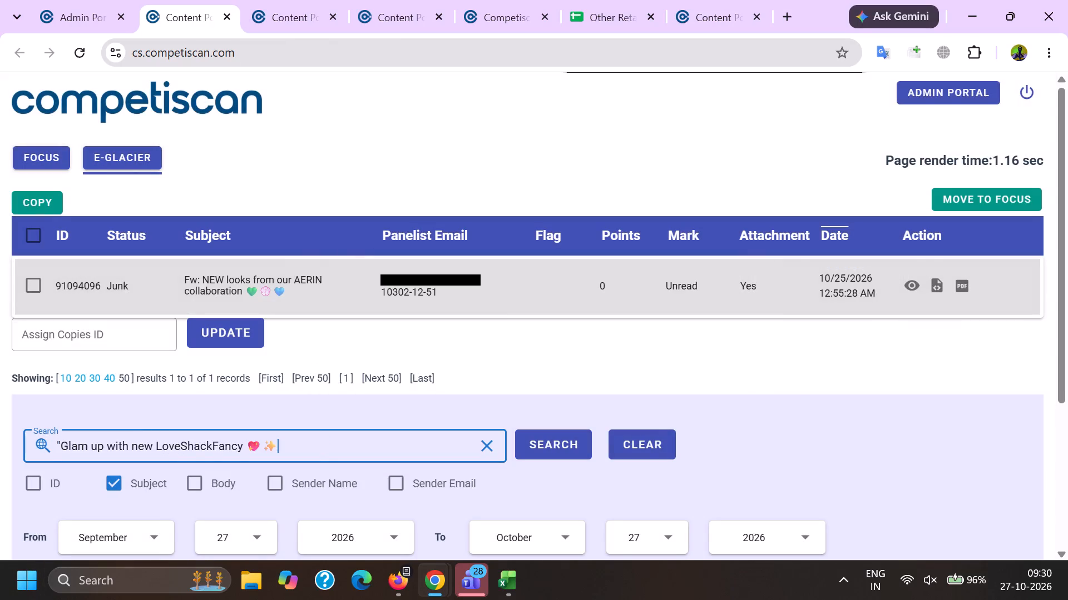
key(shift+quotedbl)
key(Return)
Return to the Focus search results for the LoveShackFancy subject.
click(294, 0)
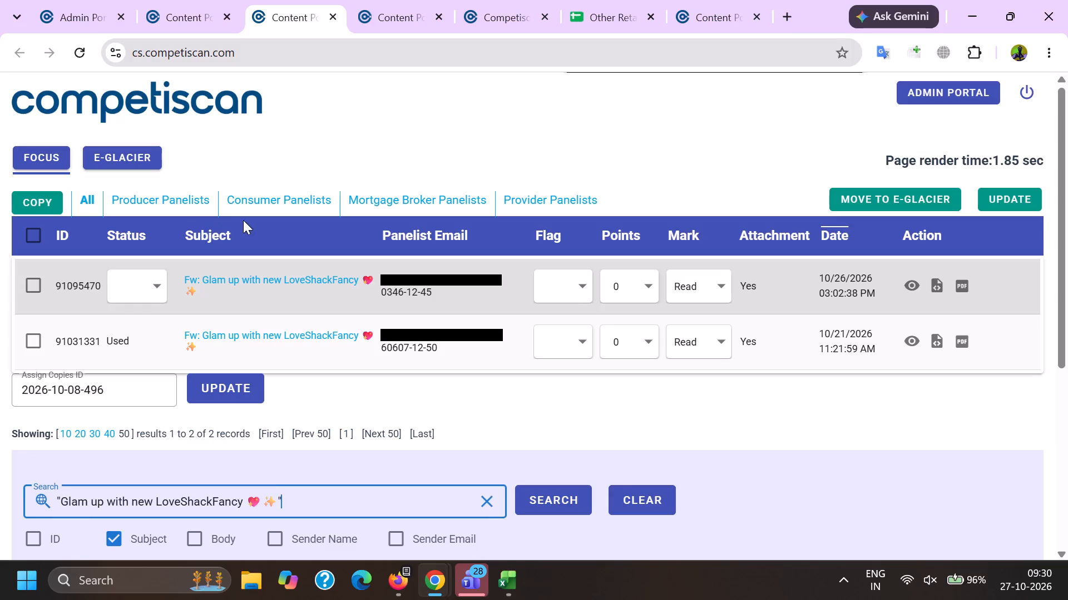
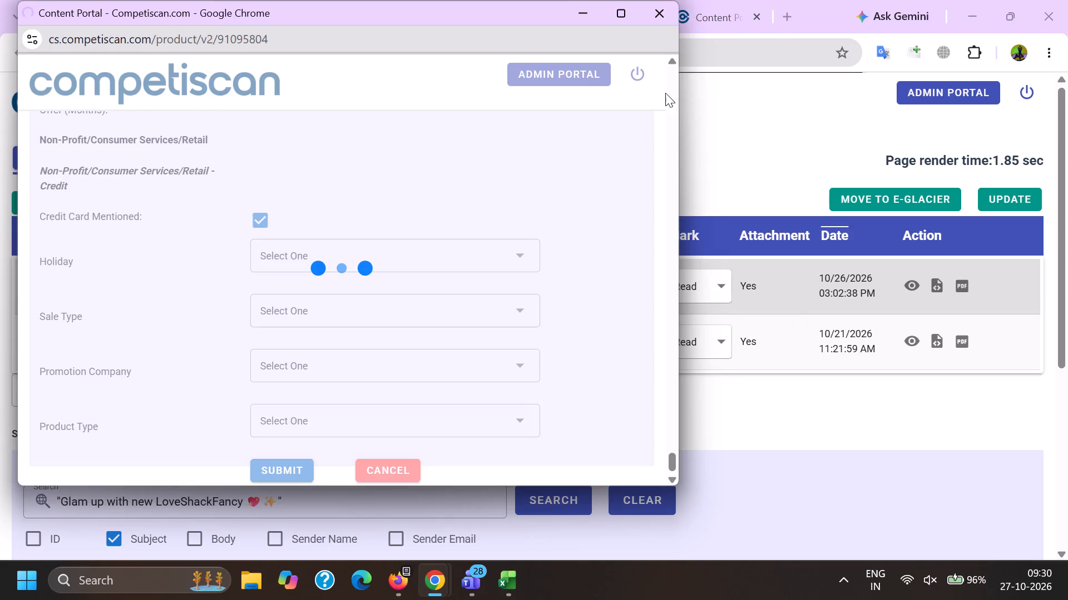
Look through the opened HTML email 91095470 and view the 10/21/2026 email with the same LoveShackFancy subject for comparison.
drag(674, 74, 654, 309)
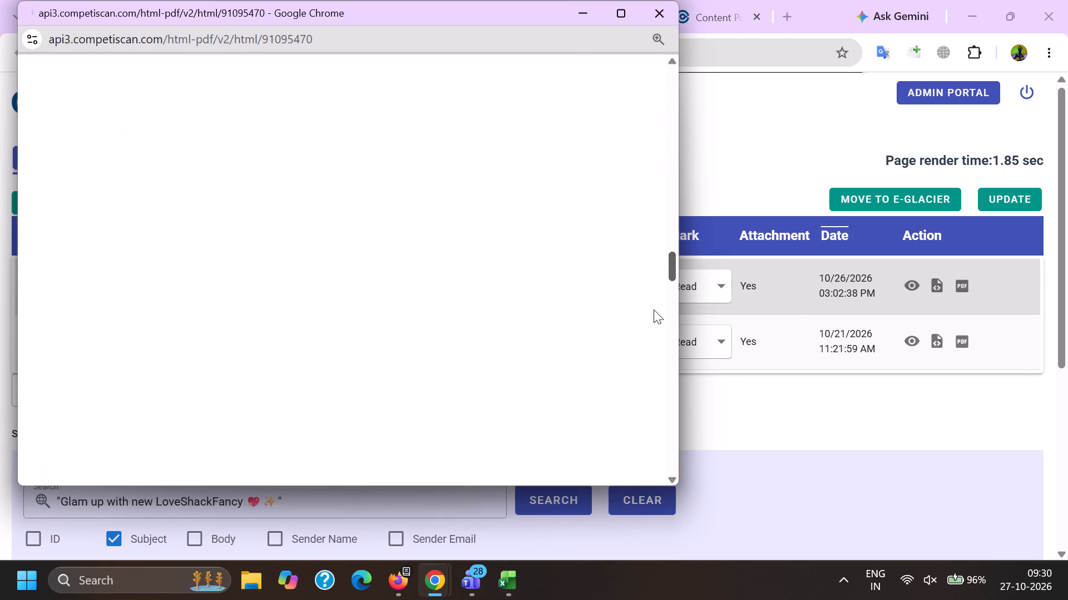
drag(654, 309, 662, 385)
key(alt+Tab)
click(906, 341)
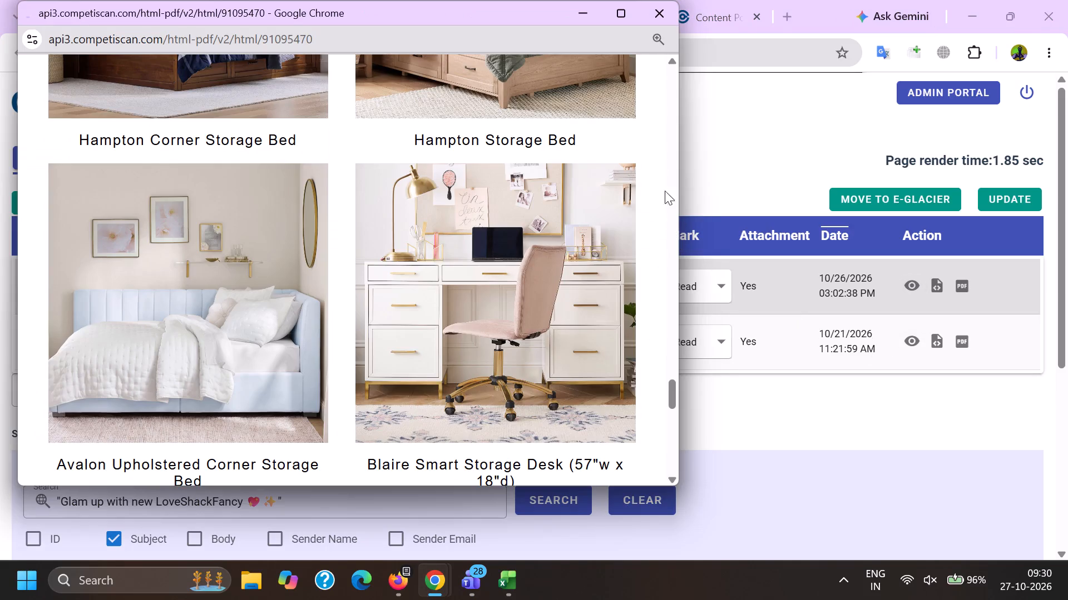
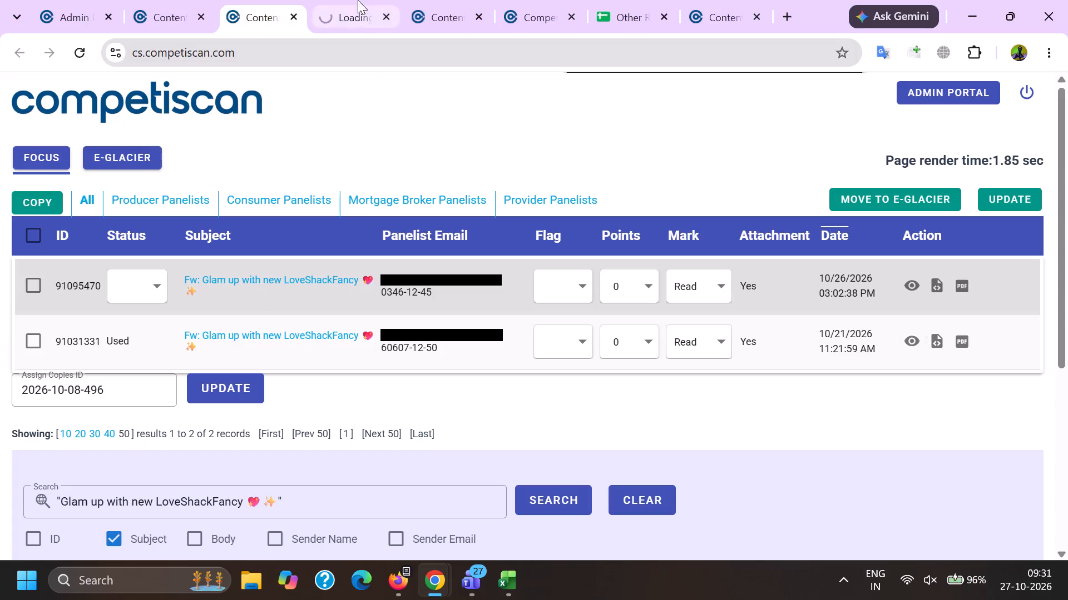
Log email ID 91095470 with the code cc in row 6990 of the may 26 sheet in Excel.
click(359, 53)
double_click(336, 43)
key(ctrl+c)
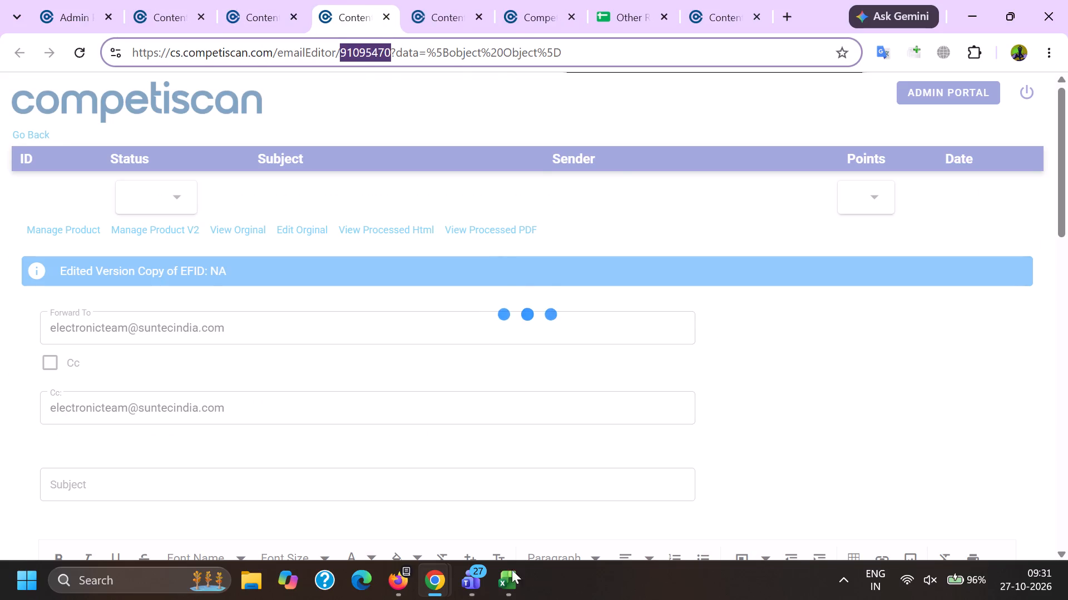
click(505, 587)
click(631, 526)
click(51, 313)
key(Left)
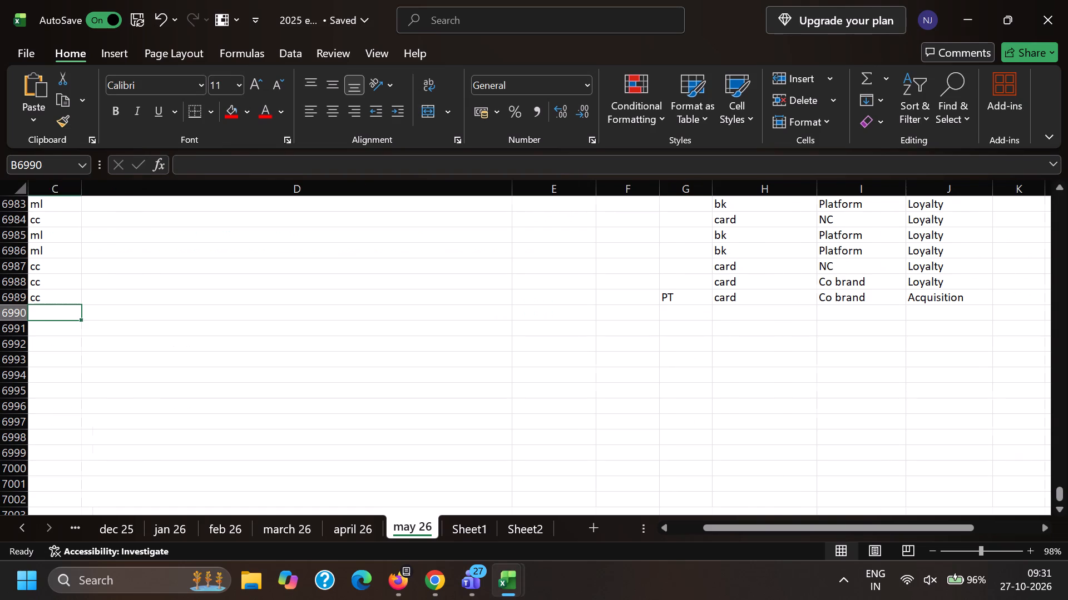
key(ctrl+v)
key(Right)
text(cc)
Fill the rest of row 6990 by copying PT, card, Co brand and Acquisition from the row above.
key(Right)
key(Right)
key(Right)
key(Right)
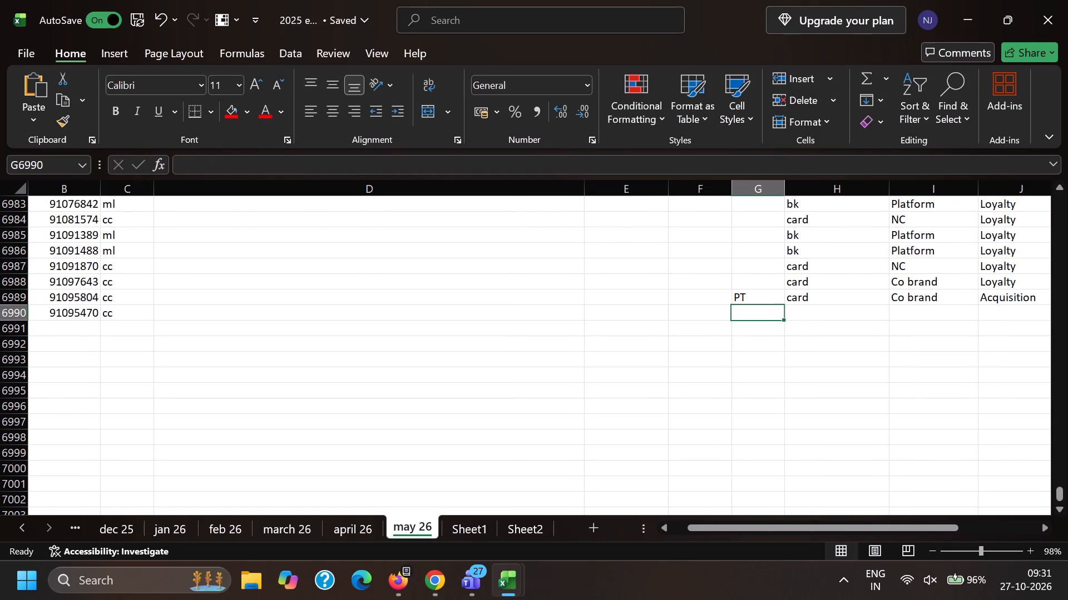
key(Up)
key(shift+Right)
key(shift+Right)
key(shift+Right)
key(ctrl+c)
key(Down)
key(ctrl+v)
key(Left)
key(Down)
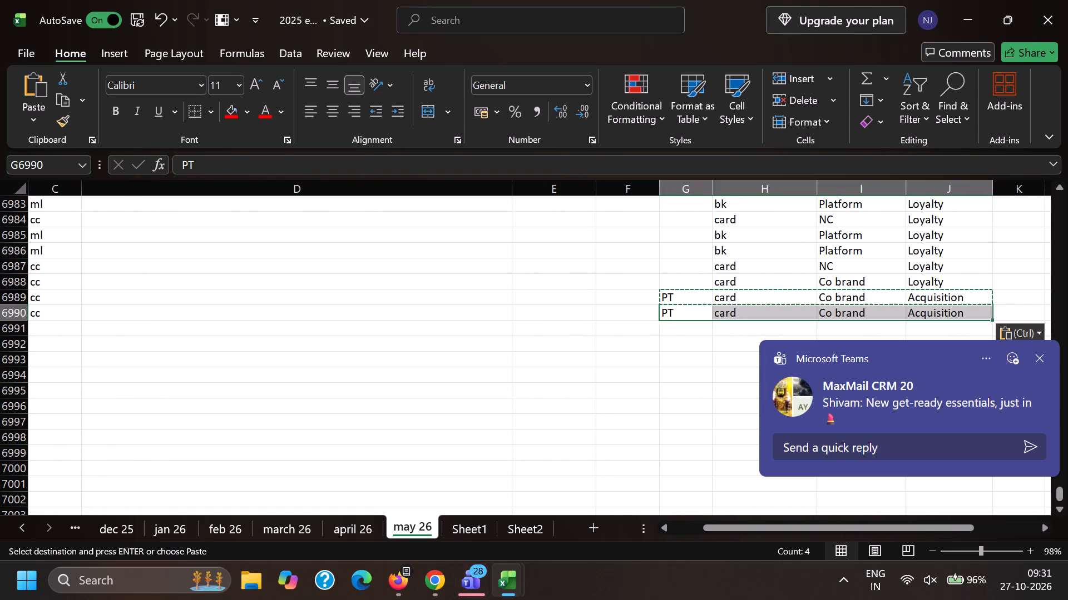
key(Left)
key(Left)
key(Left)
key(Left)
key(Left)
key(Left)
key(Left)
key(Left)
key(Left)
key(Left)
key(Left)
key(Left)
key(Left)
key(Left)
key(Left)
key(Left)
key(Left)
key(Left)
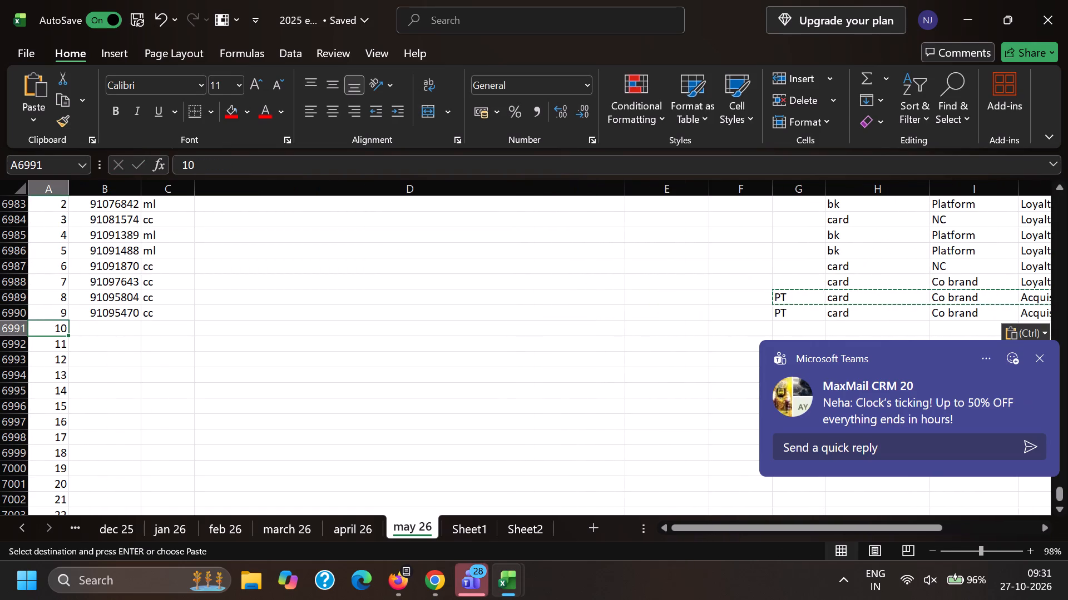
In the editor for email 91095470, add blank lines above the From line and remove the horizontal divider.
key(alt+Tab)
scroll(123, 291, down, 3)
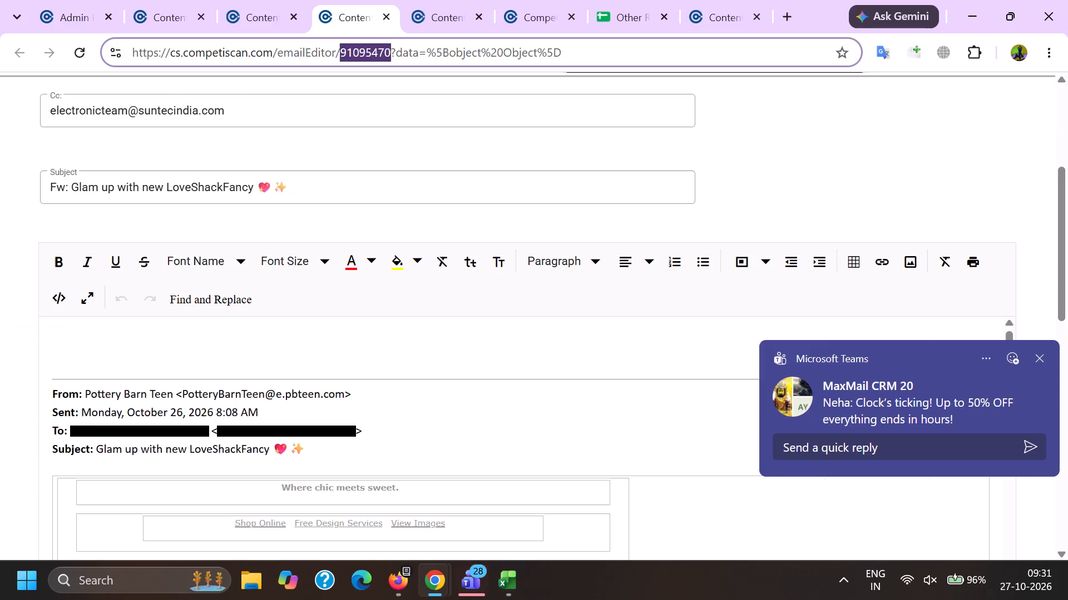
click(46, 398)
key(Return)
key(Return)
key(Return)
click(46, 397)
key(BackSpace)
key(BackSpace)
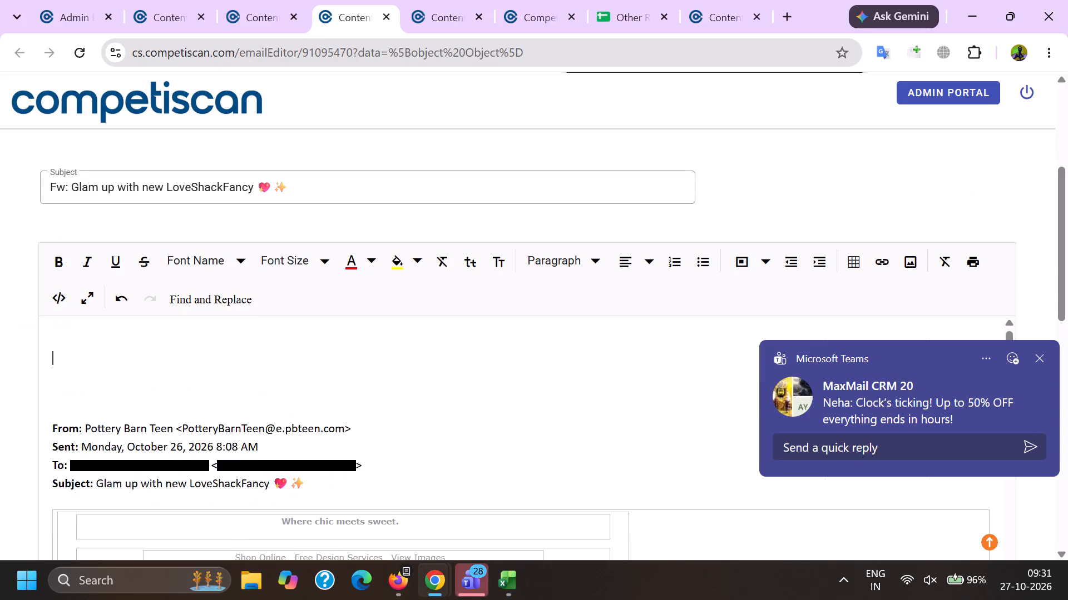
key(BackSpace)
Delete the To line and the sender's email address from the forwarded email header.
drag(53, 444, 371, 447)
key(BackSpace)
key(BackSpace)
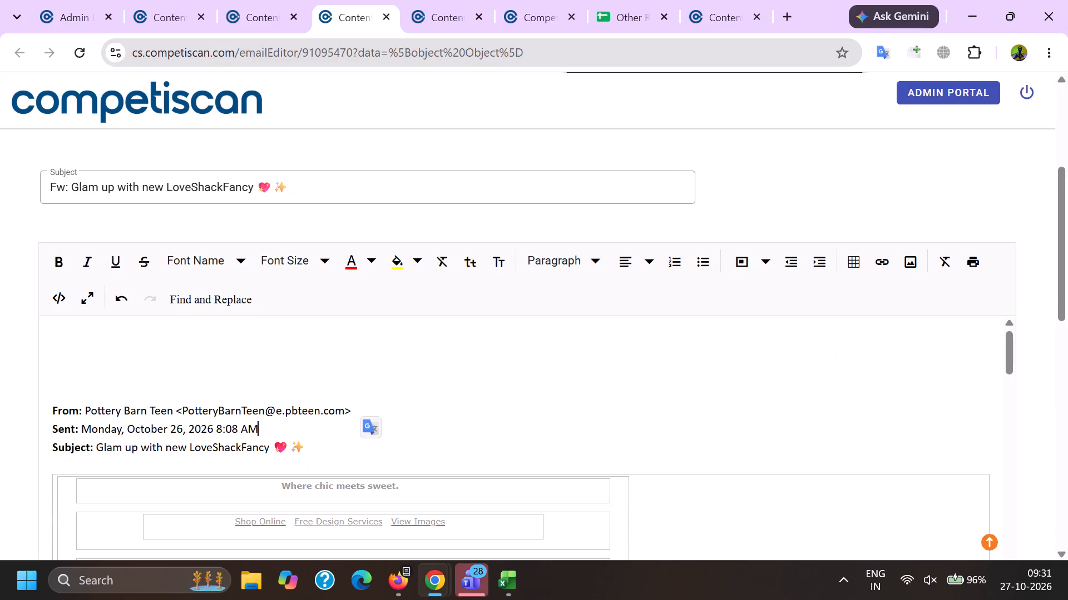
drag(177, 408, 375, 409)
key(BackSpace)
Remove the links from the View Images text and the app download banner.
scroll(406, 289, down, 3)
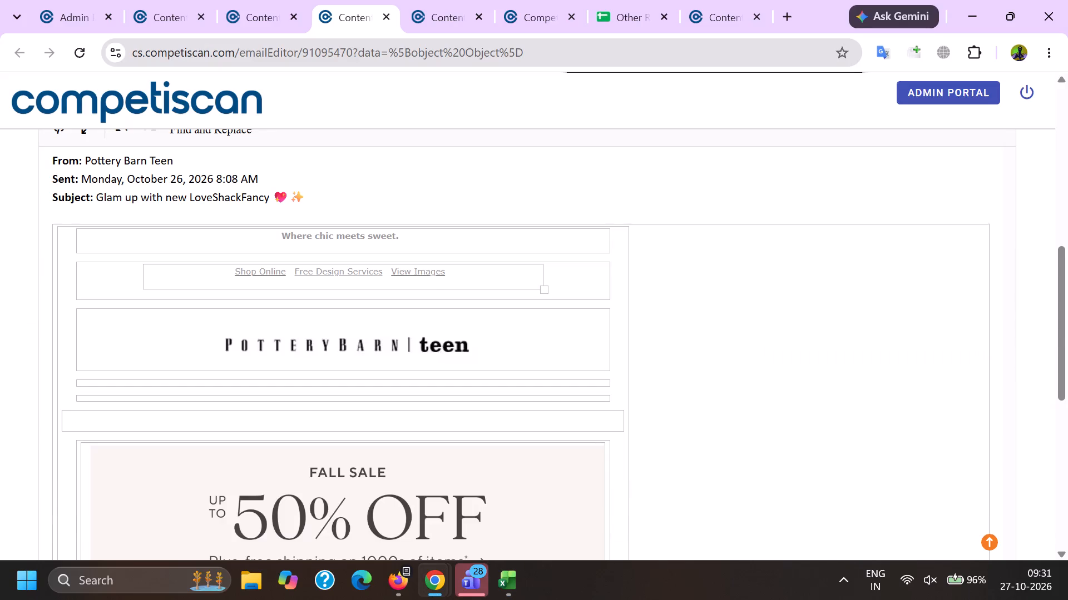
click(423, 269)
click(514, 308)
scroll(512, 302, down, 20)
scroll(512, 302, down, 11)
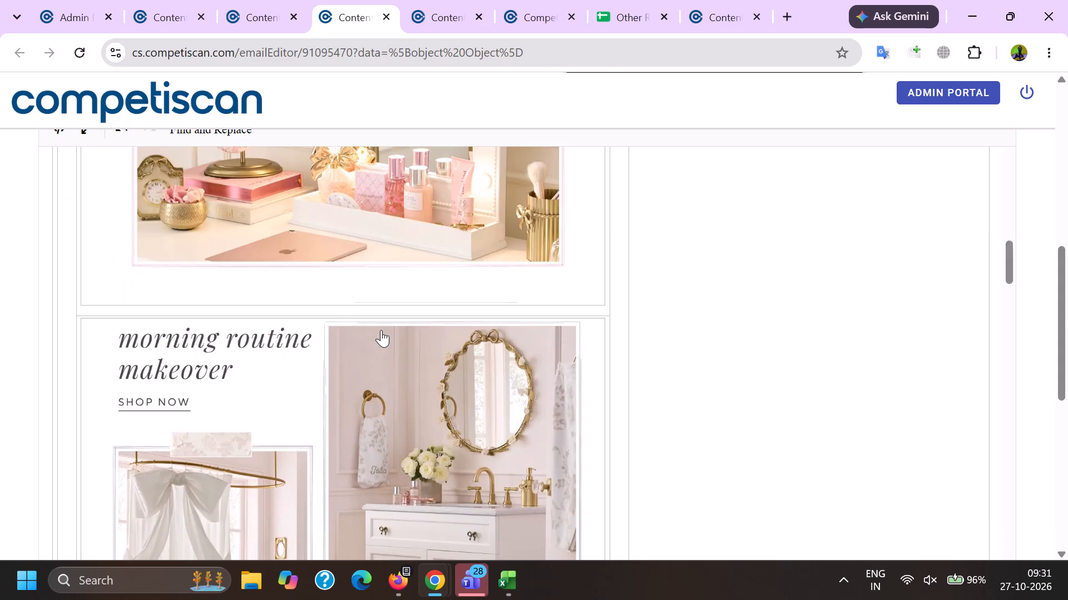
scroll(381, 330, down, 20)
scroll(381, 330, down, 5)
scroll(363, 341, up, 1)
scroll(363, 342, down, 2)
click(324, 383)
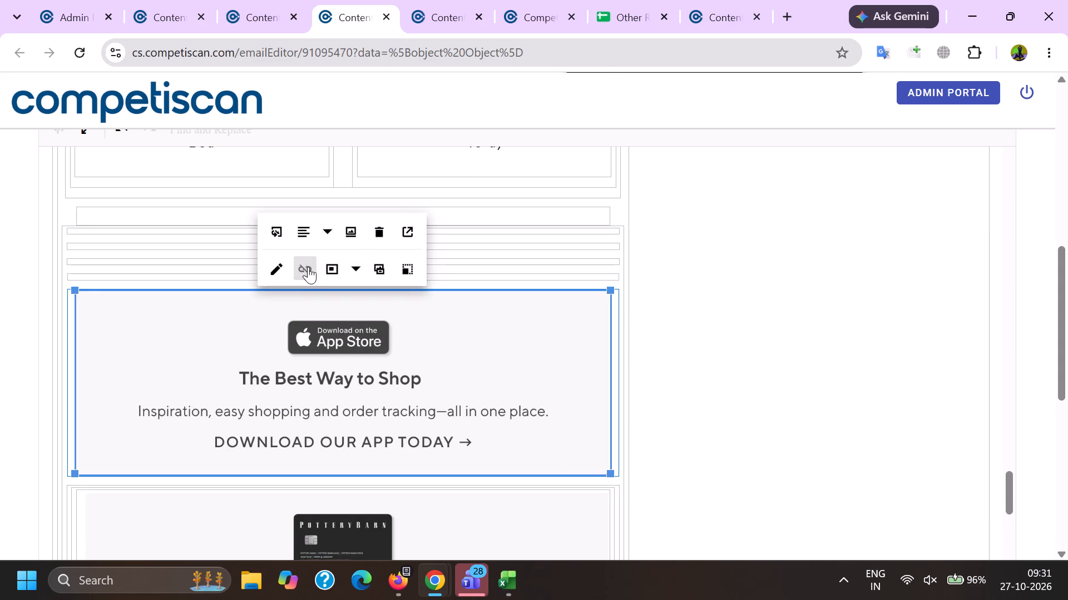
click(308, 267)
Remove the links from the Follow us banner and the Instagram, Facebook, Pinterest and TikTok icons.
scroll(311, 264, down, 6)
click(206, 279)
click(160, 248)
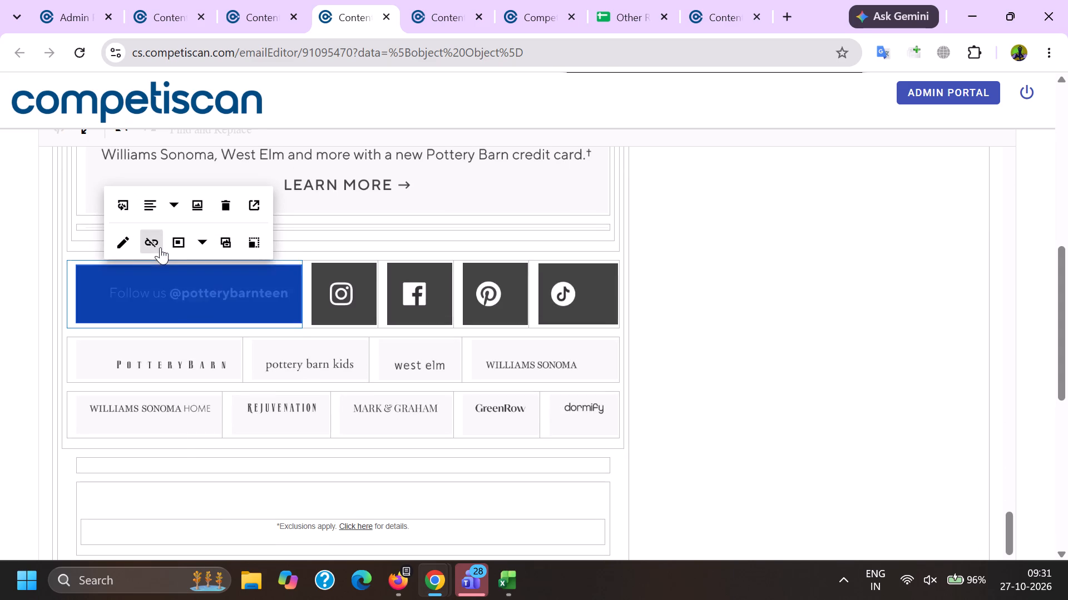
click(367, 308)
click(362, 252)
click(414, 290)
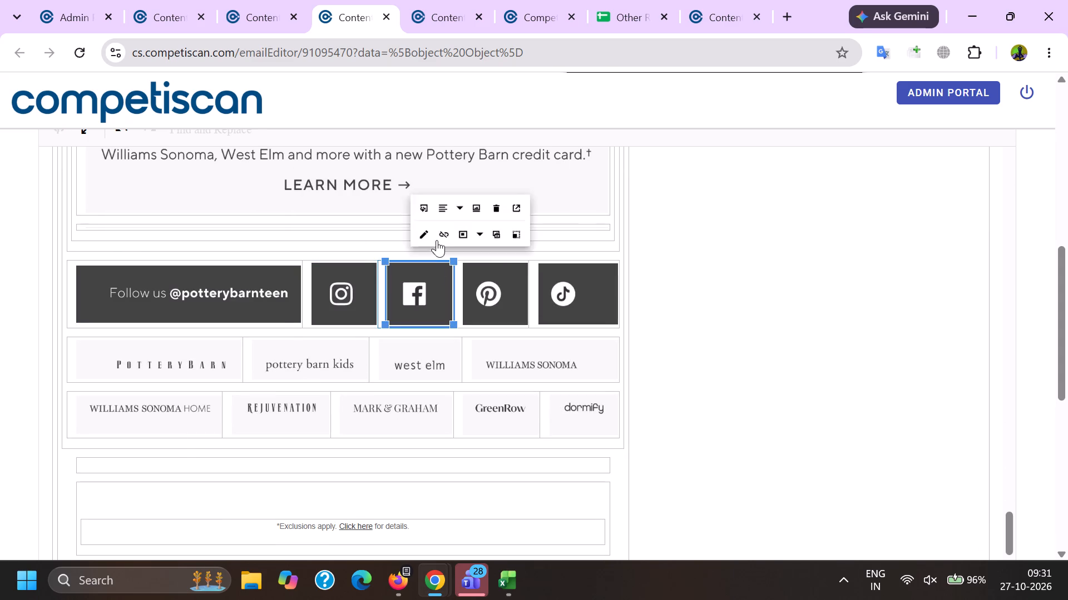
click(432, 234)
click(478, 300)
click(508, 239)
click(546, 301)
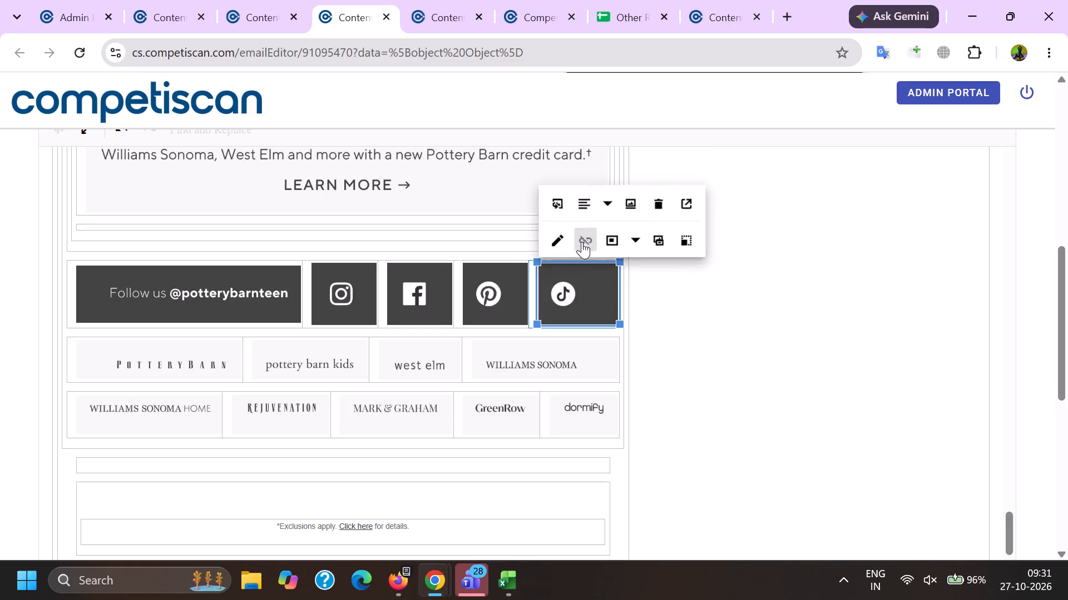
click(582, 239)
Remove the link from the Click here text for unsubscribing in the email footer.
scroll(288, 272, down, 4)
scroll(328, 408, down, 2)
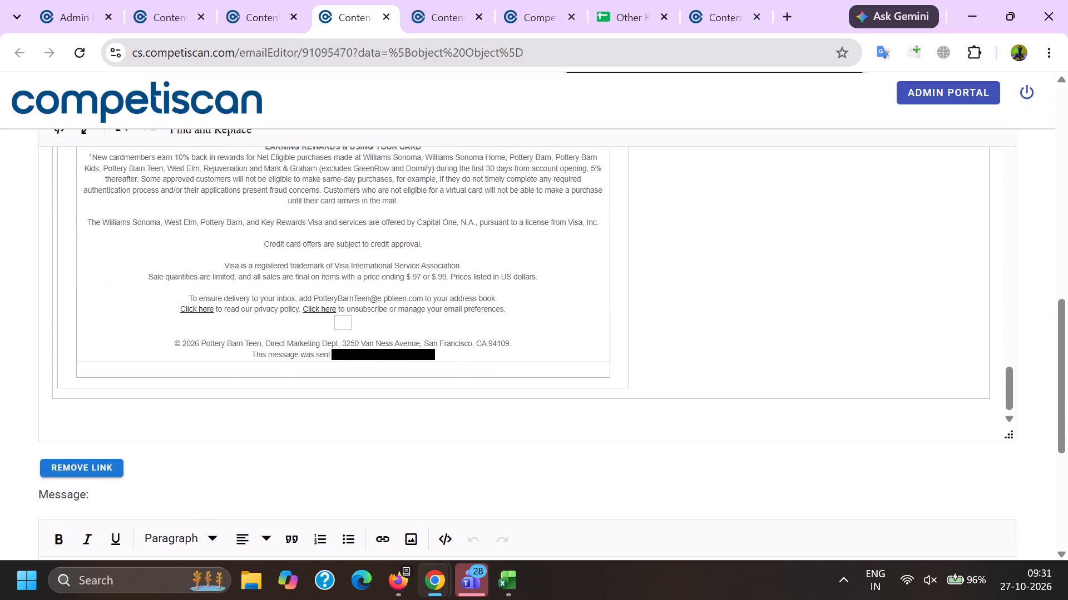
click(314, 305)
click(406, 339)
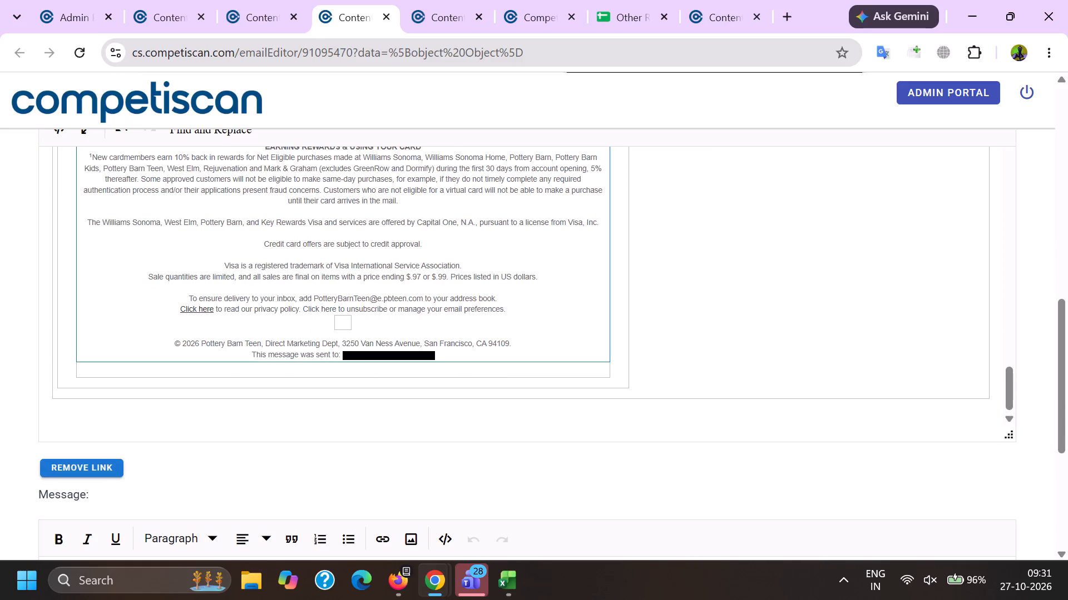
Delete the recipient address after "This message was sent to:" and the sender address in the delivery note of the footer.
drag(340, 359, 477, 354)
key(BackSpace)
scroll(329, 497, up, 1)
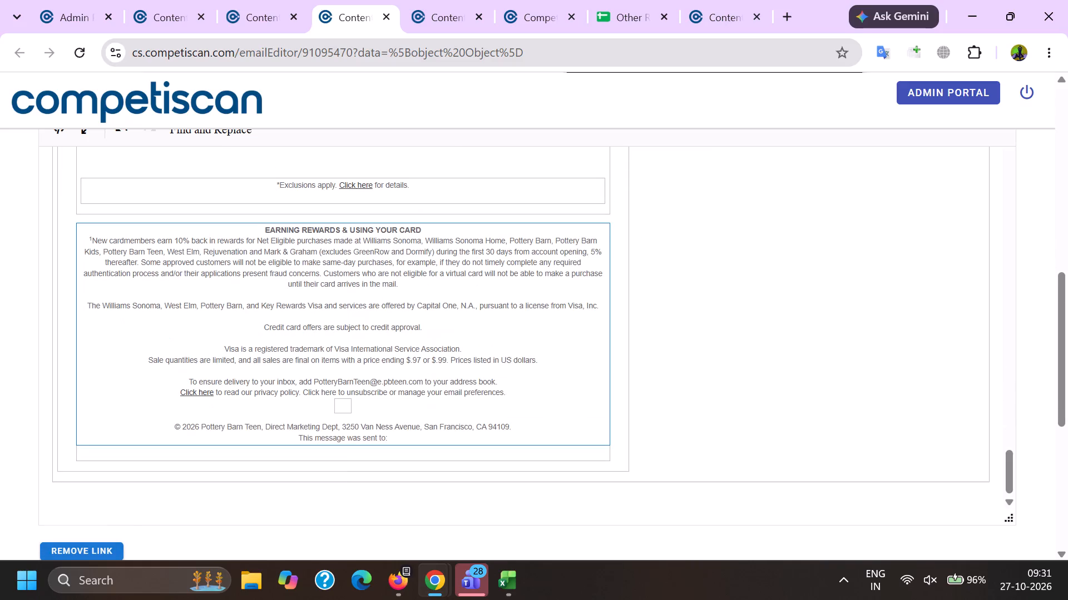
drag(315, 379, 429, 381)
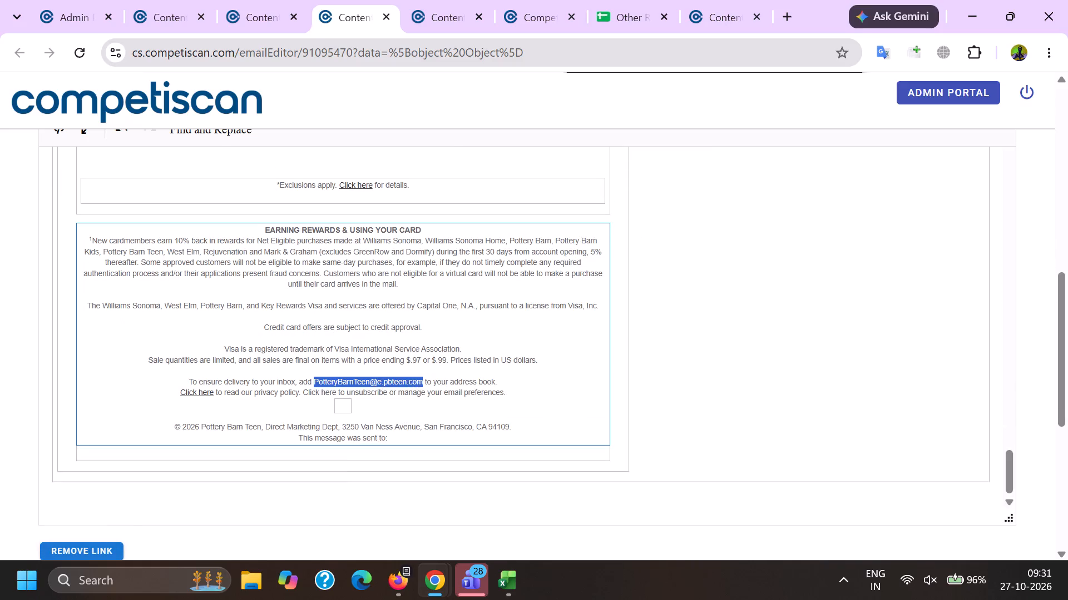
drag(429, 381, 421, 384)
key(BackSpace)
key(BackSpace)
Save the product info of the redacted email.
scroll(345, 403, down, 11)
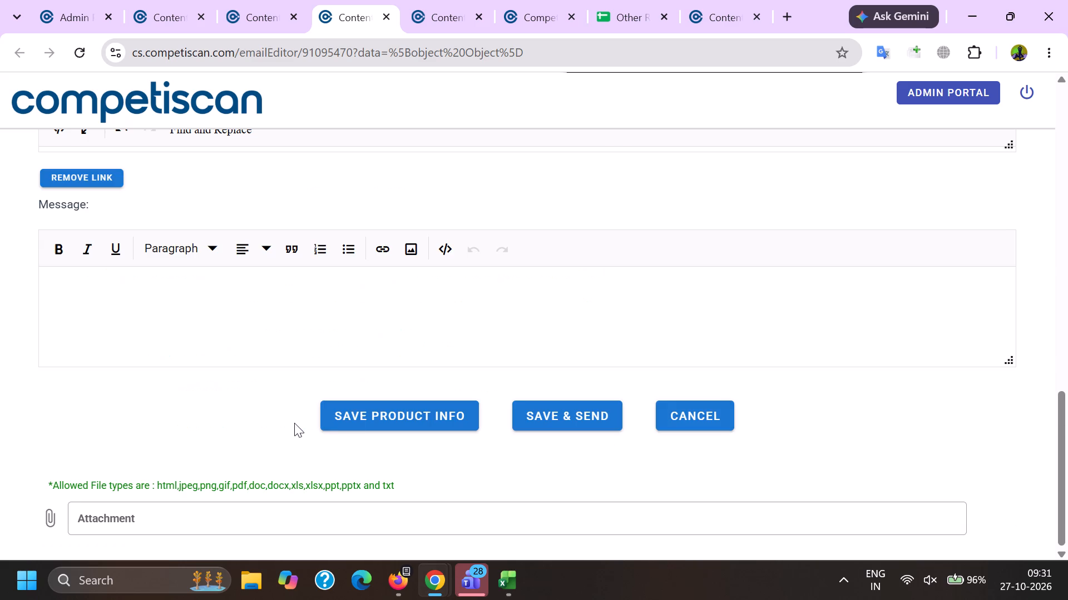
scroll(294, 423, down, 2)
click(358, 414)
click(522, 331)
Open the product form for email 91095470 from its editor page.
click(489, 0)
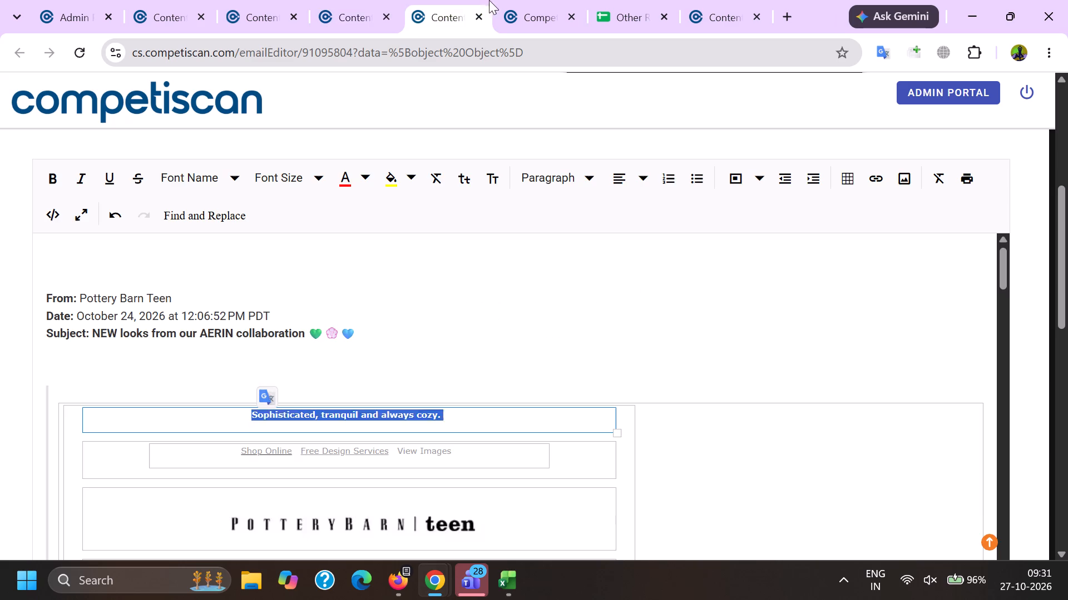
click(357, 0)
click(482, 0)
click(382, 0)
click(0, 283)
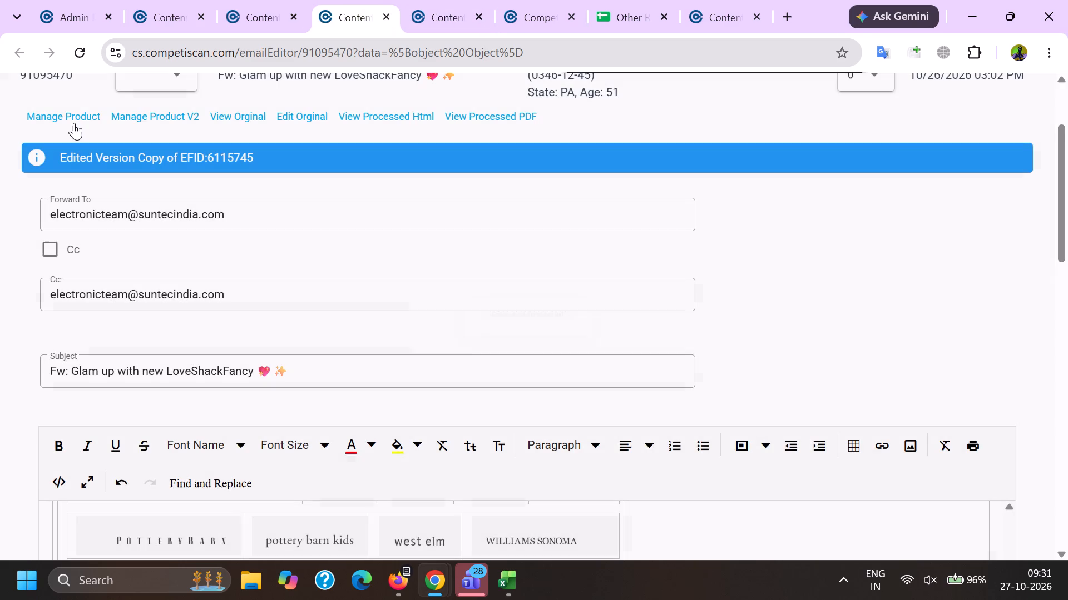
click(69, 120)
Copy the sender name Pottery Barn Teen from the email's From line and return to the product form.
key(alt+Tab)
scroll(77, 130, down, 5)
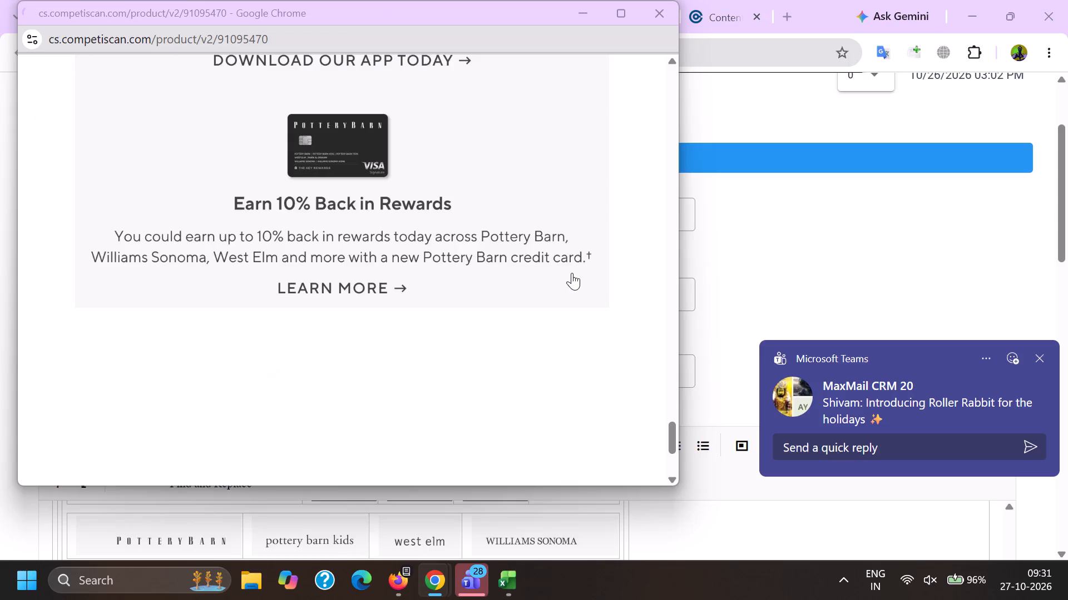
scroll(742, 253, down, 4)
click(182, 399)
click(77, 387)
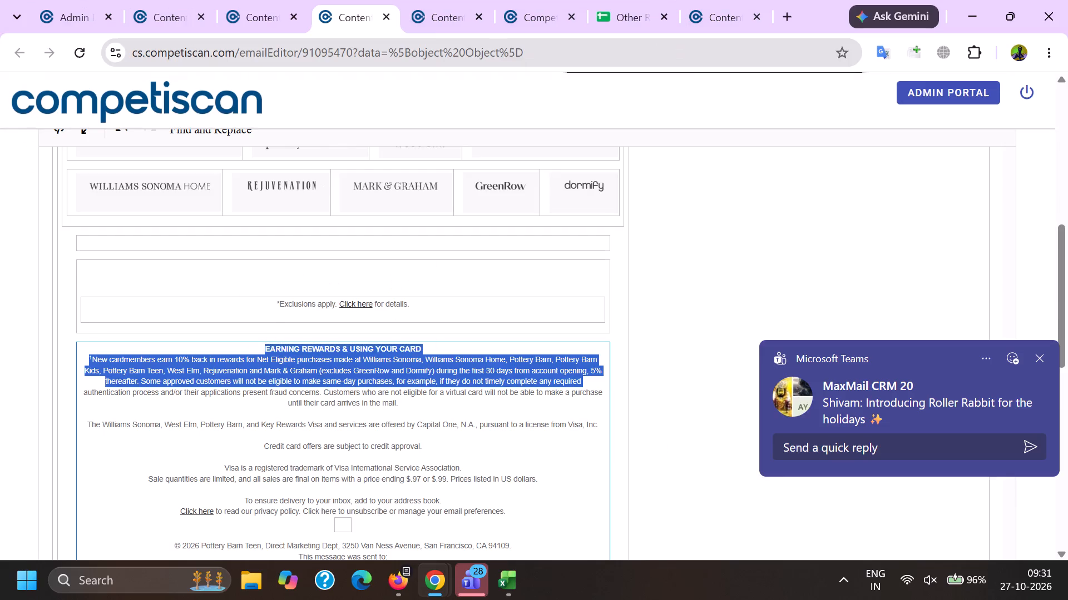
key(Page_Up)
key(Page_Up)
key(Page_Up)
key(Page_Up)
key(Page_Up)
key(Page_Up)
key(Page_Up)
key(Page_Up)
key(Page_Up)
key(Page_Up)
key(Page_Up)
key(Page_Up)
key(Page_Up)
key(Page_Up)
key(Page_Up)
key(Page_Up)
key(Page_Up)
key(Page_Up)
key(Page_Up)
key(Page_Up)
scroll(76, 388, down, 4)
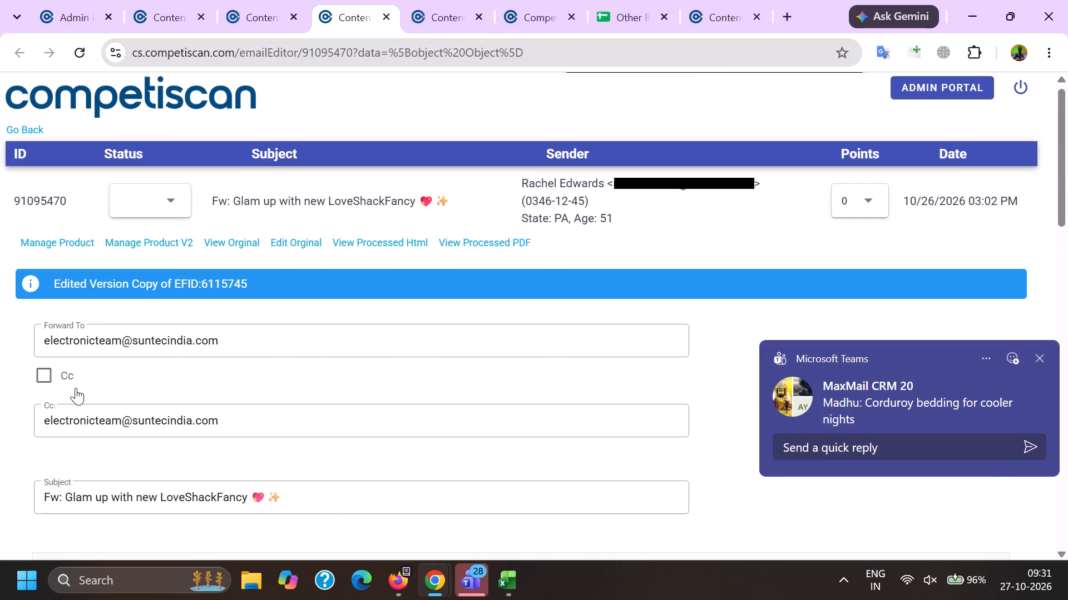
double_click(108, 325)
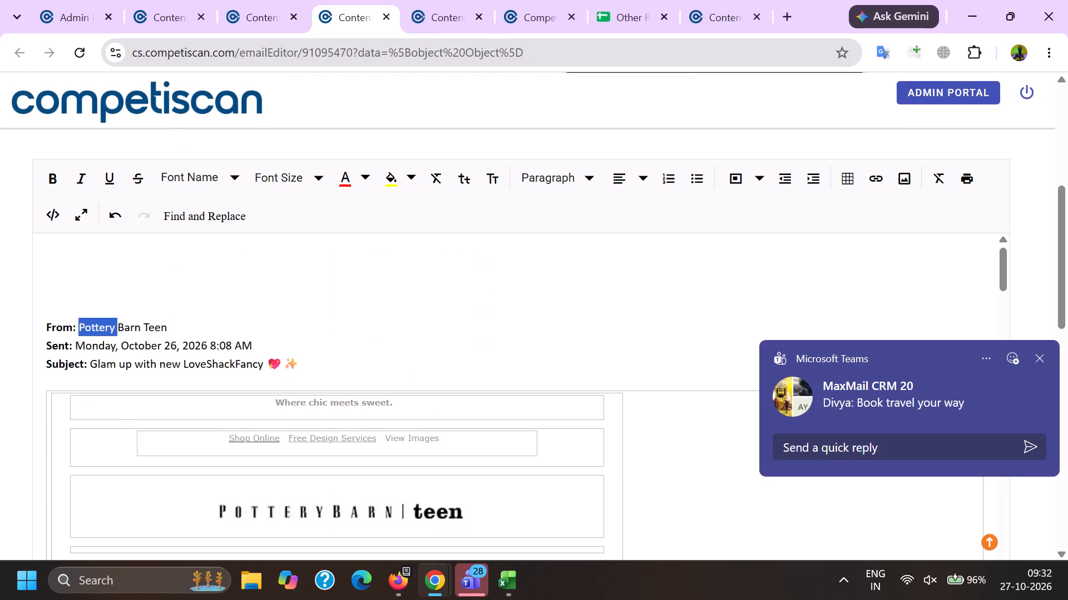
shift+click(147, 326)
key(ctrl+c)
key(alt+Tab)
Use the Pottery Barn Teen company logo as the product image.
scroll(311, 227, down, 6)
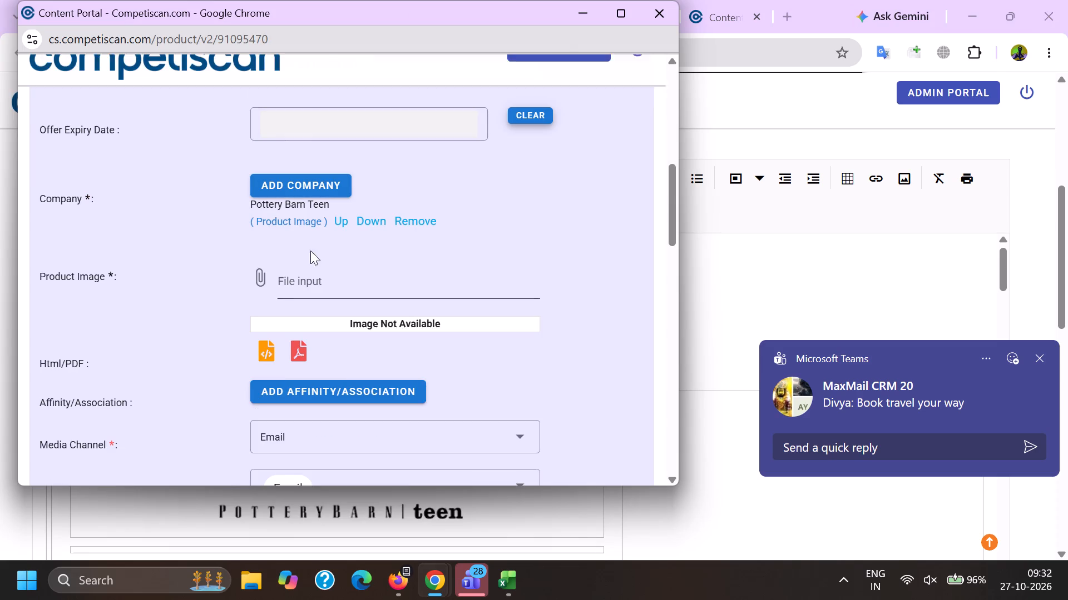
click(288, 227)
Add Capital One as a second company and Pottery Barn Teen (Retail) as the affinity/association.
click(298, 178)
key(c)
text(apital one)
scroll(363, 242, down, 1)
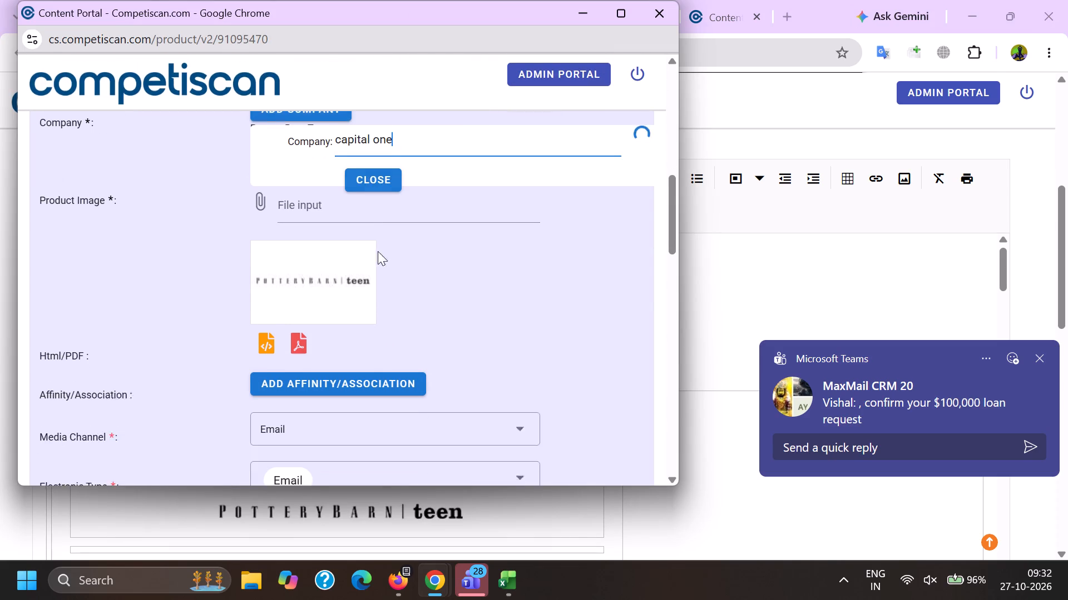
drag(380, 373, 381, 378)
click(384, 399)
click(403, 406)
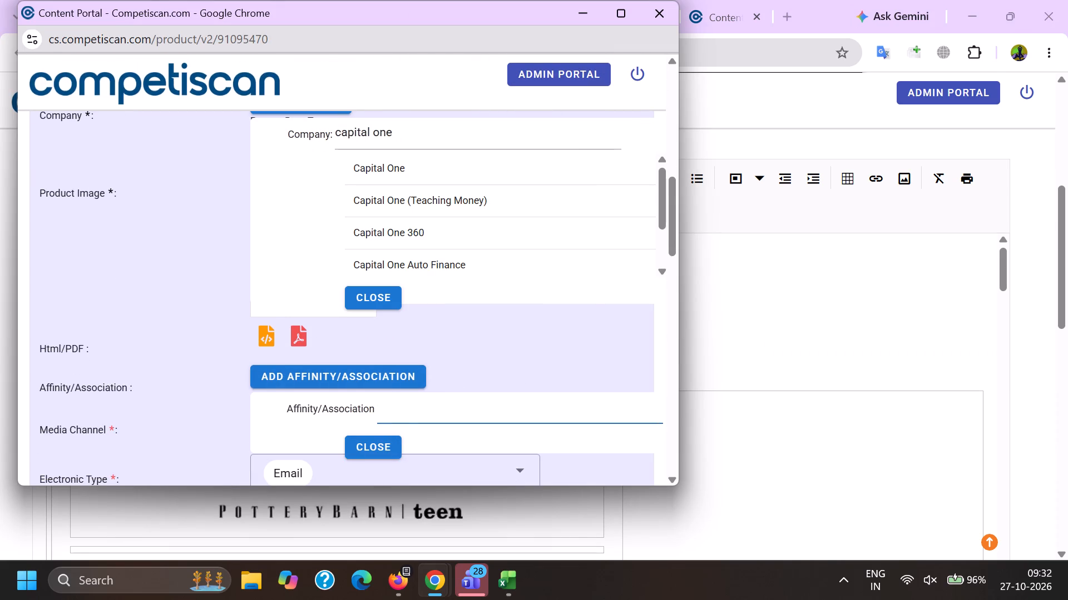
key(ctrl+v)
scroll(384, 389, up, 2)
click(397, 334)
click(314, 306)
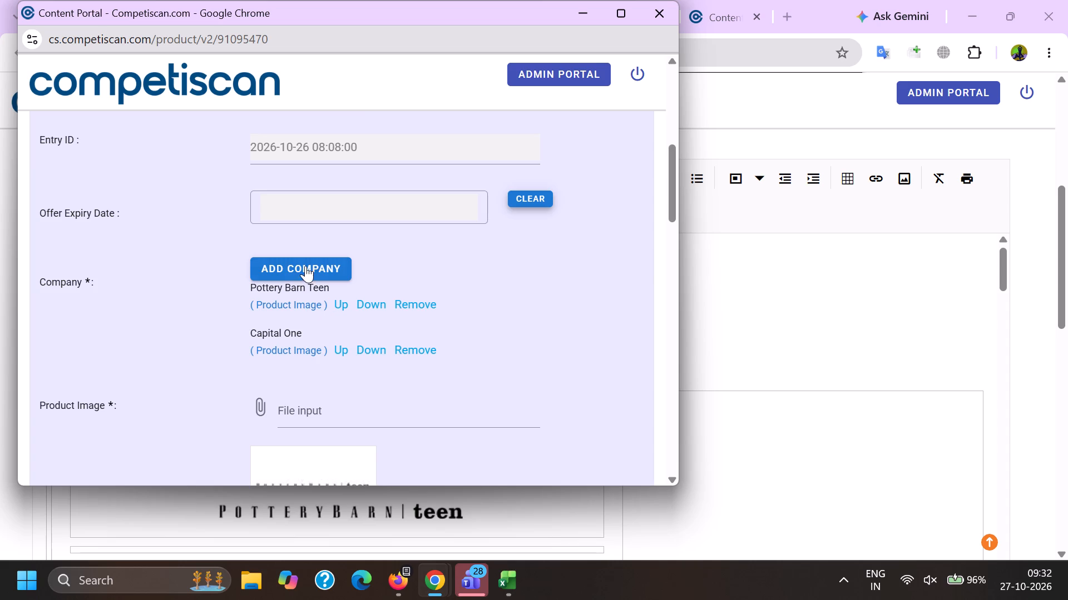
scroll(305, 264, down, 5)
click(389, 235)
click(379, 246)
Set the product's sector to Retail and its category to Home.
scroll(365, 218, down, 3)
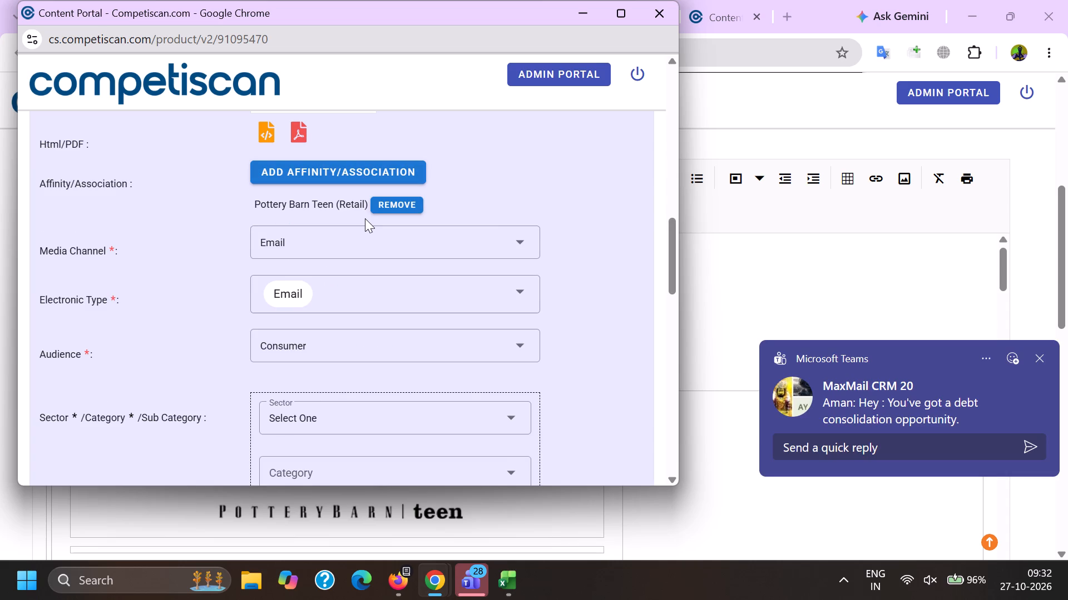
click(311, 188)
click(307, 169)
scroll(307, 168, down, 8)
click(307, 251)
drag(212, 241, 241, 243)
click(309, 234)
scroll(309, 233, down, 8)
scroll(293, 333, up, 6)
scroll(283, 444, up, 2)
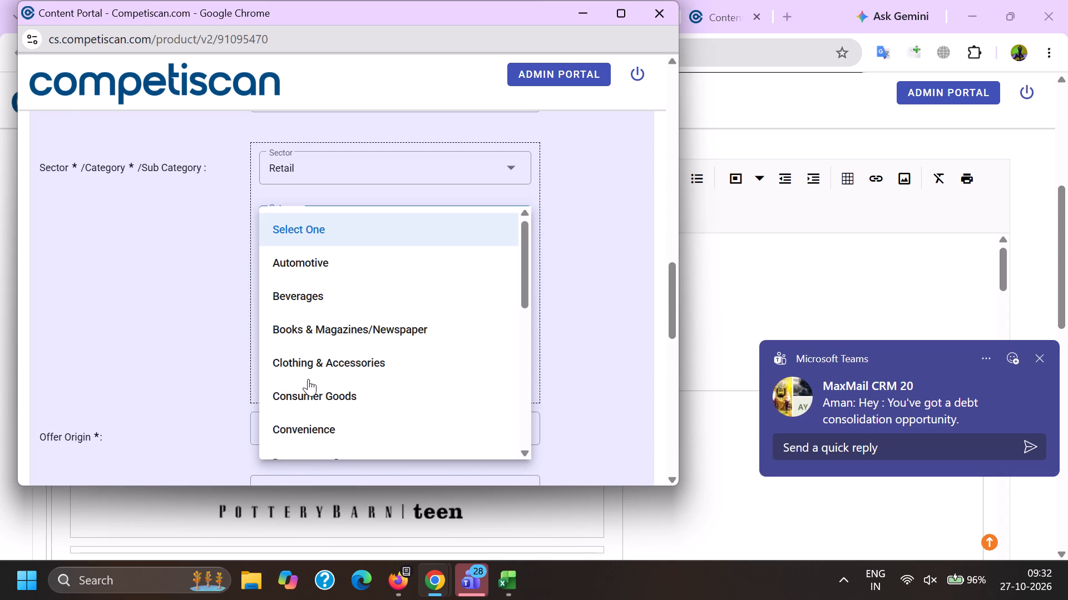
scroll(305, 333, down, 8)
click(296, 246)
drag(206, 249, 221, 258)
Check the products shown in the email, then choose Home Decor as sub category and add the classification.
click(288, 279)
key(alt+Tab)
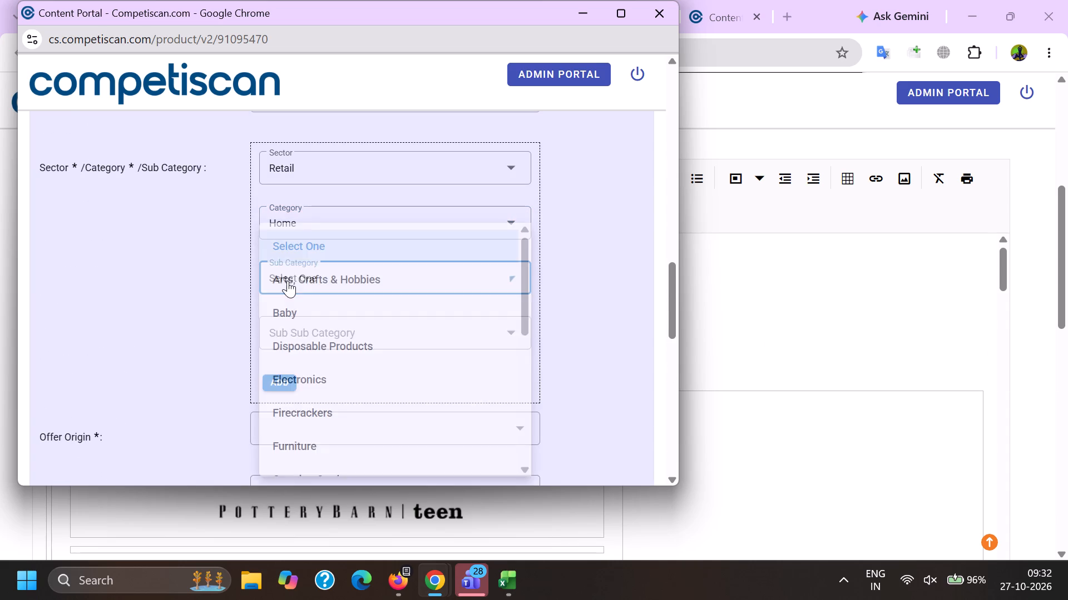
scroll(354, 393, down, 10)
click(358, 138)
scroll(345, 322, down, 15)
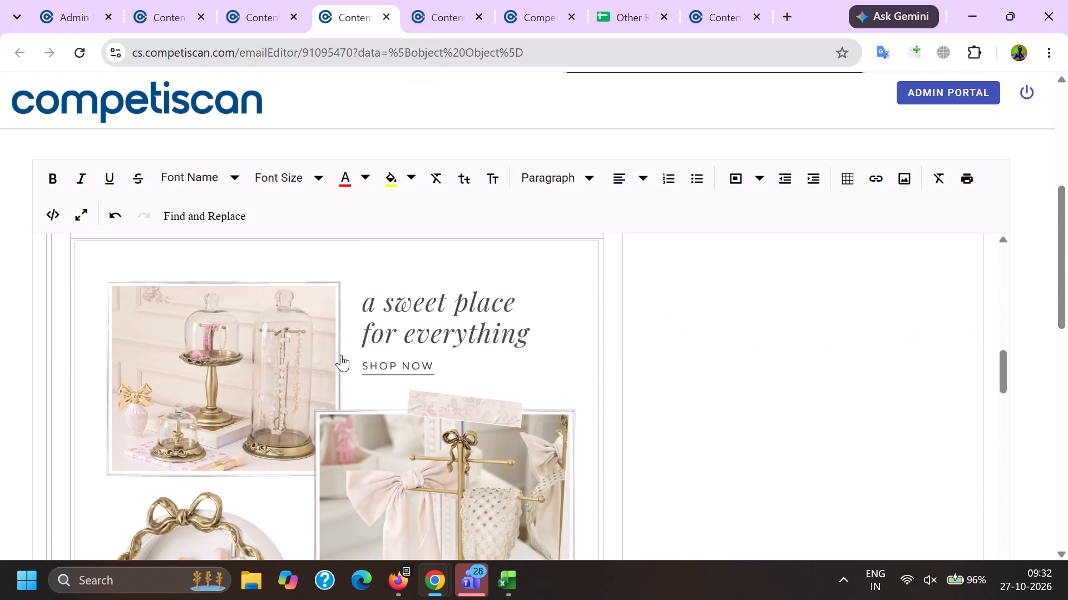
key(alt+Tab)
click(415, 180)
scroll(324, 359, down, 2)
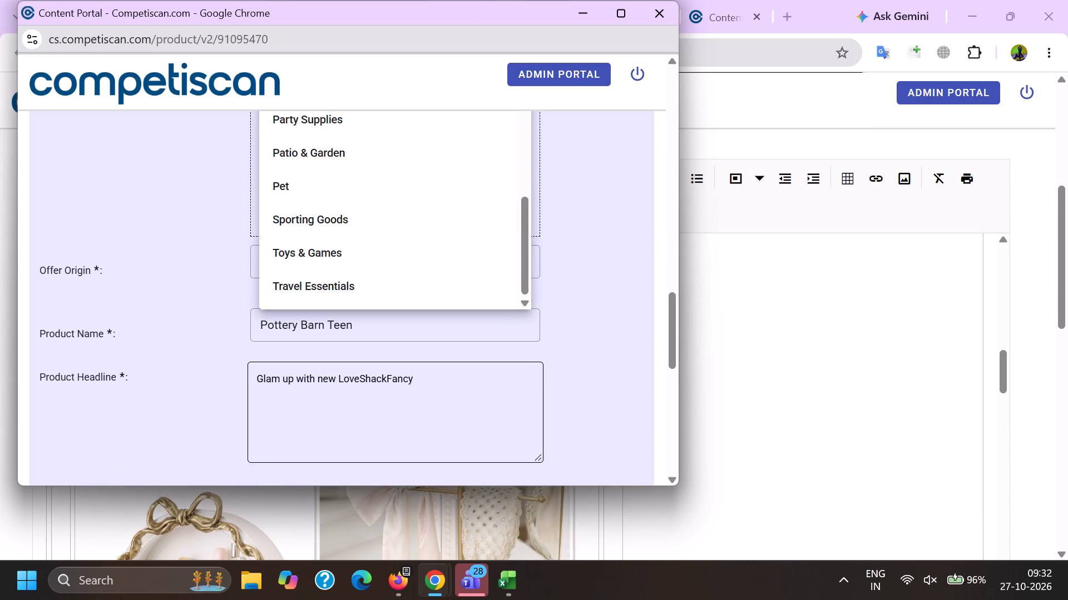
scroll(318, 375, up, 8)
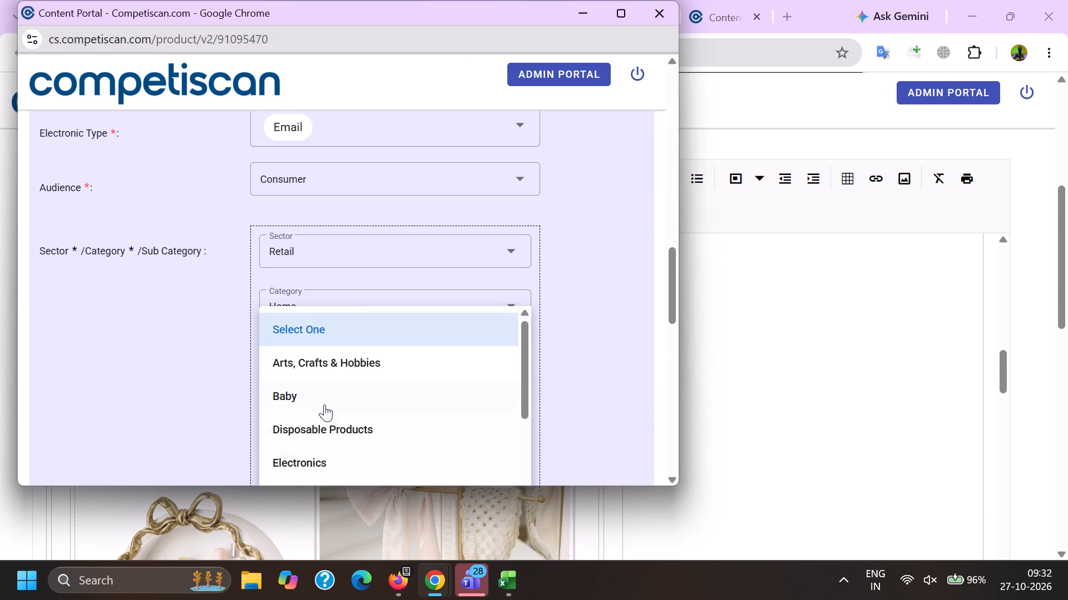
scroll(324, 404, down, 2)
click(316, 427)
click(184, 399)
click(283, 462)
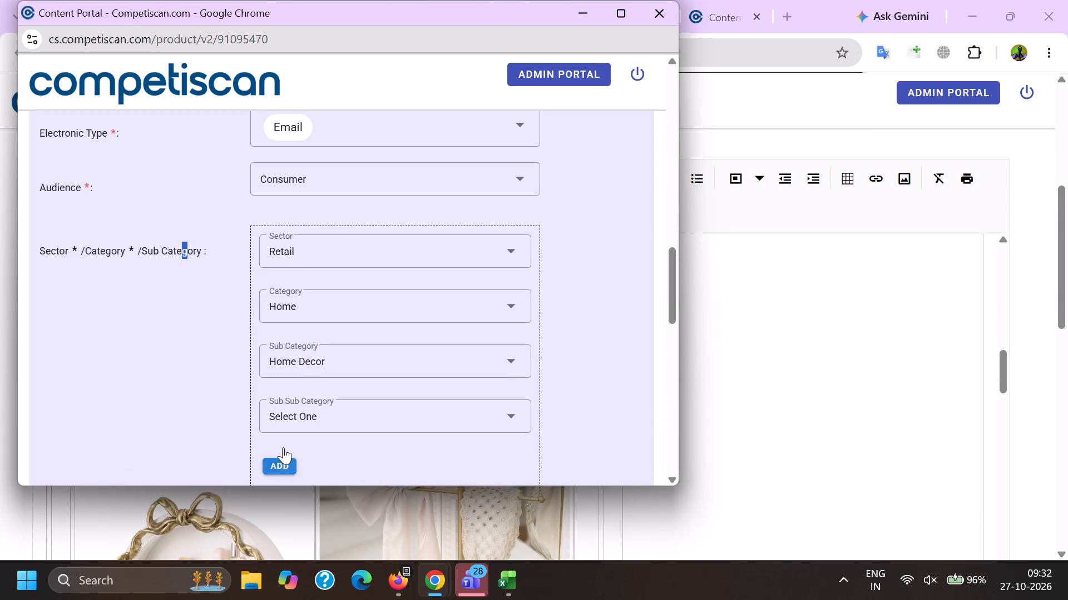
Add a second classification with sector Credit Cards, category Payment Cards and sub category Credit Cards.
click(283, 300)
scroll(286, 392, up, 7)
click(305, 376)
drag(163, 364, 185, 364)
click(305, 339)
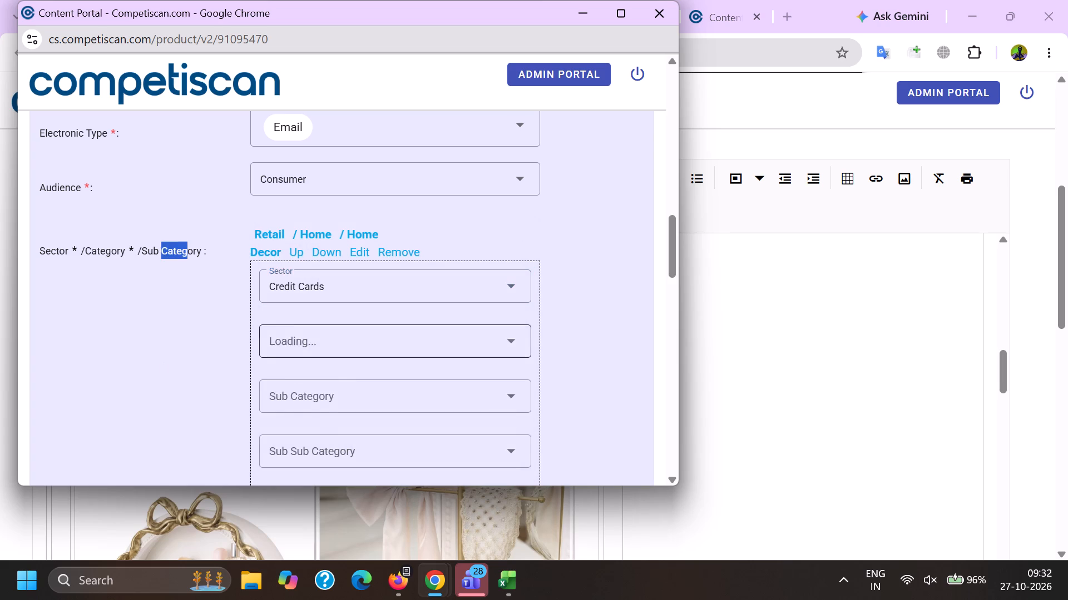
double_click(325, 403)
scroll(341, 262, down, 2)
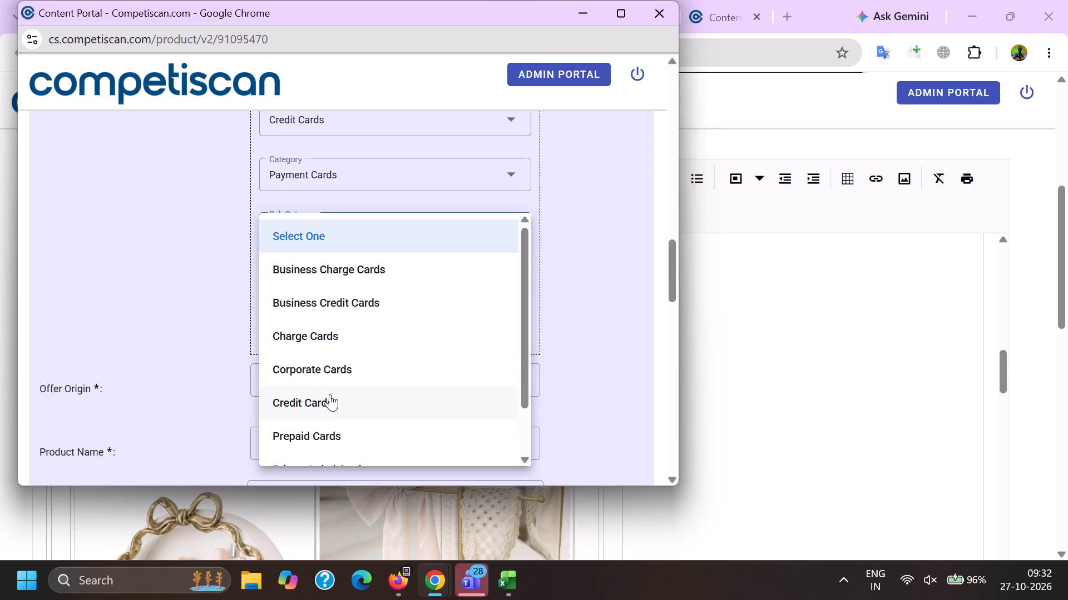
drag(330, 395, 325, 395)
drag(185, 368, 198, 367)
click(278, 337)
Set the offer origin to Provider/Bank.
scroll(311, 399, up, 3)
click(334, 333)
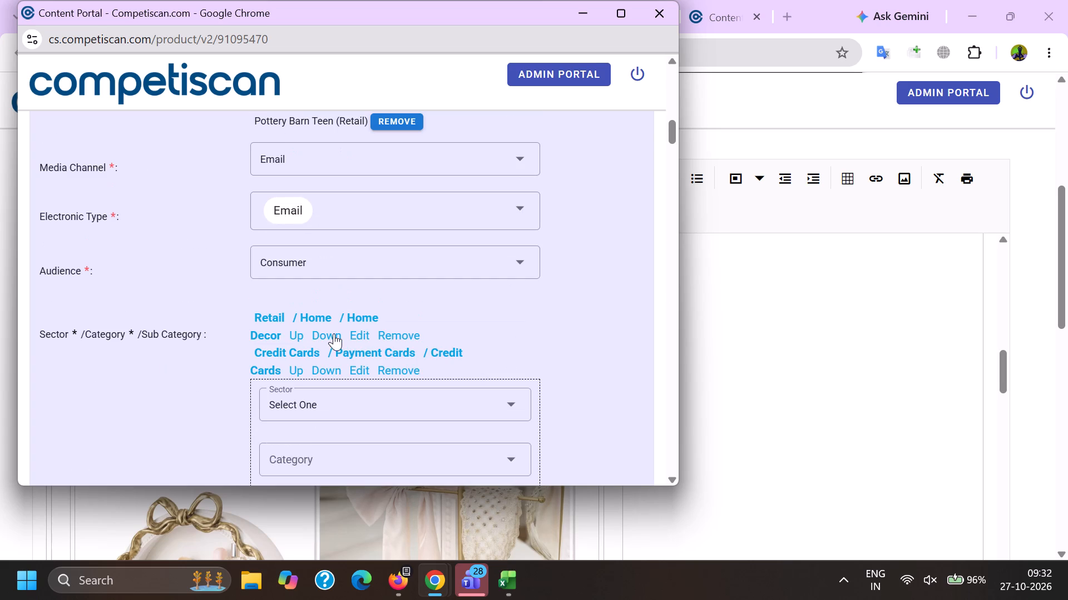
scroll(329, 300, down, 5)
click(291, 248)
Look up Pottery Barn in the product name and choose Pottery Barn Key Rewards Visa Credit Card.
double_click(295, 323)
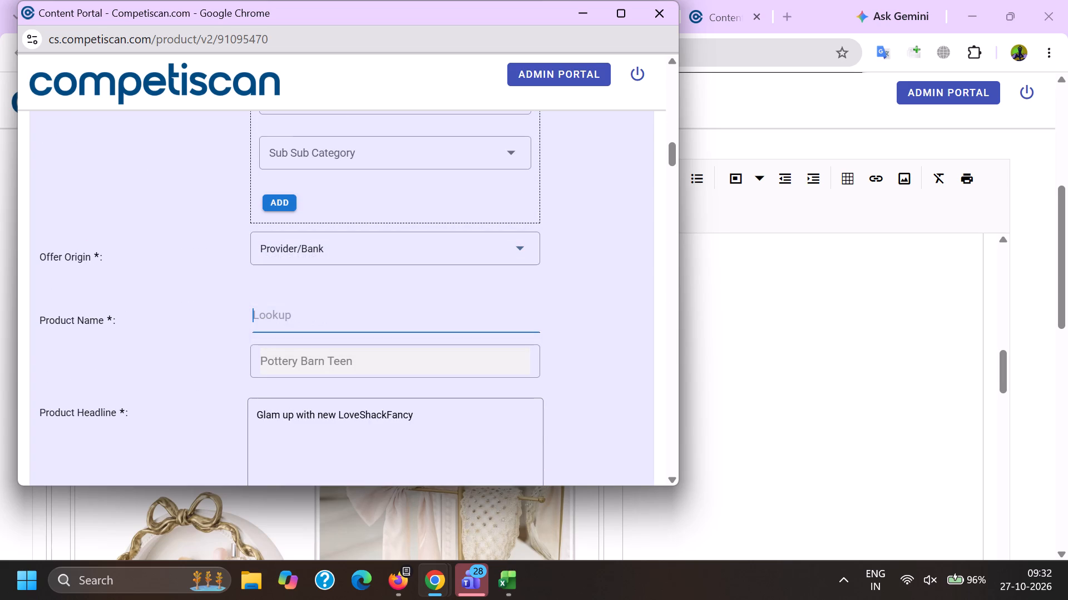
key(ctrl+v)
drag(319, 312, 612, 346)
key(BackSpace)
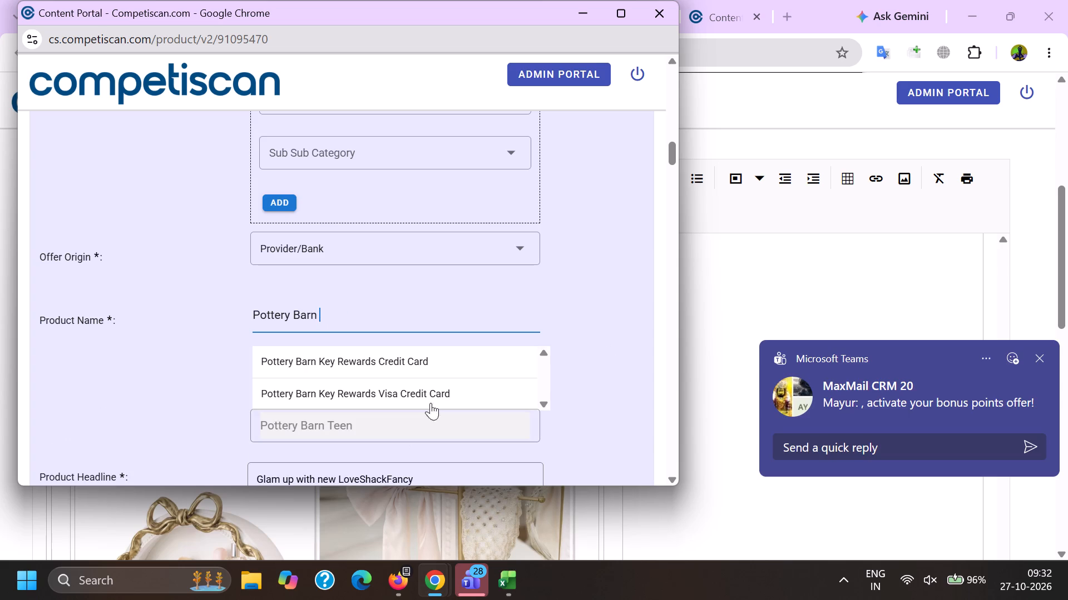
click(398, 394)
scroll(384, 396, up, 4)
click(323, 254)
scroll(321, 246, down, 5)
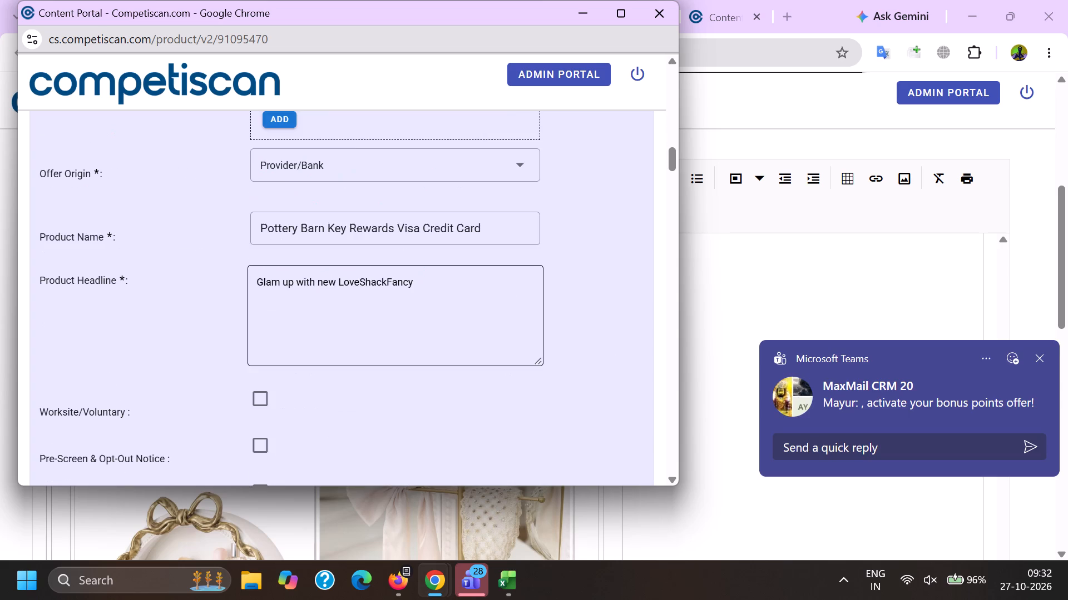
Replace the product headline with the email's subject "Glam up with new LoveShackFancy", using a period instead of the emojis.
drag(441, 302, 187, 272)
key(BackSpace)
key(alt+Tab)
scroll(266, 410, up, 13)
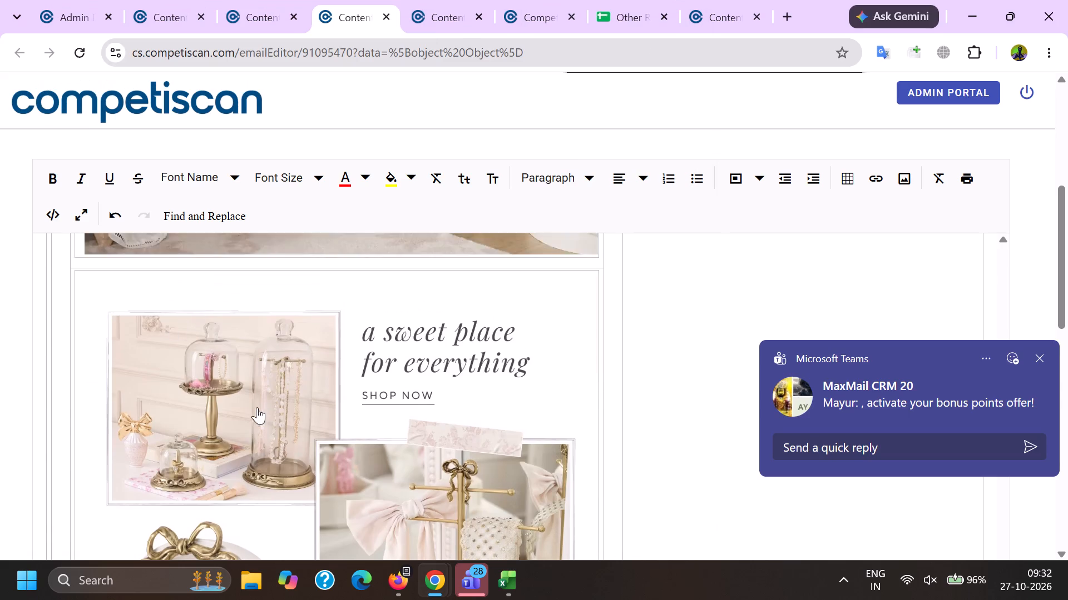
scroll(257, 407, up, 2)
drag(90, 363, 380, 351)
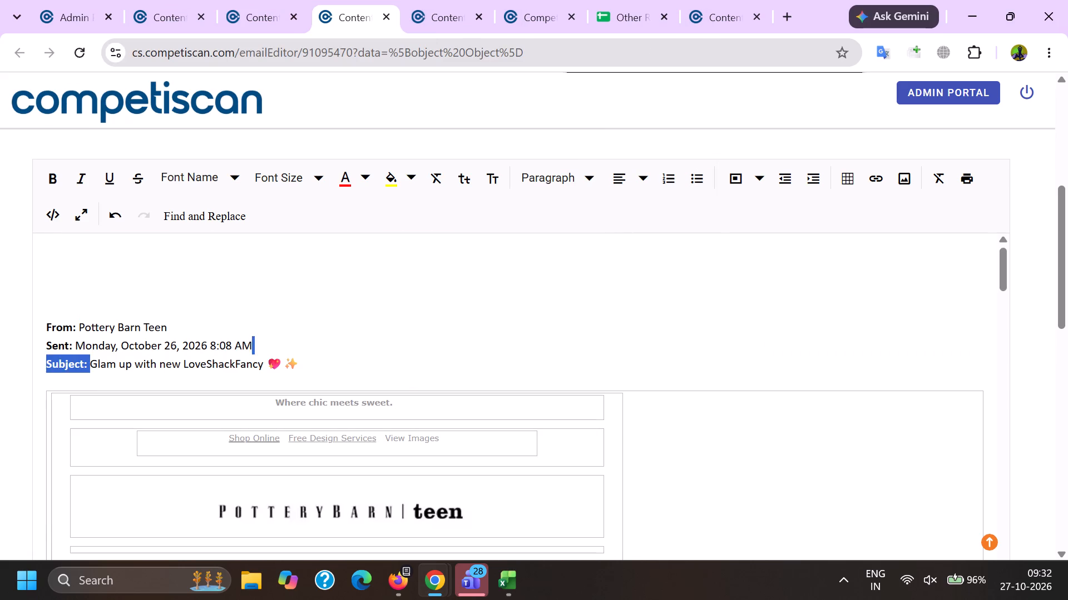
drag(380, 351, 388, 356)
key(ctrl+c)
key(alt+Tab)
key(ctrl+v)
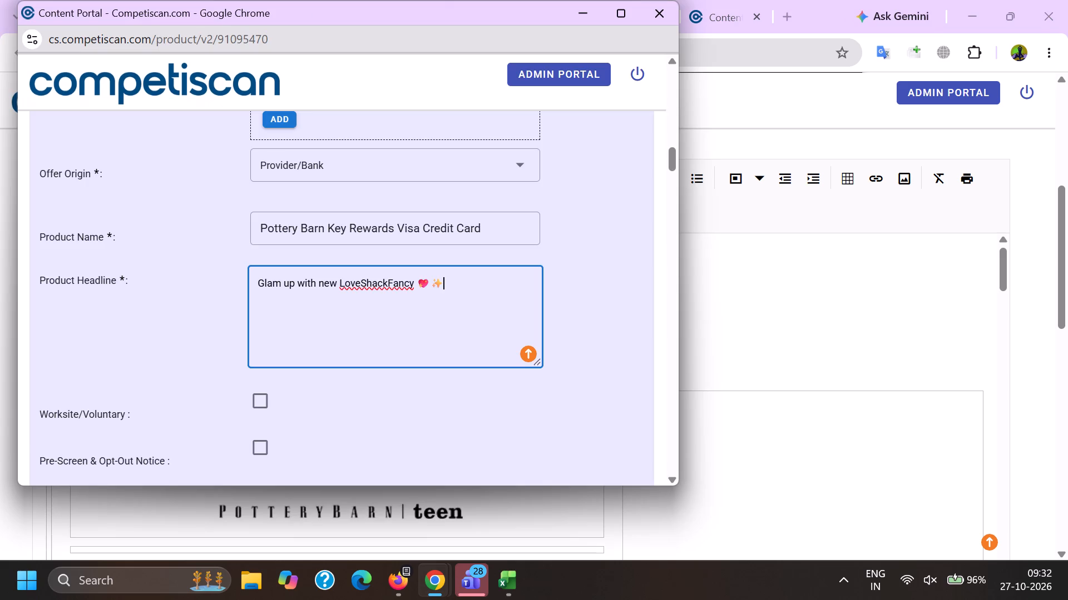
key(BackSpace)
key(BackSpace)
key(BackSpace)
text(.)
key(space)
Append the email's preheader "Where chic meets sweet" to the product headline, without its final period.
key(alt+Tab)
triple_click(293, 401)
key(ctrl+c)
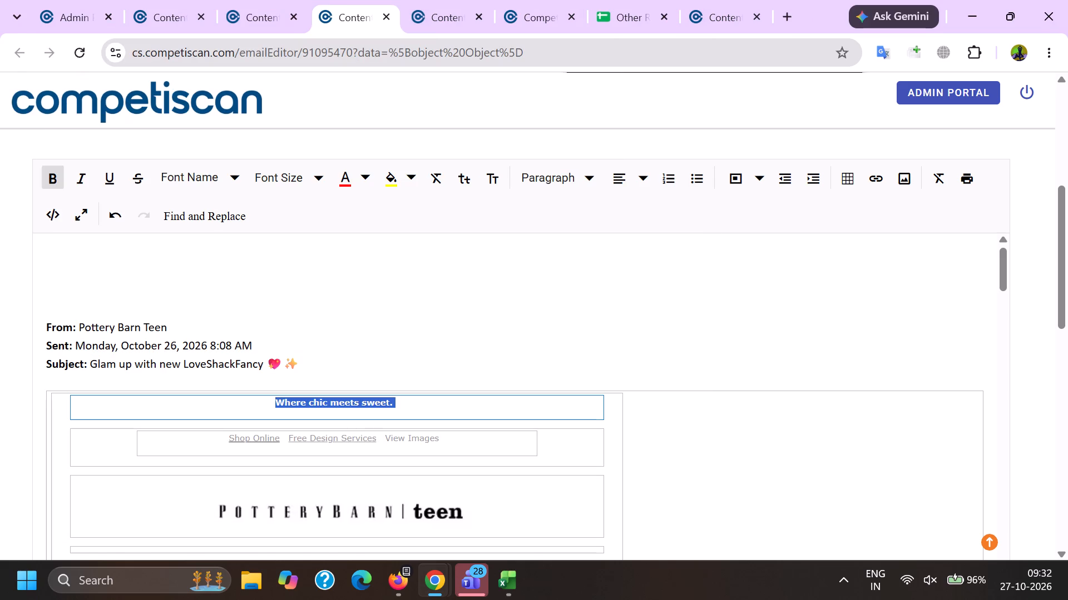
key(alt+Tab)
key(ctrl+v)
key(BackSpace)
Select the URL/Website option and set the mailing type to Acquisition.
scroll(344, 336, down, 5)
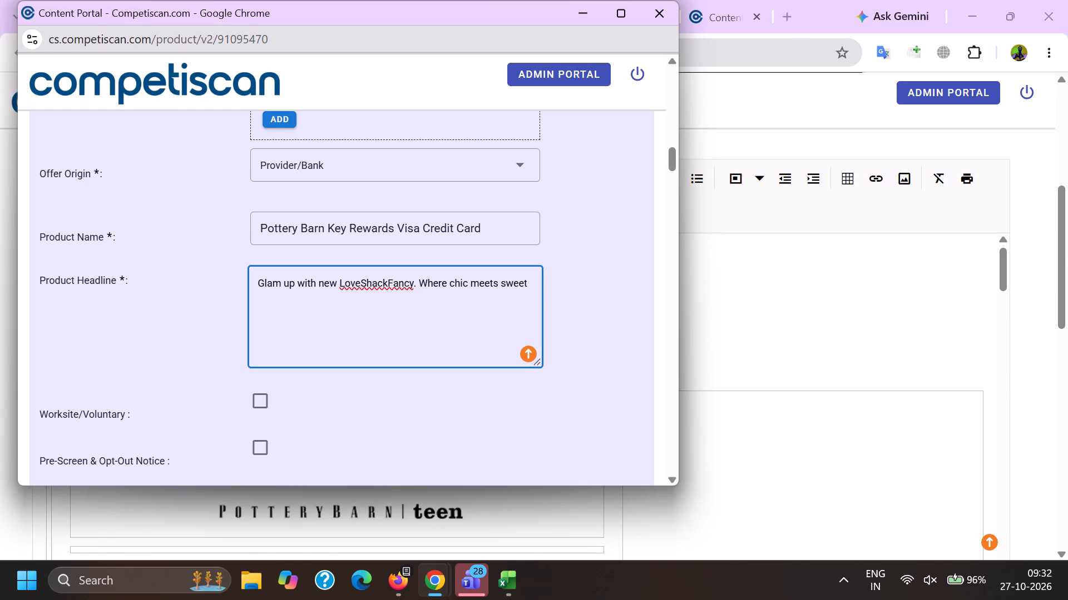
click(325, 239)
scroll(342, 151, down, 10)
click(343, 277)
drag(193, 269, 200, 269)
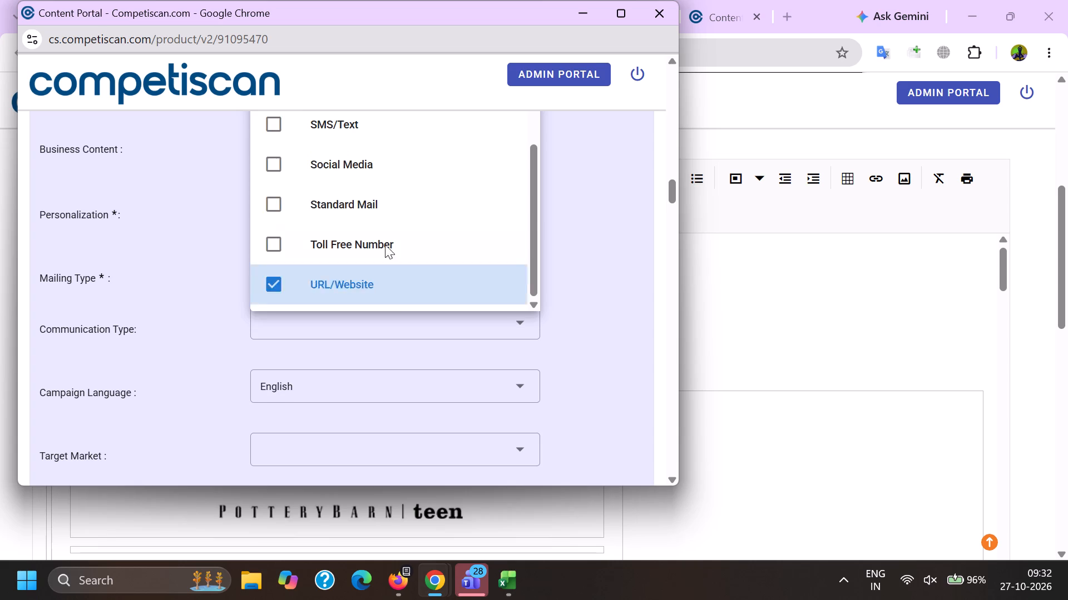
click(303, 266)
click(309, 290)
drag(220, 295, 234, 303)
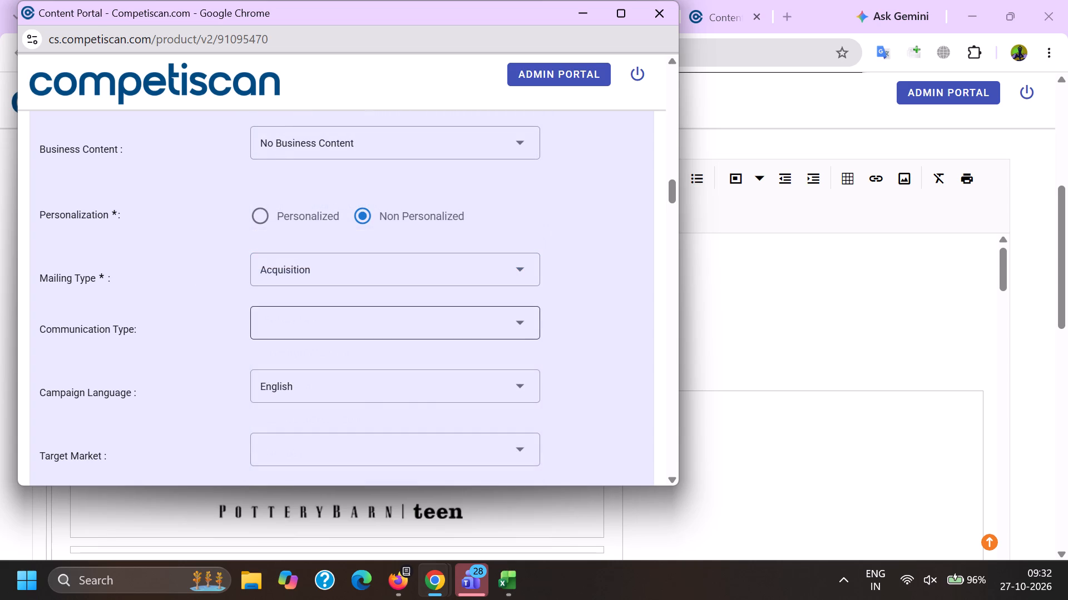
Select Bonuses/Contests/Incentives, Co-Brand and Mobile Application as the communication types.
click(312, 321)
scroll(305, 203, down, 1)
click(344, 372)
scroll(342, 362, down, 5)
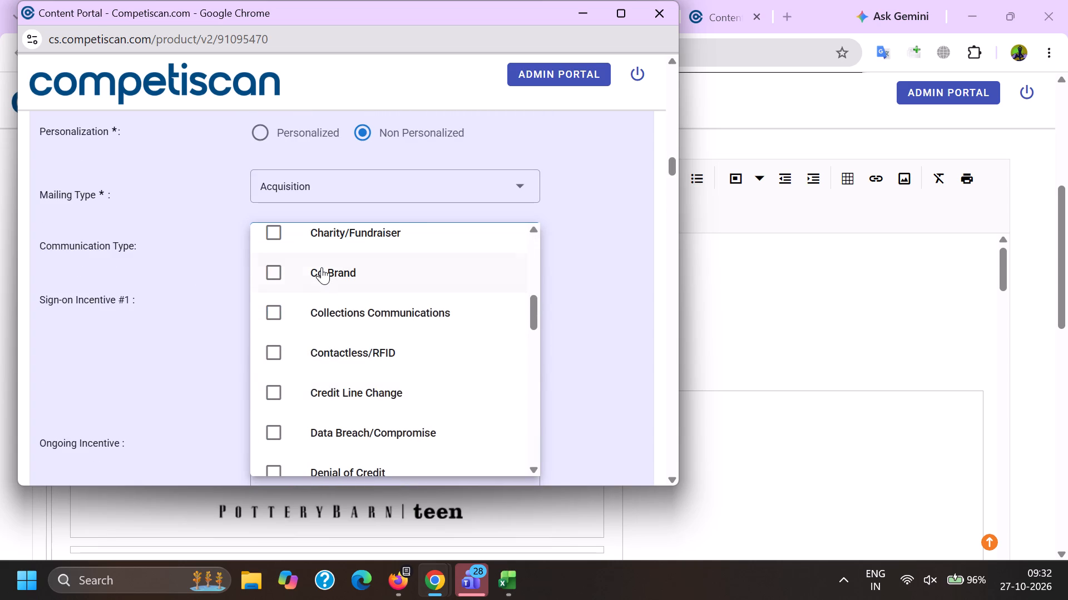
click(322, 267)
scroll(307, 357, down, 6)
click(334, 404)
click(199, 382)
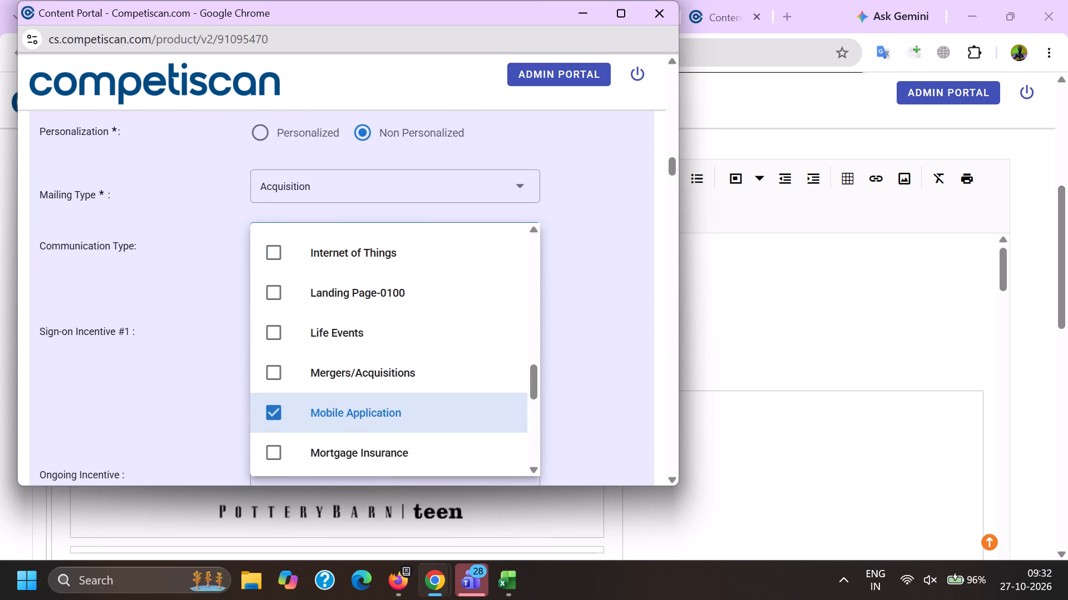
Copy the Sign-on Incentive #1 text, "10% back in rewards during the first 30 days from account opening", from product form 20933141.
click(757, 315)
click(768, 0)
drag(772, 296, 159, 211)
key(ctrl+c)
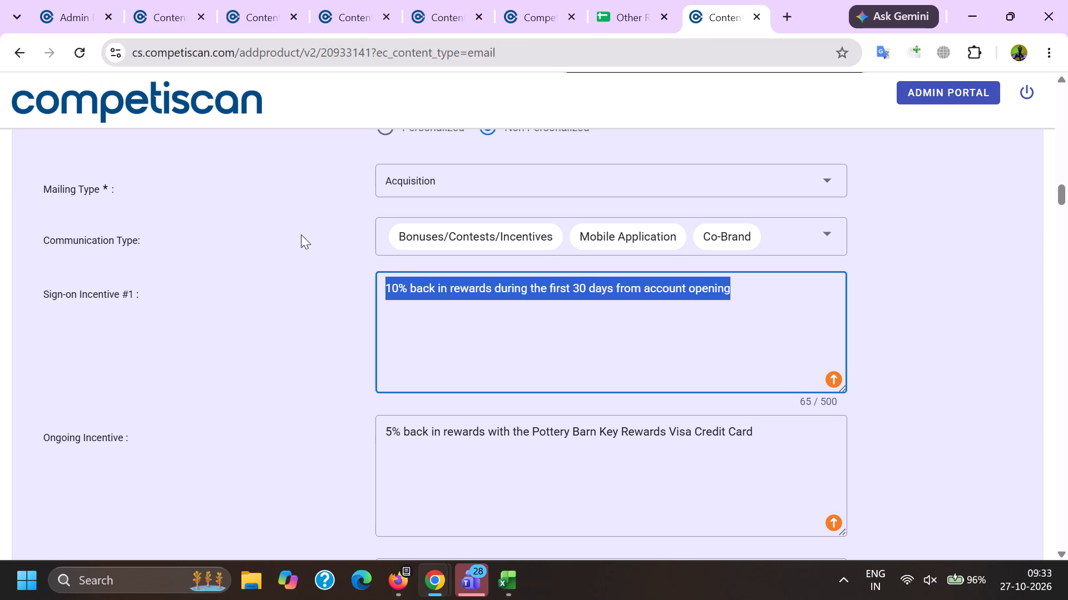
key(alt+Tab)
click(335, 356)
key(ctrl+v)
Copy the ongoing incentive "5% back in rewards with the Pottery Barn Key Rewards Visa Credit Card" from product form 20933141.
click(309, 461)
key(alt+Tab)
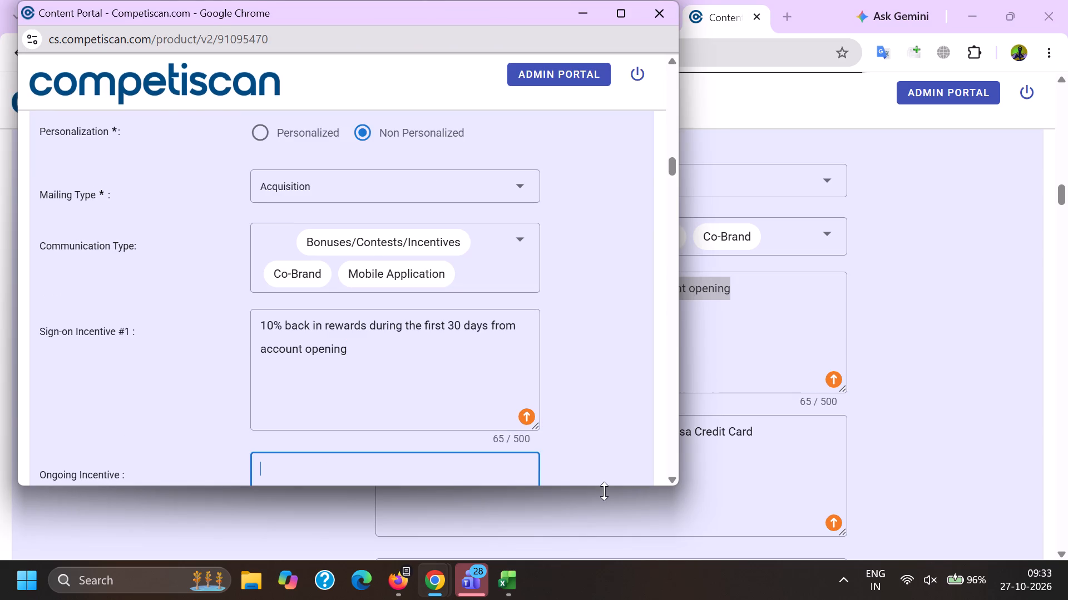
drag(755, 449, 133, 388)
key(ctrl+c)
key(alt+Tab)
key(ctrl+v)
scroll(306, 249, down, 2)
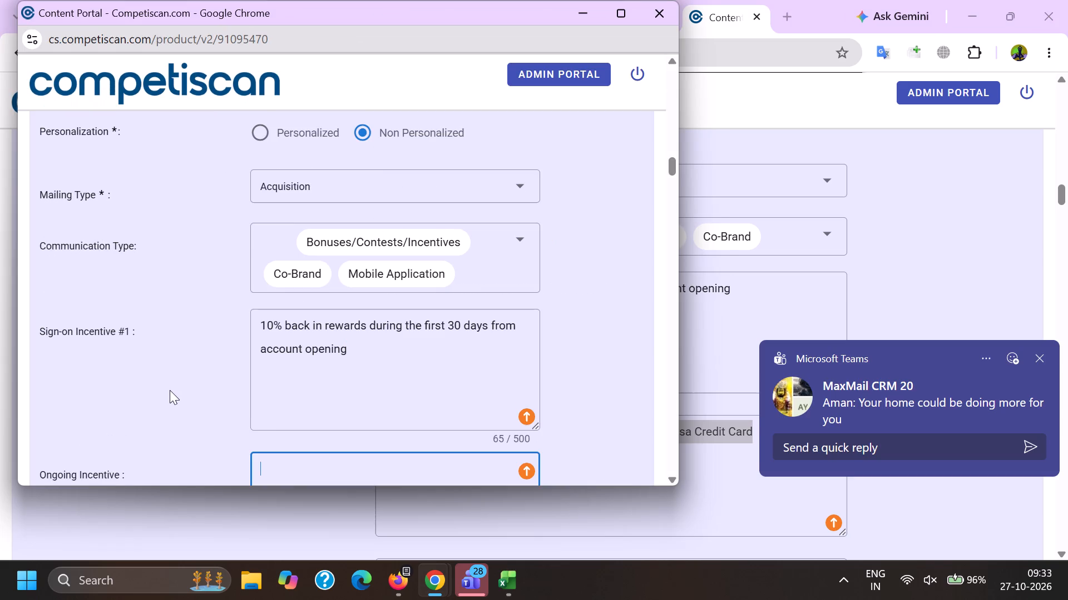
Set Sign-on Incentive Type #1 to Coupon/Discount and Sign-on Incentive Value #1 to 10.00.
scroll(170, 390, down, 2)
click(281, 260)
scroll(284, 260, down, 8)
click(306, 369)
drag(137, 348, 190, 354)
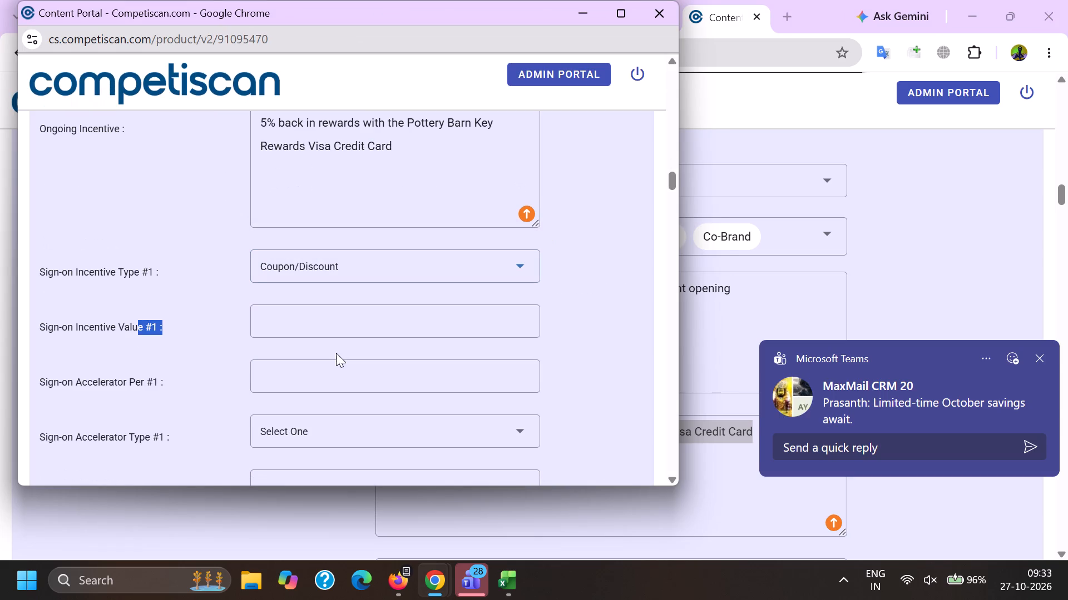
click(259, 330)
text(10.00)
key(Tab)
key(Tab)
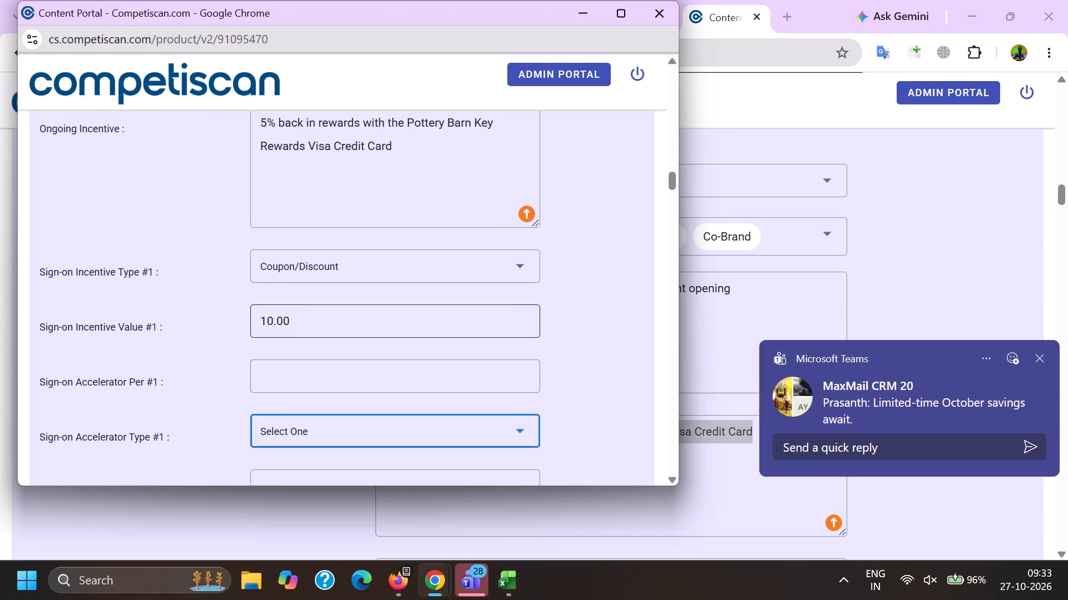
For sign-on incentive #1, enter 10.00 as maximum award and 1 as window in months, and answer its qualifier Yes.
key(Tab)
text(10.)
text(00)
key(Tab)
key(Tab)
key(Tab)
key(1)
scroll(458, 125, down, 3)
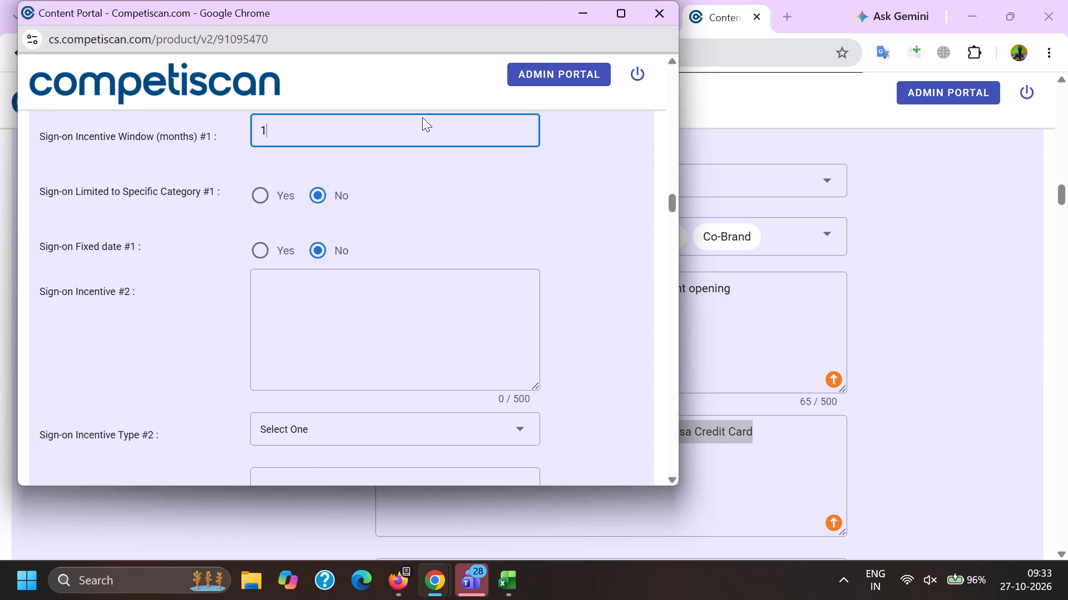
click(261, 262)
click(261, 254)
In the payment card offer details, choose the application type and set the card network to Visa.
scroll(261, 261, down, 11)
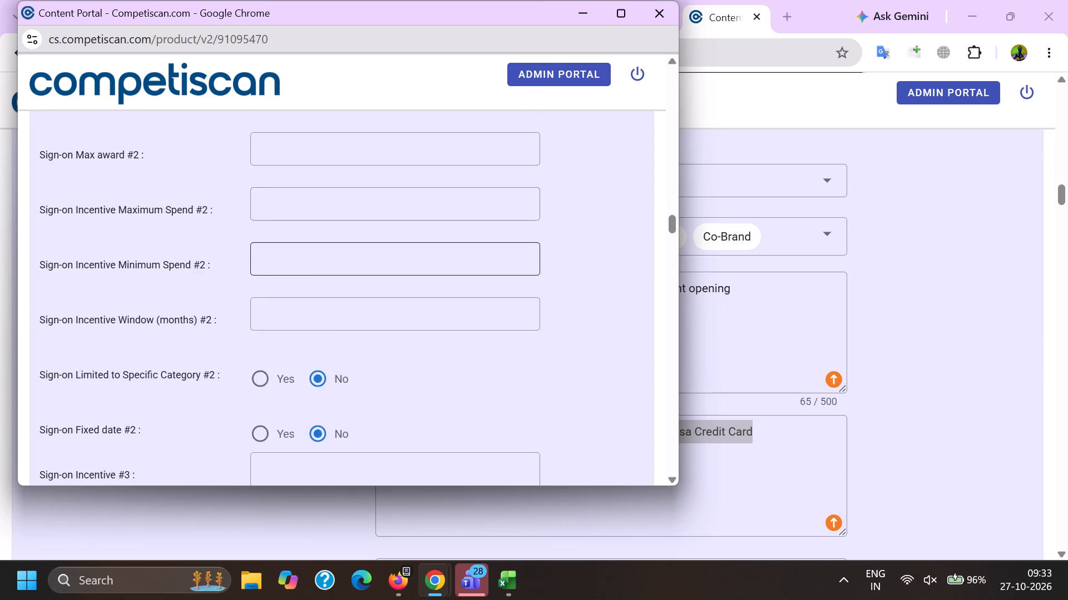
scroll(280, 264, down, 11)
scroll(284, 299, up, 2)
click(295, 287)
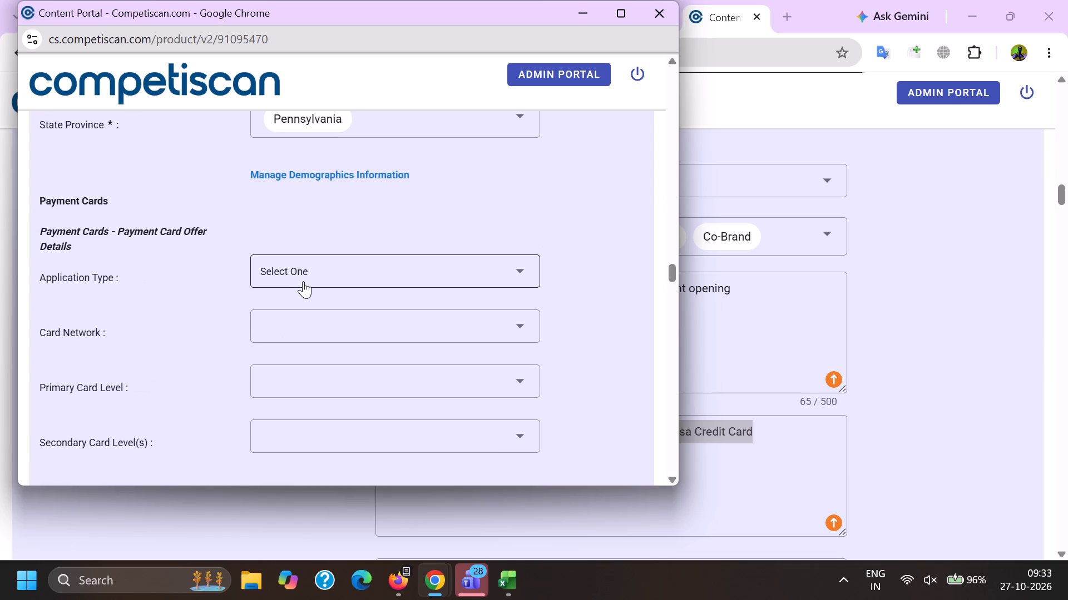
scroll(337, 141, down, 1)
click(341, 268)
drag(177, 251, 235, 253)
click(327, 233)
scroll(327, 124, down, 2)
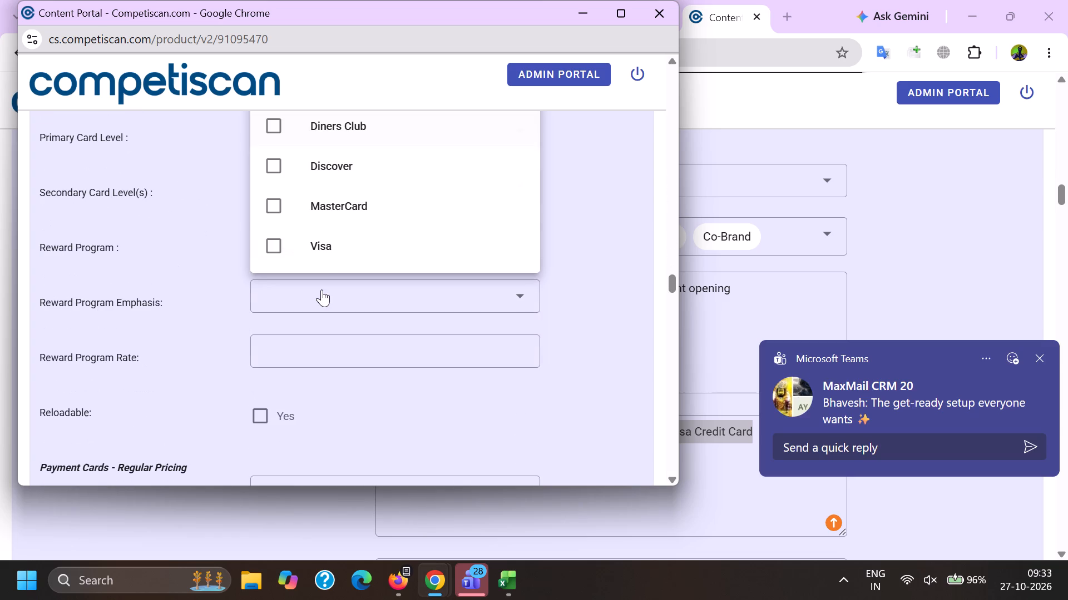
click(323, 252)
drag(164, 223, 191, 235)
Set the primary card level to Visa Signature and mark Reward Program as Yes.
scroll(320, 337, up, 2)
click(293, 287)
scroll(345, 211, down, 8)
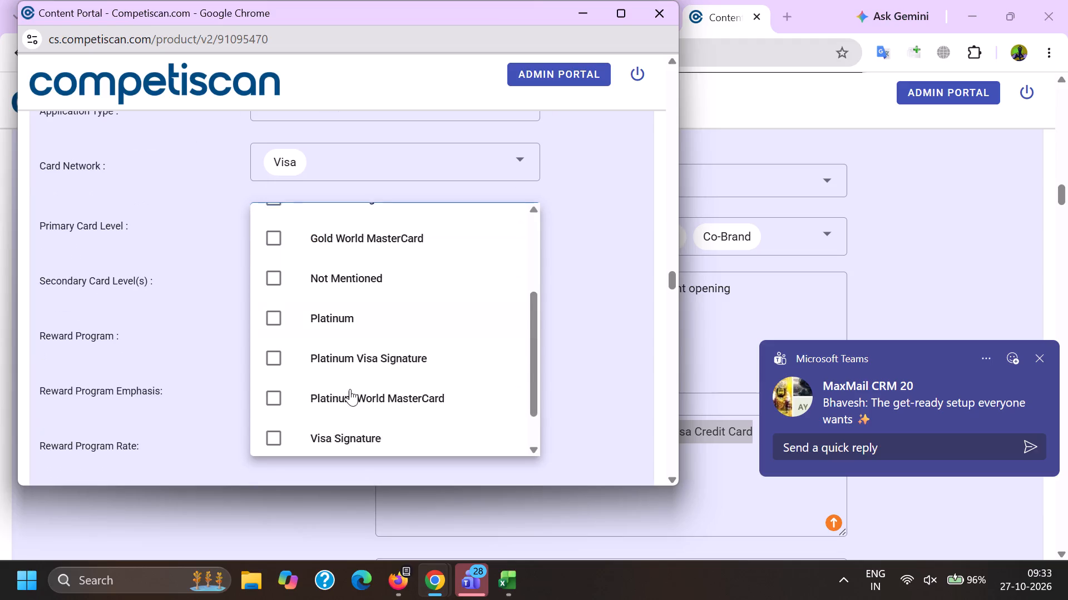
drag(368, 402, 362, 399)
drag(101, 352, 121, 356)
click(253, 351)
double_click(175, 376)
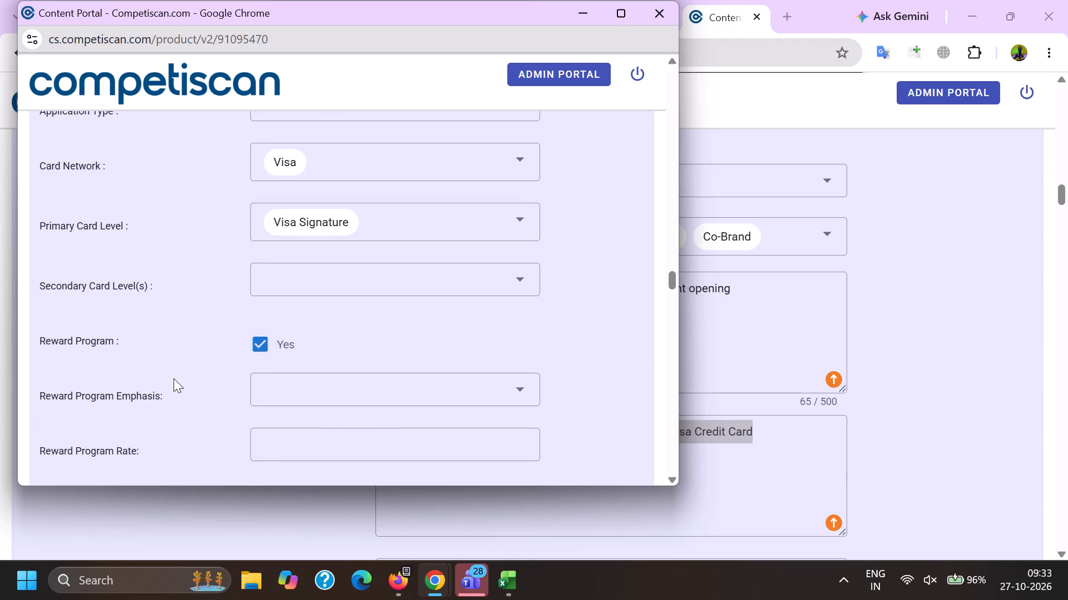
Mark Credit Card Mentioned in the retail credit section and submit the product form.
key(End)
click(263, 224)
click(302, 466)
key(alt+Tab)
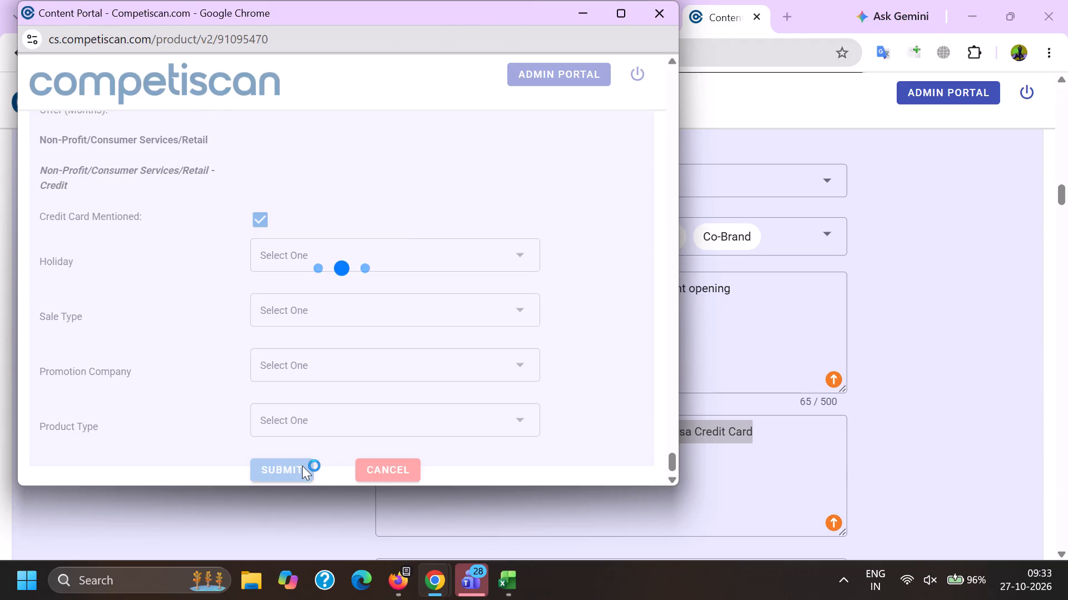
Switch to Firefox, reload the E-Glacier and Focus lists for the e.pbteen.com search, and examine the forwarded emails in them.
click(290, 0)
click(360, 0)
click(246, 0)
click(406, 592)
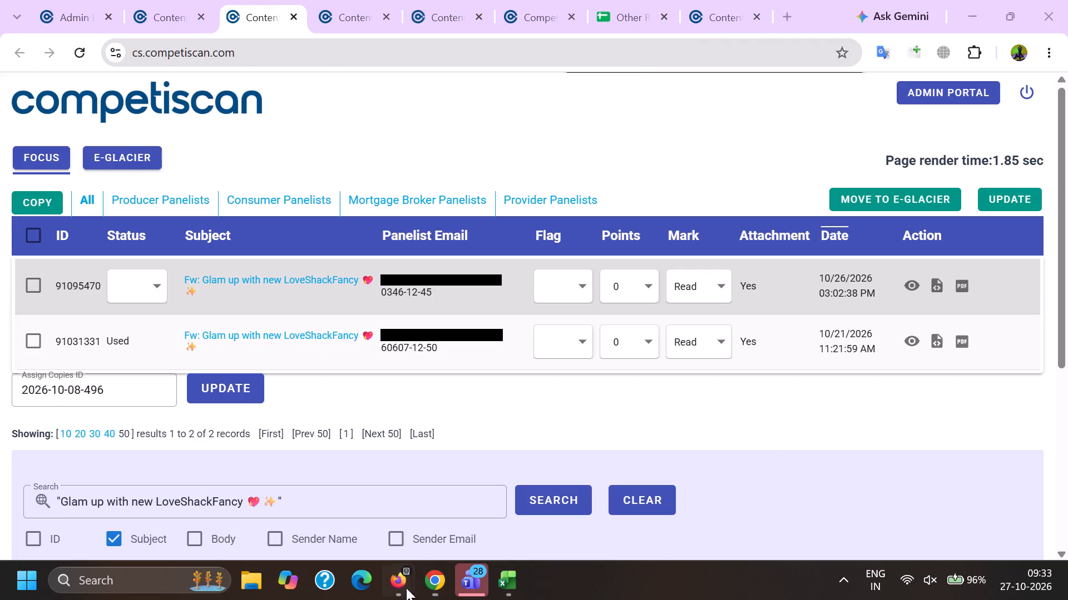
click(155, 491)
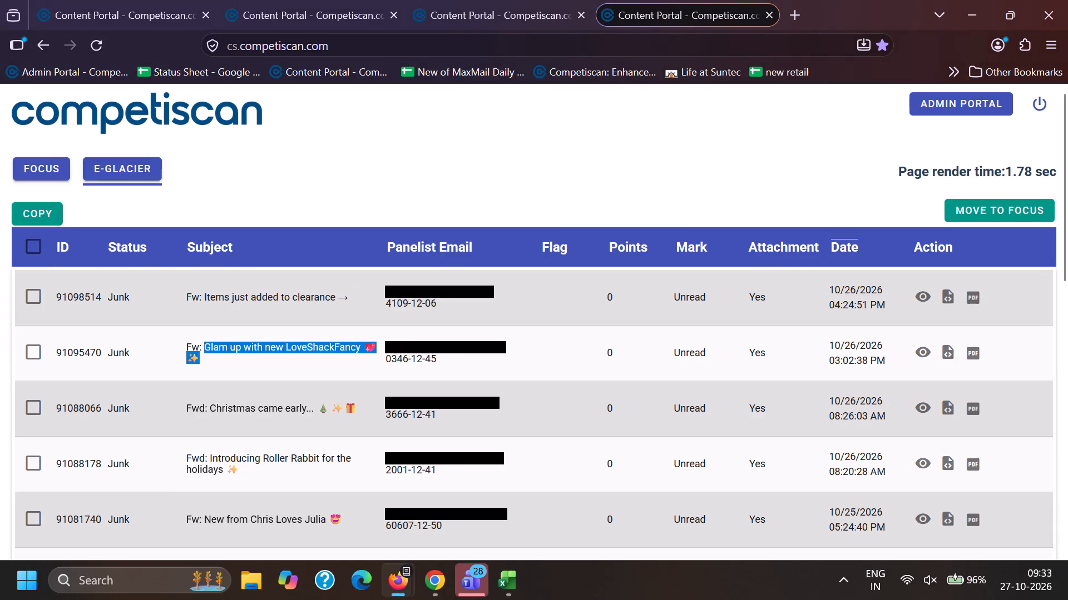
scroll(210, 461, down, 1)
click(201, 488)
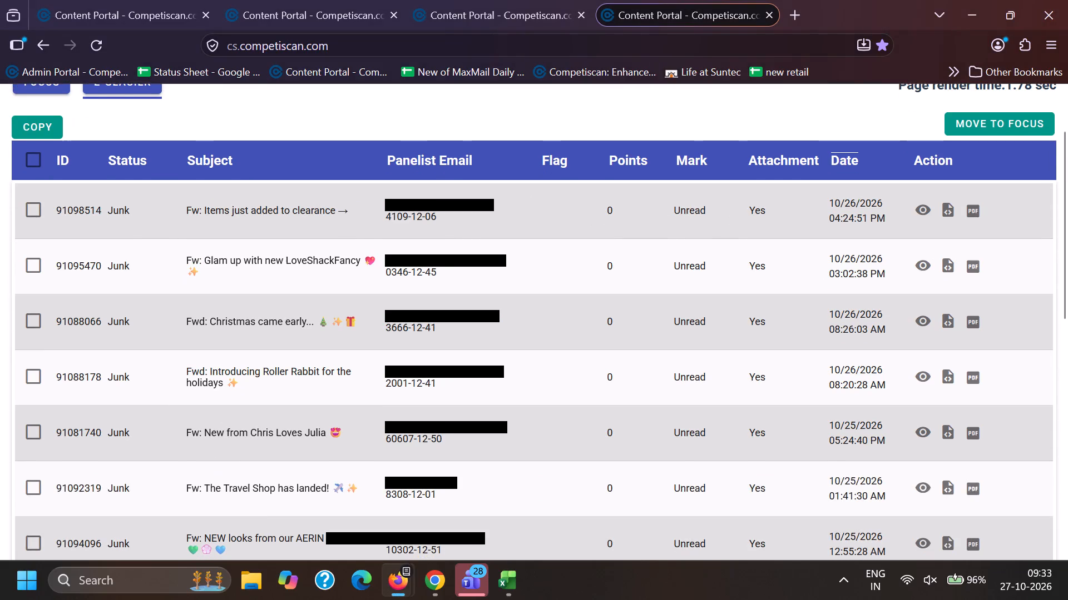
scroll(196, 313, up, 5)
click(129, 170)
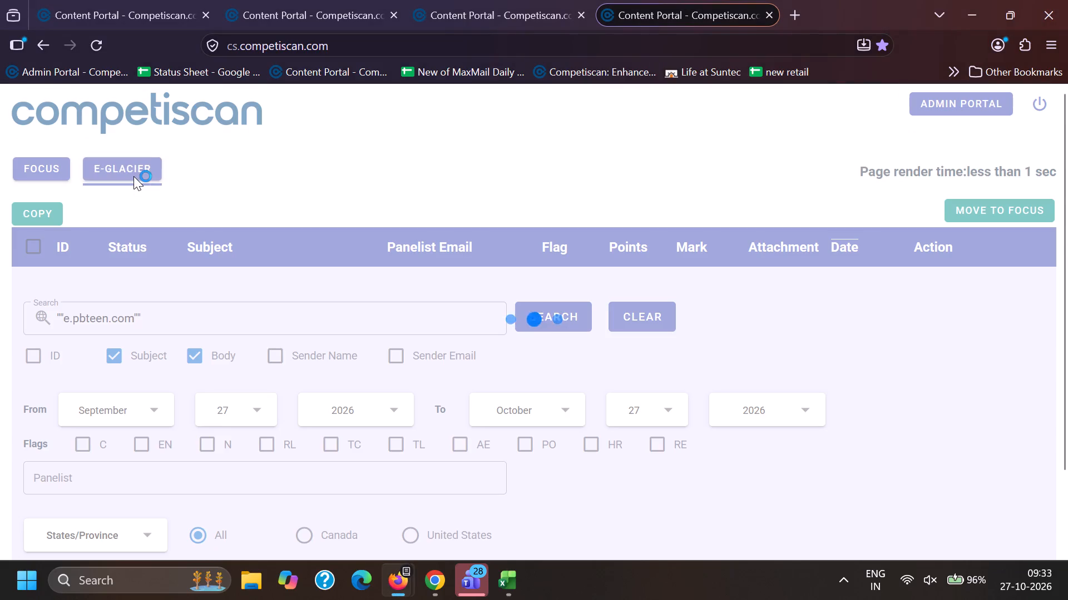
click(57, 164)
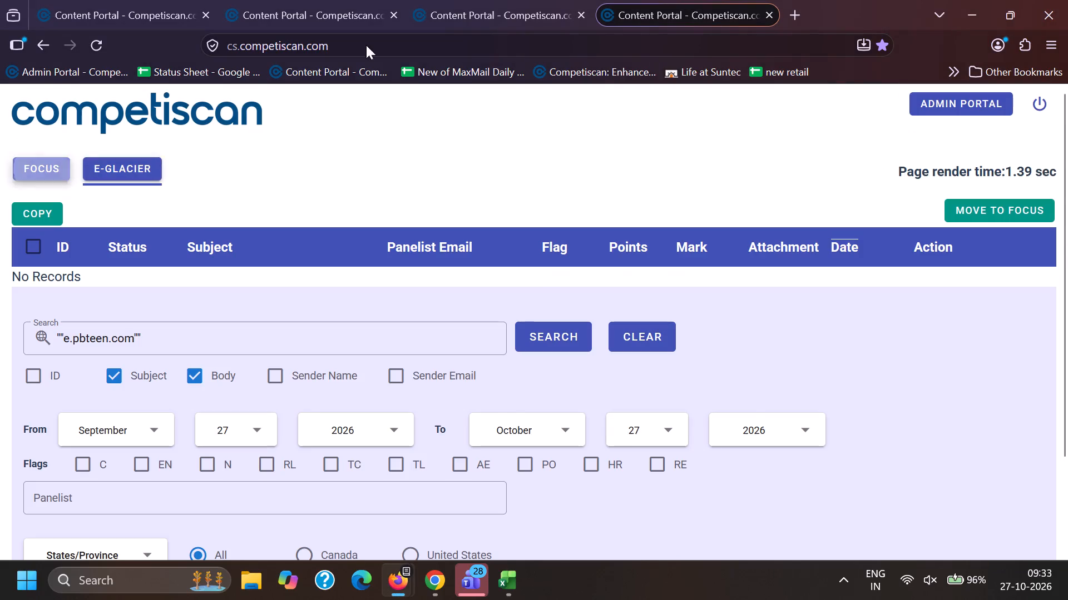
click(488, 0)
click(673, 0)
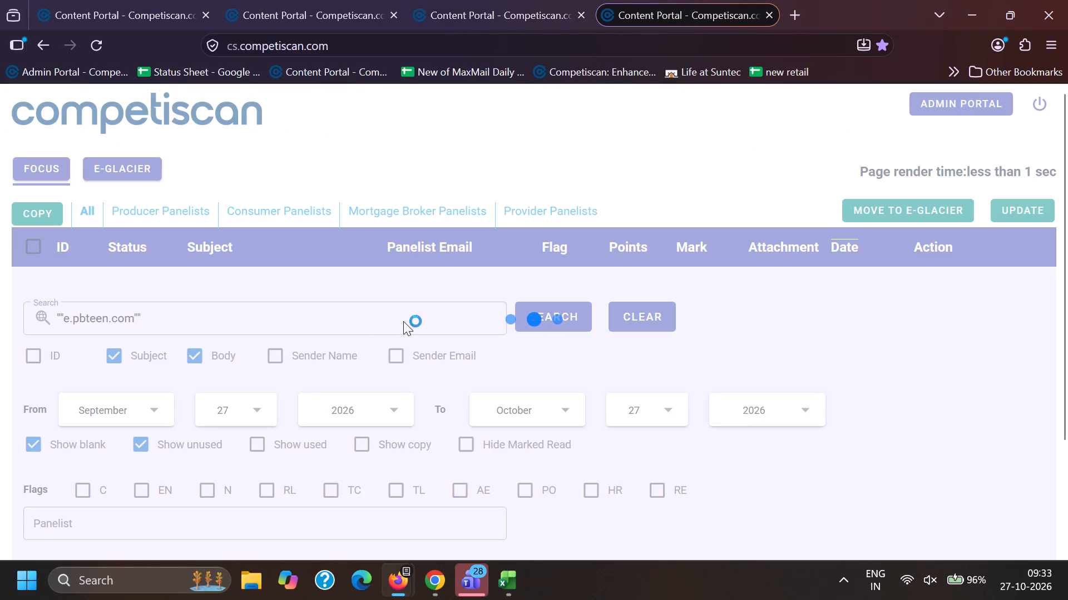
scroll(214, 443, down, 2)
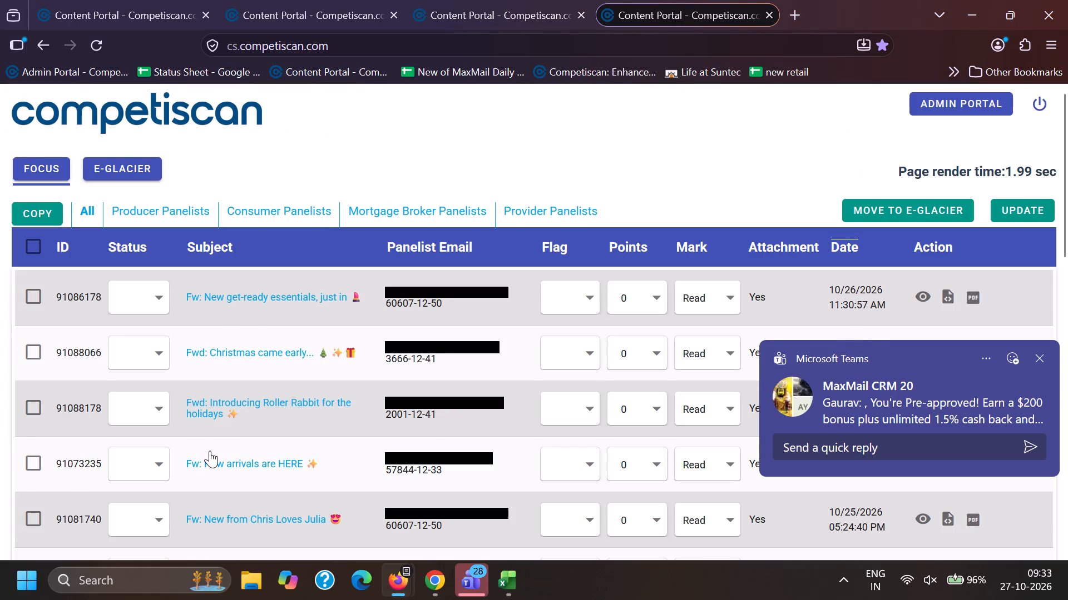
scroll(210, 315, up, 1)
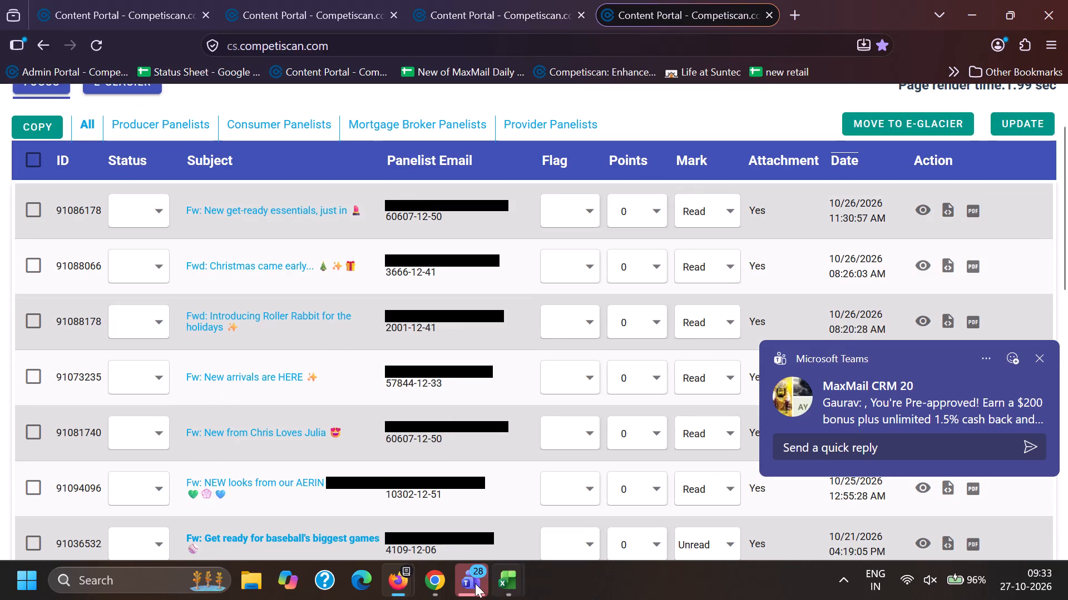
Switch to Excel, where the email log workbooks are open.
click(432, 583)
click(503, 583)
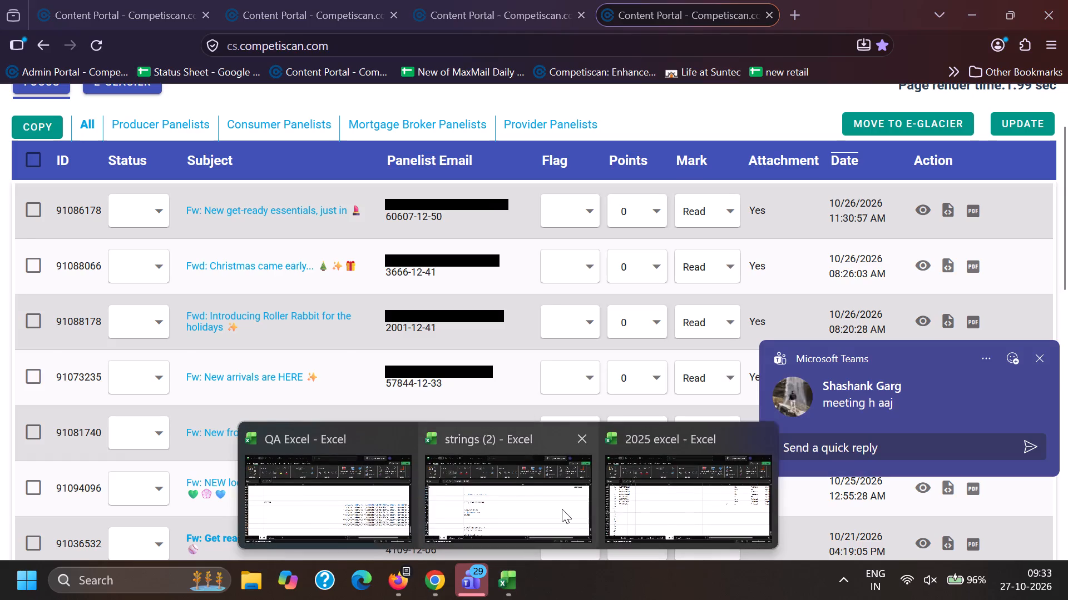
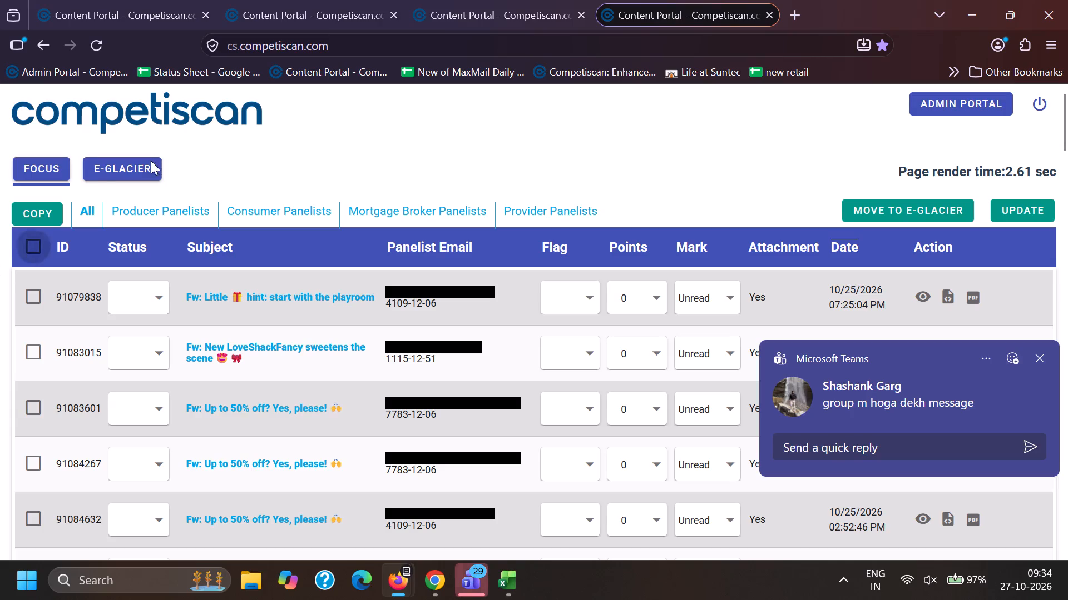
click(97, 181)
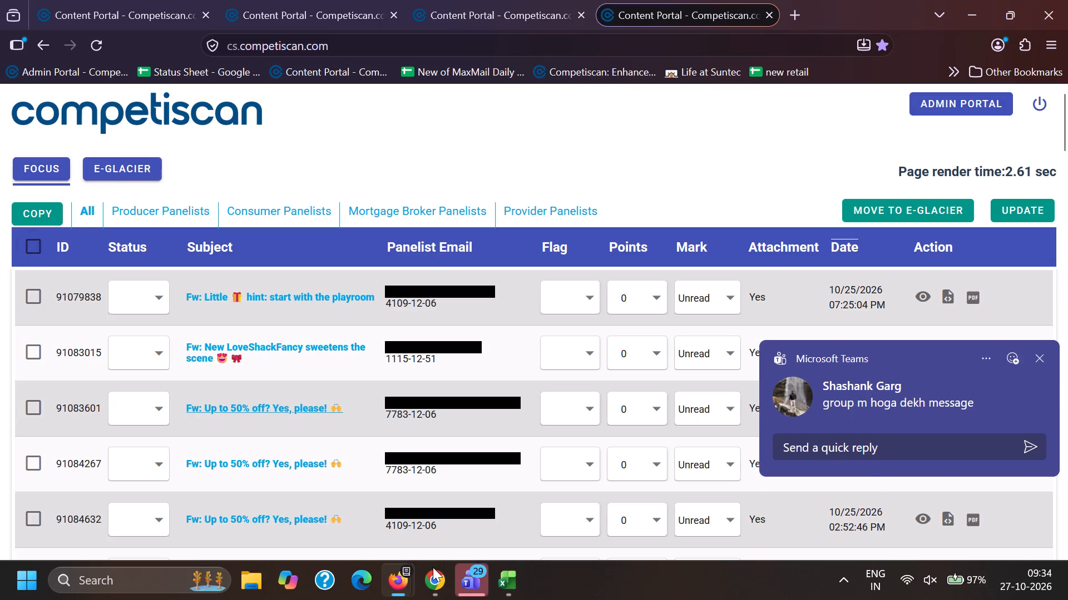